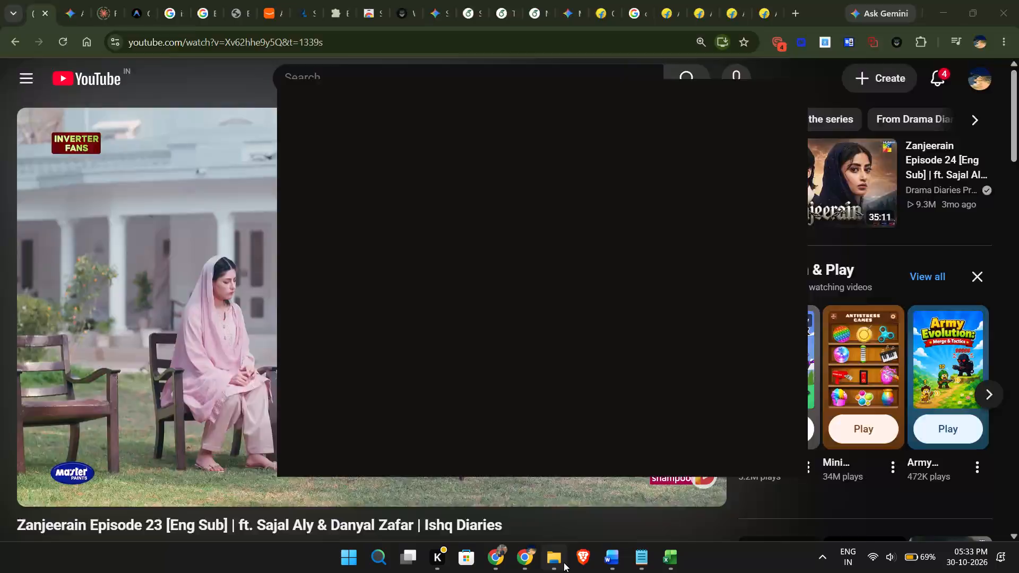
Open the RE VOLUTION images in the Downloads folder and look through the series.
scroll(581, 438, down, 1)
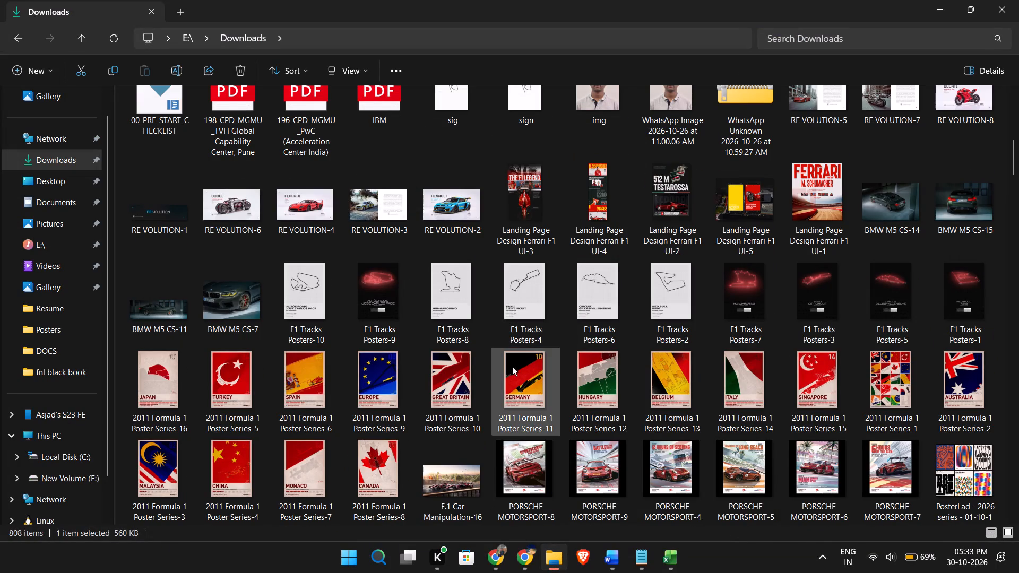
scroll(637, 324, up, 1)
double_click(818, 344)
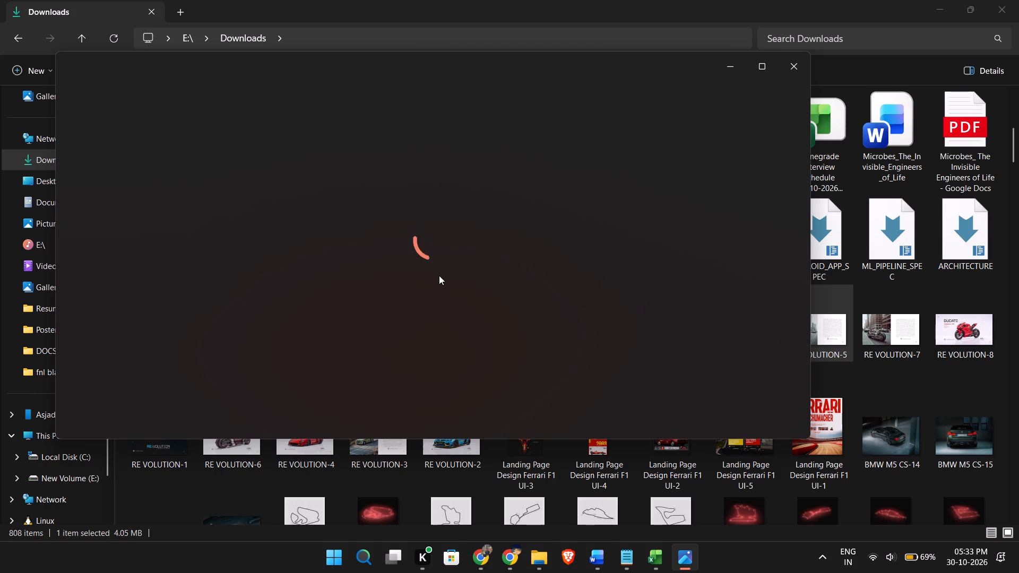
click(554, 442)
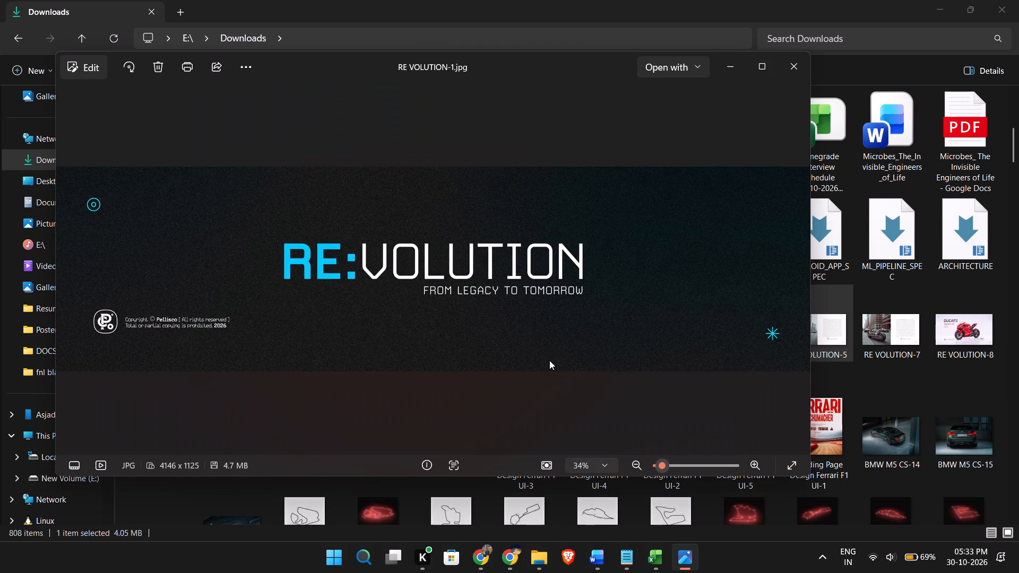
key(Right)
key(Right)
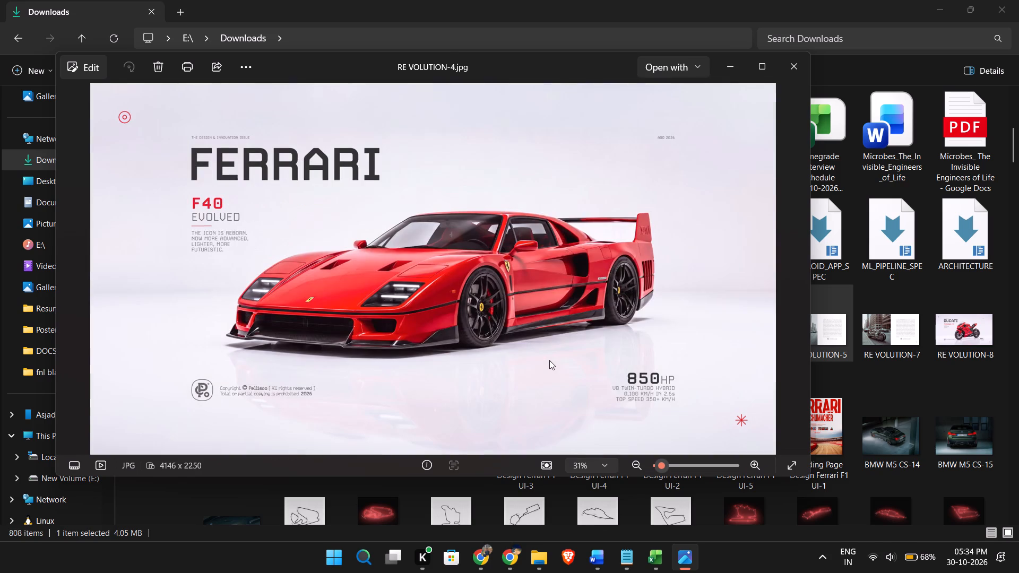
key(Right)
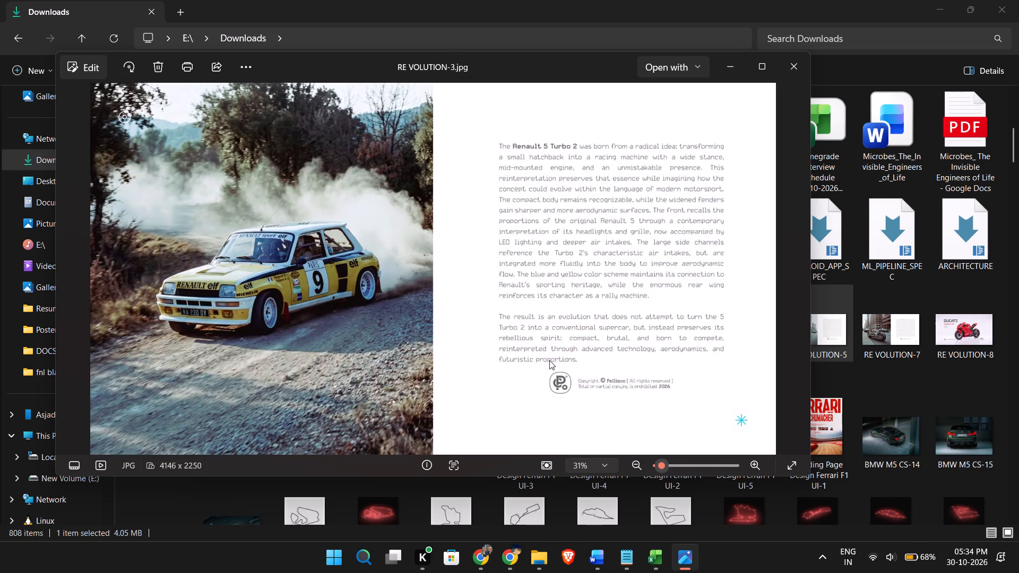
key(Right)
Look through the Landing Page Design Ferrari F1 UI images and the BMW M5 CS photos.
key(Right)
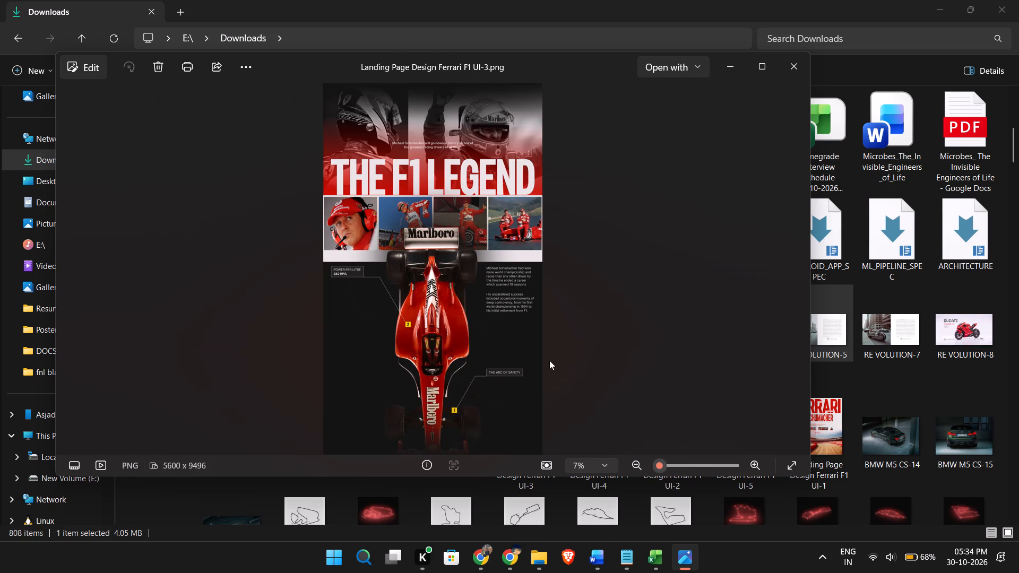
key(Right)
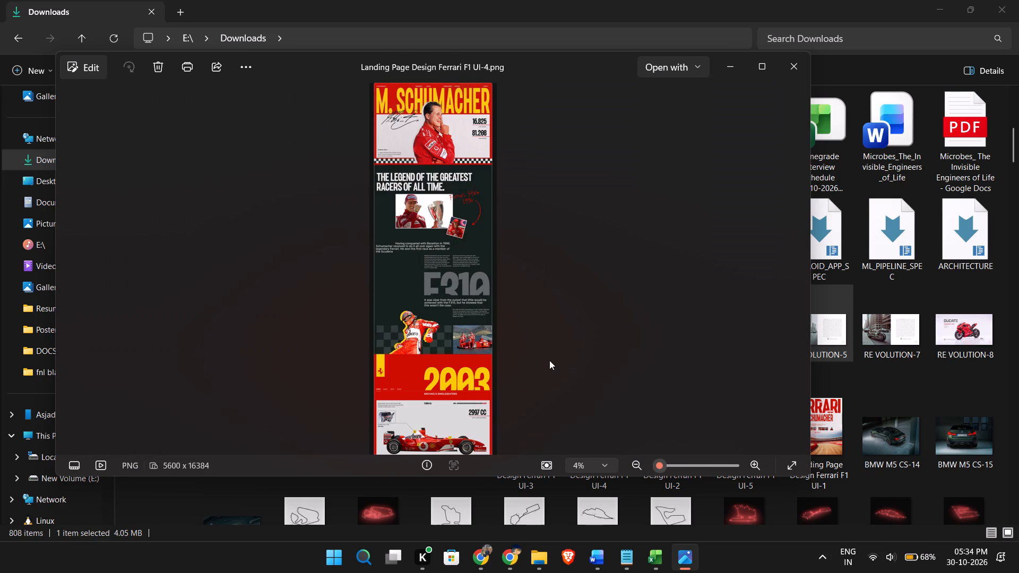
key(Right)
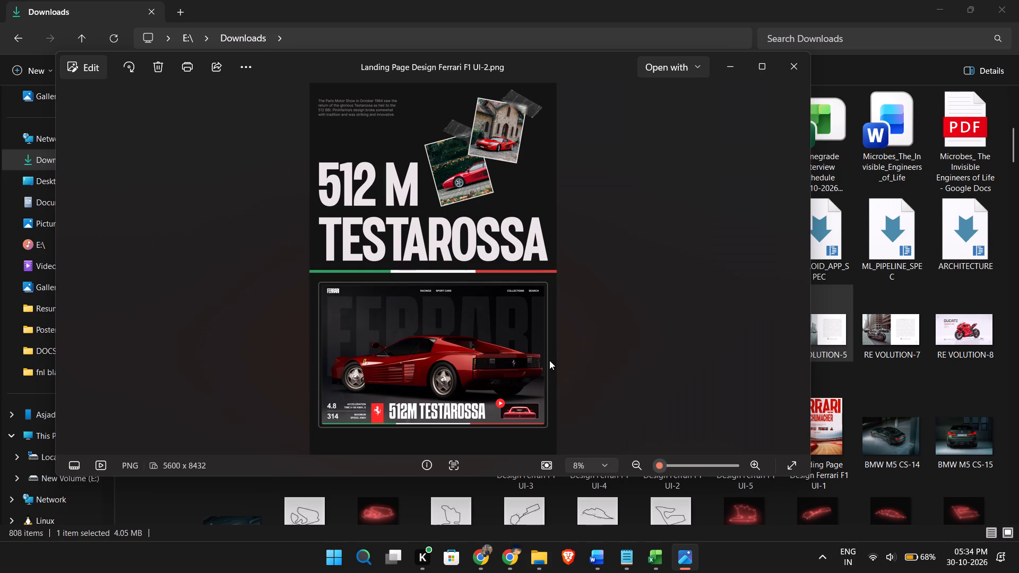
key(Right)
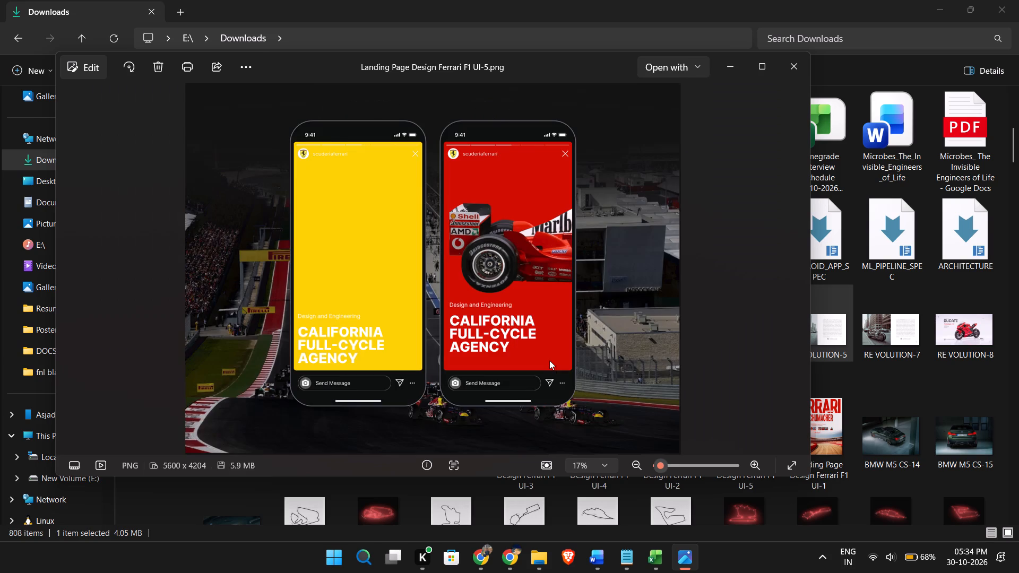
key(Right)
key(Right)
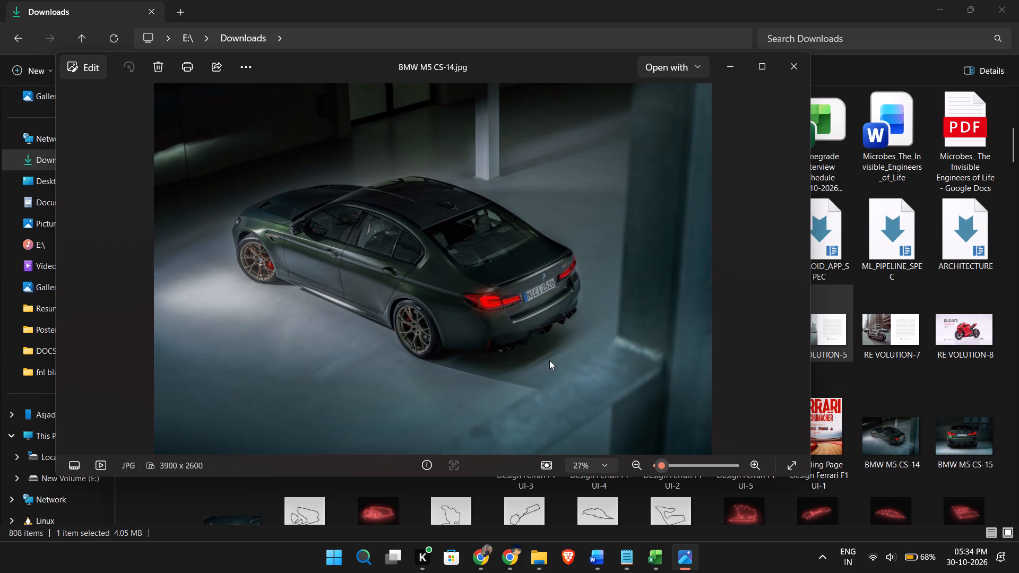
key(Right)
key(Right)
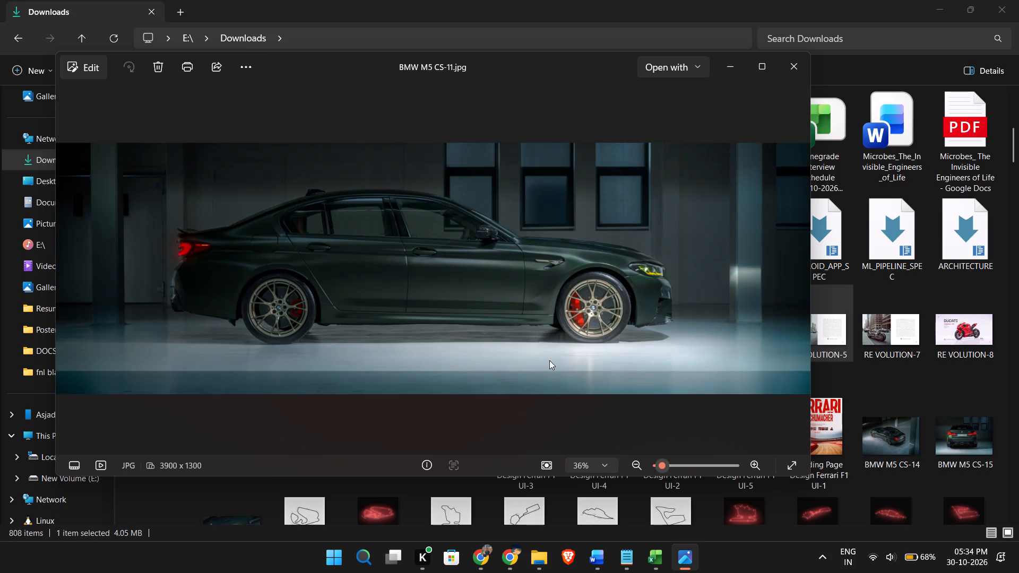
key(Right)
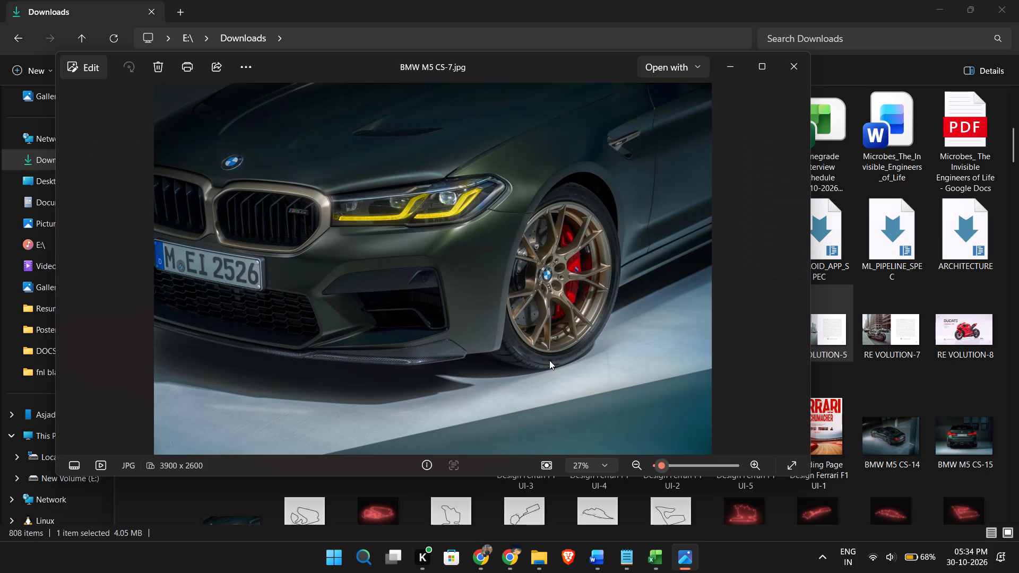
Look through the F1 Tracks Posters, going back and forth to compare the light and dark red circuit designs.
key(Right)
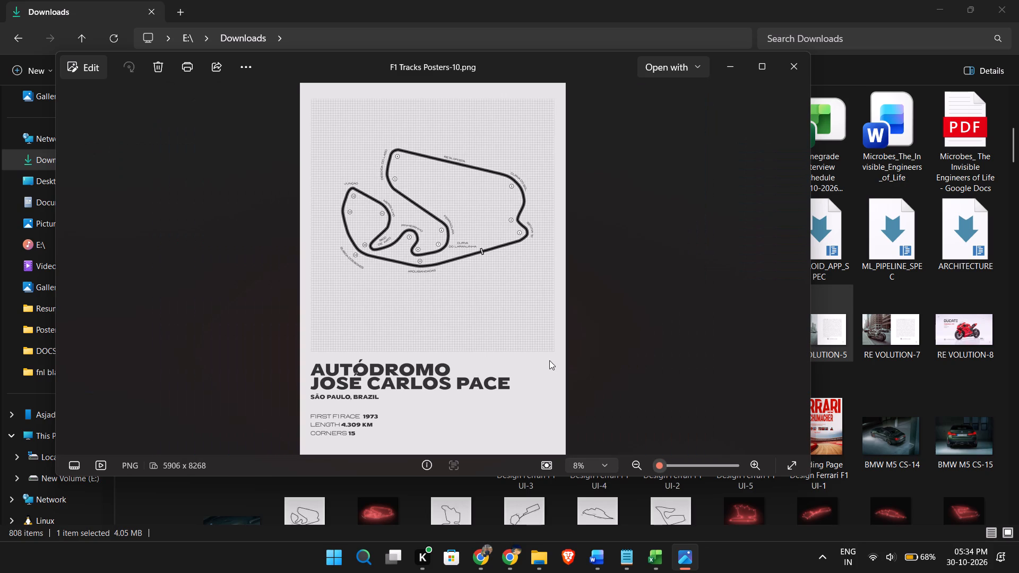
key(Right)
key(Right)
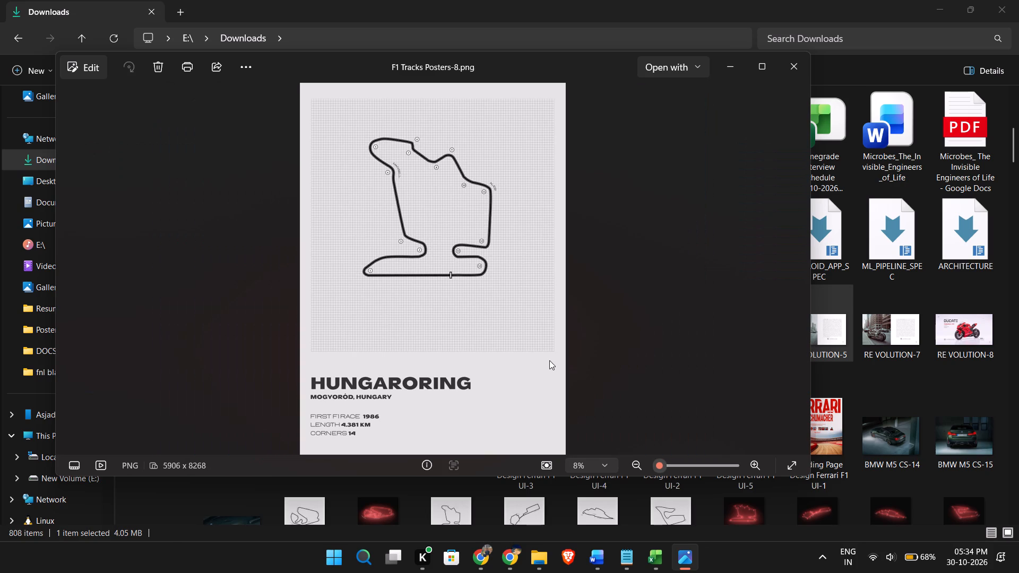
key(Right)
key(Right)
key(Left)
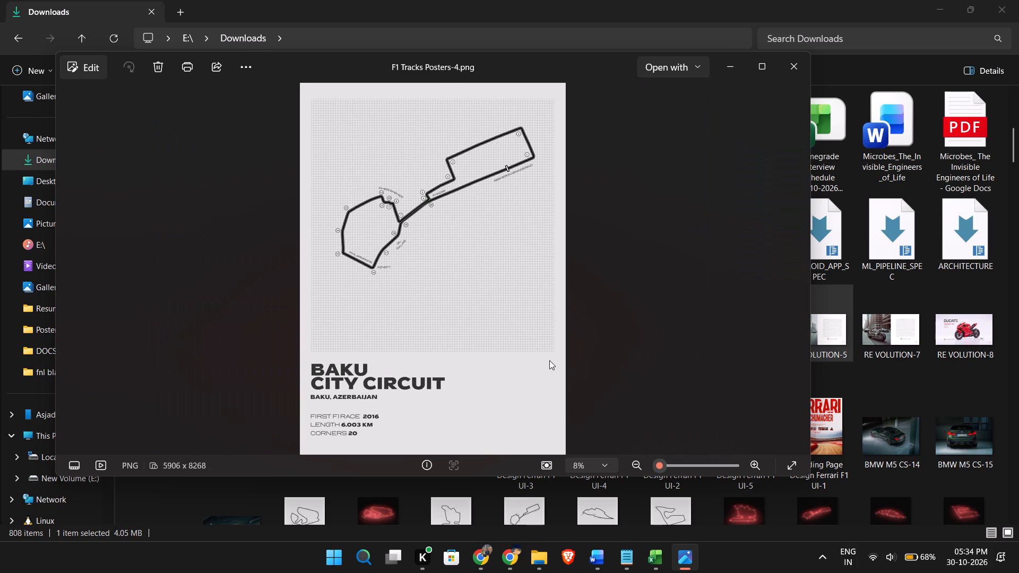
key(Right)
key(Right)
key(Right)
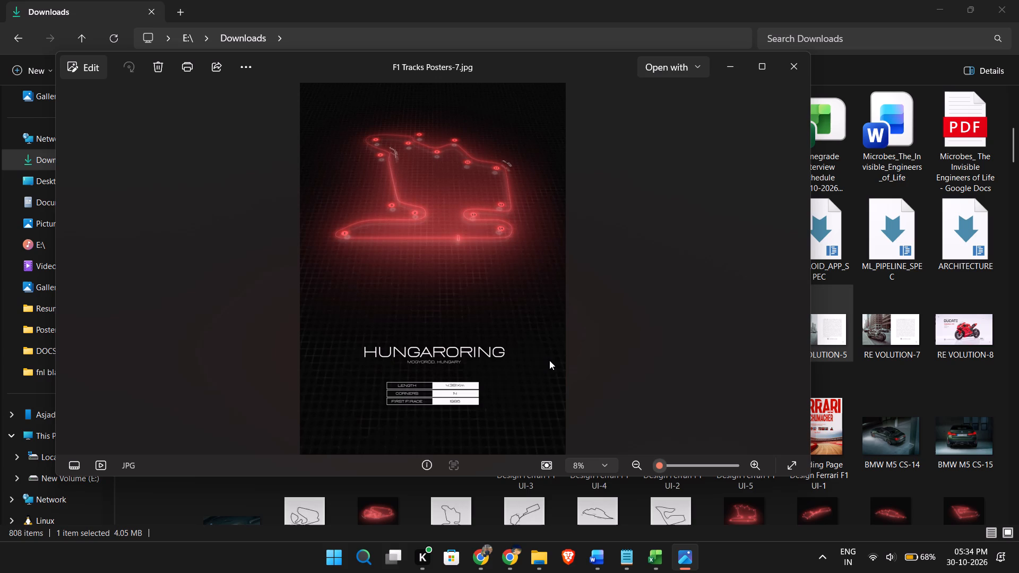
key(Right)
key(Left)
key(Left)
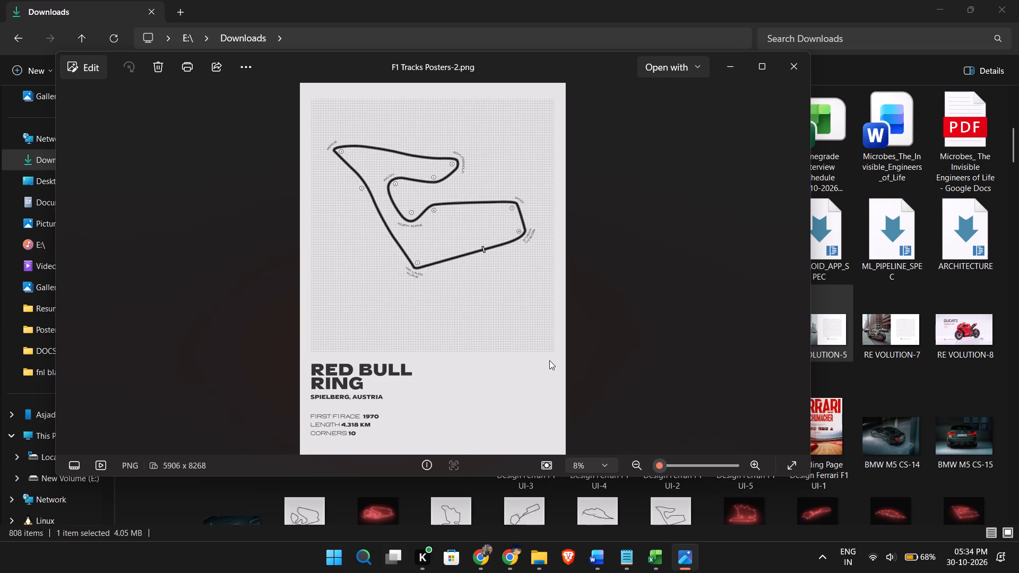
key(Left)
key(Right)
key(Left)
key(Left)
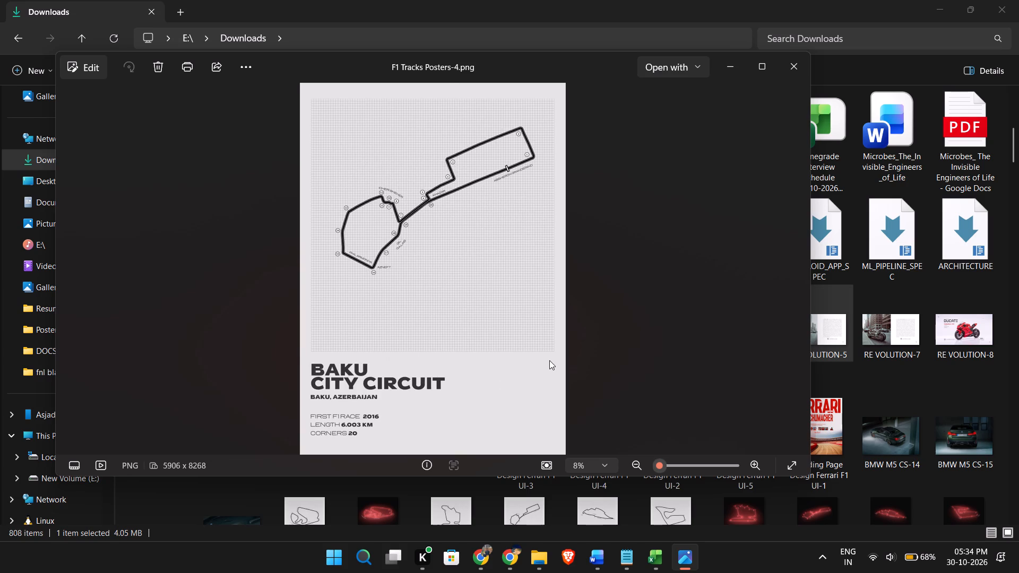
key(Left)
key(Right)
key(Right)
key(Right)
key(Right)
key(Right)
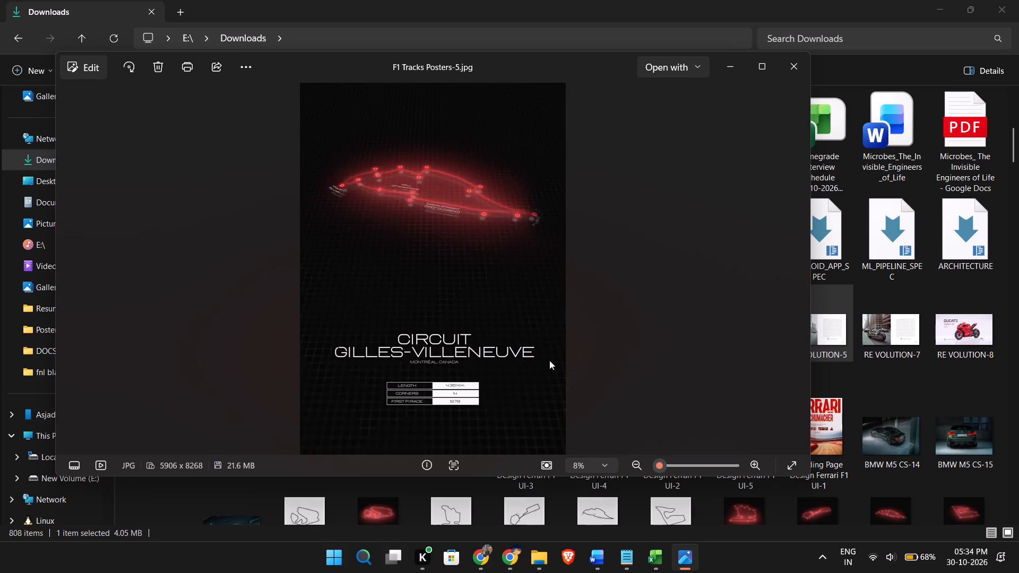
key(Right)
Look through the 2011 Formula 1 Poster Series images and compare the country designs.
key(Right)
key(Right)
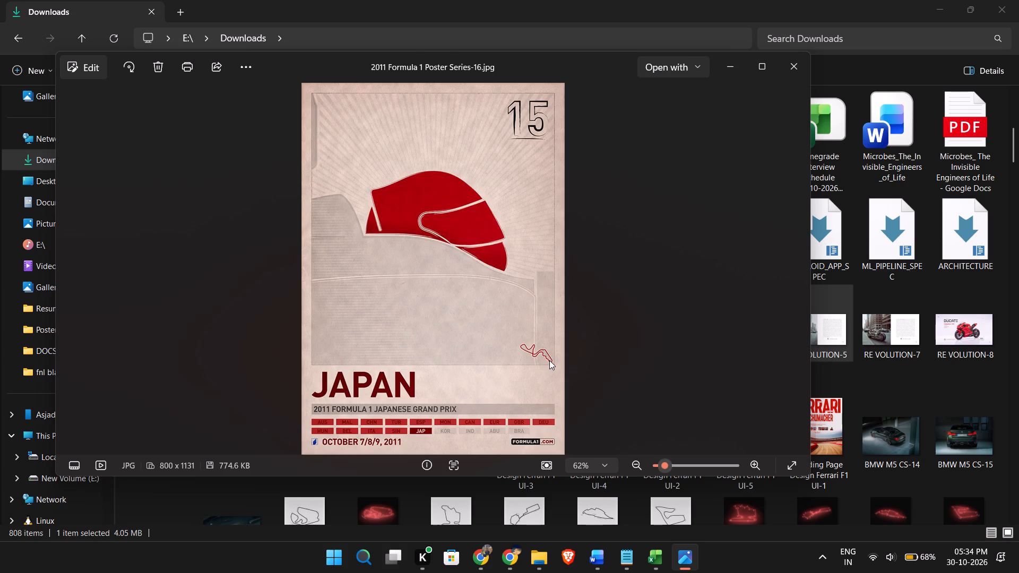
key(Right)
key(Right)
key(Left)
key(Right)
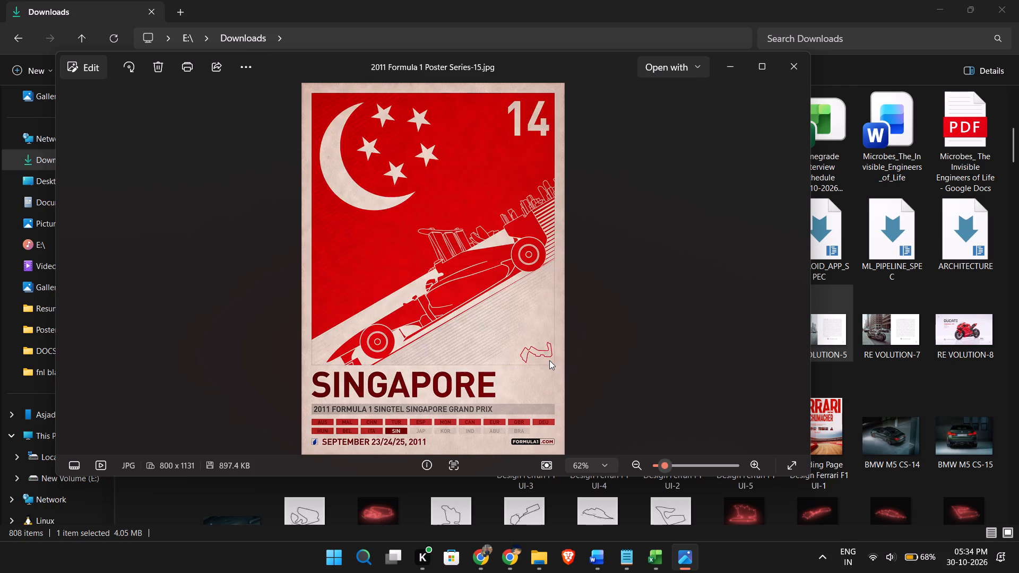
key(Right)
key(Right)
key(Right)
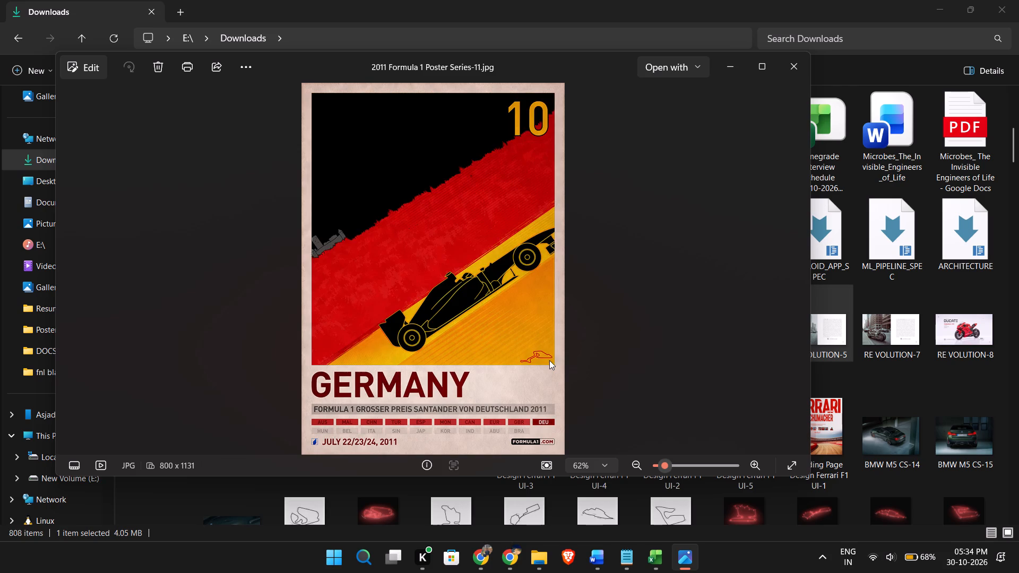
key(Right)
key(Right)
key(Left)
key(Right)
key(Right)
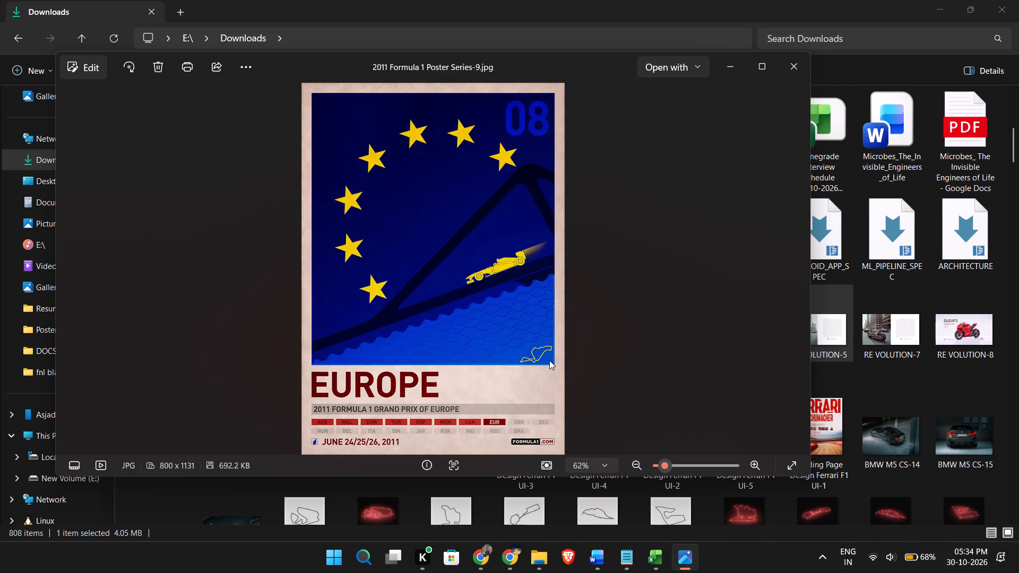
key(Right)
key(Right)
key(Right)
key(Right)
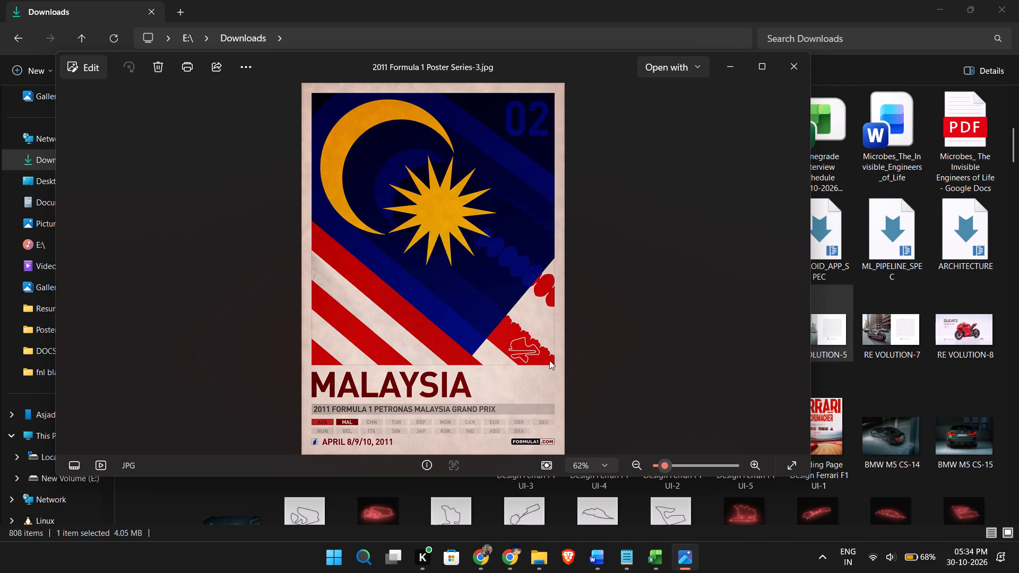
key(Right)
key(Right)
Look through the F.1 Car Manipulation image, the PORSCHE MOTORSPORT posters and the PosterLad 2026 series.
key(Right)
key(Right)
key(Left)
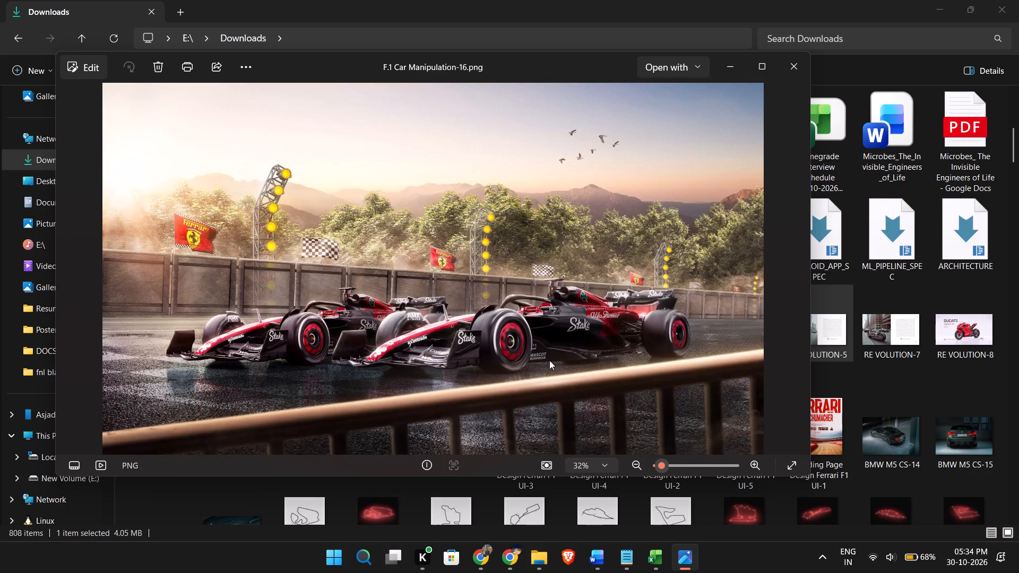
key(Right)
key(Right)
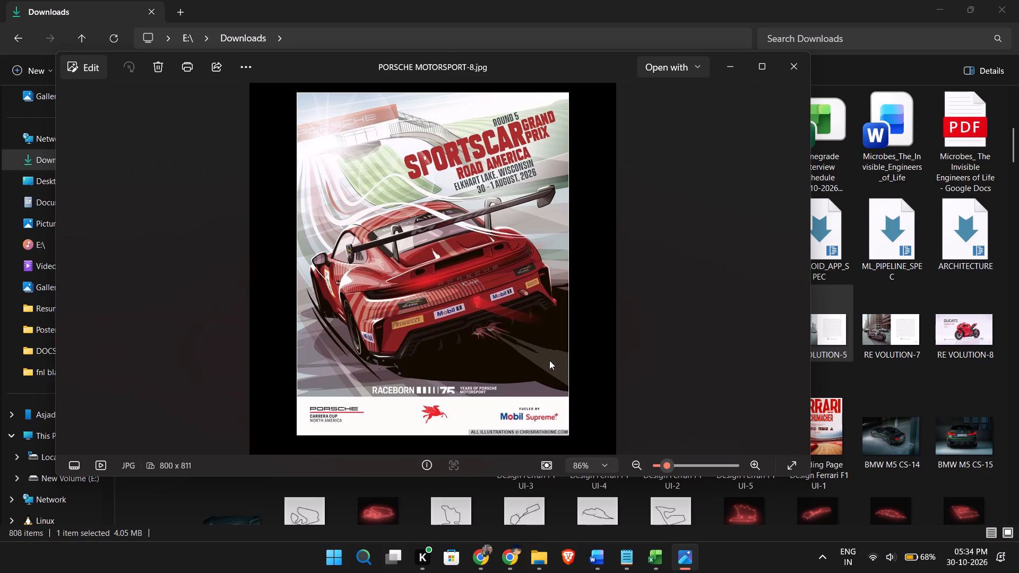
key(Right)
key(Right)
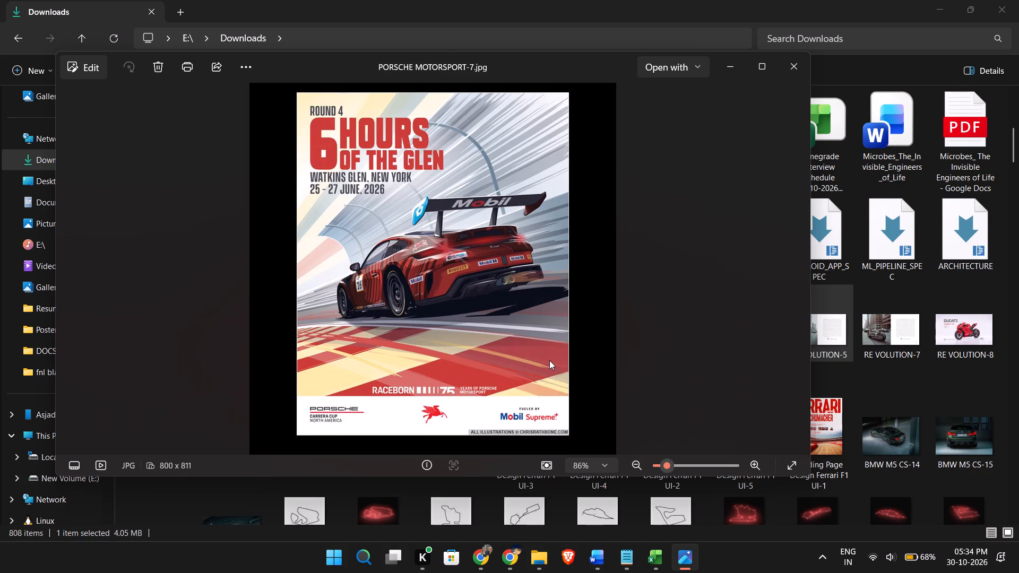
key(Right)
key(Right)
key(Right)
key(Right)
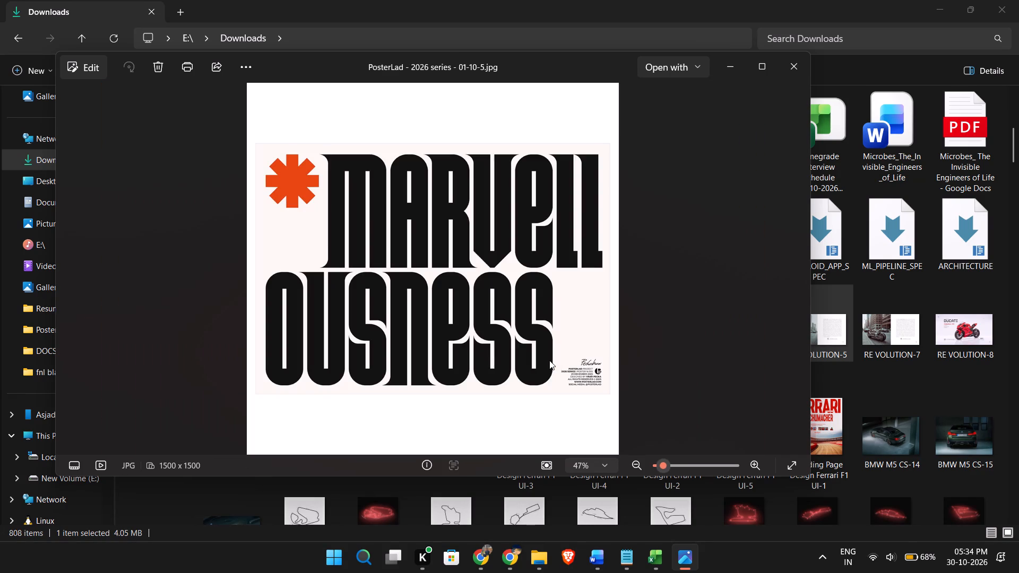
key(Right)
key(Right)
key(Right)
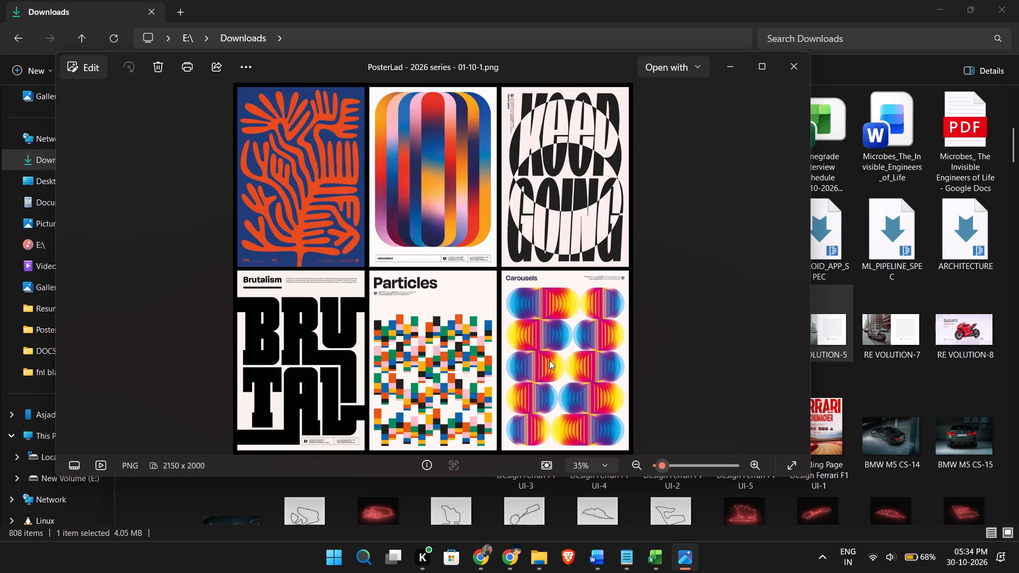
key(Right)
key(Right)
key(Left)
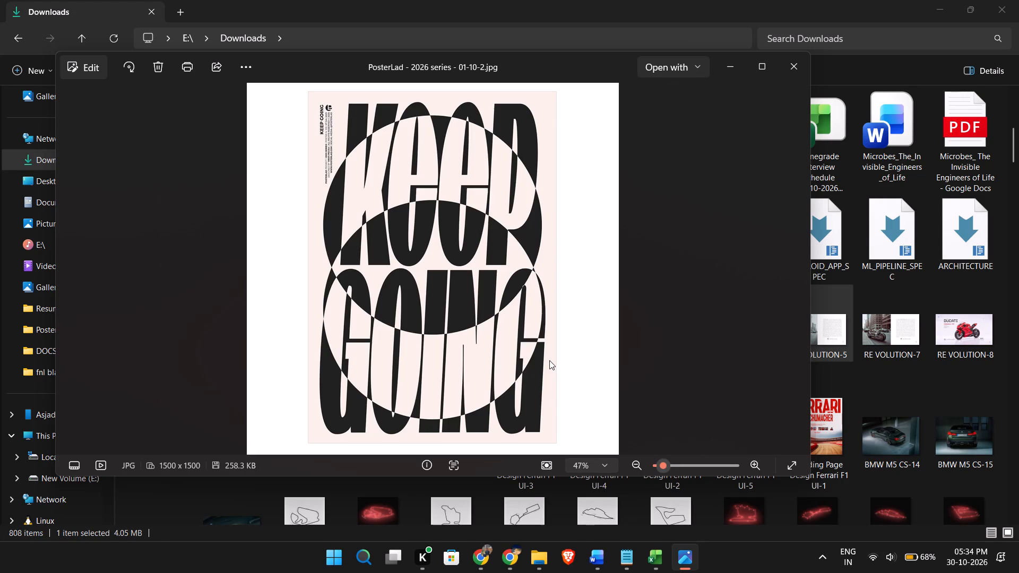
Look through the remaining PosterLad 2026 series, the F1 and Max Verstappen posters, and the F1 TYRES INFOGRAPHICS images.
key(Right)
key(Right)
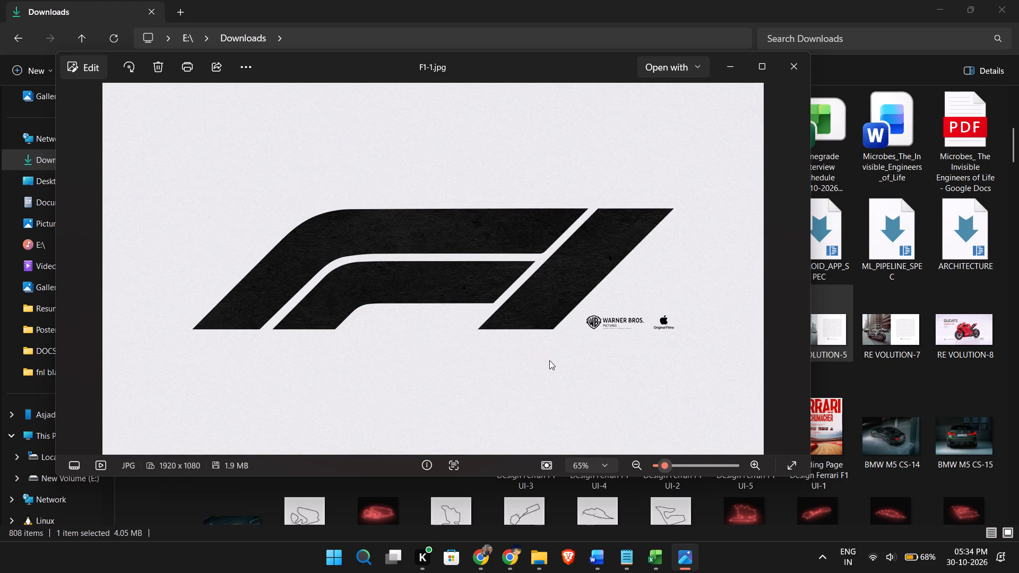
key(Right)
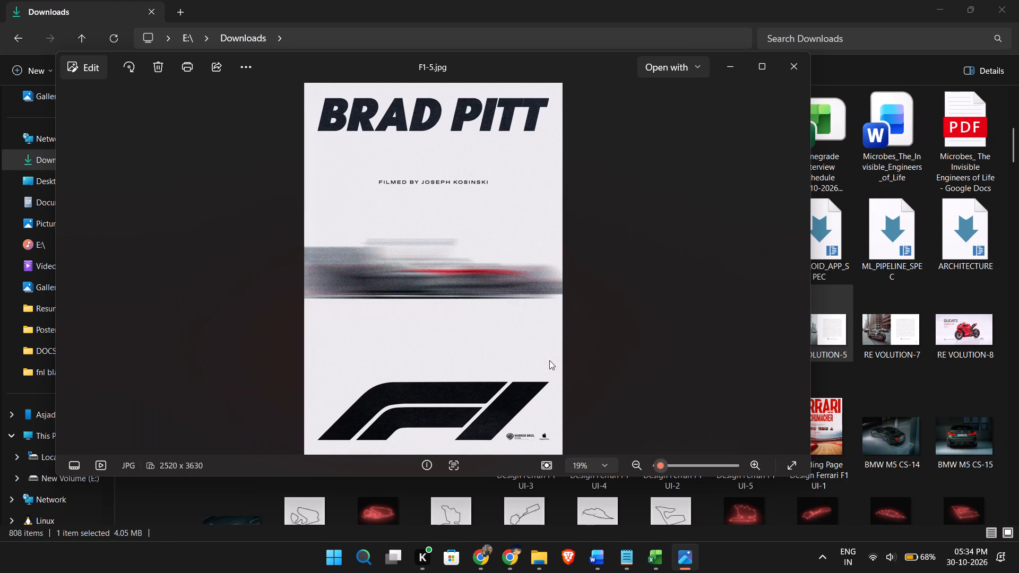
key(Right)
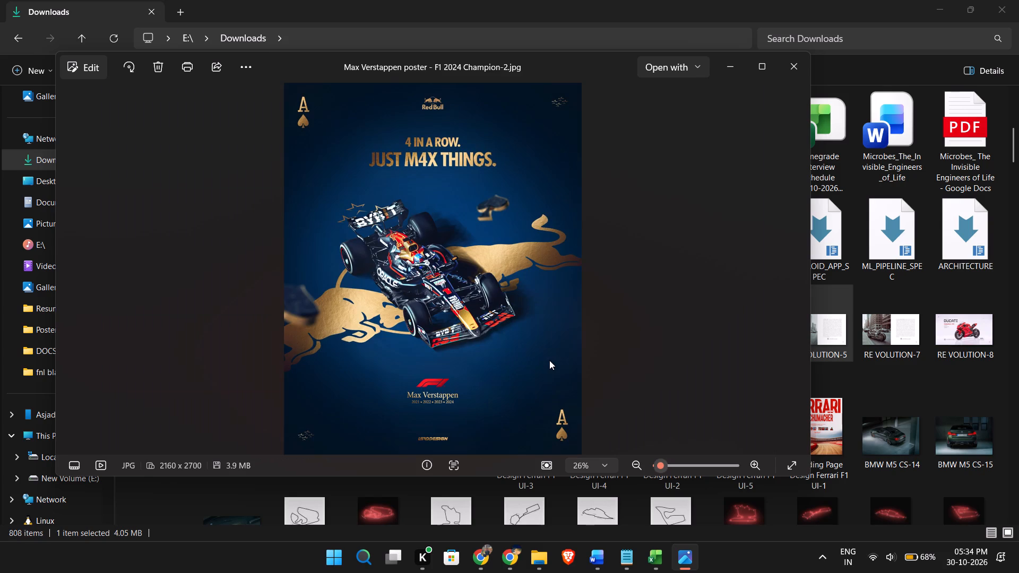
key(Right)
key(Right)
key(Right)
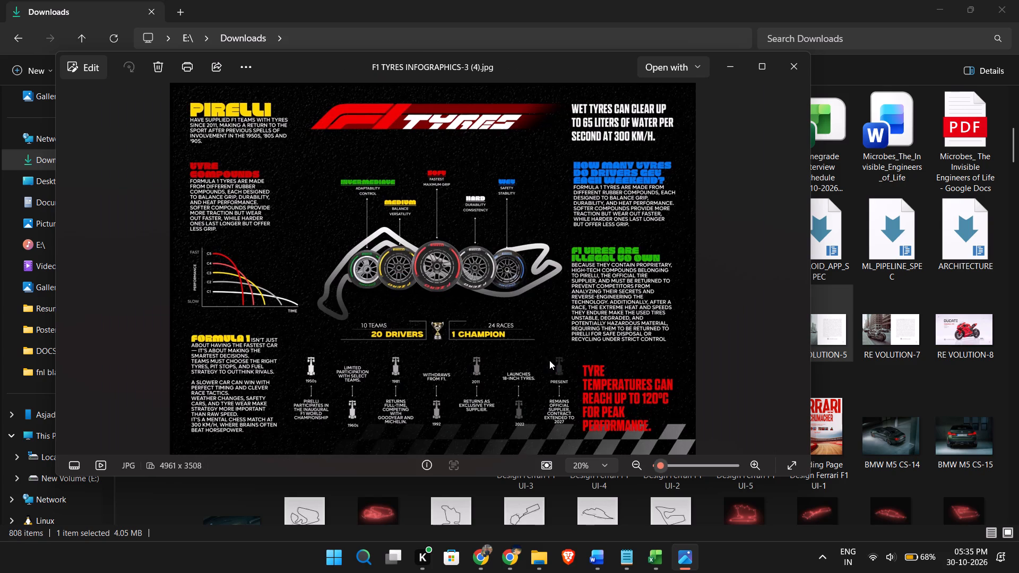
key(Right)
key(Right)
key(Right)
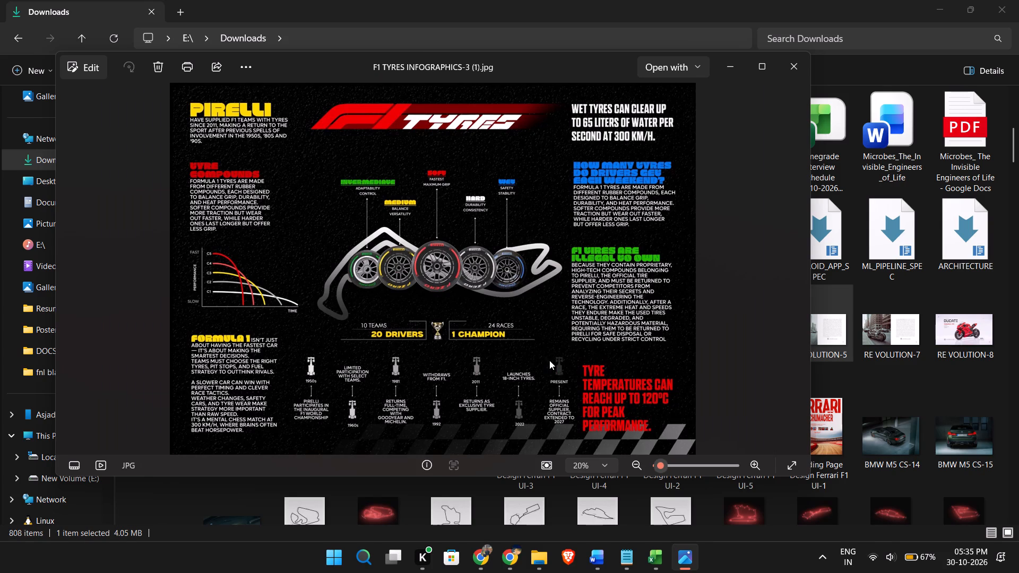
key(Right)
key(Right)
Look through the Krampon F1 Sports Graphics images, including the pole position posters and the calendar and ranking banners.
key(Right)
key(Right)
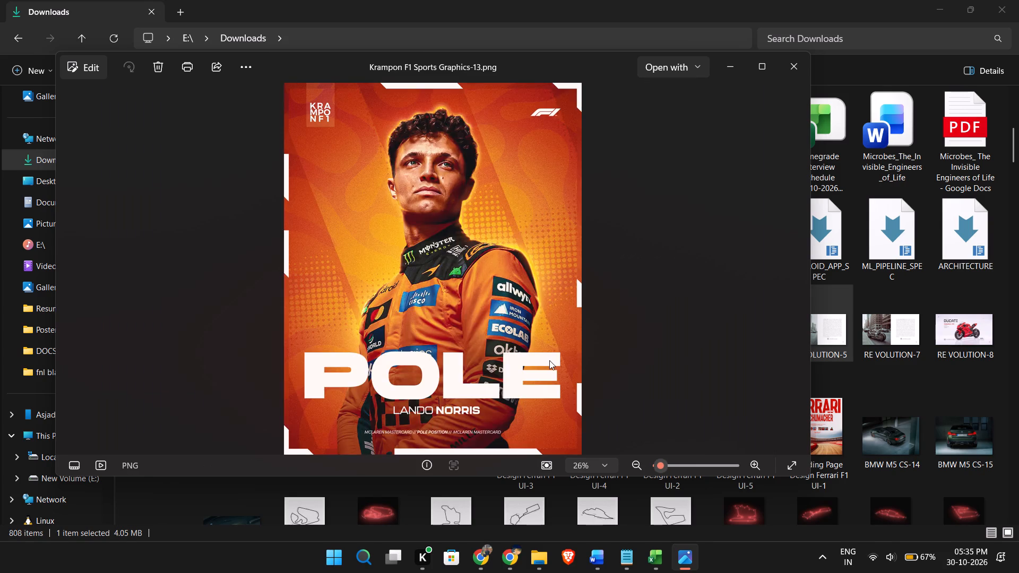
key(Right)
key(Right)
key(Right)
key(Right)
key(Right)
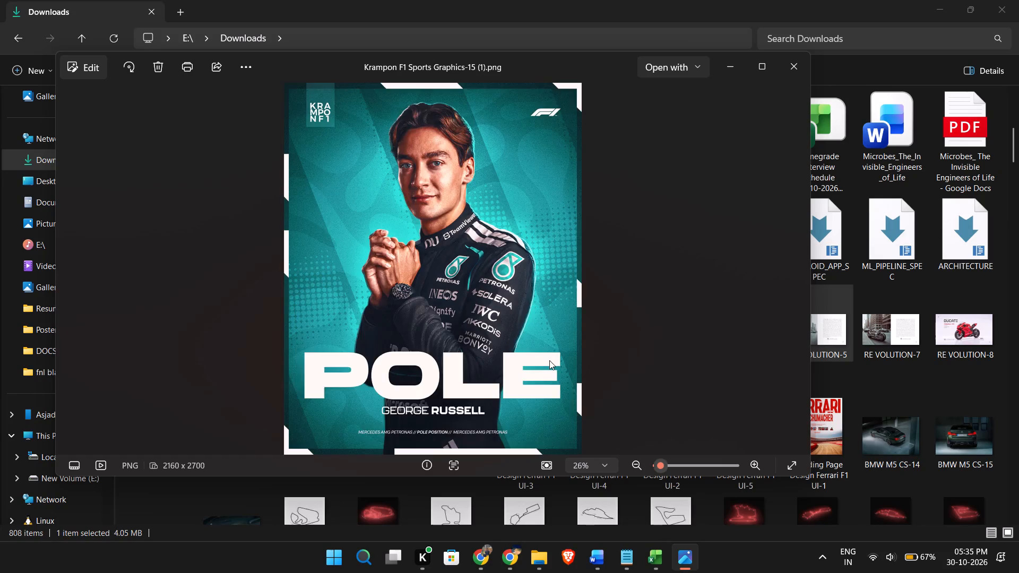
key(Right)
key(Right)
key(Right)
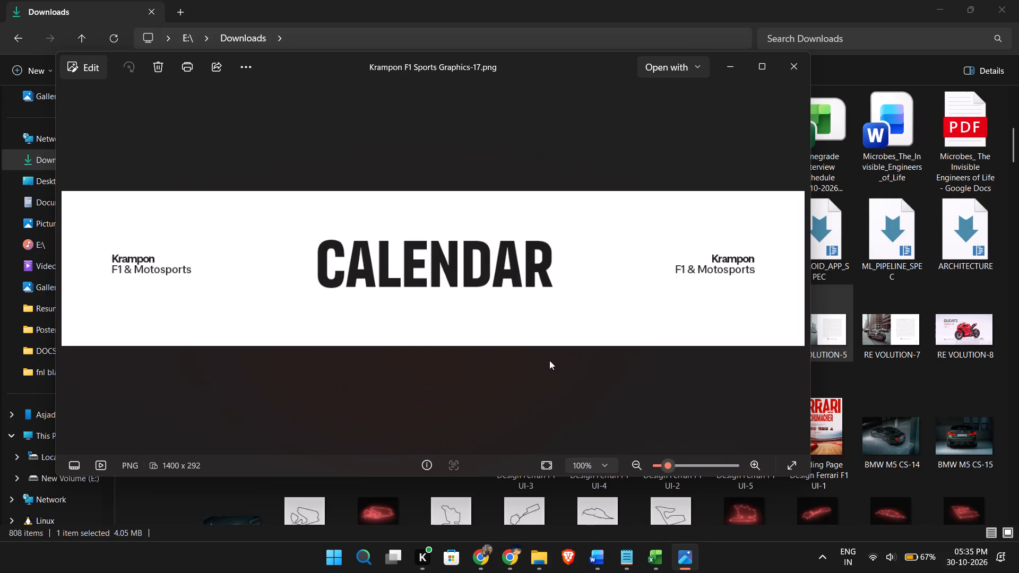
key(Right)
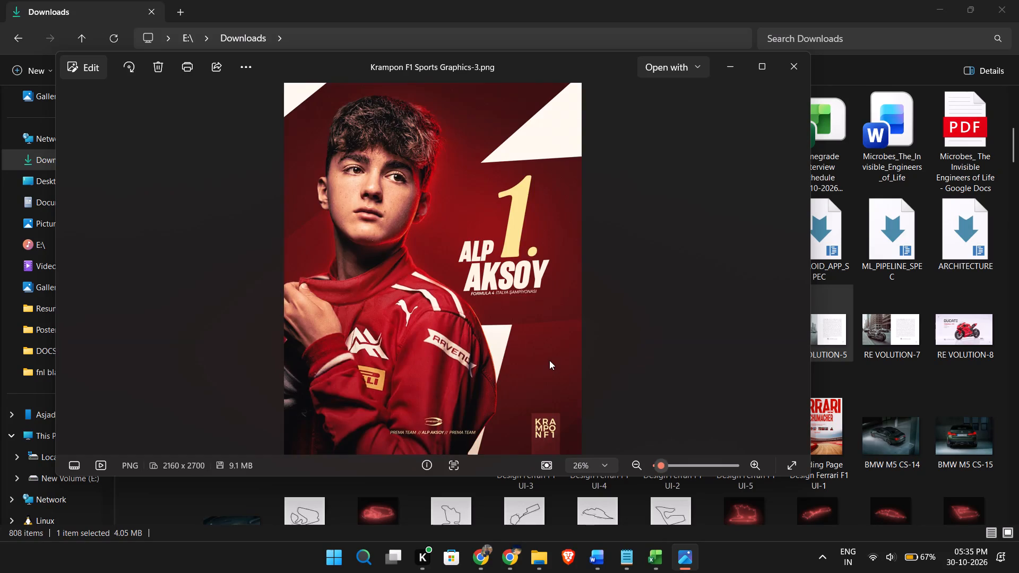
key(Right)
key(Right)
key(Right)
key(Right)
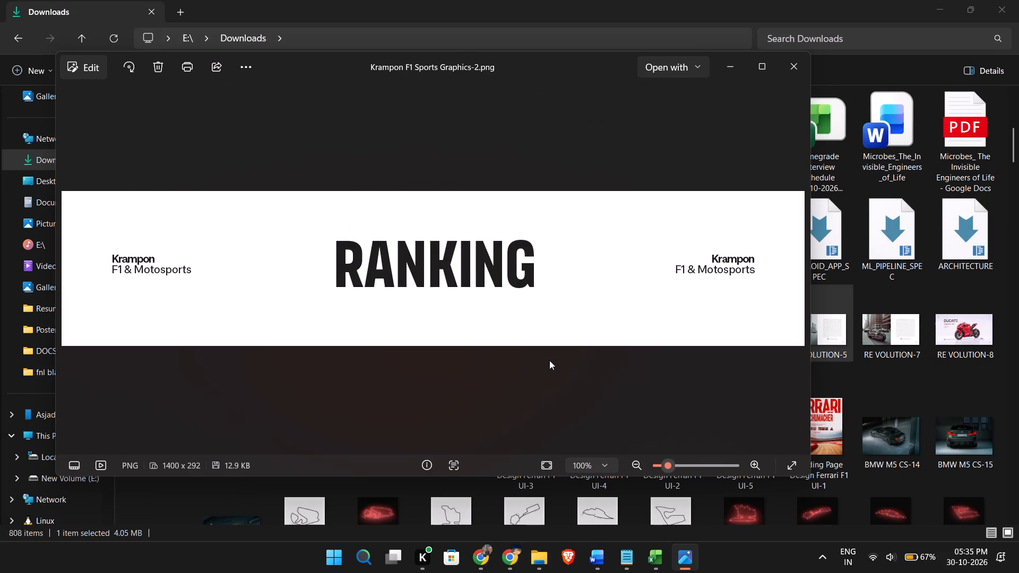
key(Right)
key(Right)
Look past the Krampon set, review its graphics back to the George Russell pole poster, and return to the Downloads folder.
key(Right)
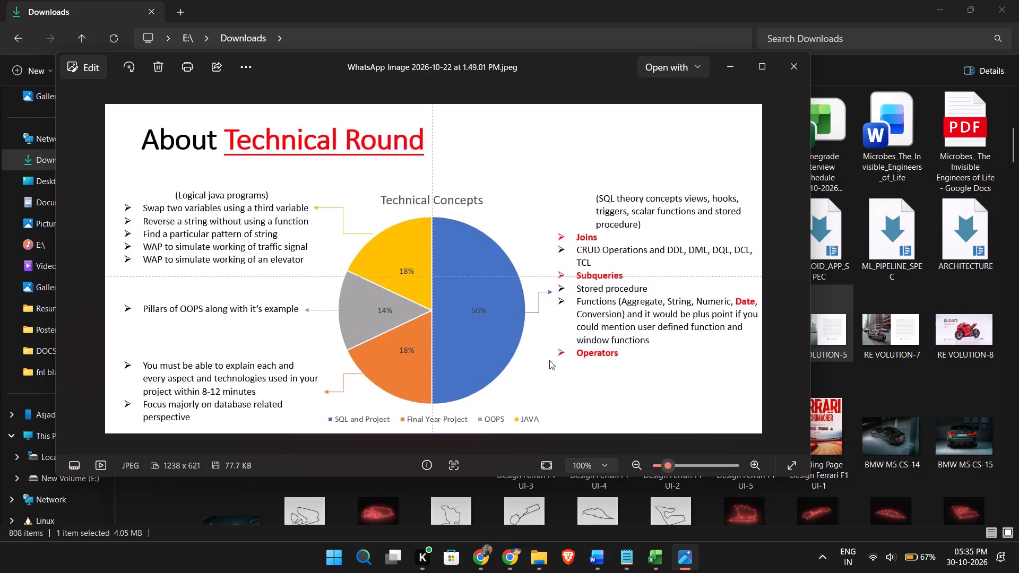
key(Right)
key(Right)
key(Left)
key(Left)
key(Left)
key(Left)
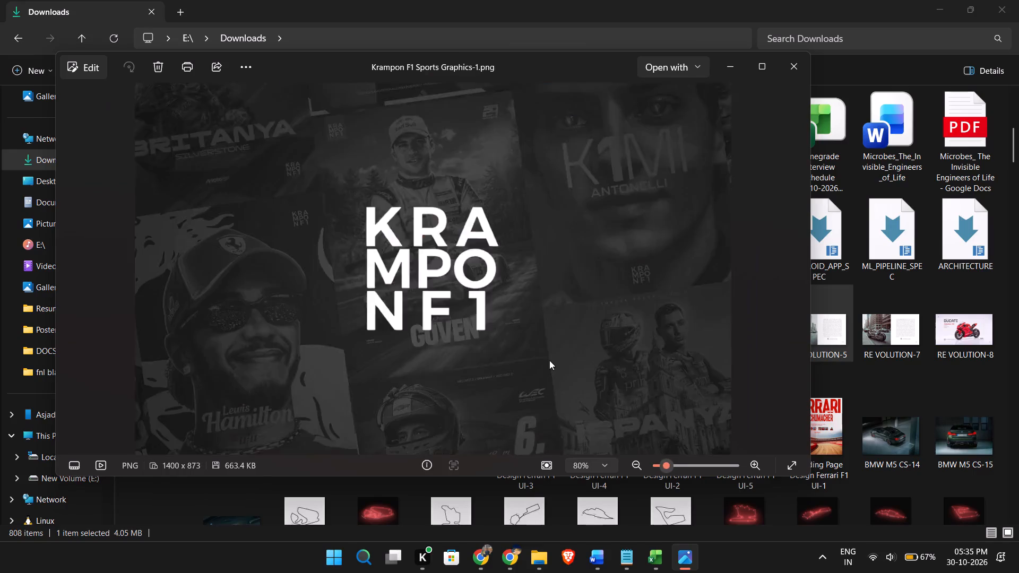
key(Left)
key(Left)
key(Left)
key(Left)
key(Left)
key(Left)
key(Left)
key(Left)
key(Left)
key(Left)
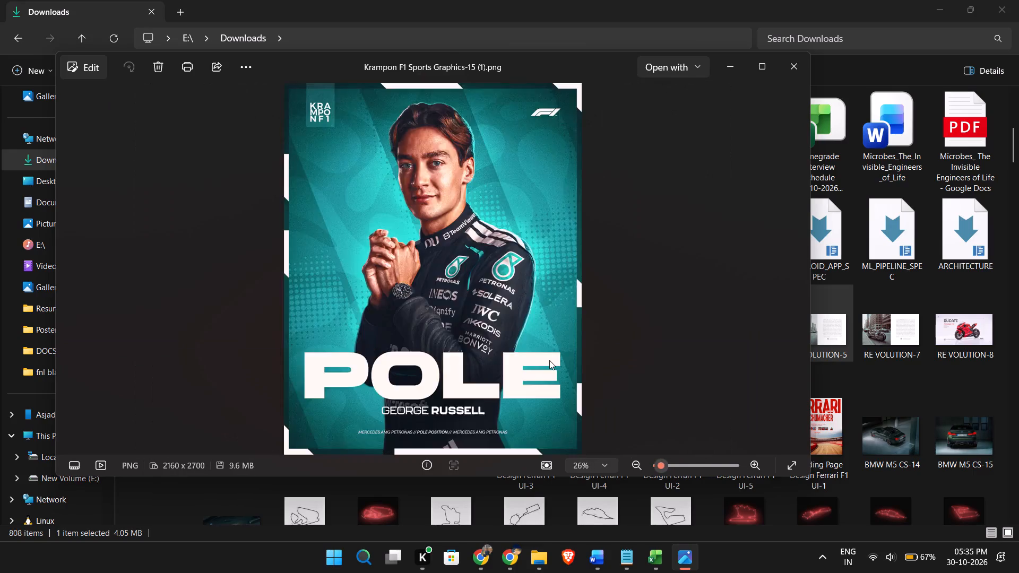
key(Escape)
scroll(815, 350, down, 2)
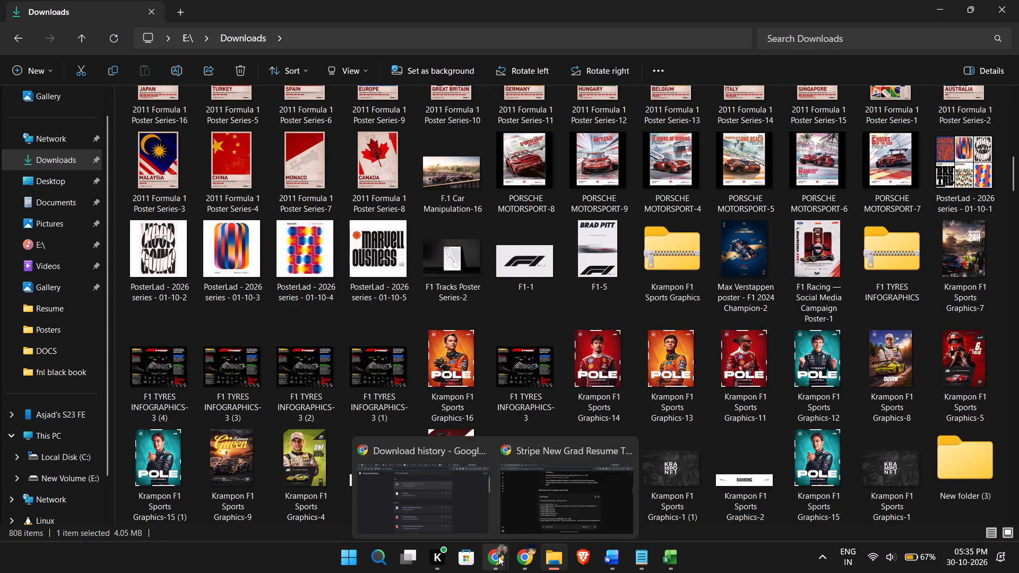
Switch to Chrome to look up Canva.
click(533, 556)
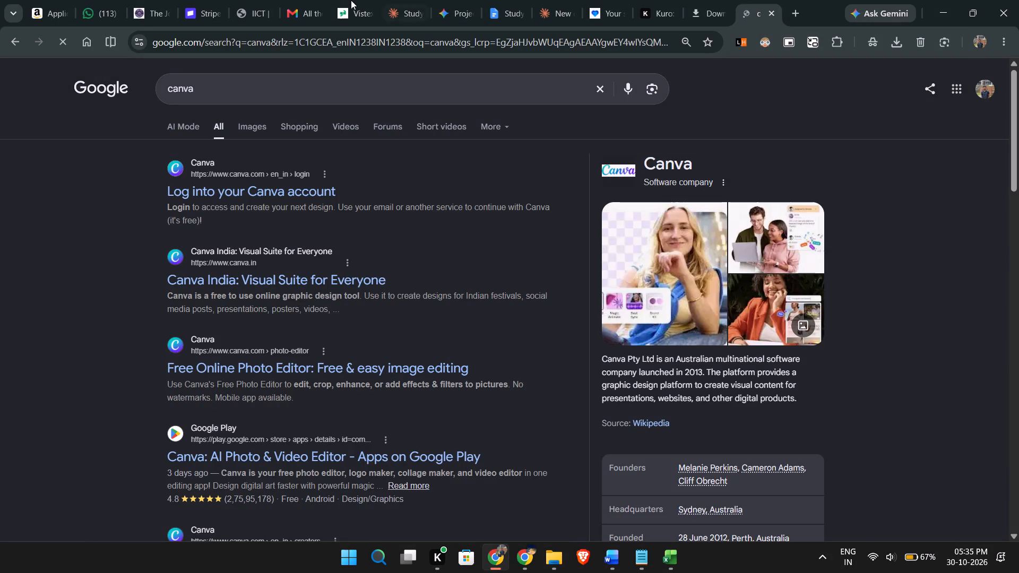
click(191, 173)
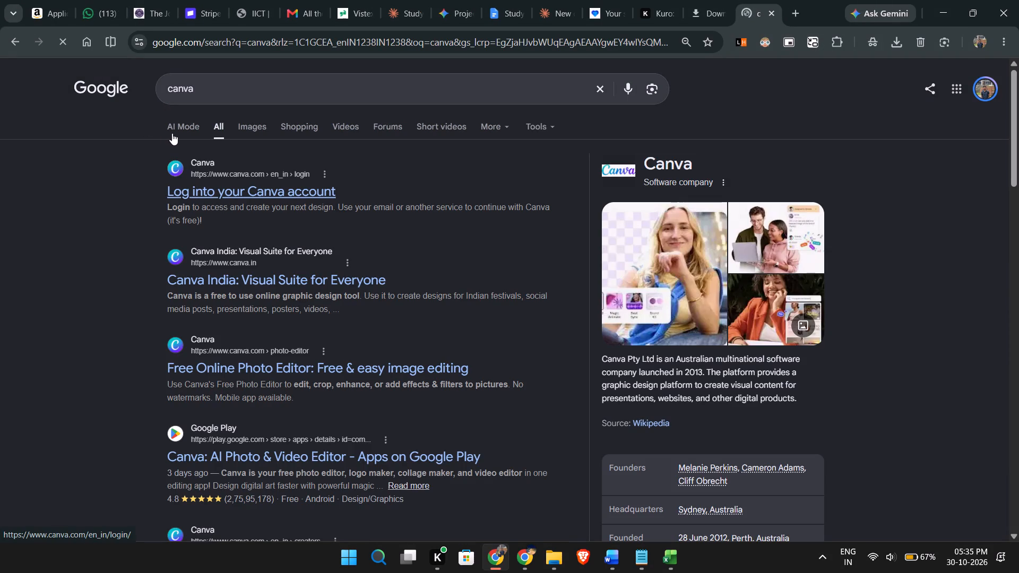
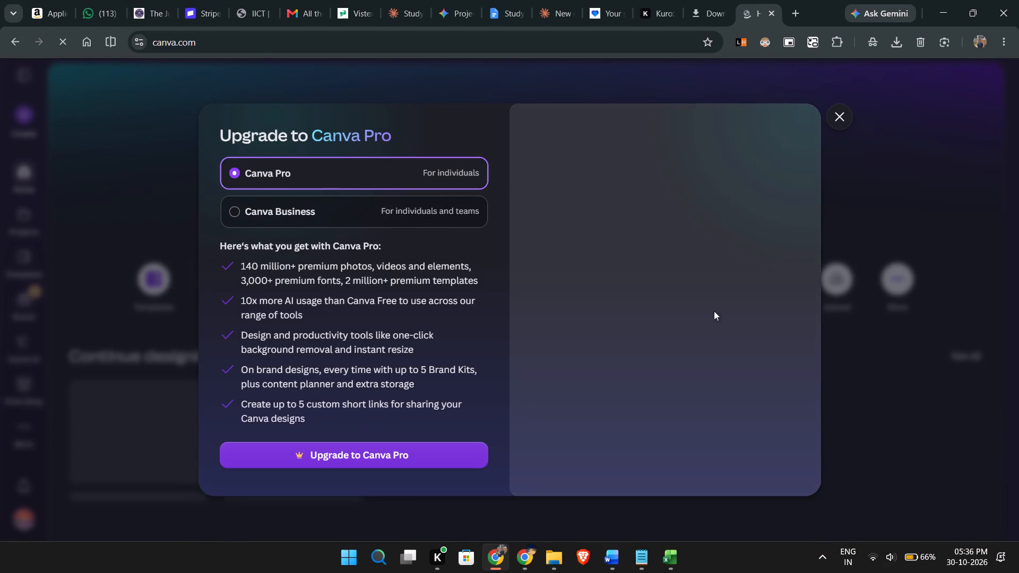
Dismiss the Canva Pro upgrade offer.
click(848, 117)
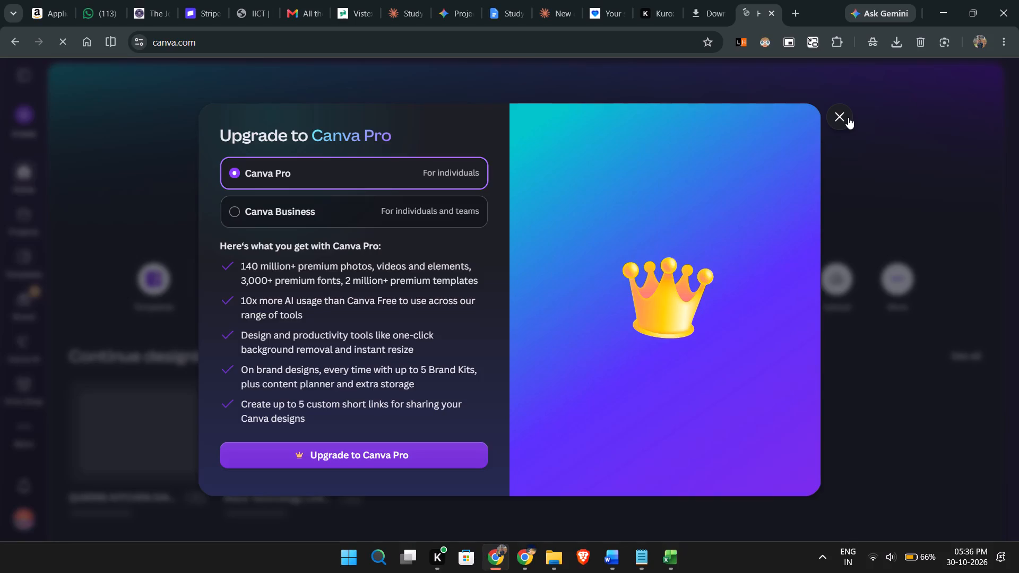
click(842, 117)
Check the signed-in Canva account and its account options, leaving them unchanged.
scroll(817, 150, down, 1)
scroll(193, 272, down, 2)
scroll(119, 276, down, 5)
click(15, 524)
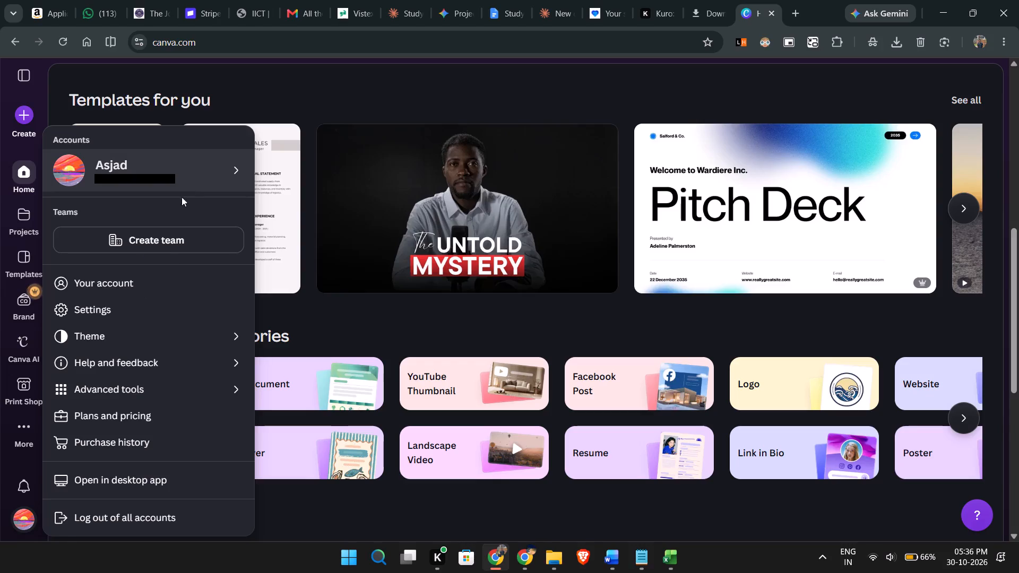
click(283, 311)
Look through the Canva home page's design types, recent designs, suggested templates and template categories.
scroll(283, 311, up, 6)
scroll(282, 311, down, 8)
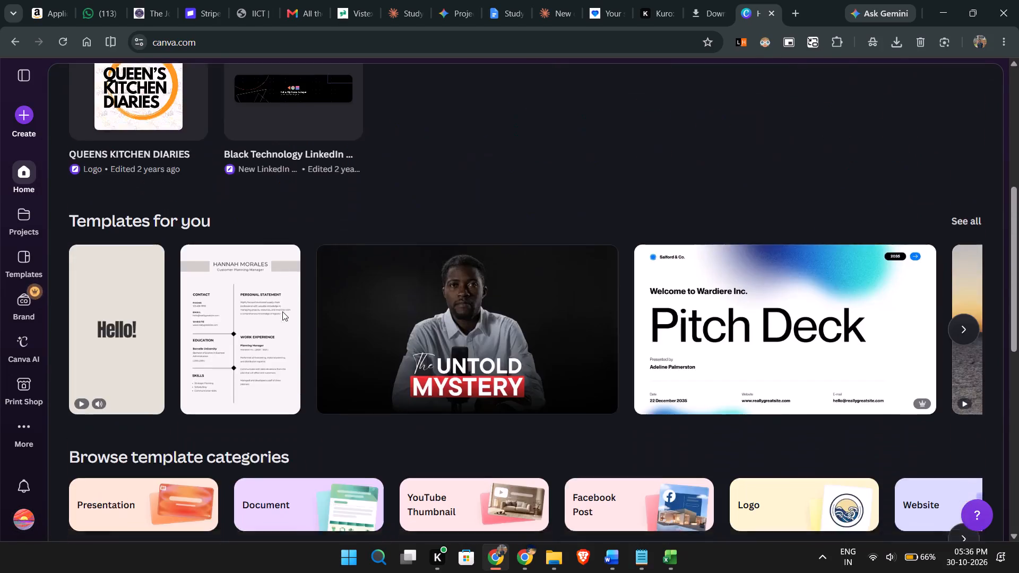
scroll(283, 311, up, 2)
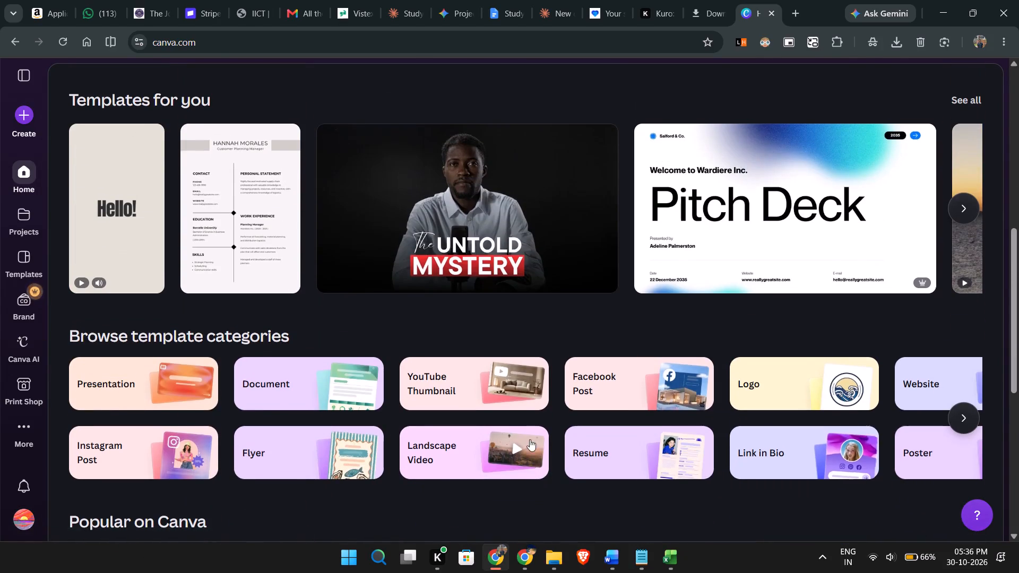
scroll(506, 437, up, 7)
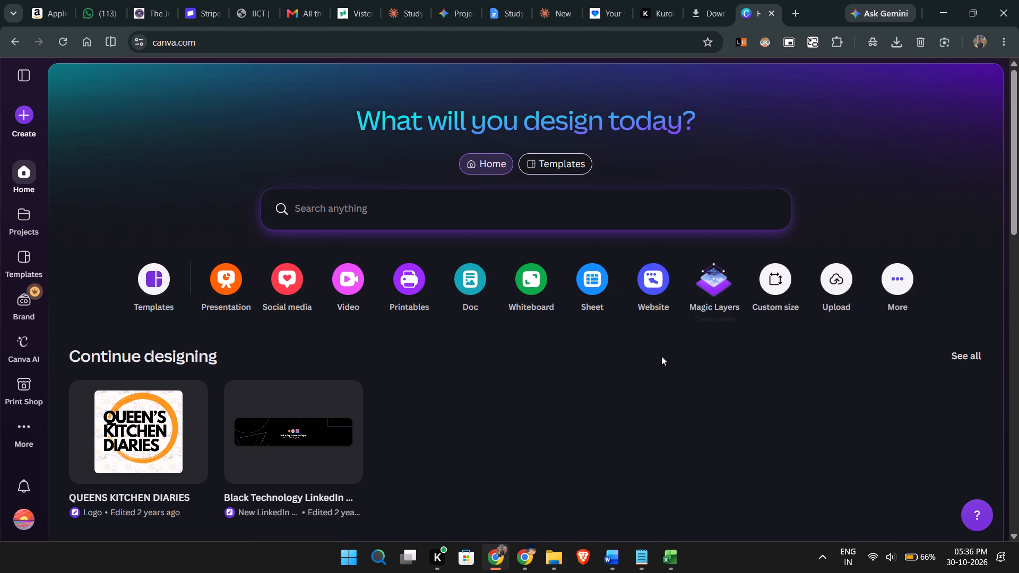
scroll(661, 356, down, 3)
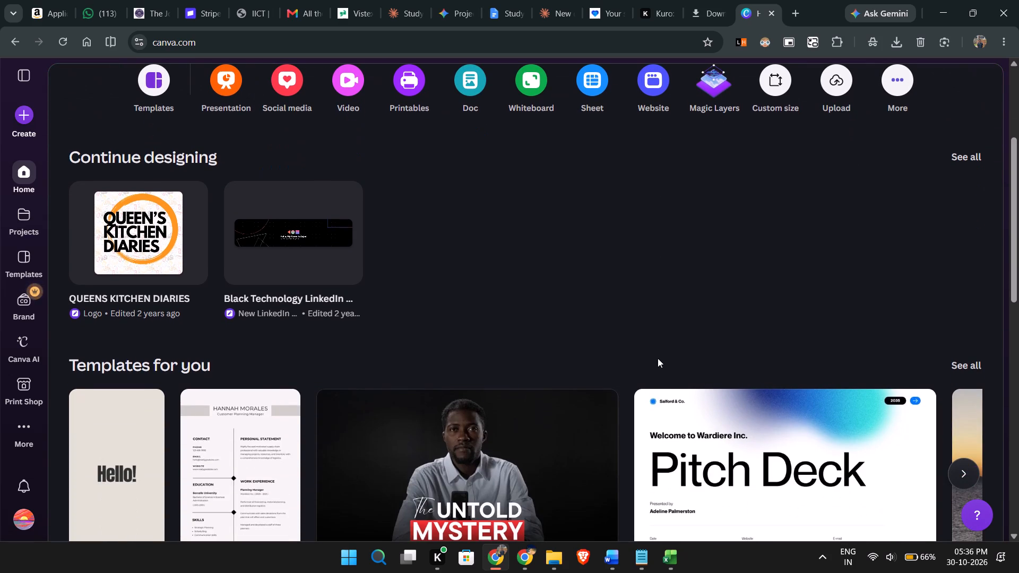
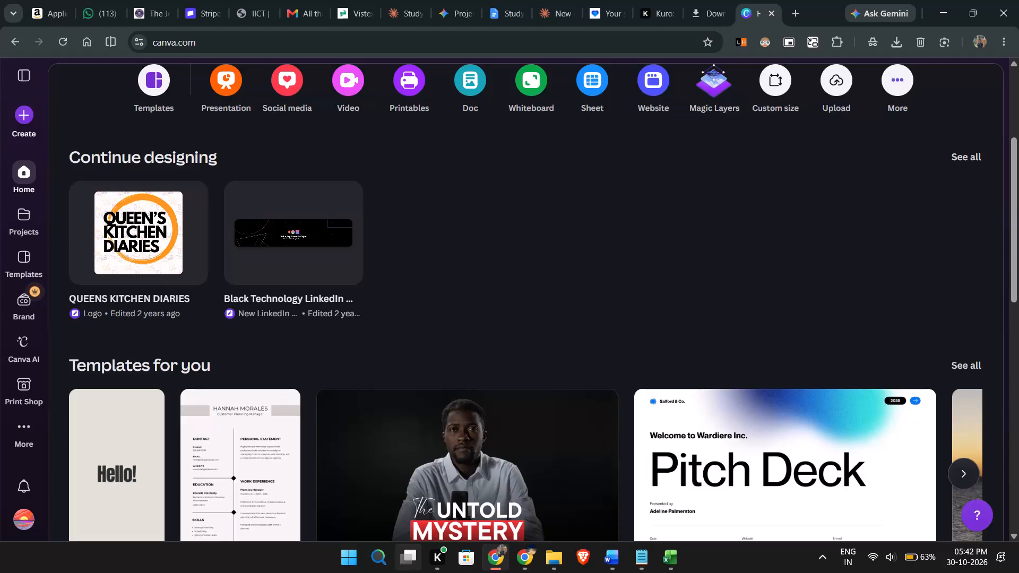
Create a new custom-size Canva design 12 in wide and 18 in high.
scroll(332, 126, up, 2)
scroll(136, 140, up, 7)
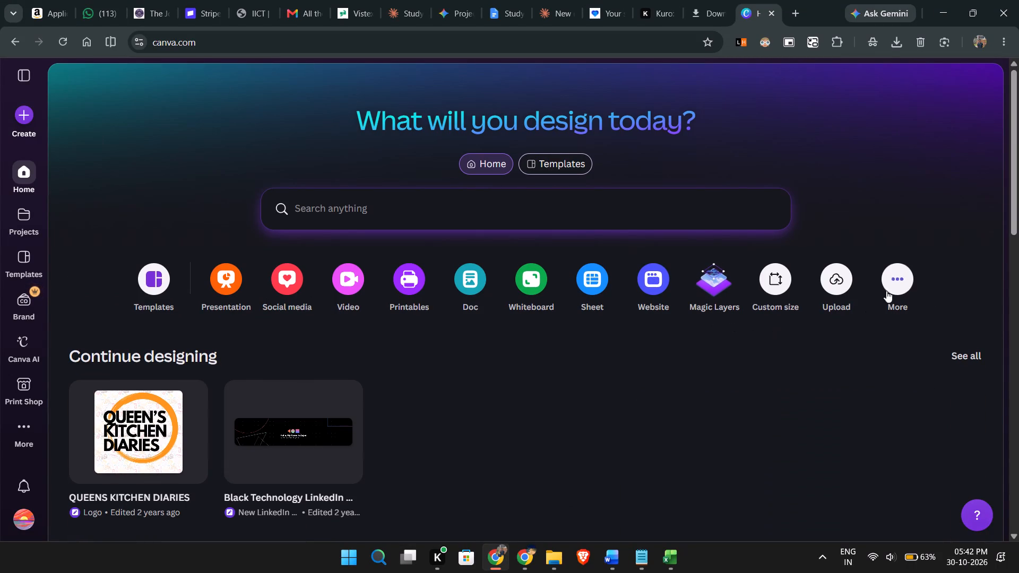
click(774, 286)
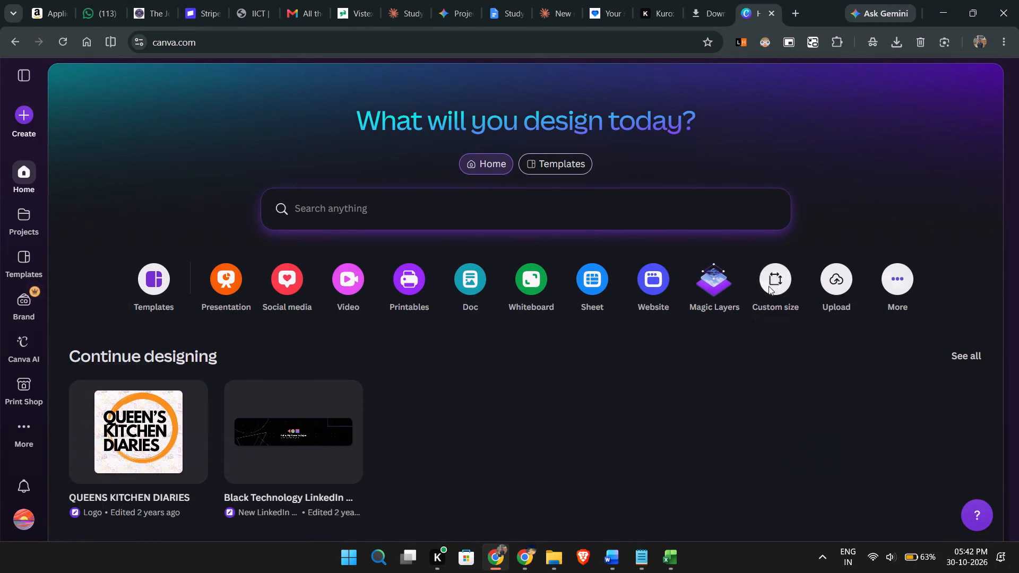
click(309, 177)
click(757, 176)
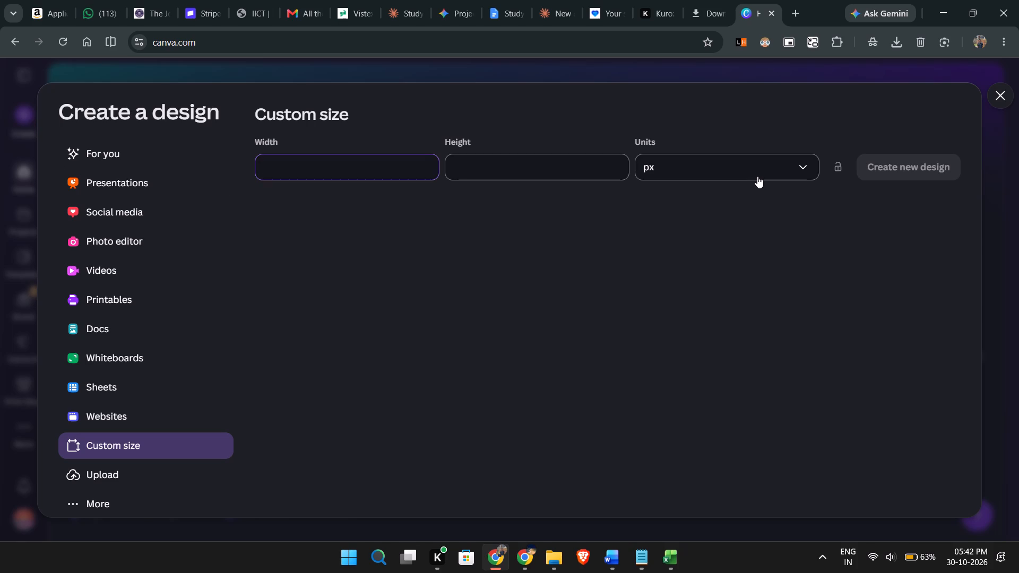
click(668, 235)
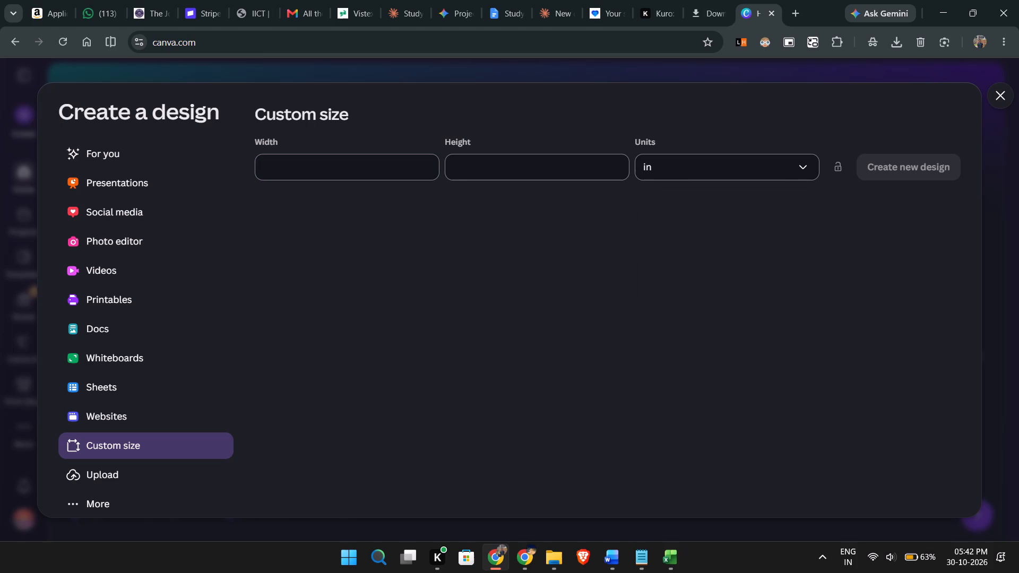
click(352, 169)
text(12)
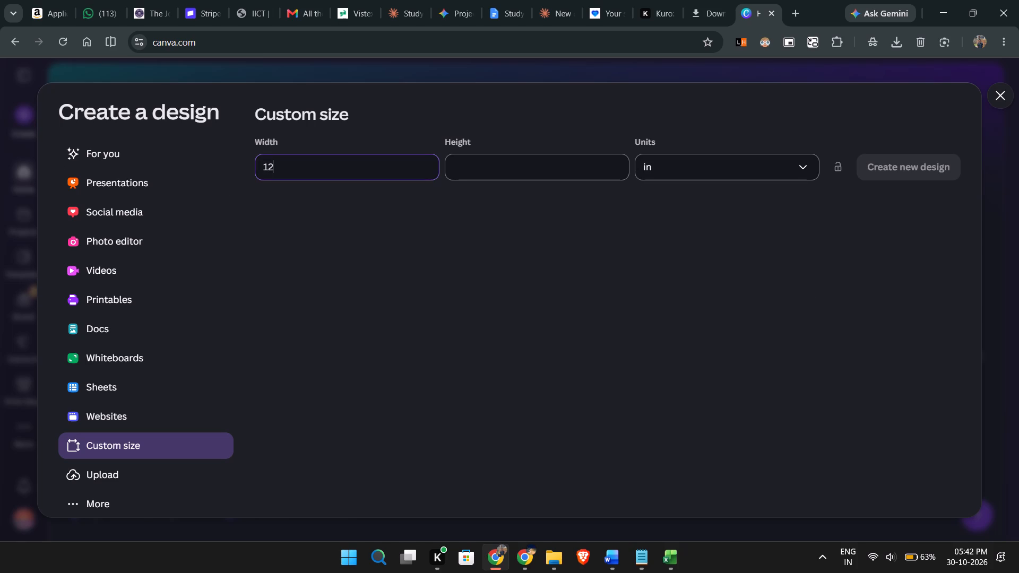
click(474, 169)
text(18)
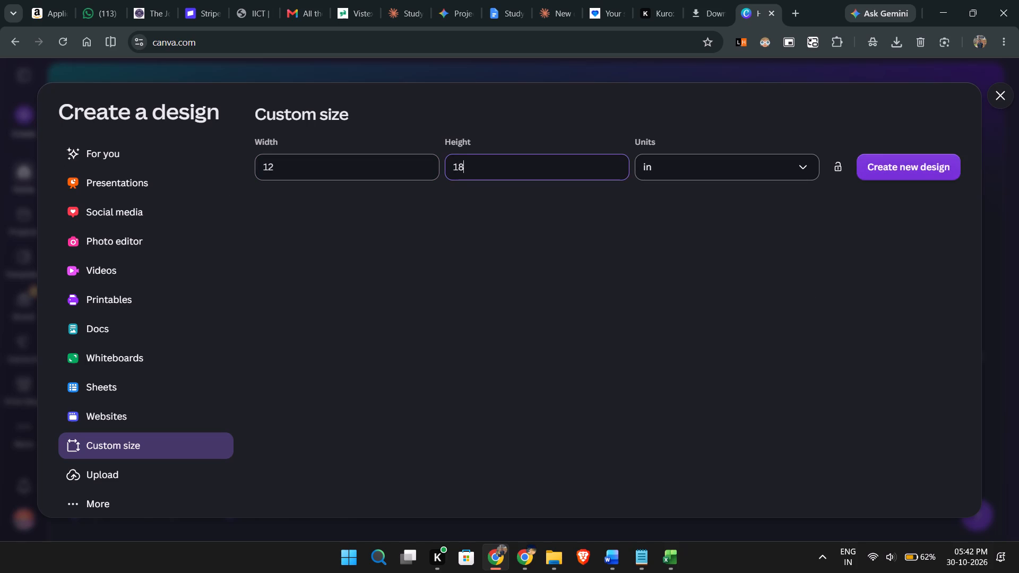
click(906, 158)
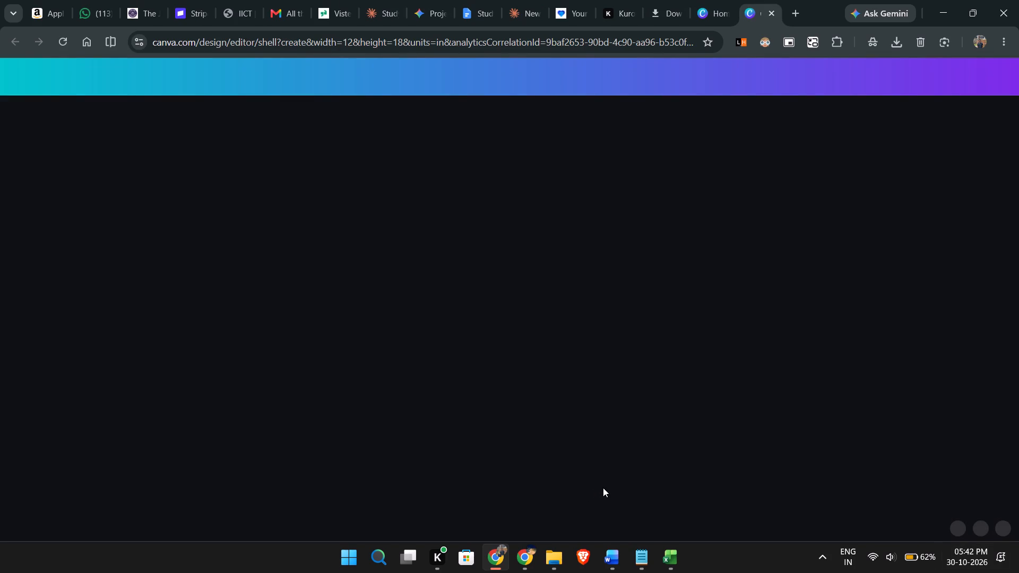
Switch to YouTube, put the Zanjeerain Episode 23 video in a playing picture-in-picture window, and return to the Canva design.
key(alt+Tab)
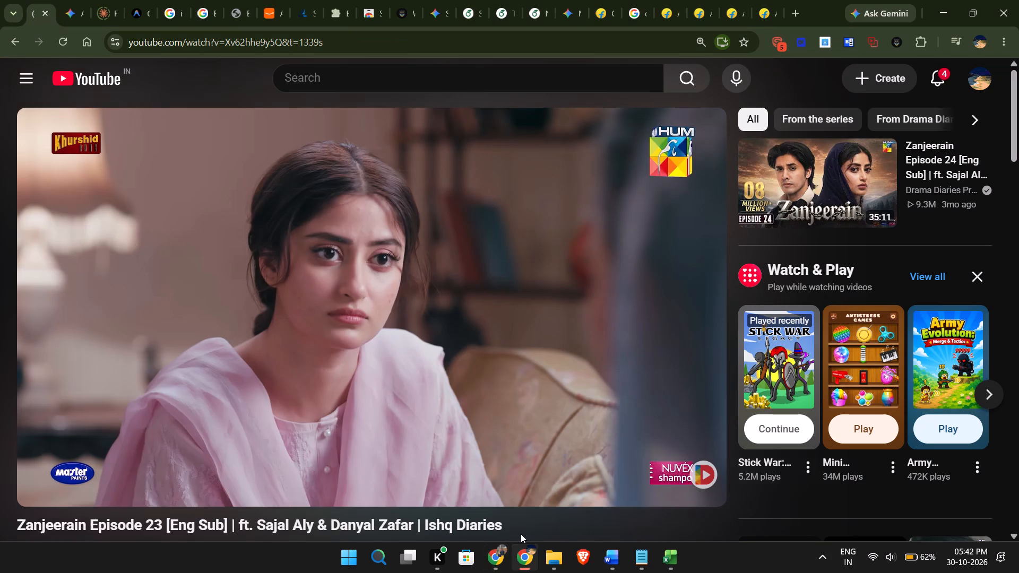
click(433, 346)
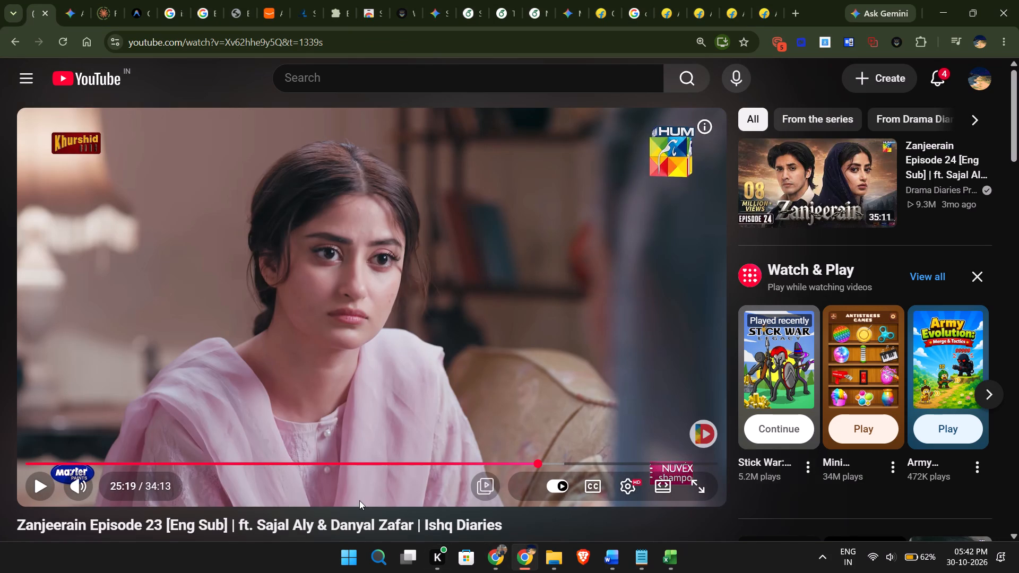
scroll(359, 500, up, 1)
click(488, 352)
click(488, 352)
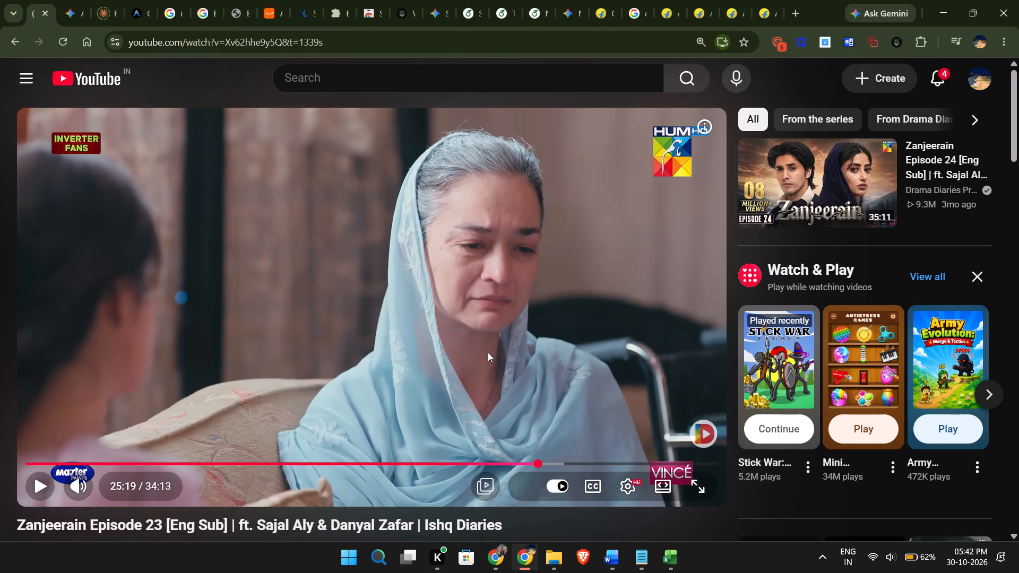
click(494, 485)
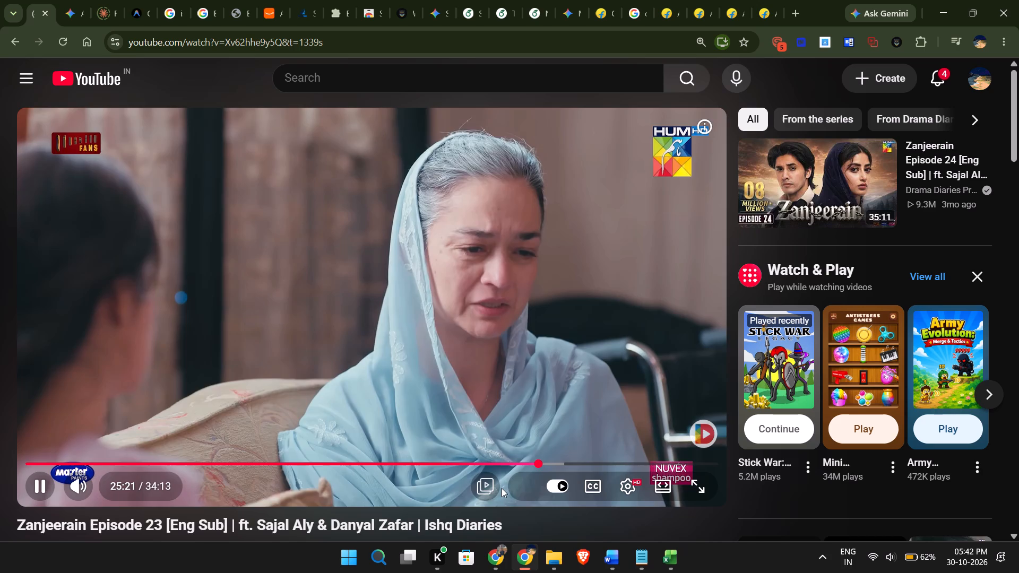
scroll(490, 486, down, 2)
scroll(490, 486, up, 2)
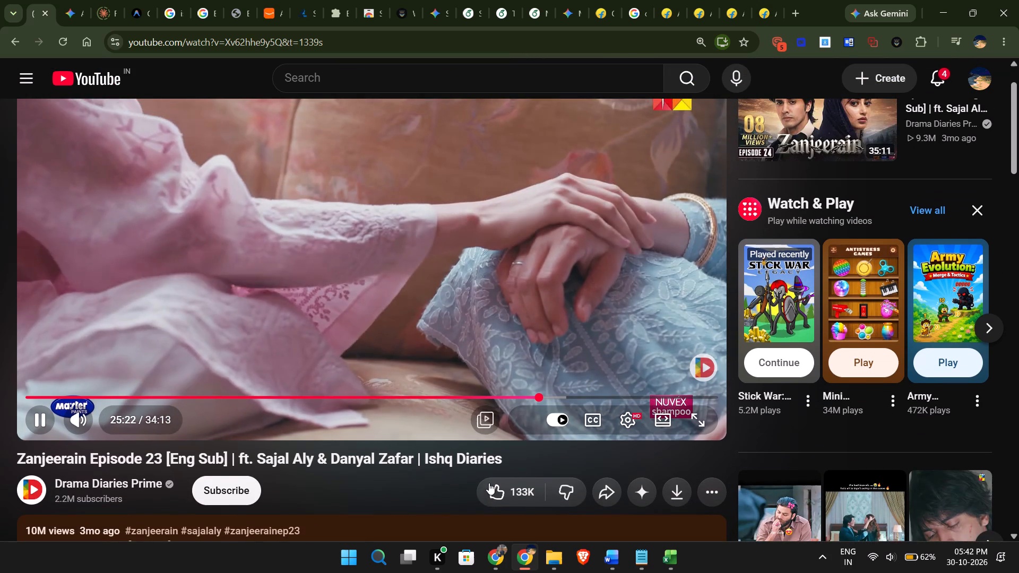
click(483, 421)
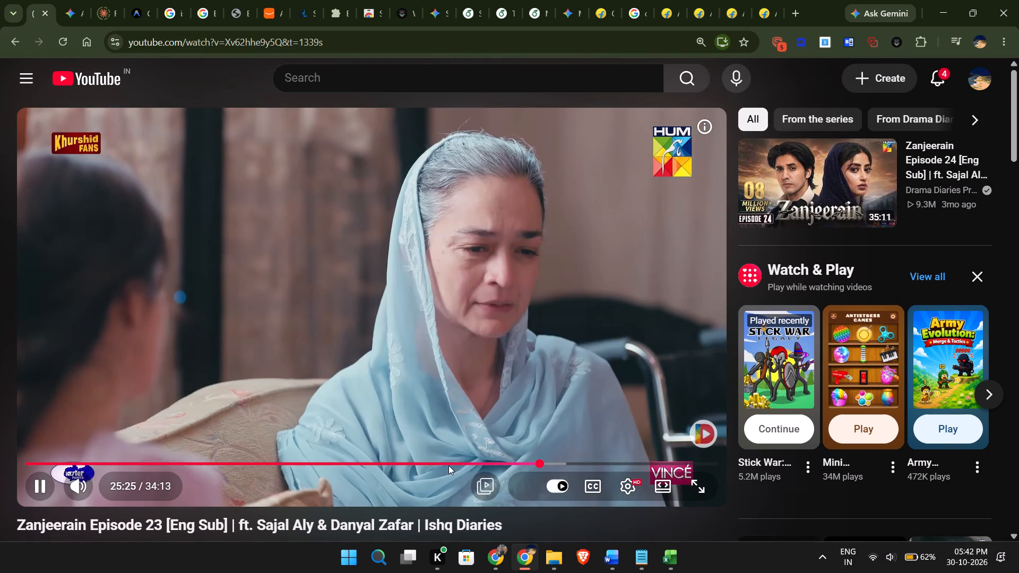
click(486, 490)
scroll(434, 515, down, 2)
key(alt+Tab)
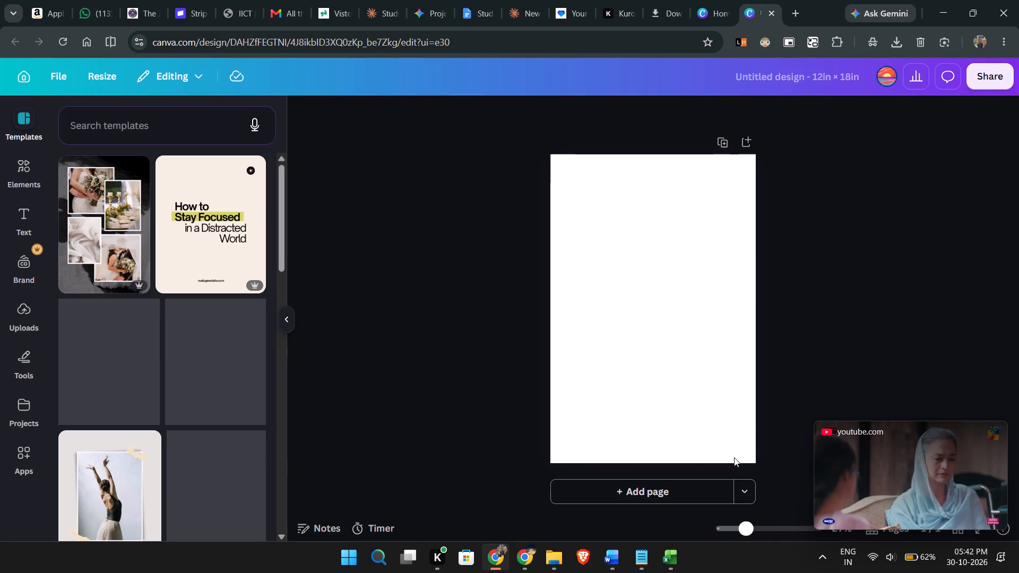
Move the floating video clear of the editor's page controls and collapse the templates list to widen the canvas.
scroll(221, 37, up, 2)
scroll(643, 242, up, 7)
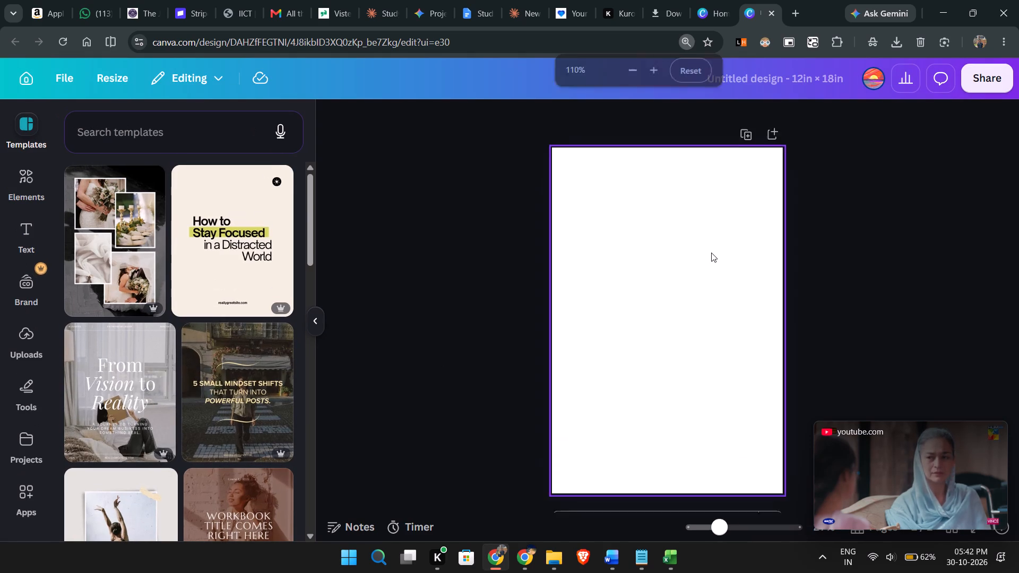
scroll(711, 253, down, 1)
scroll(675, 286, down, 5)
click(367, 292)
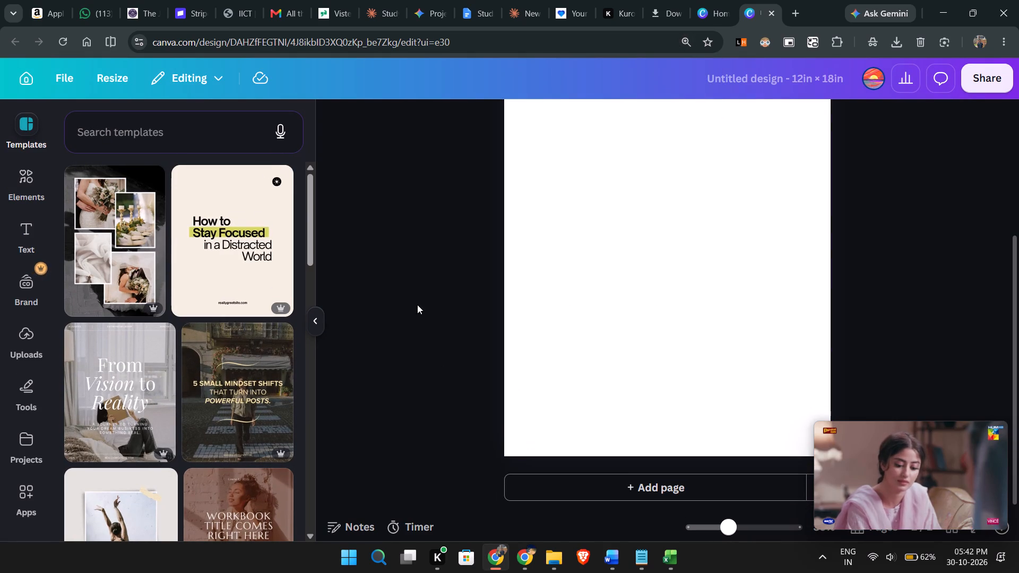
scroll(664, 318, up, 6)
click(868, 261)
scroll(860, 272, down, 2)
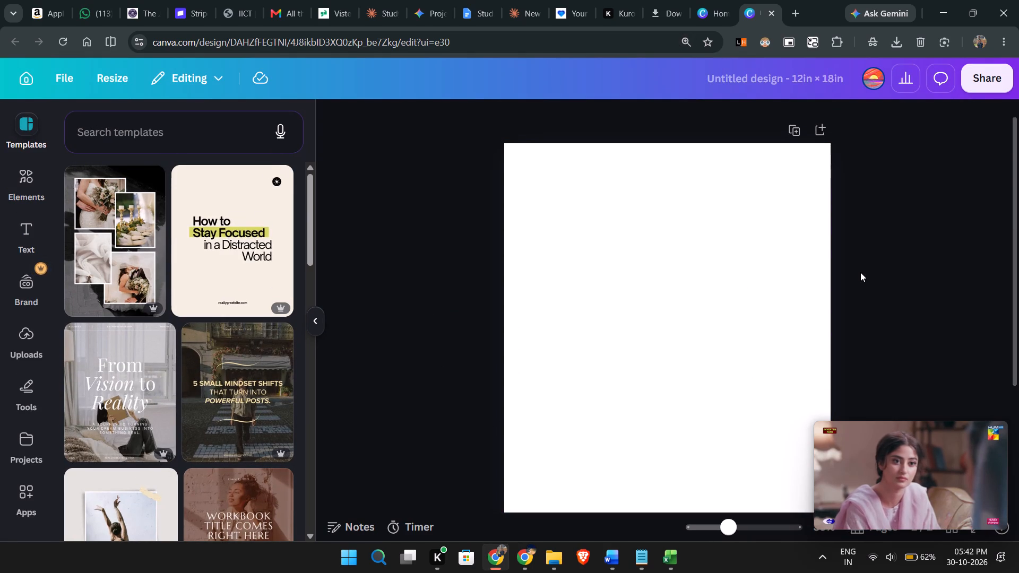
drag(858, 465, 265, 271)
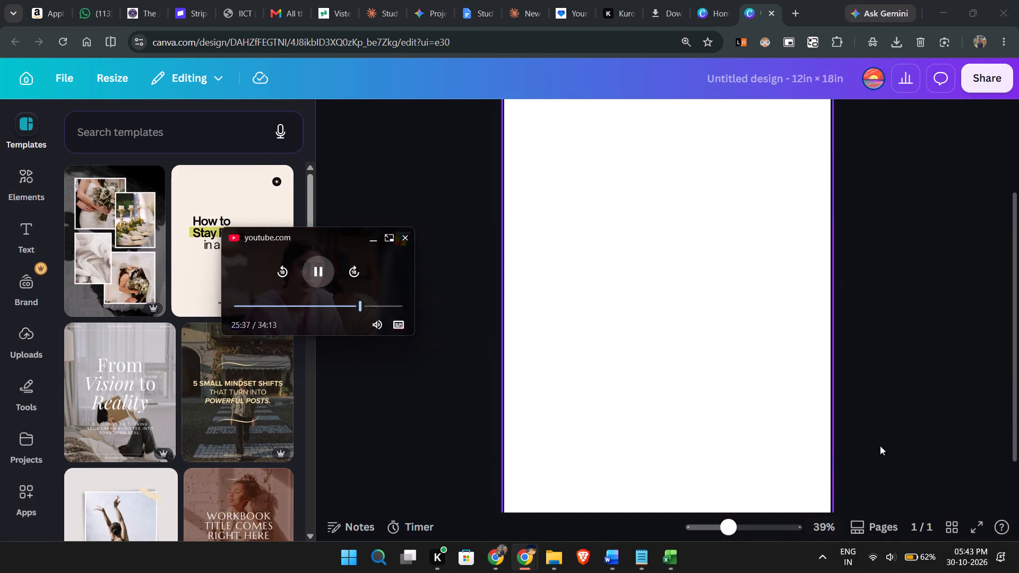
click(28, 135)
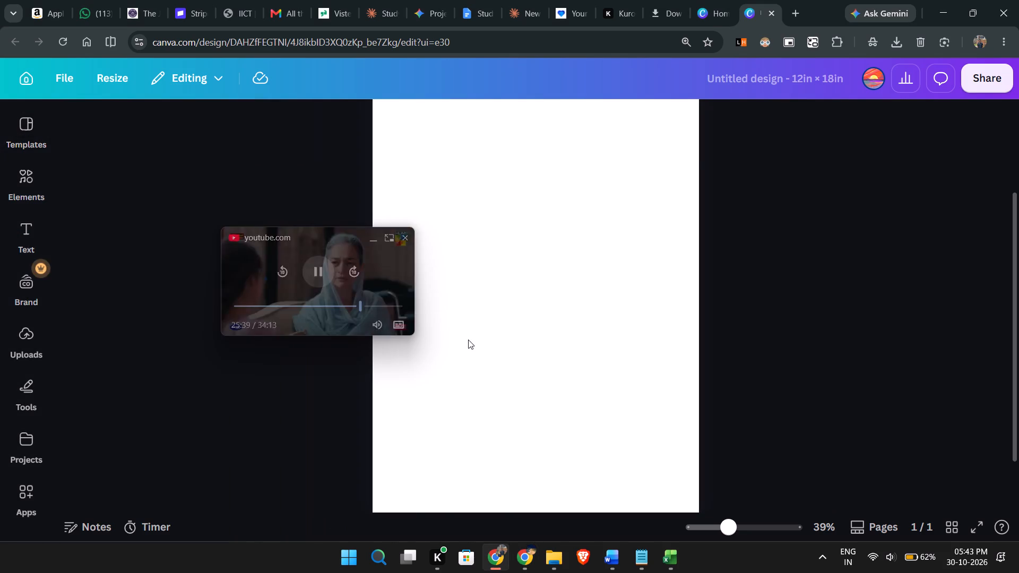
Reset the browser zoom to 100% and enlarge the blank page to 78% in the editor.
scroll(519, 326, up, 8)
ctrl+scroll(523, 311, down, 1)
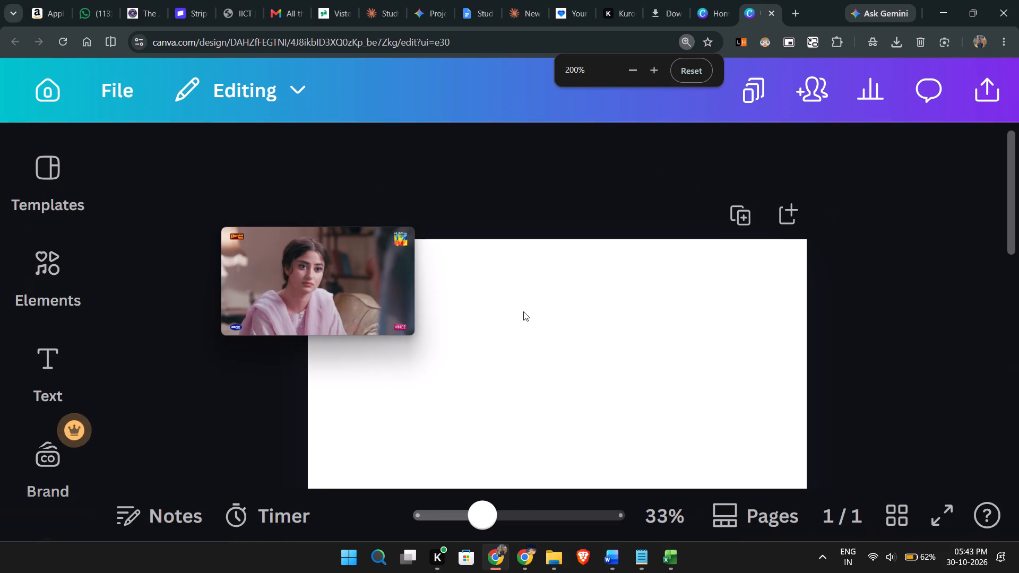
click(686, 43)
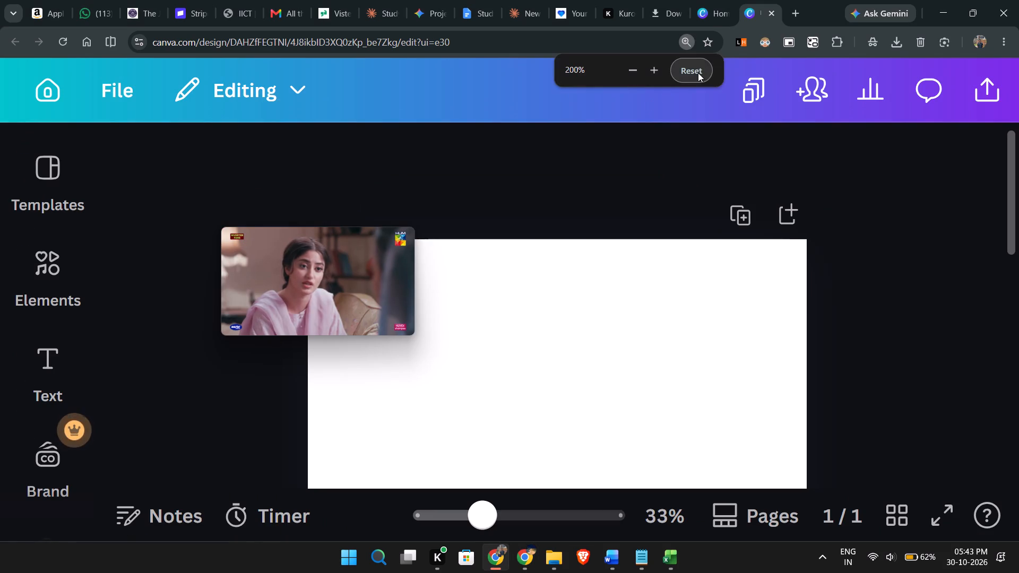
click(698, 73)
scroll(542, 323, up, 2)
ctrl+scroll(542, 323, up, 3)
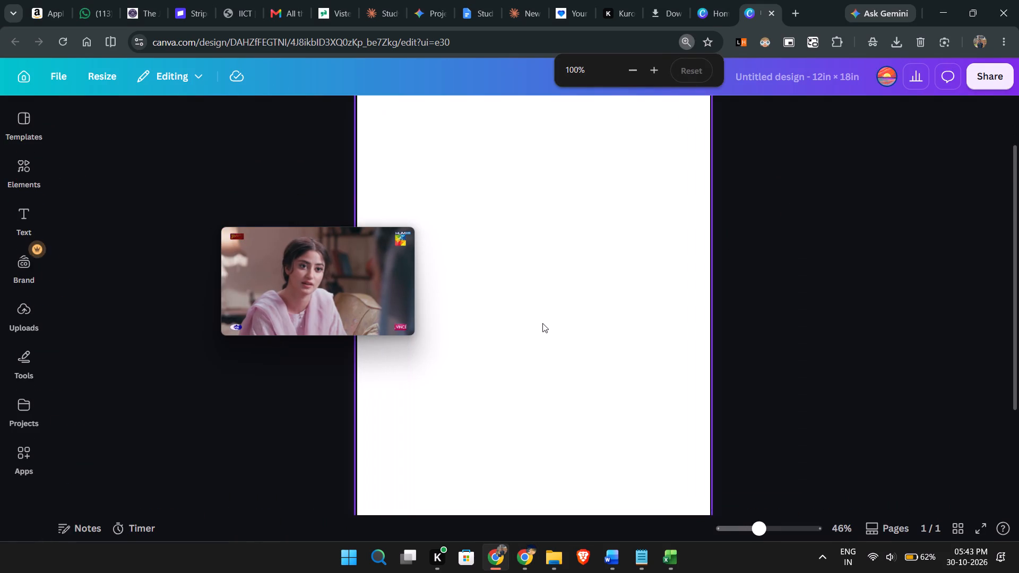
ctrl+scroll(581, 288, up, 2)
drag(873, 317, 911, 455)
scroll(772, 363, up, 2)
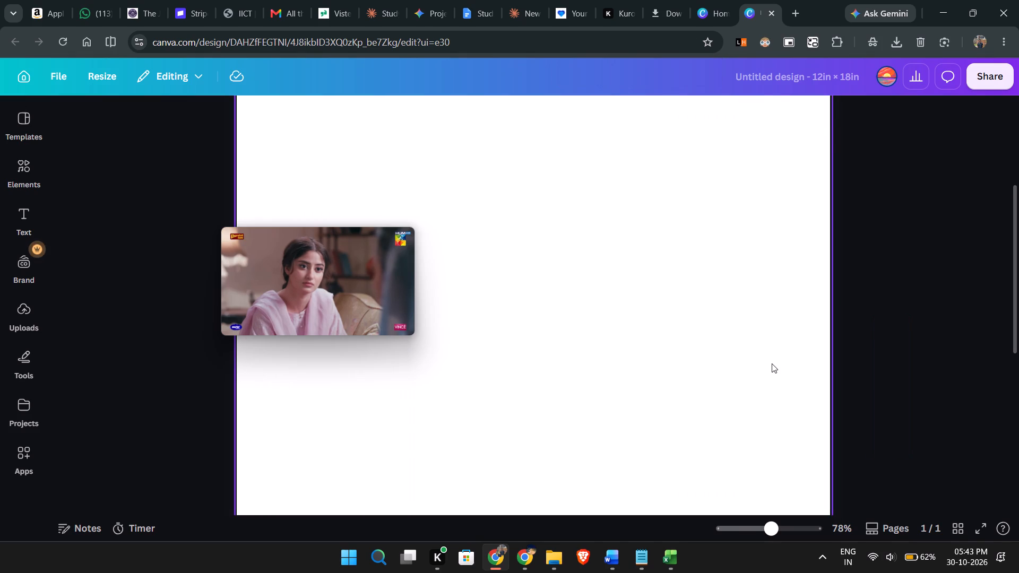
scroll(772, 363, up, 4)
Move the floating video mostly off the blank page, into the empty area beside it.
drag(322, 291, 169, 391)
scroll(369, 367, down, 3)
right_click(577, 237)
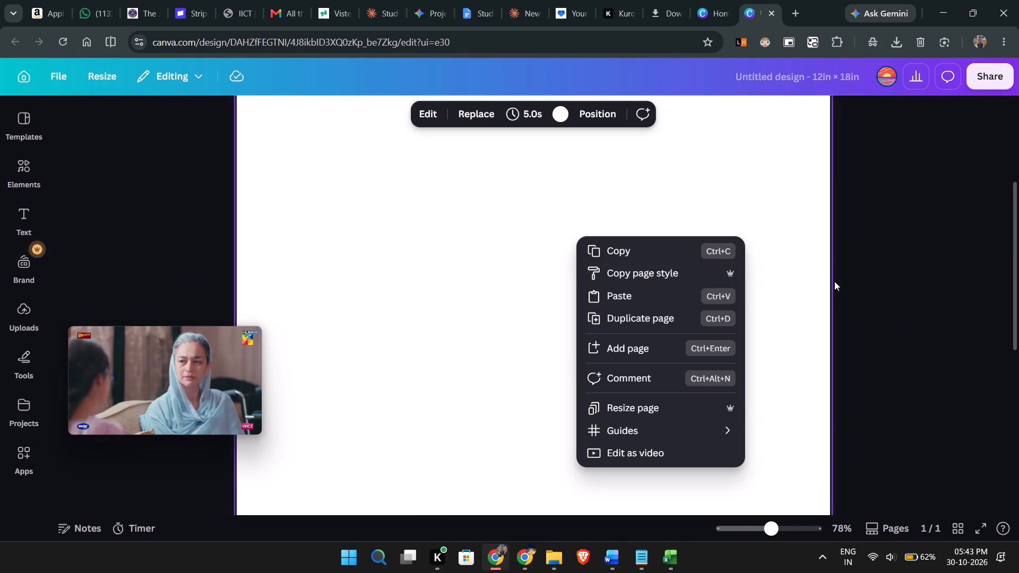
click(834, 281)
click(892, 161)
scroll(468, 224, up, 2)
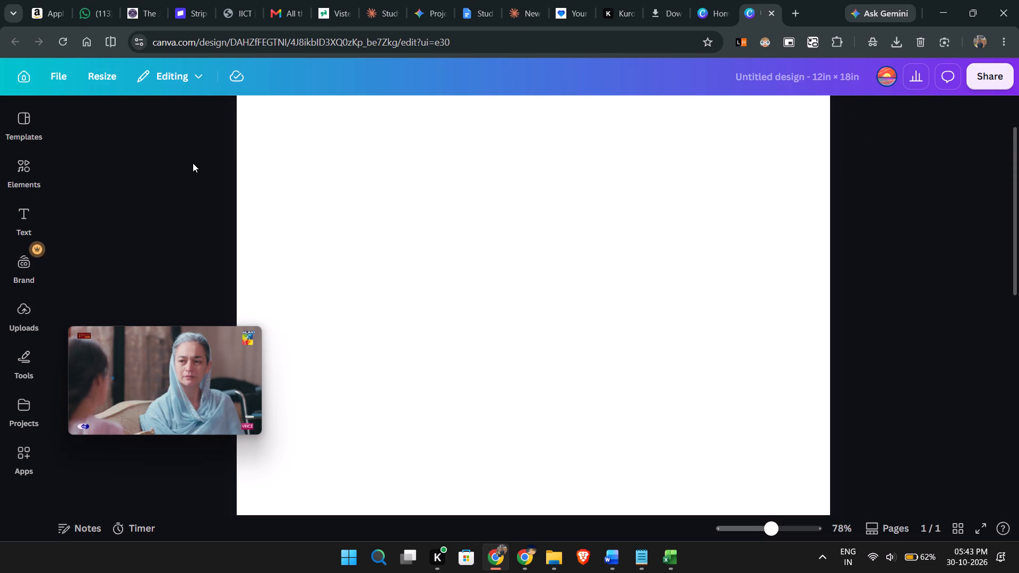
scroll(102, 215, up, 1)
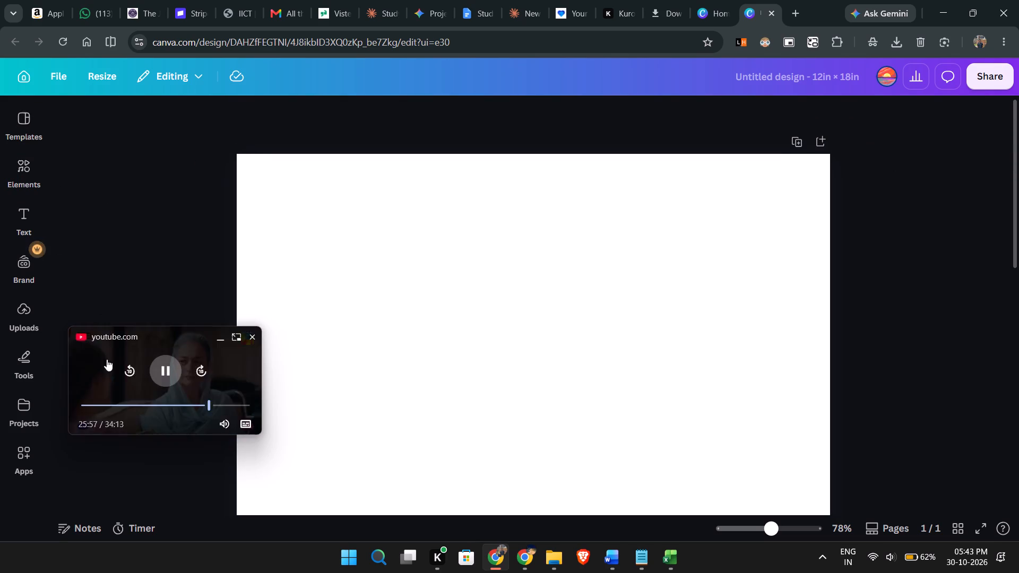
In the Downloads folder, add the country posters 2 to 16 of the 2011 Formula 1 Poster Series to the selection and copy the files.
click(553, 566)
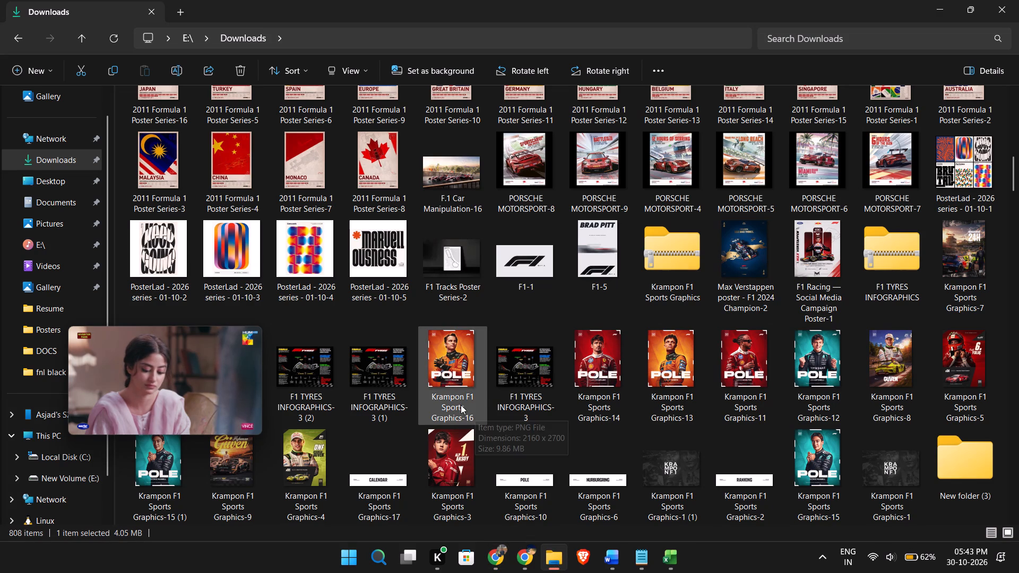
scroll(470, 401, up, 1)
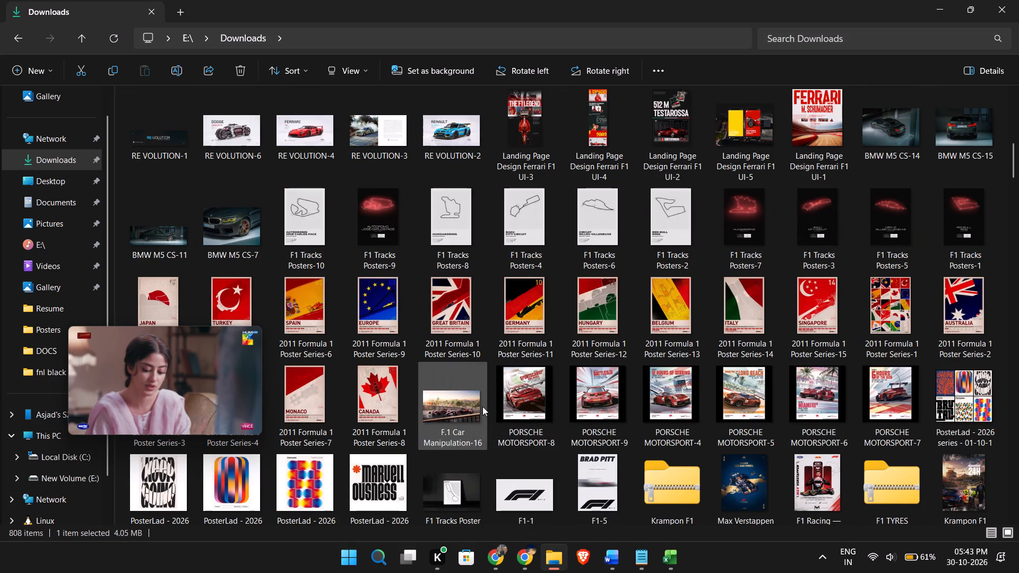
drag(142, 364, 155, 458)
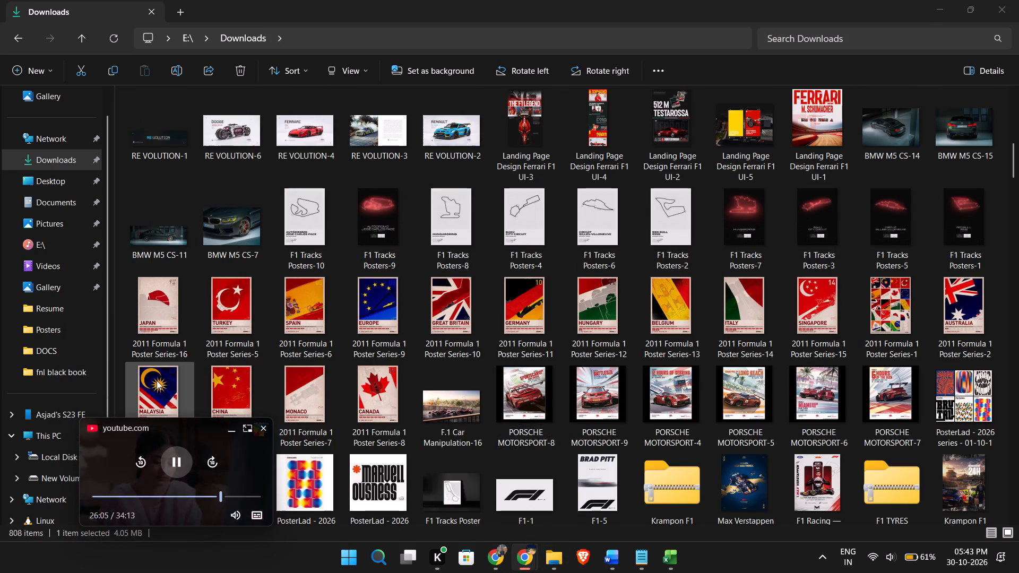
ctrl+click(144, 348)
ctrl+click(231, 329)
ctrl+click(298, 324)
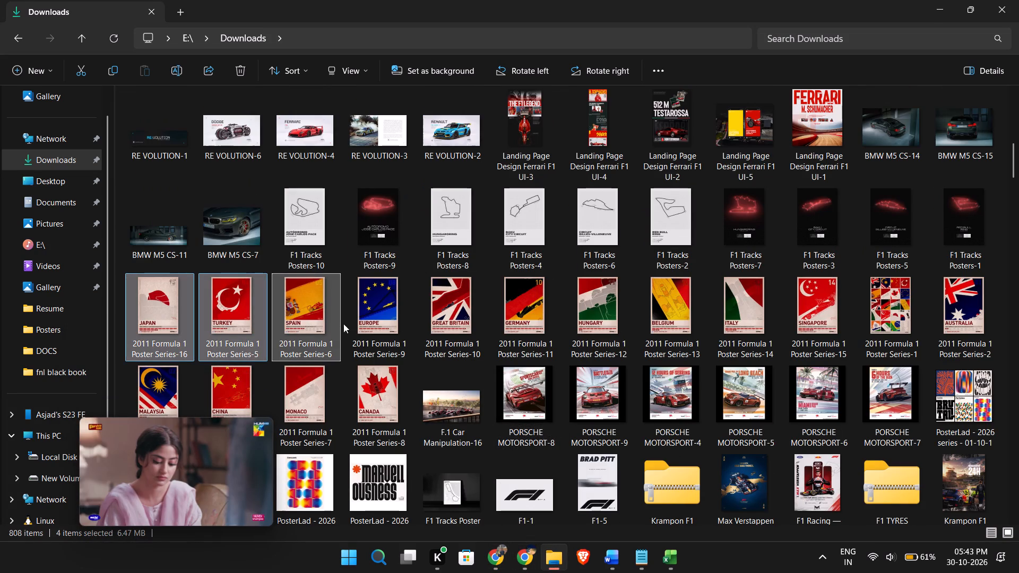
ctrl+click(368, 324)
ctrl+click(450, 324)
ctrl+click(533, 324)
ctrl+click(616, 321)
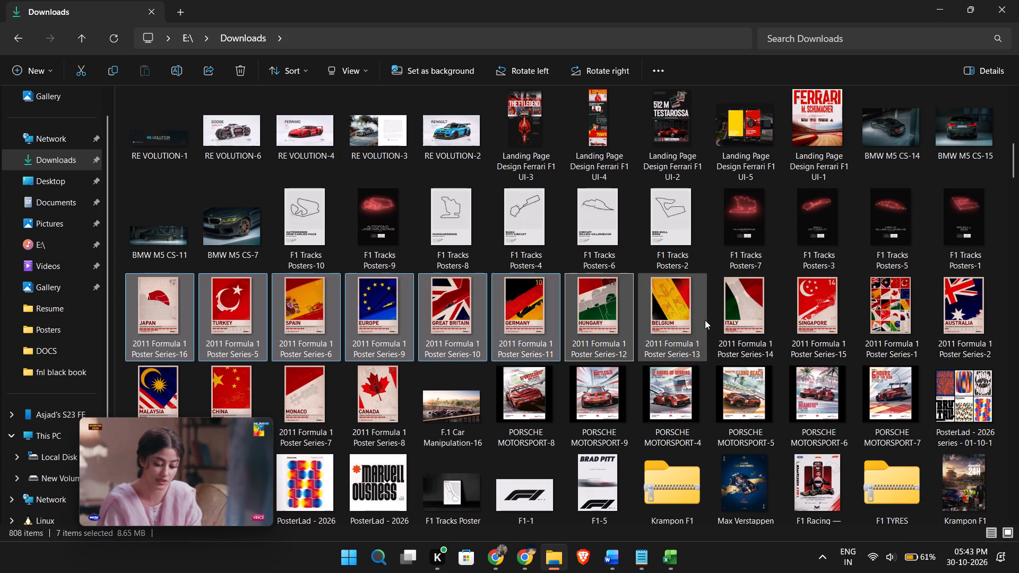
ctrl+click(705, 320)
ctrl+click(765, 323)
ctrl+click(834, 326)
ctrl+click(962, 338)
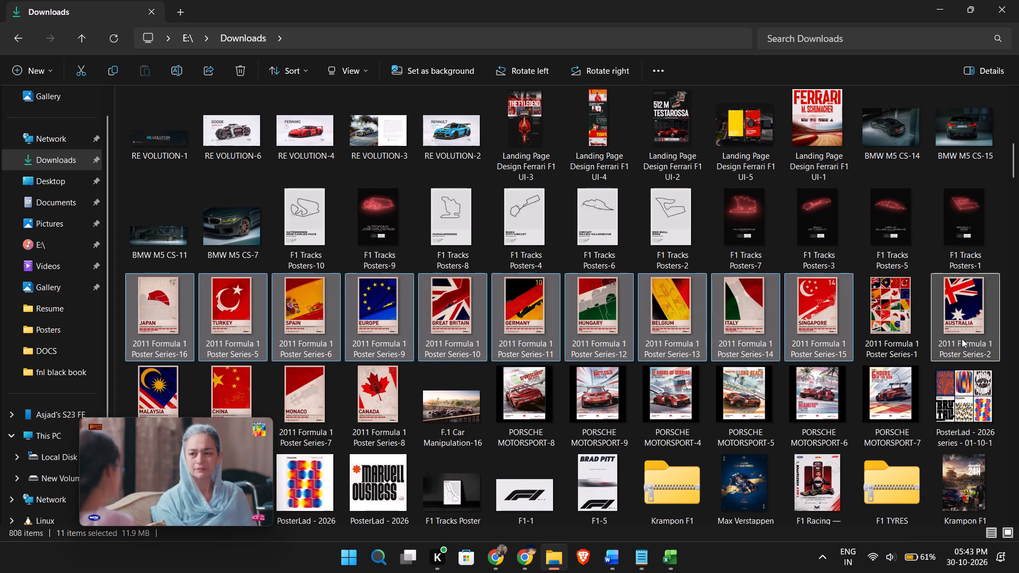
ctrl+click(151, 378)
ctrl+click(241, 382)
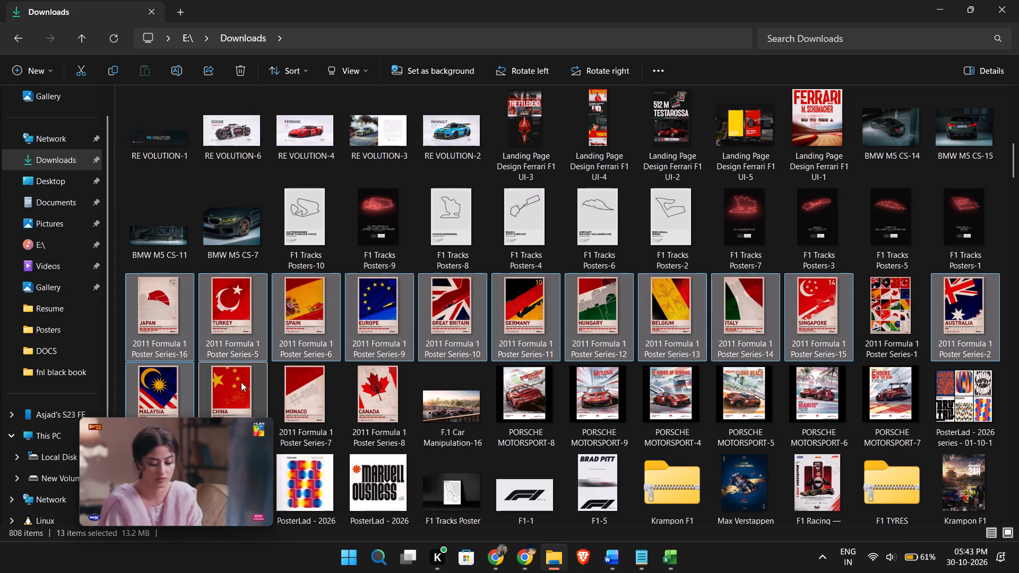
ctrl+click(316, 385)
ctrl+click(389, 387)
key(ctrl+c)
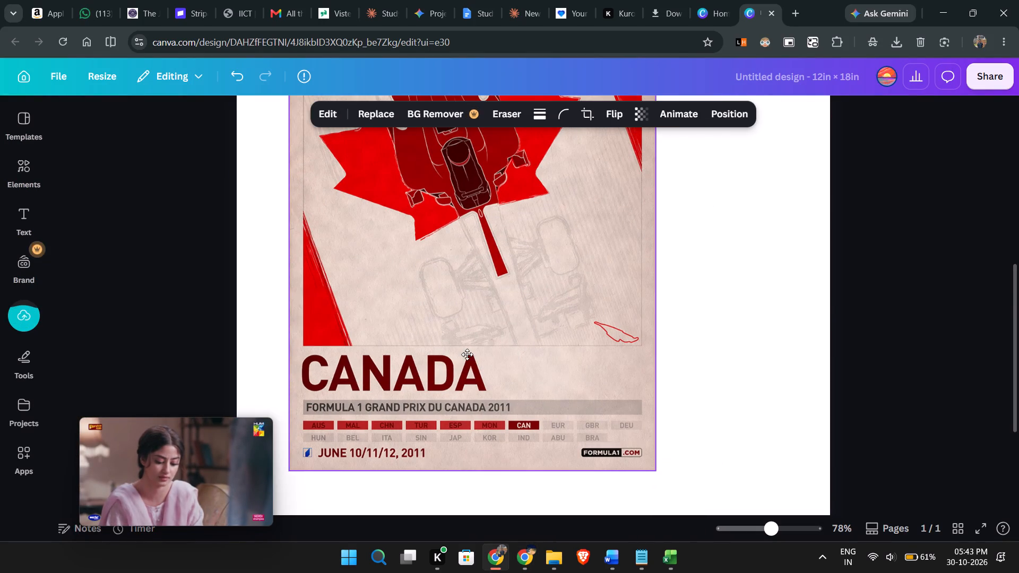
drag(467, 354, 466, 354)
ctrl+scroll(512, 357, down, 3)
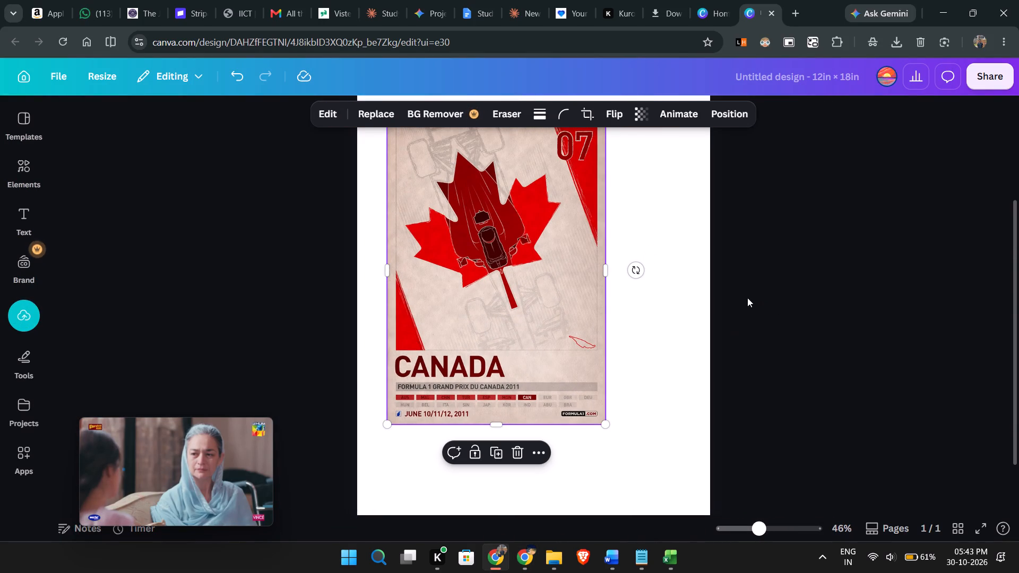
drag(747, 298, 755, 369)
drag(505, 335, 542, 431)
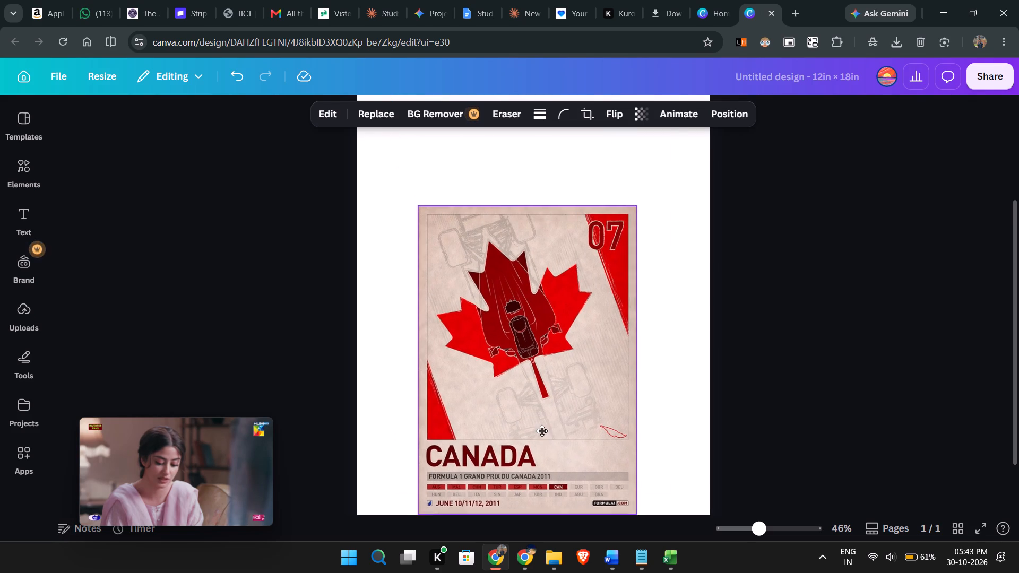
drag(542, 431, 532, 378)
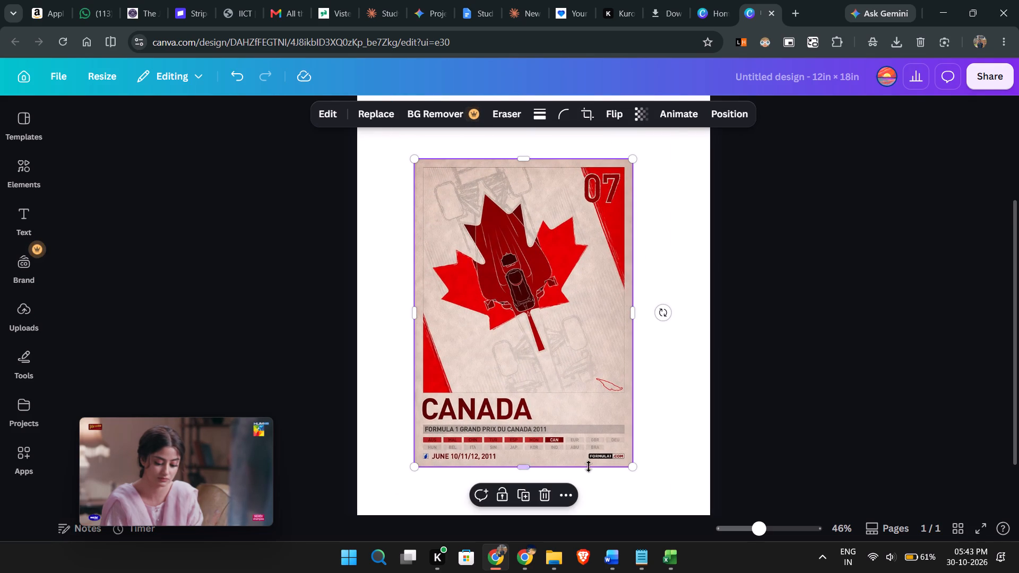
click(629, 466)
drag(634, 467, 556, 364)
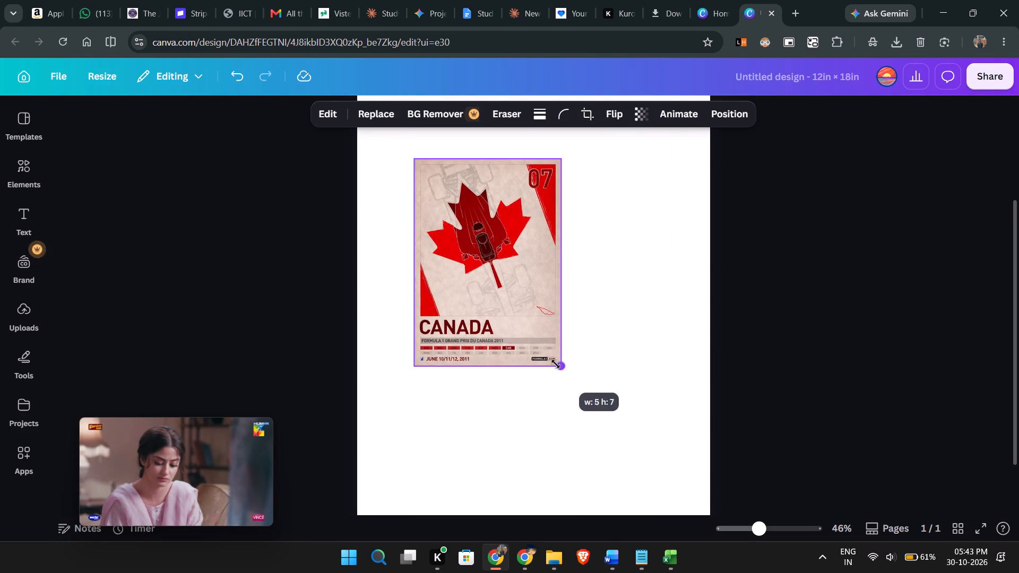
drag(556, 364, 491, 293)
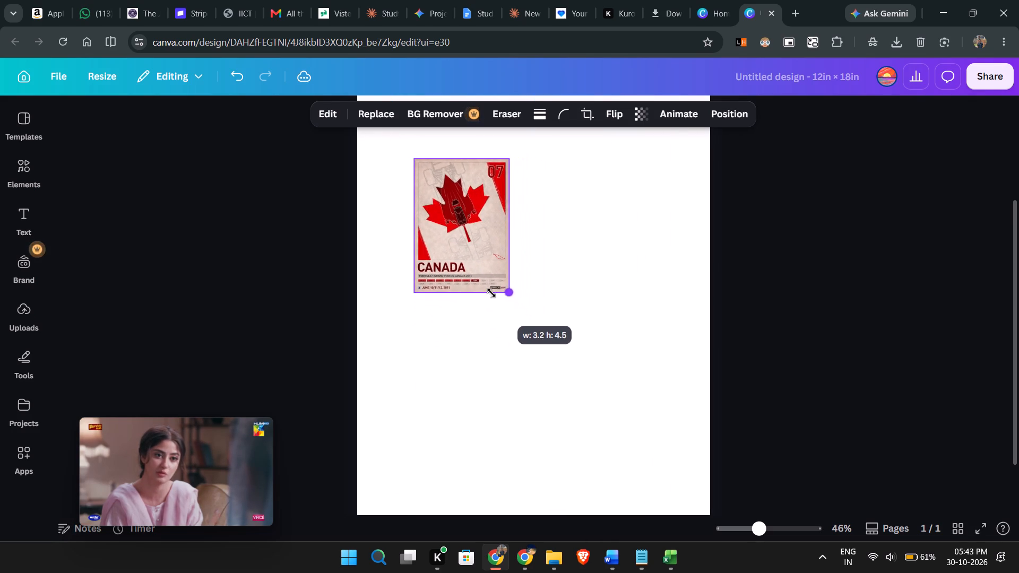
drag(491, 293, 492, 266)
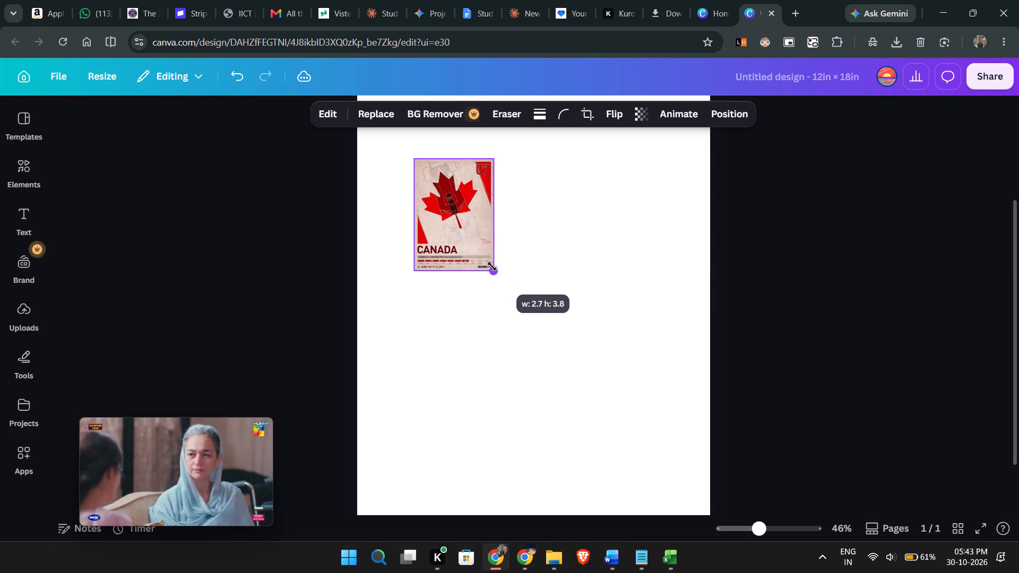
drag(492, 266, 491, 265)
Place the small Canada poster flush in the page's top-left corner.
scroll(617, 277, up, 3)
drag(446, 358, 392, 214)
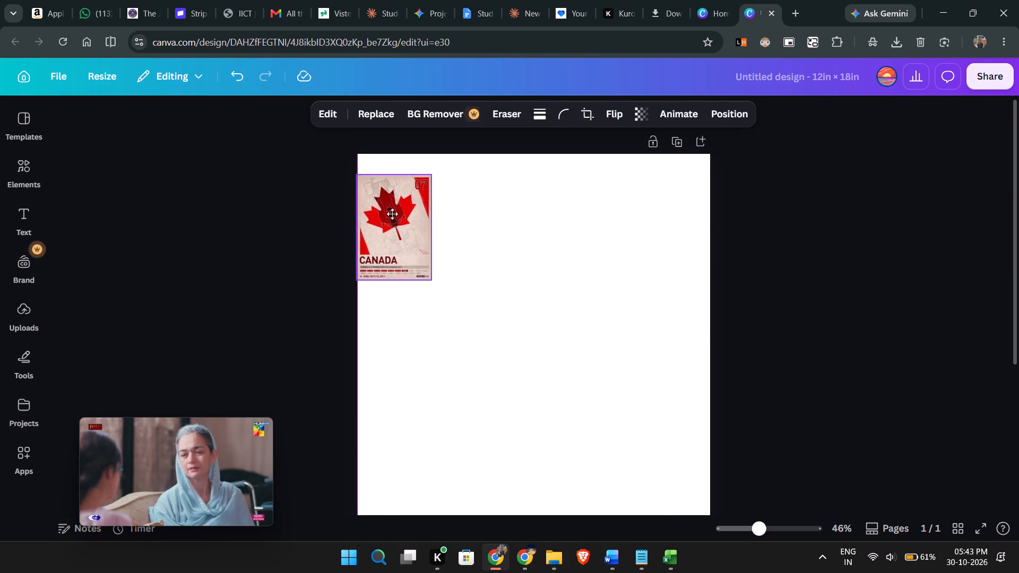
drag(392, 214, 392, 202)
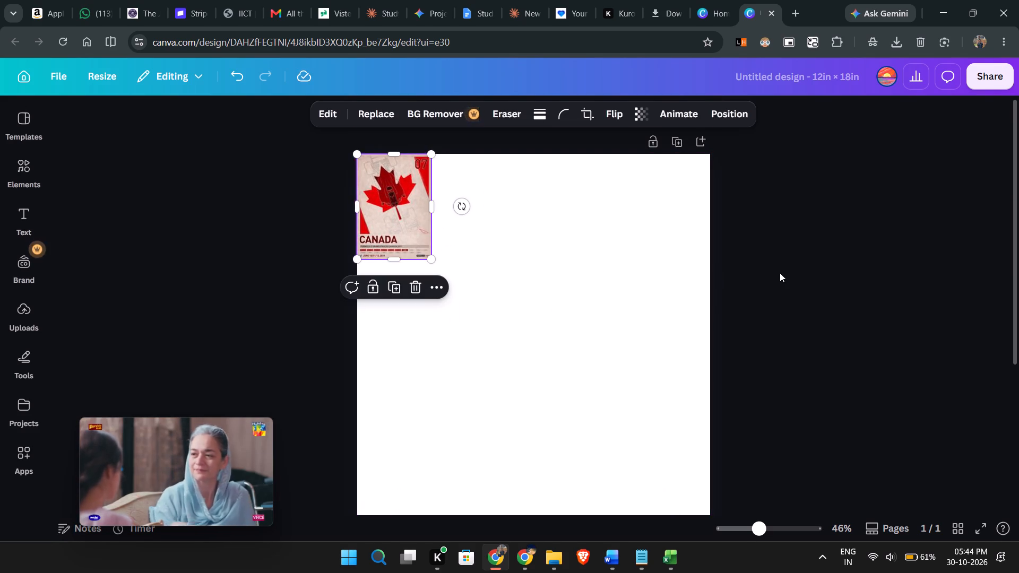
click(780, 273)
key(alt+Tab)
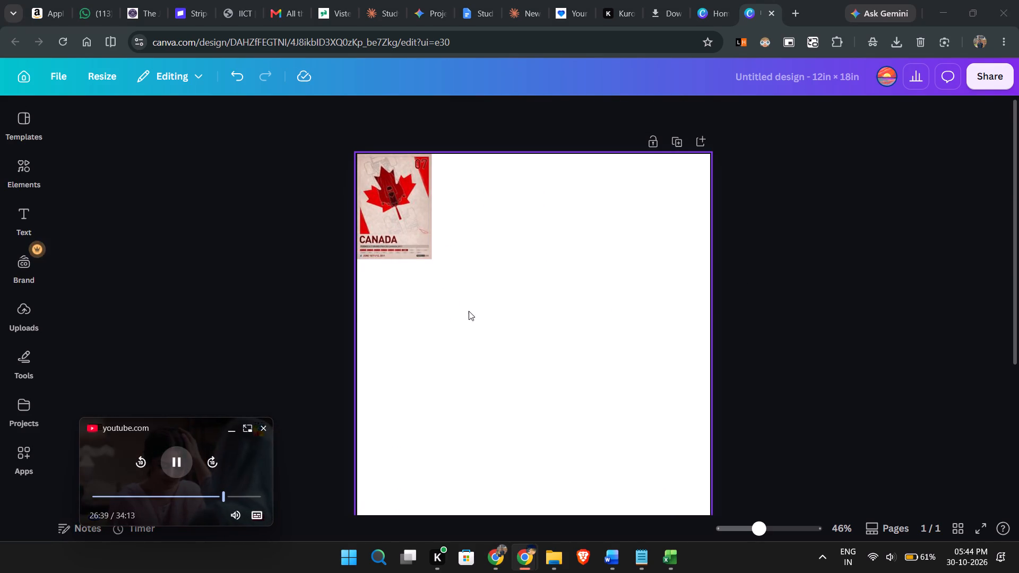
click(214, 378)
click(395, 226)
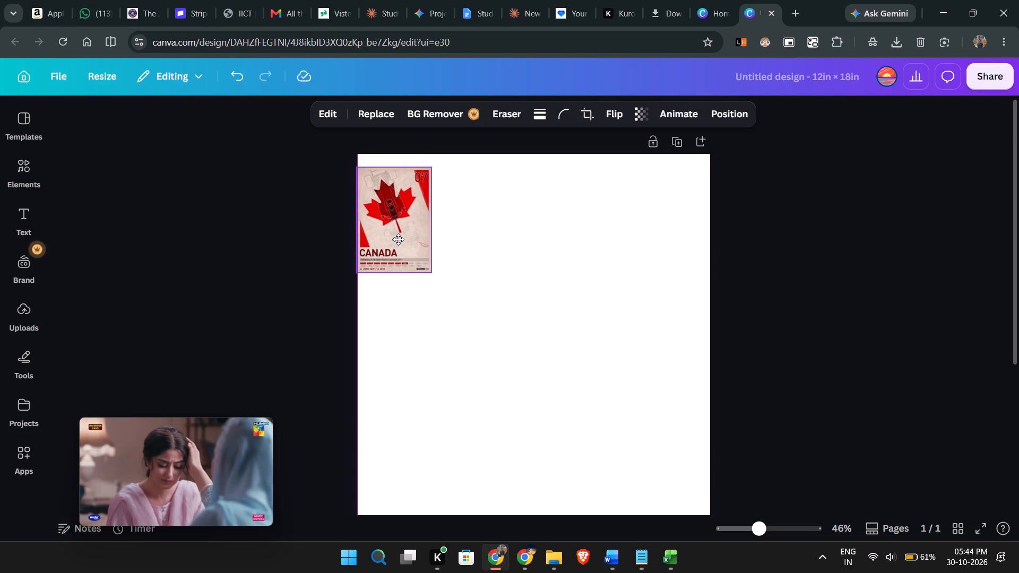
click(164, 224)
Bring the selected 2011 Formula 1 Poster Series files from the Downloads folder into the Canva design to upload them all.
key(alt+Tab)
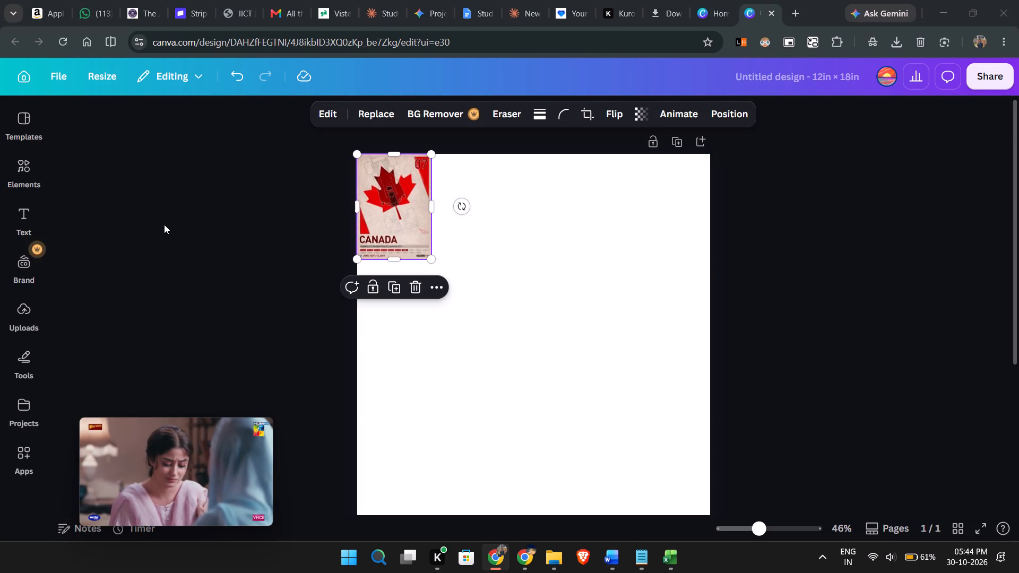
key(alt+Tab)
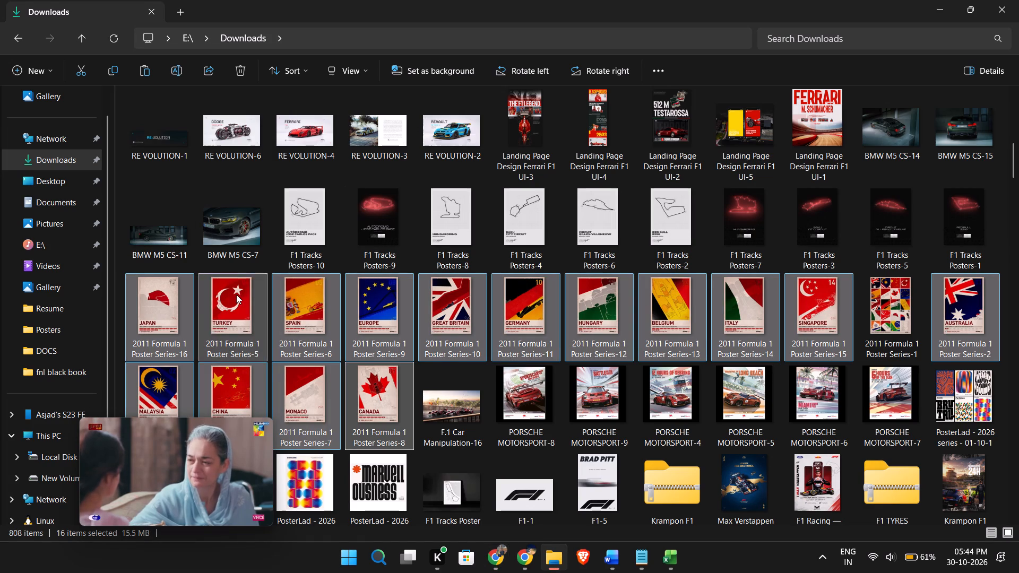
drag(217, 304, 511, 353)
key(alt+Tab)
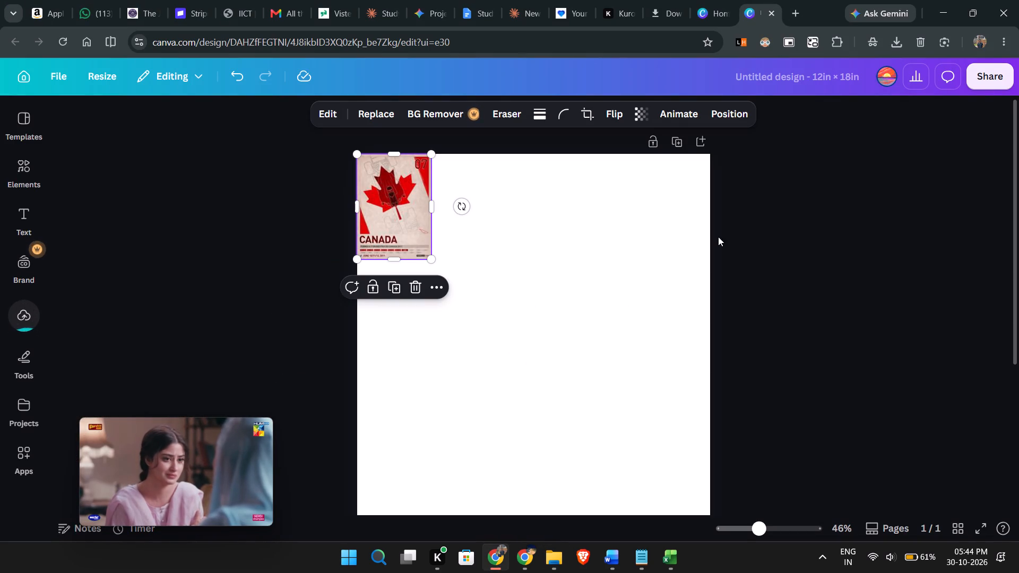
Look through the uploaded images and undo the bulk placement of the stacked posters on the page.
click(30, 323)
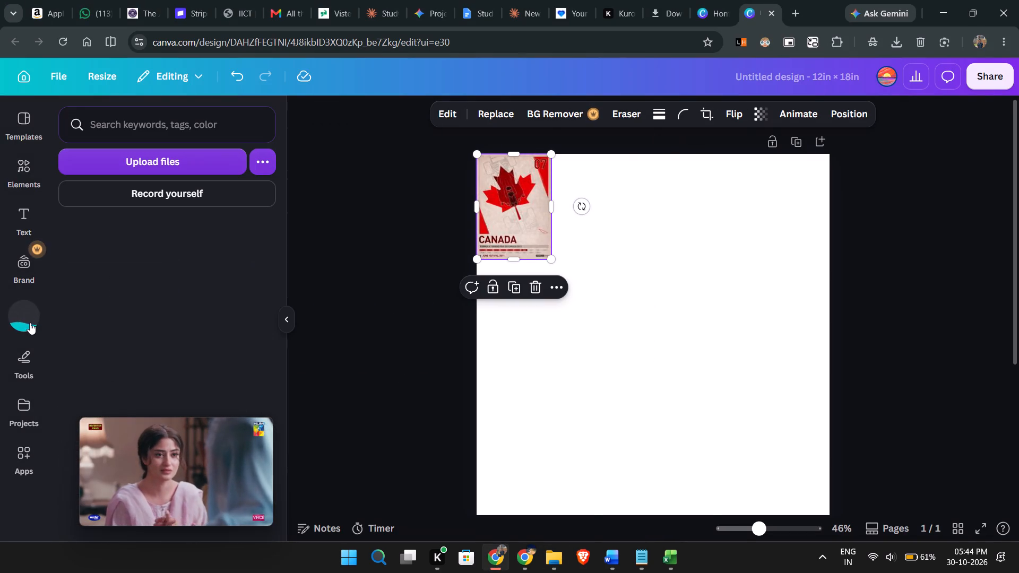
scroll(138, 303, down, 3)
scroll(318, 362, up, 2)
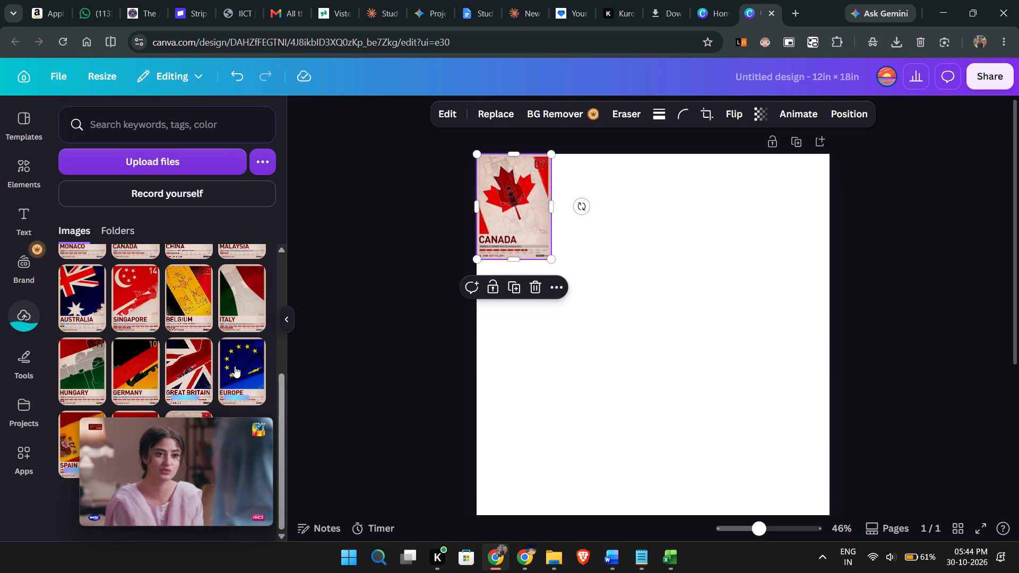
scroll(235, 366, up, 2)
scroll(406, 346, down, 1)
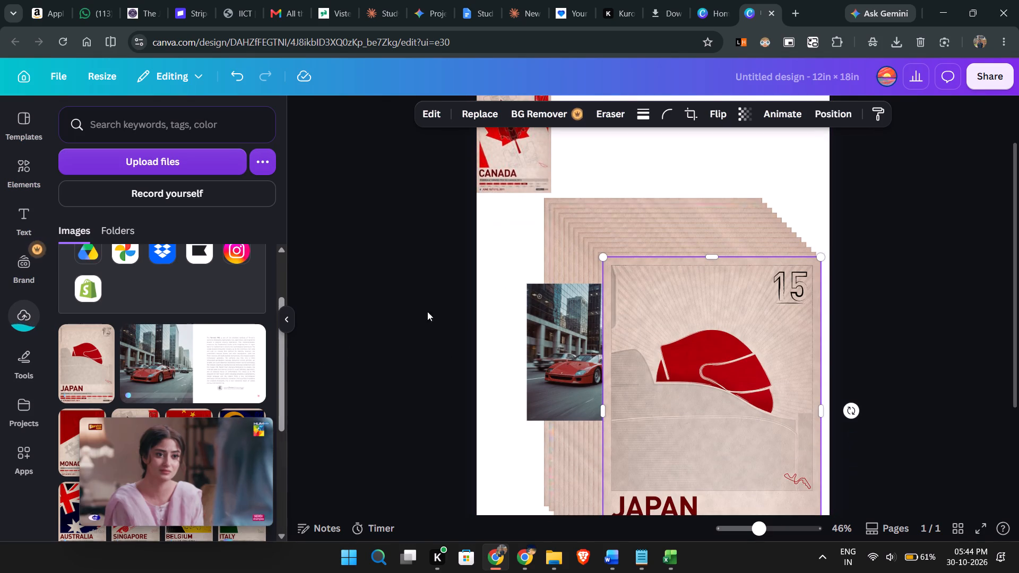
key(ctrl+z)
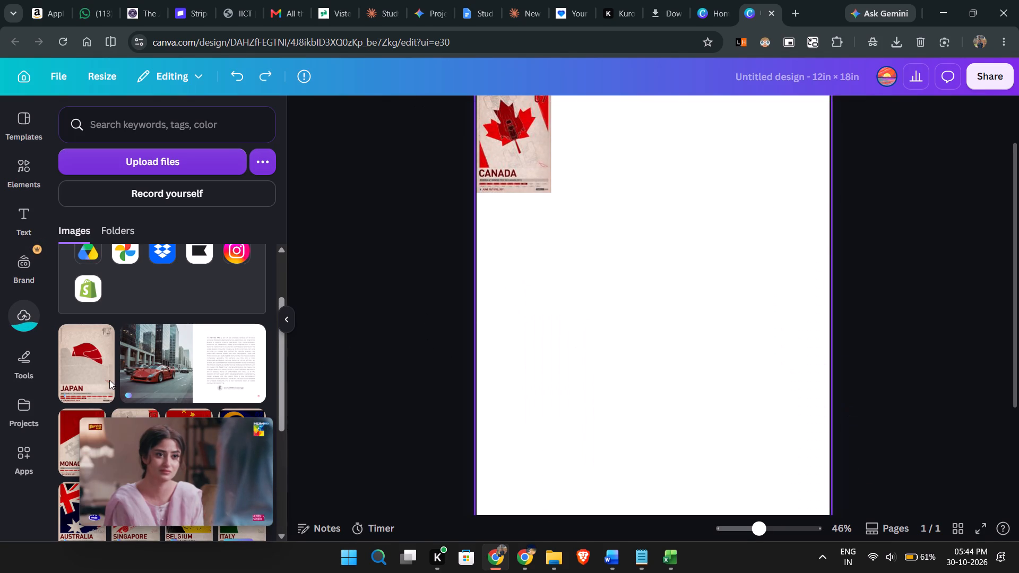
Add the uploaded Monaco poster to the page, directly beneath the Canada poster, and scale it to the same width.
scroll(208, 355, up, 3)
scroll(208, 356, down, 4)
scroll(131, 336, up, 1)
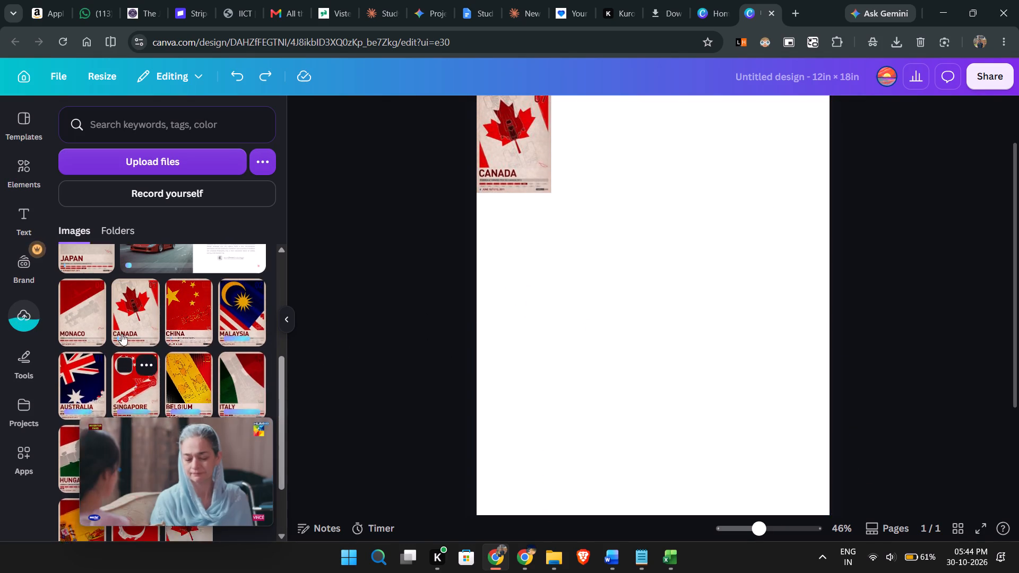
click(90, 330)
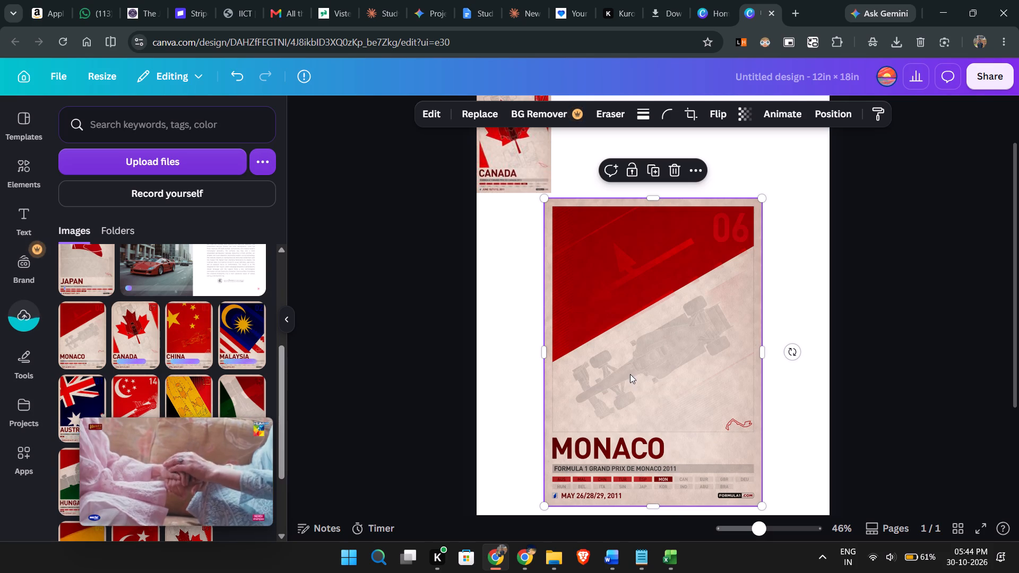
drag(646, 385, 614, 392)
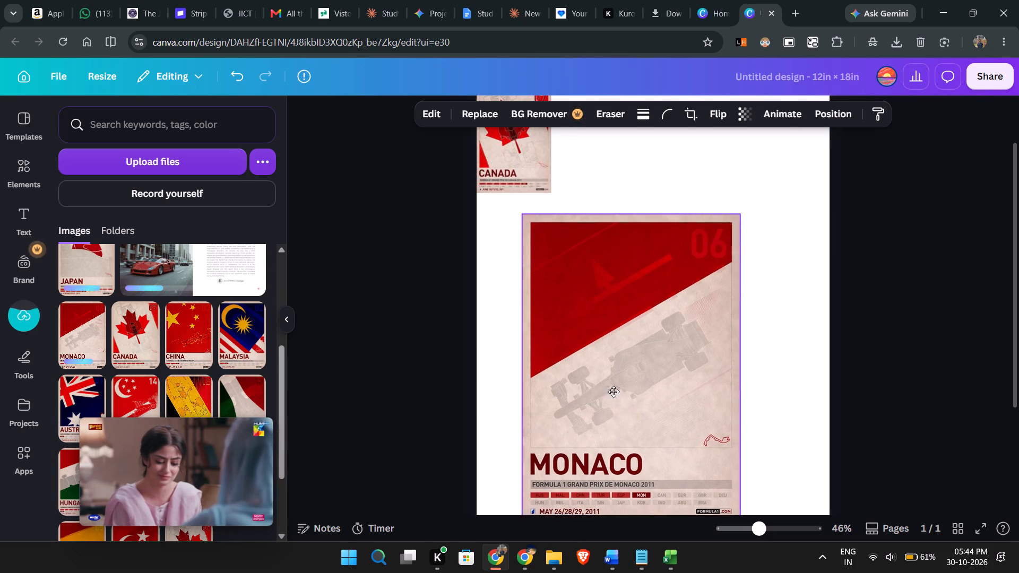
drag(614, 392, 581, 377)
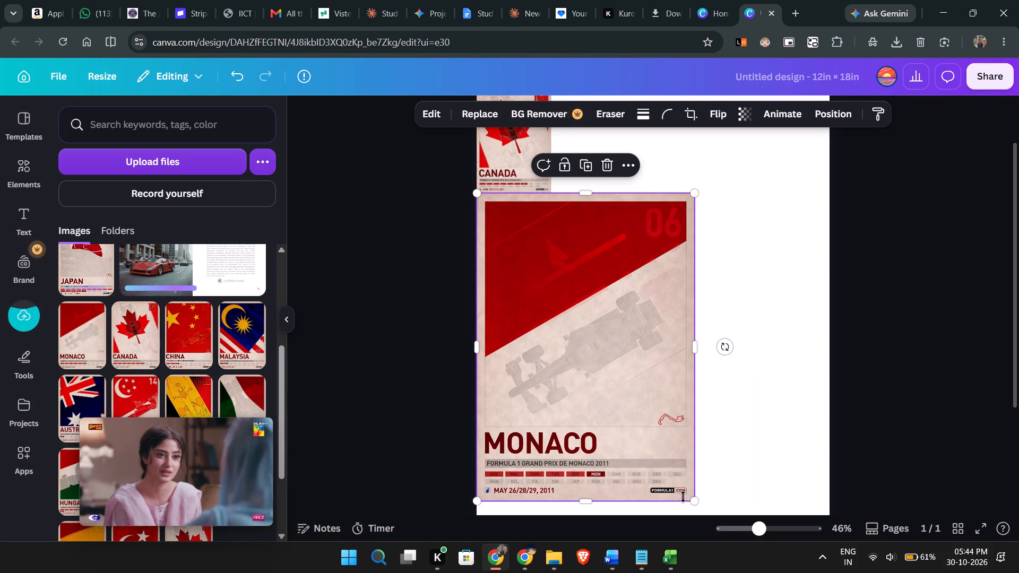
drag(693, 501, 537, 294)
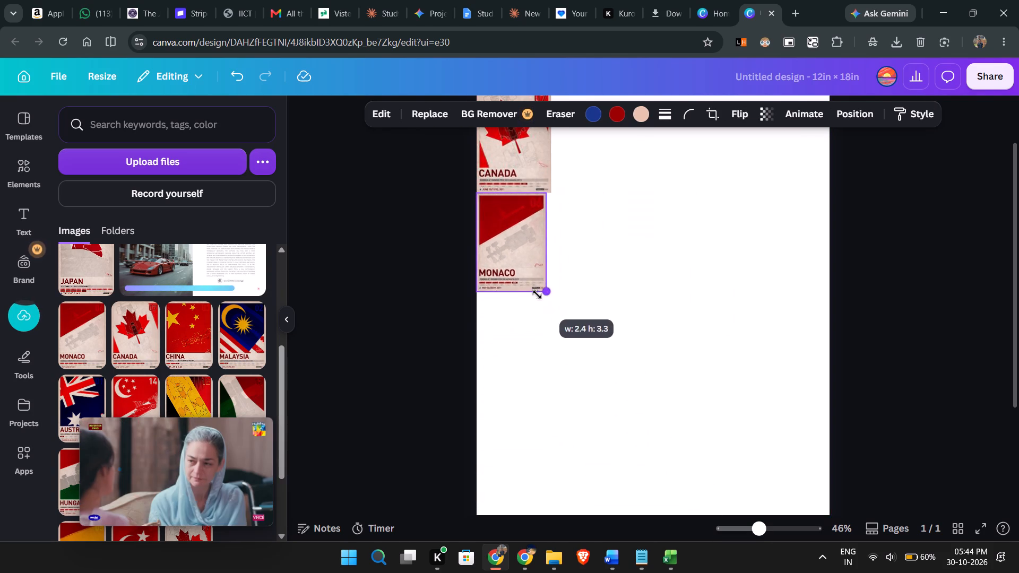
drag(537, 294, 554, 292)
click(427, 294)
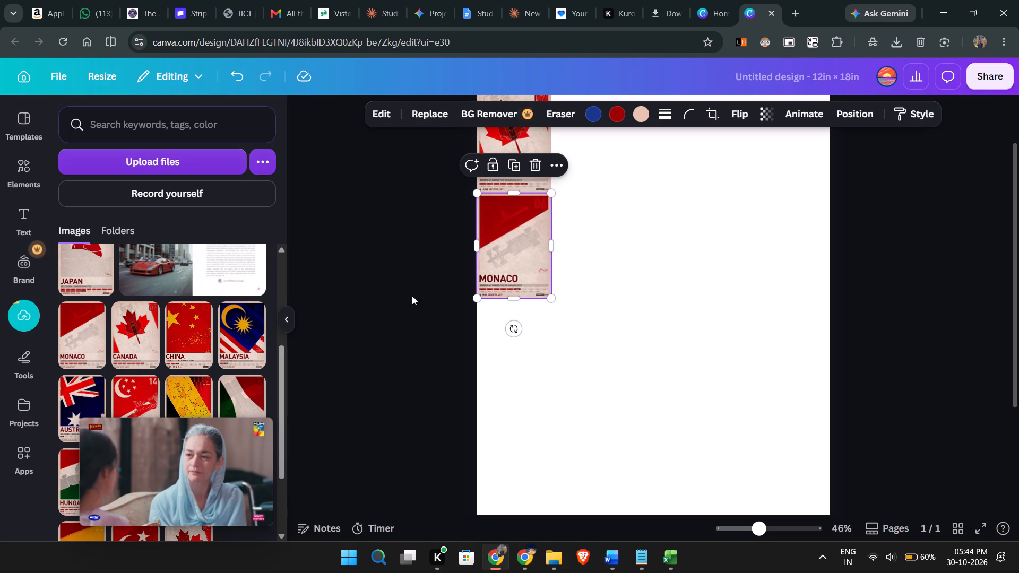
Move the floating video clear of the last row of uploaded posters, which holds Spain, Turkey and Canada.
scroll(201, 360, down, 1)
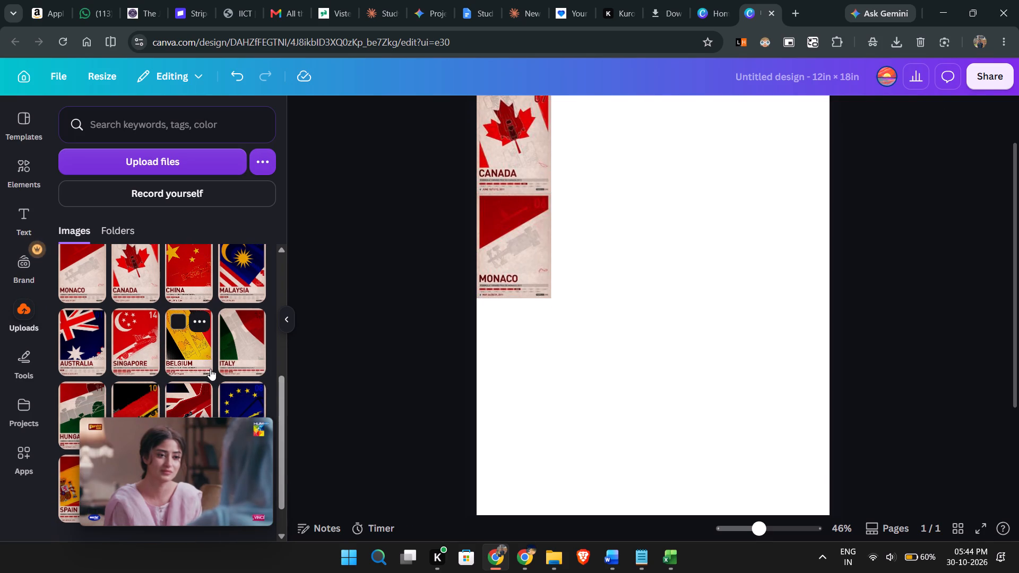
scroll(210, 369, down, 3)
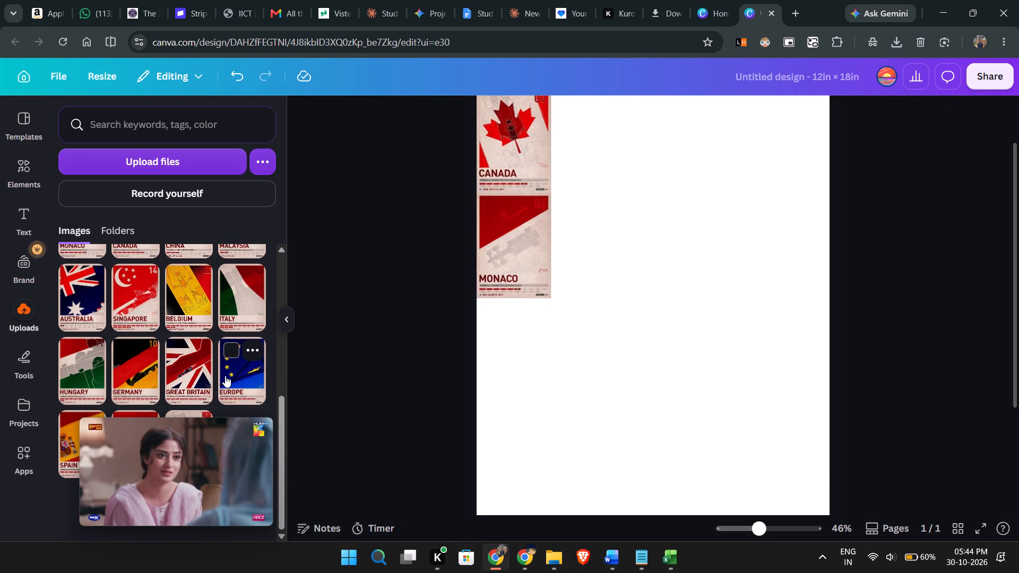
scroll(128, 386, down, 1)
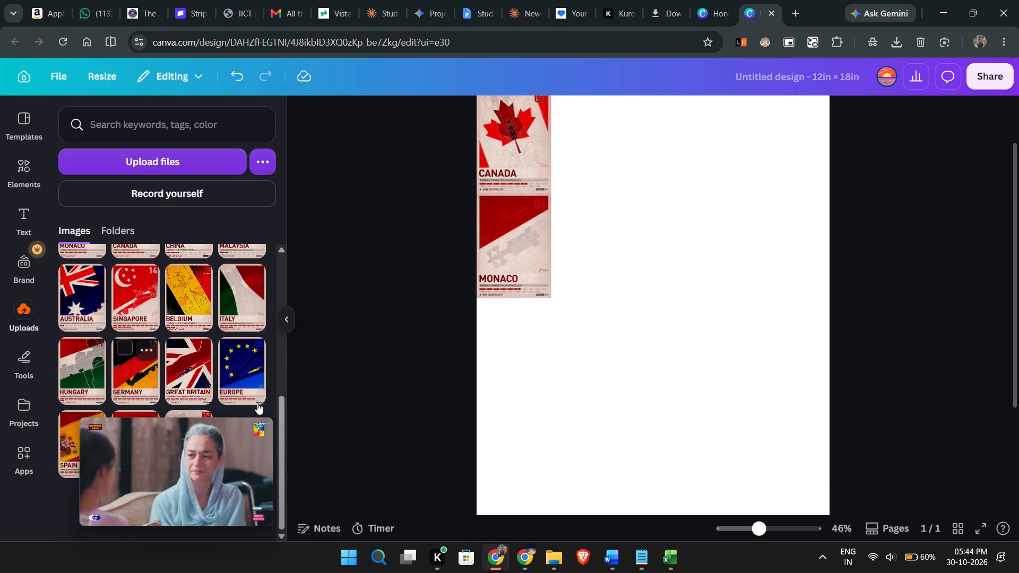
scroll(257, 403, down, 1)
drag(224, 438, 368, 477)
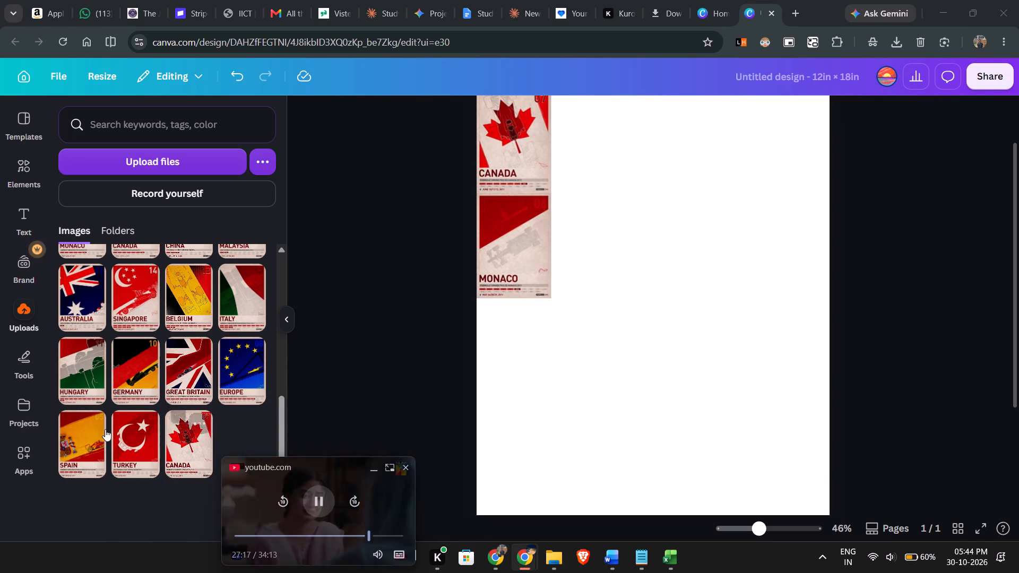
Add the uploaded Spain poster to the page, place it directly beside the Canada poster at the top edge, and scale it down to nearly Canada's size.
click(86, 445)
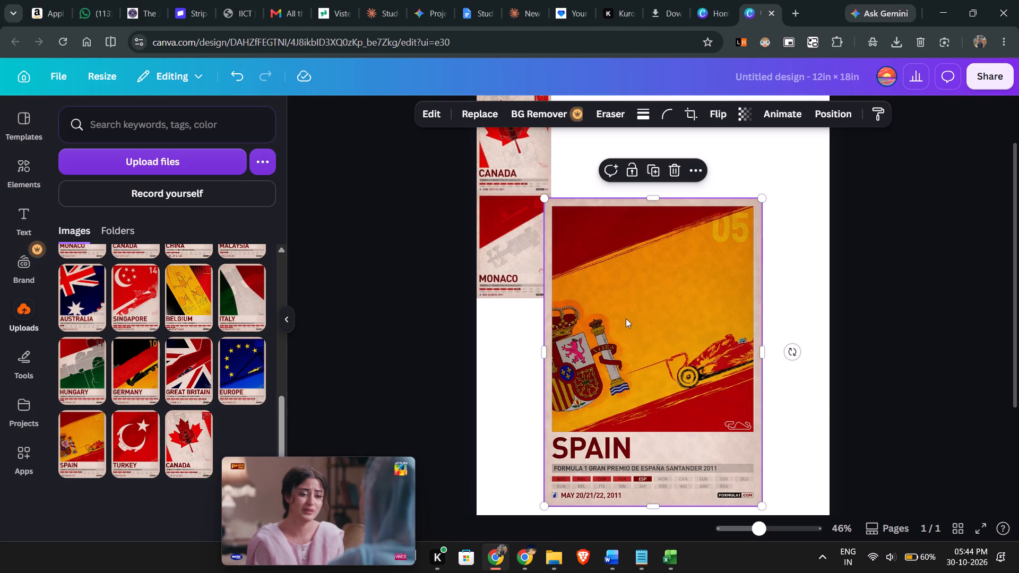
scroll(702, 390, down, 1)
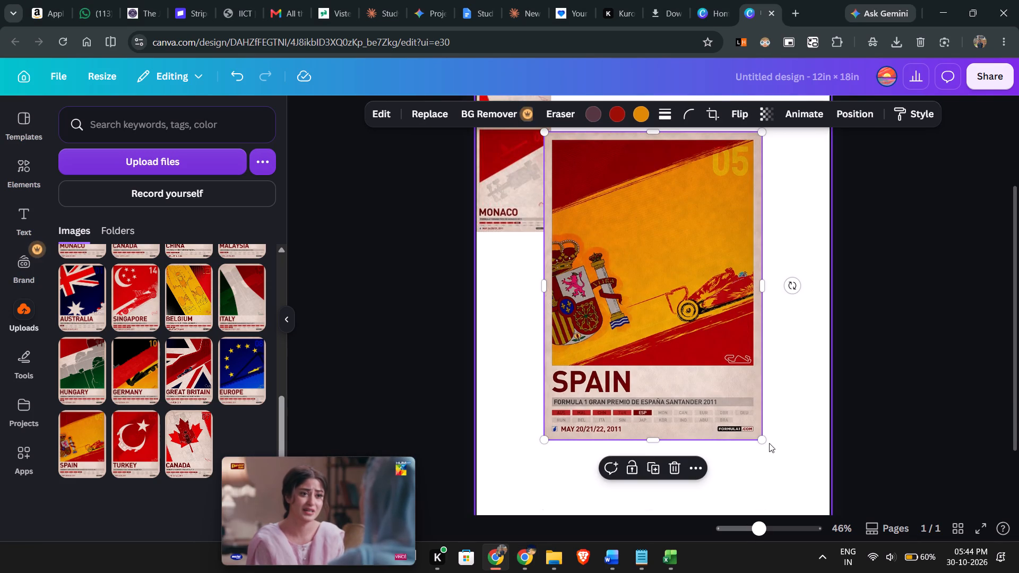
click(765, 441)
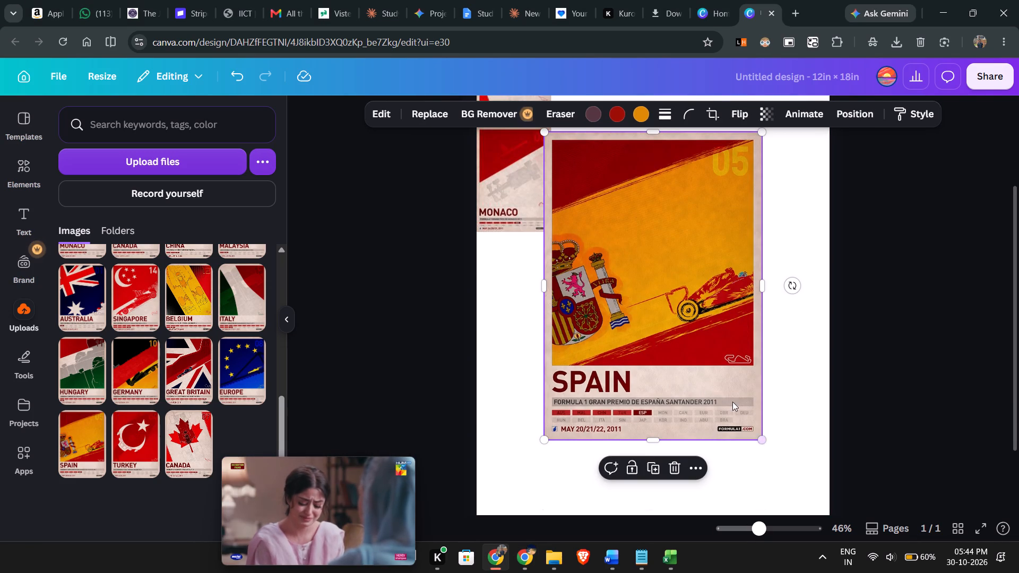
scroll(732, 402, up, 3)
drag(645, 412, 652, 302)
drag(765, 459, 667, 214)
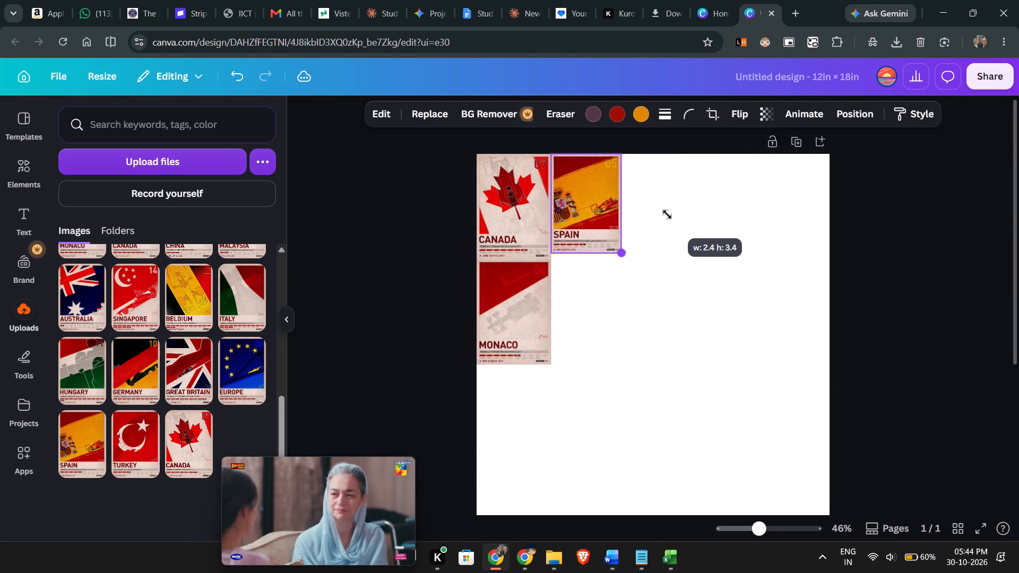
drag(667, 214, 664, 212)
Enlarge the Spain poster slightly so that it matches the height of the adjoining Canada poster.
ctrl+scroll(566, 281, up, 5)
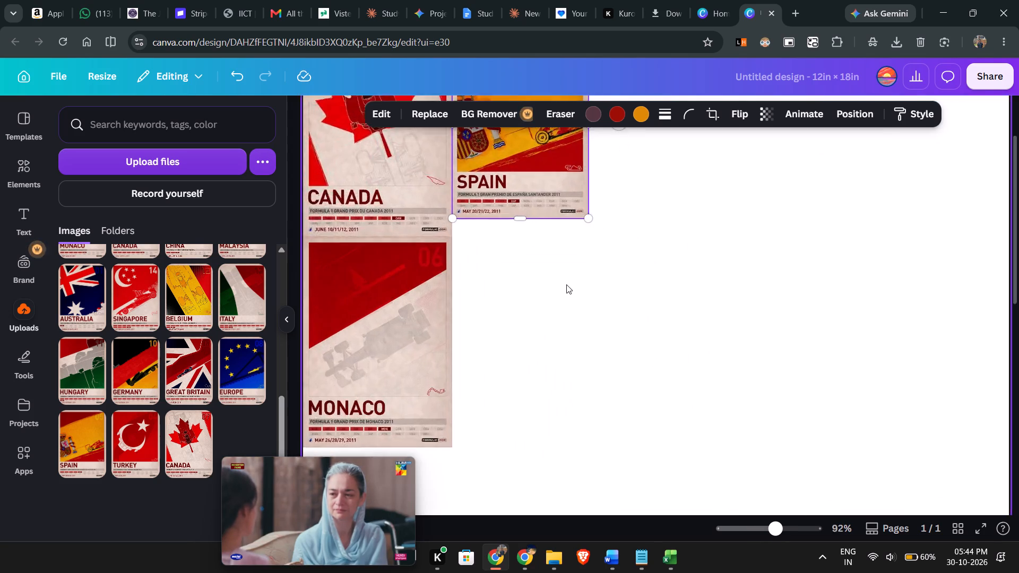
ctrl+scroll(566, 284, up, 1)
scroll(448, 273, up, 3)
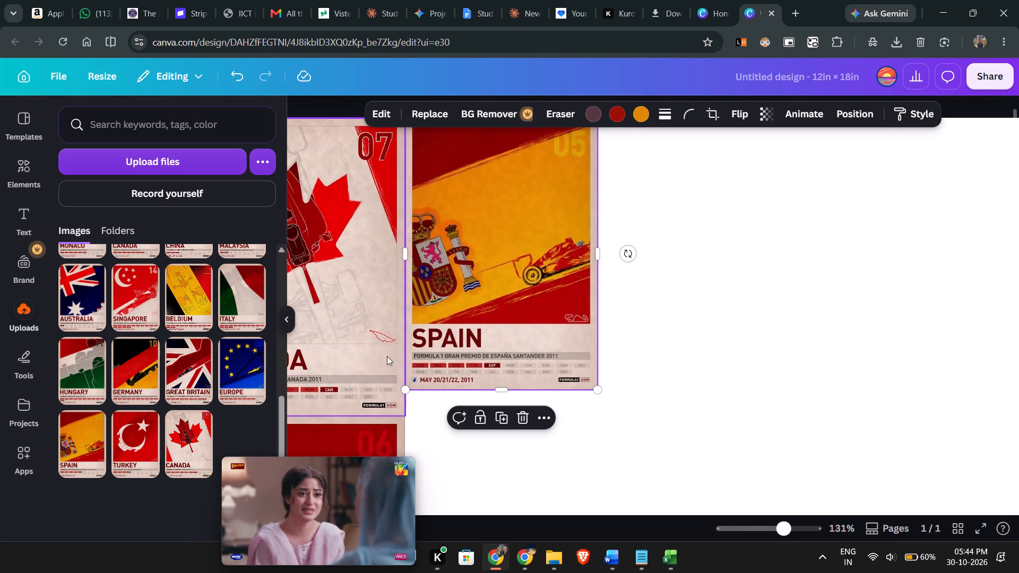
click(456, 359)
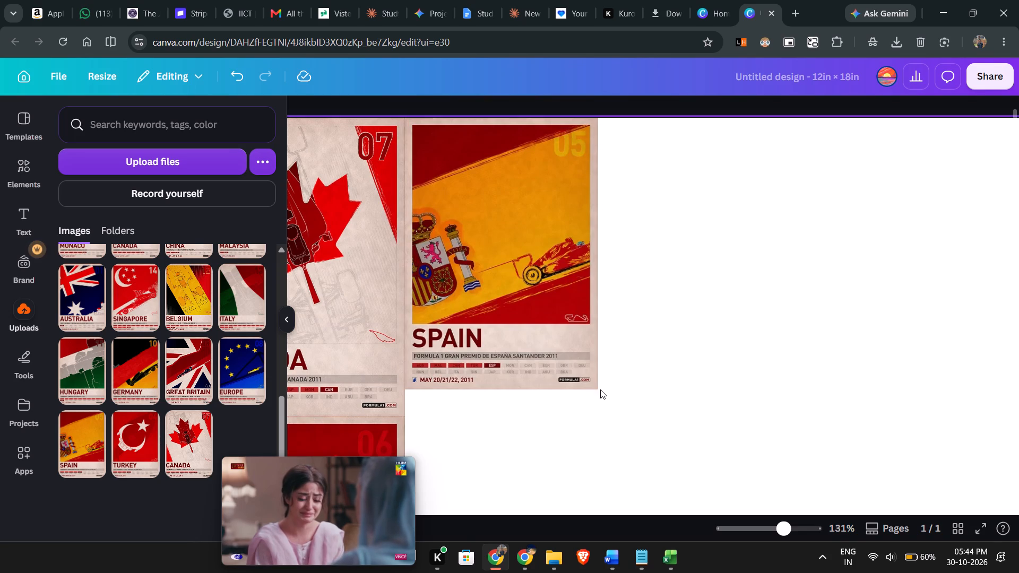
click(591, 385)
drag(595, 390, 622, 414)
click(563, 459)
scroll(563, 459, down, 2)
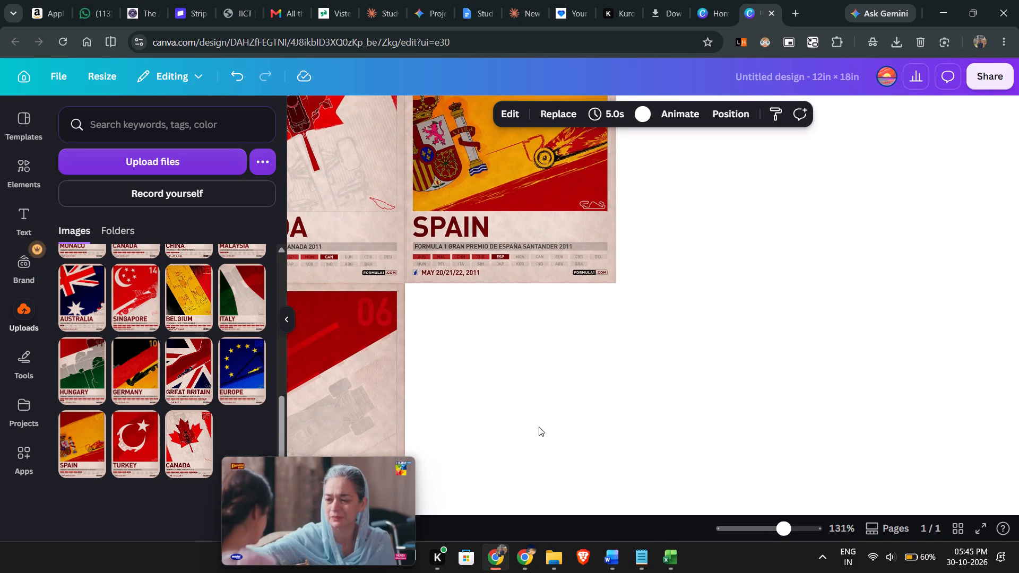
ctrl+scroll(539, 427, down, 3)
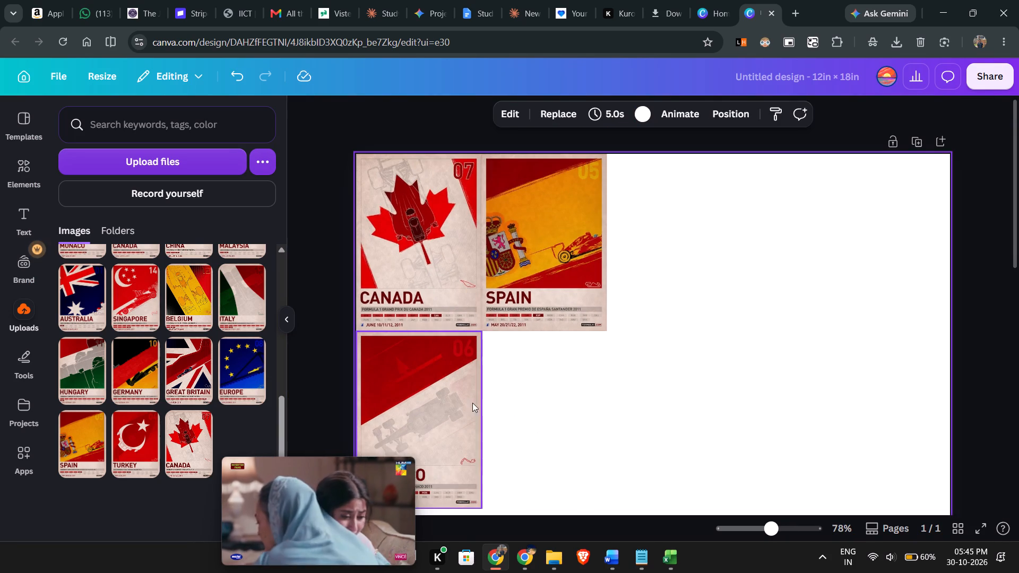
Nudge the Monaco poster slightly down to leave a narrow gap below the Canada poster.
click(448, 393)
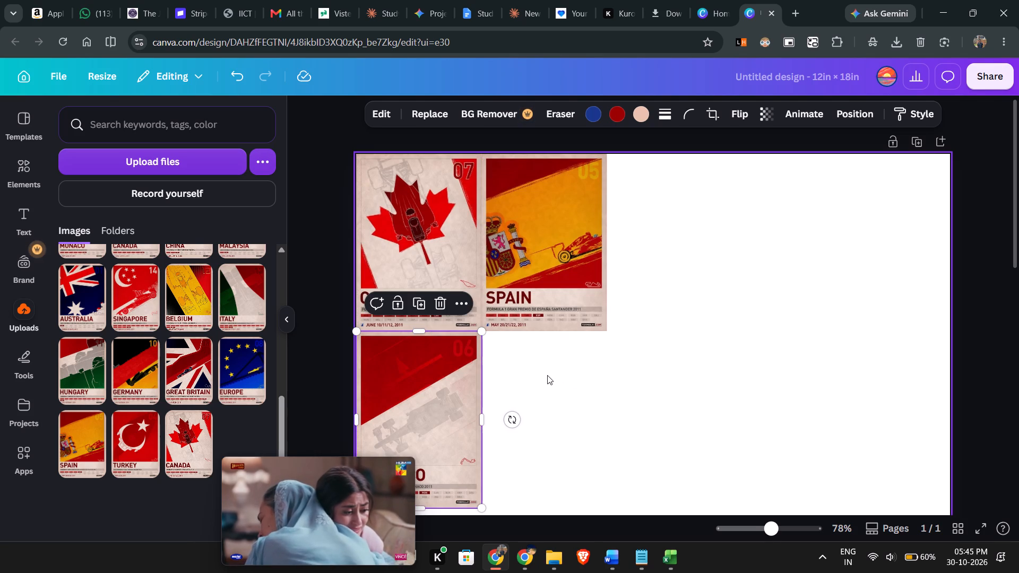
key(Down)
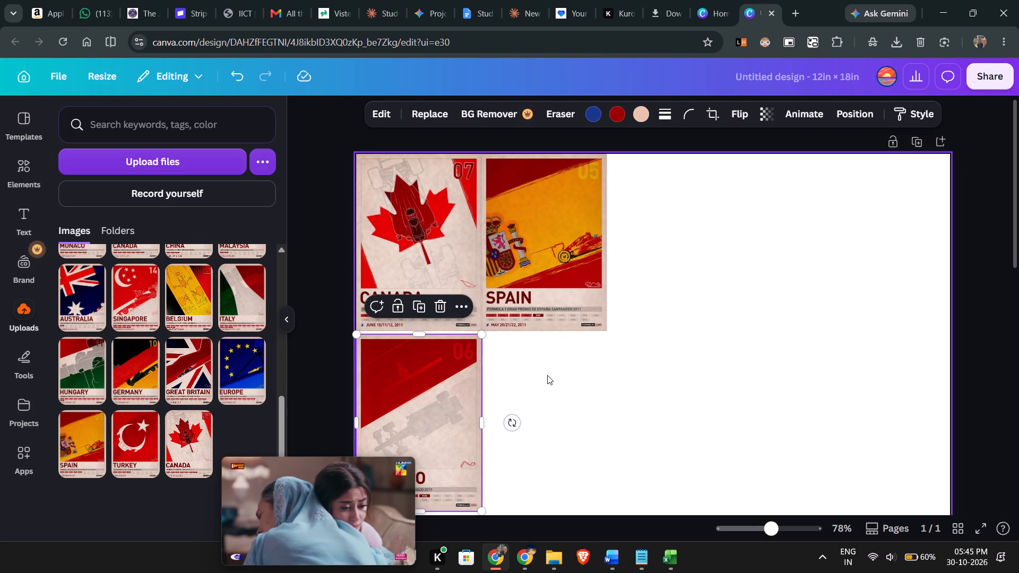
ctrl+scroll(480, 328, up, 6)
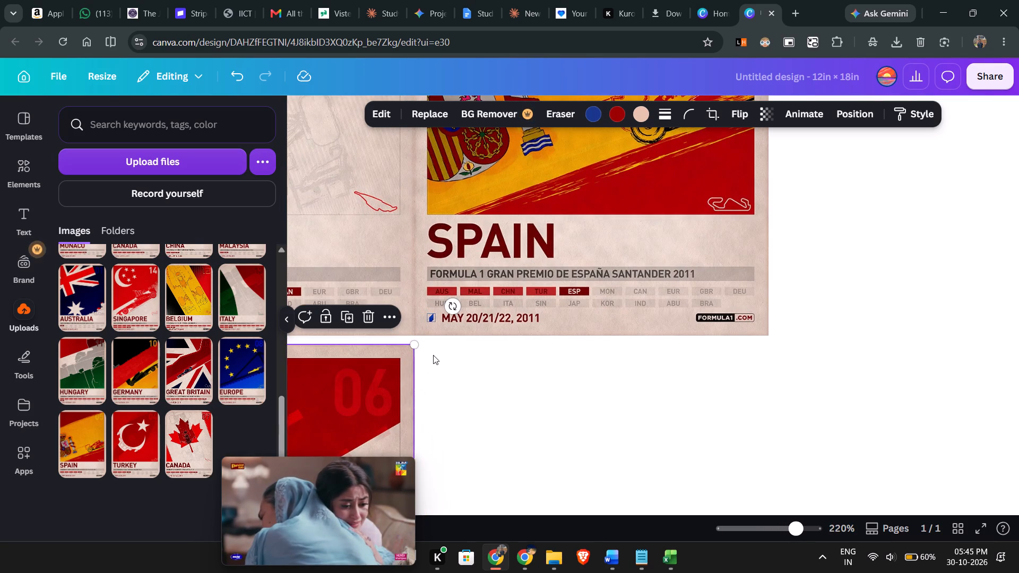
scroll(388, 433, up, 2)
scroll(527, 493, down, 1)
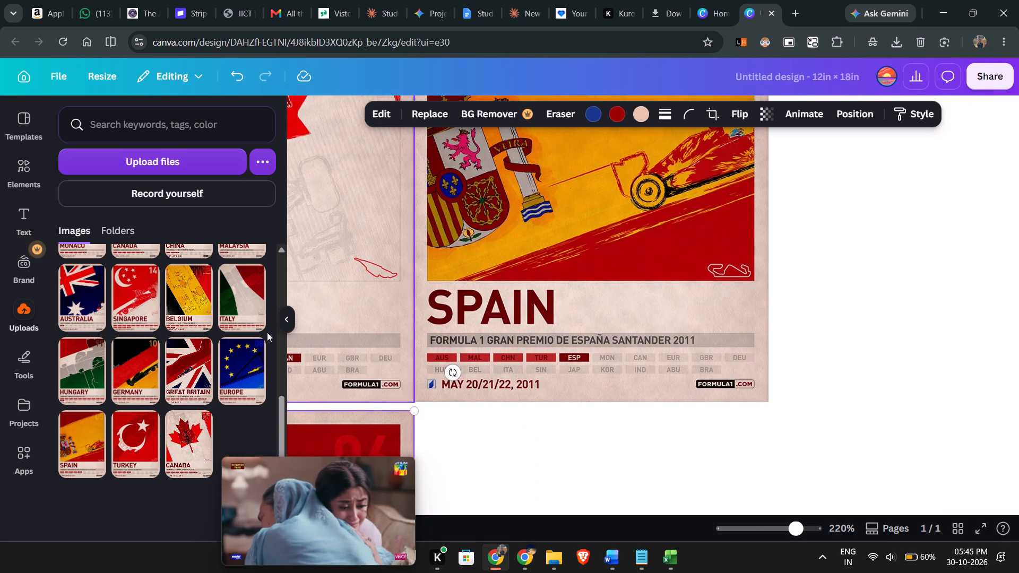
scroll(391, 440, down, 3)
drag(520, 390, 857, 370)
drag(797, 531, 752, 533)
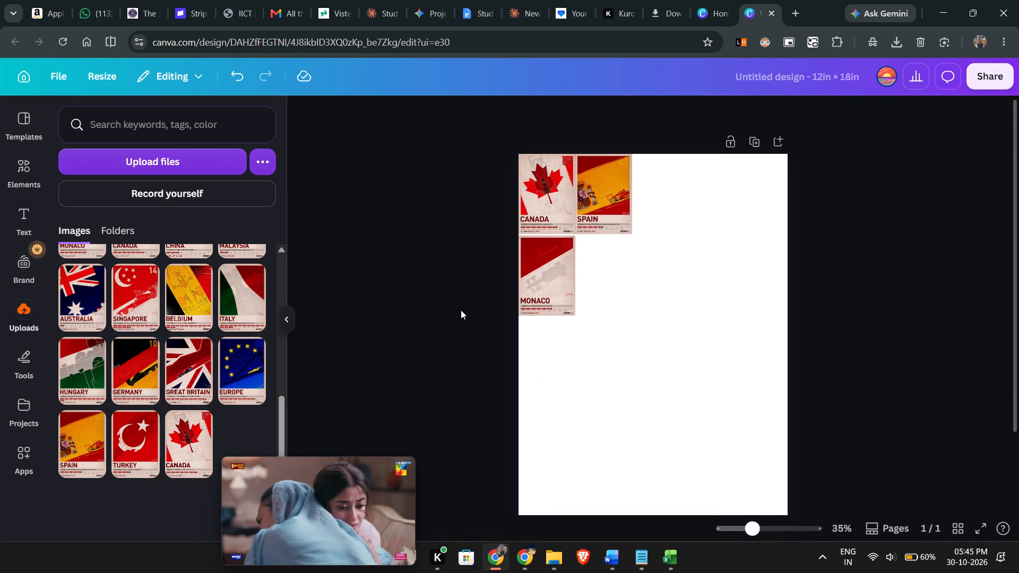
Open the Monaco poster's position settings and move the floating video clear of the size and coordinate values.
ctrl+scroll(462, 310, up, 3)
ctrl+scroll(405, 280, up, 3)
scroll(394, 237, up, 1)
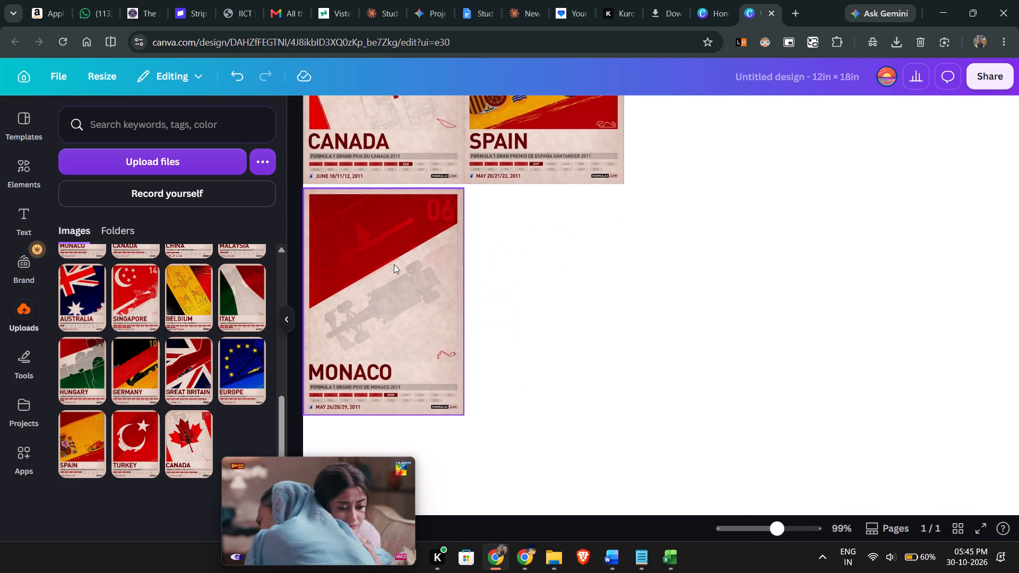
click(394, 267)
scroll(394, 267, up, 2)
scroll(394, 267, down, 1)
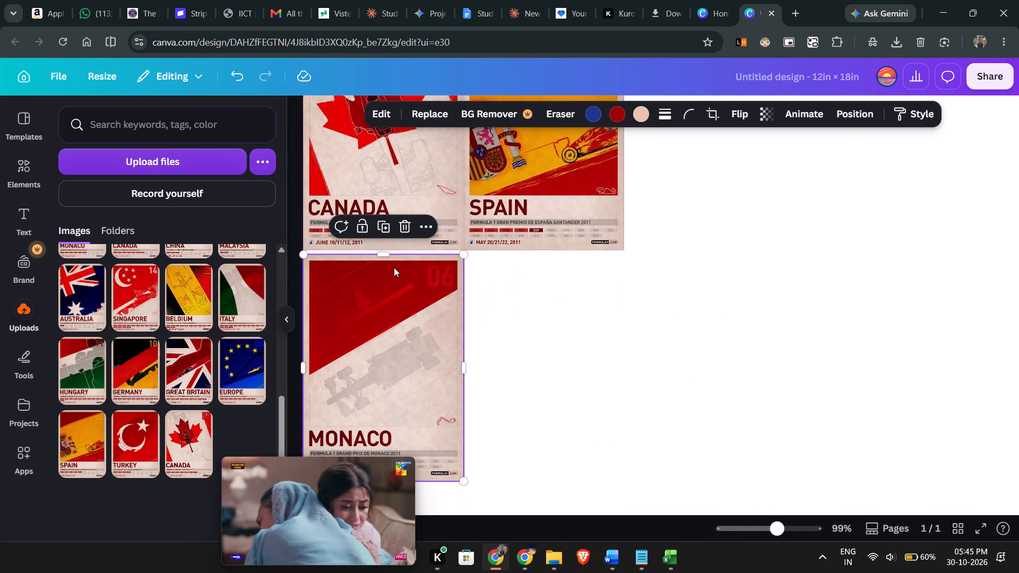
click(854, 124)
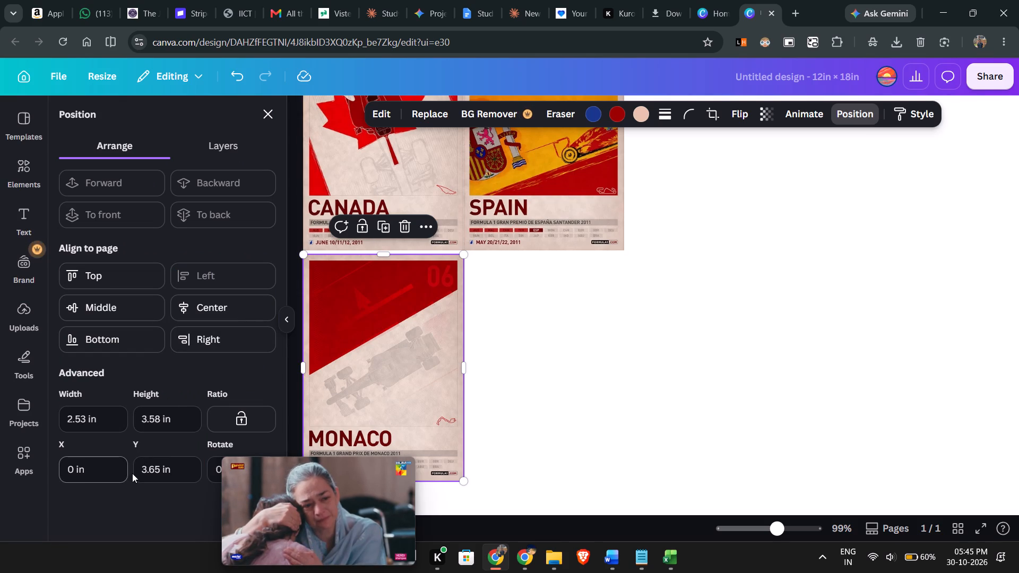
drag(307, 481, 6, 555)
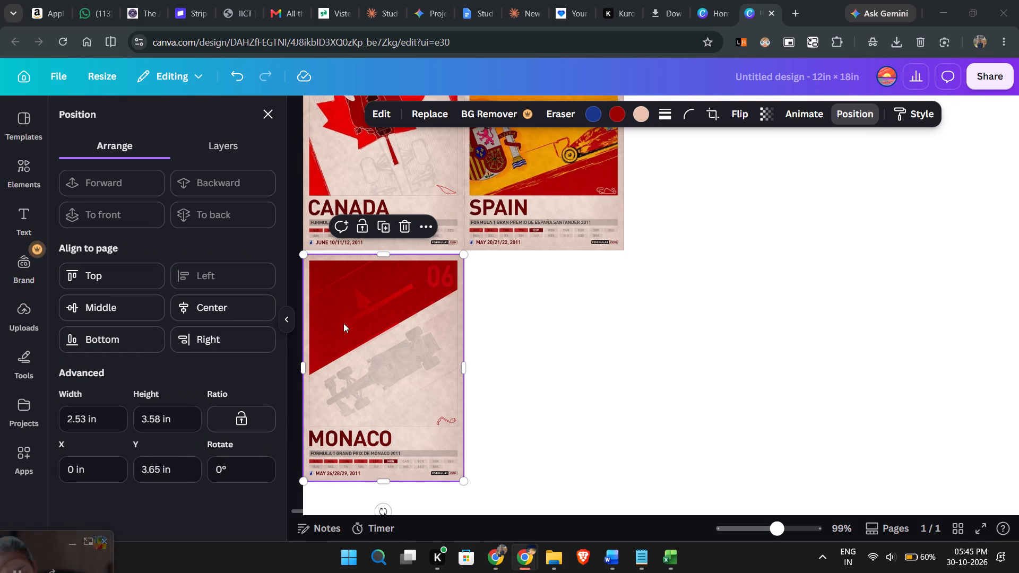
Nudge the Monaco poster vertically until its Y position is 3.58 in, flush against the bottom edge of the Canada poster.
key(Up)
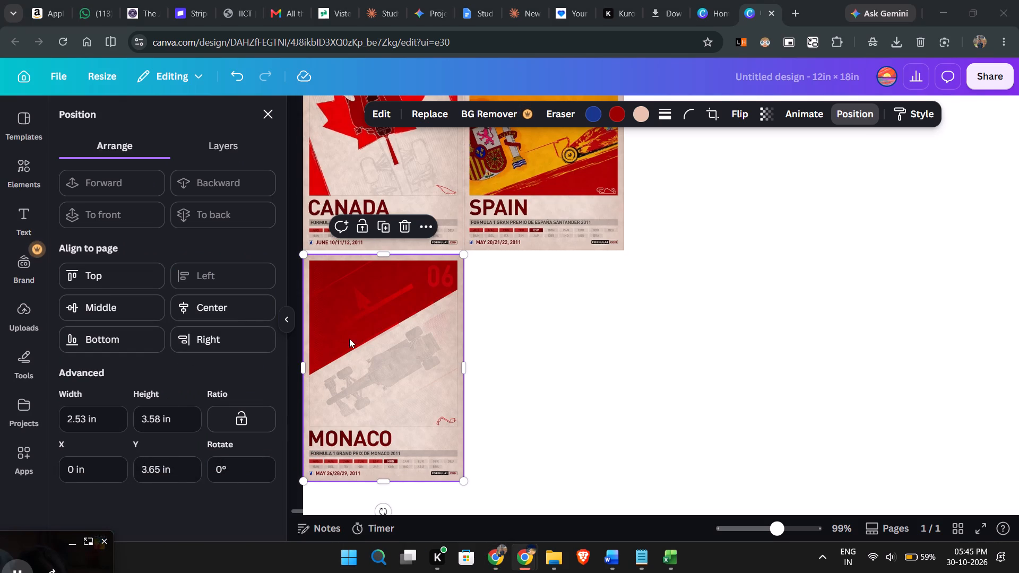
click(539, 309)
click(443, 343)
key(Up)
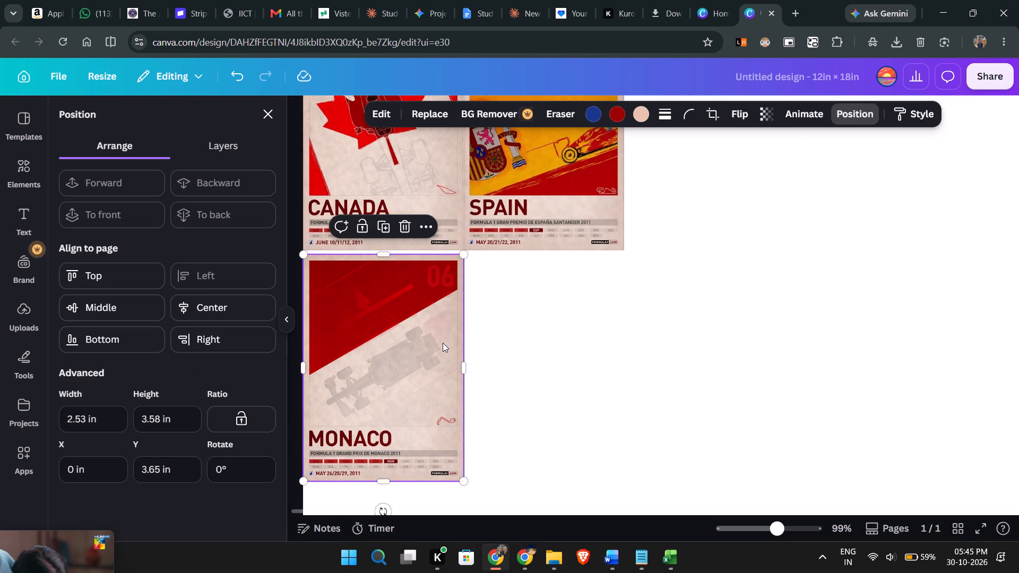
key(Down)
key(Down)
key(Down)
key(Up)
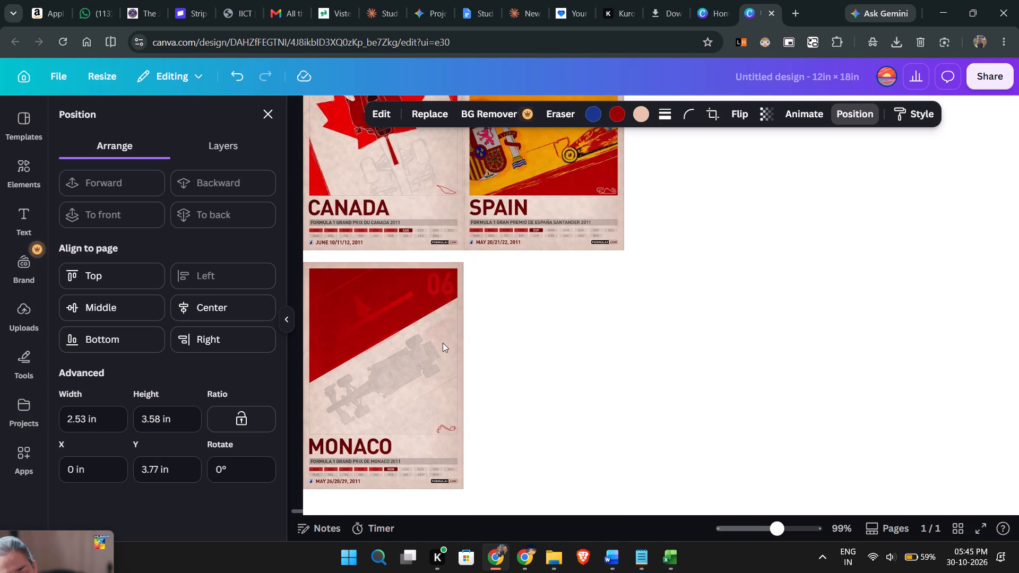
key(Up)
key(Up)
key(Down)
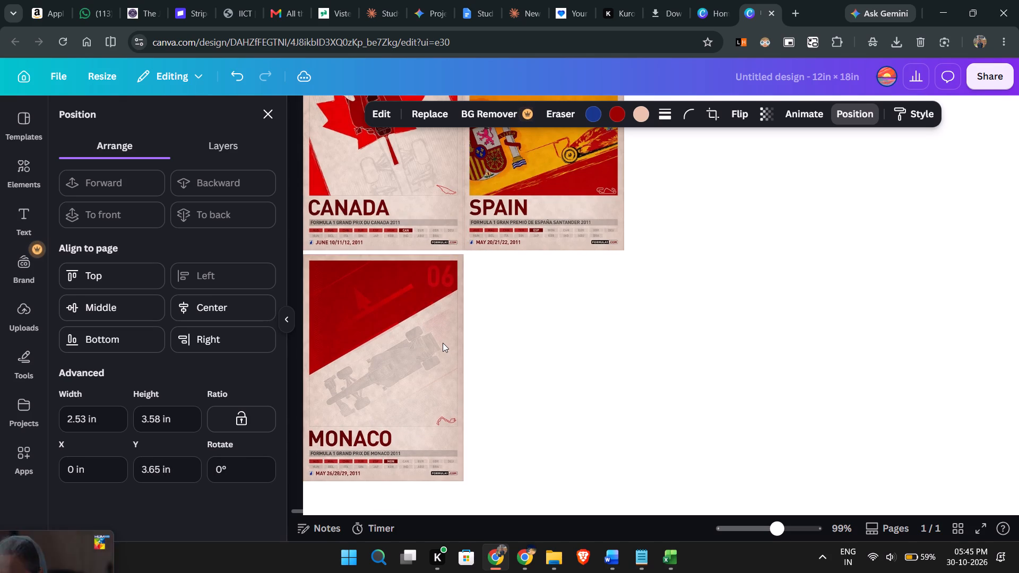
key(Up)
key(Down)
key(Up)
key(Down)
key(Up)
key(Down)
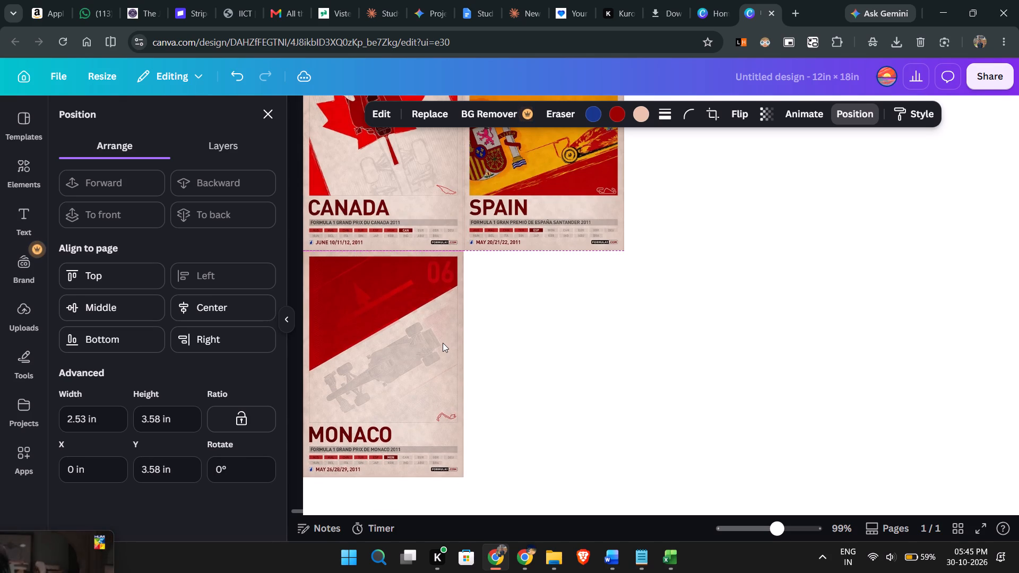
key(Up)
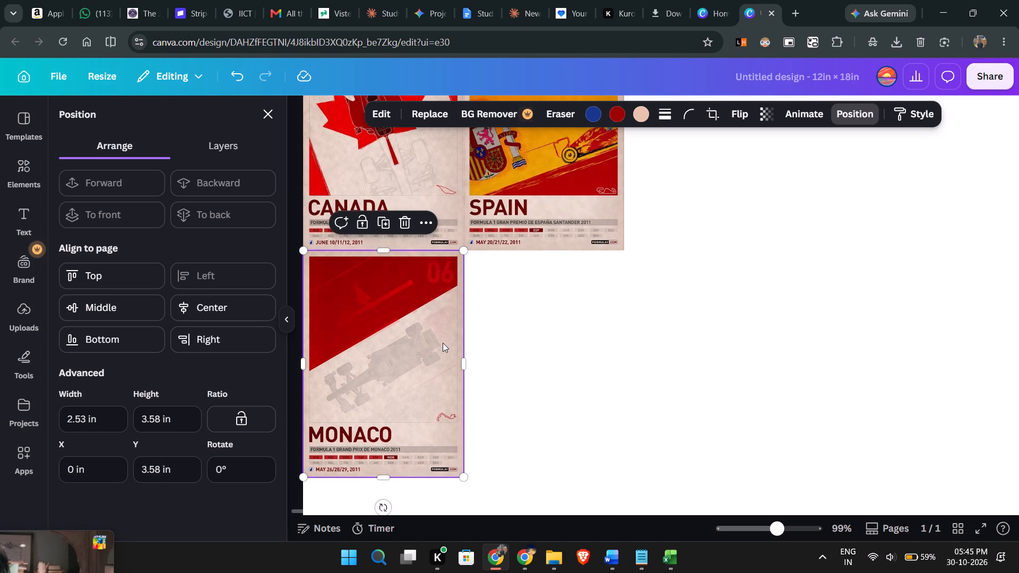
click(544, 315)
Open the list of actions for the Monaco poster and bring the floating video fully back on screen.
right_click(432, 322)
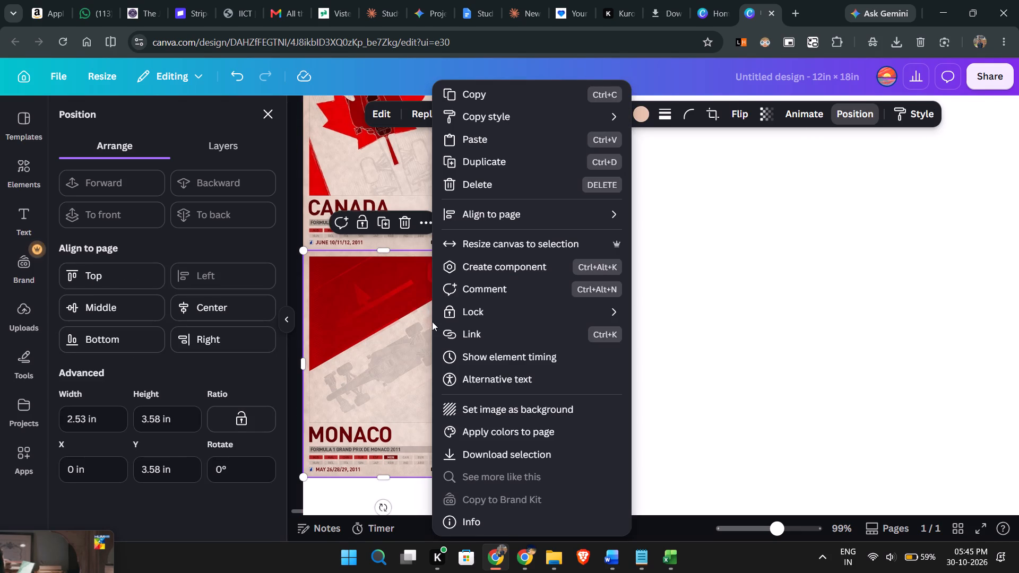
drag(53, 568, 168, 442)
drag(6, 545, 136, 394)
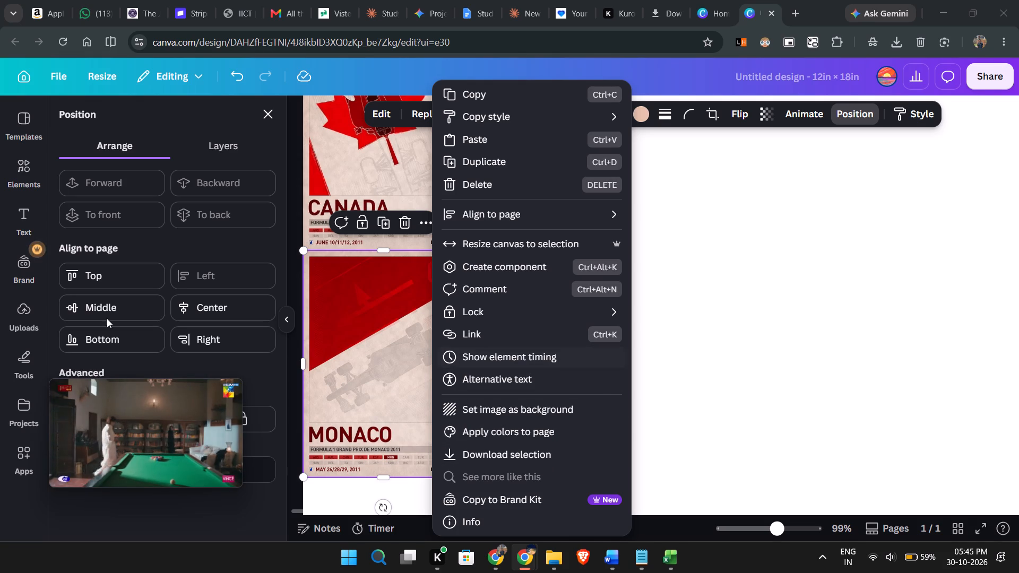
drag(96, 430, 124, 493)
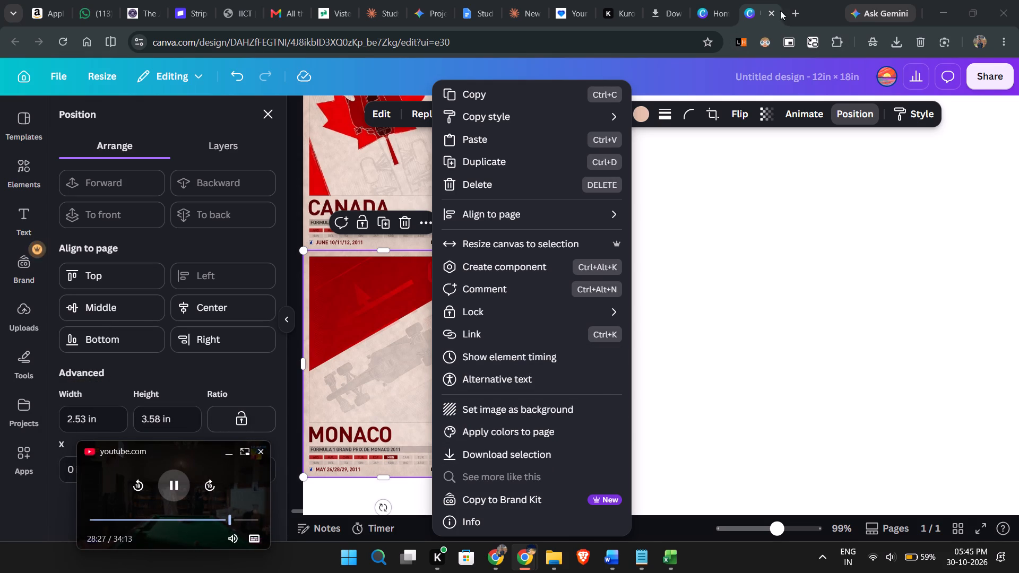
Search the web in a new browser tab for "how to add black border to image in canva".
click(796, 7)
text(how to add)
key(space)
text(black border to i)
key(BackSpace)
text(img)
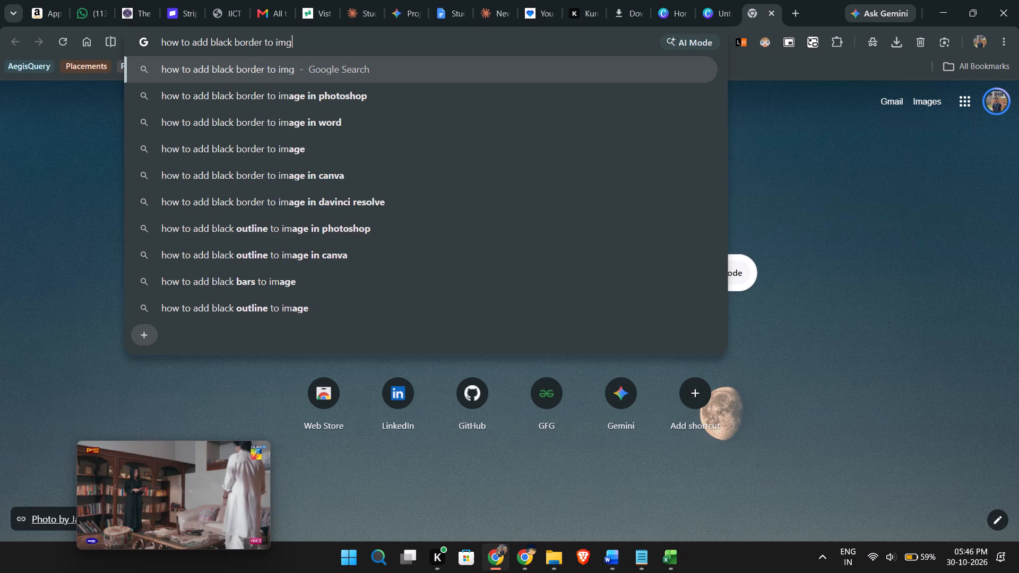
key(Down)
key(Down)
key(Down)
key(Down)
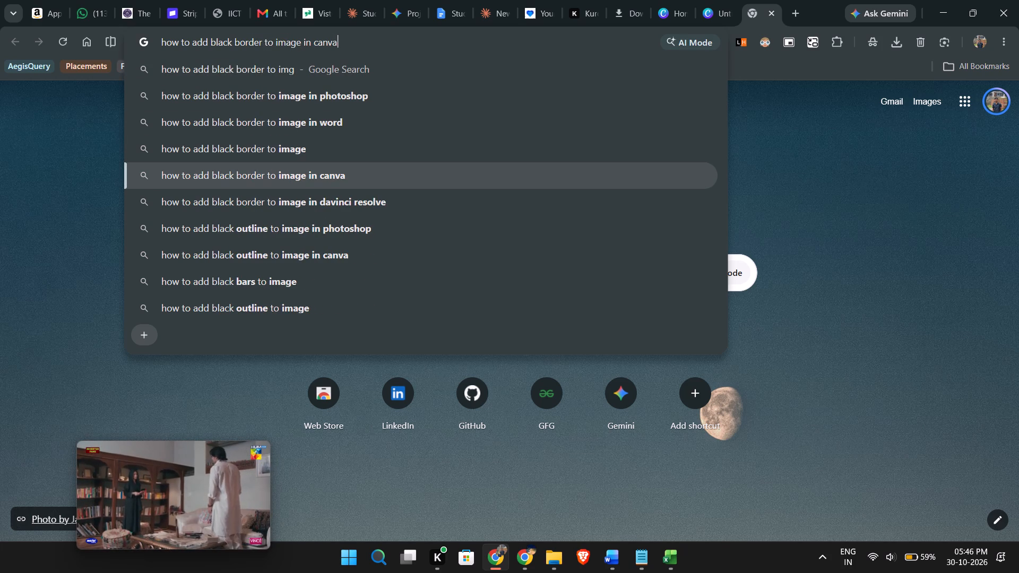
key(space)
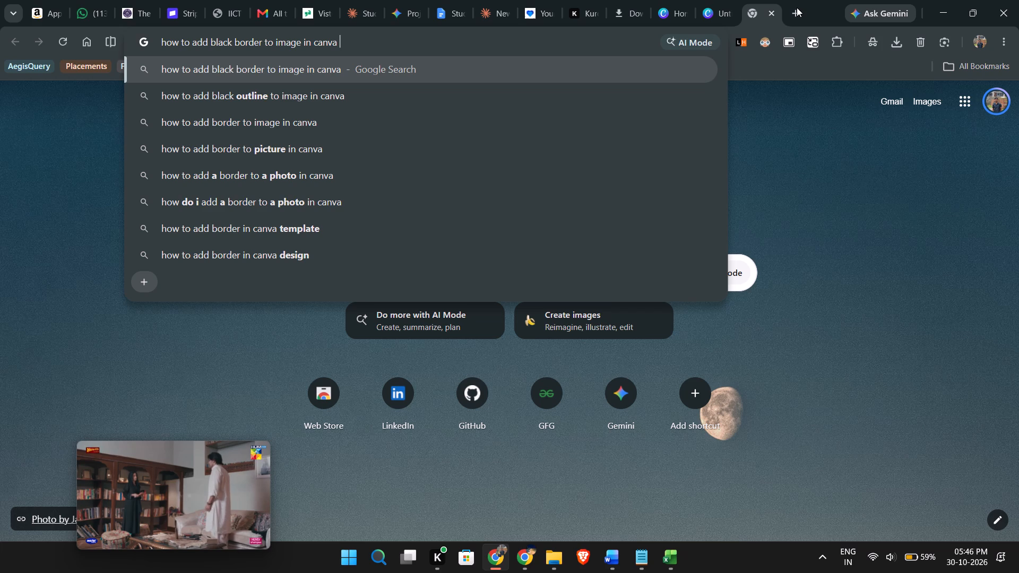
key(Left)
key(Left)
key(Left)
key(Right)
key(Return)
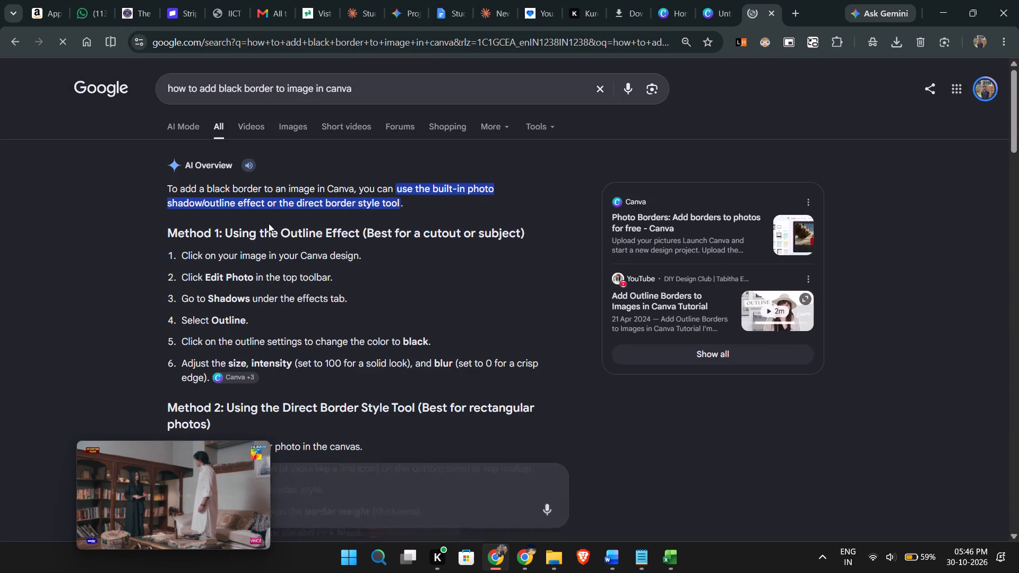
click(728, 0)
right_click(384, 335)
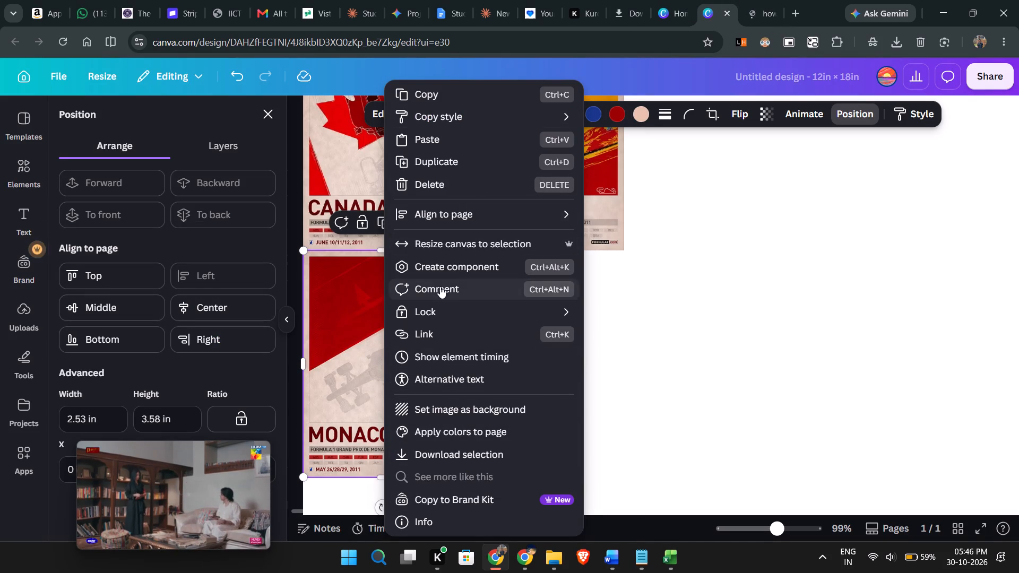
key(alt+Tab)
click(776, 0)
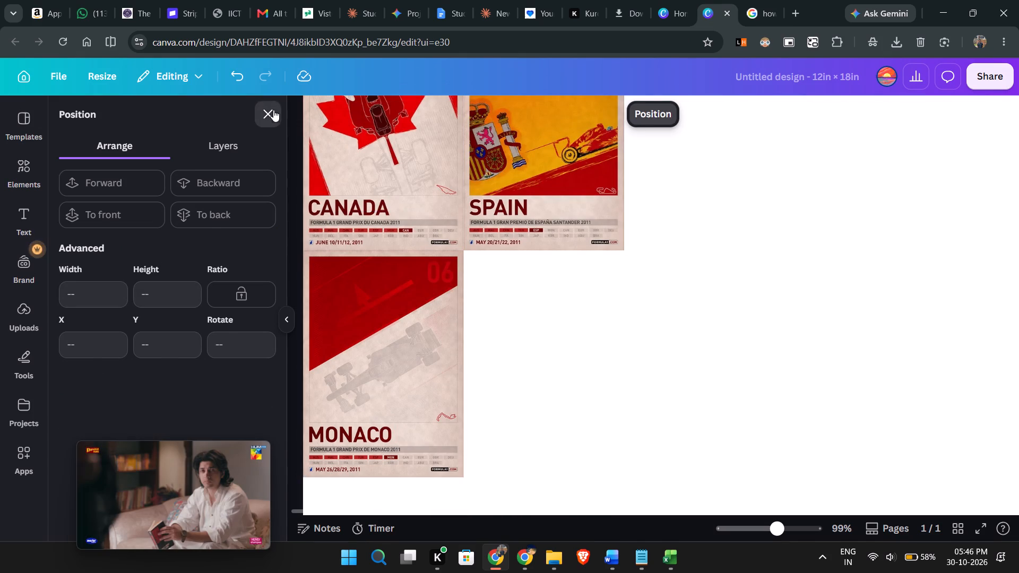
click(386, 348)
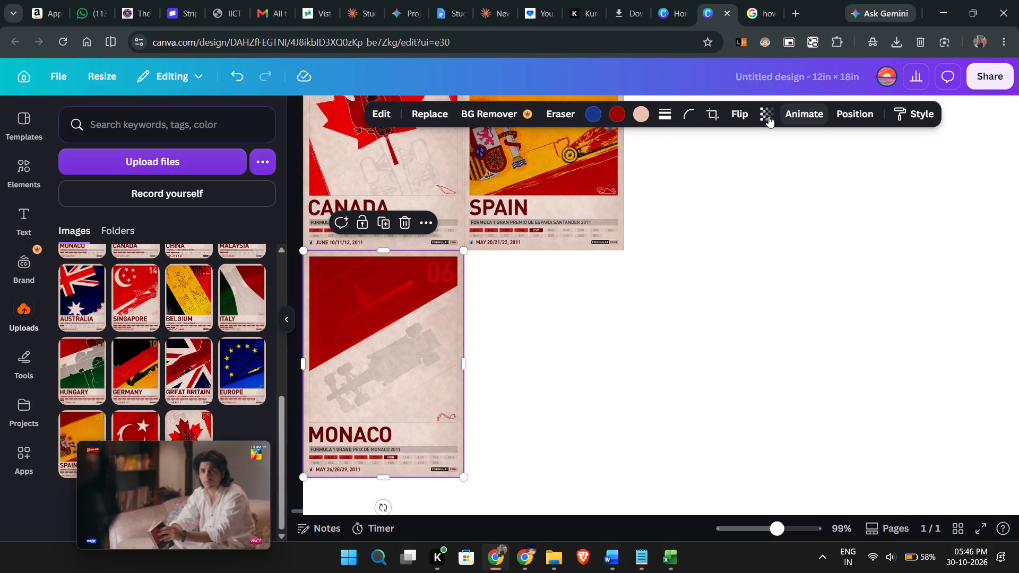
right_click(369, 333)
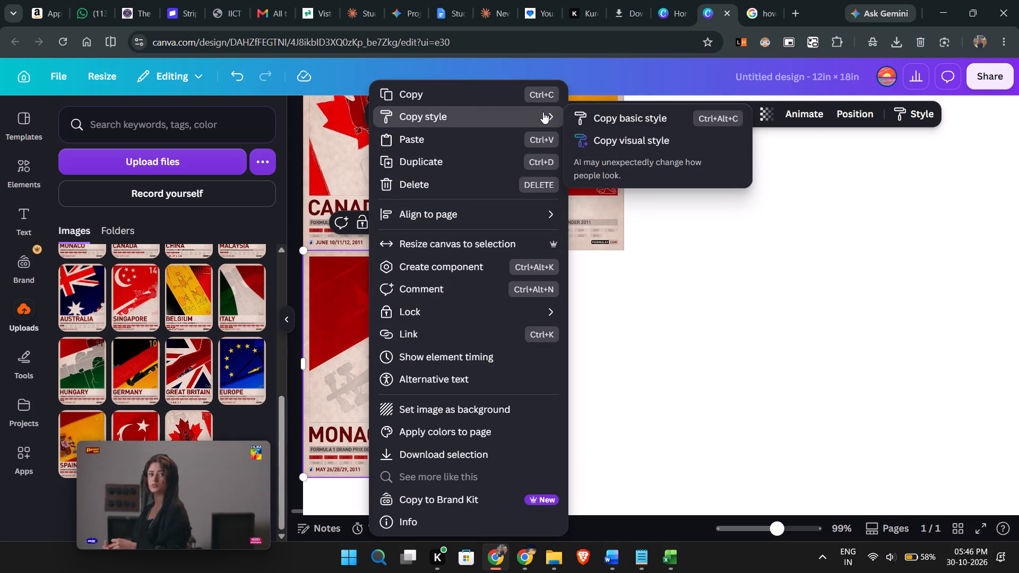
click(438, 519)
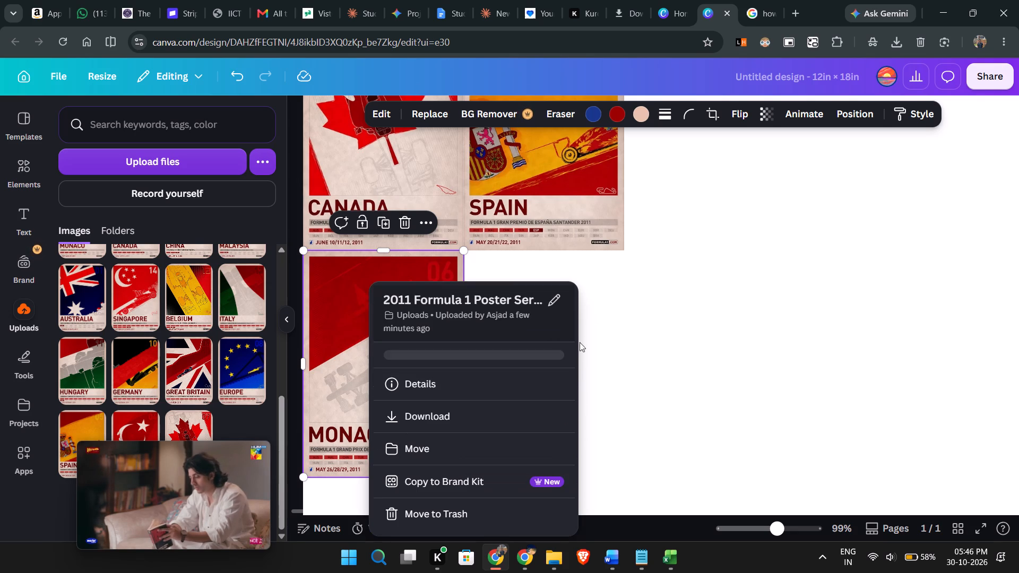
click(643, 378)
scroll(594, 297, up, 1)
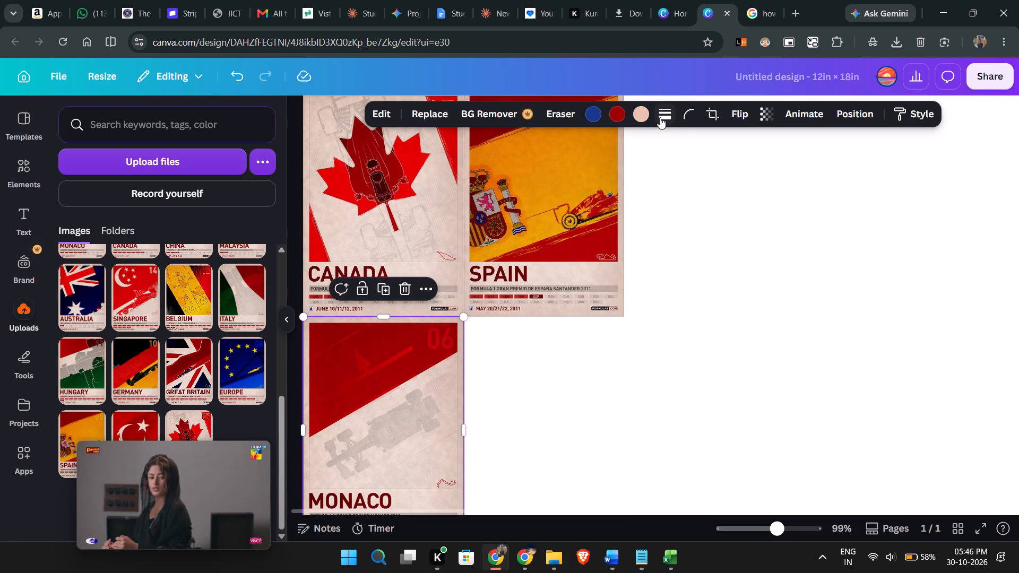
click(591, 112)
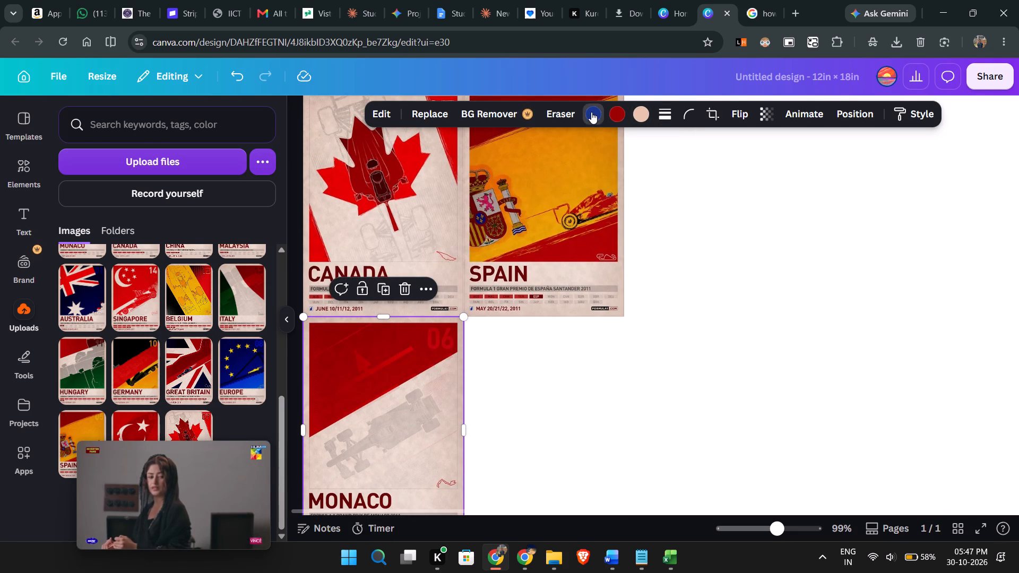
scroll(342, 395, down, 2)
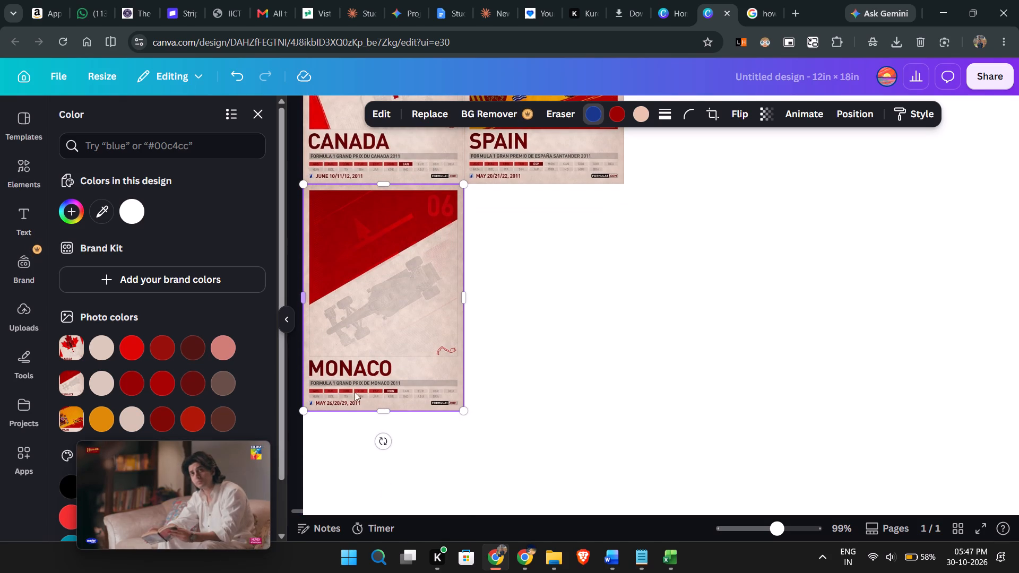
click(545, 366)
Shift the Monaco poster slightly down and the Spain poster slightly right, leaving thin gaps between each of them and the Canada poster.
scroll(387, 326, up, 3)
scroll(382, 395, down, 3)
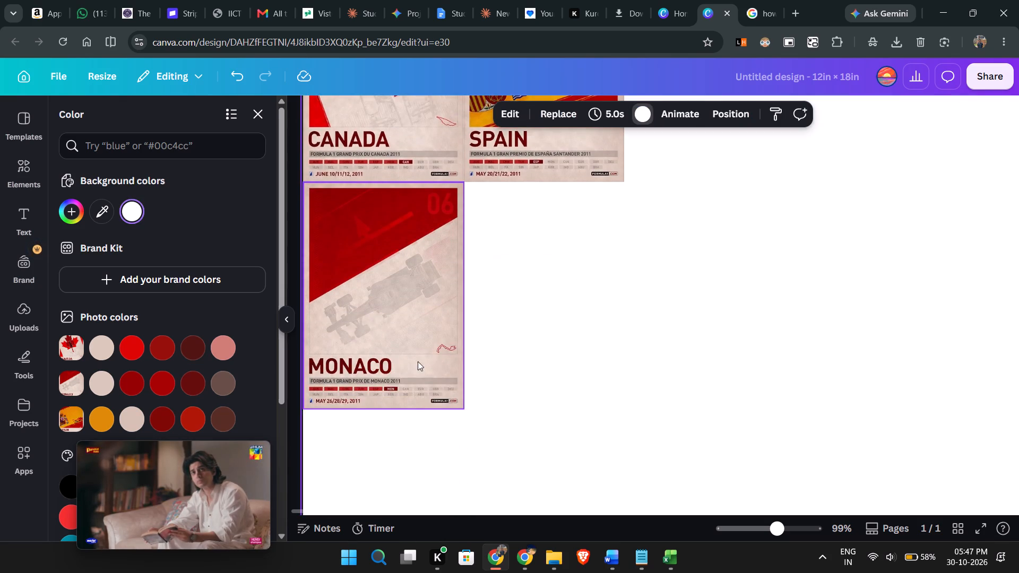
scroll(422, 359, up, 3)
click(811, 367)
ctrl+scroll(450, 359, up, 2)
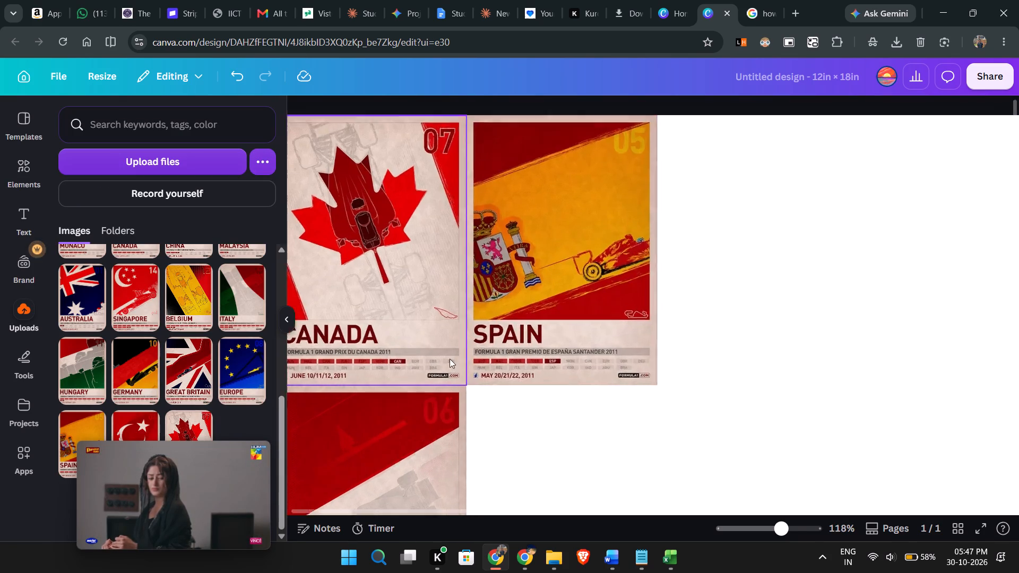
ctrl+scroll(450, 359, up, 10)
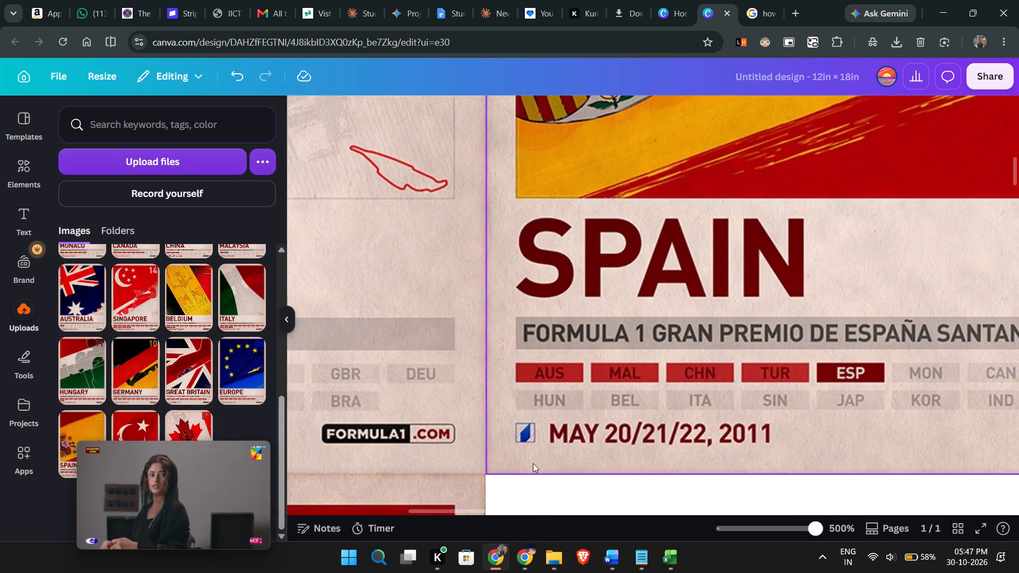
click(533, 463)
click(521, 484)
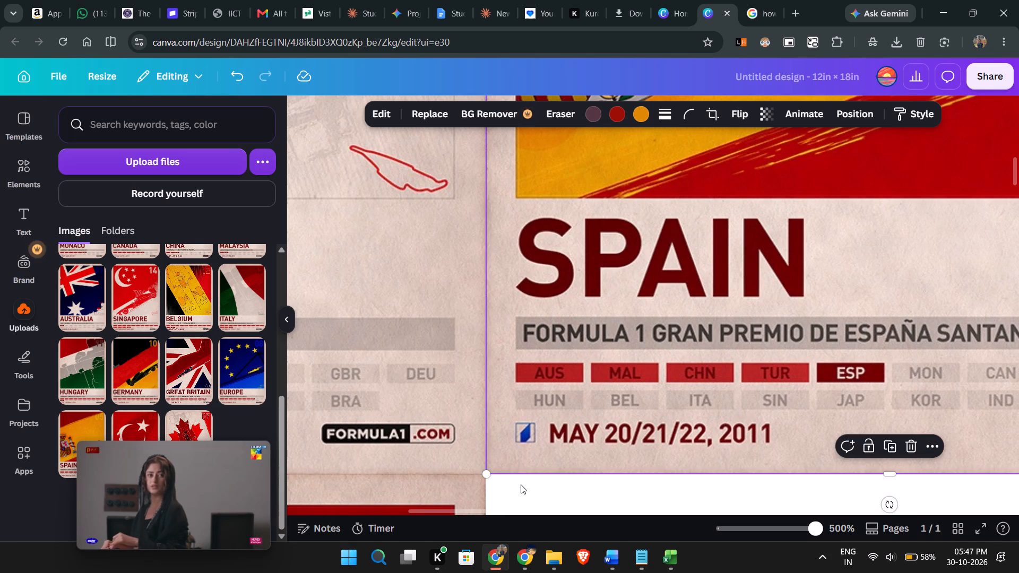
scroll(521, 484, down, 2)
click(421, 423)
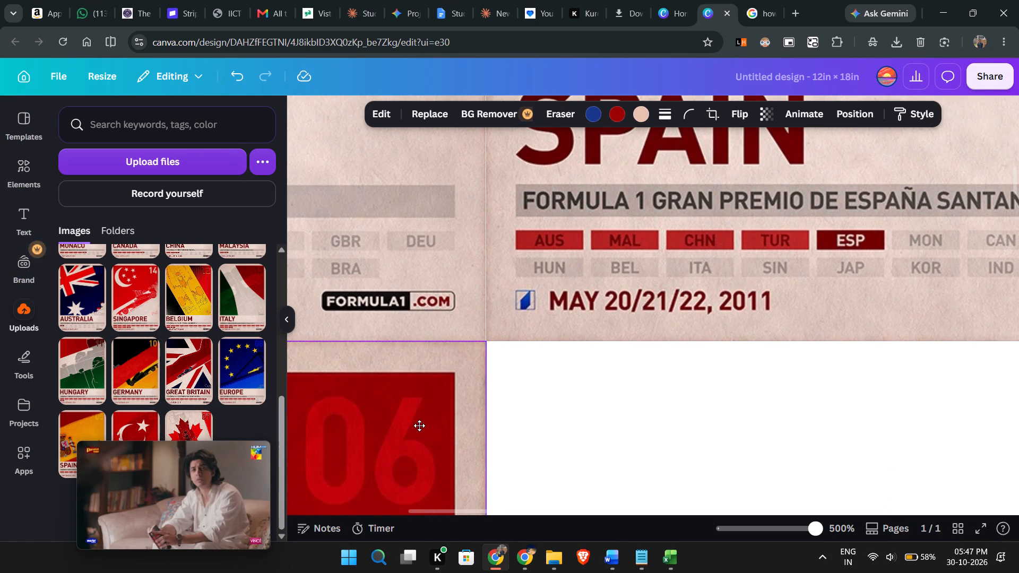
click(558, 404)
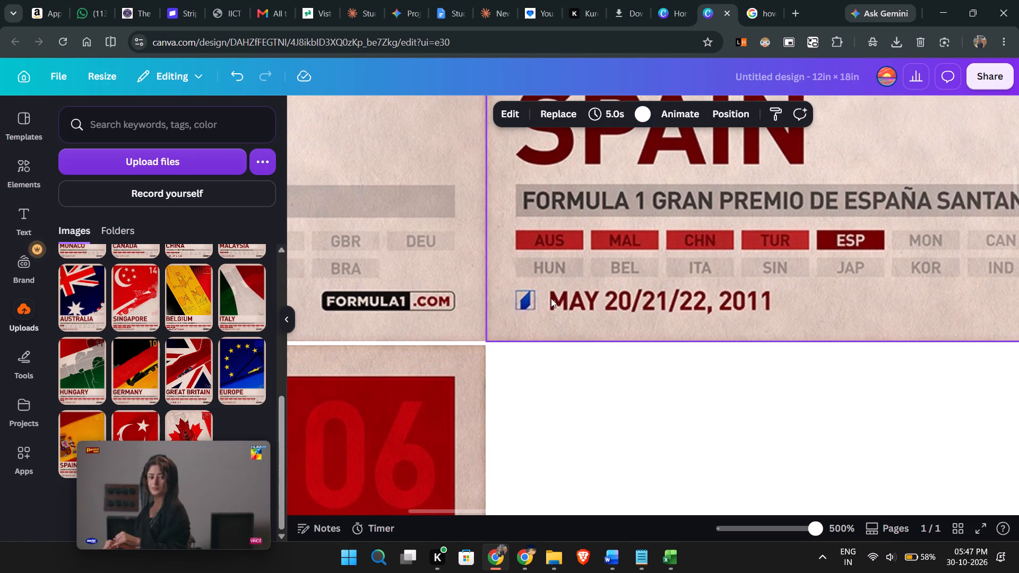
drag(551, 296, 556, 297)
ctrl+scroll(548, 334, down, 8)
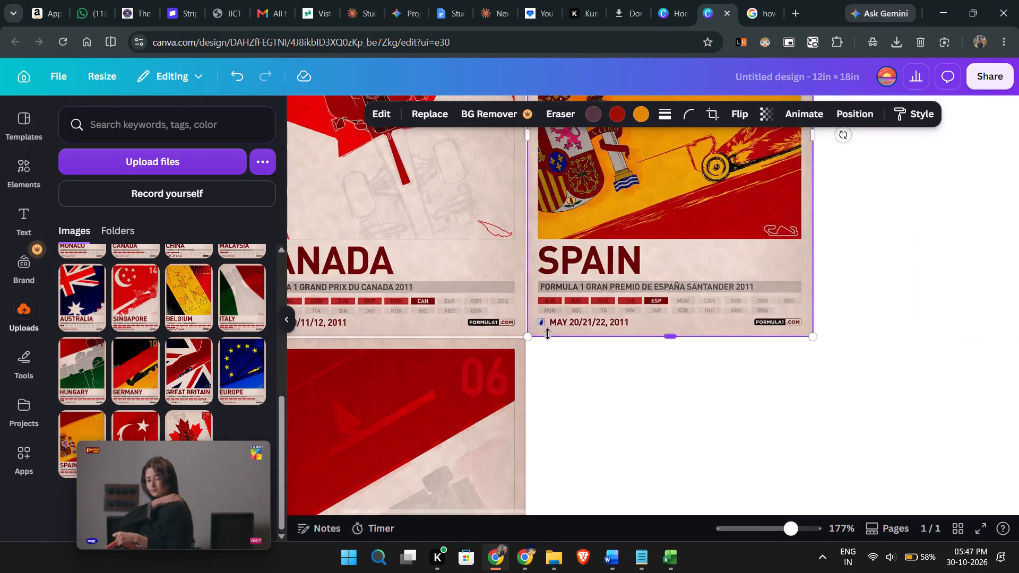
ctrl+scroll(548, 334, down, 4)
click(386, 333)
scroll(453, 336, up, 3)
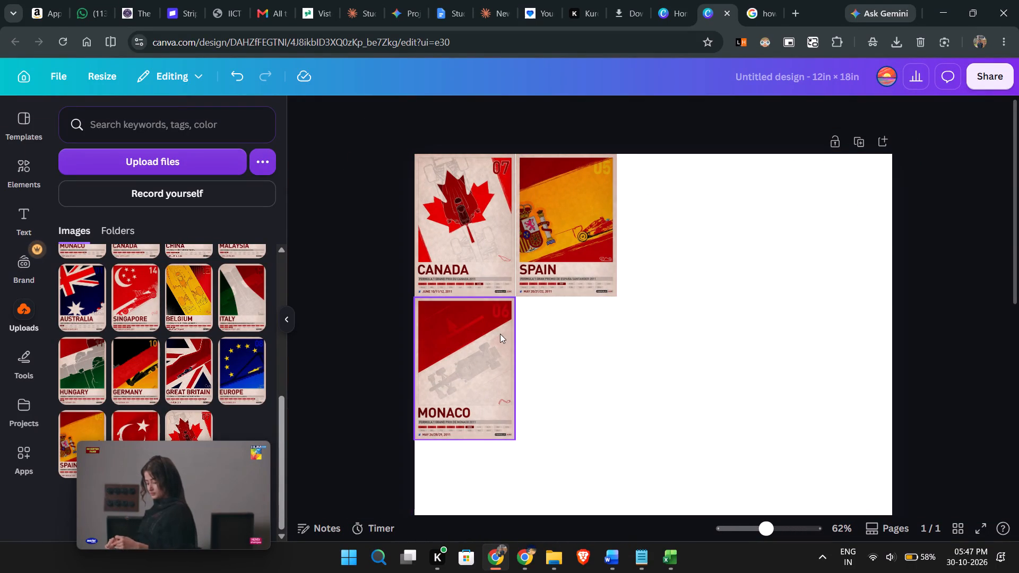
Add the uploaded Singapore poster beside Monaco and below Spain, and scale it down to match the size of the other posters.
scroll(228, 339, up, 1)
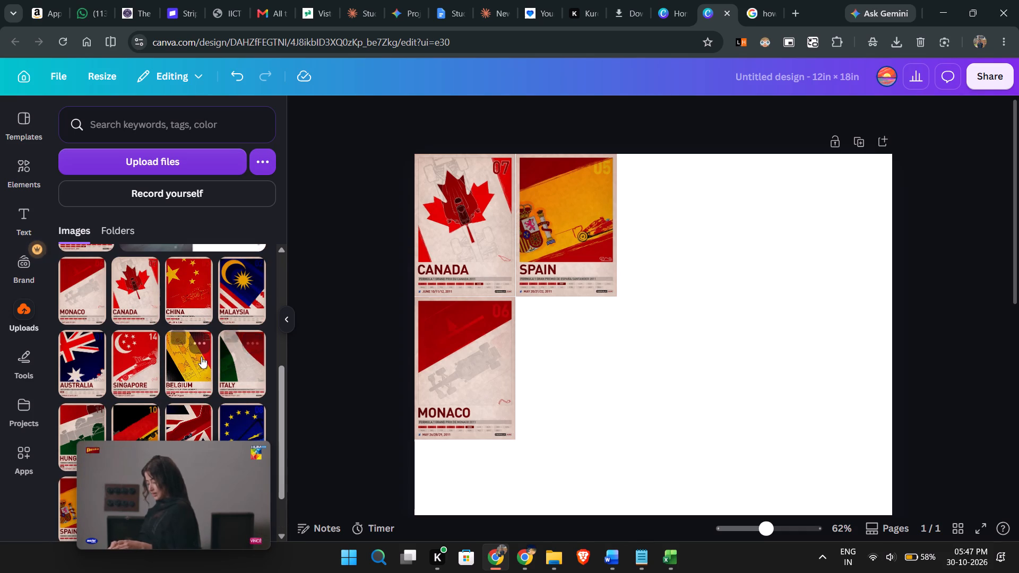
scroll(172, 381, up, 1)
scroll(165, 403, down, 1)
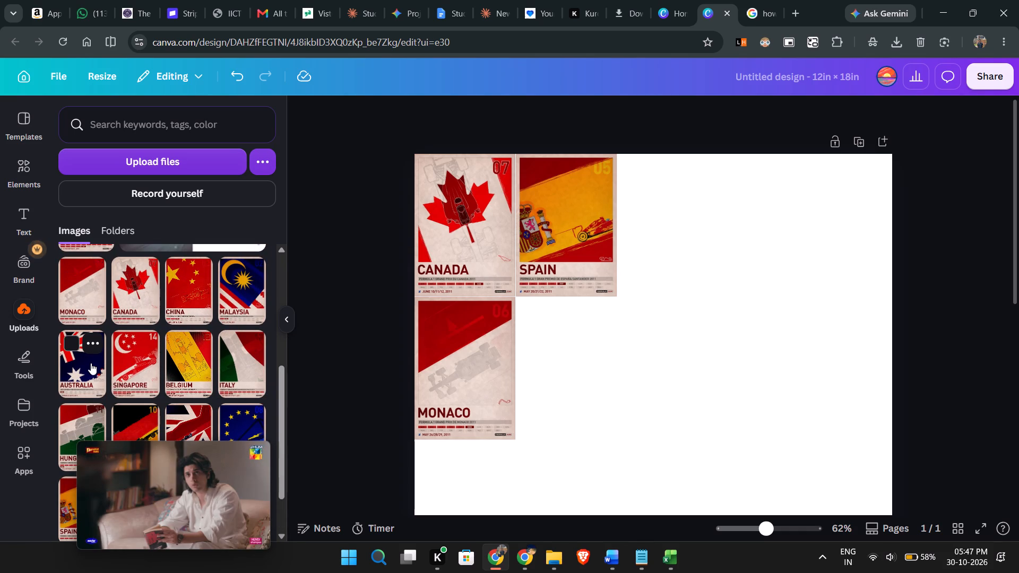
click(137, 376)
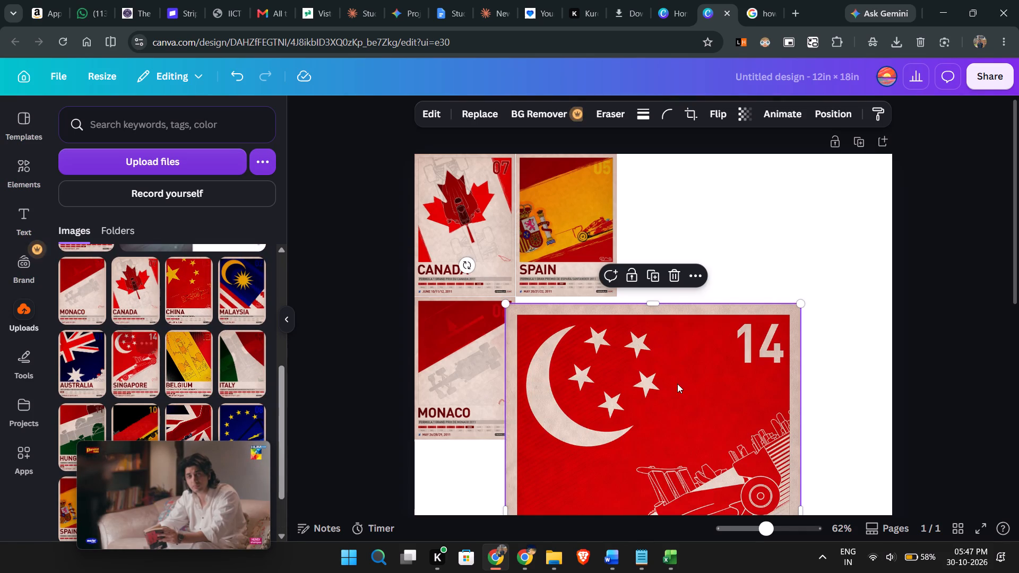
drag(688, 373, 700, 367)
scroll(700, 395, down, 4)
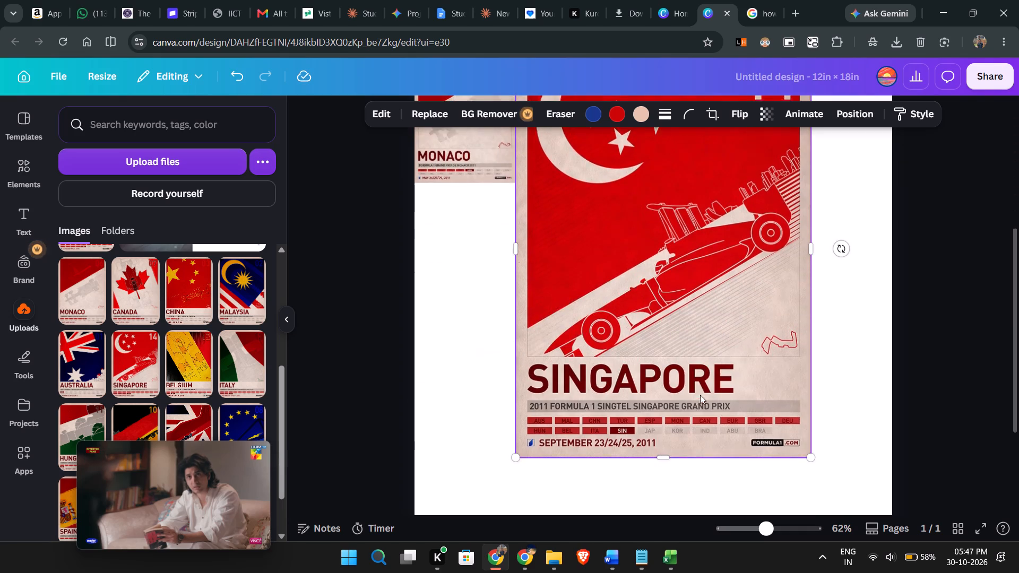
scroll(700, 395, down, 2)
drag(811, 316, 698, 184)
scroll(690, 192, up, 2)
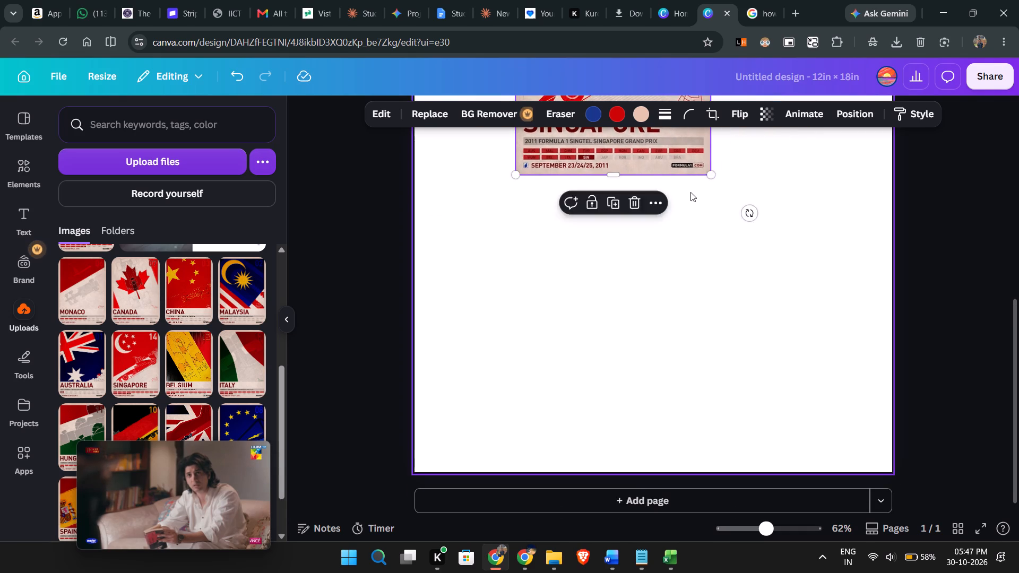
scroll(690, 192, up, 1)
scroll(709, 312, up, 3)
scroll(718, 467, down, 1)
drag(710, 506, 665, 408)
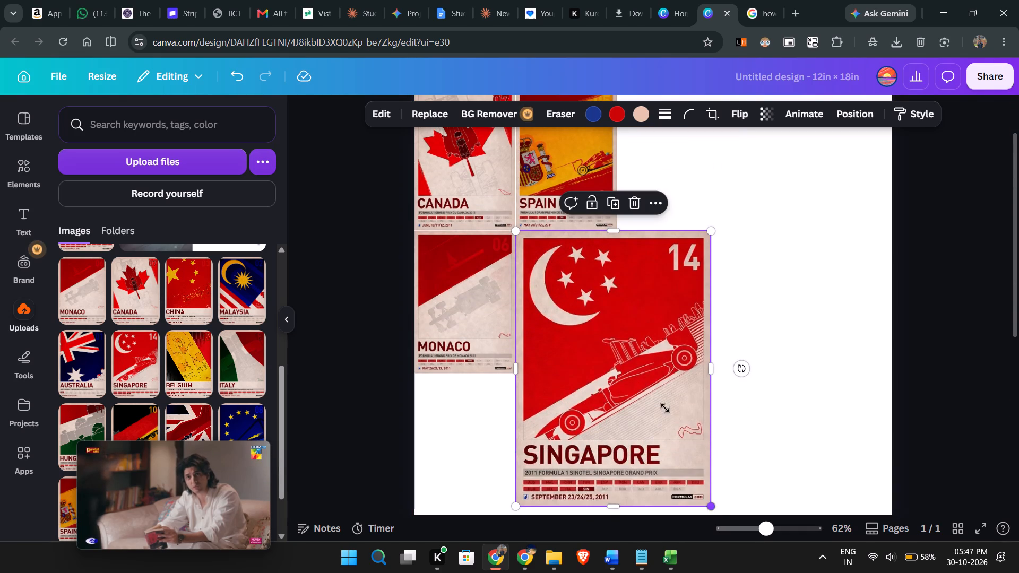
drag(665, 408, 648, 353)
Examine the alignment and gaps between the Canada, Spain, Monaco and Singapore posters, both close up and across the whole page.
ctrl+scroll(529, 327, up, 1)
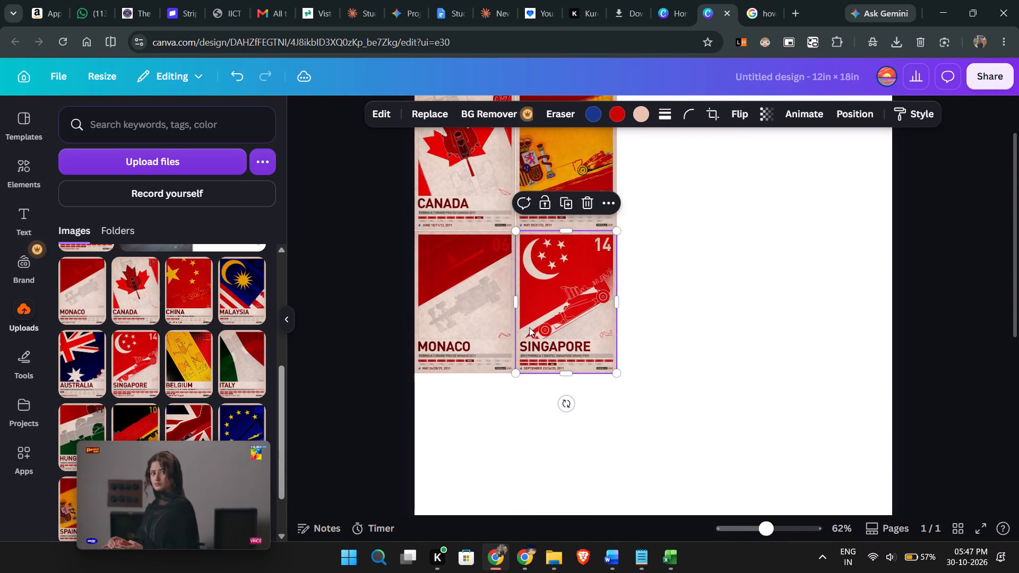
ctrl+scroll(529, 327, up, 3)
ctrl+scroll(495, 302, up, 6)
click(804, 348)
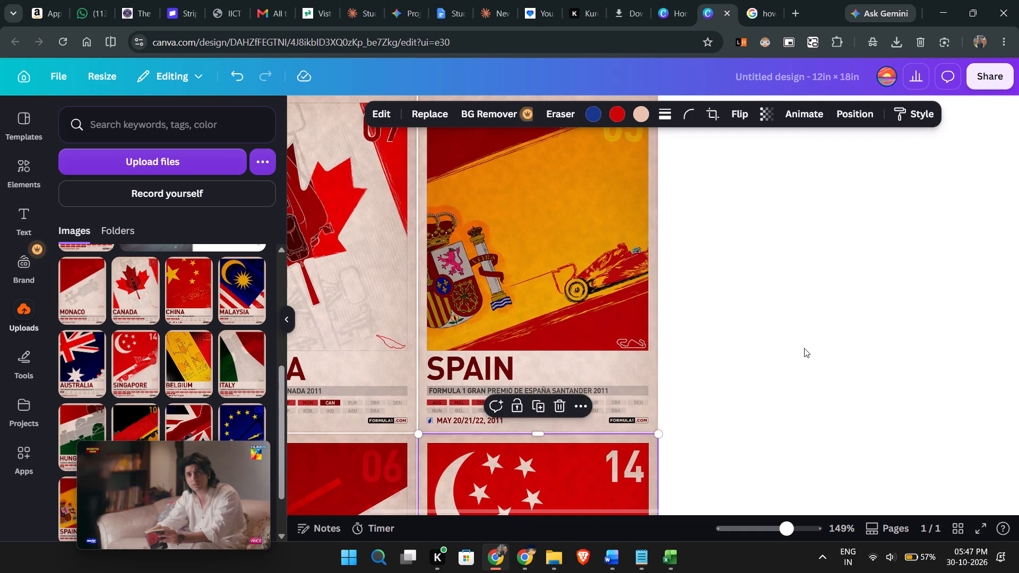
scroll(771, 381, down, 3)
ctrl+scroll(771, 381, down, 3)
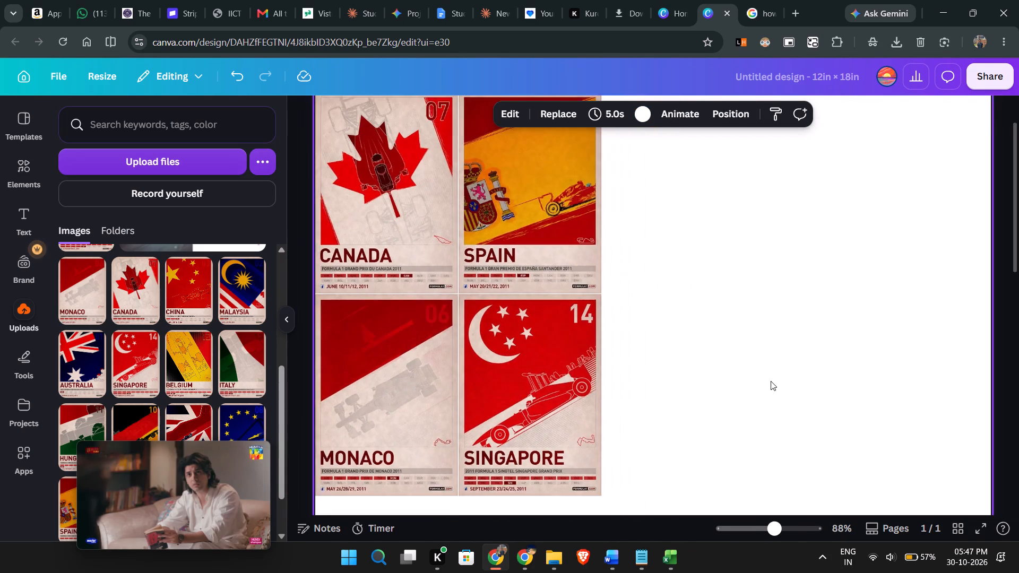
ctrl+scroll(771, 381, down, 1)
scroll(771, 381, down, 2)
ctrl+scroll(771, 381, down, 3)
scroll(771, 381, down, 2)
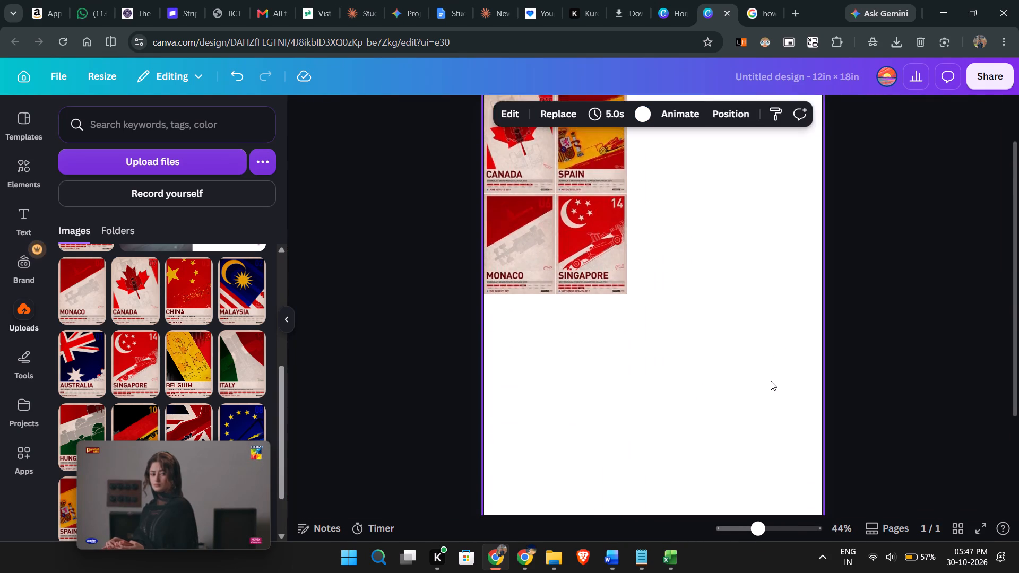
ctrl+scroll(771, 381, down, 2)
scroll(771, 381, up, 1)
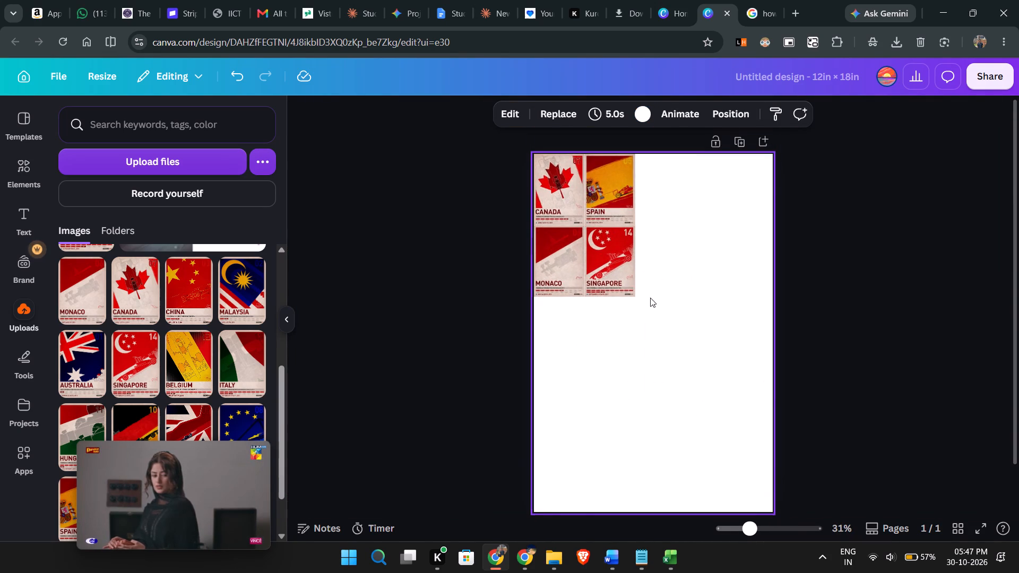
Select the Canada, Spain, Monaco and Singapore posters together and enlarge them proportionally until the block spans half the page width.
ctrl+drag(511, 157, 635, 289)
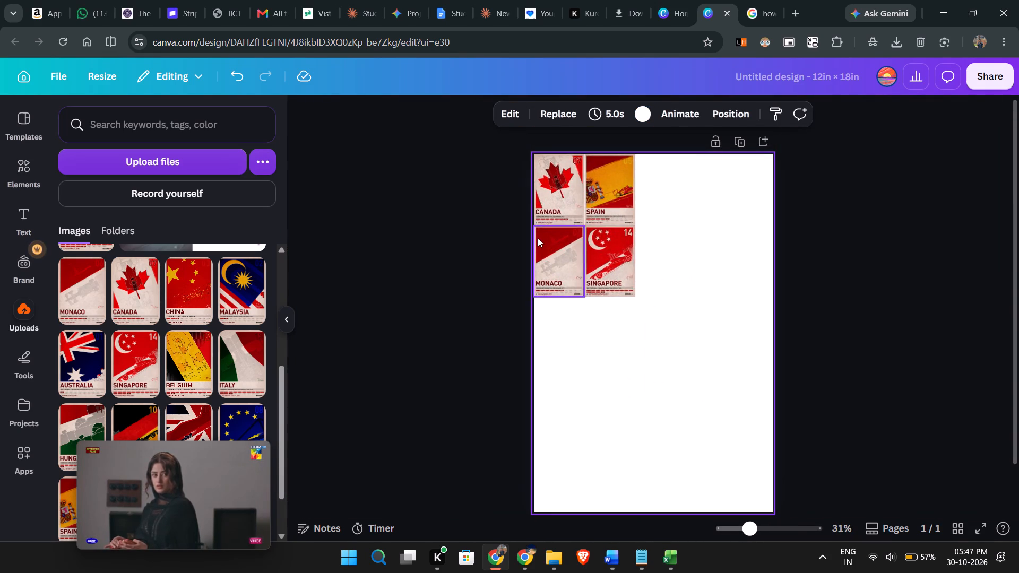
ctrl+drag(486, 138, 687, 281)
right_drag(659, 318, 519, 169)
click(519, 164)
ctrl+drag(507, 126, 673, 308)
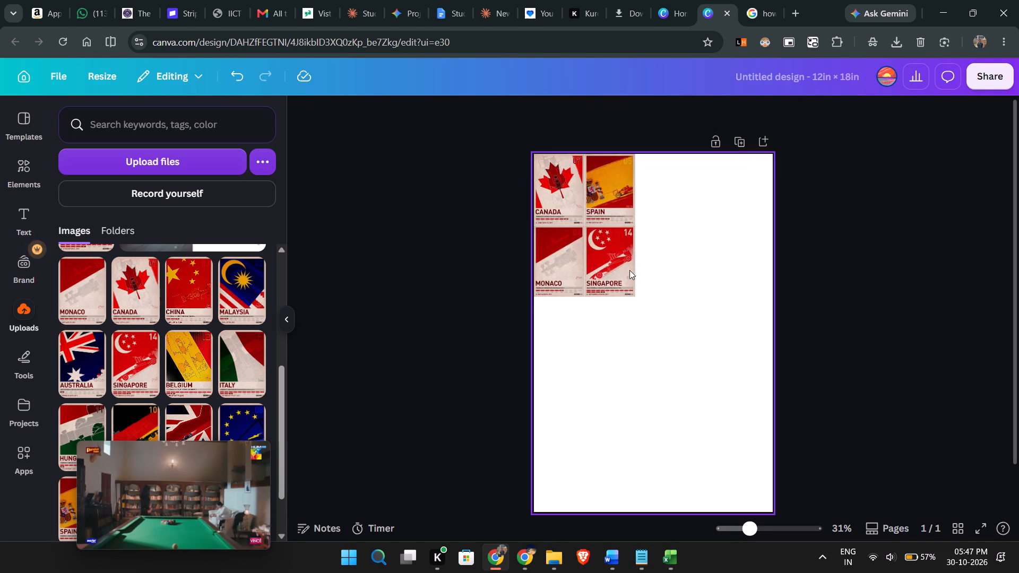
click(434, 255)
ctrl+click(540, 208)
ctrl+click(600, 205)
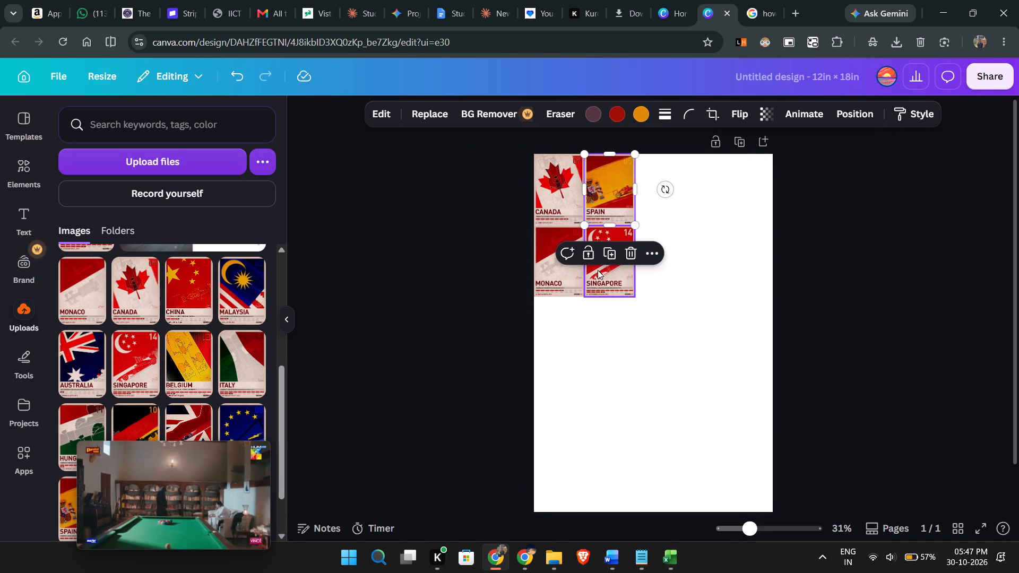
shift+click(552, 209)
shift+click(577, 276)
shift+click(604, 274)
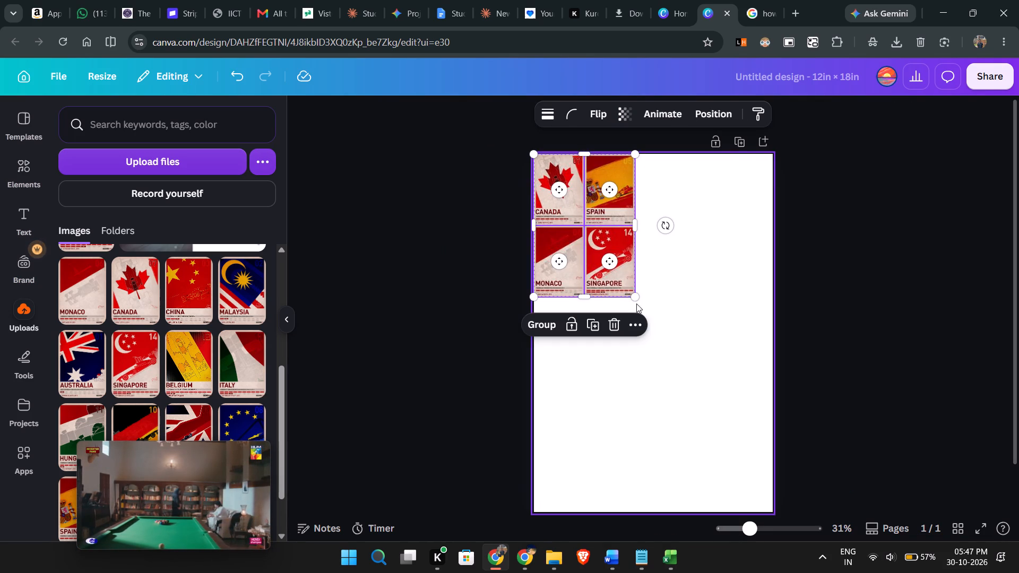
drag(637, 294, 654, 309)
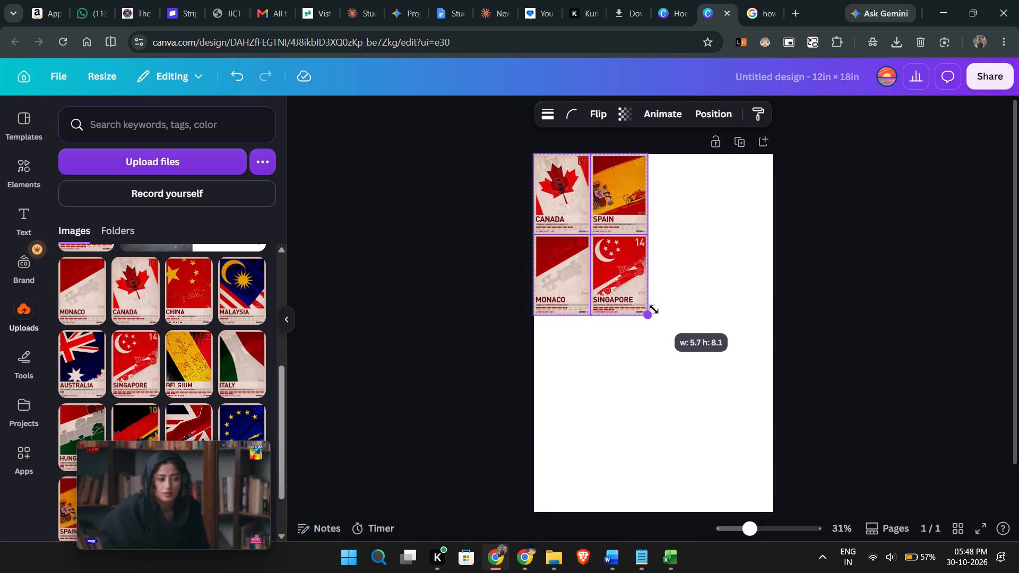
drag(654, 309, 659, 317)
click(854, 302)
Examine the gaps between the four enlarged posters and their fit on the page.
ctrl+scroll(680, 307, up, 7)
scroll(680, 307, up, 4)
scroll(680, 307, down, 1)
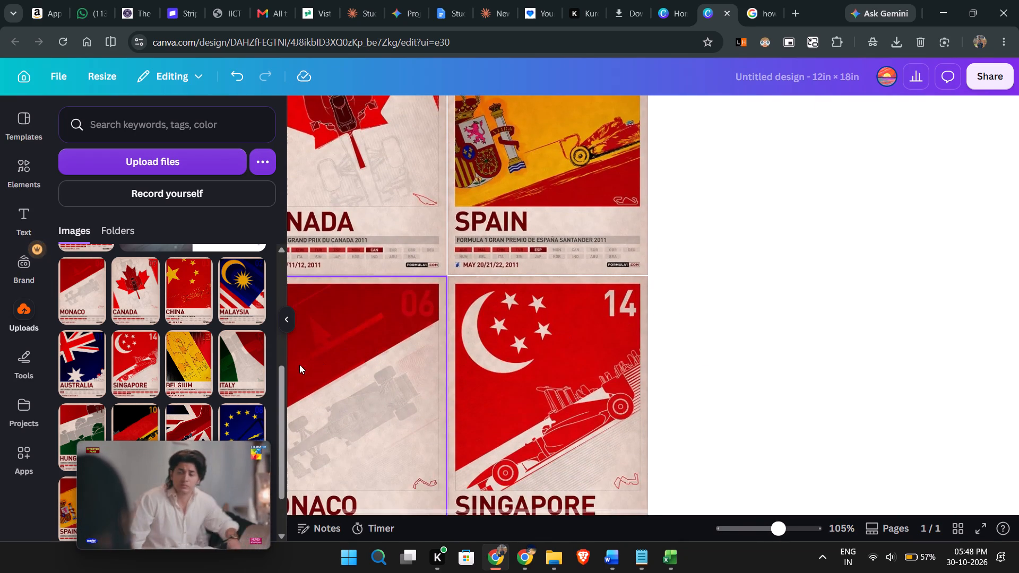
ctrl+scroll(597, 369, down, 4)
scroll(598, 369, down, 2)
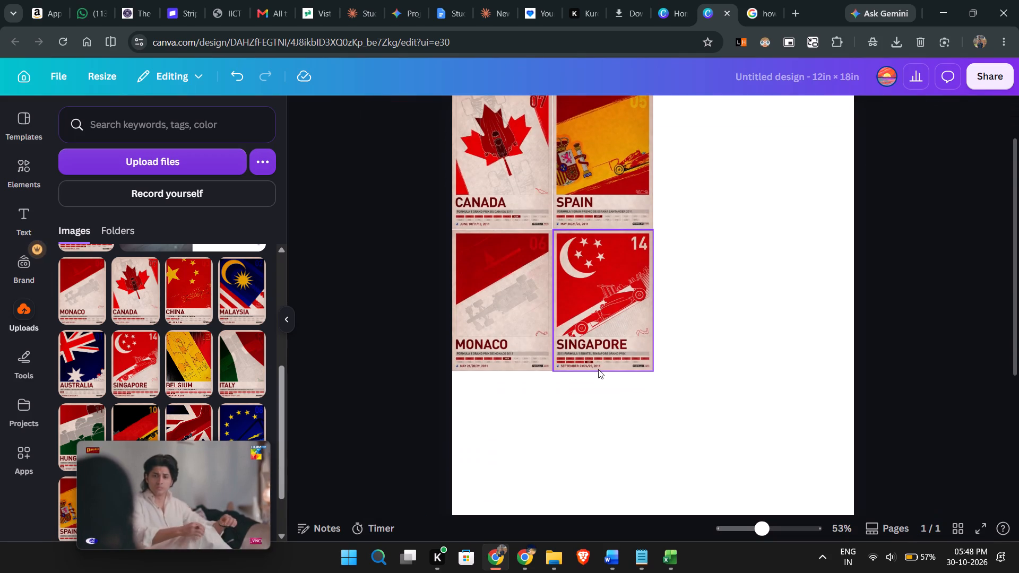
Add the uploaded Germany poster beside Spain in the top row and scale it down to about 3 × 4.2 in.
ctrl+scroll(598, 369, down, 2)
scroll(598, 369, down, 1)
scroll(598, 369, up, 1)
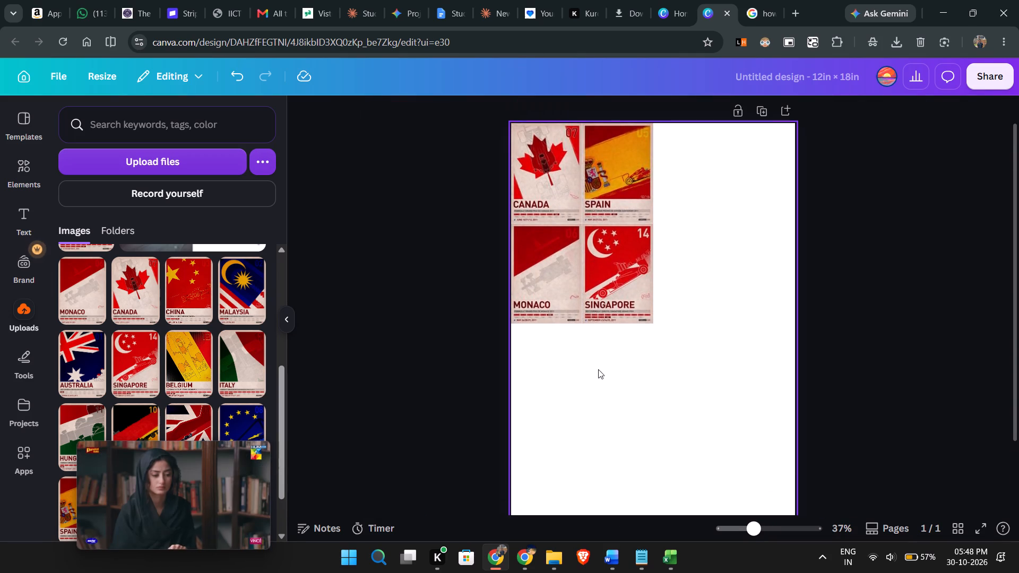
scroll(516, 318, up, 1)
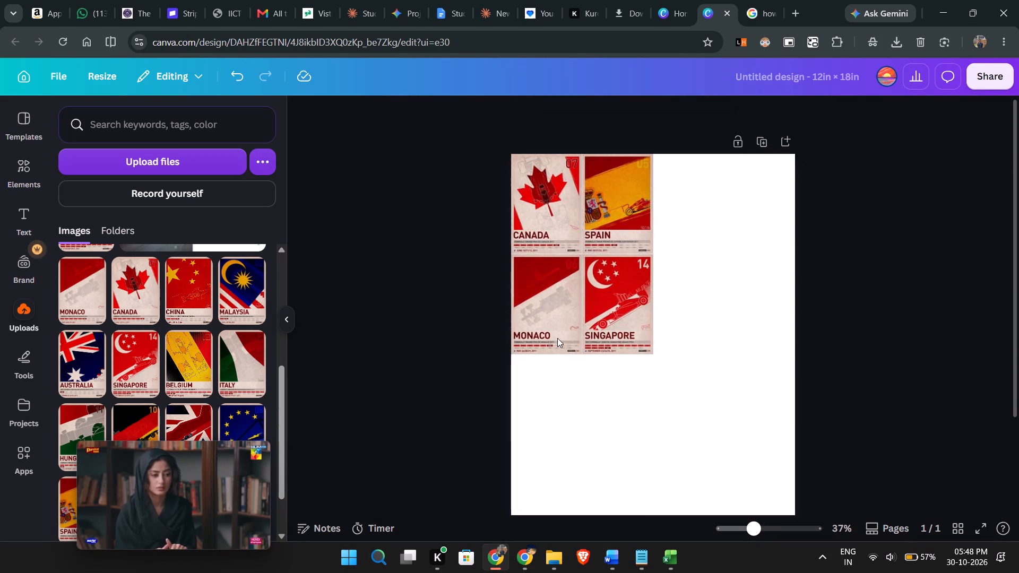
ctrl+scroll(592, 342, up, 1)
scroll(592, 342, up, 1)
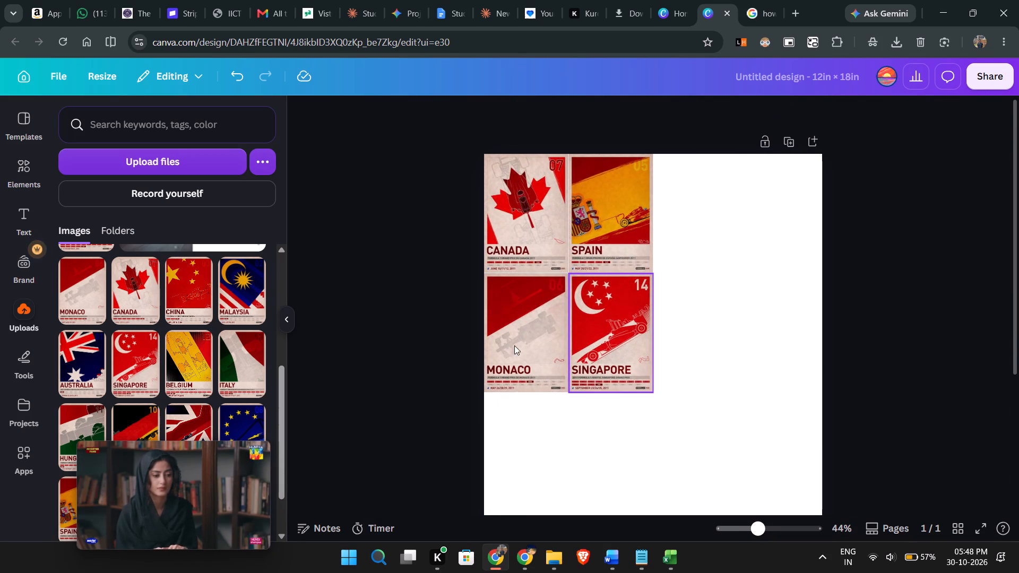
scroll(169, 374, down, 2)
scroll(169, 374, up, 2)
scroll(169, 374, down, 1)
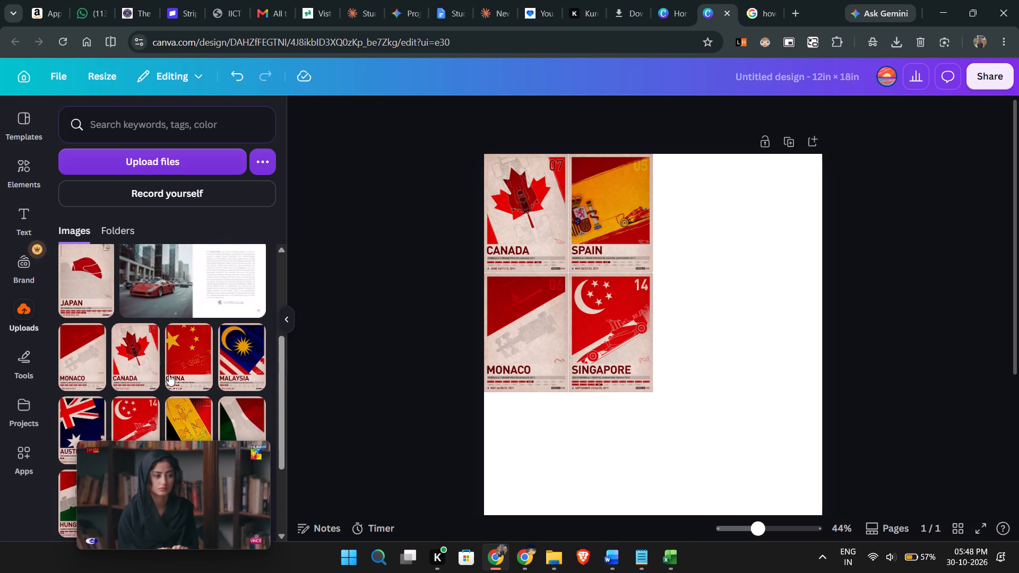
scroll(169, 374, down, 1)
click(145, 368)
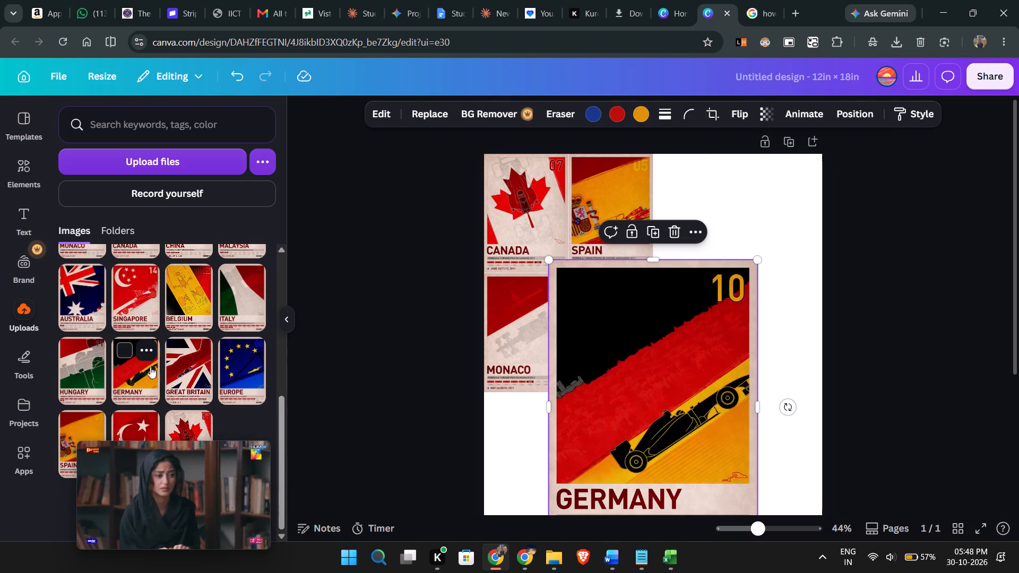
drag(628, 361, 731, 251)
drag(863, 450, 768, 349)
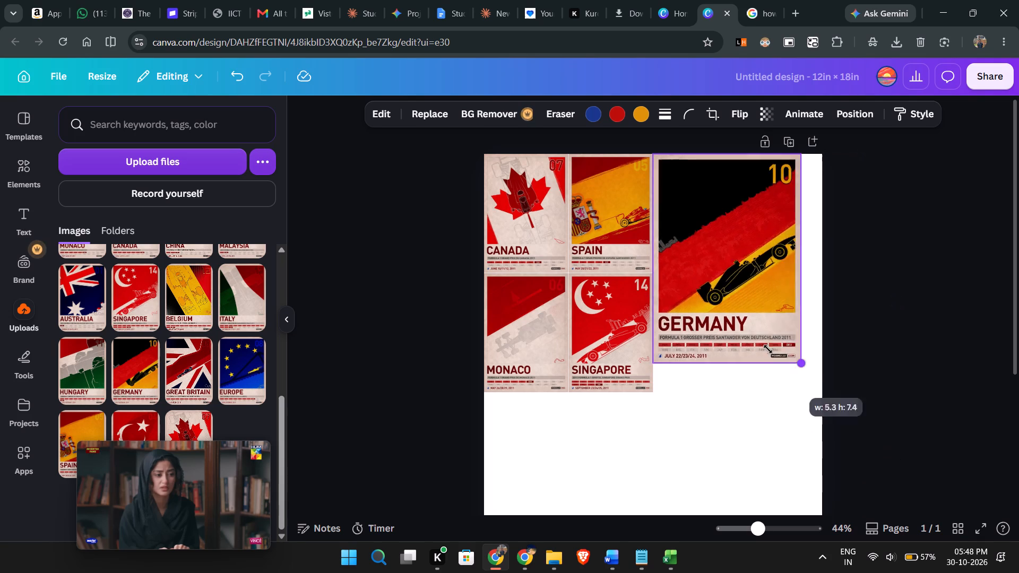
drag(768, 349, 735, 274)
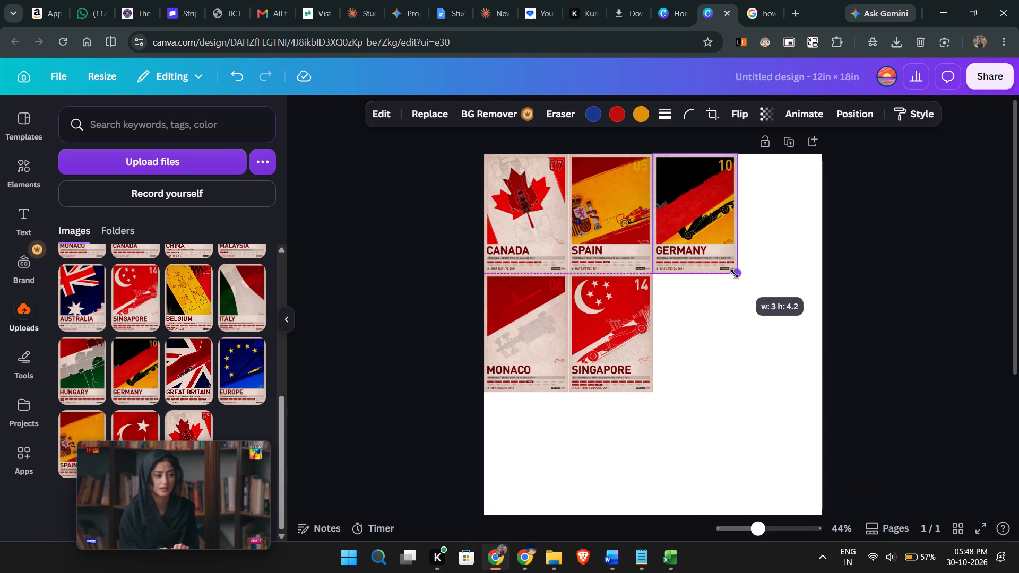
drag(735, 274, 735, 273)
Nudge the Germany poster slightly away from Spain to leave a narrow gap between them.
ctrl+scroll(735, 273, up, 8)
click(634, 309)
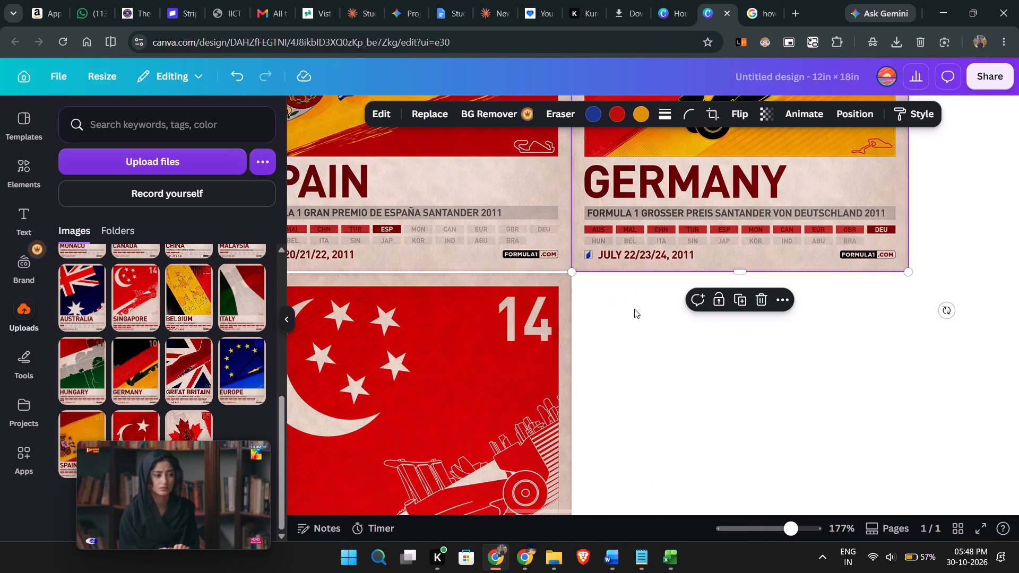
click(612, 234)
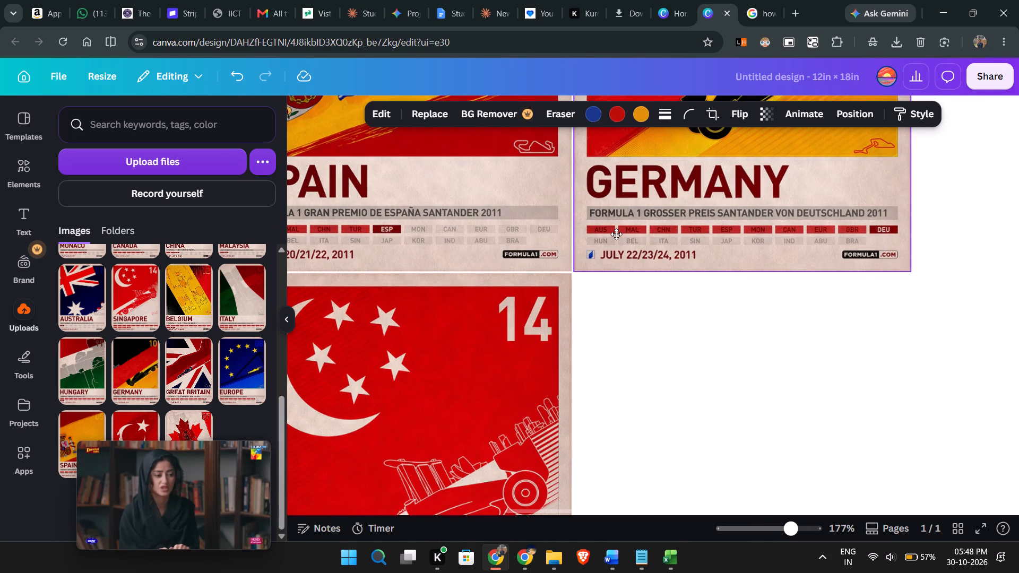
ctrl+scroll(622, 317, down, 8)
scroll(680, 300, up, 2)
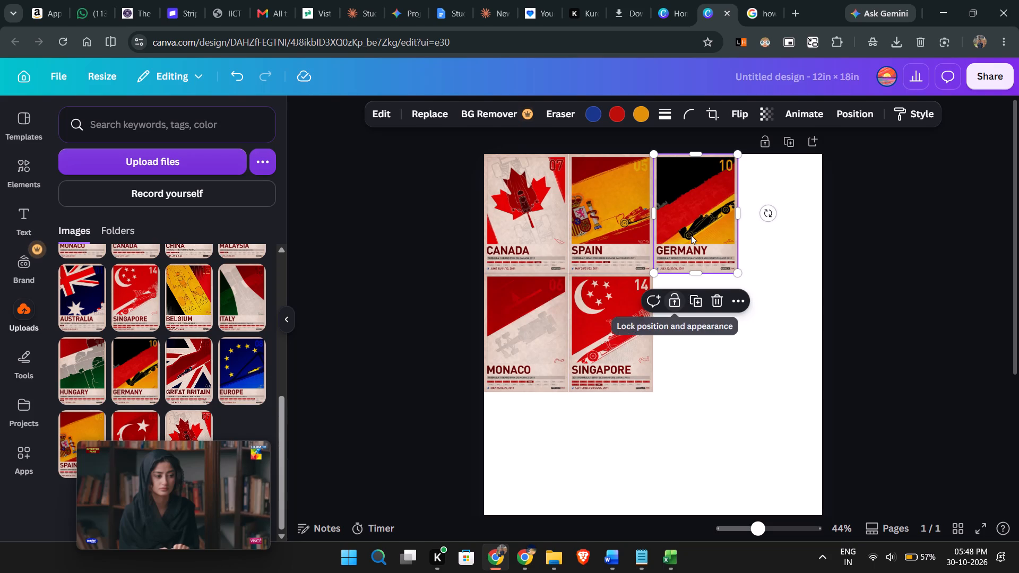
Move the Germany poster to the empty area below the four-poster block.
drag(691, 234, 565, 497)
Duplicate the block of Canada, Spain, Monaco and Singapore posters.
drag(447, 151, 683, 392)
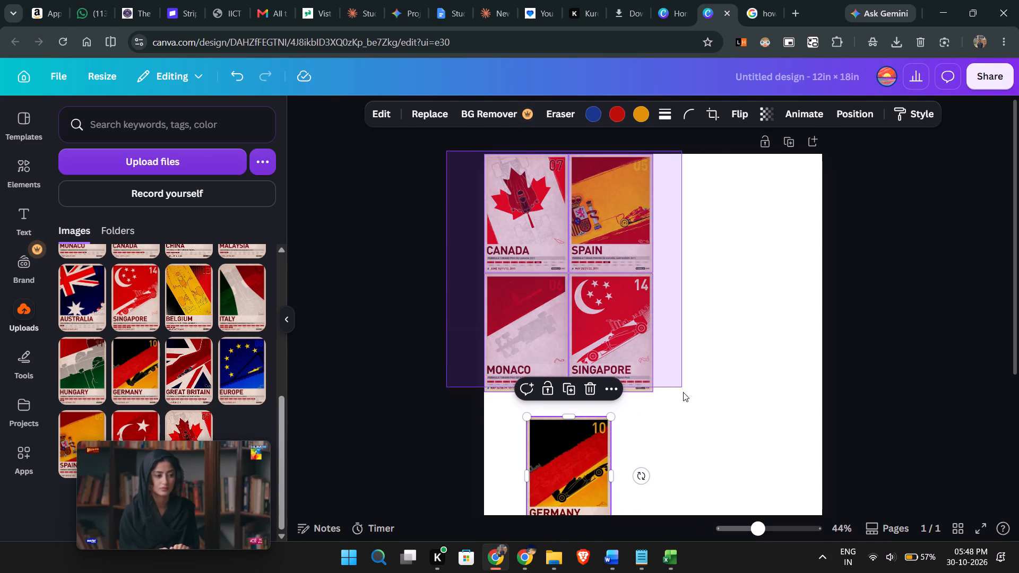
drag(683, 392, 675, 404)
key(ctrl+c)
key(ctrl+v)
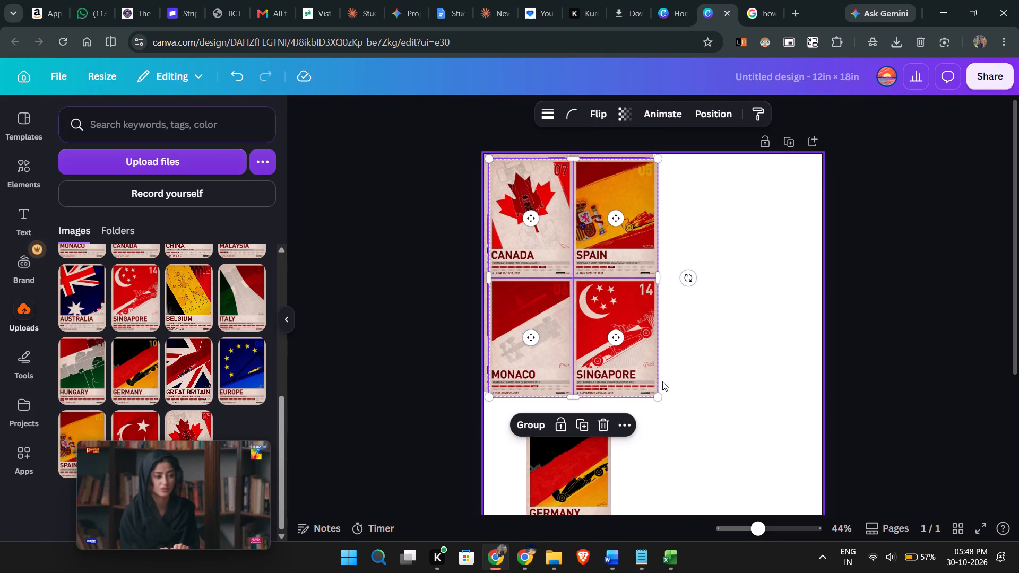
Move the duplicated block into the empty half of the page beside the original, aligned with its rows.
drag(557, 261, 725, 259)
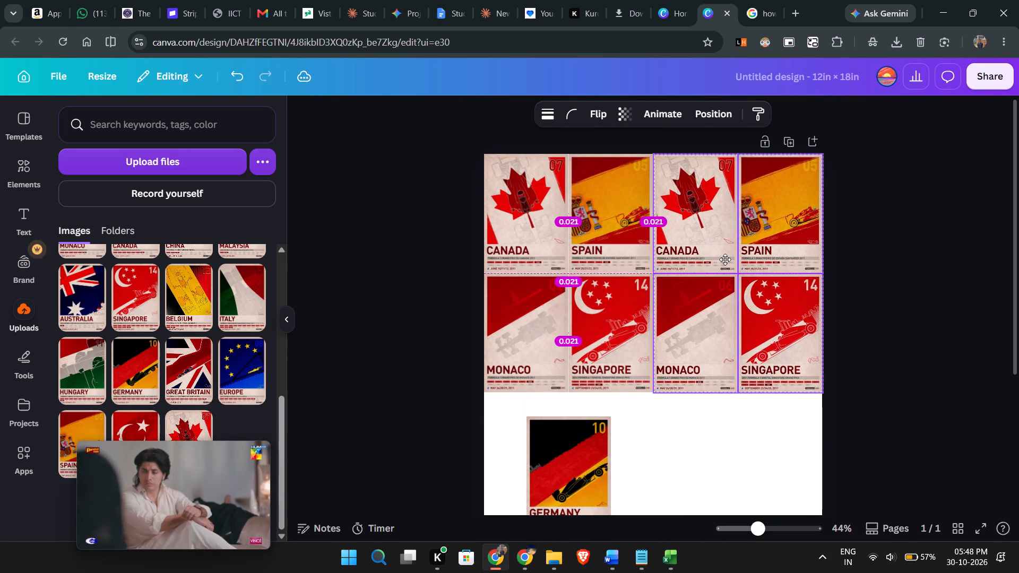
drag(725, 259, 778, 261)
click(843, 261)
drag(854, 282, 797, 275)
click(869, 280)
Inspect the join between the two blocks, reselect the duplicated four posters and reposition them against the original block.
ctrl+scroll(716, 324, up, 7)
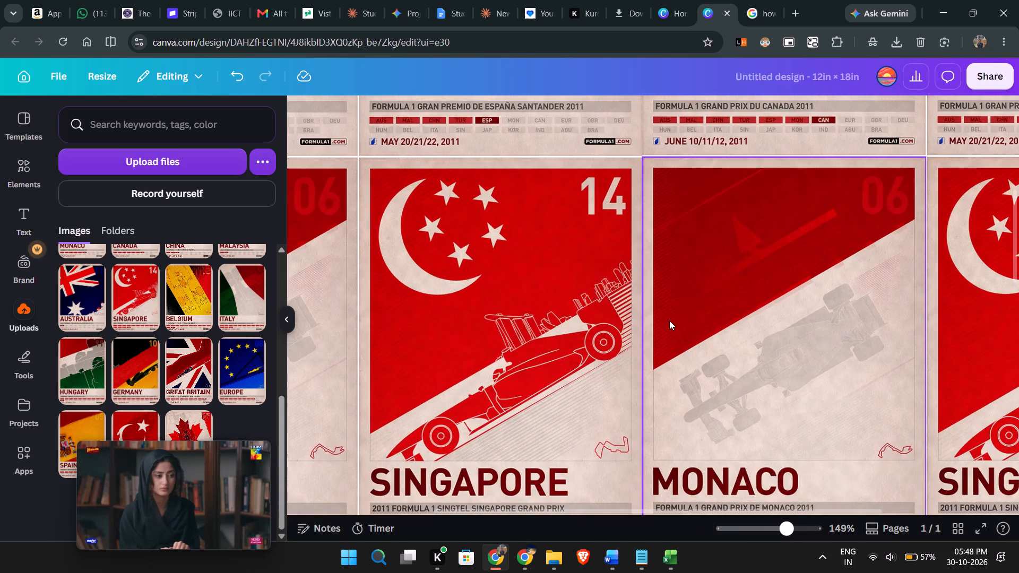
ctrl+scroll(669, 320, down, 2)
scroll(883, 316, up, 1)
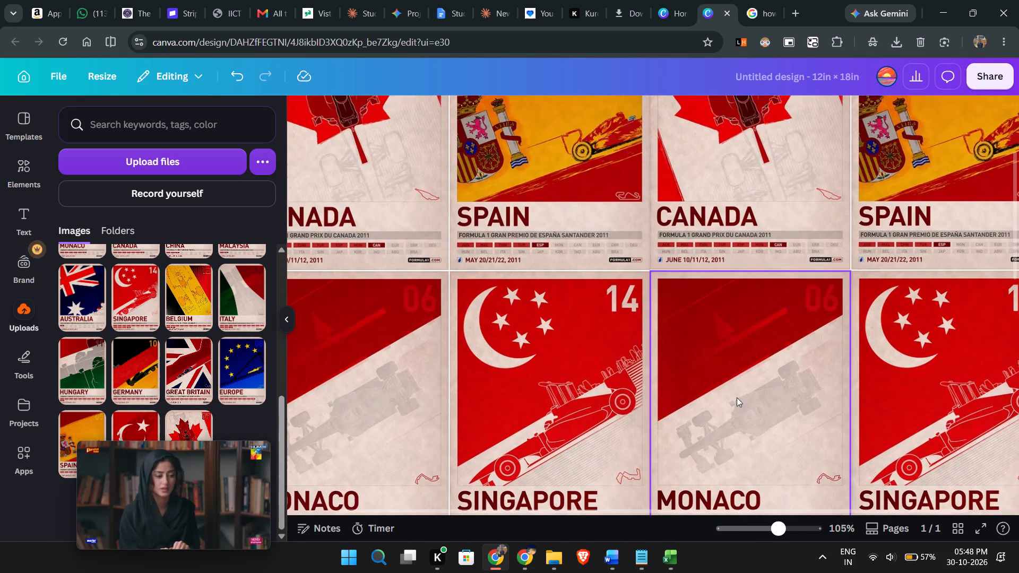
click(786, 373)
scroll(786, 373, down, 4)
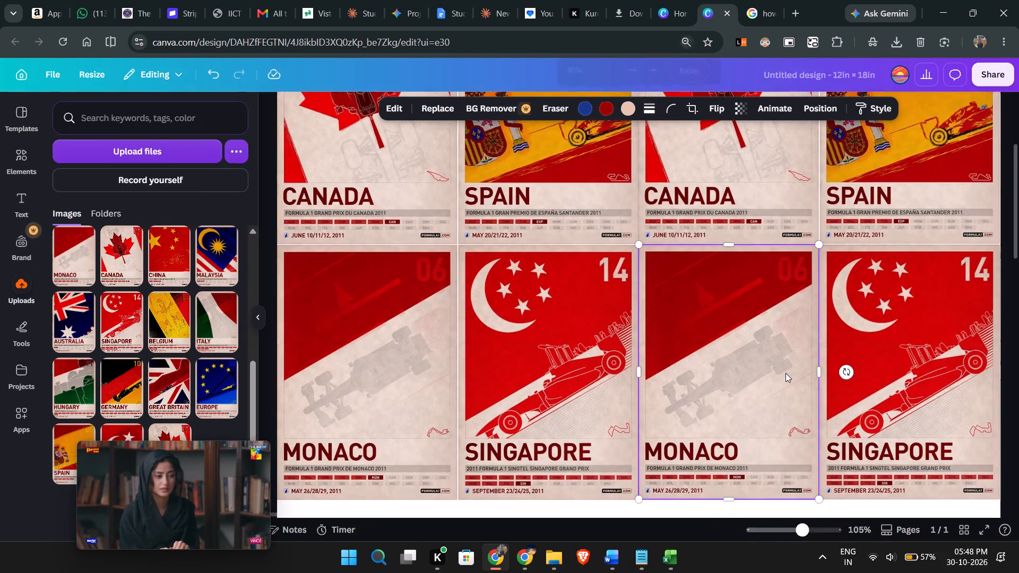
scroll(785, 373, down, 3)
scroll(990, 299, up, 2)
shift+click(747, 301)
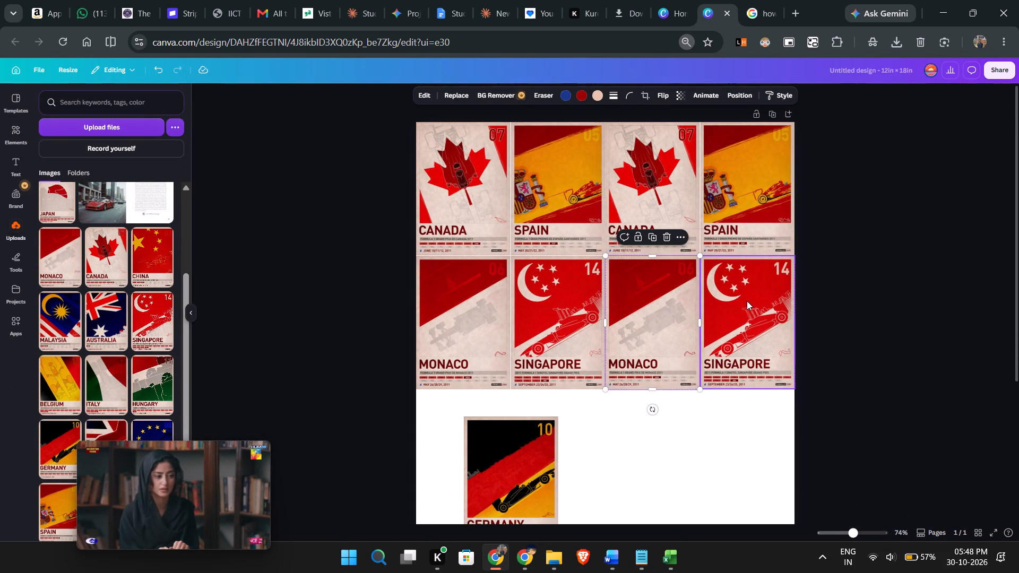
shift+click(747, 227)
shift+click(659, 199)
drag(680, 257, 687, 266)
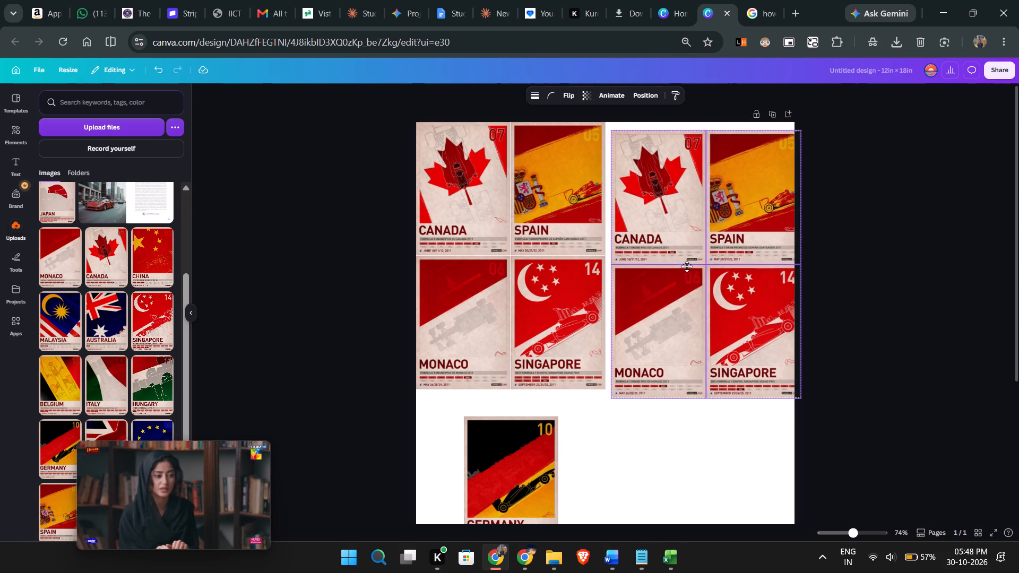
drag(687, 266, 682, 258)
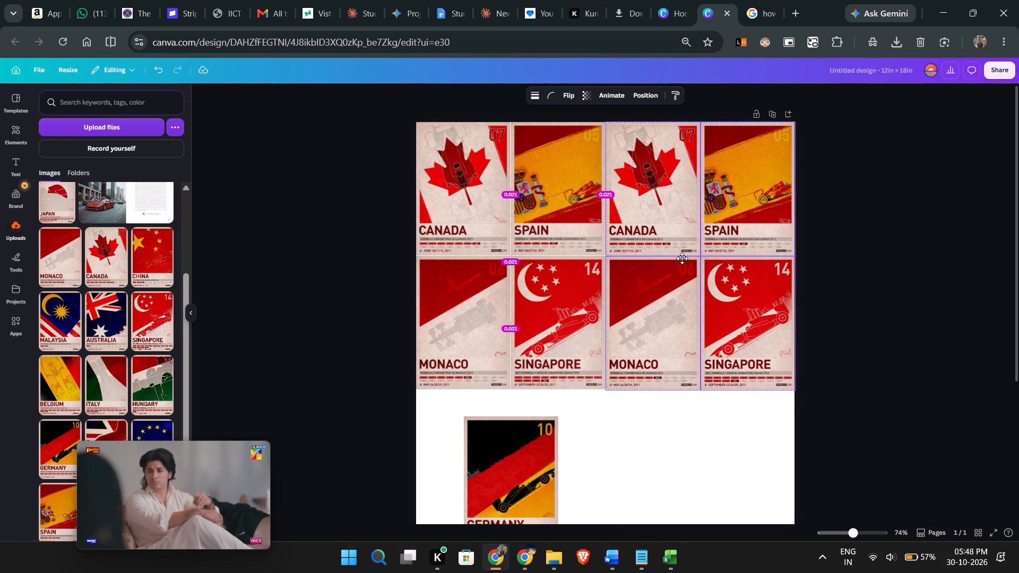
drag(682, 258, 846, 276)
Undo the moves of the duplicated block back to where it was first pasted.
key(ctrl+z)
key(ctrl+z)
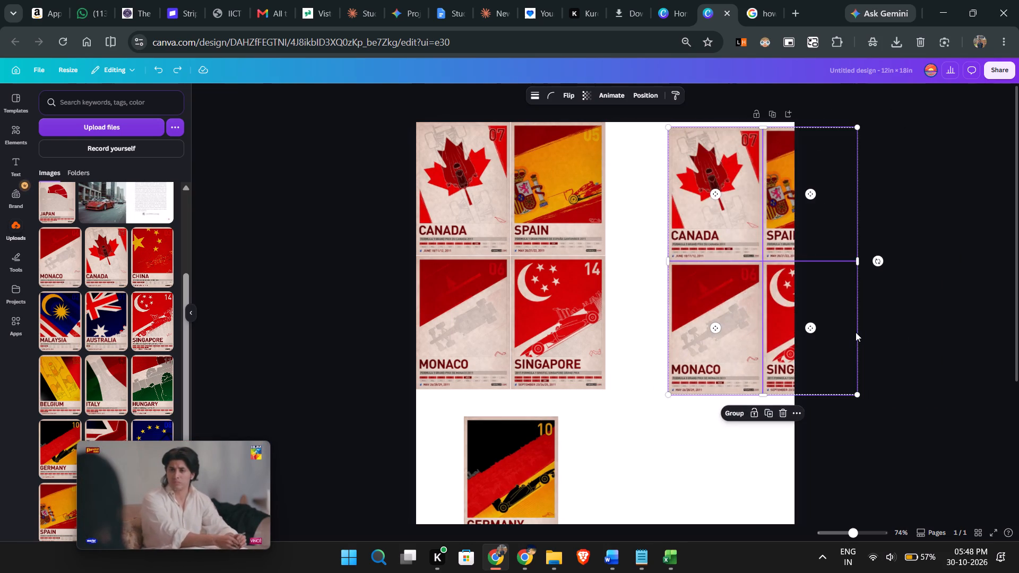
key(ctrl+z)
Place the duplicated four-poster block beside the original so the two blocks span the page width.
drag(481, 256, 647, 255)
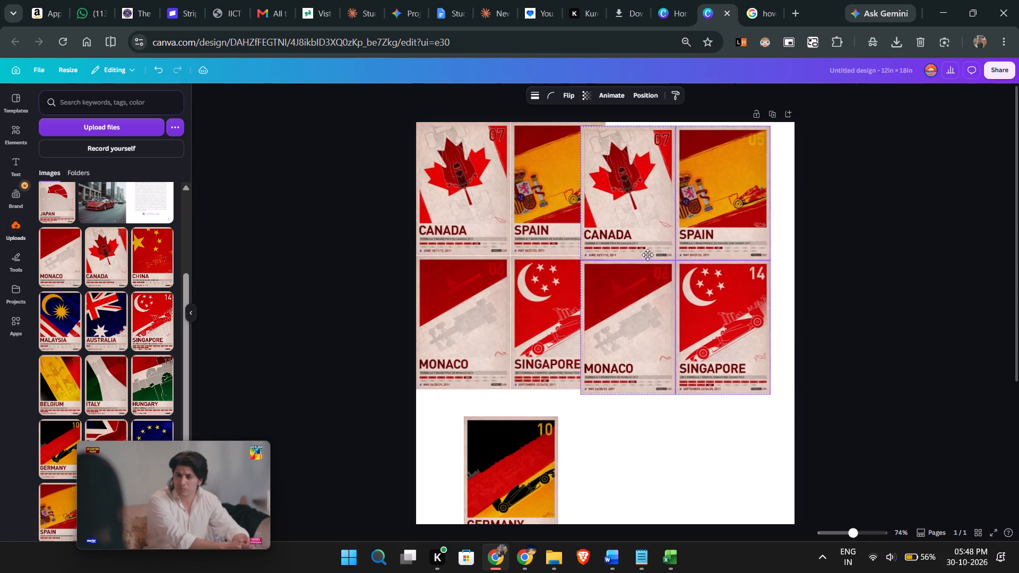
drag(647, 255, 668, 252)
click(897, 277)
Examine the gaps between the original and duplicated blocks, up close and across the page, and the extent of the duplicated posters.
ctrl+scroll(699, 279, up, 1)
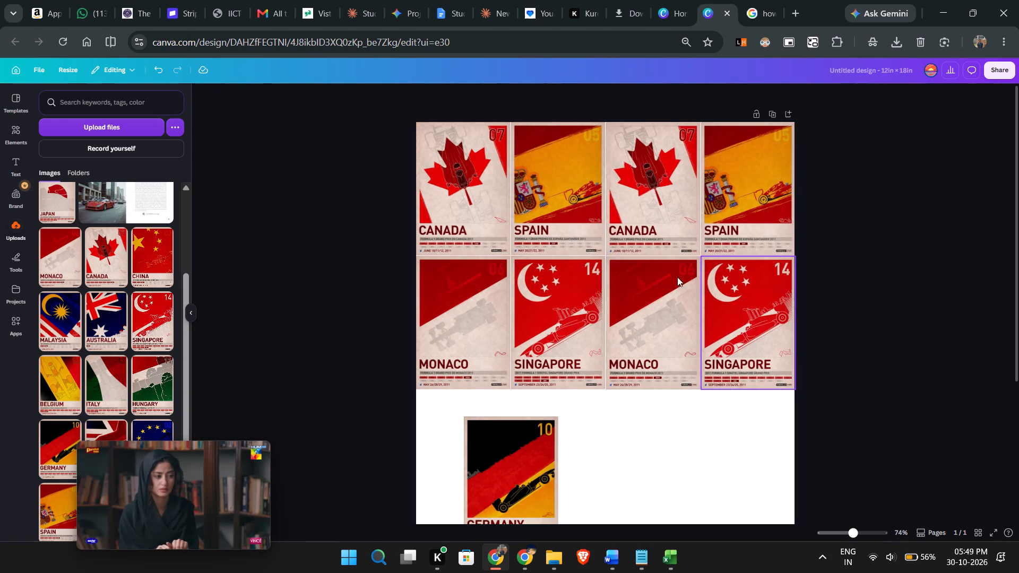
ctrl+scroll(677, 277, up, 5)
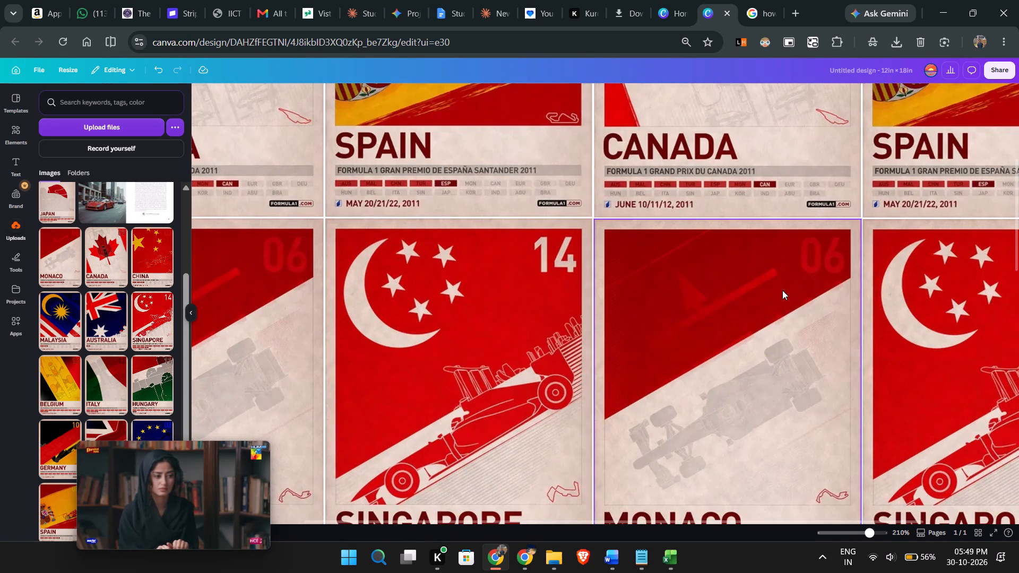
ctrl+scroll(782, 290, down, 4)
scroll(970, 336, up, 2)
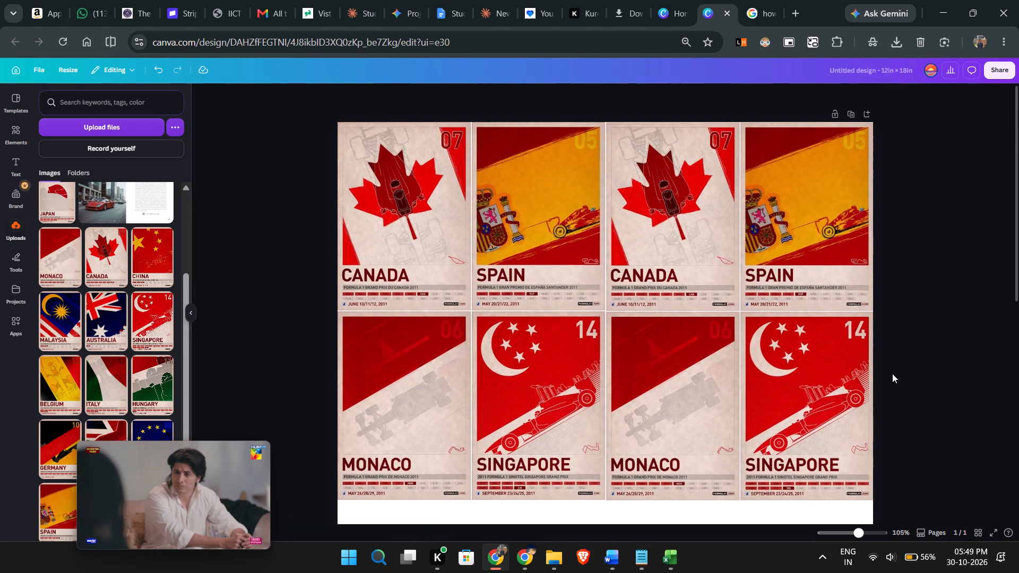
shift+click(789, 456)
shift+click(678, 434)
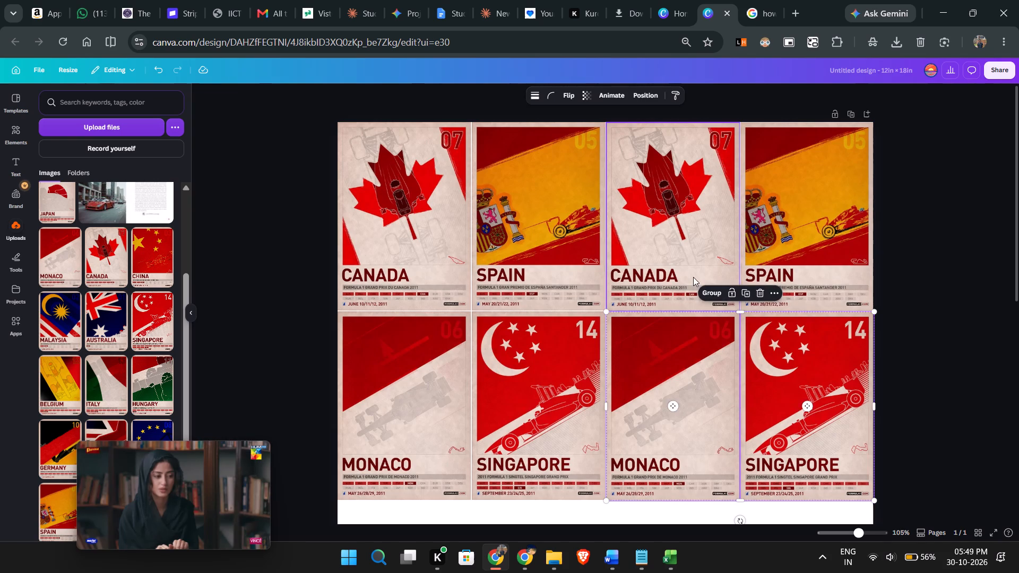
shift+click(693, 277)
shift+click(814, 247)
click(792, 374)
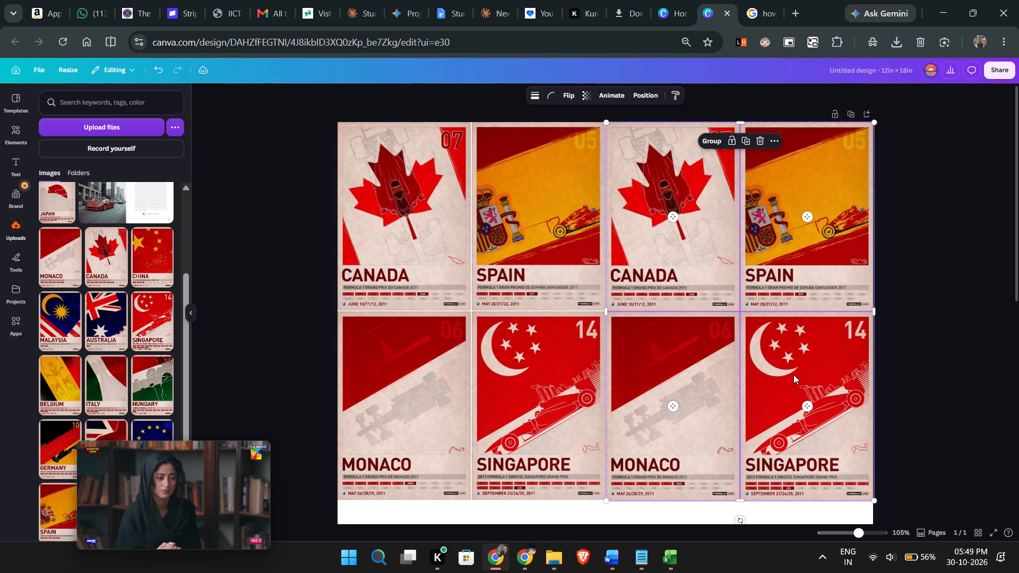
click(908, 355)
Select the duplicated Canada, Spain, Monaco and Singapore posters together and nudge them slightly closer to the original block.
ctrl+scroll(636, 305, up, 8)
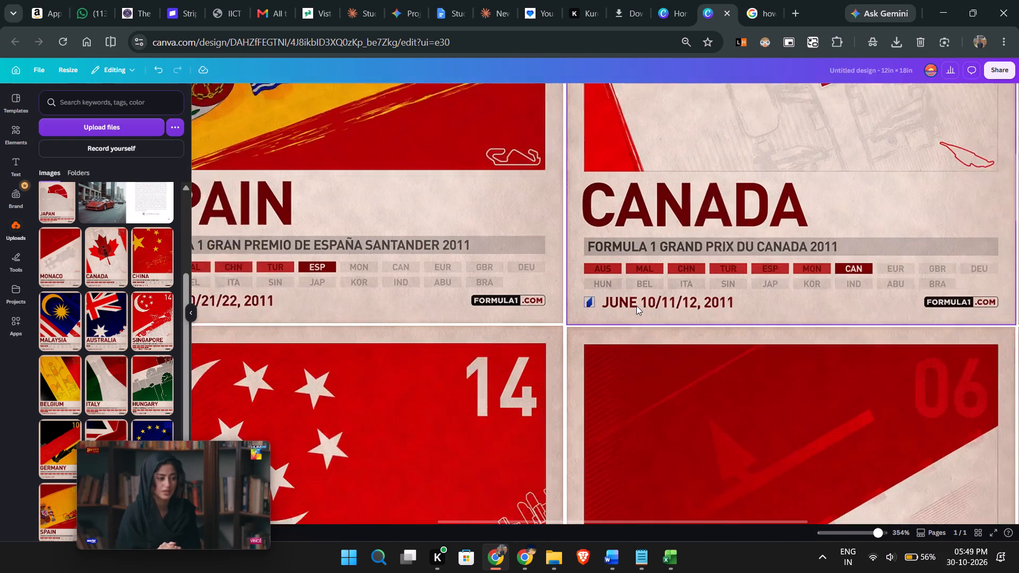
shift+click(677, 292)
shift+scroll(736, 328, down, 3)
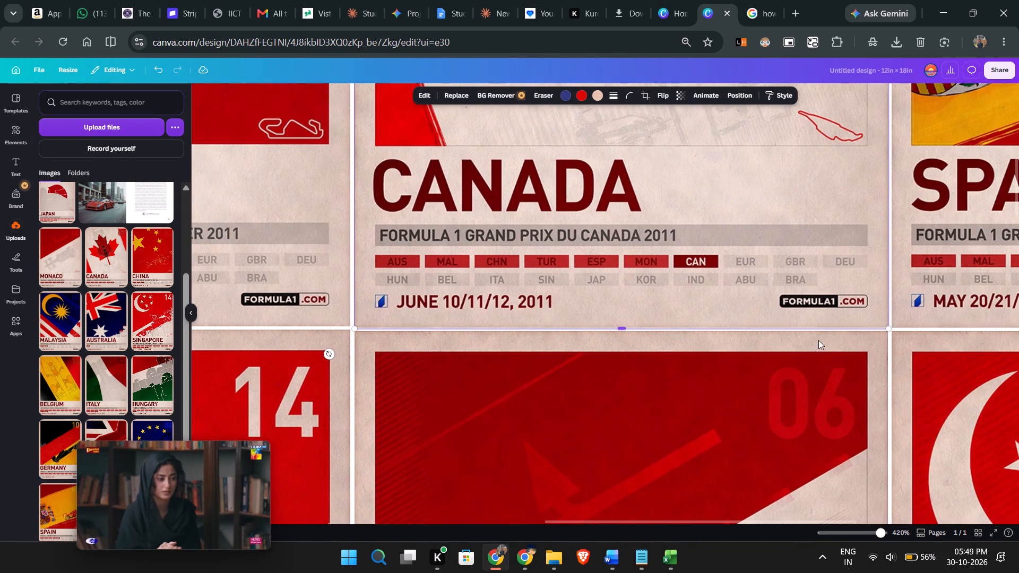
shift+click(954, 296)
shift+click(939, 378)
shift+scroll(939, 378, down, 1)
shift+click(773, 395)
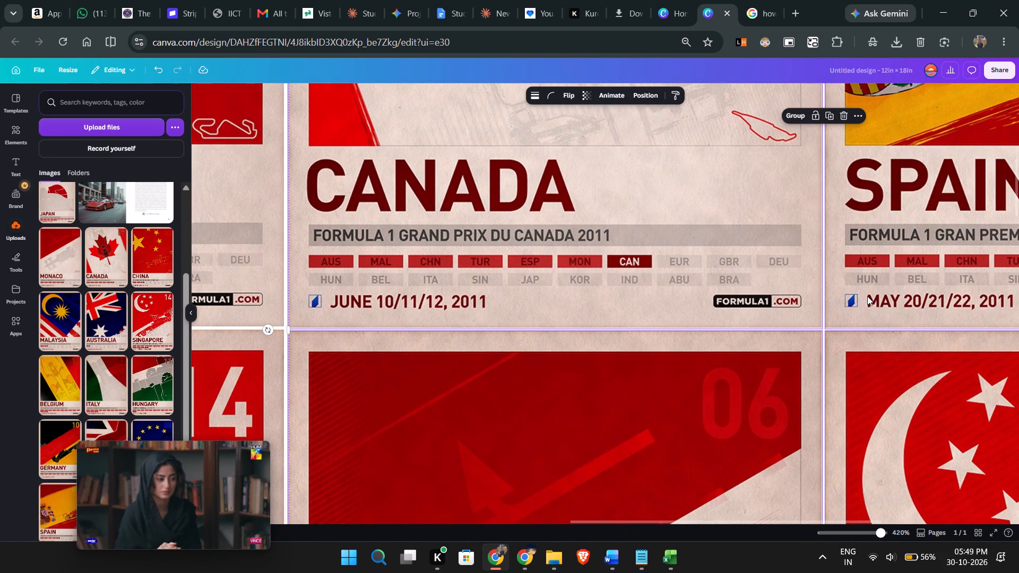
shift+click(867, 296)
shift+click(871, 403)
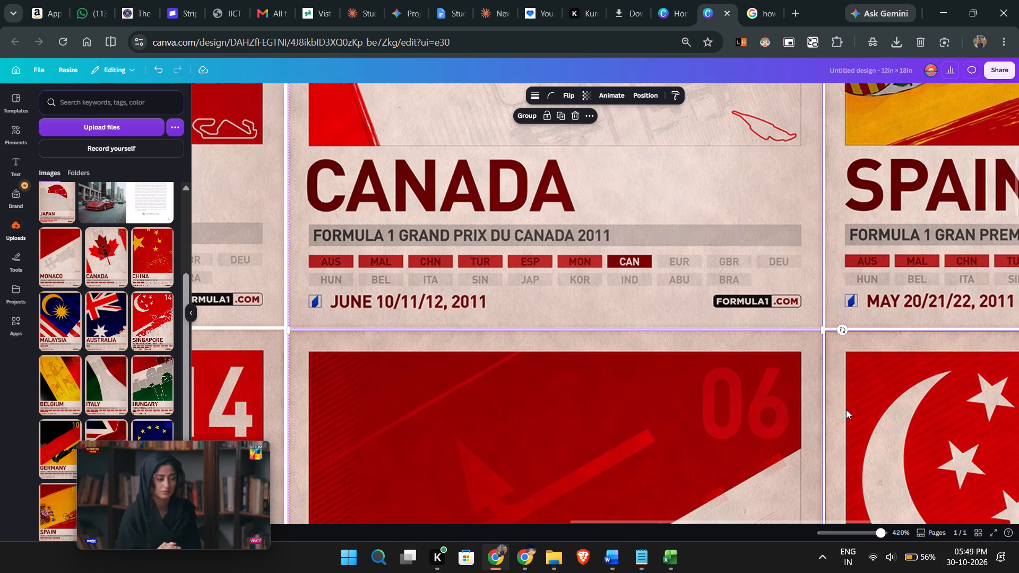
key(ctrl+super+F24)
key(ctrl+super+F24)
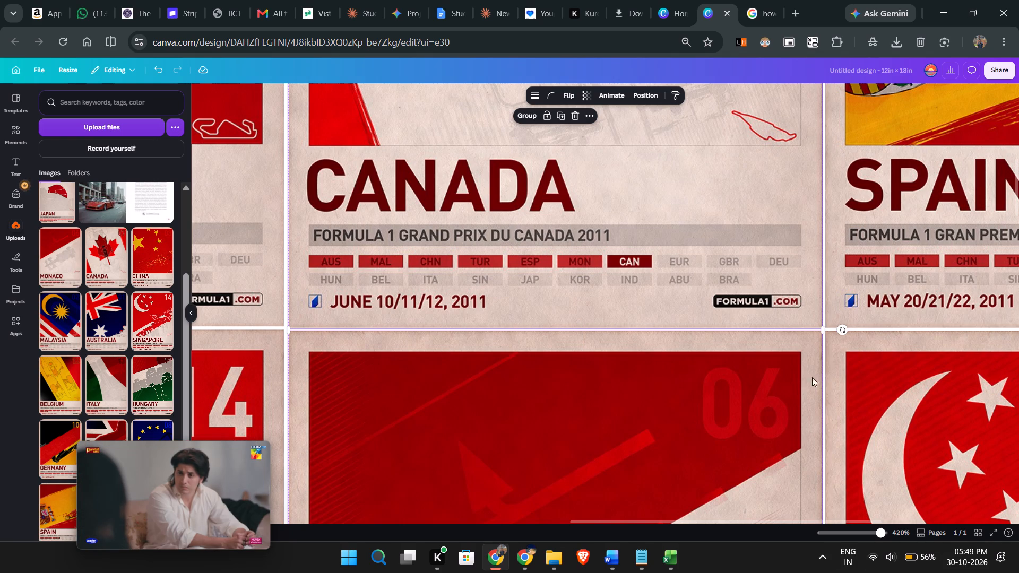
shift+click(896, 276)
shift+click(902, 395)
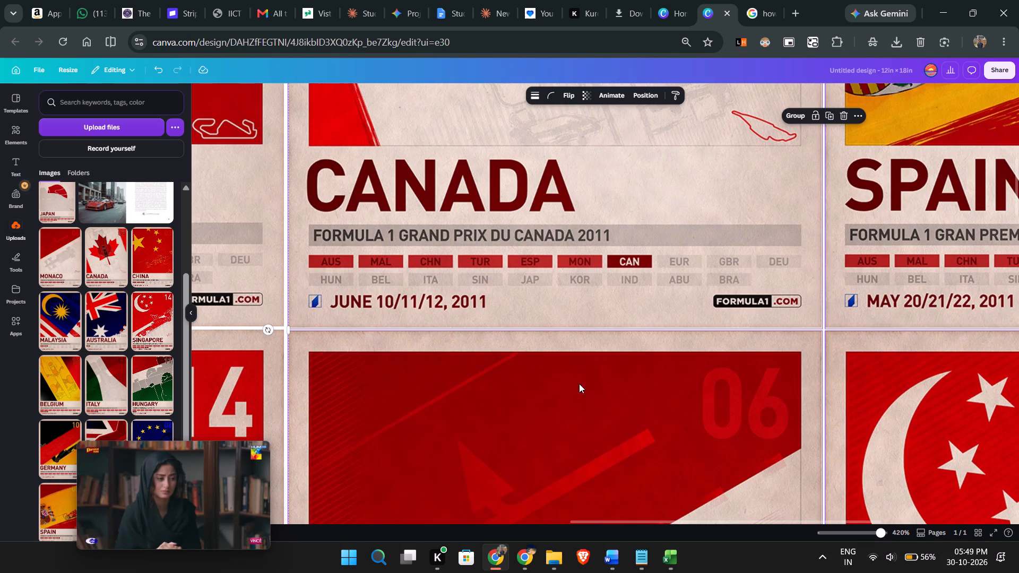
click(463, 395)
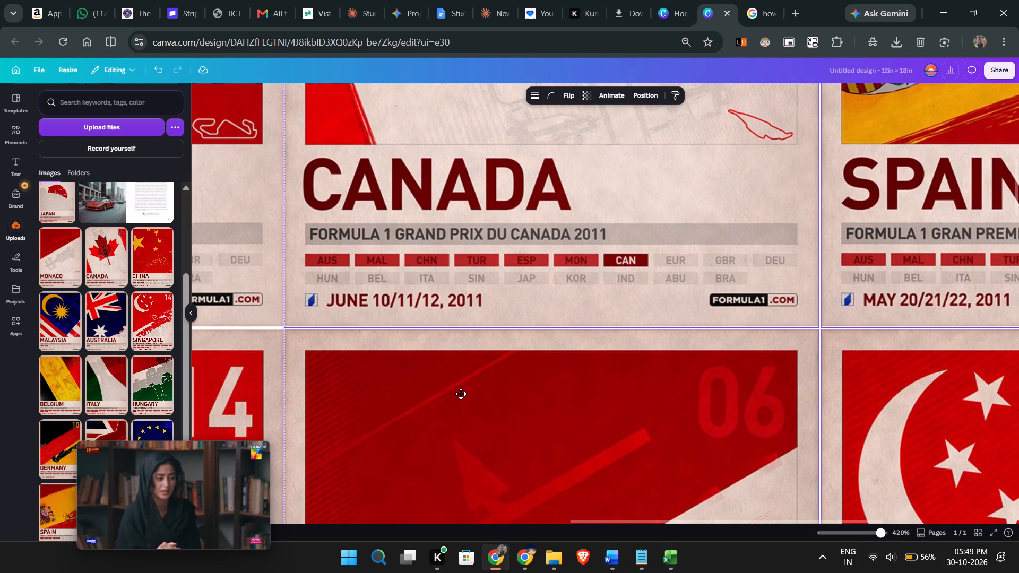
click(472, 238)
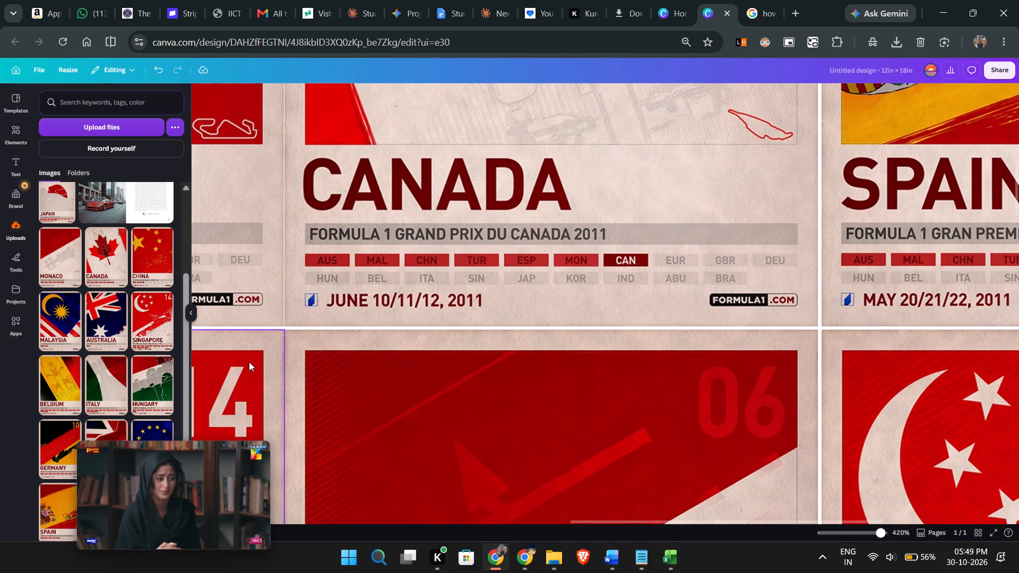
scroll(288, 364, down, 1)
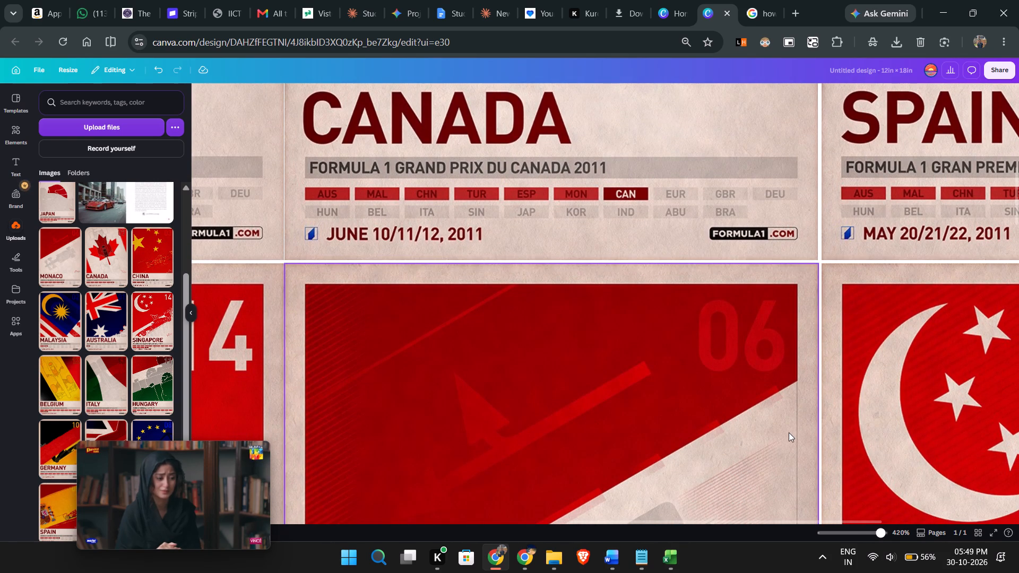
scroll(789, 432, down, 3)
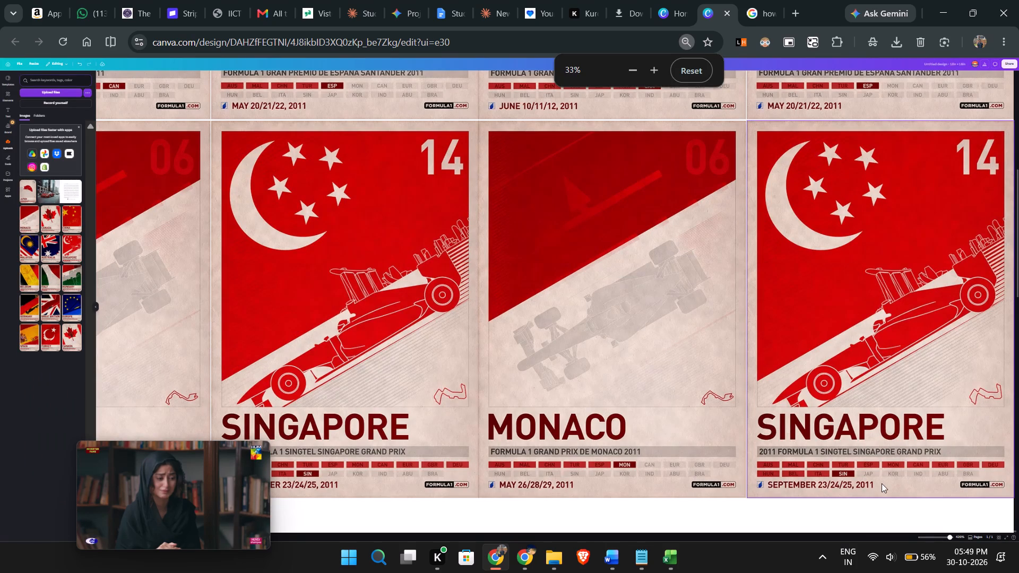
scroll(1018, 506, down, 1)
ctrl+scroll(922, 456, down, 2)
ctrl+scroll(1012, 352, up, 1)
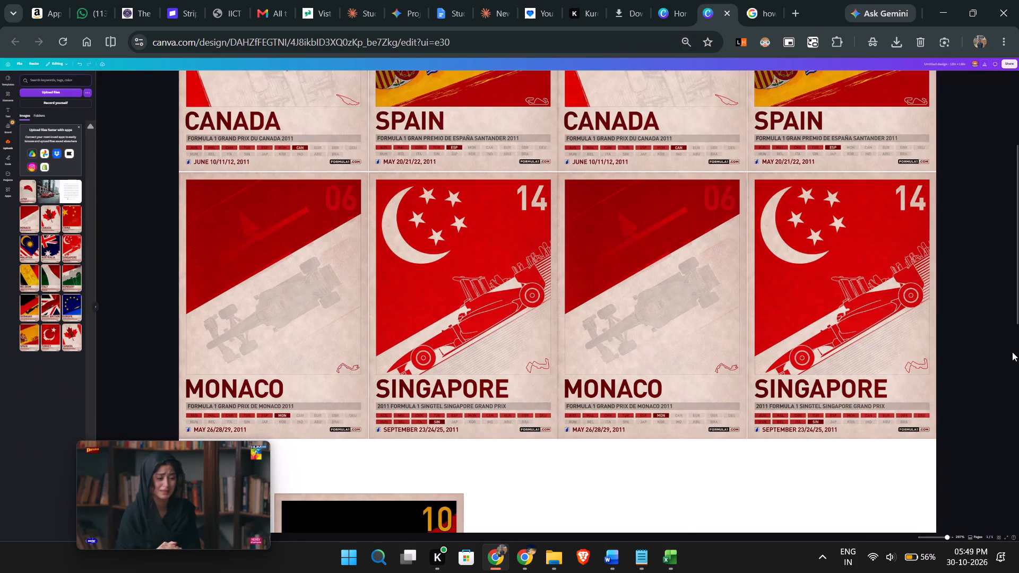
ctrl+scroll(1012, 352, up, 2)
drag(620, 530, 742, 536)
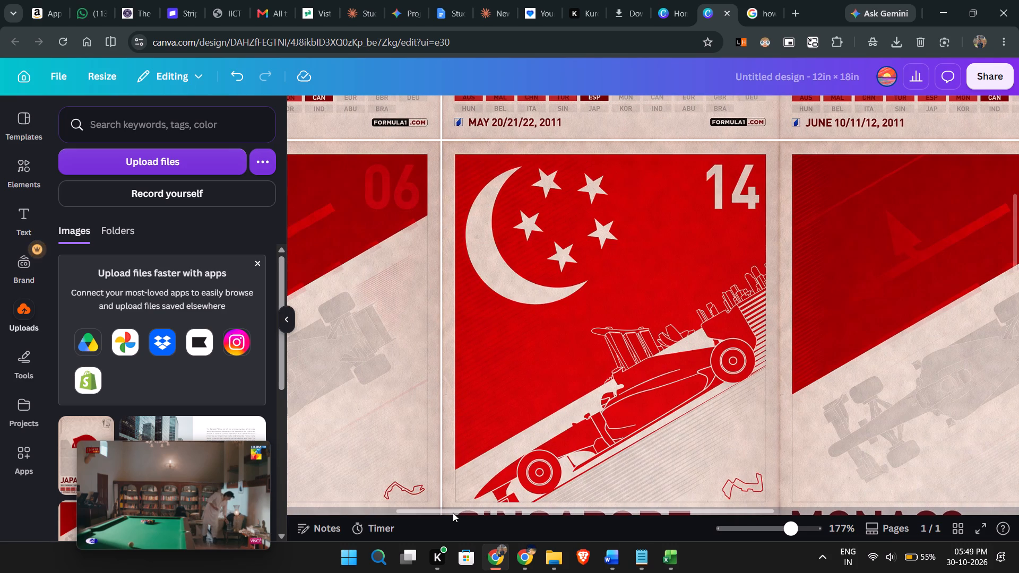
drag(453, 513, 673, 528)
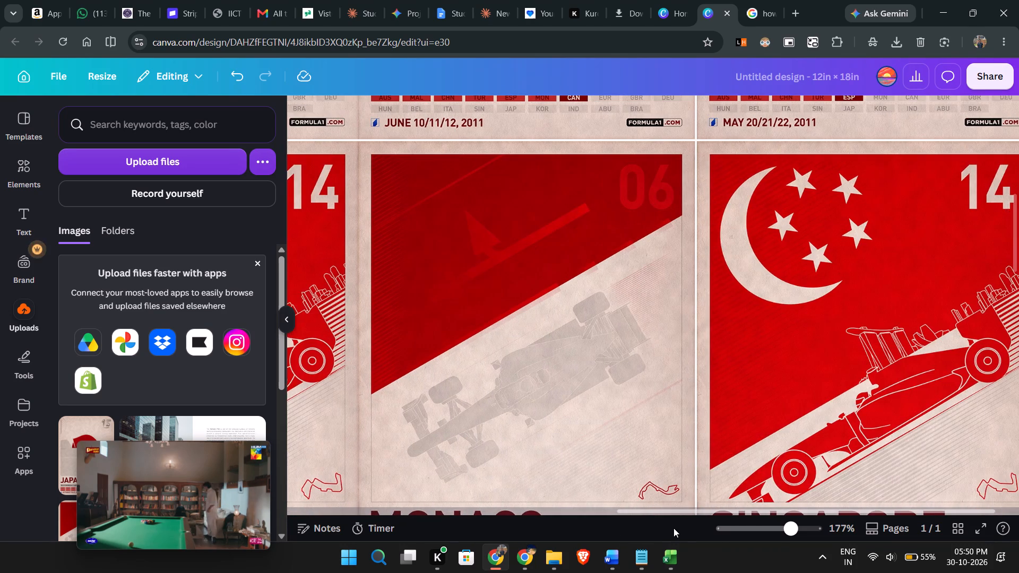
drag(673, 528, 699, 528)
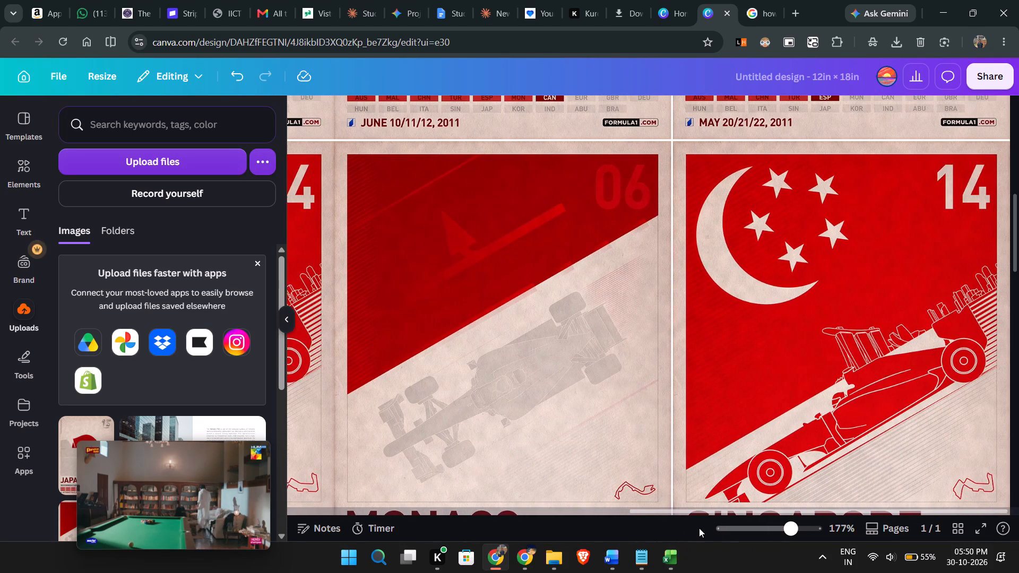
drag(699, 528, 701, 529)
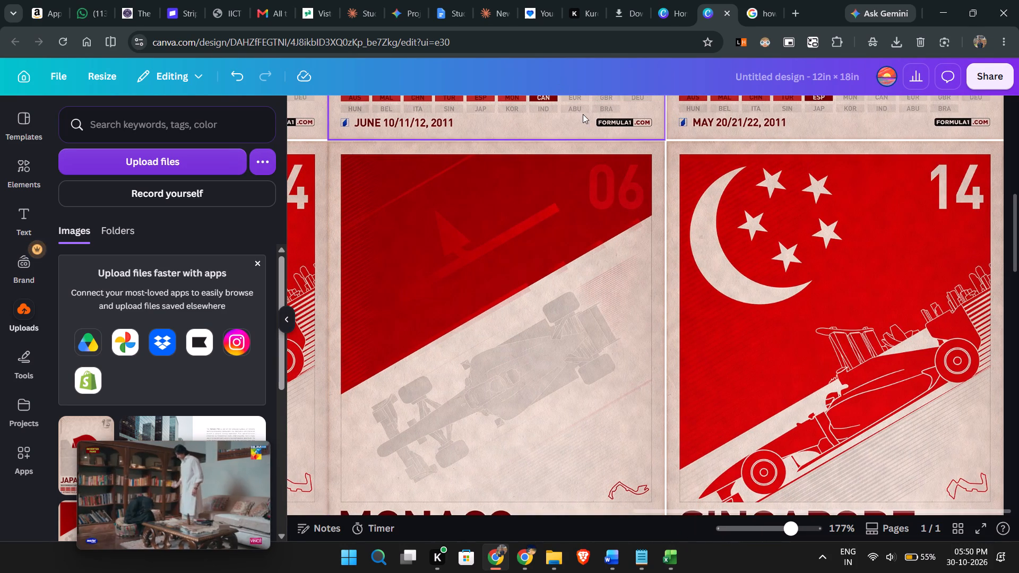
Select the duplicated Canada, Spain, Monaco and Singapore posters together and nudge them slightly away from the original block.
shift+click(583, 115)
shift+click(722, 132)
shift+click(707, 194)
shift+click(568, 196)
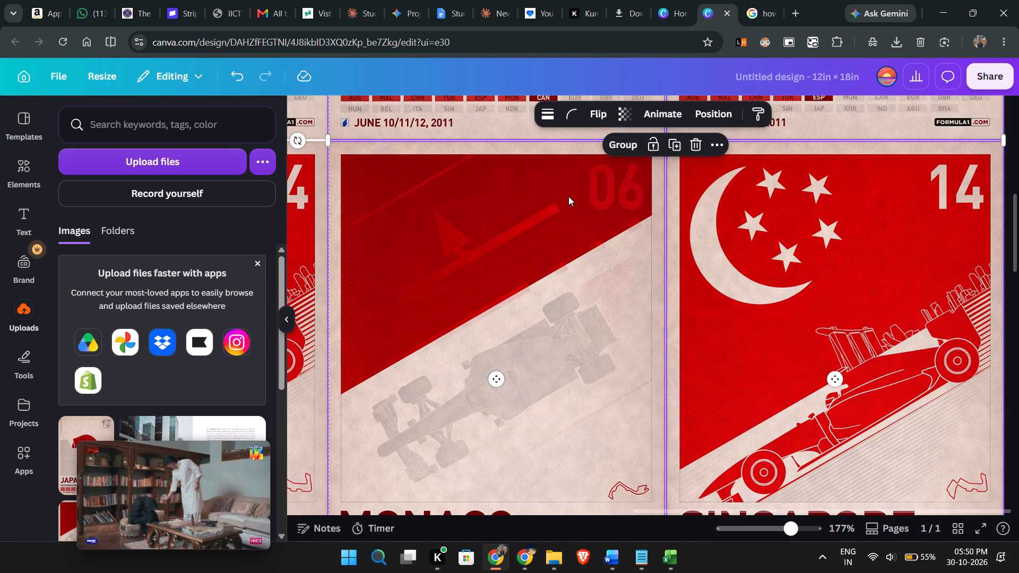
key(Right)
key(Left)
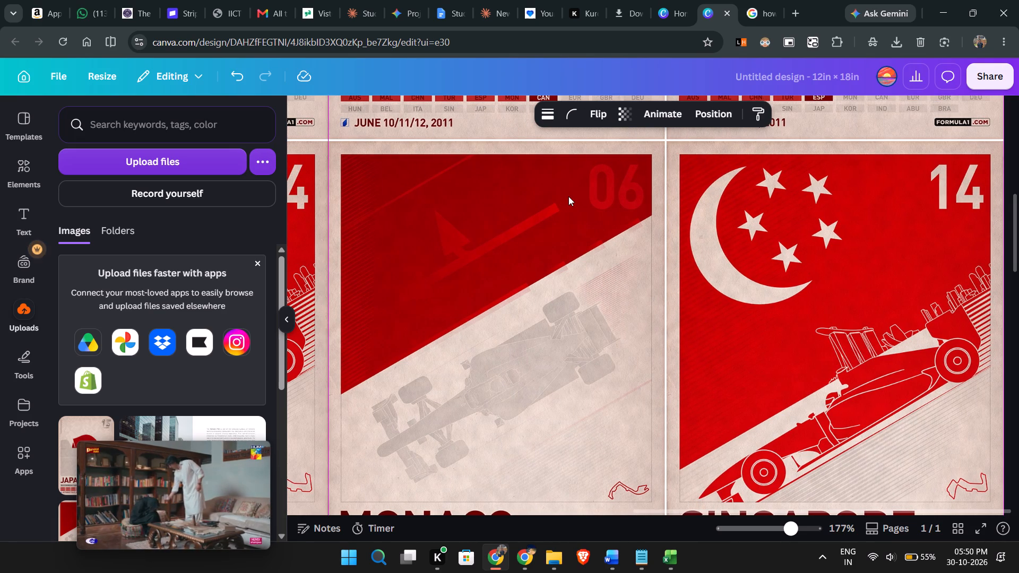
click(339, 156)
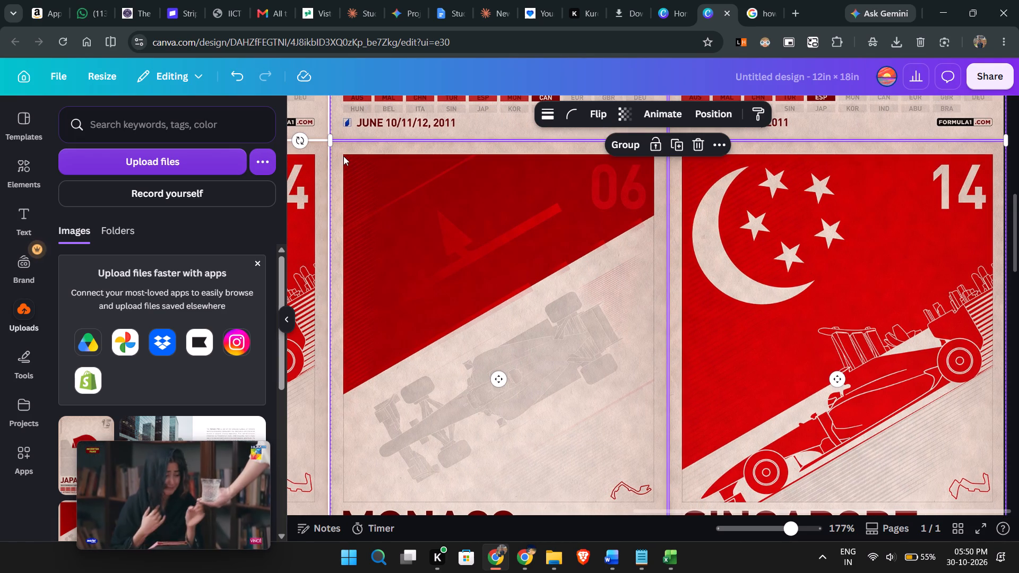
key(Escape)
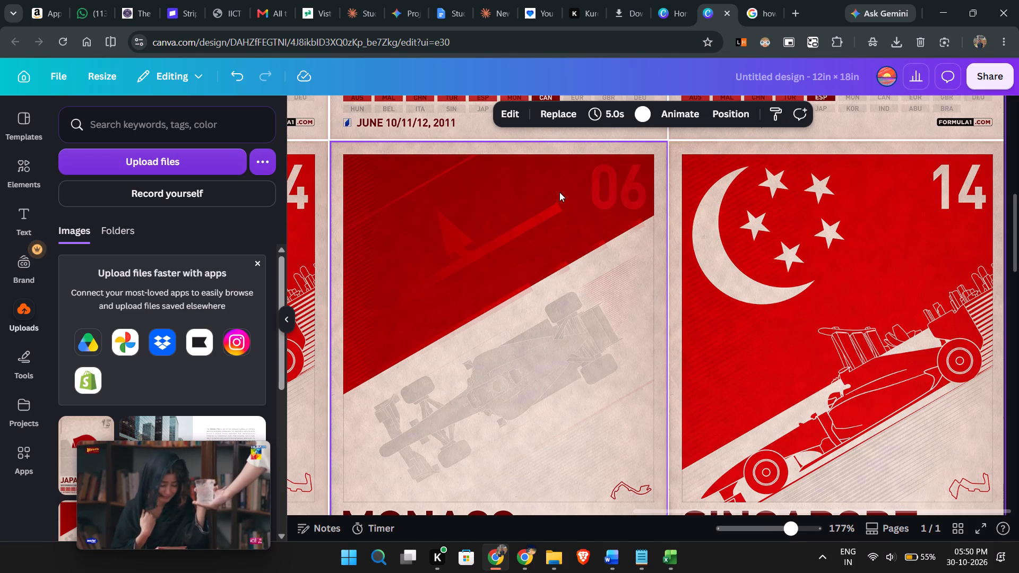
Examine the whole page's poster grid and look over the uploaded race posters.
ctrl+scroll(559, 192, down, 3)
click(907, 348)
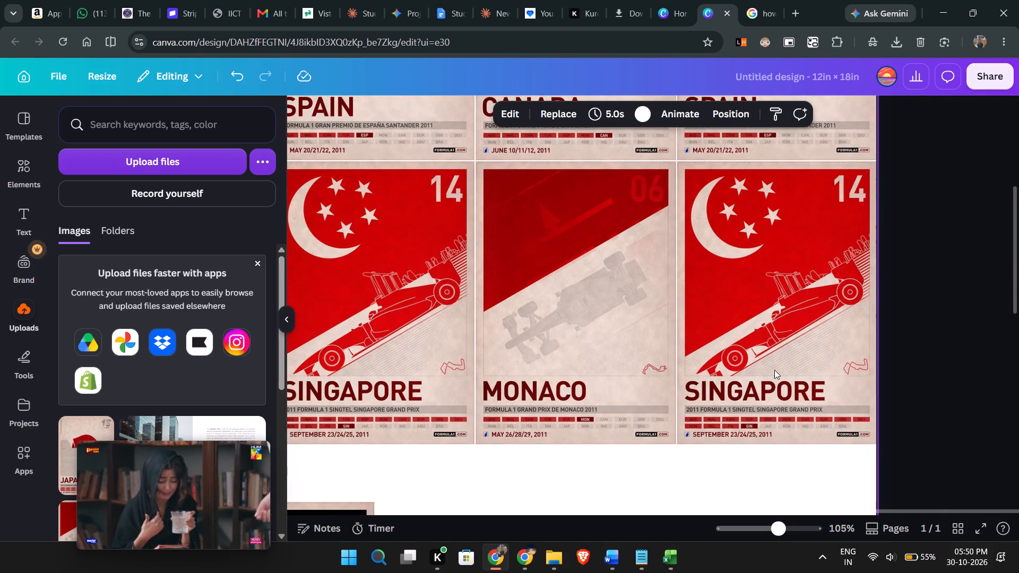
ctrl+scroll(691, 370, down, 4)
scroll(980, 297, up, 3)
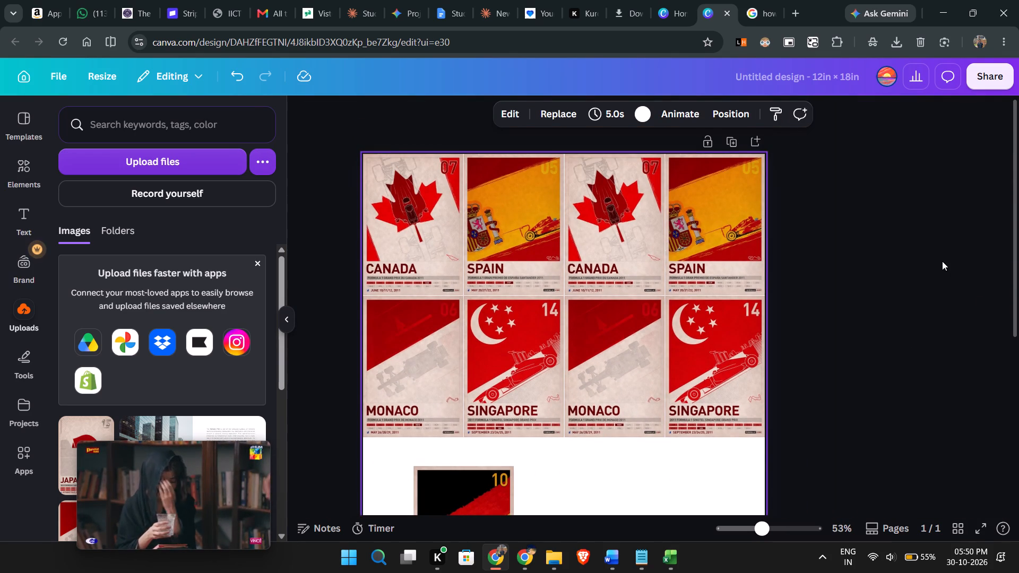
scroll(899, 280, down, 2)
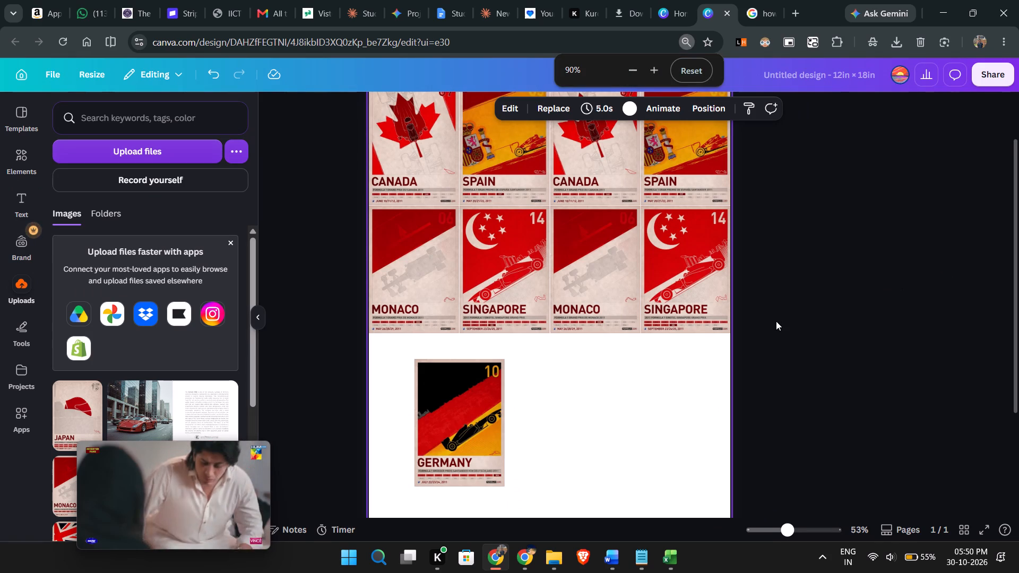
ctrl+scroll(776, 321, up, 1)
scroll(775, 321, up, 2)
scroll(170, 351, down, 2)
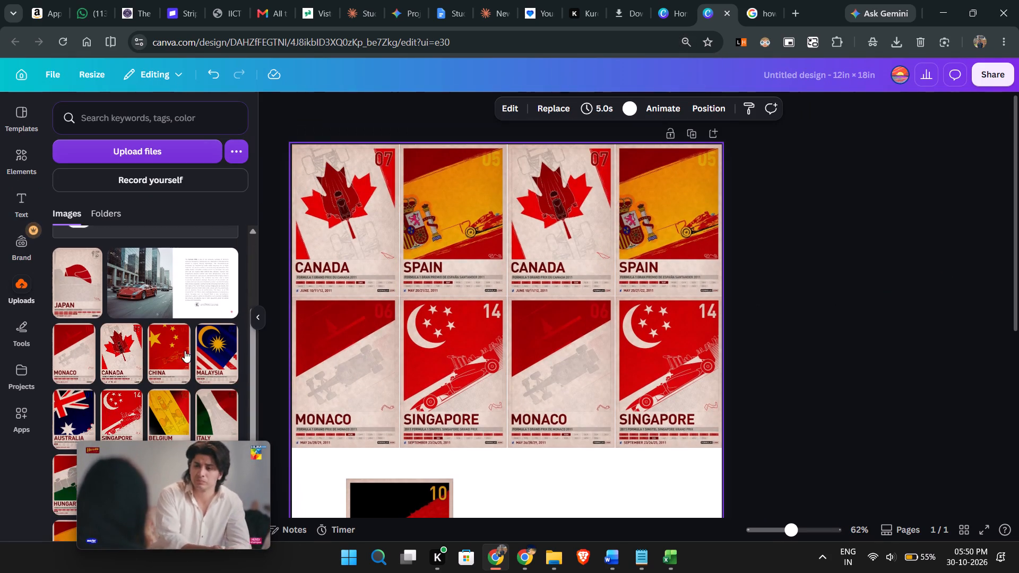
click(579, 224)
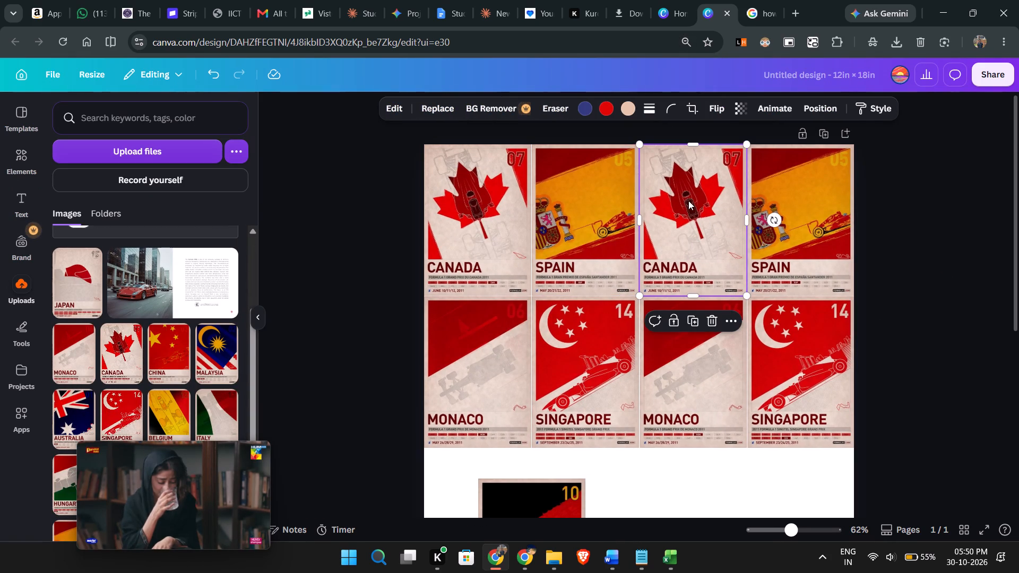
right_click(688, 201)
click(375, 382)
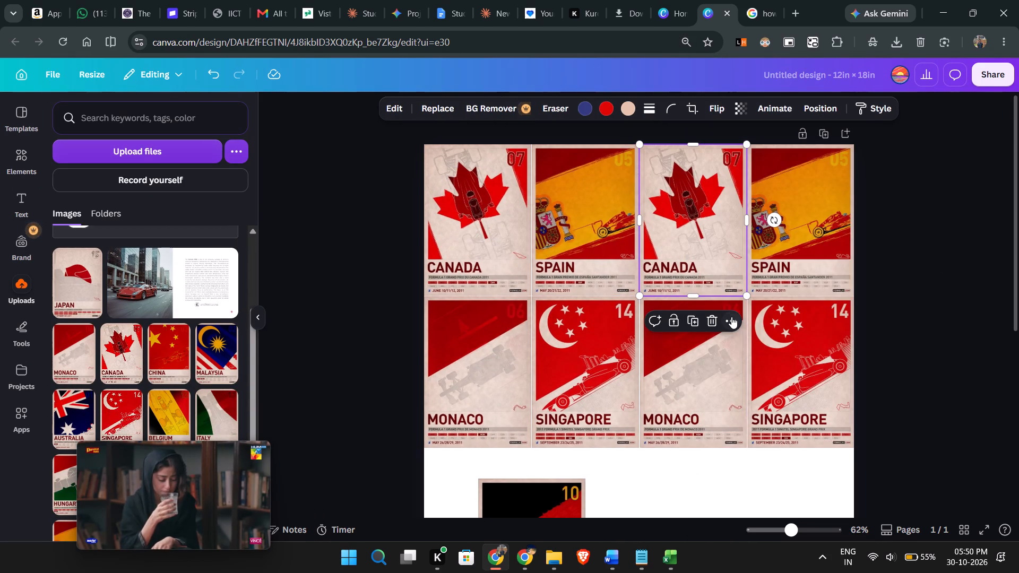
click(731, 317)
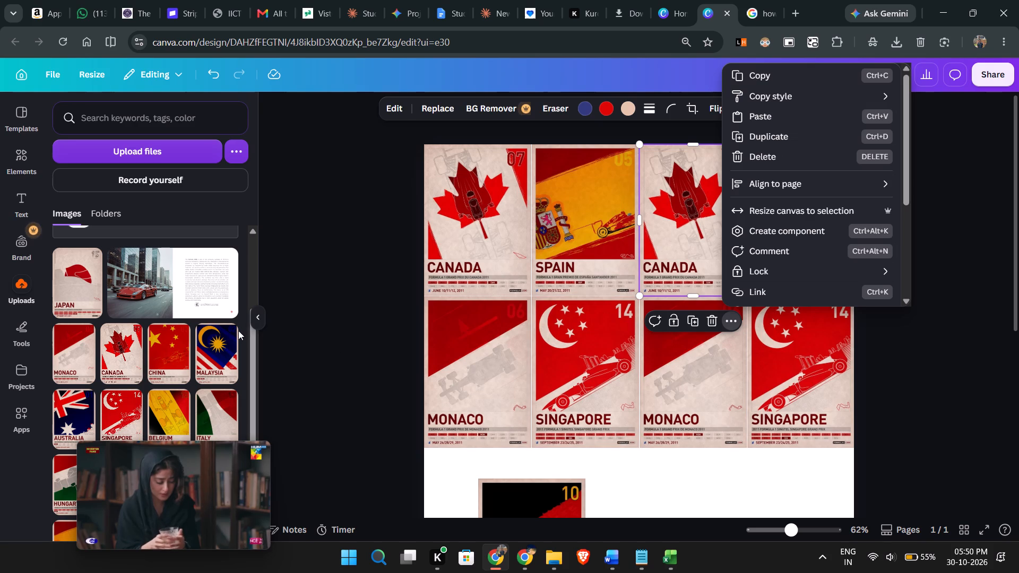
Add the uploaded Great Britain poster to the page and move it down, clear of the top row.
scroll(355, 375, down, 1)
scroll(135, 406, down, 1)
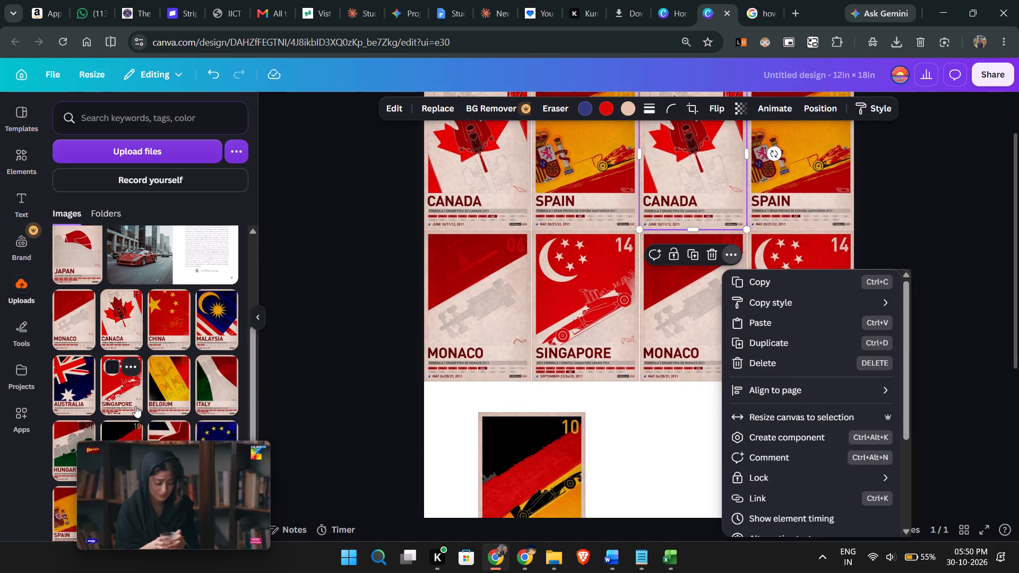
scroll(135, 406, down, 1)
click(179, 380)
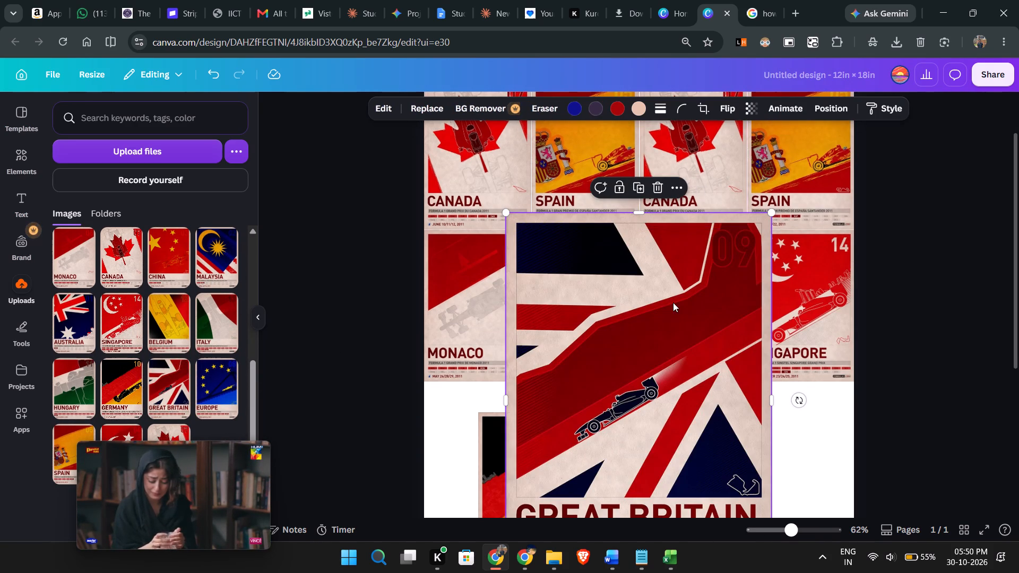
drag(673, 302, 714, 439)
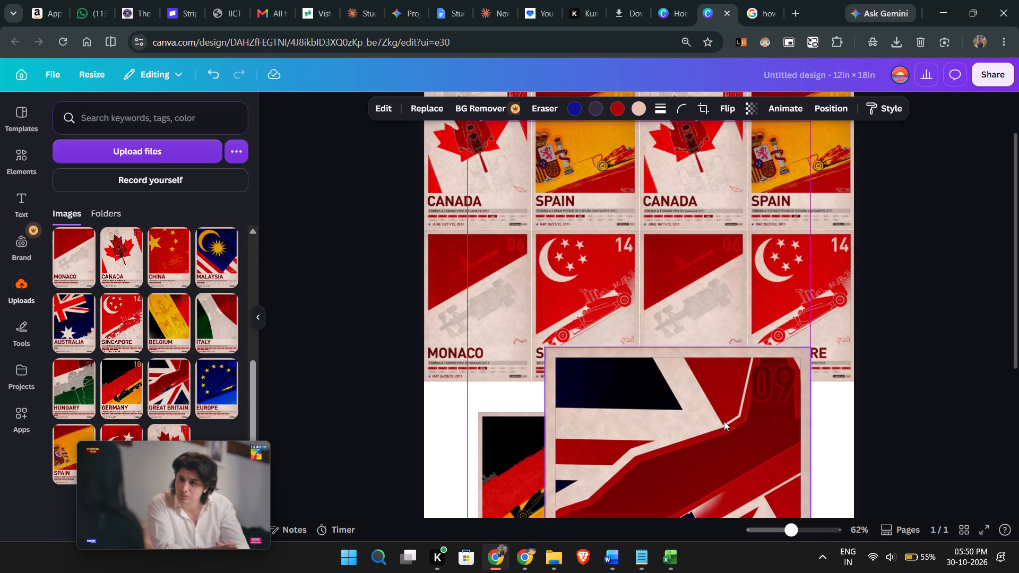
Delete the duplicated Canada poster from the third column of the top row.
click(721, 187)
key(BackSpace)
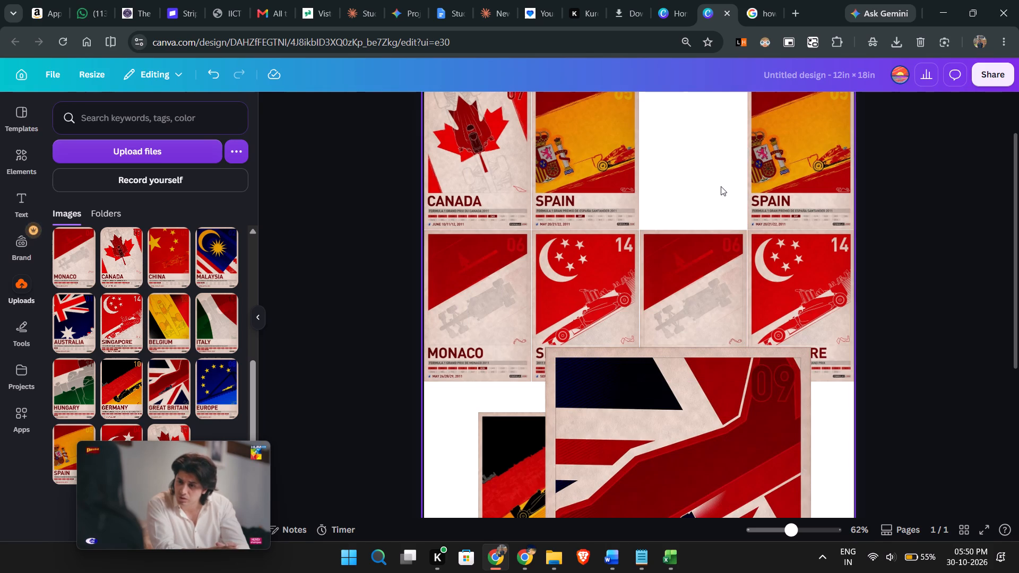
Scale the Great Britain poster to the grid cell size and fit it into the empty third cell of the top row.
drag(703, 428, 710, 255)
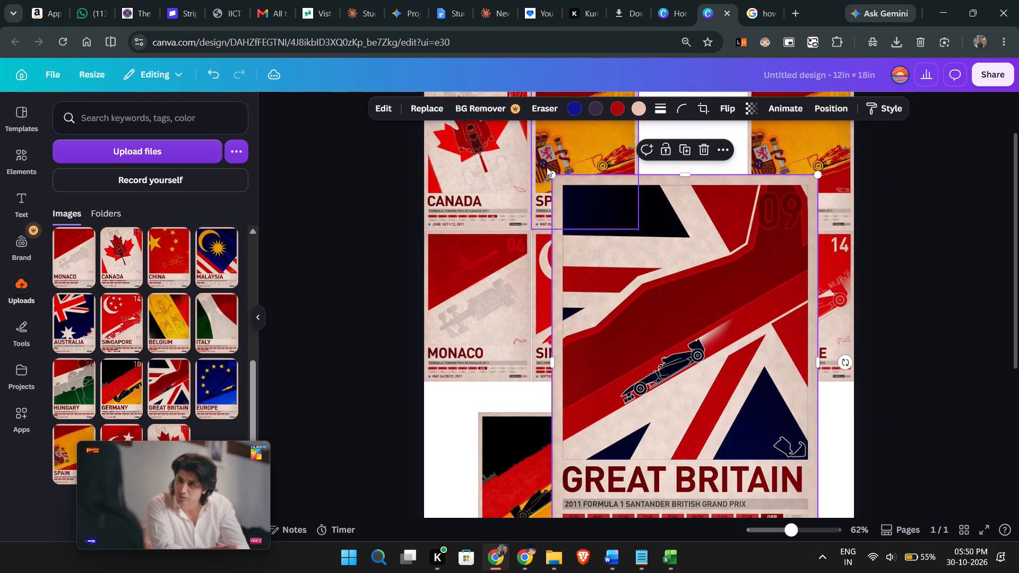
drag(550, 171, 759, 379)
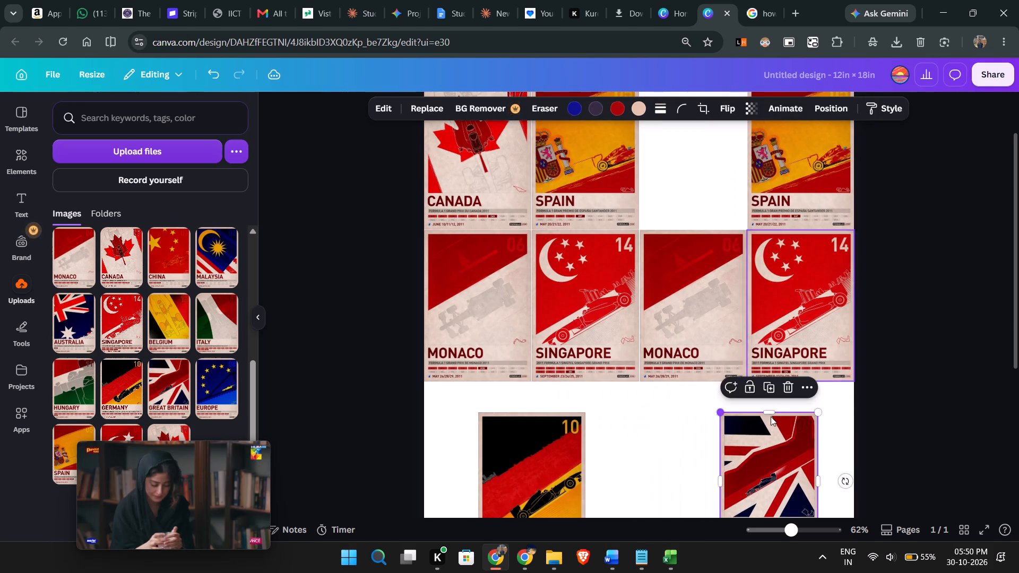
drag(789, 475, 712, 151)
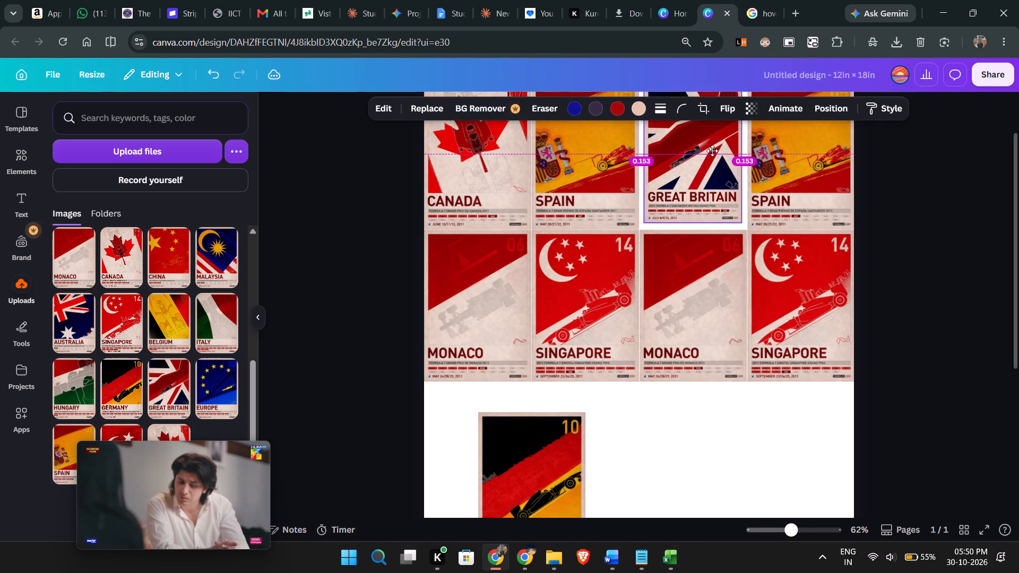
drag(712, 151, 712, 155)
scroll(733, 198, up, 3)
drag(712, 205, 713, 192)
drag(741, 282, 750, 294)
ctrl+scroll(715, 270, up, 4)
drag(718, 270, 717, 270)
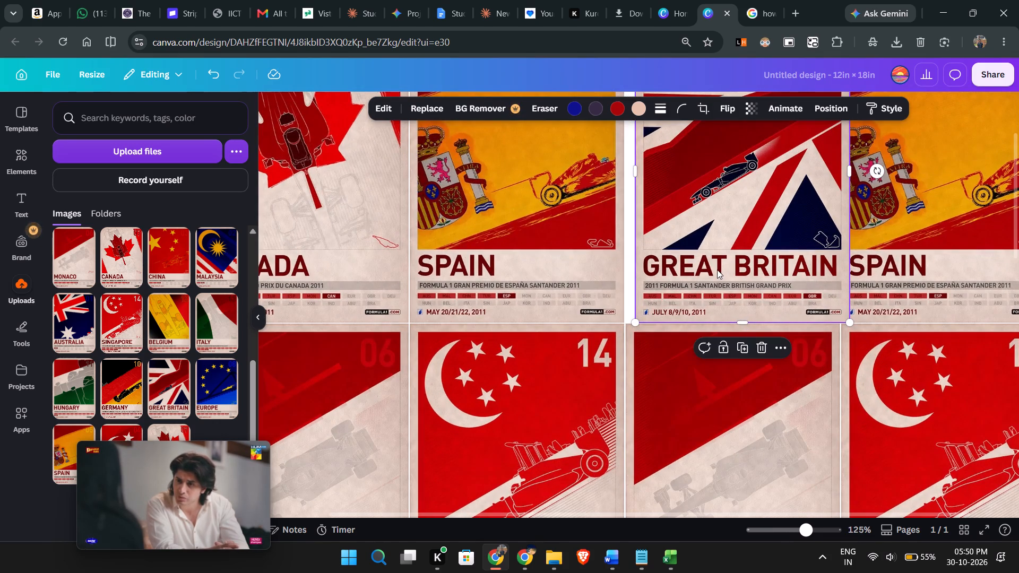
drag(717, 270, 707, 268)
click(878, 276)
click(820, 358)
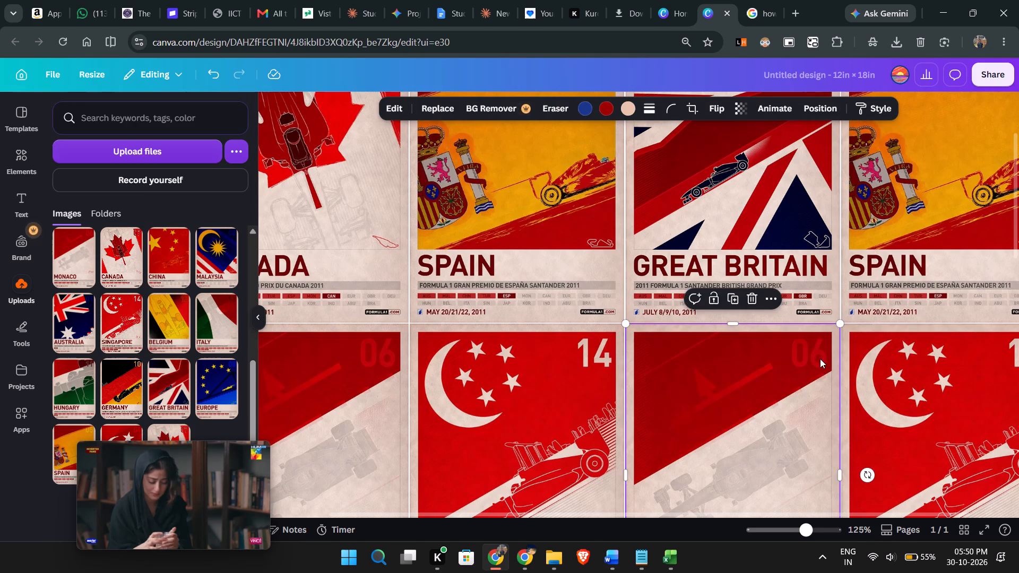
ctrl+scroll(943, 412, down, 4)
click(958, 277)
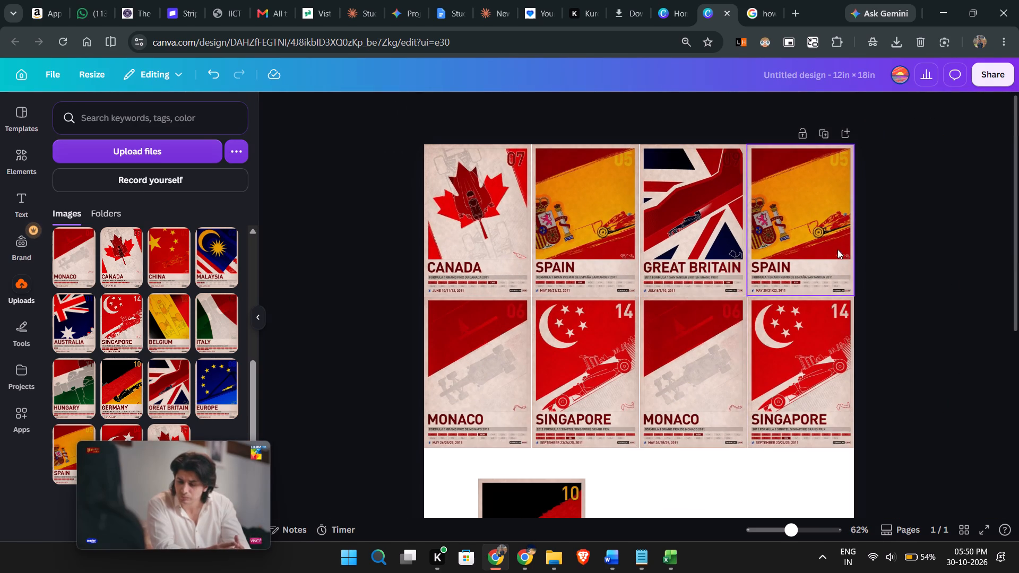
ctrl+scroll(954, 274, up, 3)
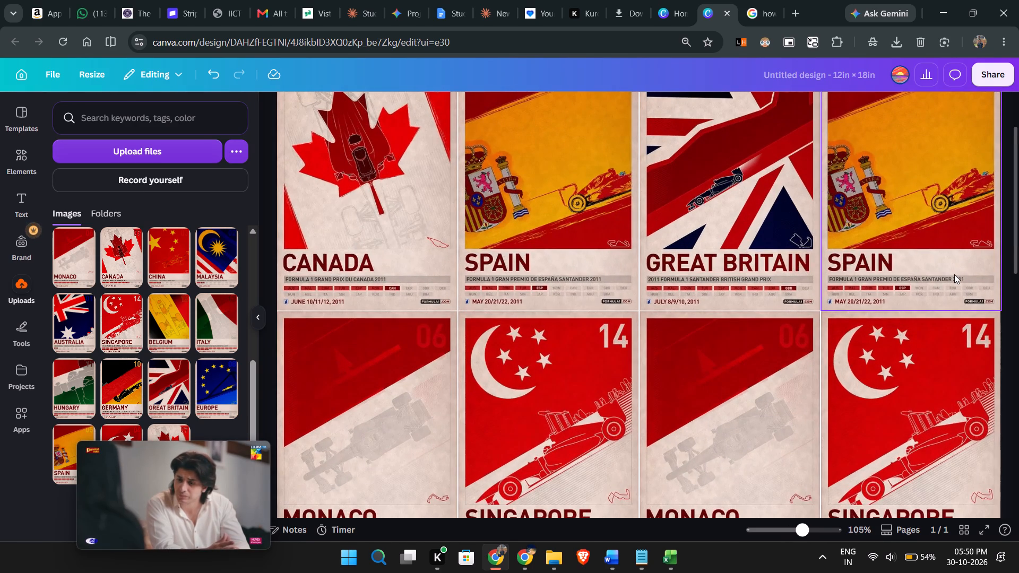
Examine the page's poster grid and the uploaded race posters, moving the floating video off the thumbnails.
scroll(954, 274, up, 3)
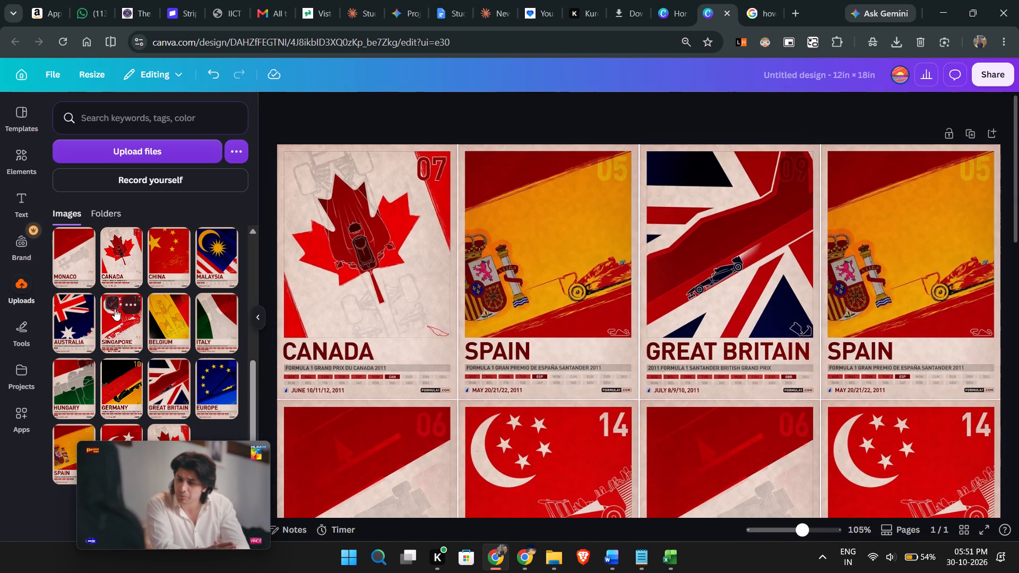
scroll(115, 309, down, 2)
scroll(166, 361, down, 1)
drag(201, 462, 168, 535)
ctrl+scroll(581, 400, down, 3)
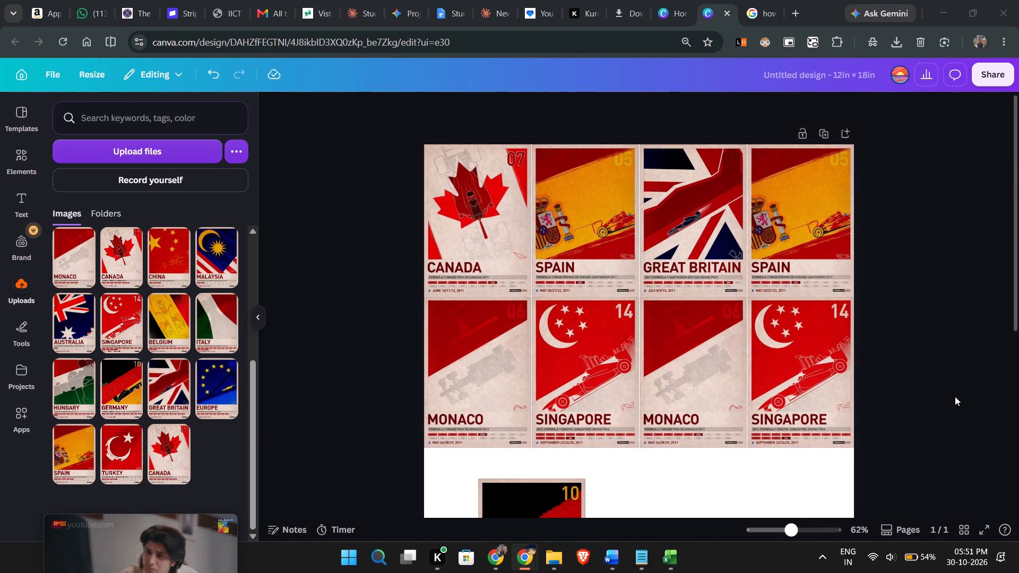
ctrl+scroll(955, 396, down, 1)
scroll(955, 396, up, 1)
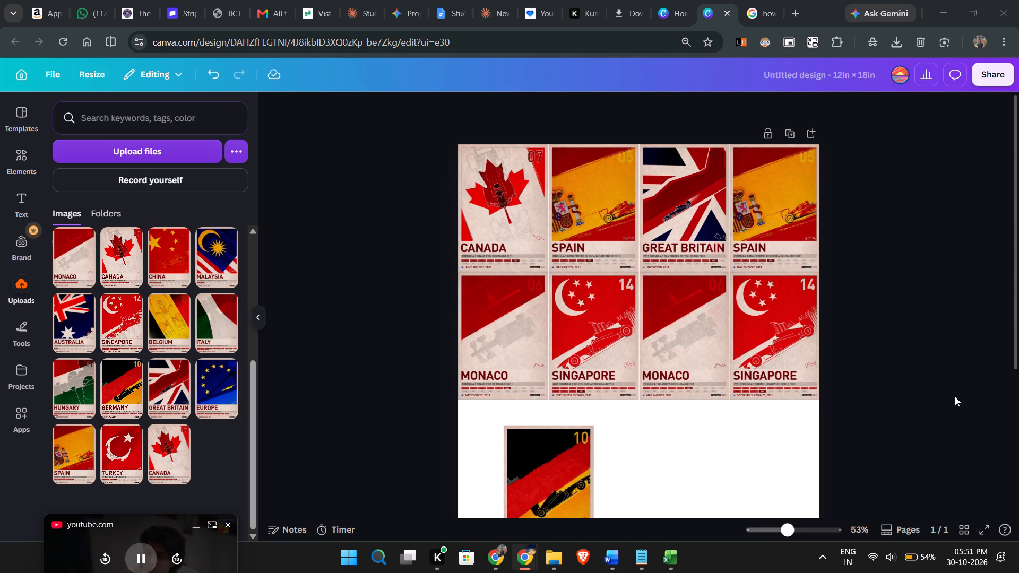
scroll(955, 396, down, 1)
scroll(955, 396, up, 2)
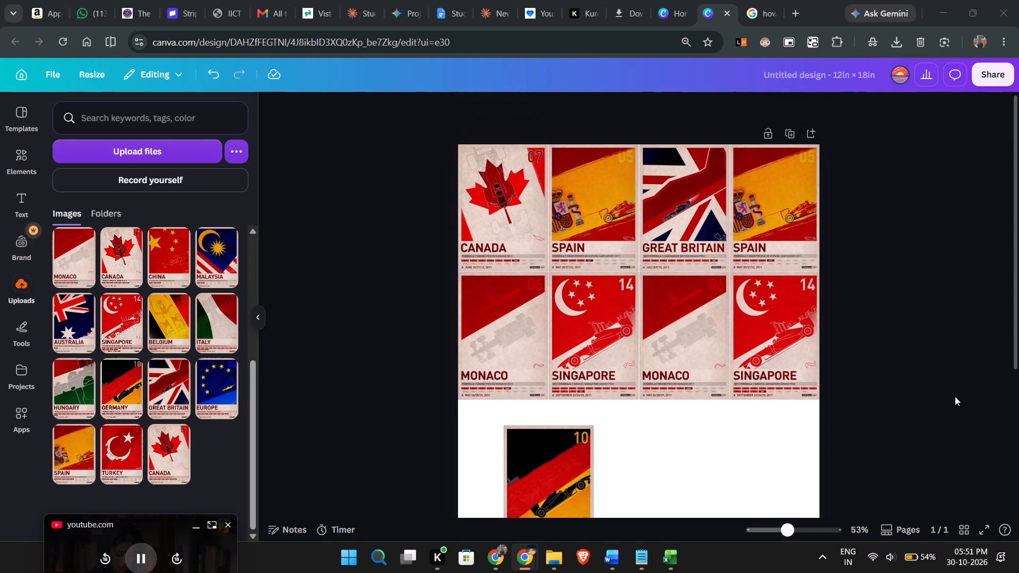
scroll(168, 379, down, 1)
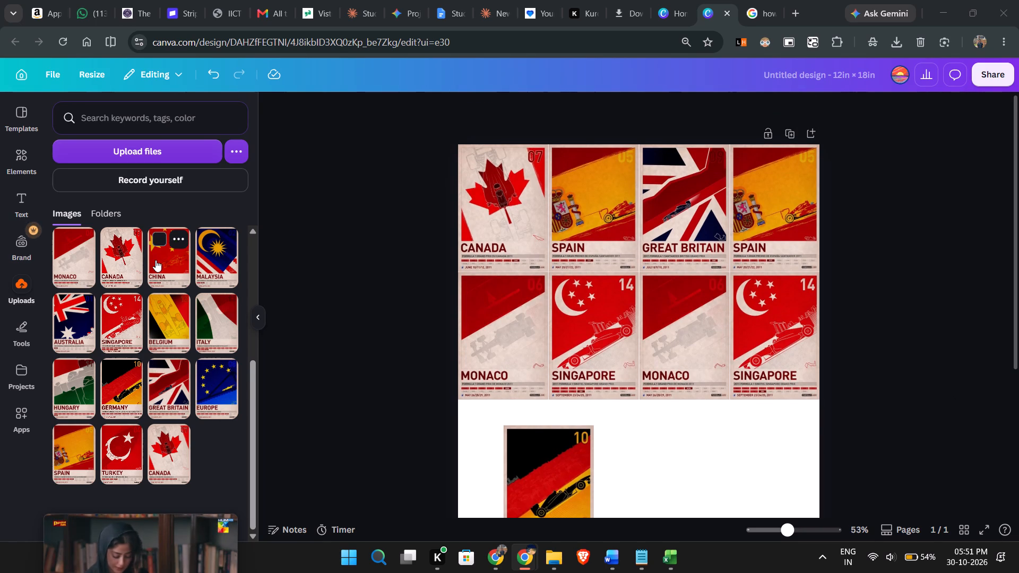
Add the uploaded Japan poster to the page.
scroll(81, 305, up, 2)
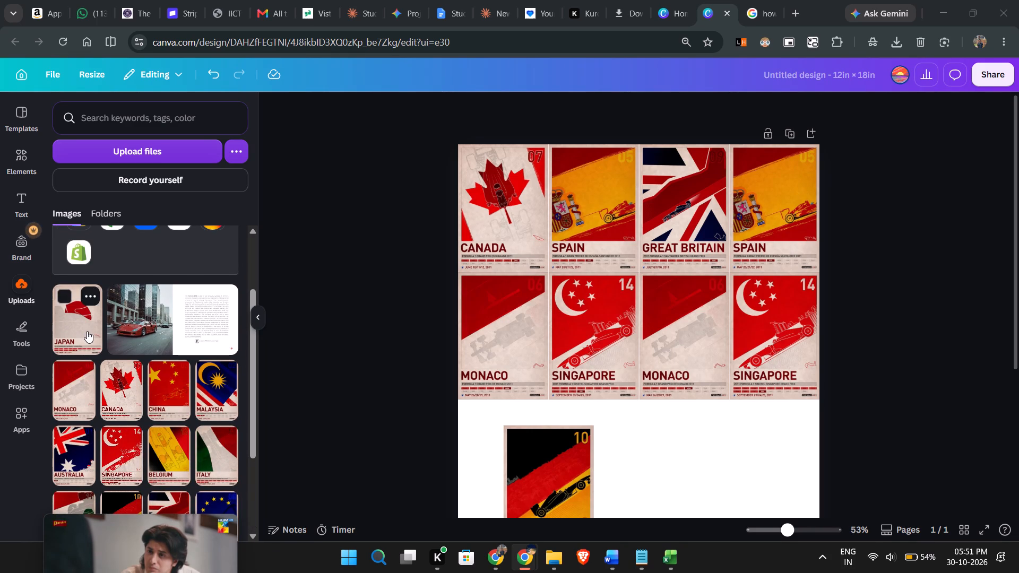
click(87, 331)
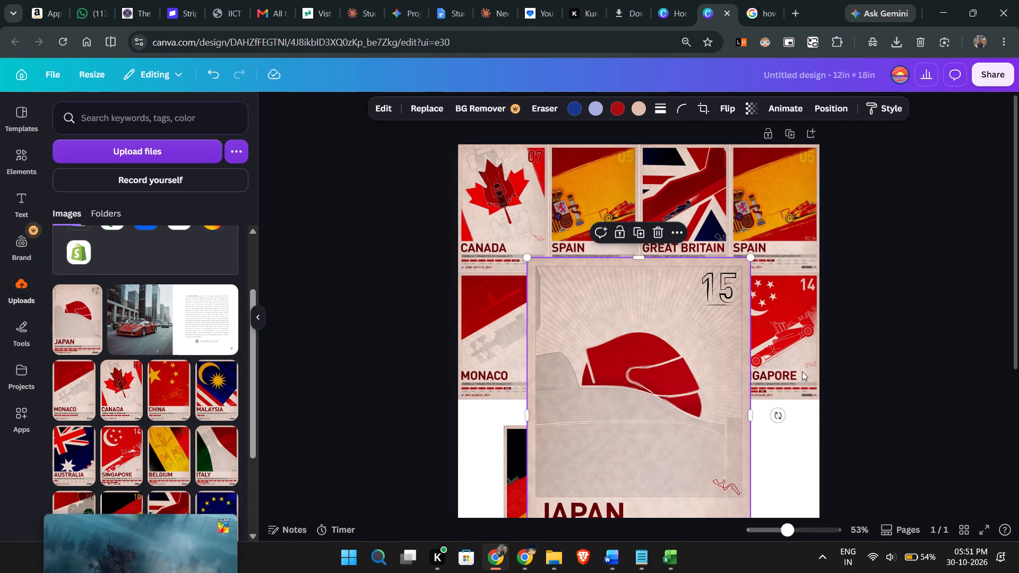
Delete the duplicated Singapore poster from the fourth column of the second row.
click(775, 335)
key(BackSpace)
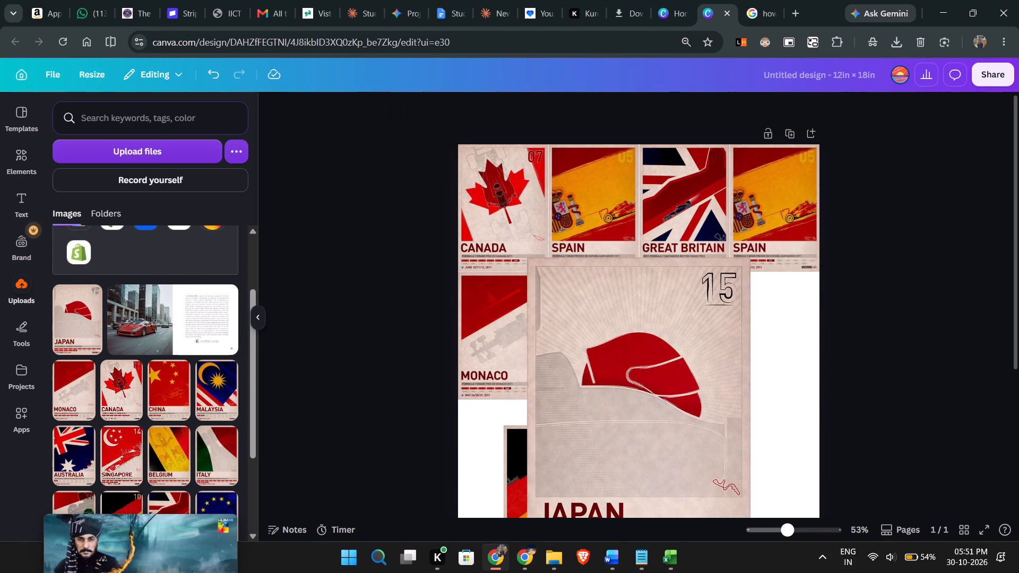
Move the Japan poster into the empty fourth cell of the second row and scale it to about 3 × 4.2 in.
click(585, 344)
drag(589, 344, 827, 360)
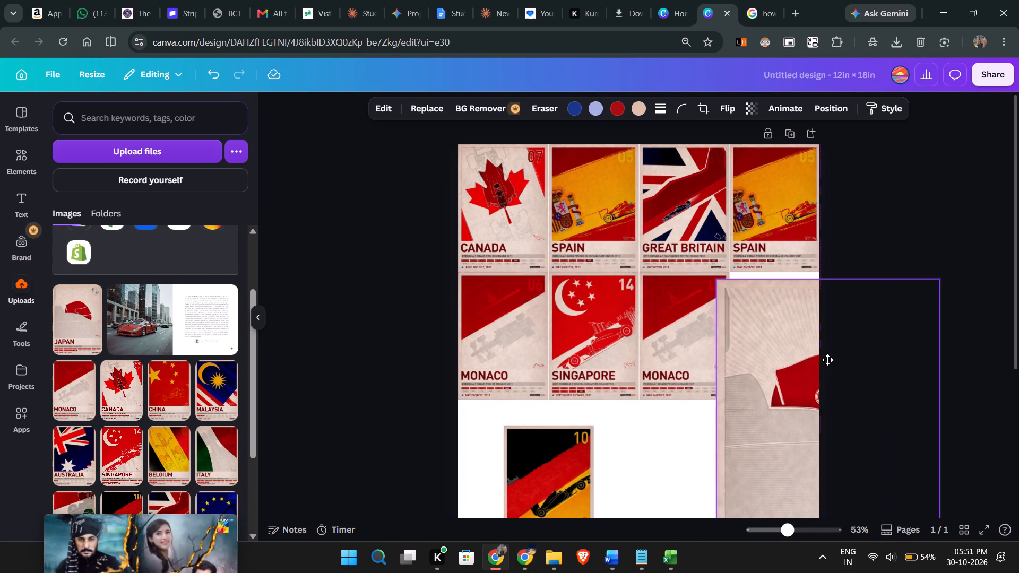
drag(827, 360, 793, 362)
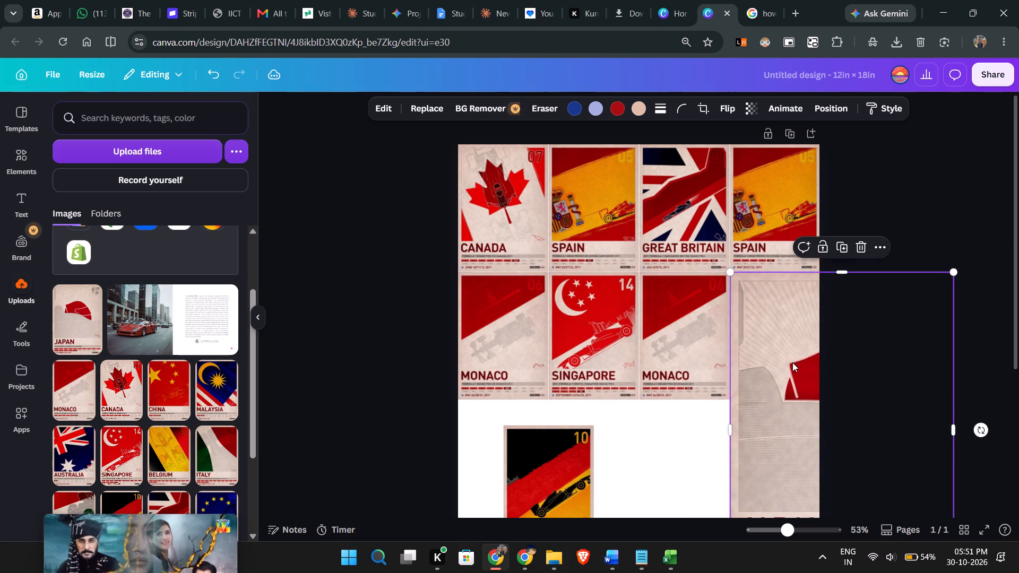
scroll(792, 366, down, 4)
drag(953, 377, 844, 169)
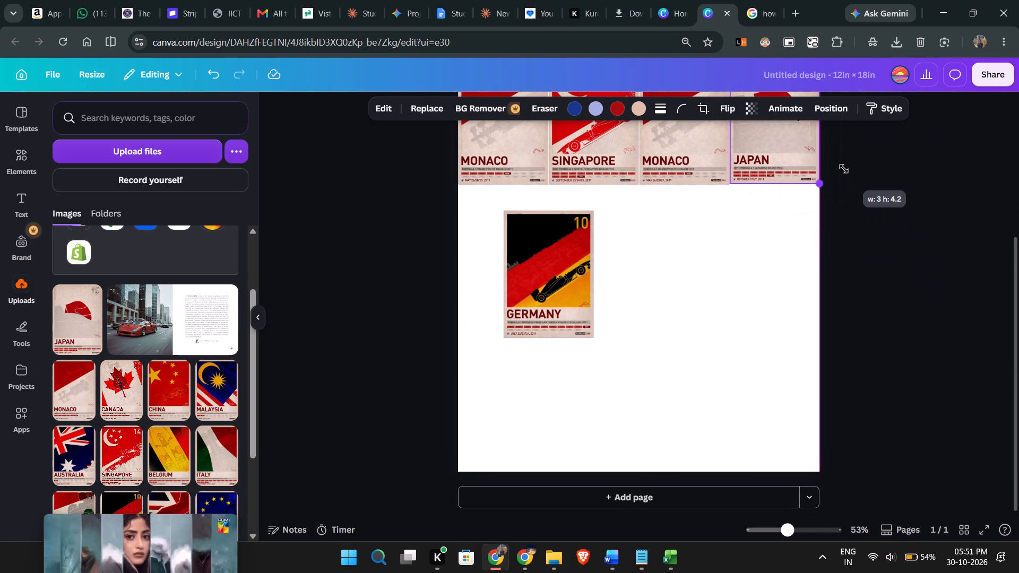
drag(844, 169, 845, 169)
click(874, 172)
scroll(802, 202, up, 3)
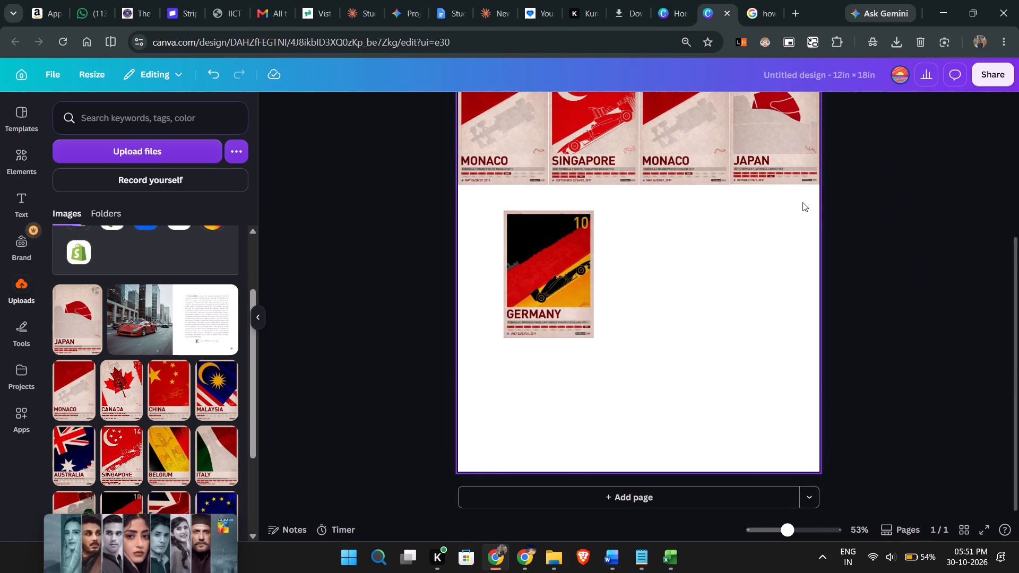
scroll(904, 333, up, 2)
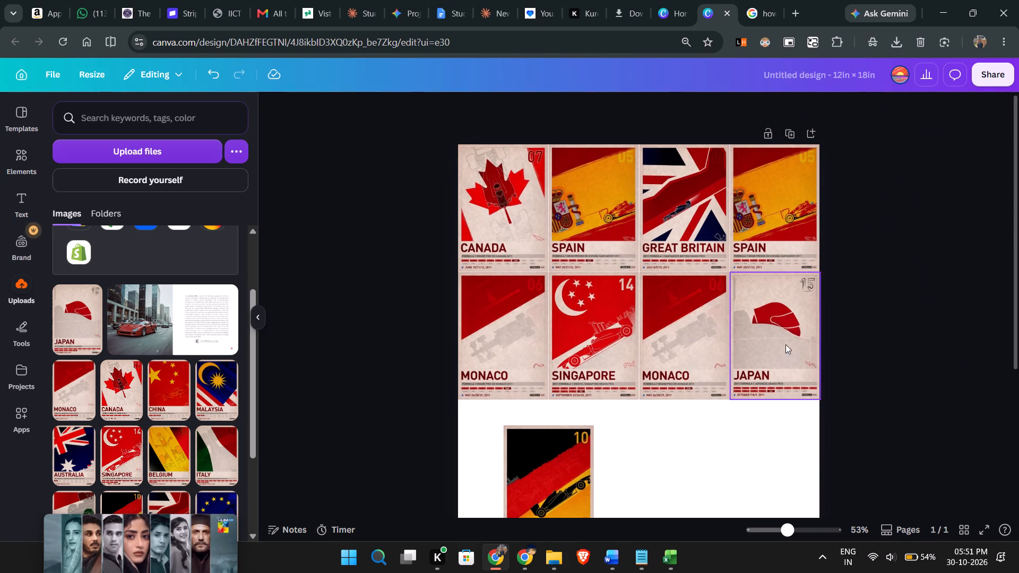
Delete the duplicated Monaco poster from the third column of the second row.
click(685, 368)
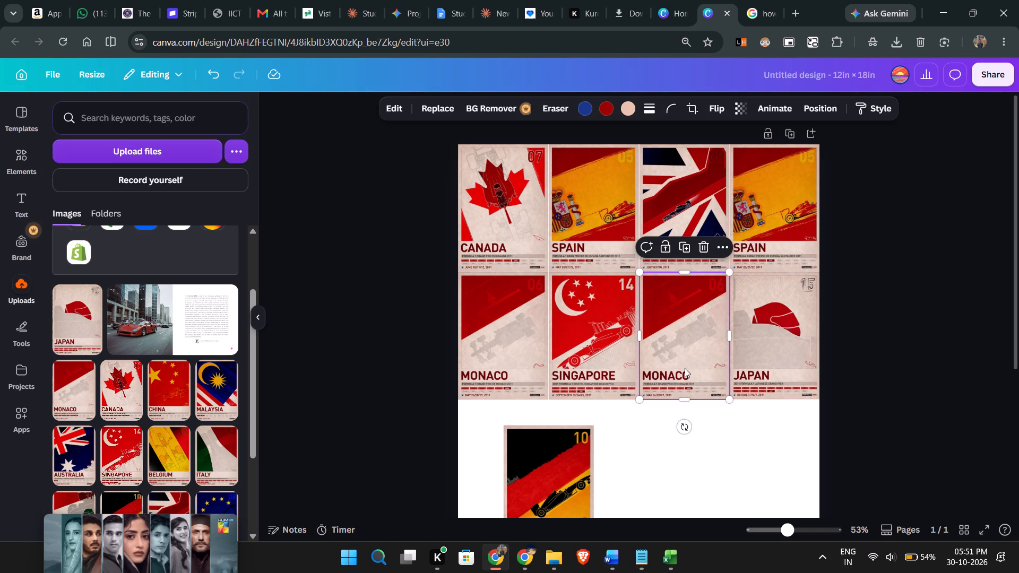
key(BackSpace)
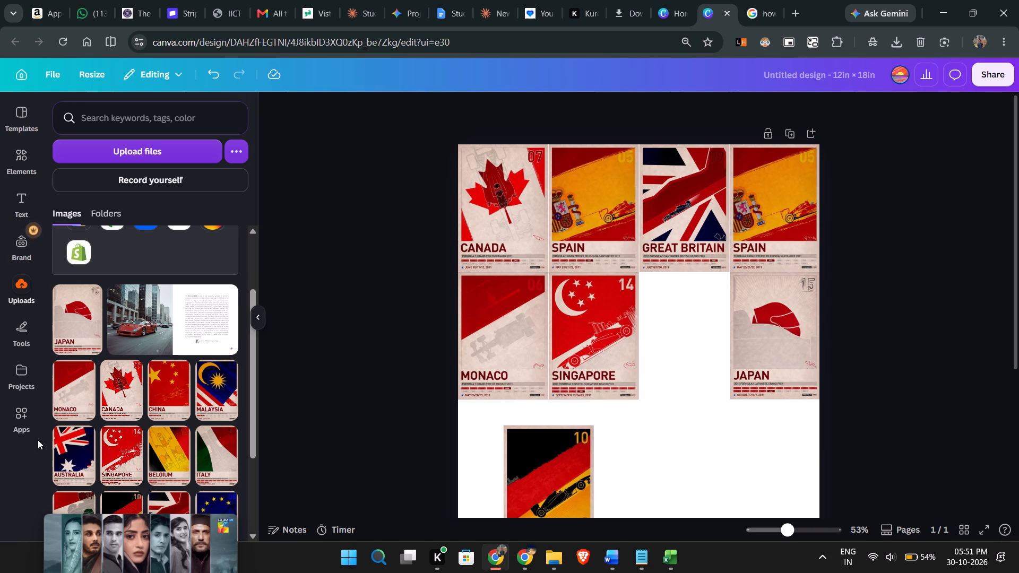
Add the uploaded Belgium poster and fit it to the grid cell size in the empty third cell of the second row.
scroll(39, 416, down, 1)
scroll(139, 415, down, 1)
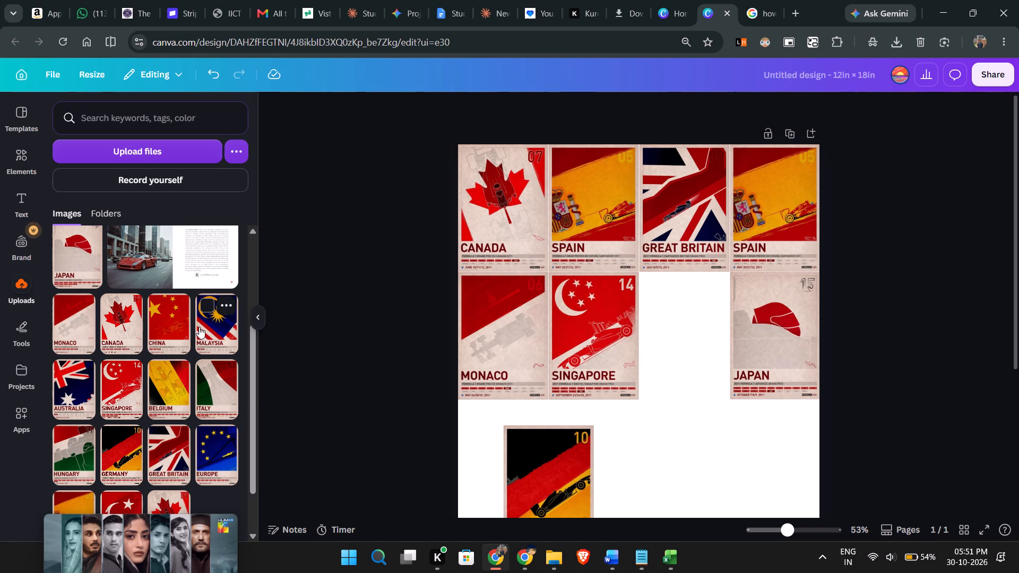
click(161, 390)
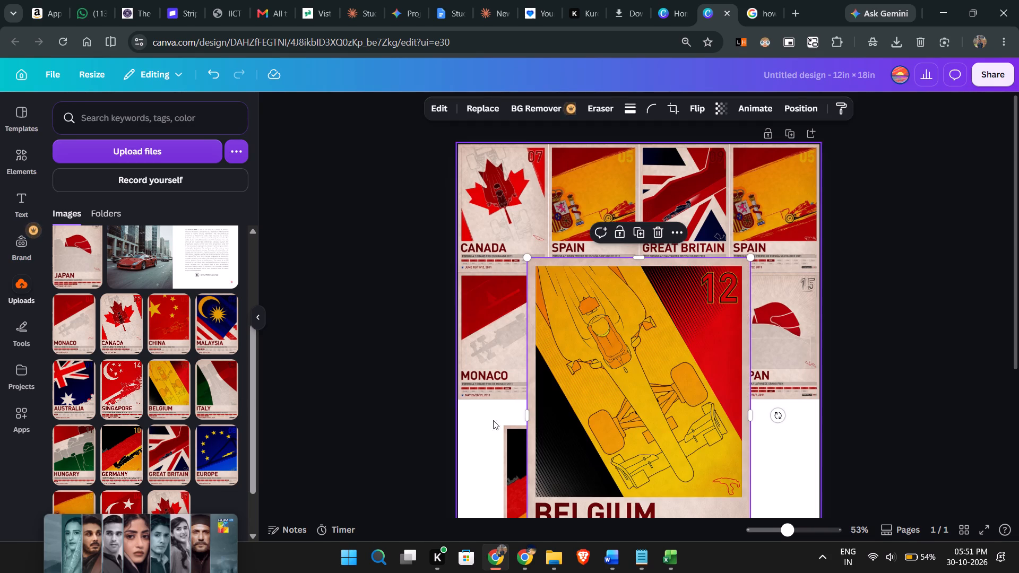
scroll(509, 421, down, 3)
scroll(603, 424, up, 3)
drag(623, 411, 761, 410)
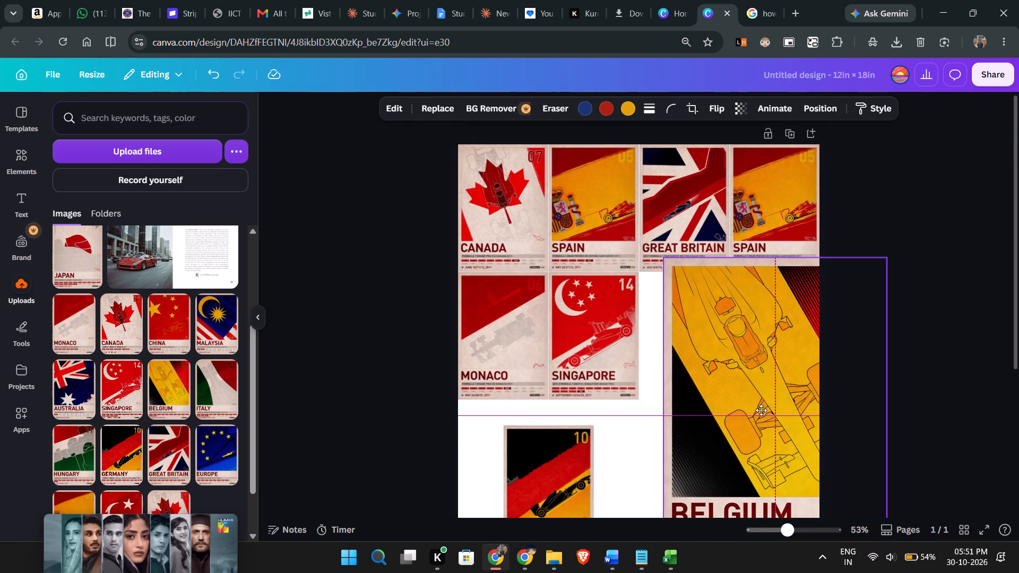
drag(761, 410, 738, 429)
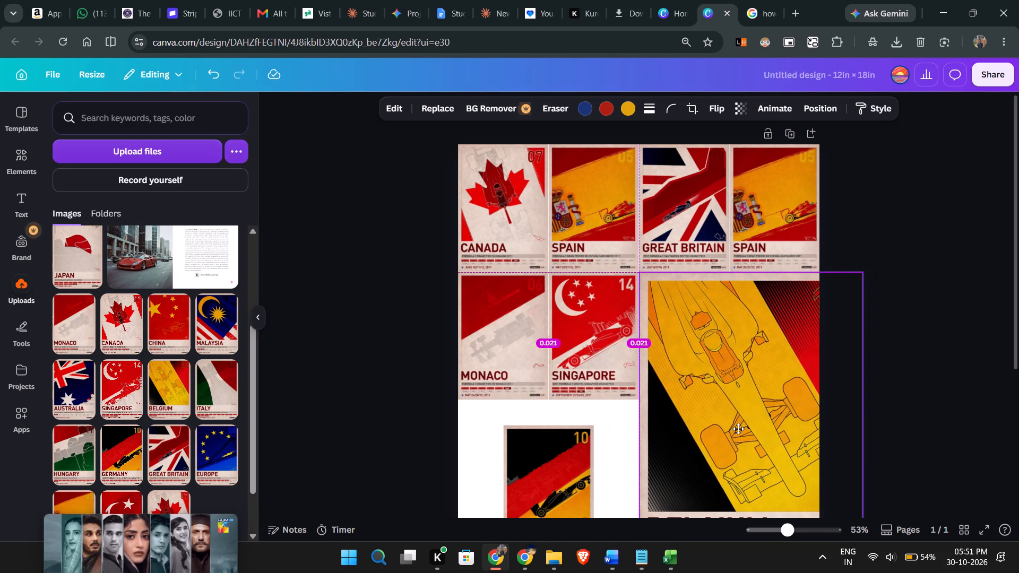
drag(738, 429, 737, 429)
scroll(736, 429, down, 3)
drag(865, 389, 735, 211)
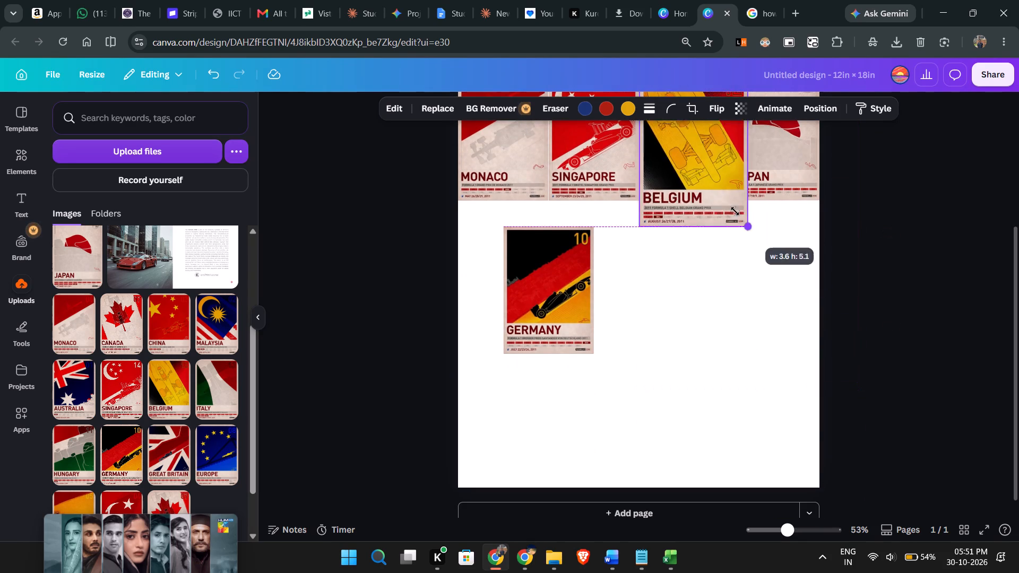
drag(735, 211, 730, 203)
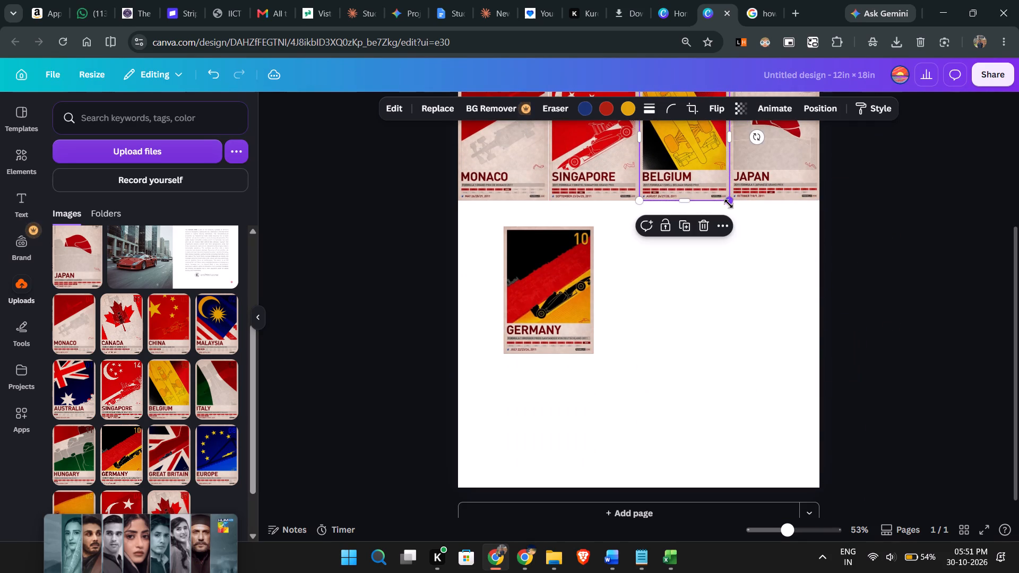
scroll(738, 293, up, 2)
click(724, 388)
Delete the duplicated Spain poster from the fourth column of the top row.
ctrl+scroll(715, 357, up, 4)
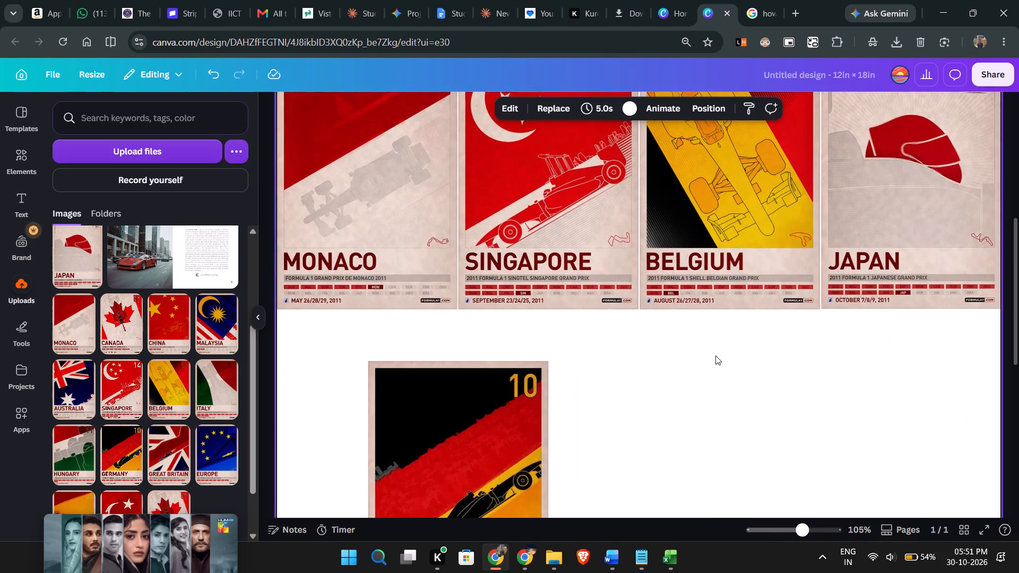
scroll(715, 353, up, 5)
ctrl+scroll(715, 353, down, 1)
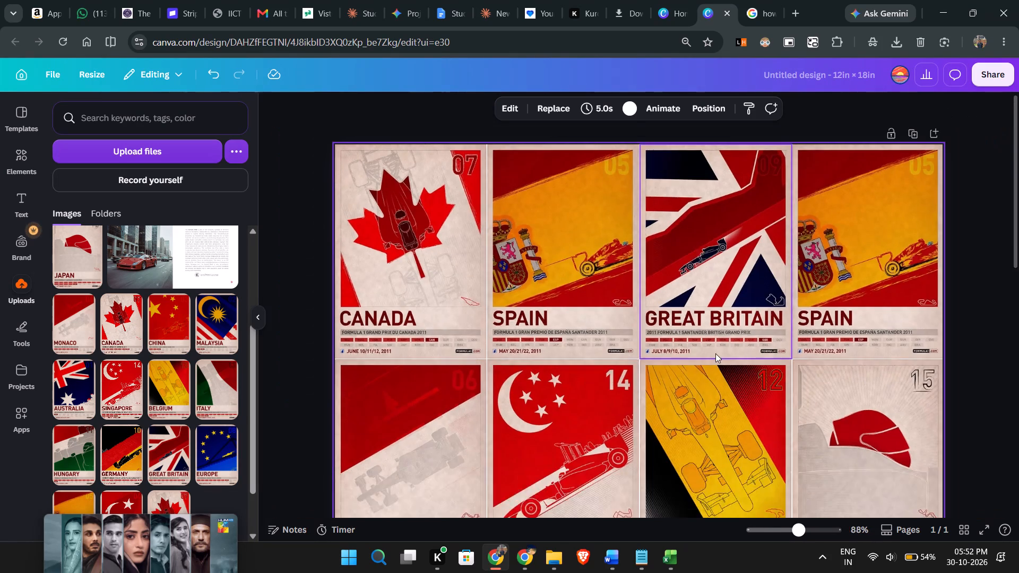
ctrl+scroll(715, 353, down, 1)
click(812, 265)
key(BackSpace)
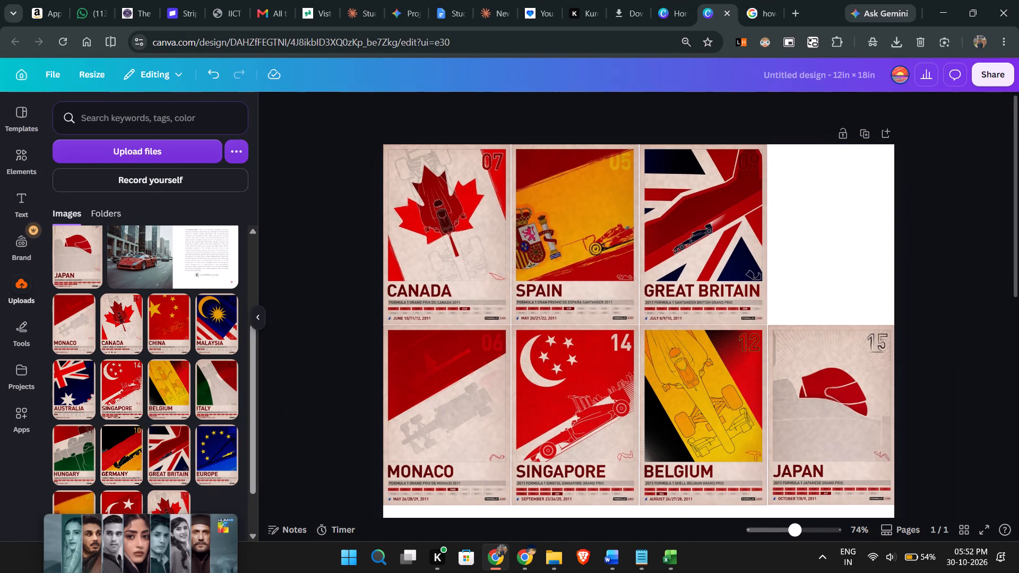
Add the uploaded Italy poster to the page and move it up over the second row's middle columns.
scroll(165, 470, down, 1)
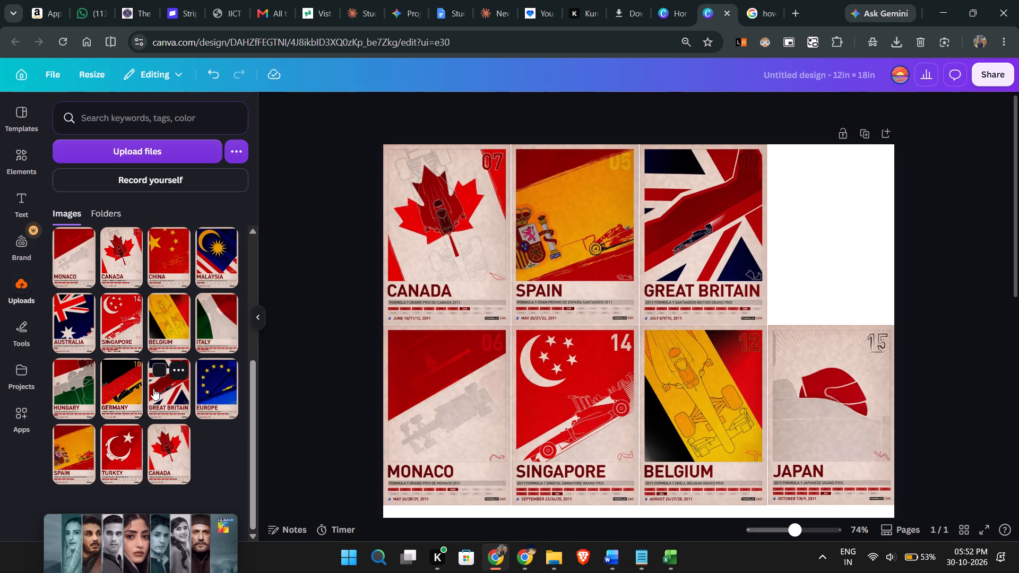
scroll(191, 432, up, 1)
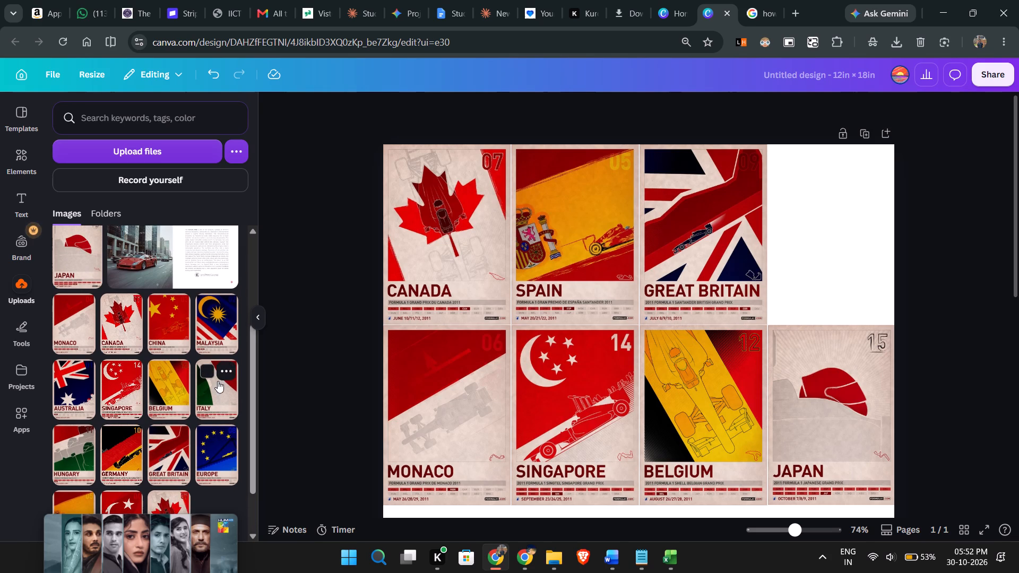
click(217, 380)
scroll(478, 436, down, 3)
drag(217, 392, 670, 393)
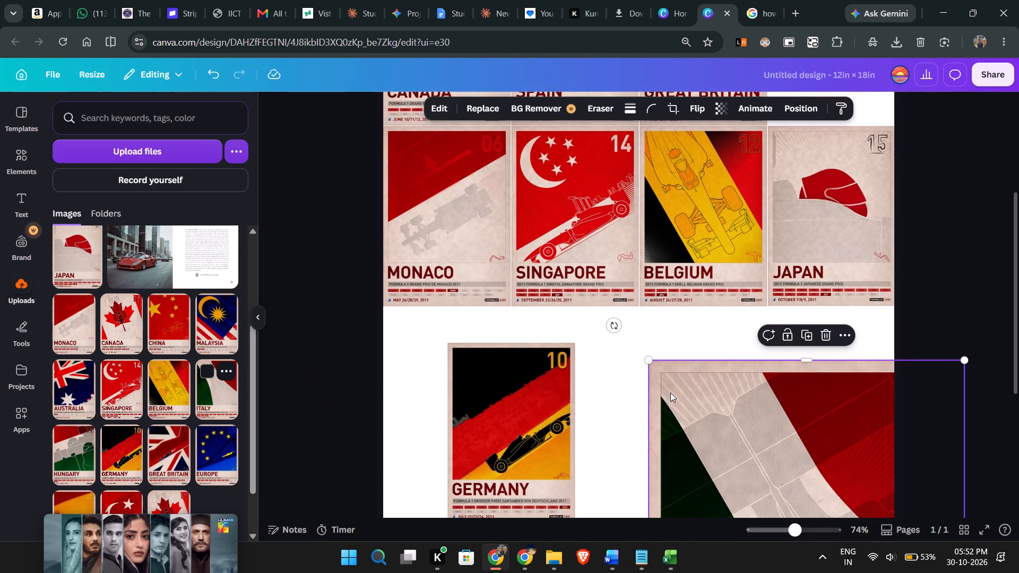
drag(774, 437, 599, 180)
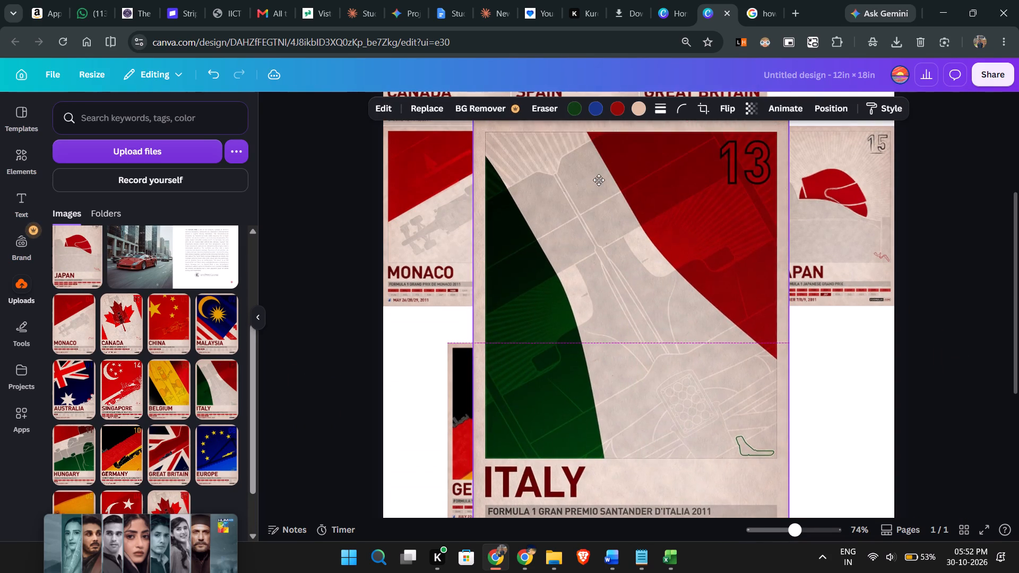
drag(599, 180, 581, 183)
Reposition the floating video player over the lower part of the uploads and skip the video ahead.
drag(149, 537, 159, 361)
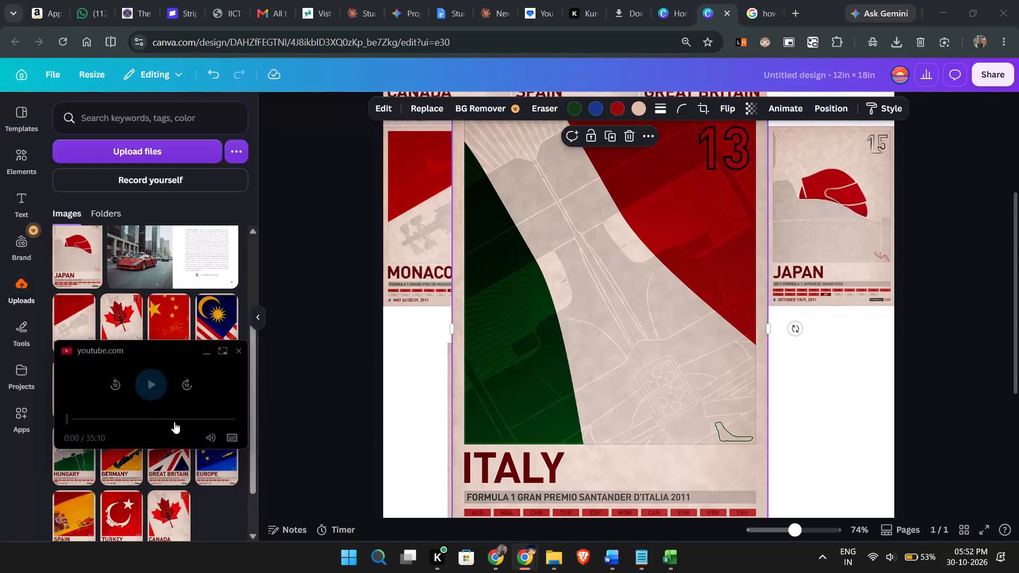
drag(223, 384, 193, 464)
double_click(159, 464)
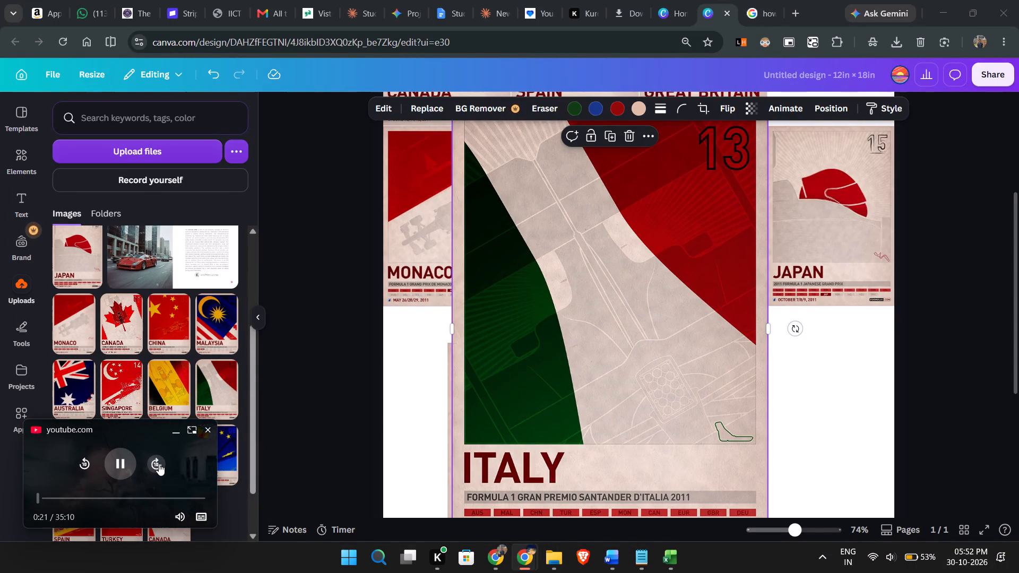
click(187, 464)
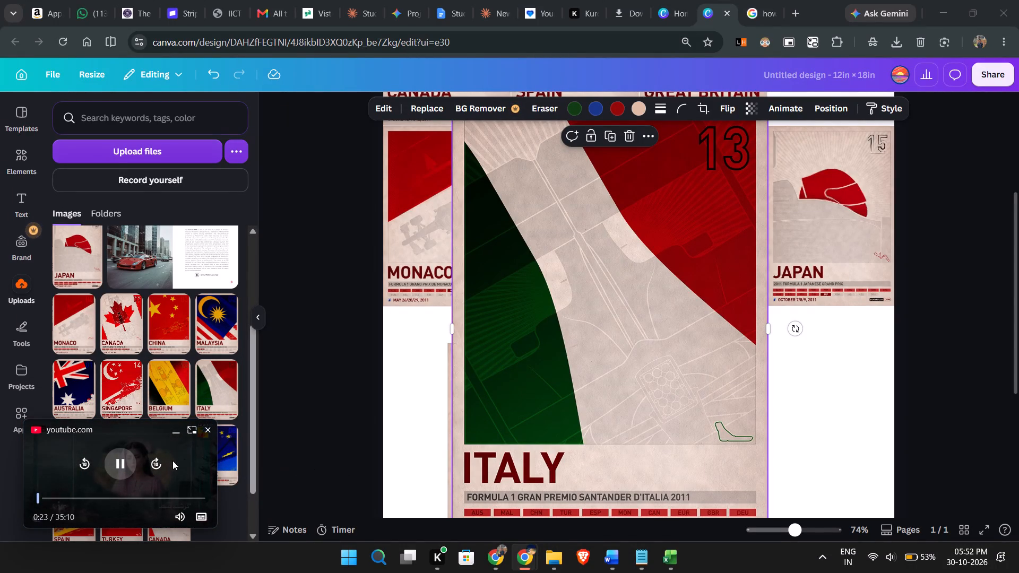
Move the Italy poster to the fourth column of the top row and resize it to 3 × 4.2 in.
scroll(194, 387, down, 2)
scroll(908, 429, up, 2)
scroll(908, 429, down, 2)
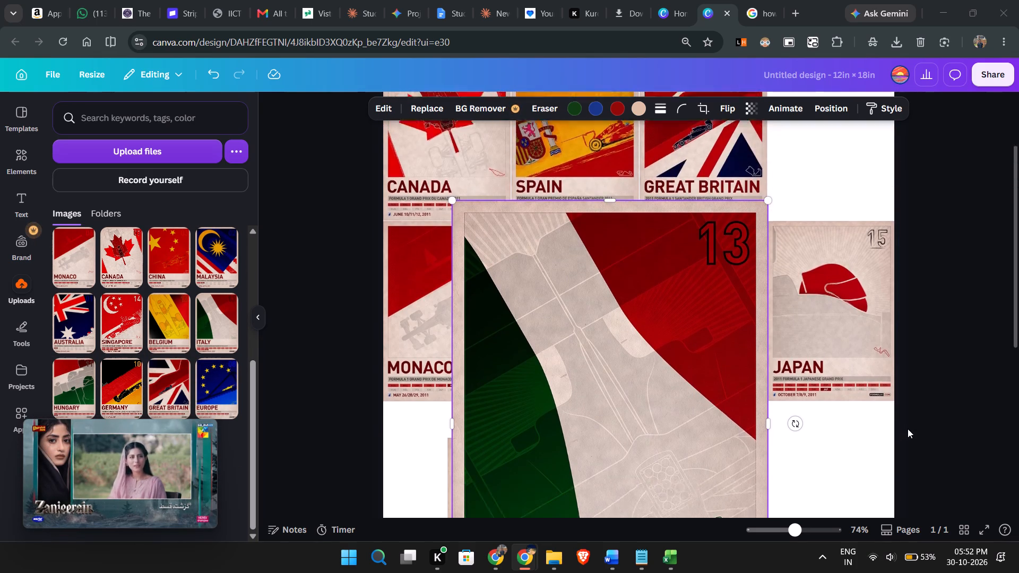
scroll(908, 429, up, 3)
drag(605, 449, 914, 285)
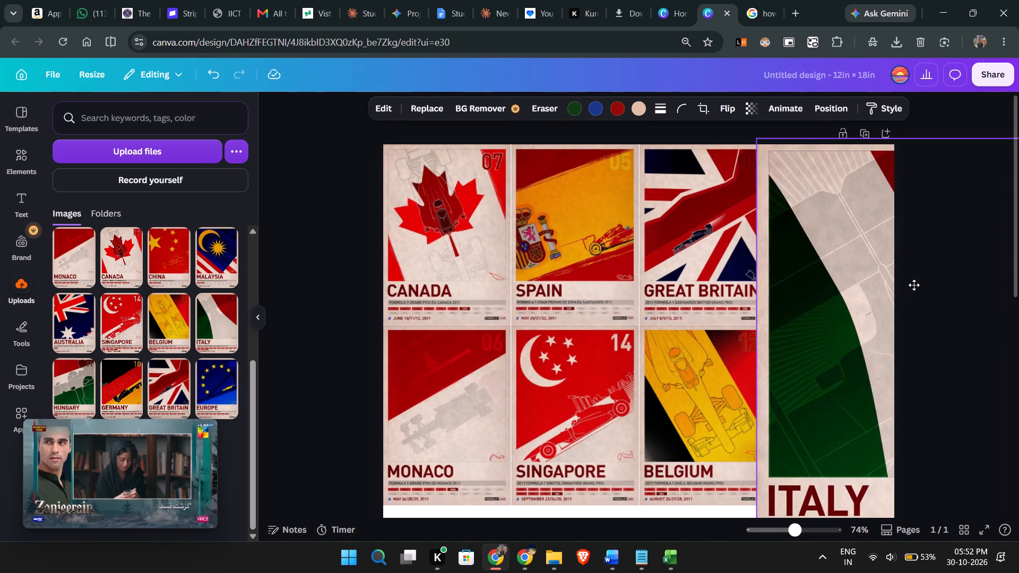
drag(914, 285, 923, 291)
scroll(918, 322, down, 3)
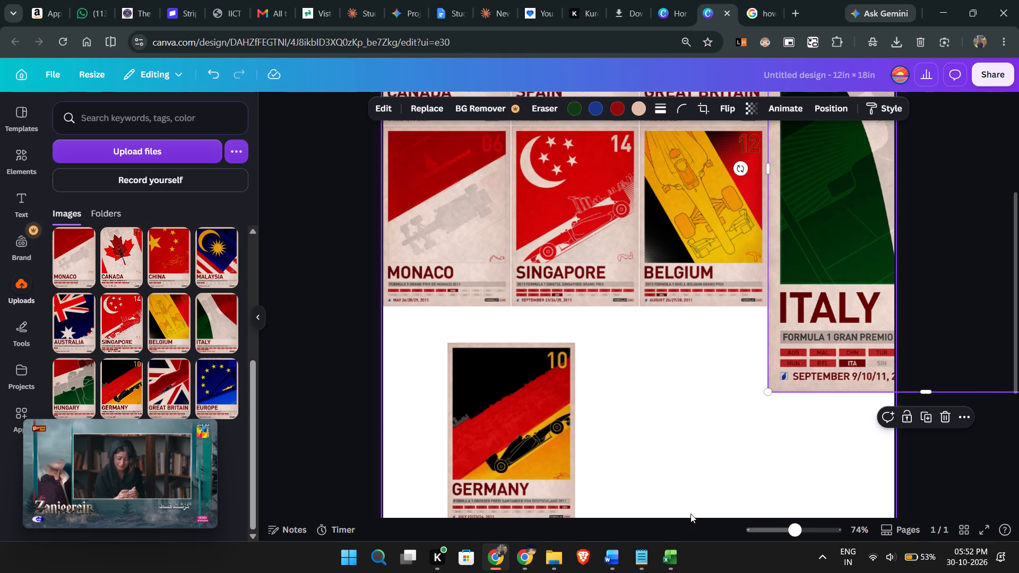
ctrl+scroll(741, 510, down, 4)
drag(860, 369, 859, 368)
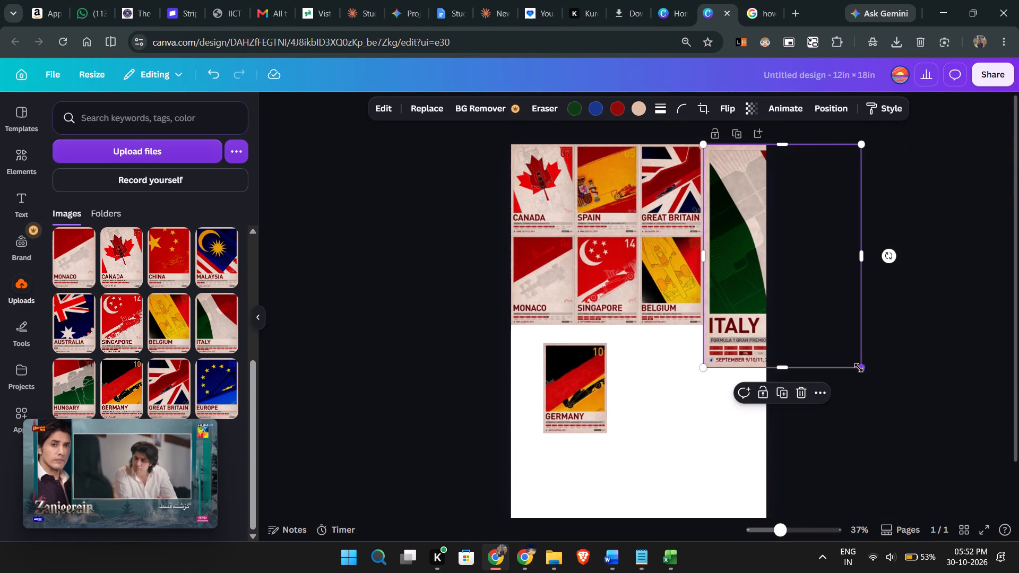
drag(859, 368, 770, 230)
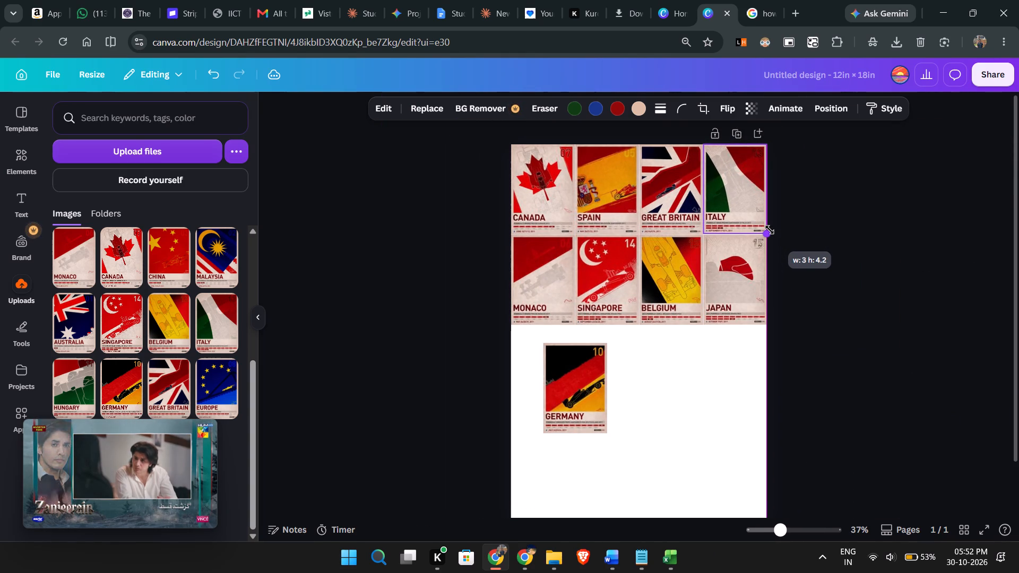
drag(770, 230, 772, 231)
click(837, 237)
Fine-tune the Italy poster's bottom edge so it lines up with the Great Britain poster beside it.
ctrl+scroll(768, 215, up, 2)
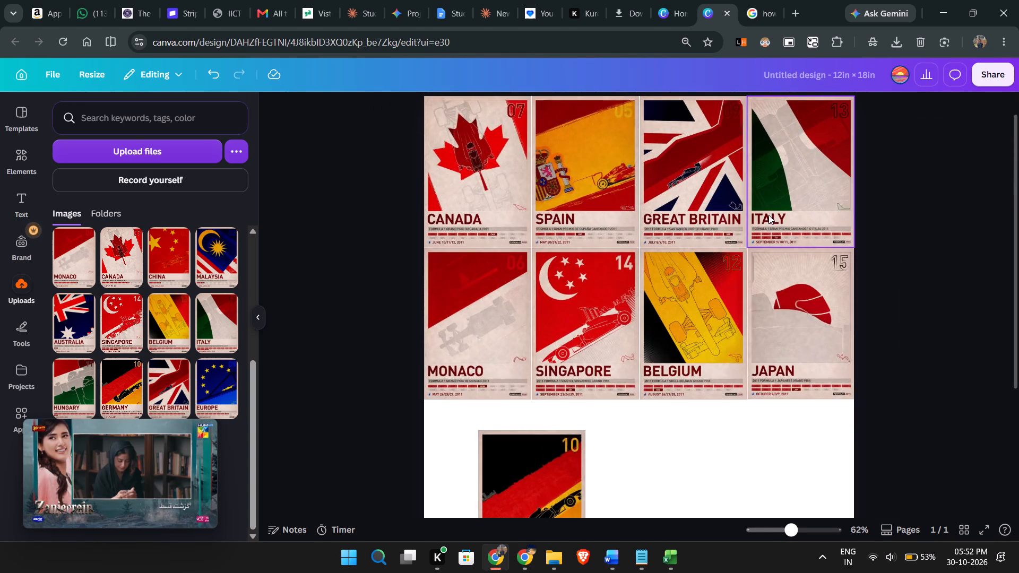
ctrl+scroll(768, 215, up, 4)
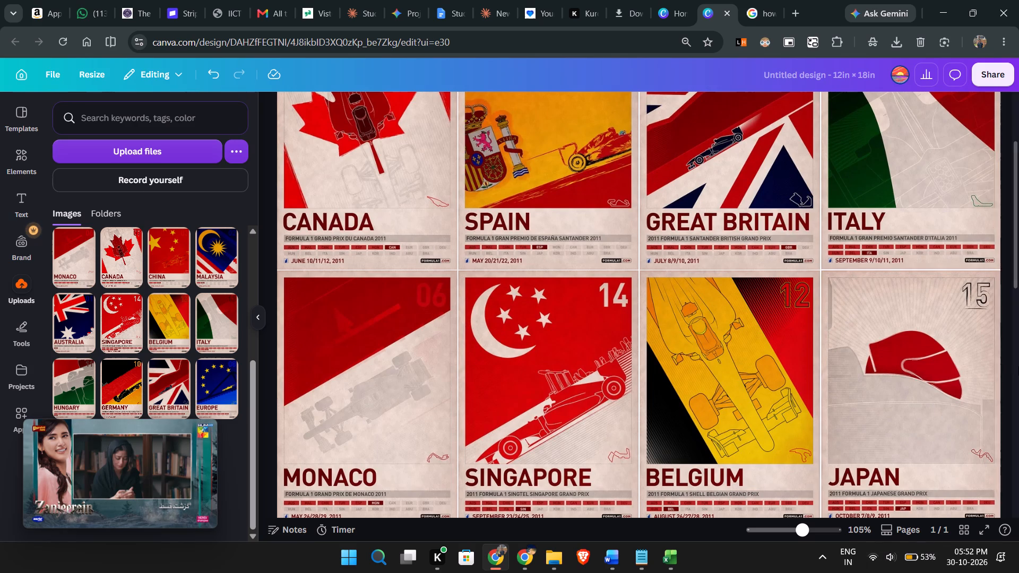
scroll(867, 465, up, 1)
scroll(865, 306, up, 1)
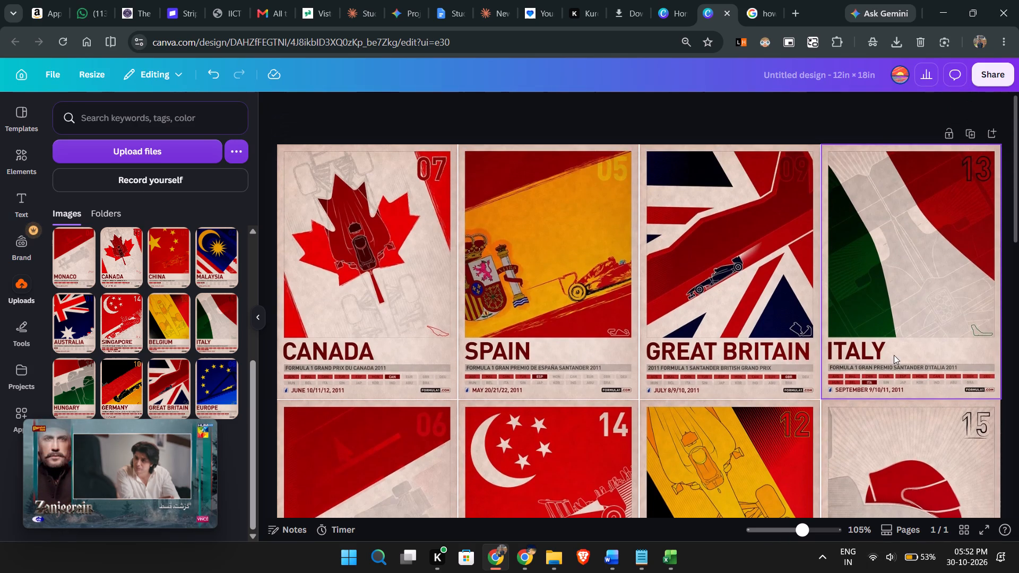
ctrl+scroll(896, 347, down, 2)
ctrl+scroll(886, 244, up, 4)
ctrl+scroll(980, 230, up, 3)
scroll(815, 393, down, 2)
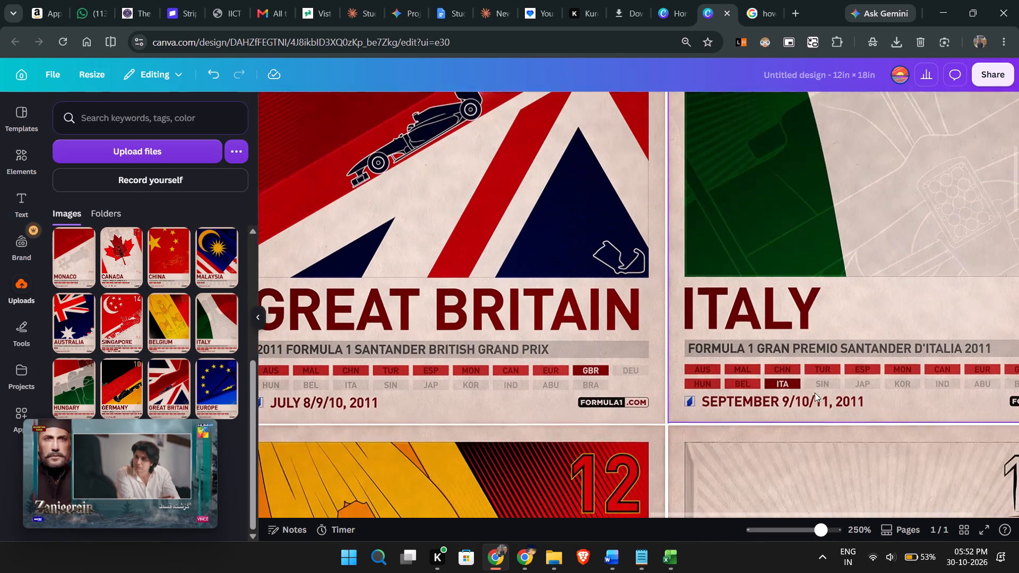
click(715, 358)
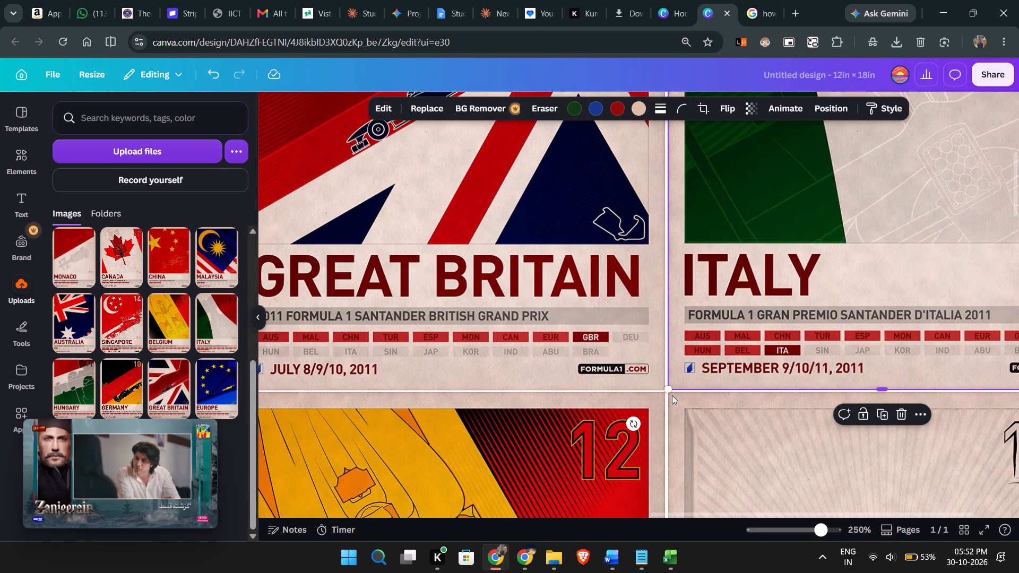
click(887, 390)
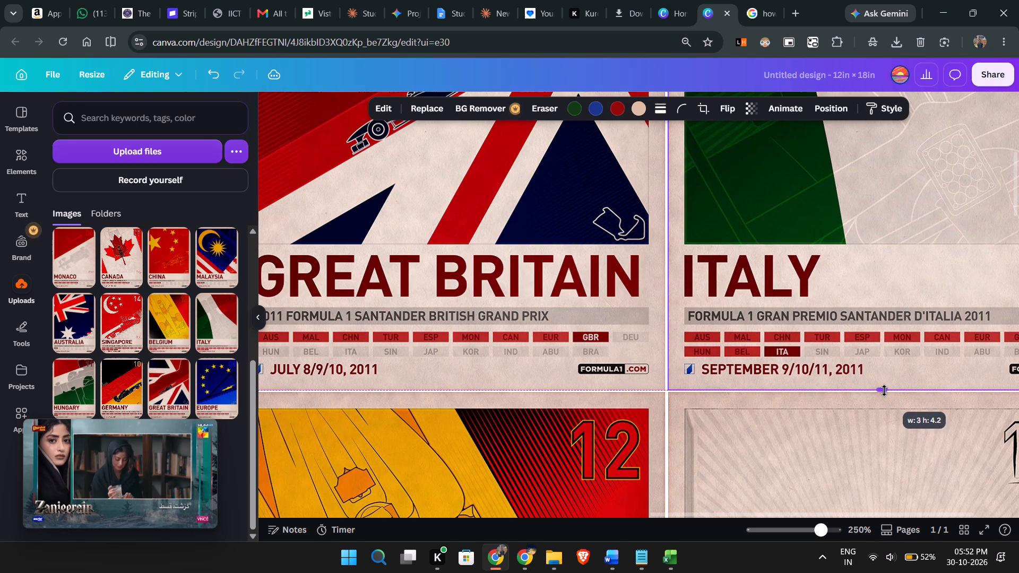
click(618, 411)
Move the Canada poster out of the top row's first cell into the blank area below the second row.
scroll(701, 376, down, 3)
ctrl+scroll(701, 376, down, 2)
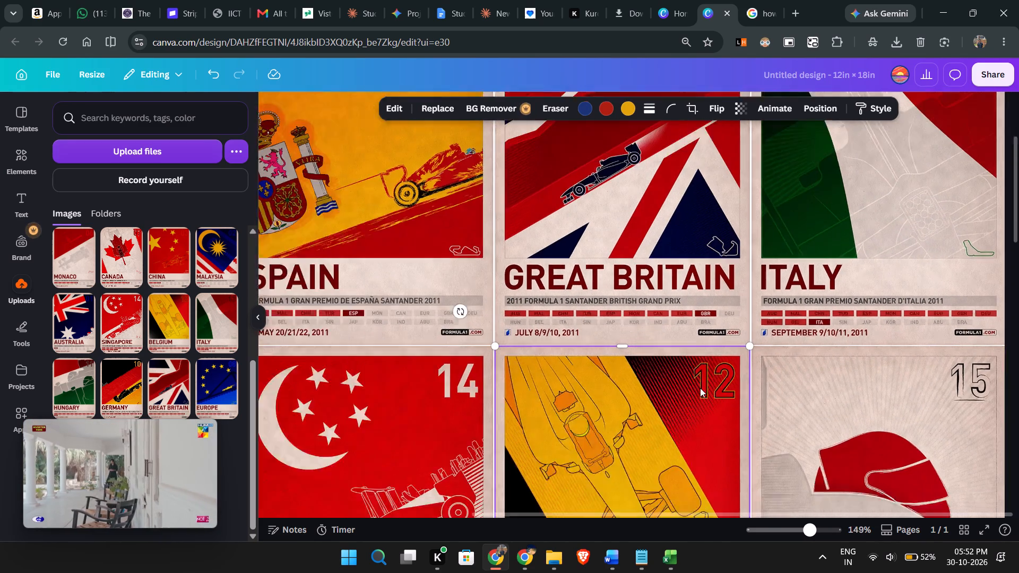
ctrl+scroll(700, 388, down, 1)
scroll(704, 438, down, 3)
click(660, 475)
ctrl+scroll(660, 476, down, 2)
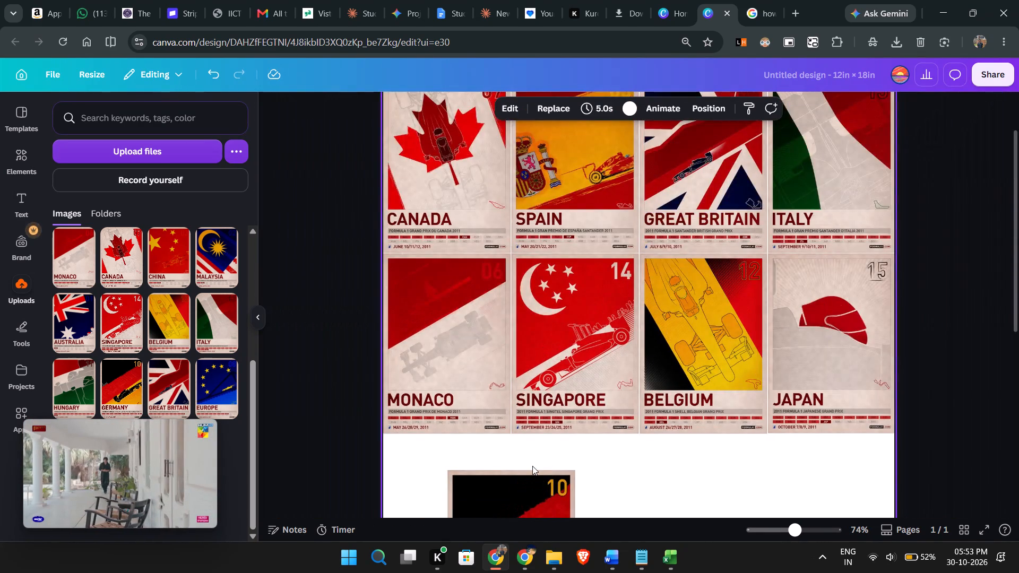
scroll(532, 466, down, 2)
scroll(541, 442, up, 6)
scroll(541, 442, down, 3)
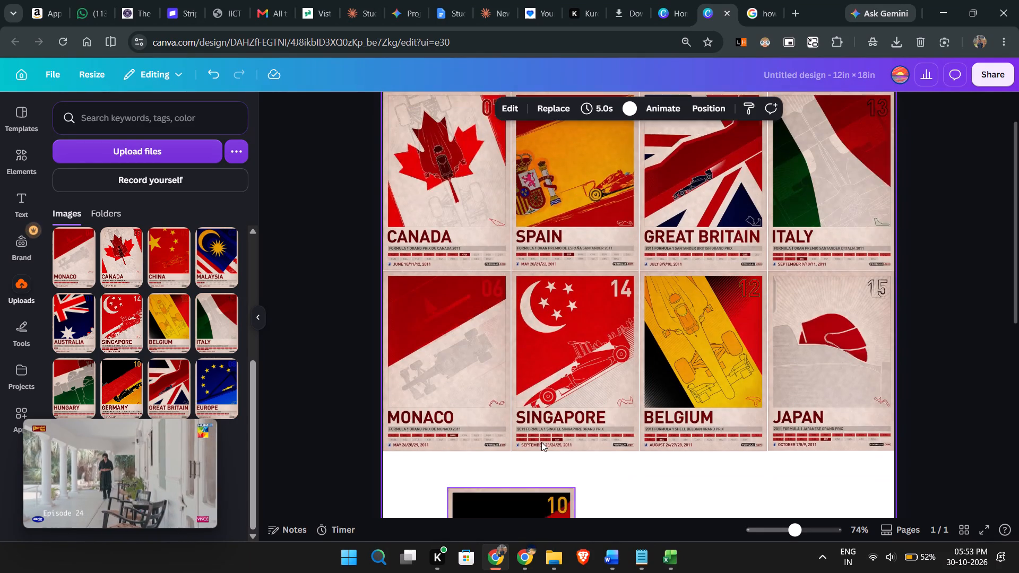
scroll(541, 442, down, 1)
scroll(541, 442, up, 4)
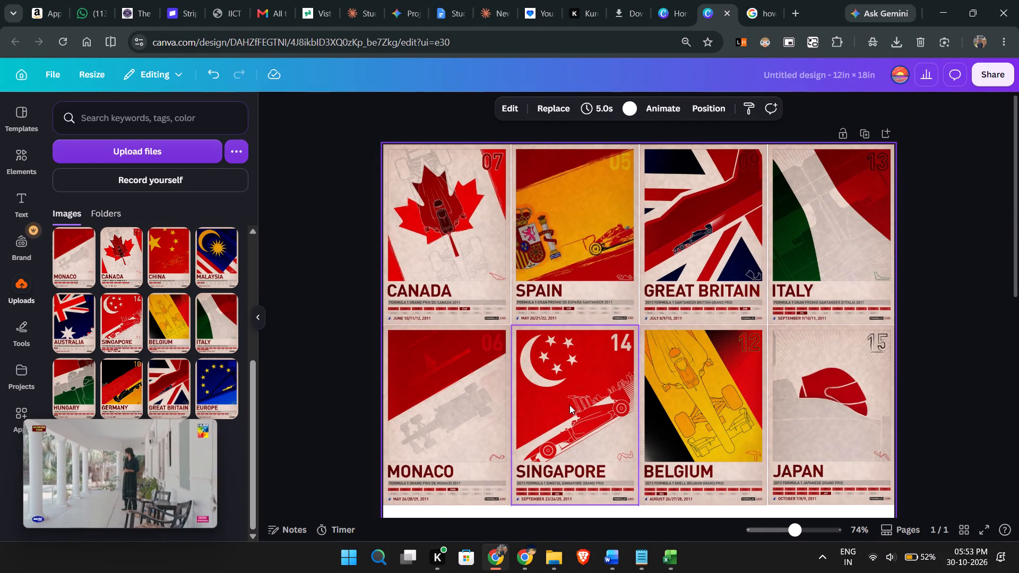
scroll(503, 273, down, 2)
drag(439, 143, 677, 539)
Move the Germany poster from the blank area into the vacated first cell of the top row, aligned with Spain.
drag(474, 452, 402, 76)
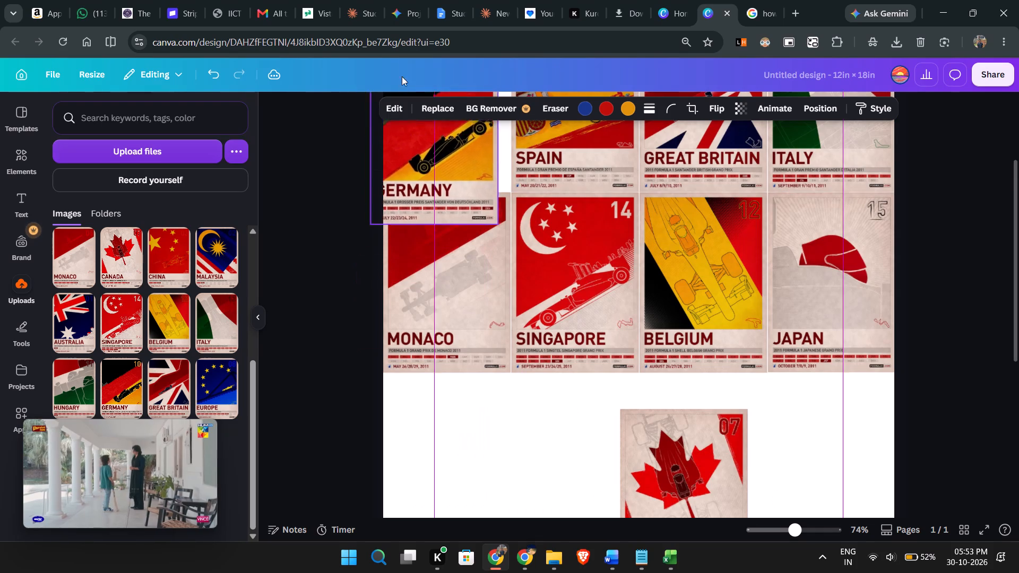
drag(402, 76, 410, 54)
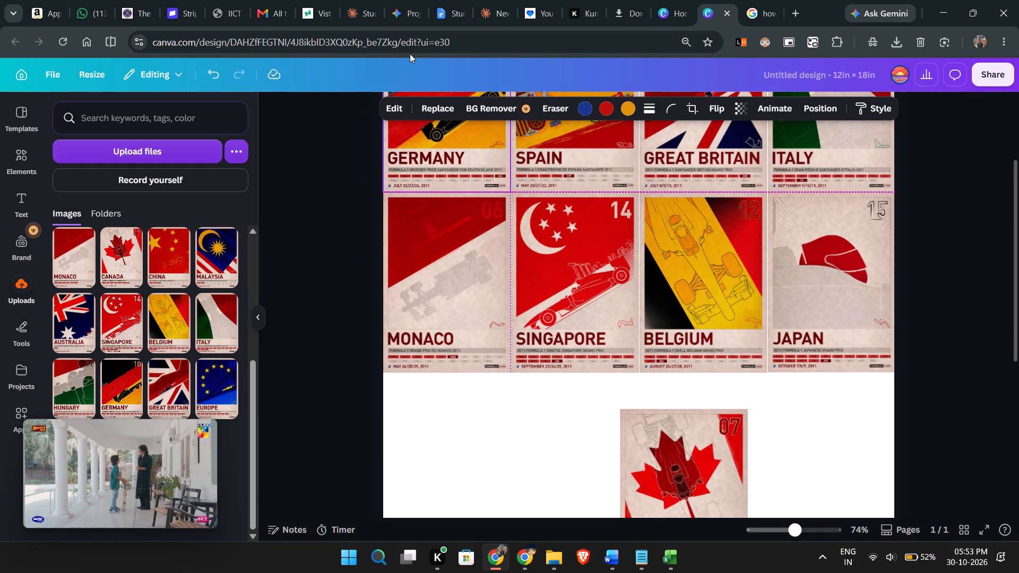
drag(410, 54, 407, 105)
scroll(407, 105, up, 3)
click(329, 317)
scroll(401, 347, up, 4)
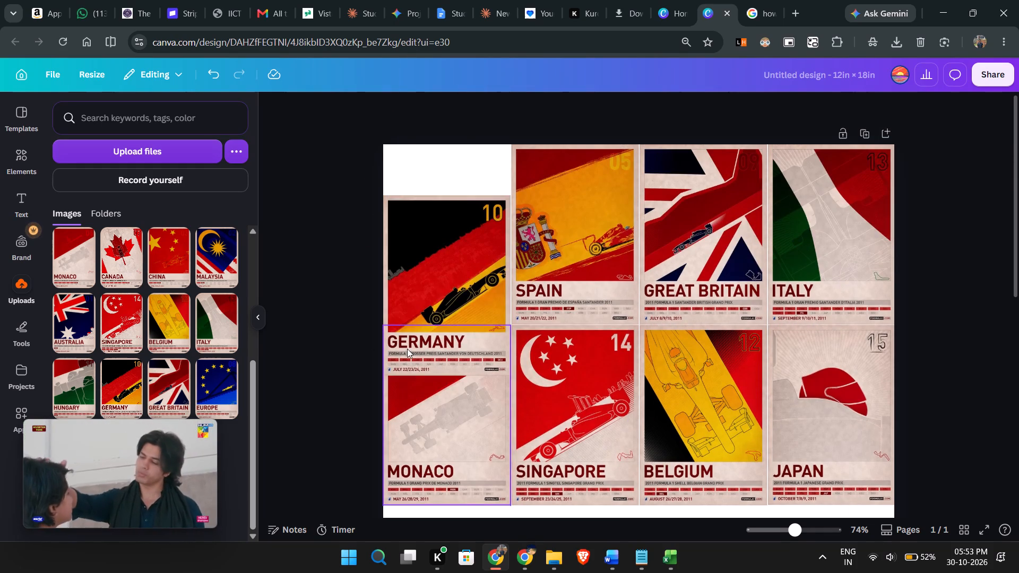
scroll(431, 296, up, 4)
scroll(288, 126, up, 3)
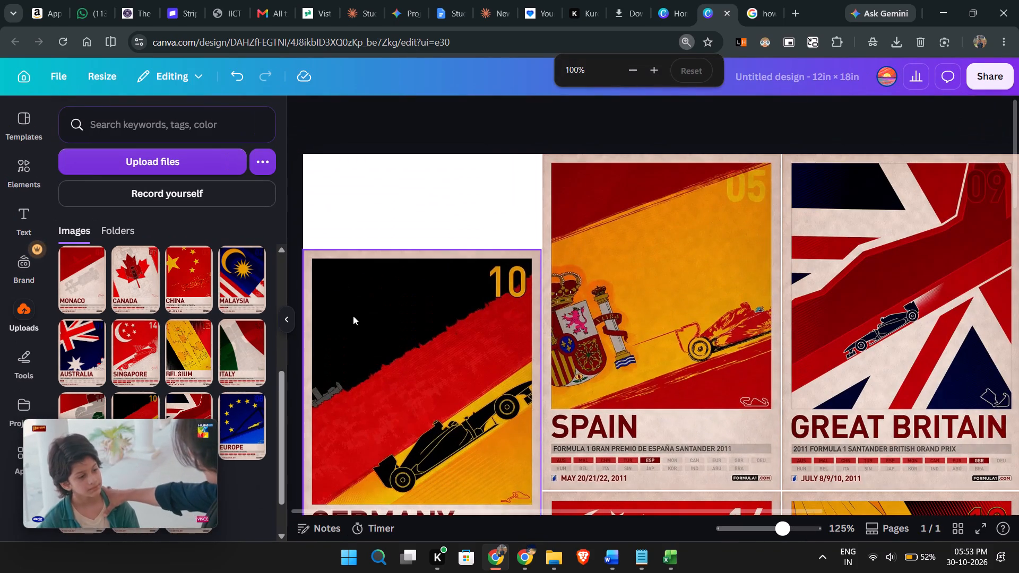
drag(357, 340, 356, 244)
Examine the Germany poster's edges and its gaps to the Spain and Monaco posters up close.
scroll(519, 456, down, 1)
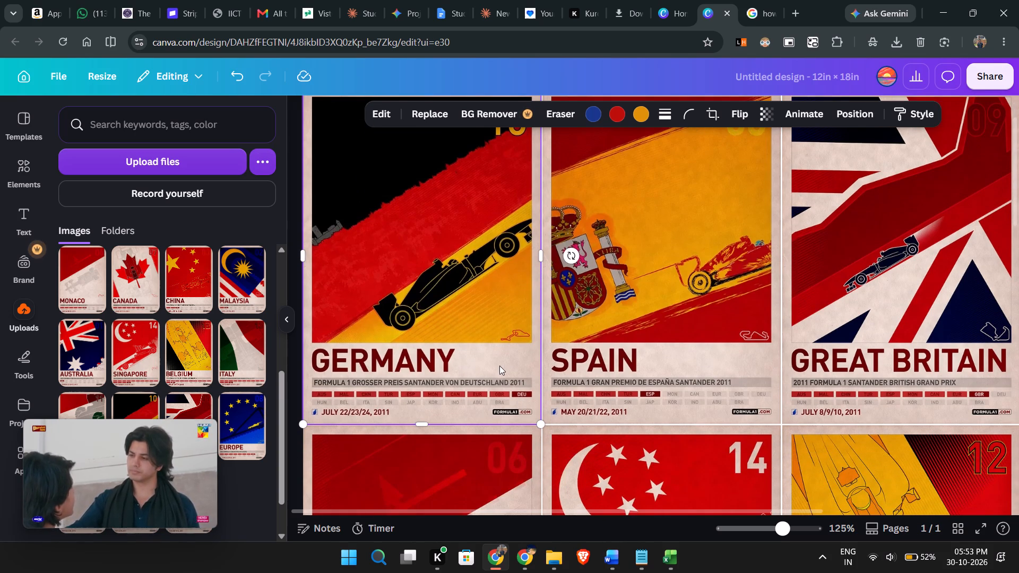
click(497, 363)
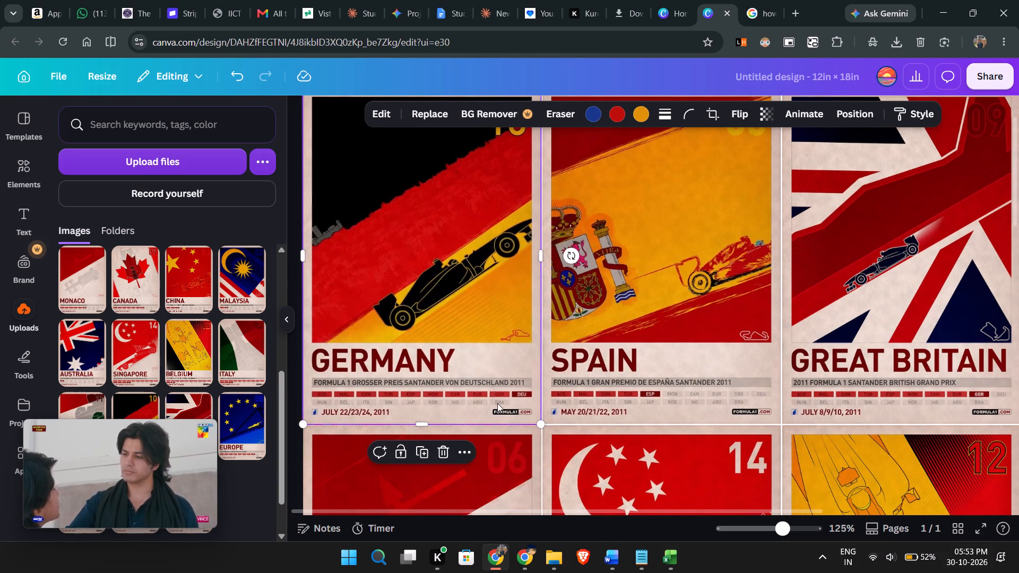
click(290, 437)
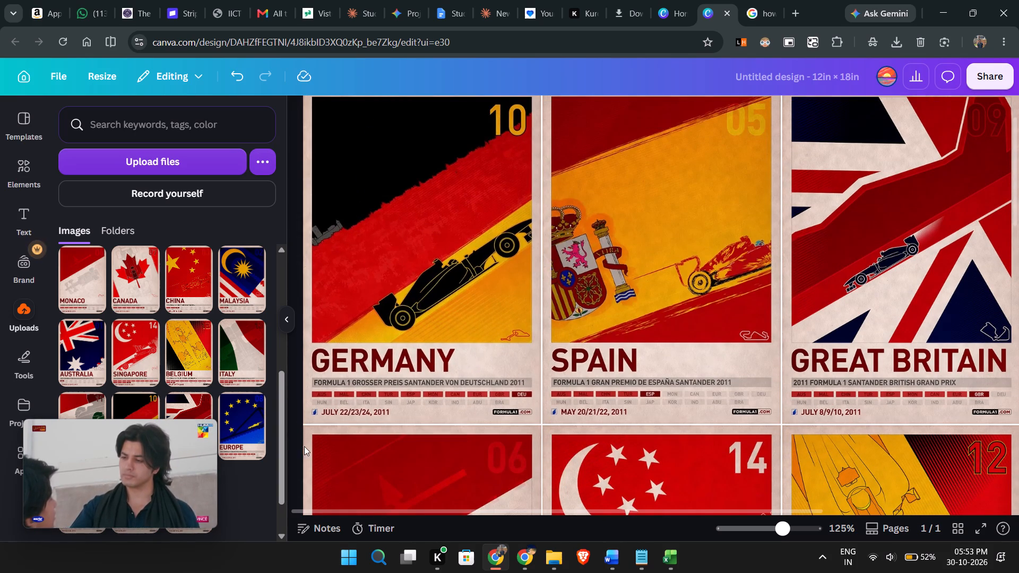
ctrl+scroll(580, 445, up, 7)
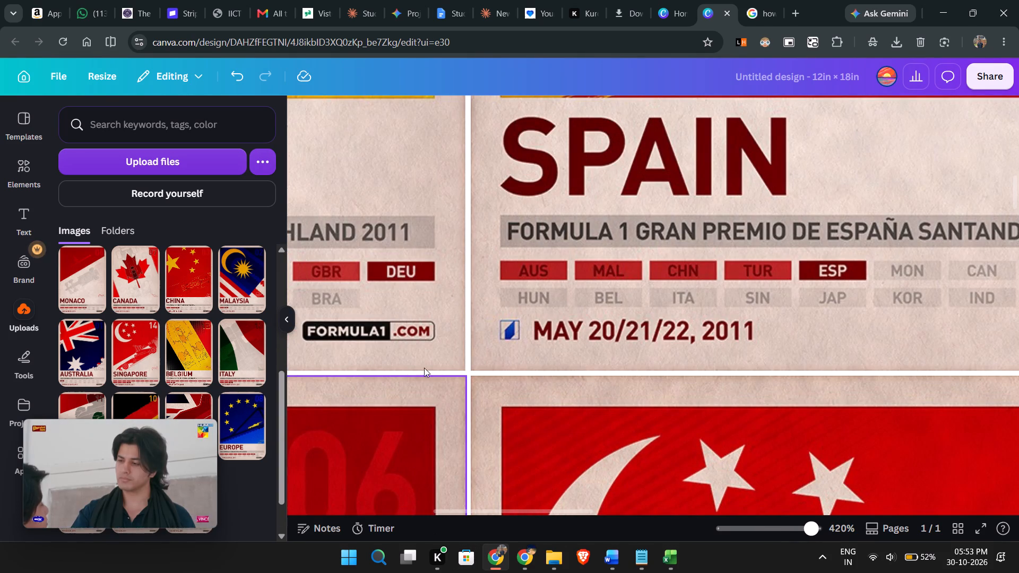
ctrl+scroll(499, 354, down, 10)
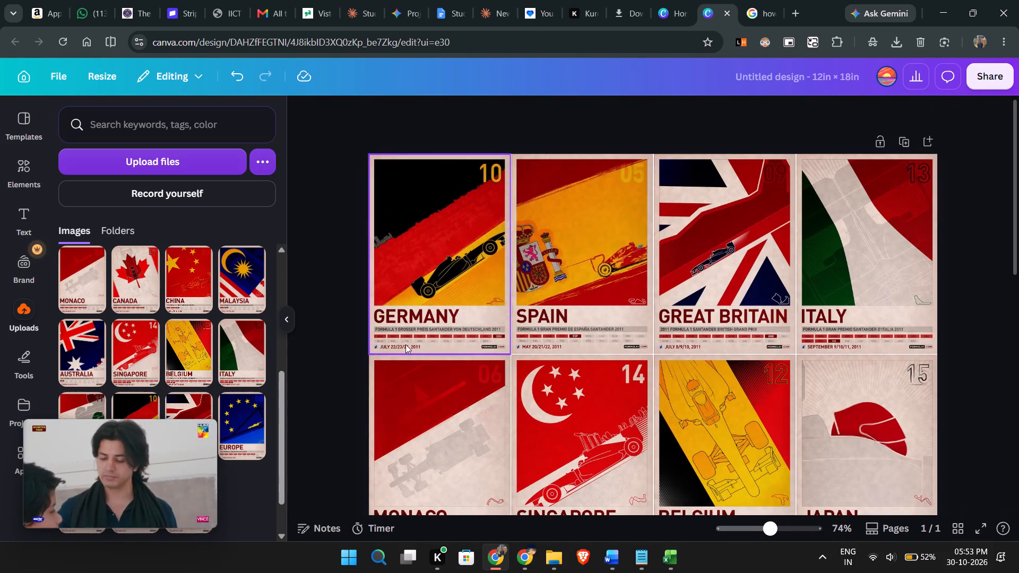
click(330, 411)
Move the floating video player down and clear of the last rows of uploaded images.
scroll(676, 420, down, 2)
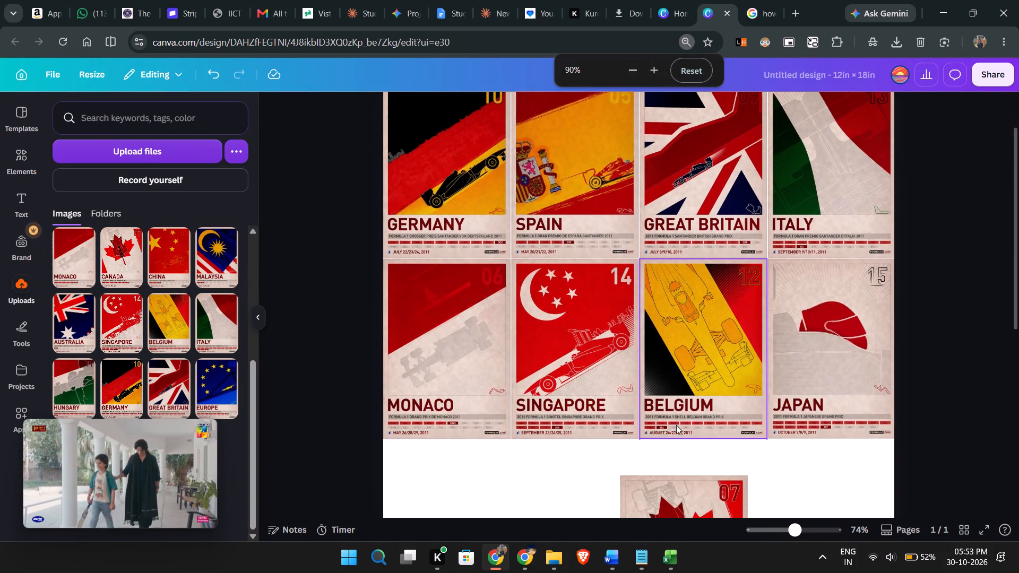
scroll(689, 433, down, 2)
scroll(190, 387, down, 3)
drag(204, 452, 196, 470)
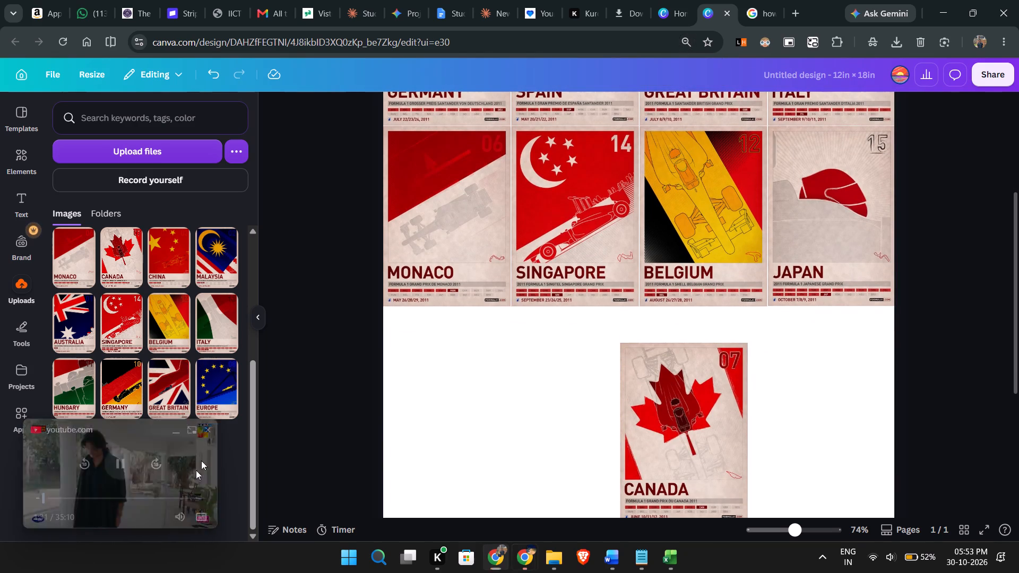
drag(196, 470, 171, 522)
Delete the Canada poster lying in the blank area below the second row.
click(697, 445)
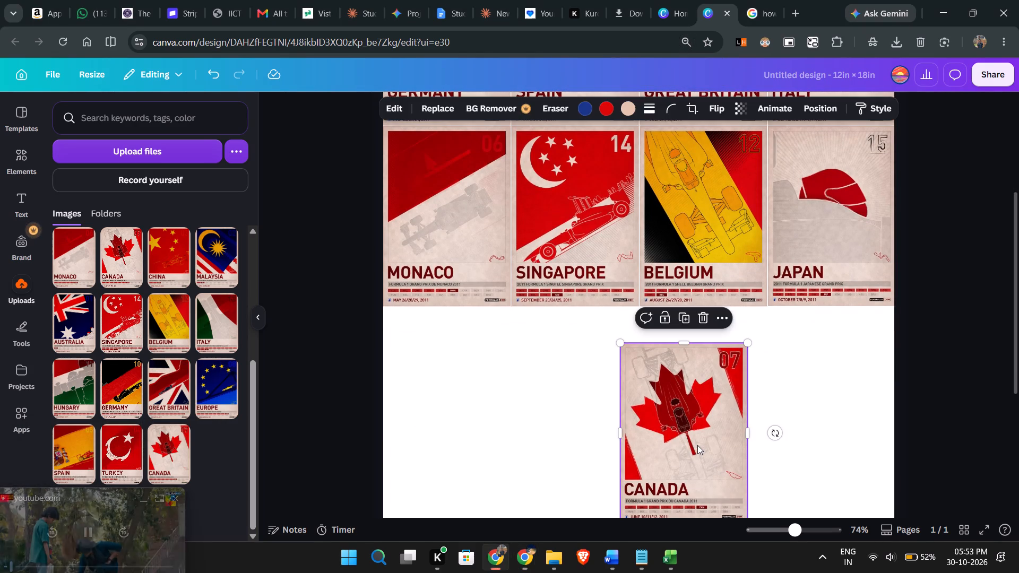
key(BackSpace)
Review the placed posters and the remaining blank page area against the uploaded images.
scroll(698, 444, up, 2)
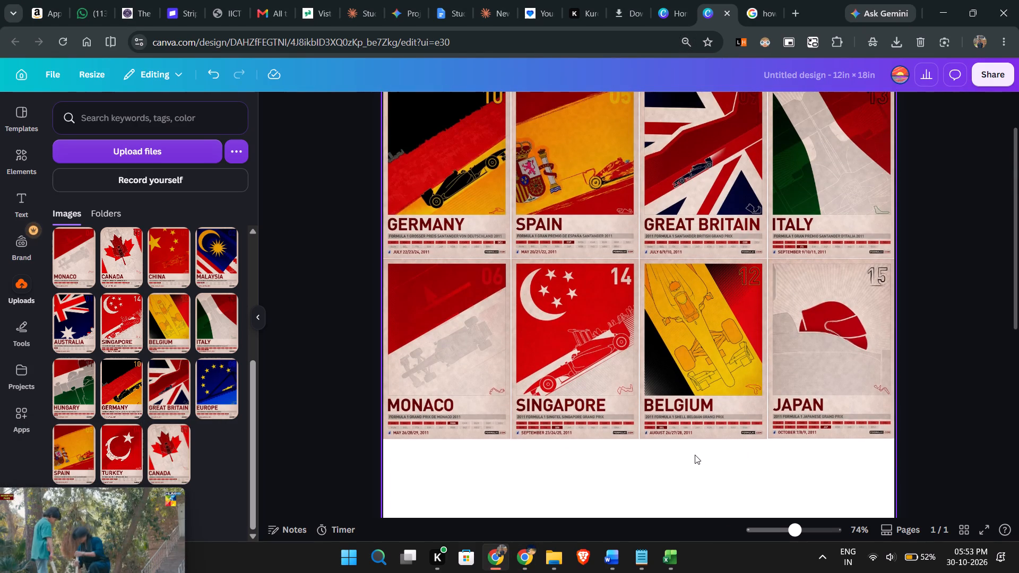
scroll(695, 455, up, 3)
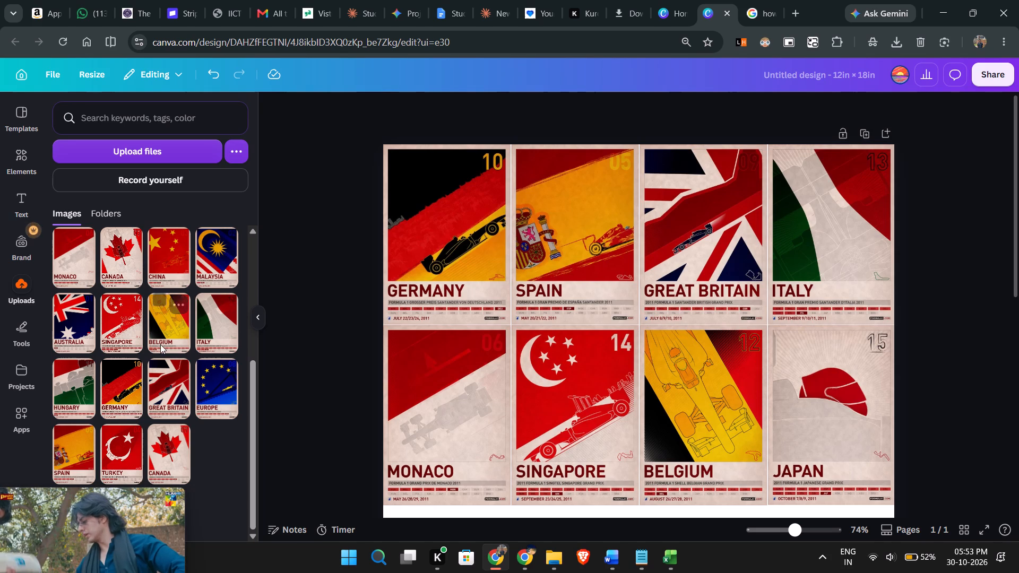
scroll(175, 355, down, 1)
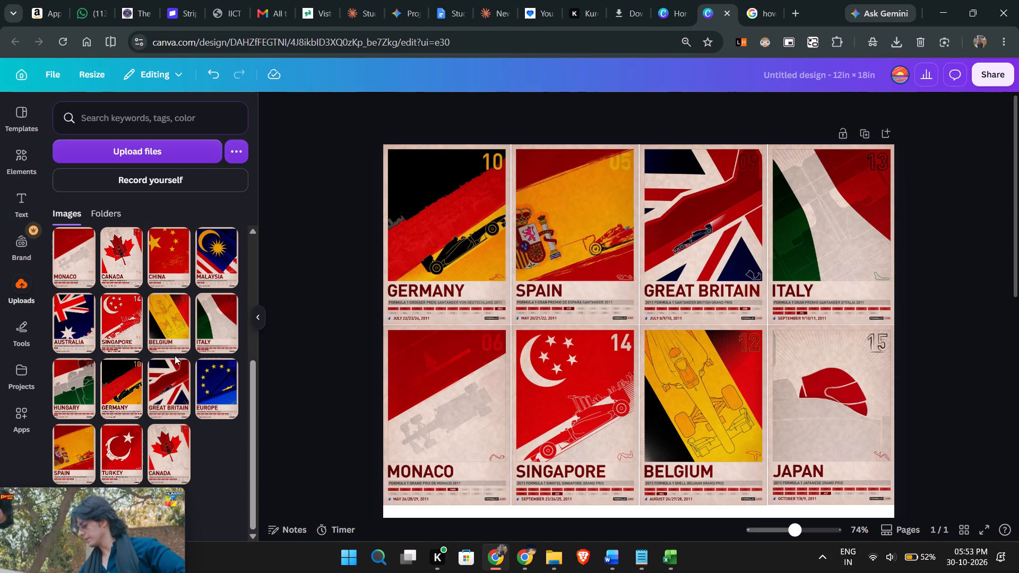
scroll(249, 321, down, 1)
scroll(333, 323, down, 2)
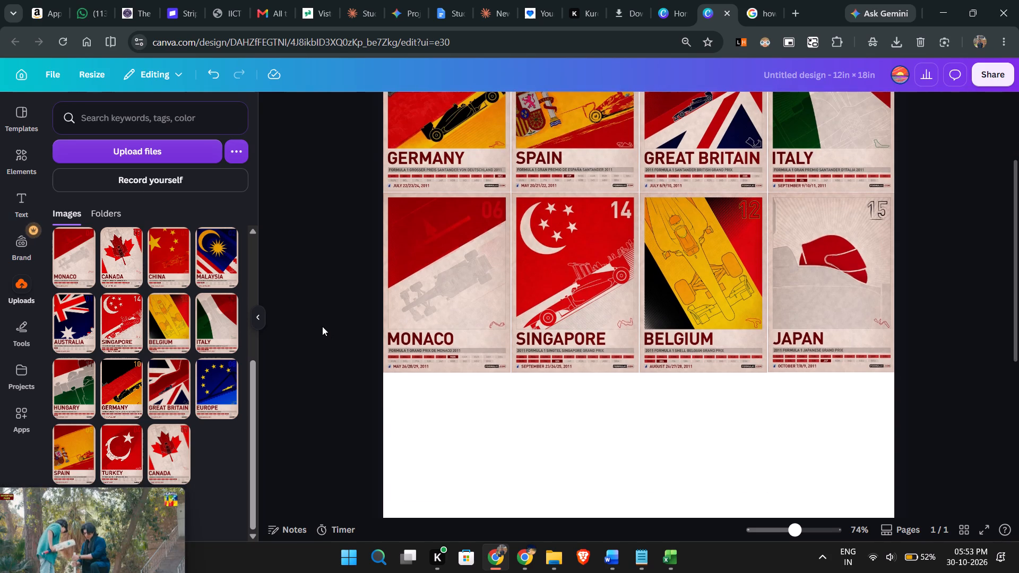
scroll(322, 326, up, 2)
scroll(322, 326, down, 8)
scroll(502, 323, down, 2)
scroll(502, 323, up, 2)
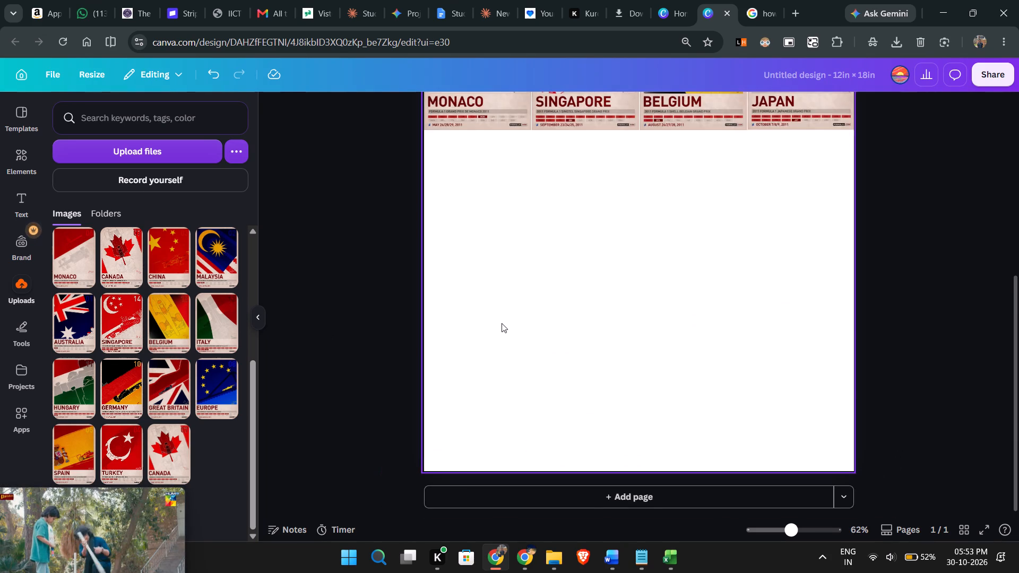
scroll(502, 323, up, 2)
Switch to the Downloads folder in File Explorer and bring the RE VOLUTION-4 image into the Canva poster design.
key(Tab)
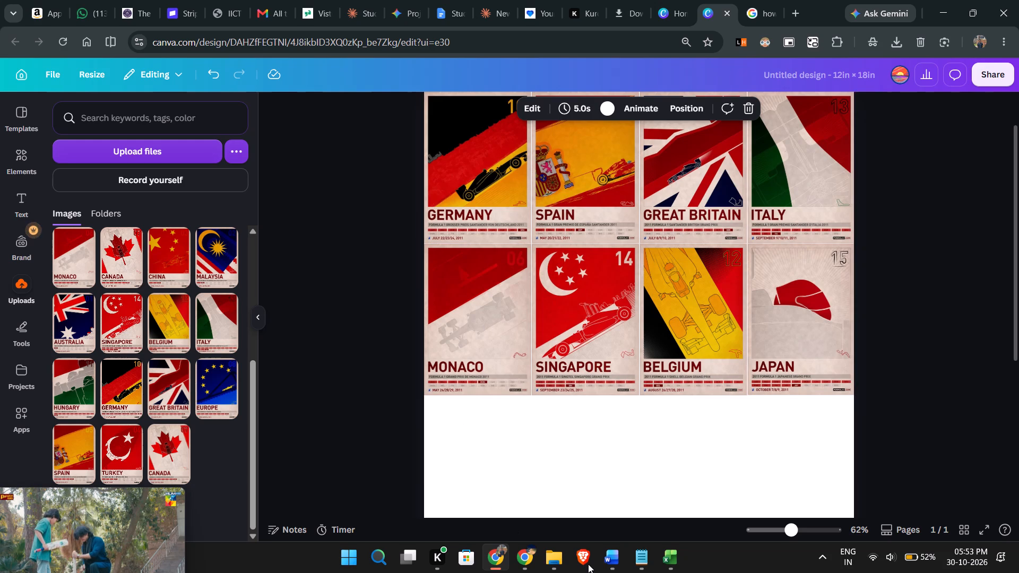
click(560, 569)
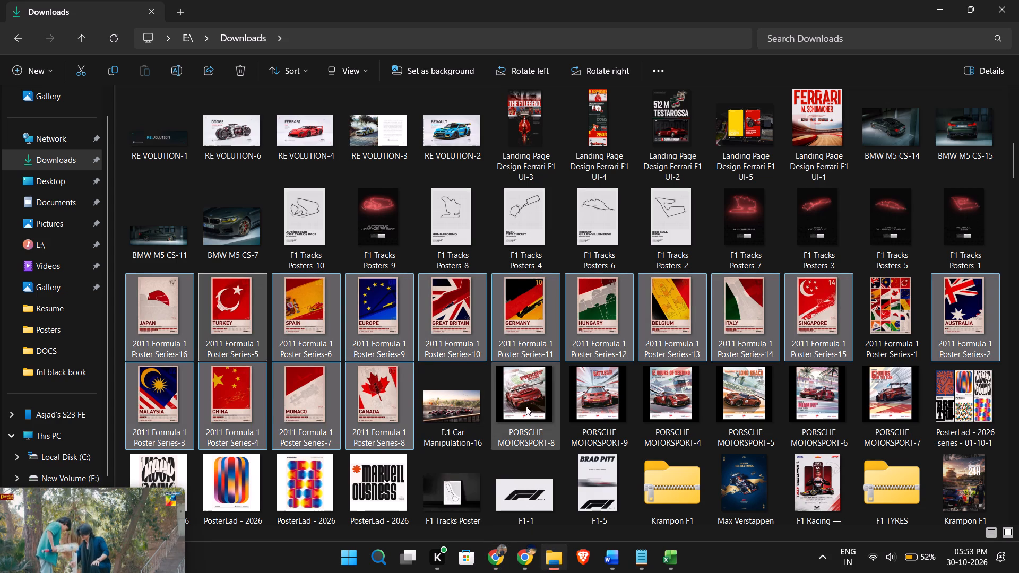
scroll(534, 403, down, 1)
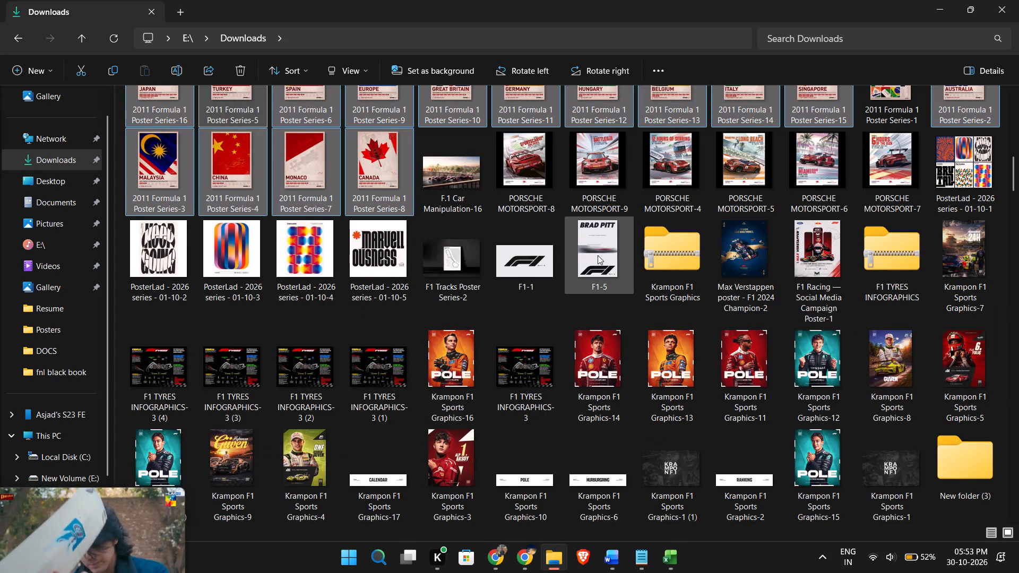
scroll(598, 255, up, 1)
scroll(435, 277, up, 1)
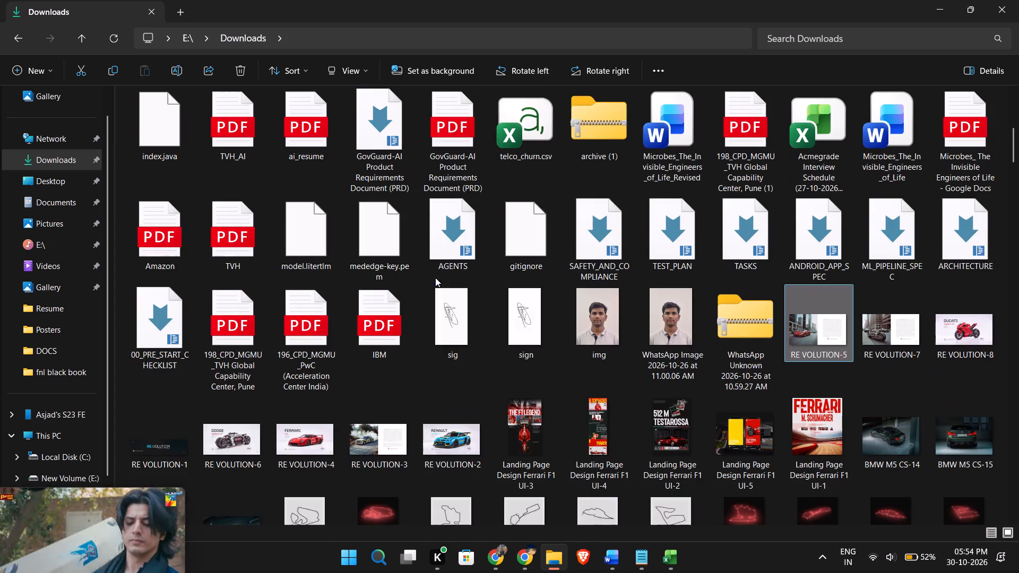
scroll(452, 297, down, 1)
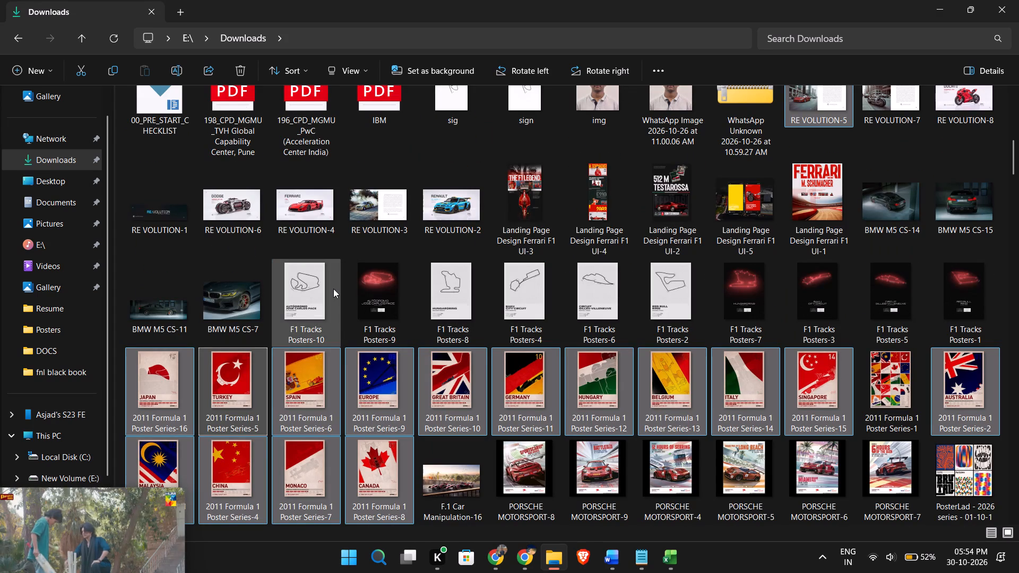
drag(322, 207, 401, 299)
key(alt+Tab)
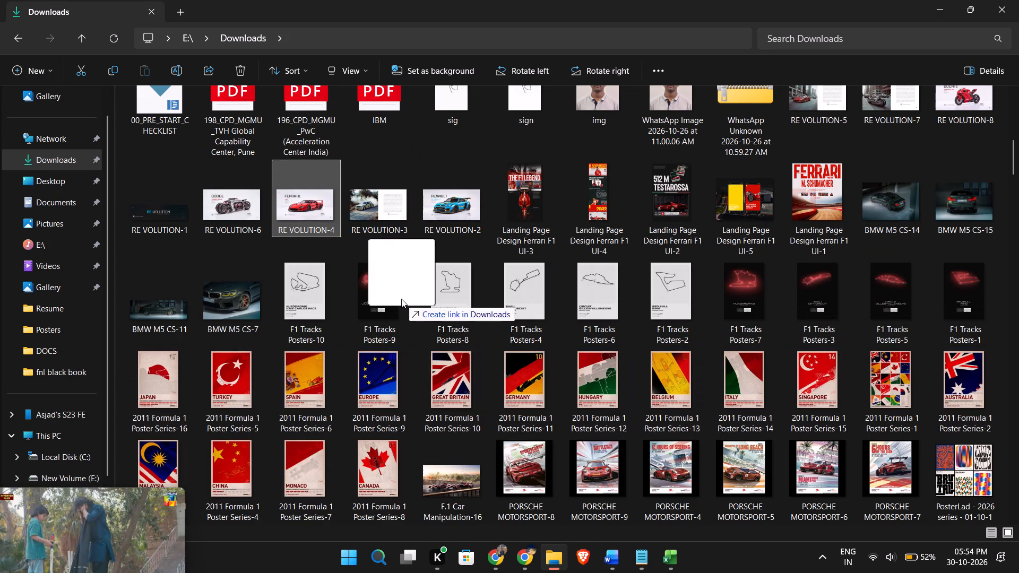
drag(401, 299, 614, 424)
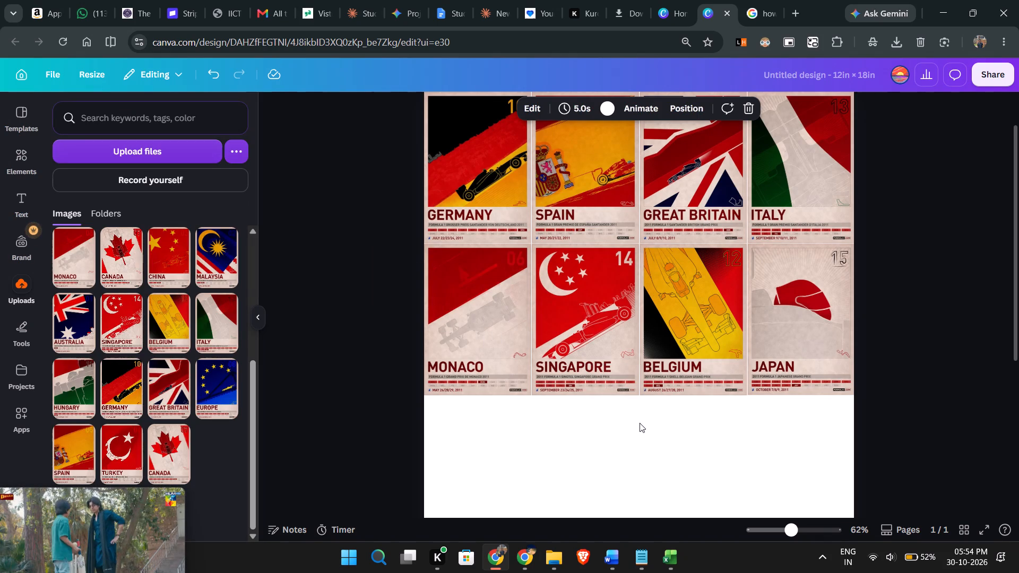
Place the Ferrari F40 image in the blank area just below the Monaco, Singapore and Belgium posters.
scroll(639, 422, down, 1)
scroll(242, 424, down, 2)
scroll(632, 487, down, 1)
drag(637, 289, 580, 362)
click(368, 344)
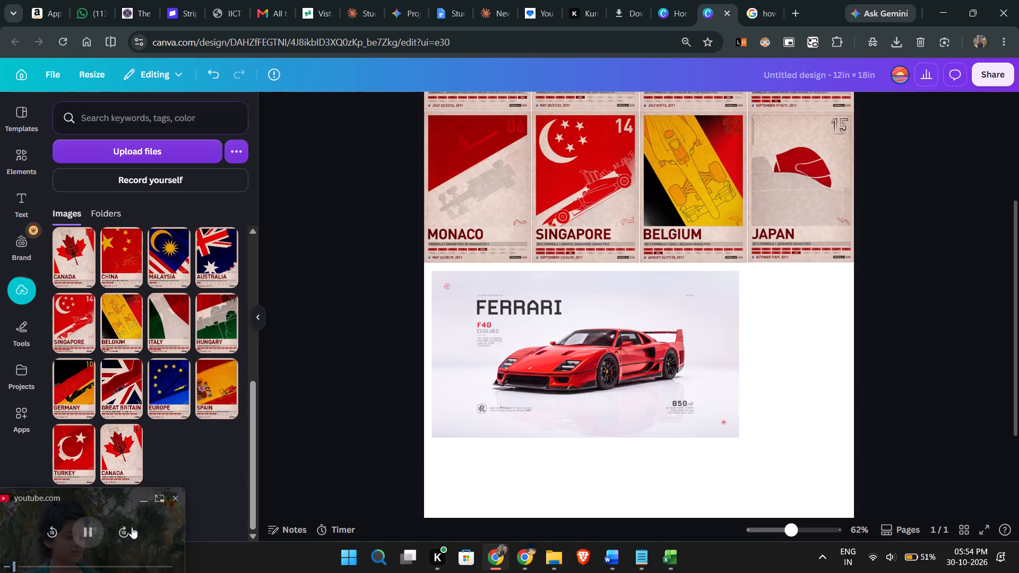
Move the floating video player clear of the uploaded images and enlarge it to roughly twice its width.
drag(132, 527, 221, 251)
drag(55, 517, 64, 33)
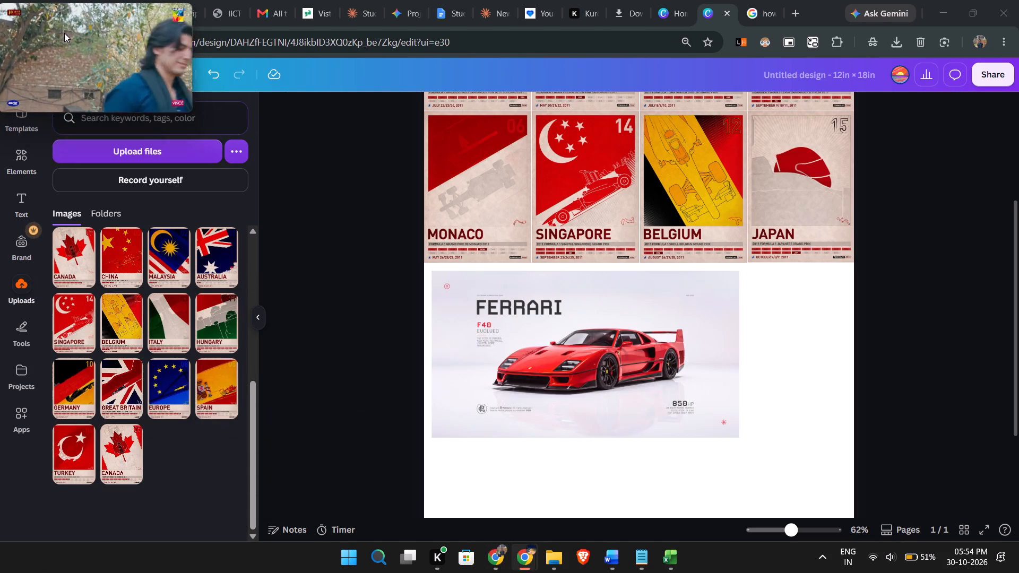
drag(64, 33, 102, 48)
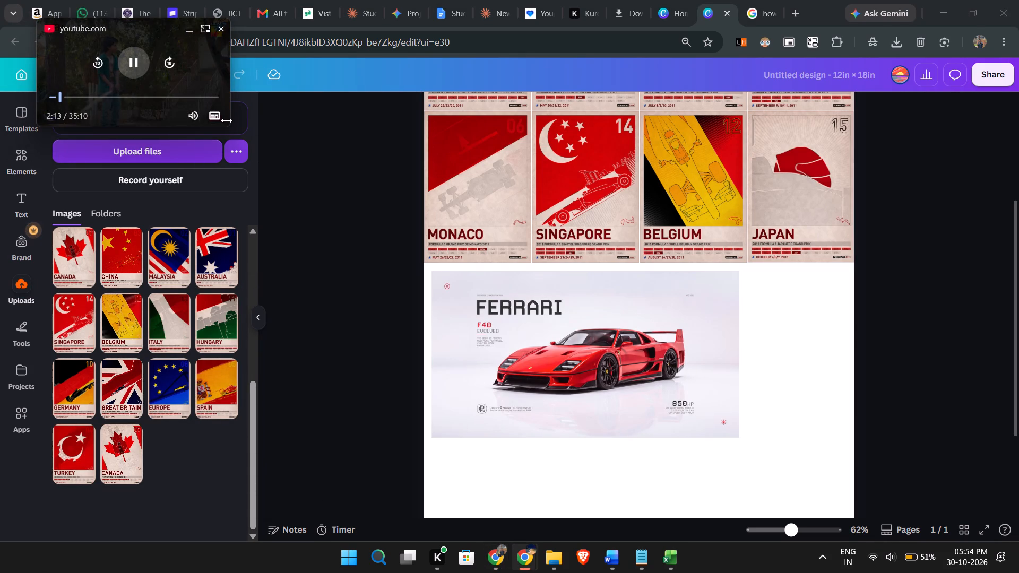
drag(229, 124, 345, 210)
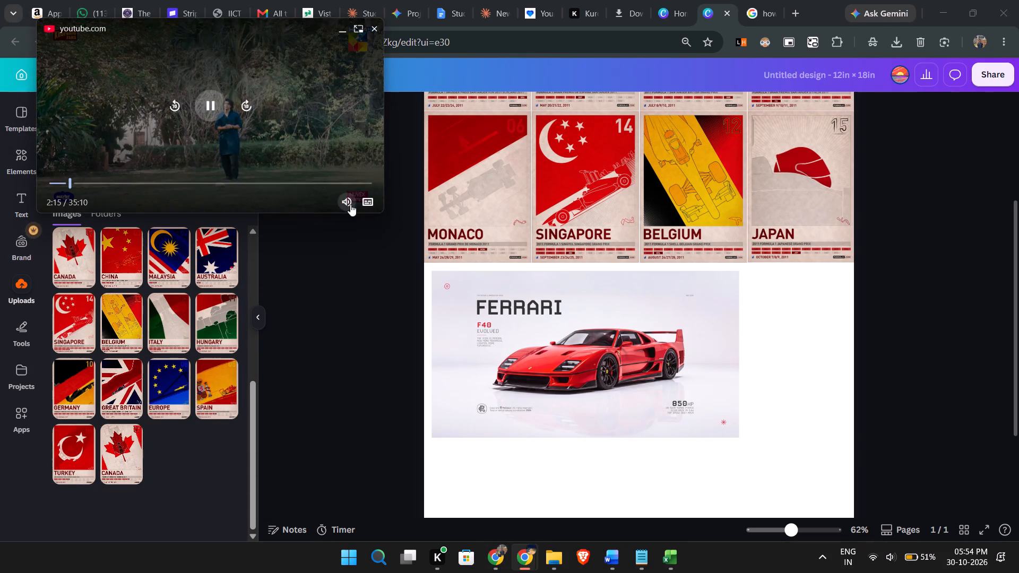
drag(318, 123, 282, 95)
Select the Ferrari F40 image below the Monaco and Singapore posters.
click(571, 332)
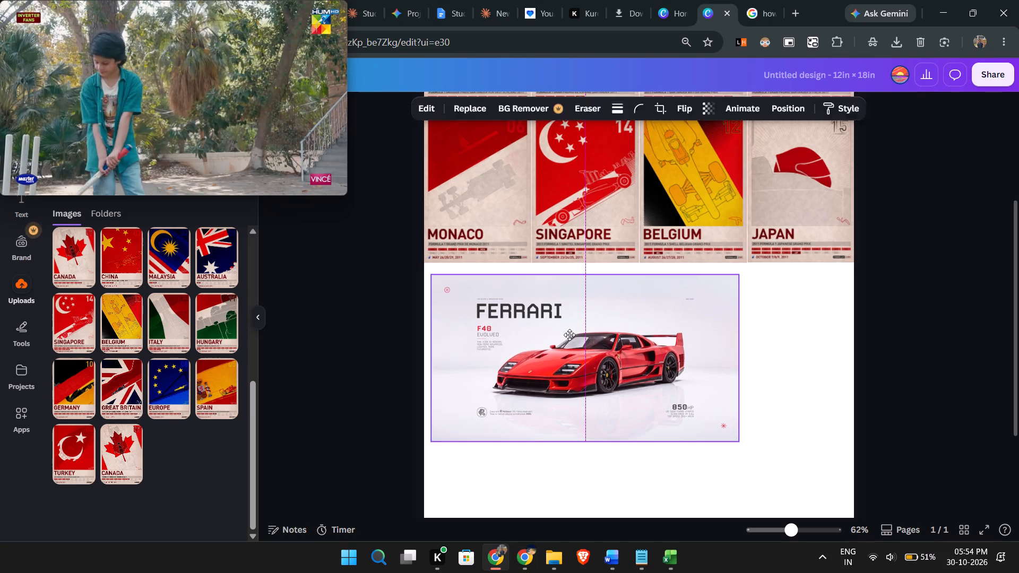
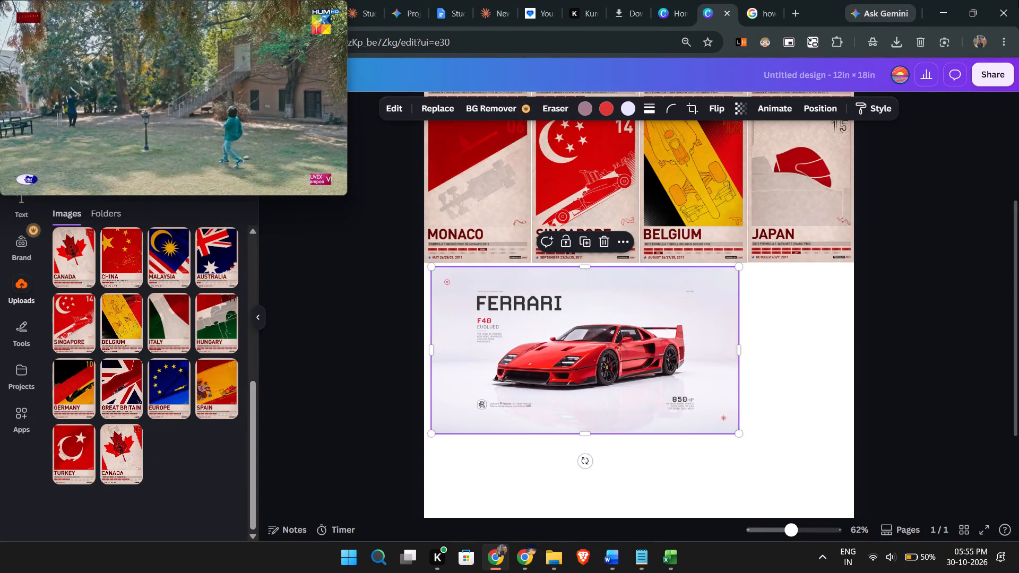
Move the Ferrari F40 image flush with the page's left edge, directly beneath the Monaco, Singapore and Belgium posters.
drag(659, 348, 654, 349)
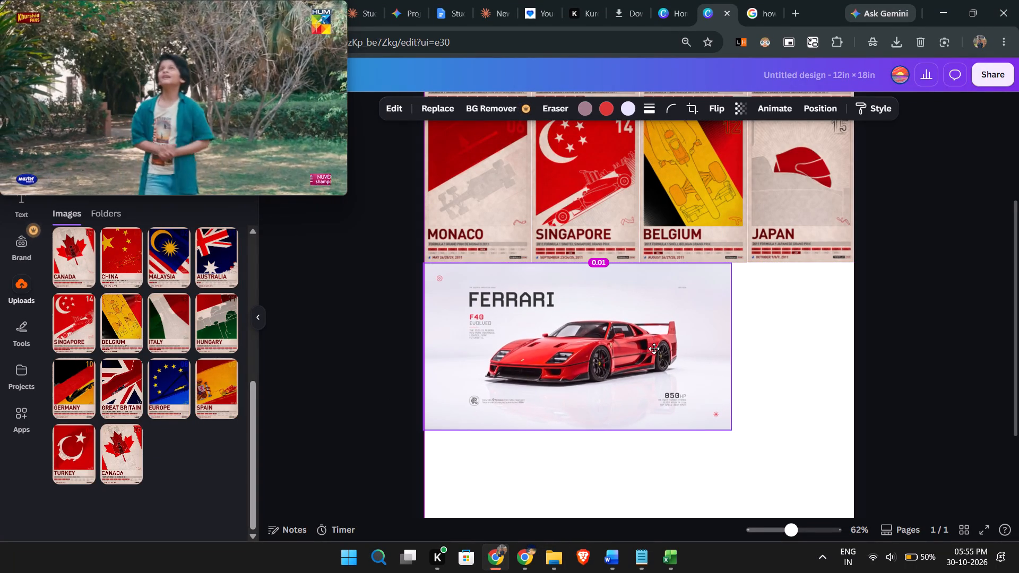
drag(654, 349, 653, 346)
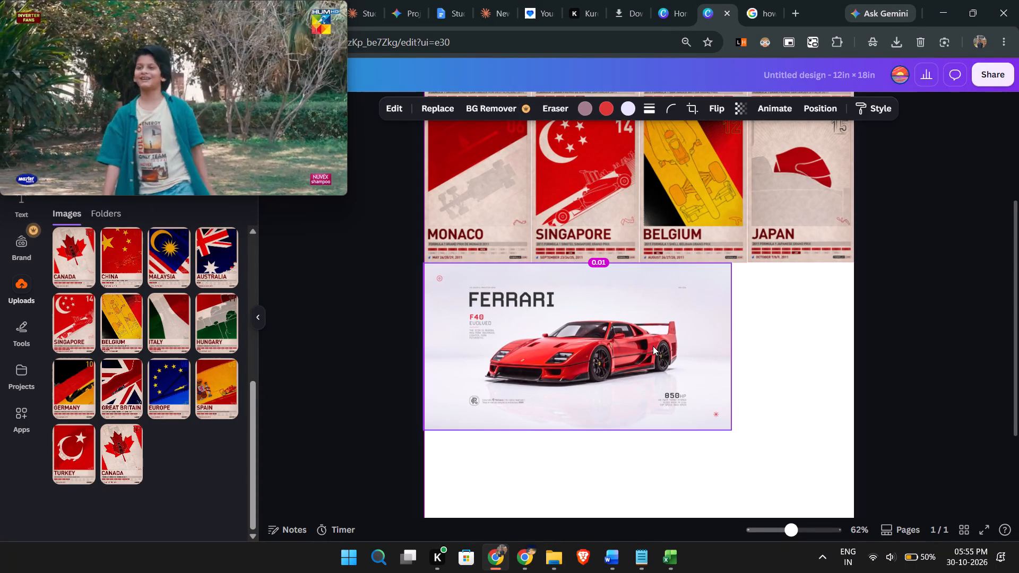
Examine the placed Ferrari F40 image up close and against the poster row and blank page area around it.
scroll(653, 346, up, 4)
ctrl+scroll(653, 346, down, 4)
scroll(653, 426, down, 1)
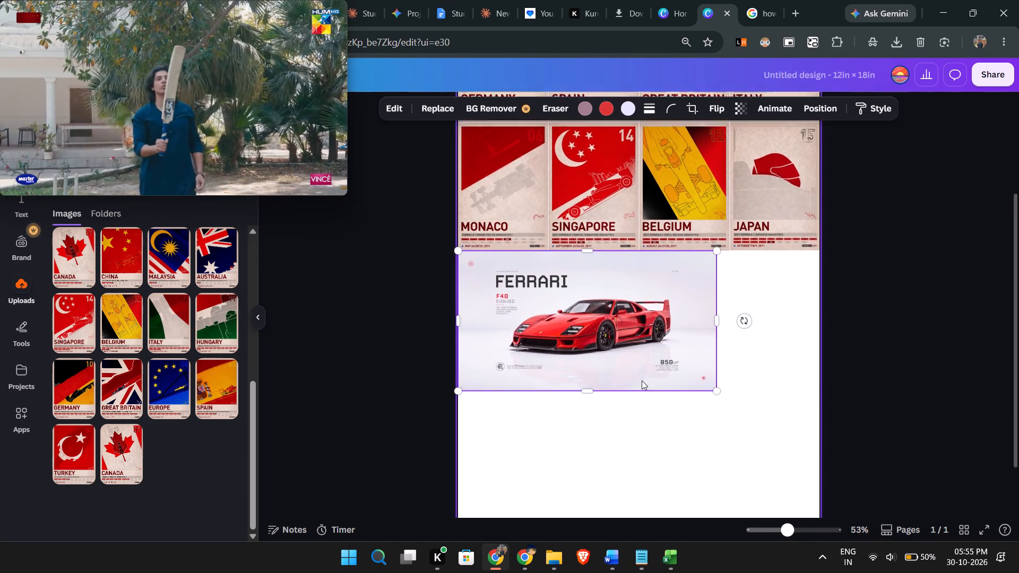
ctrl+scroll(637, 345, up, 4)
scroll(634, 318, up, 1)
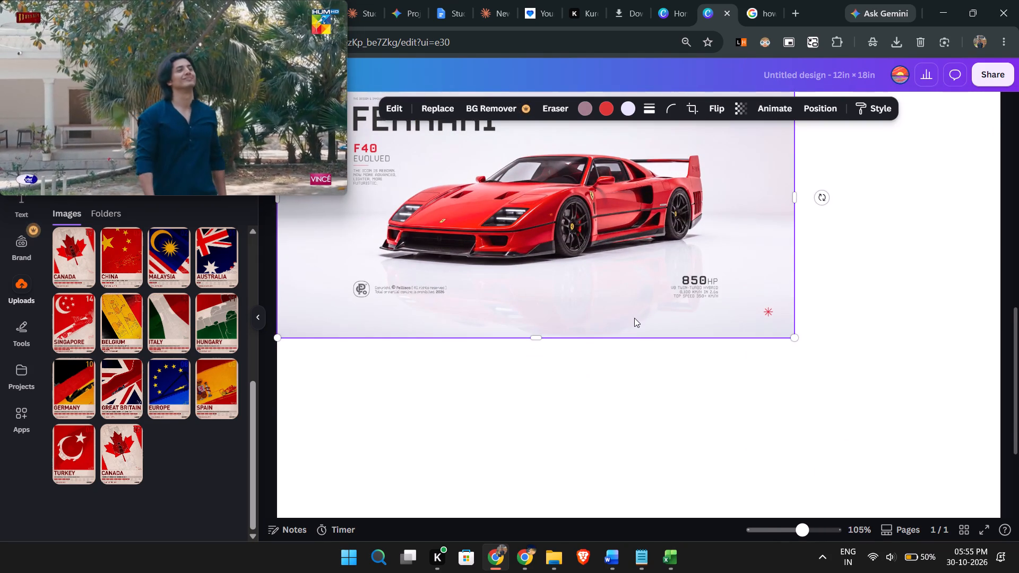
ctrl+scroll(591, 372, up, 4)
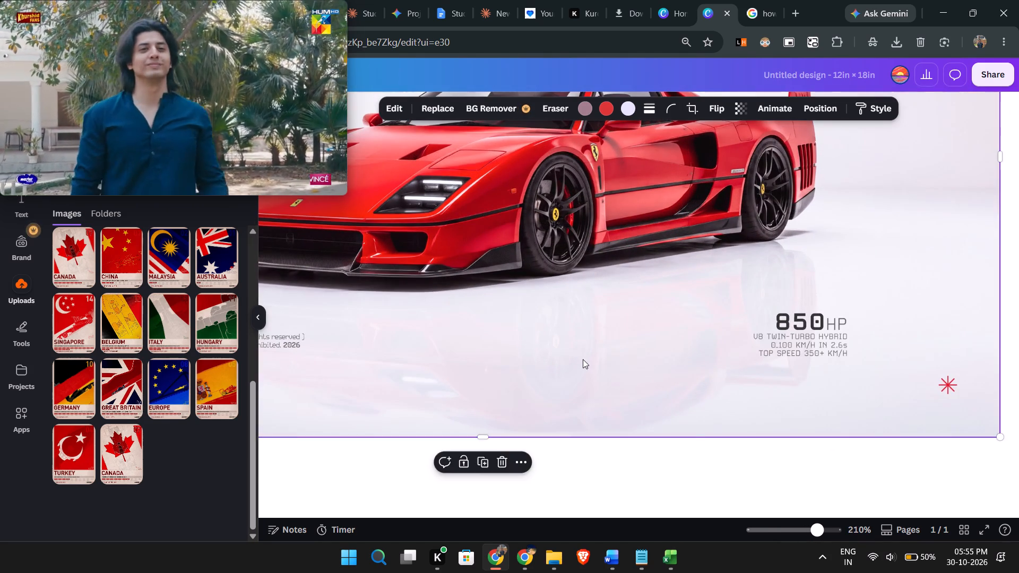
scroll(561, 361, up, 3)
ctrl+scroll(559, 361, down, 3)
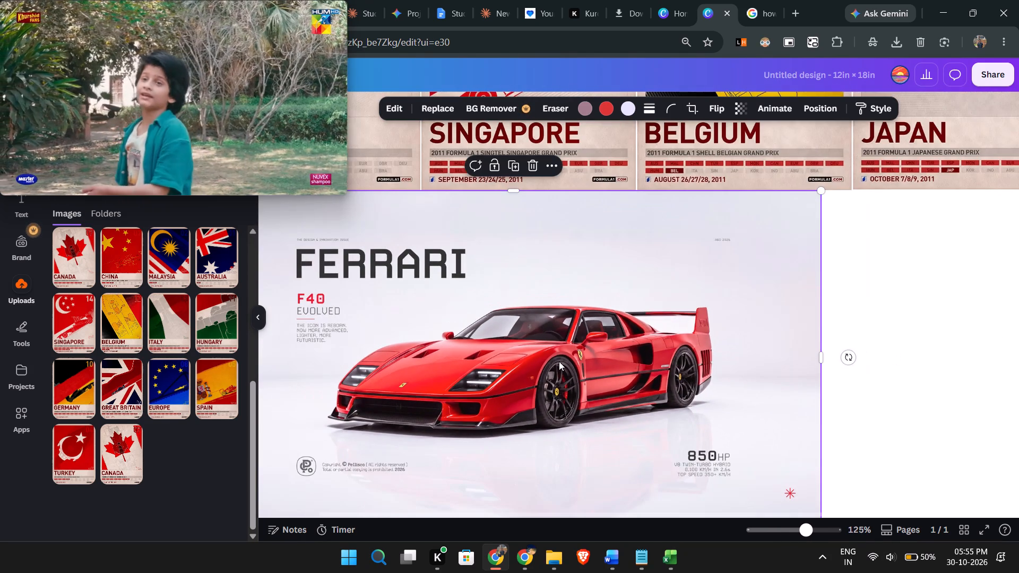
scroll(531, 363, down, 1)
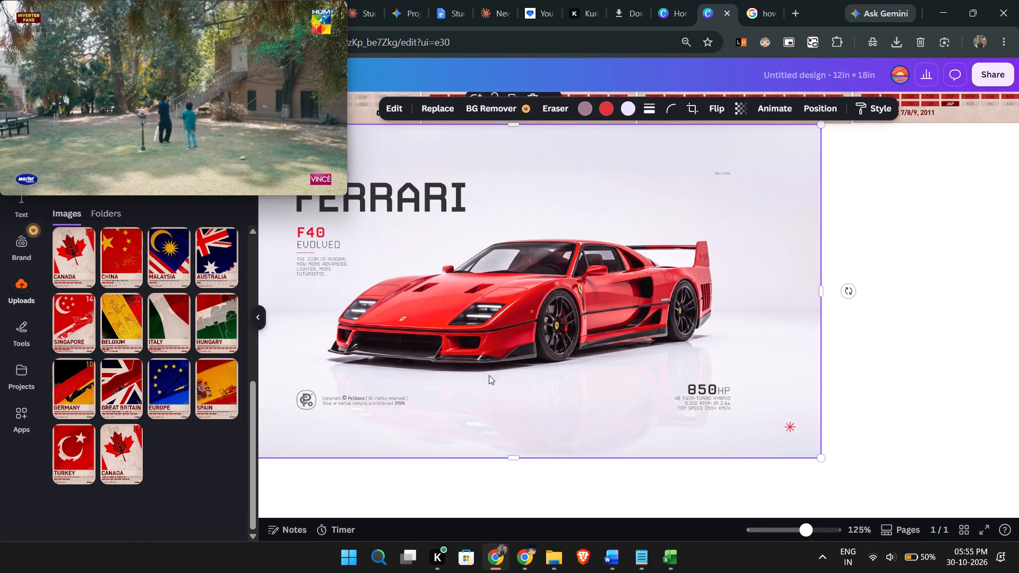
scroll(343, 401, up, 3)
ctrl+scroll(342, 402, up, 2)
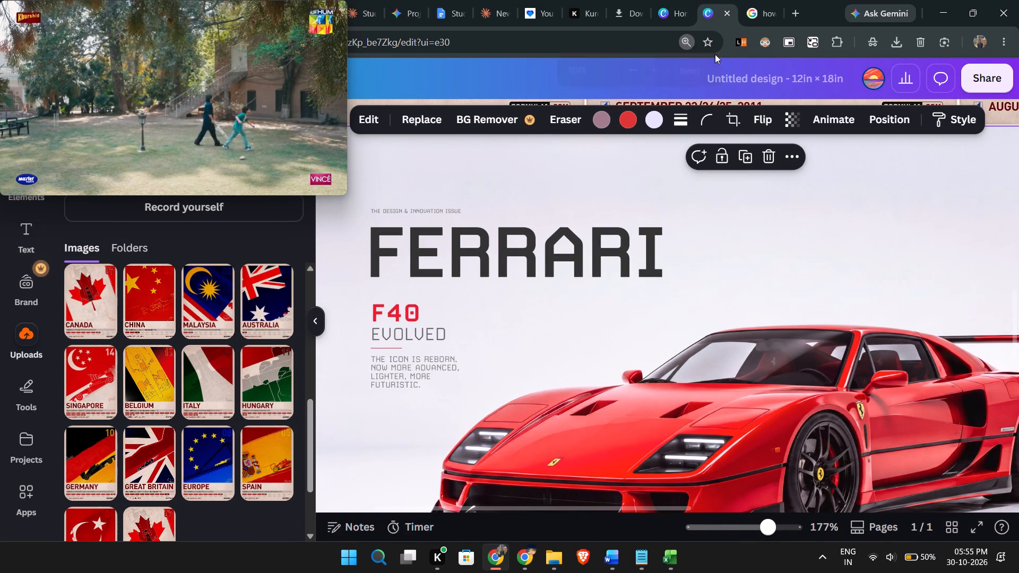
Reset the browser's page zoom to 100%.
click(691, 41)
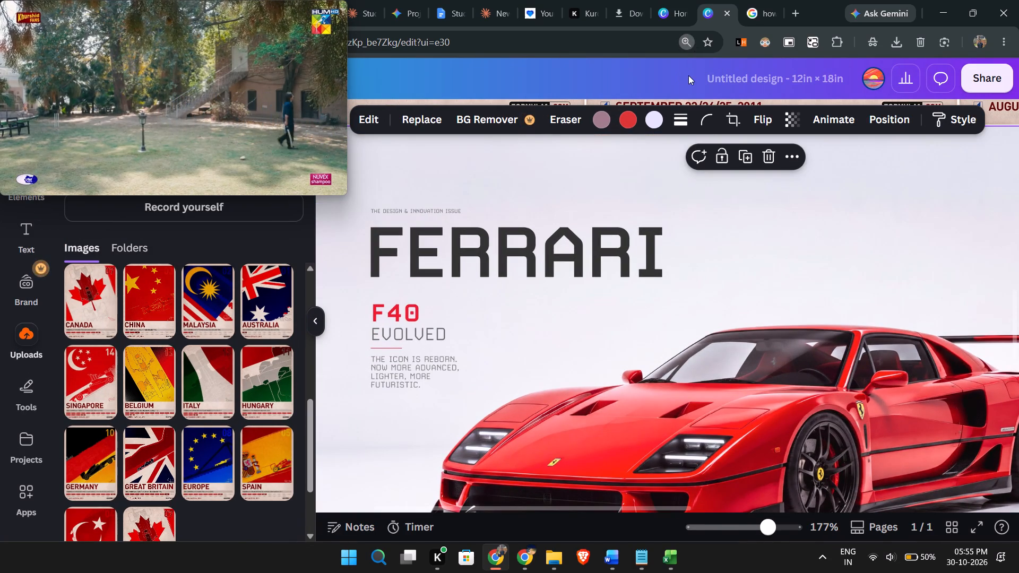
click(689, 77)
Inspect the Ferrari F40 image's copyright text and lower edge, and its fit beneath the posters.
scroll(448, 401, down, 2)
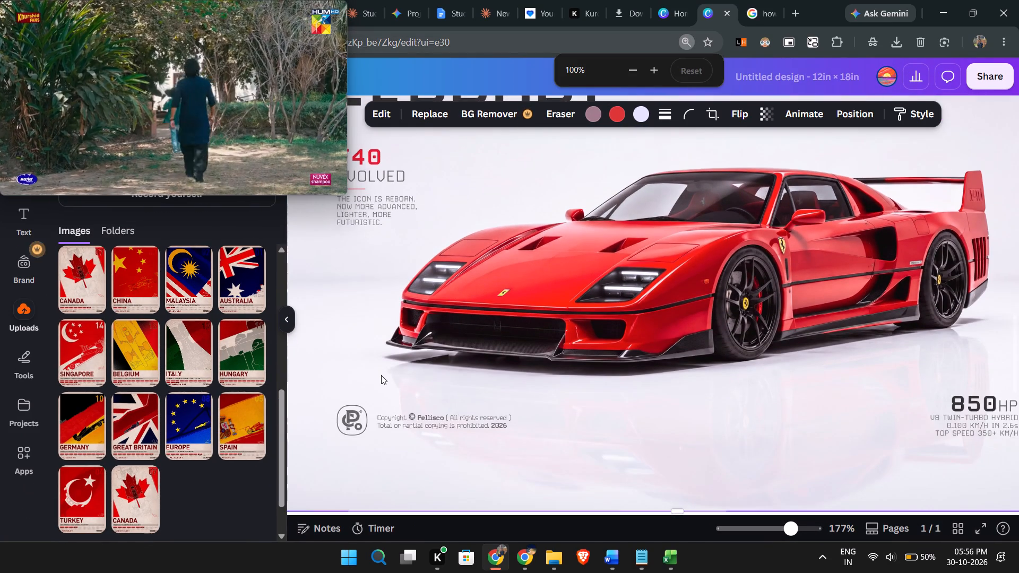
scroll(381, 375, down, 2)
ctrl+scroll(385, 366, up, 2)
ctrl+scroll(430, 300, up, 3)
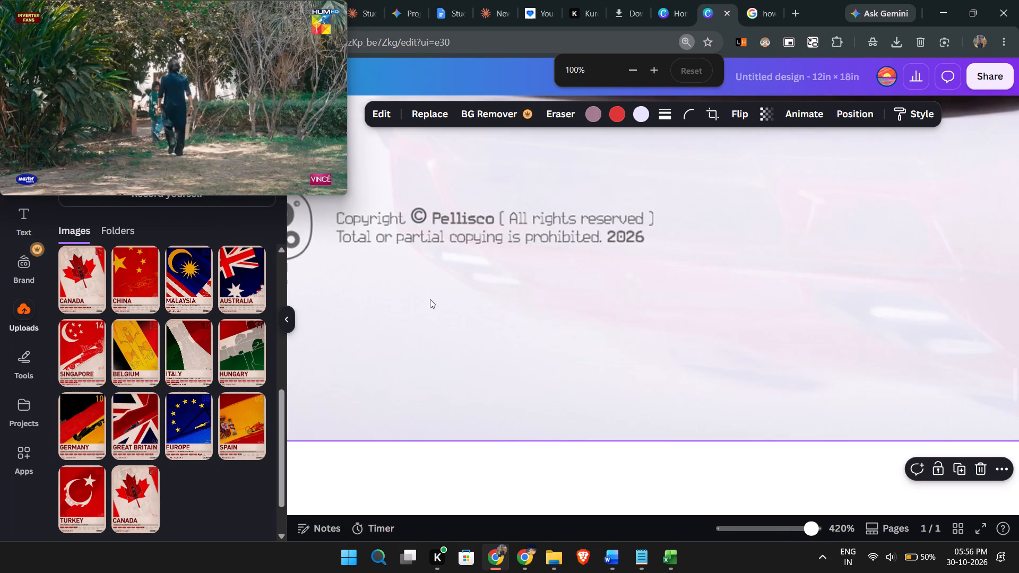
ctrl+scroll(430, 299, up, 2)
ctrl+scroll(430, 299, down, 8)
ctrl+scroll(656, 390, down, 1)
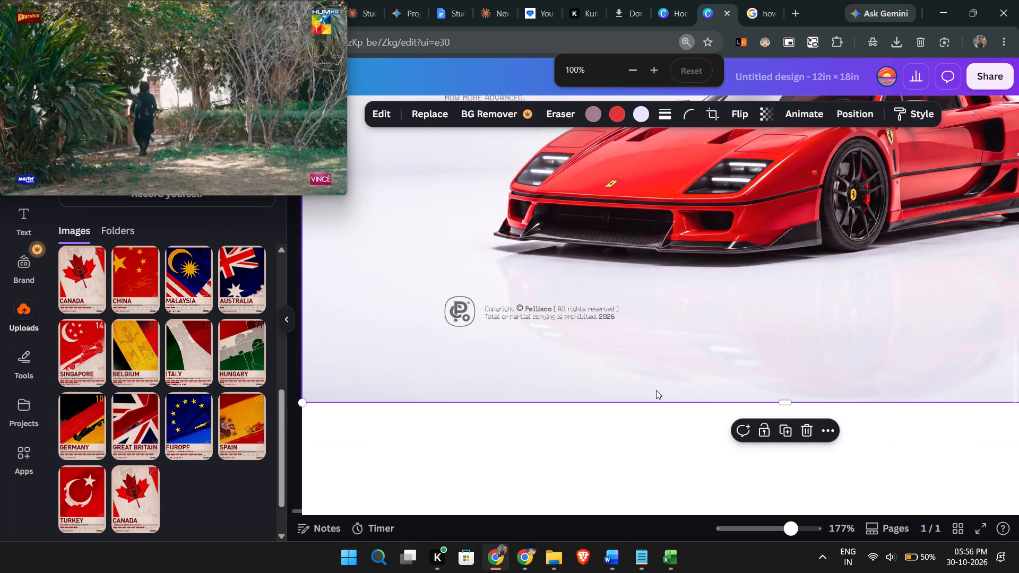
scroll(742, 391, down, 2)
scroll(744, 391, up, 5)
ctrl+scroll(744, 391, down, 3)
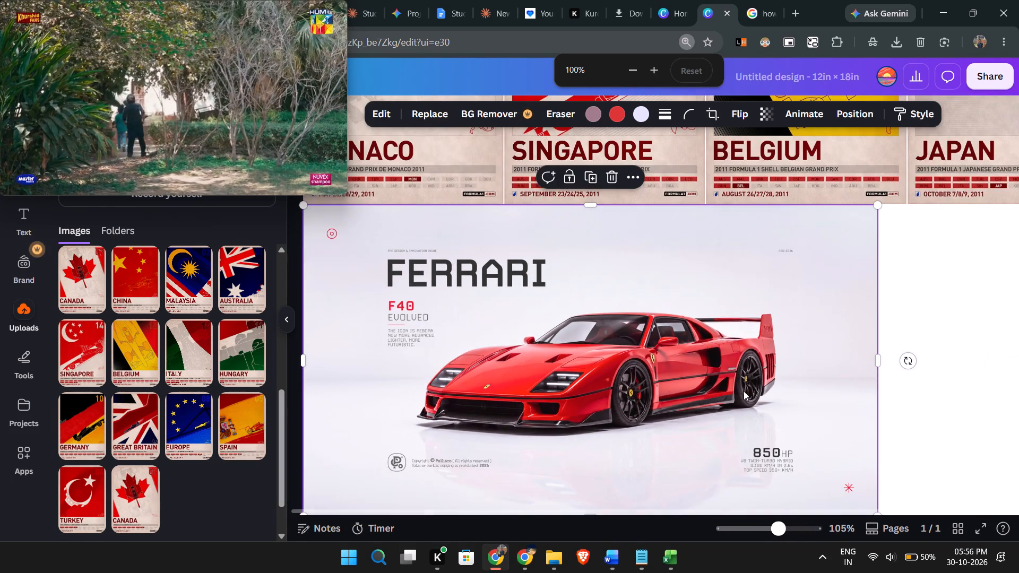
scroll(744, 391, down, 1)
key(alt+Tab)
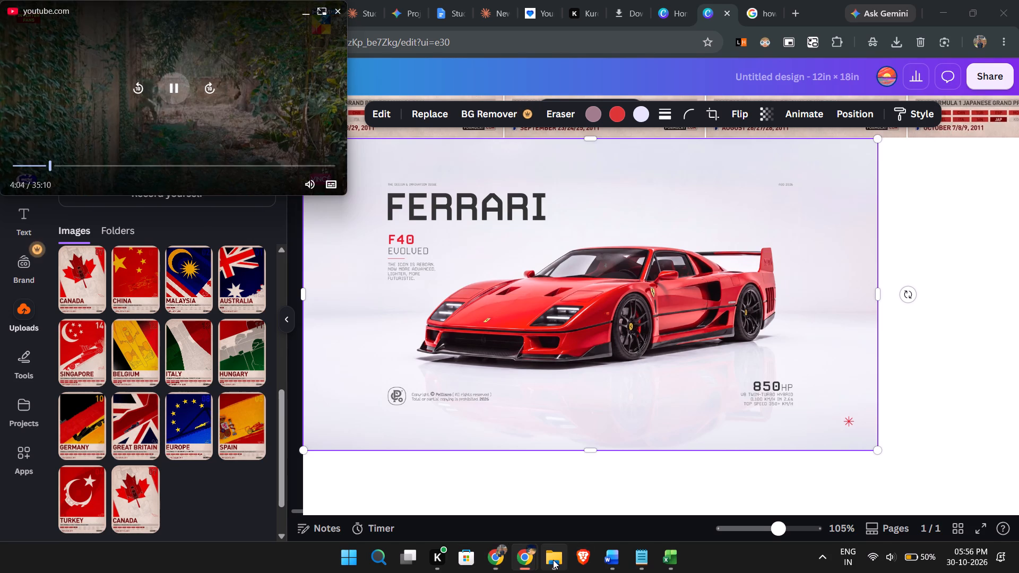
click(553, 560)
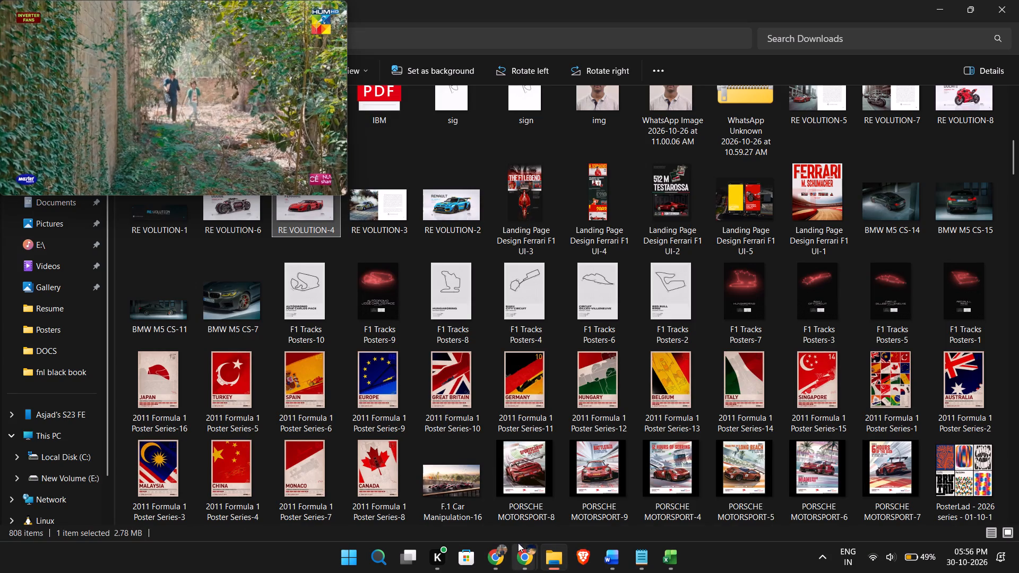
scroll(480, 348, up, 1)
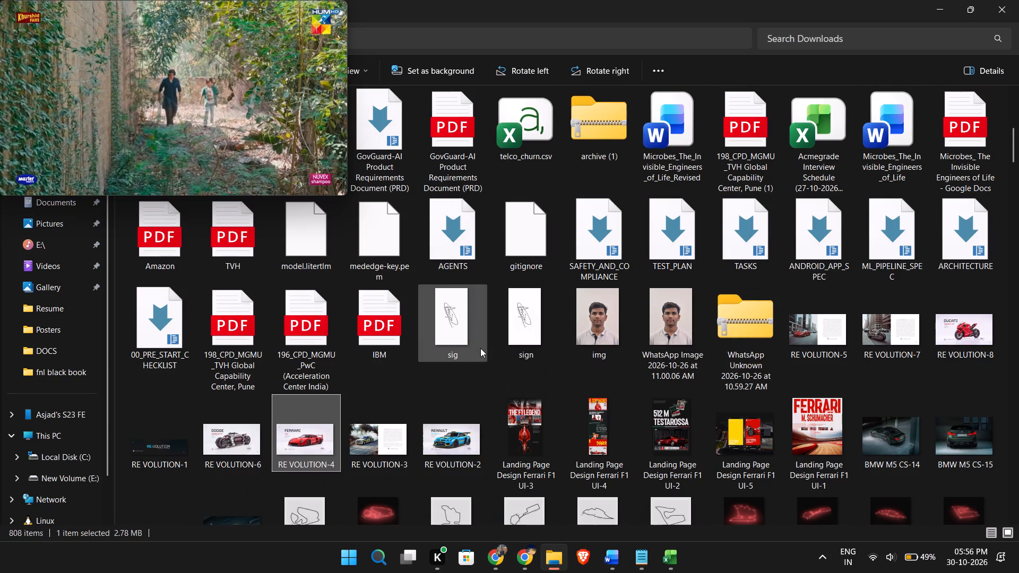
scroll(492, 384, down, 1)
scroll(503, 384, up, 1)
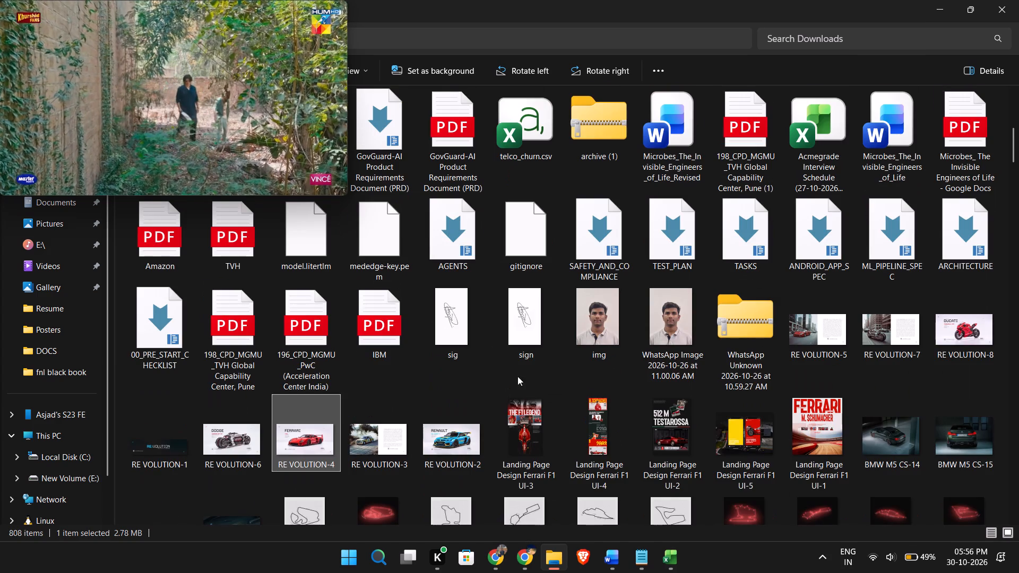
scroll(897, 378, down, 1)
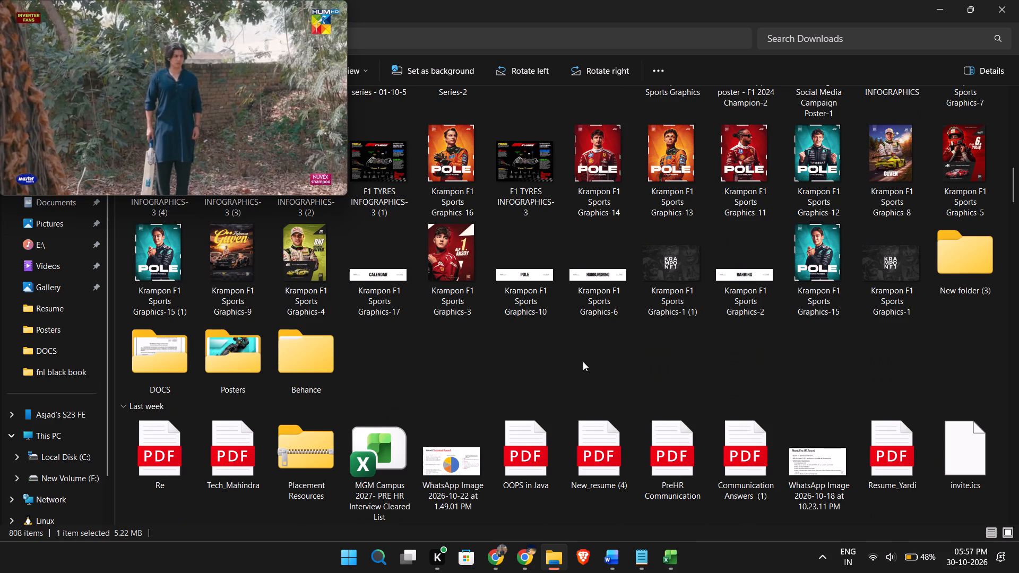
scroll(583, 361, up, 1)
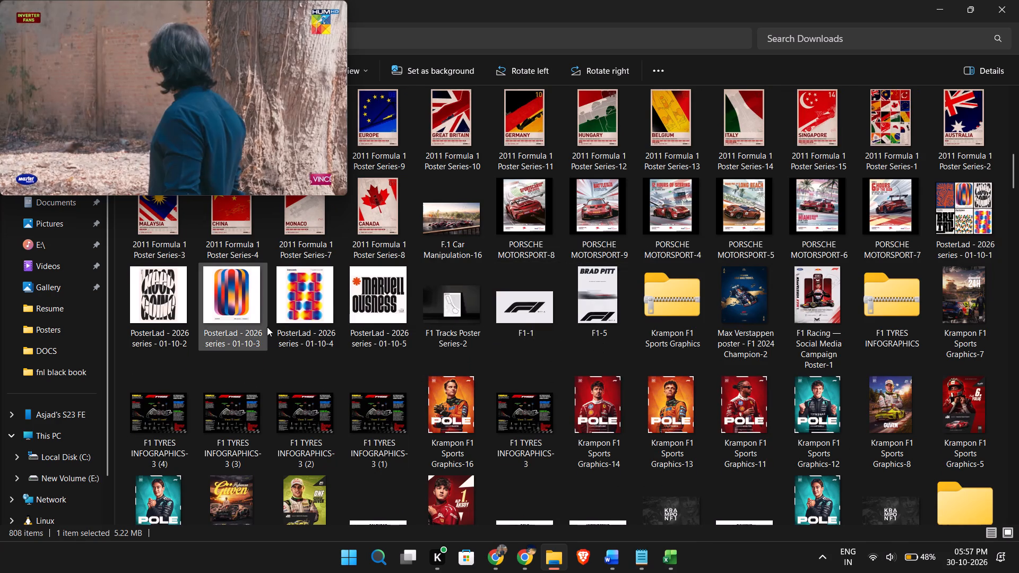
scroll(267, 327, up, 1)
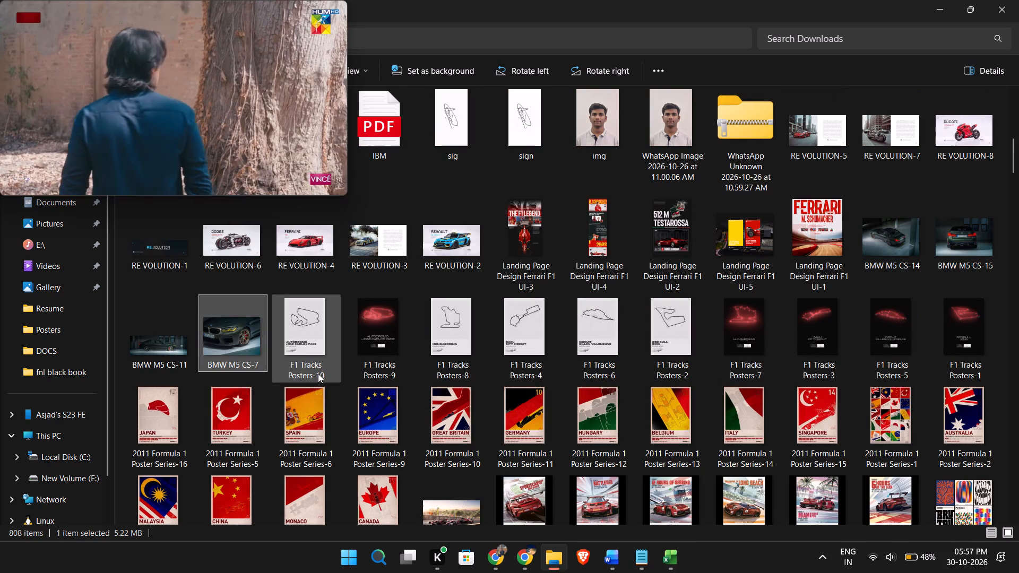
click(418, 348)
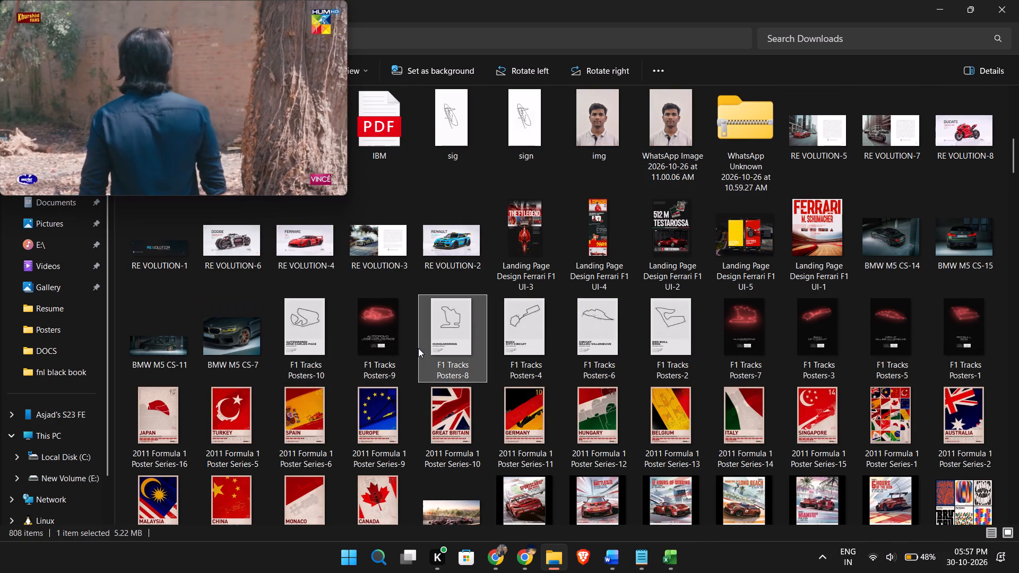
double_click(418, 348)
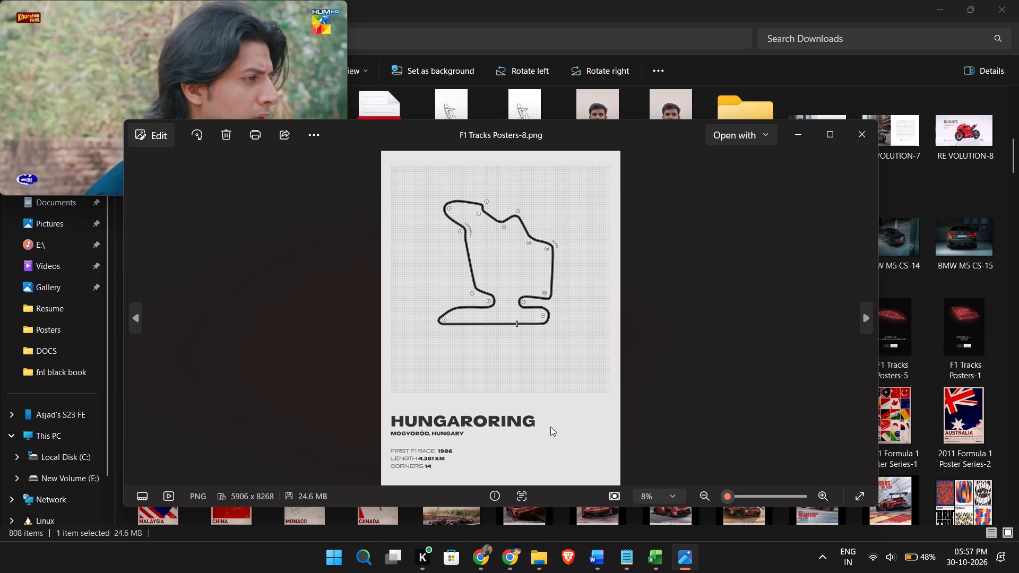
key(Right)
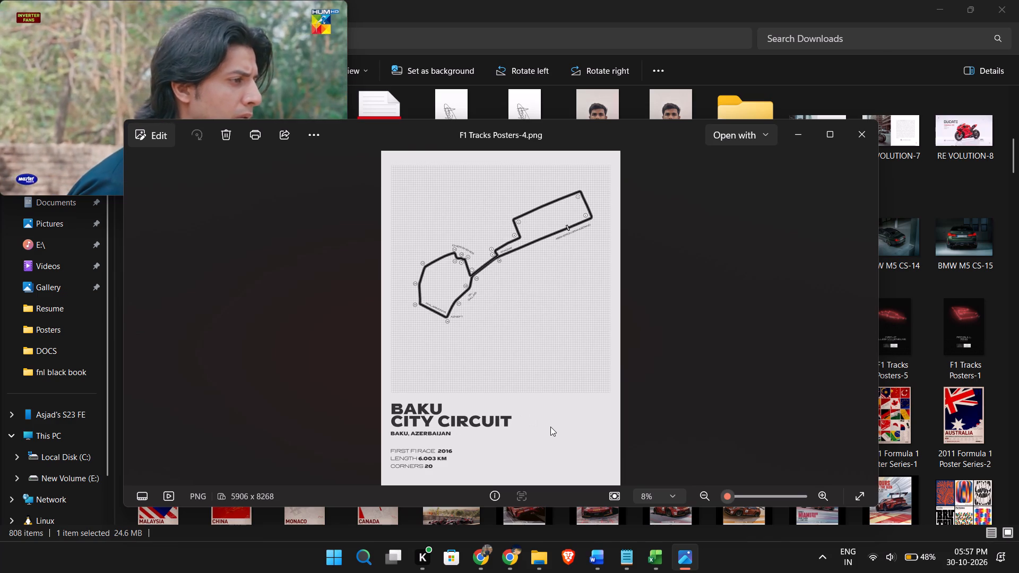
key(Right)
key(Right)
key(Right)
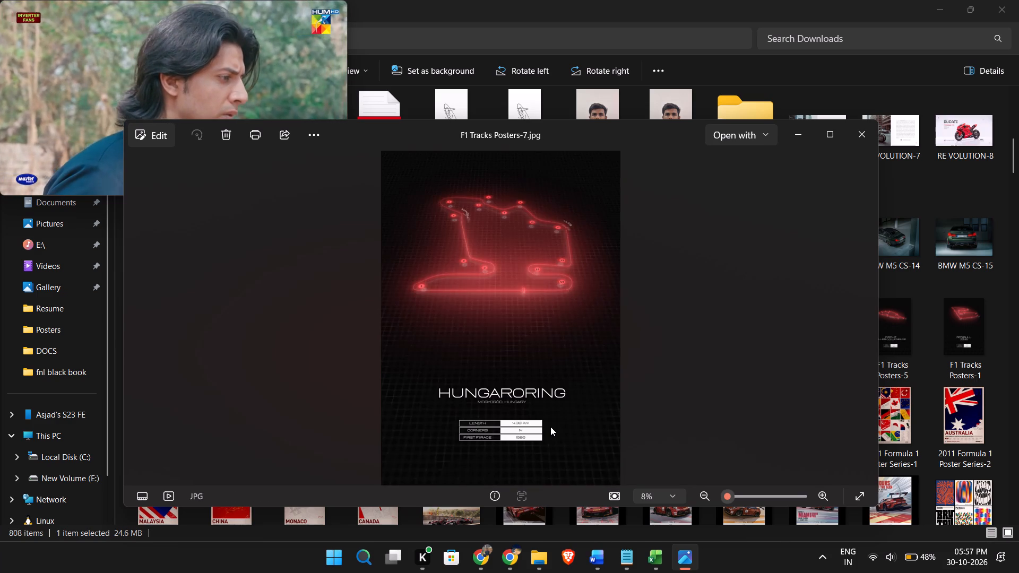
key(Left)
key(Left)
key(Left)
key(Left)
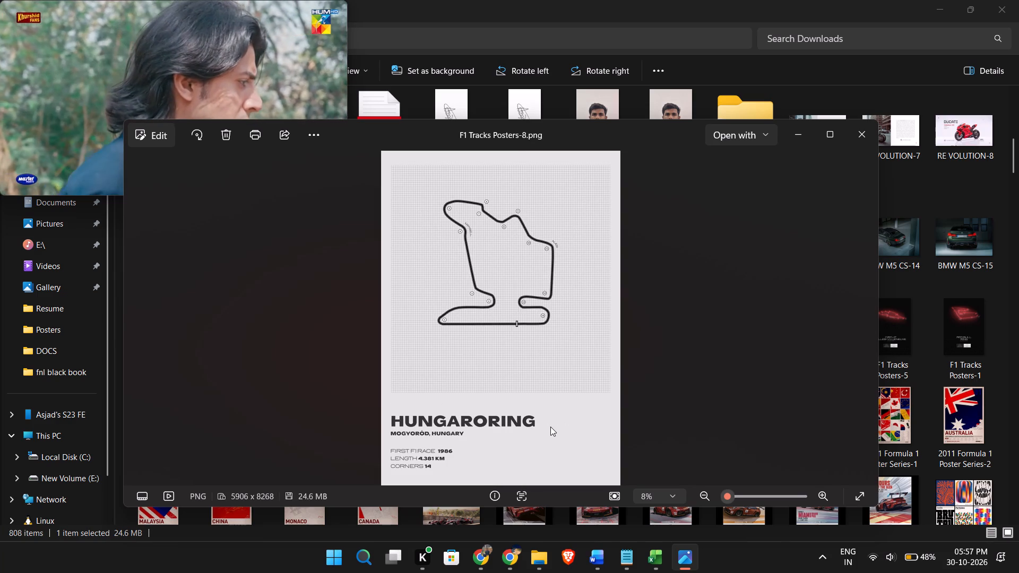
key(Left)
key(Right)
key(Right)
key(Right)
key(Right)
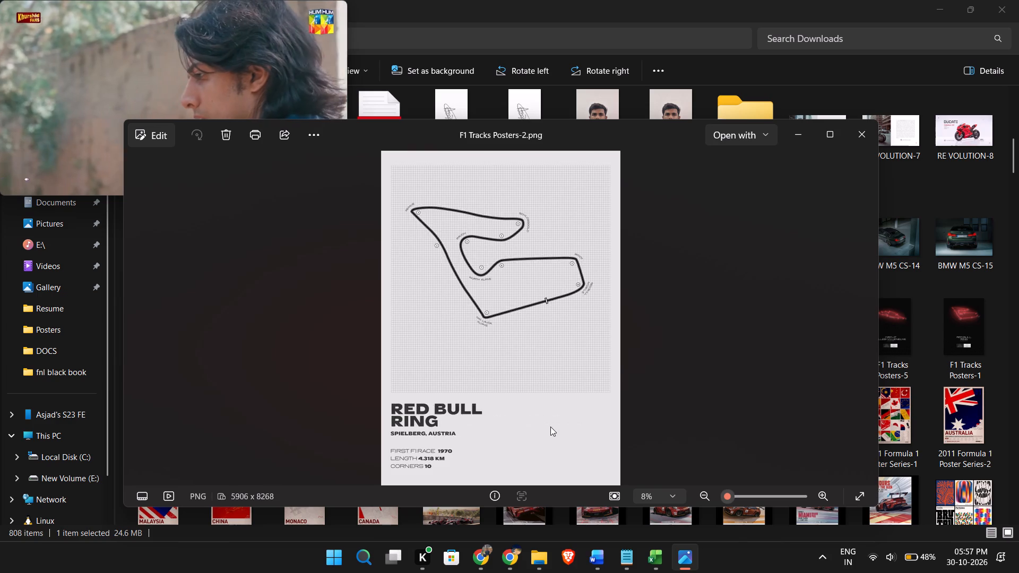
key(Right)
key(Right)
key(Right)
key(Right)
key(Right)
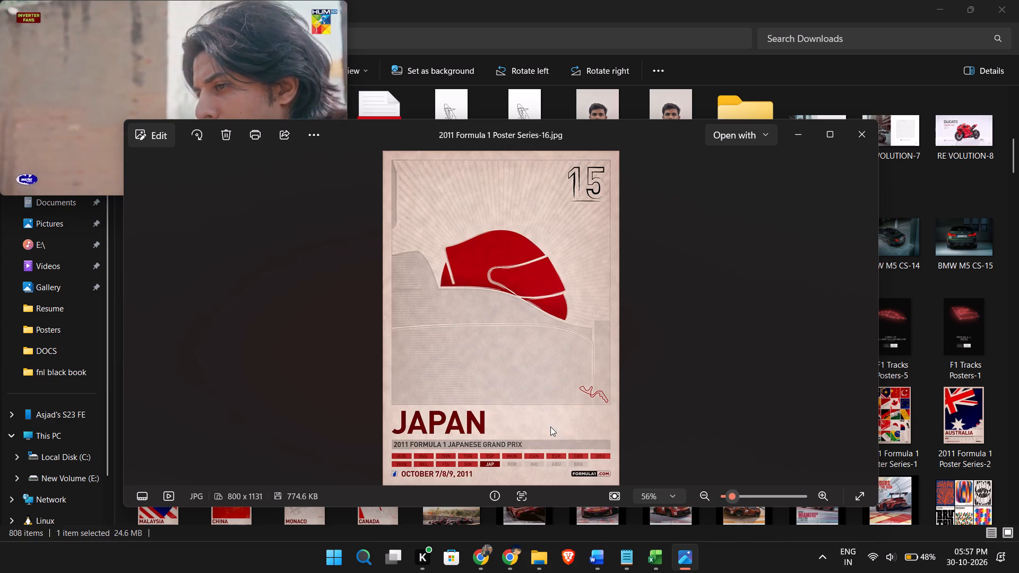
Look through the 2011 Formula 1 Poster Series images in the viewer, ending on the Poster Series-1 overview.
key(Left)
key(Left)
key(Right)
key(Right)
key(Right)
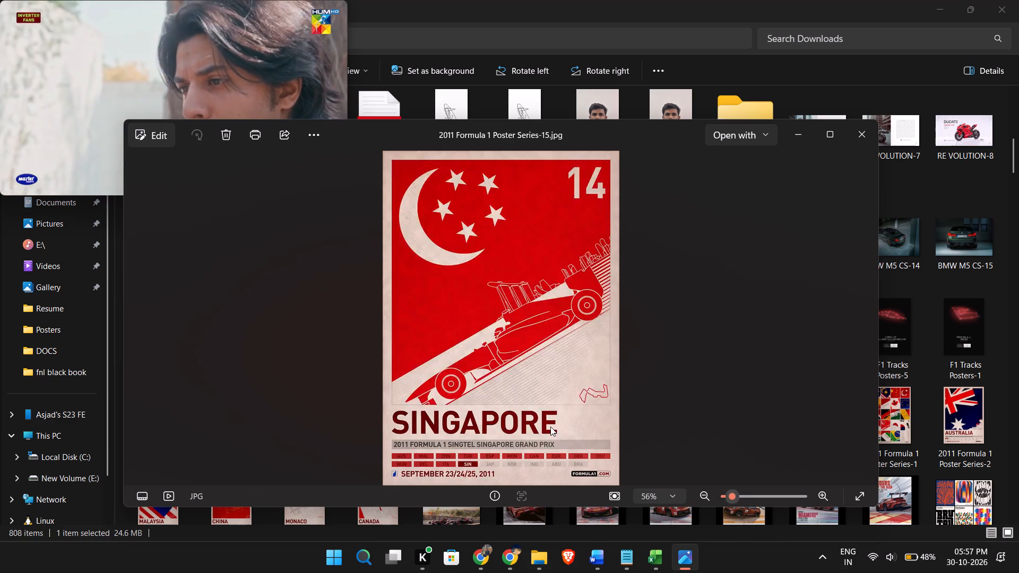
key(Right)
key(Right)
key(Right)
key(Right)
key(Right)
key(Right)
key(Right)
key(Right)
key(Right)
key(Right)
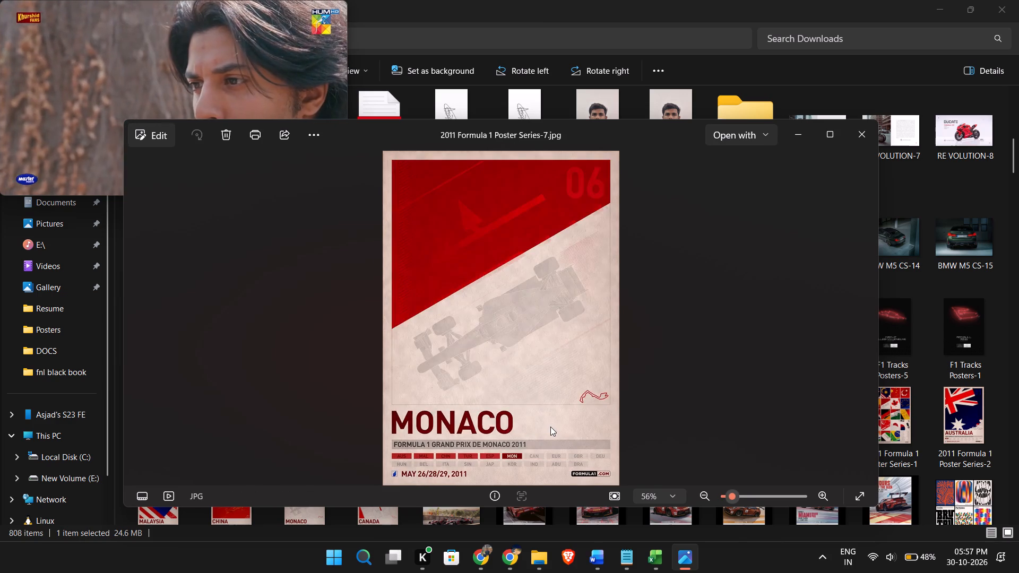
key(Right)
key(Right)
key(Right)
key(Right)
key(Right)
key(Left)
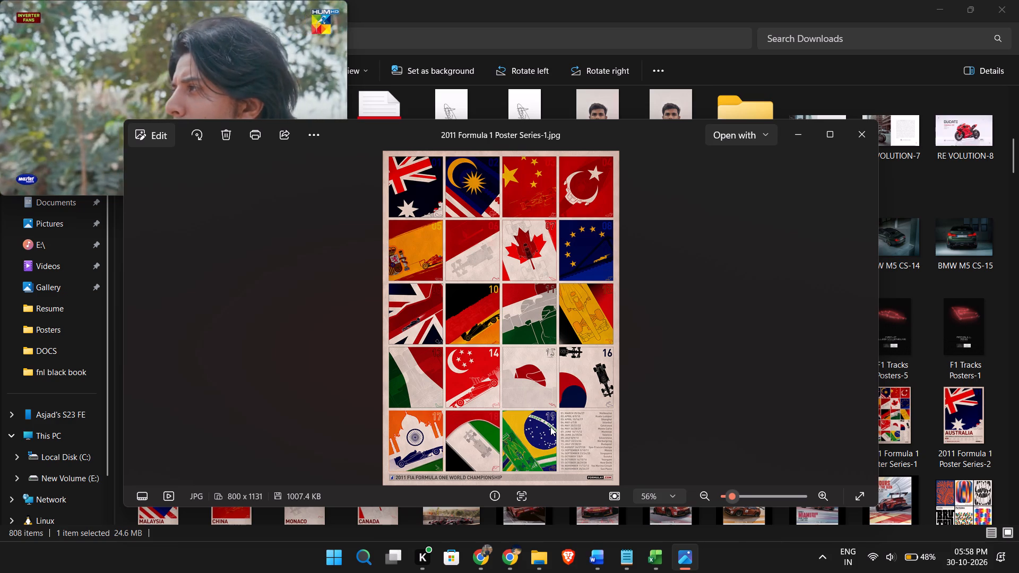
Examine the bottom row of the Poster Series-1 overview up close, check its file information, and close the preview.
scroll(574, 442, up, 2)
scroll(501, 418, up, 11)
drag(557, 442, 557, 300)
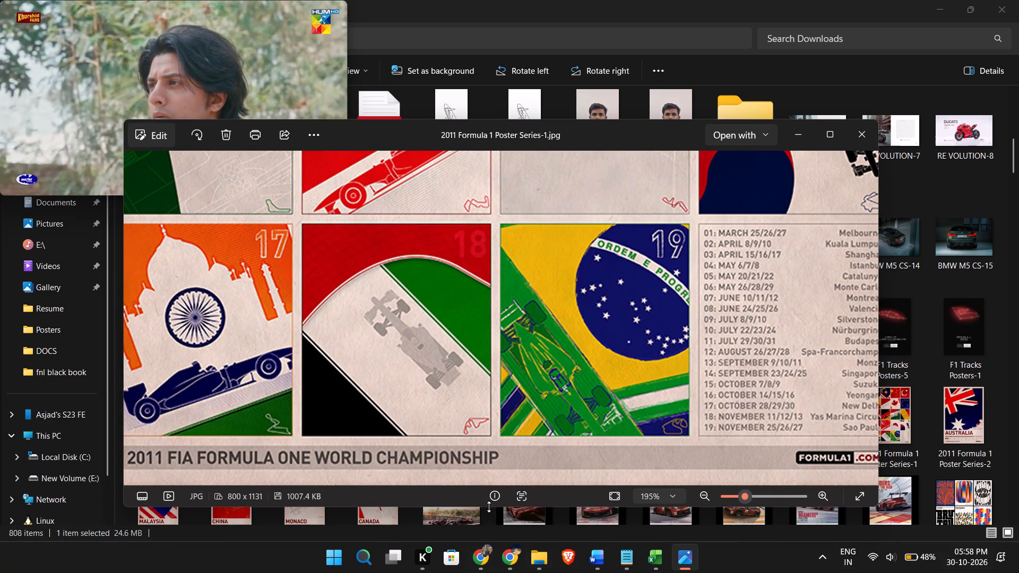
click(497, 495)
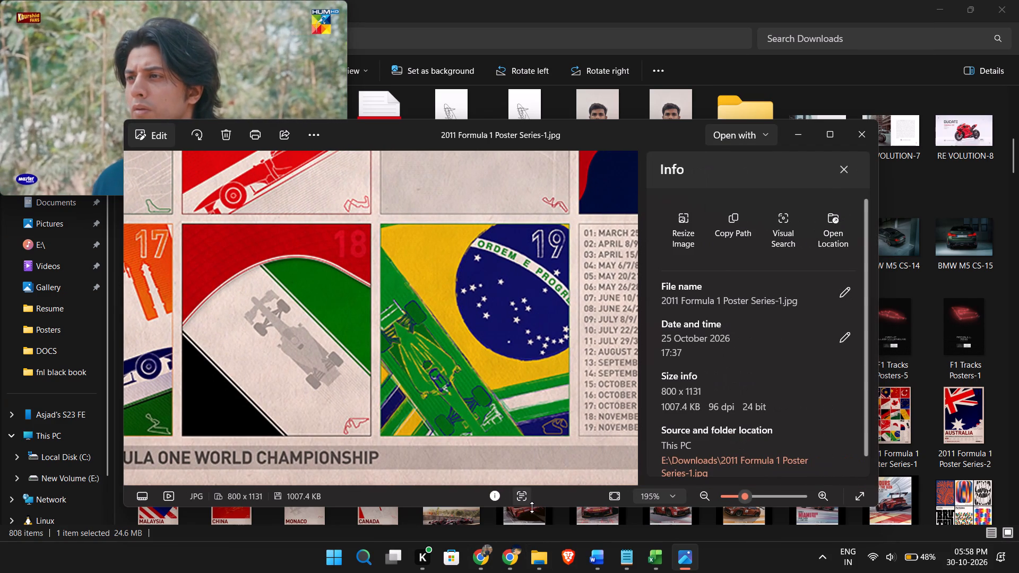
click(853, 140)
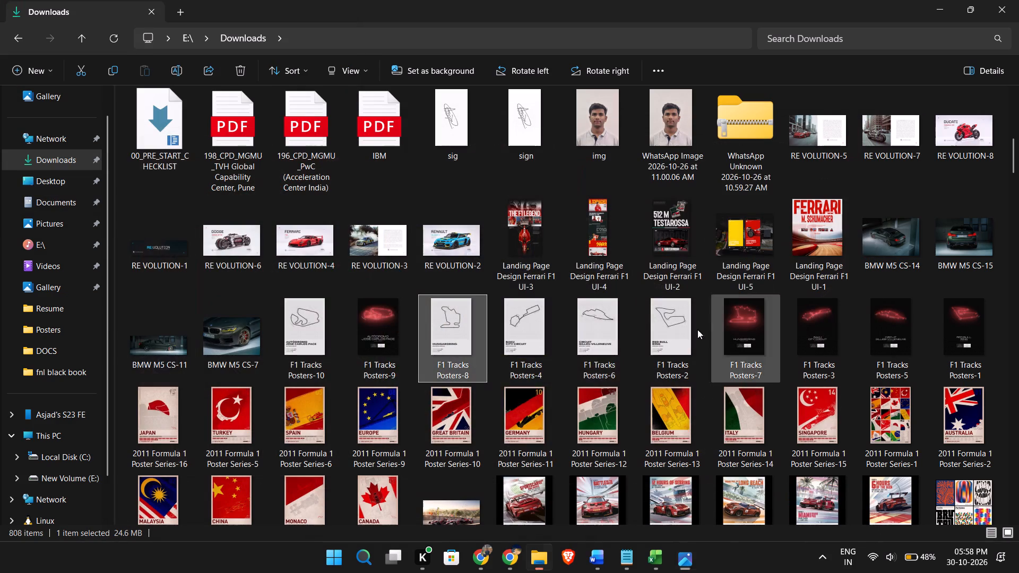
Open the Germany poster, 2011 Formula 1 Poster Series-11, check its file information, and close the preview.
double_click(526, 404)
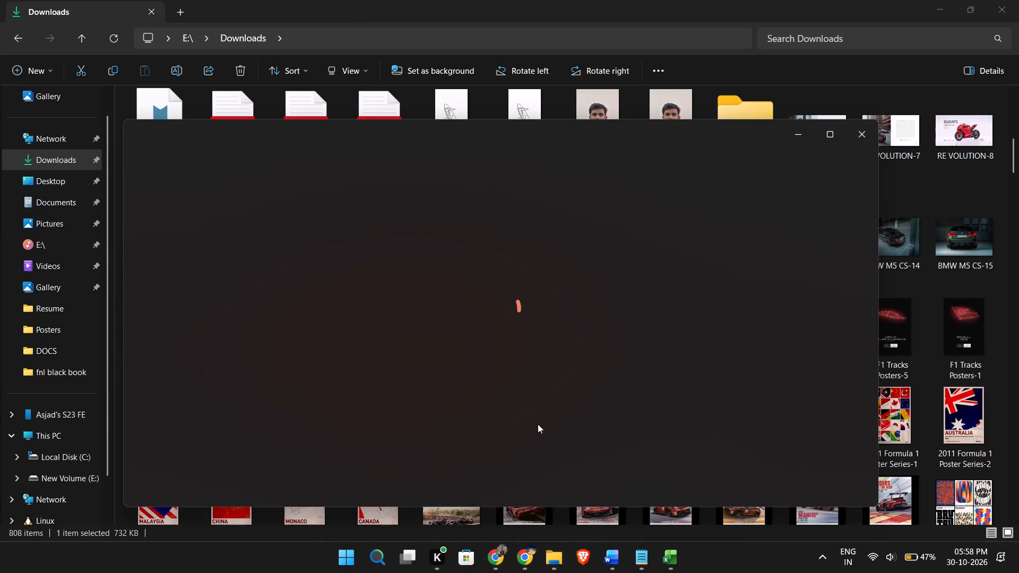
click(493, 497)
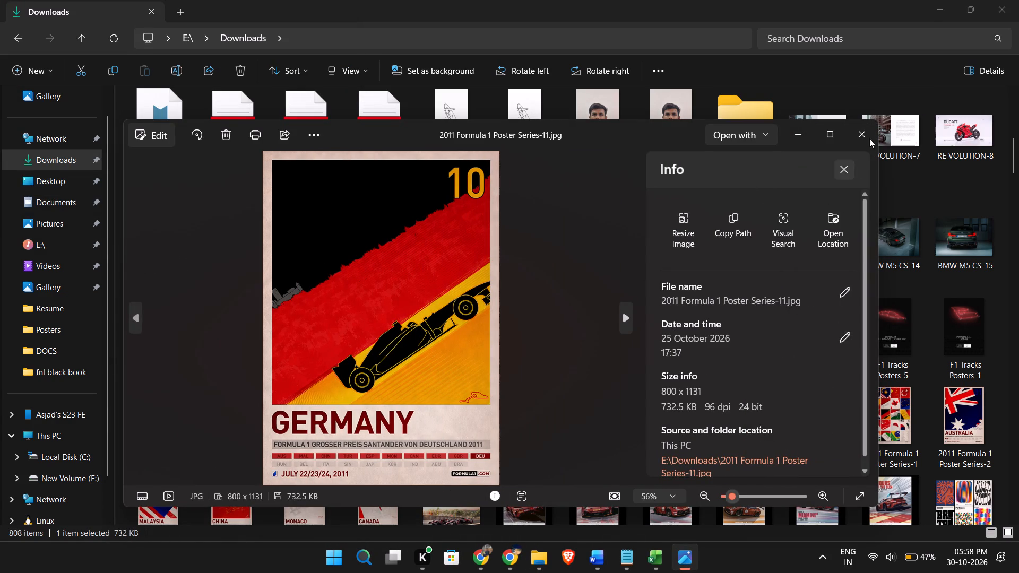
click(859, 143)
Open the Posters folder inside Downloads and show its files as large thumbnails.
key(alt+Tab)
key(alt+Tab)
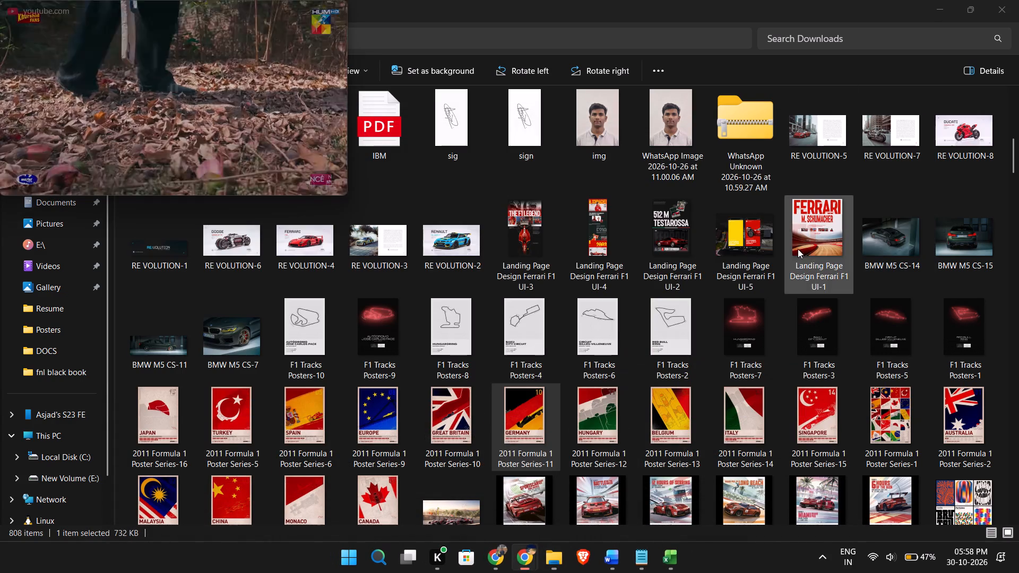
scroll(458, 402, down, 1)
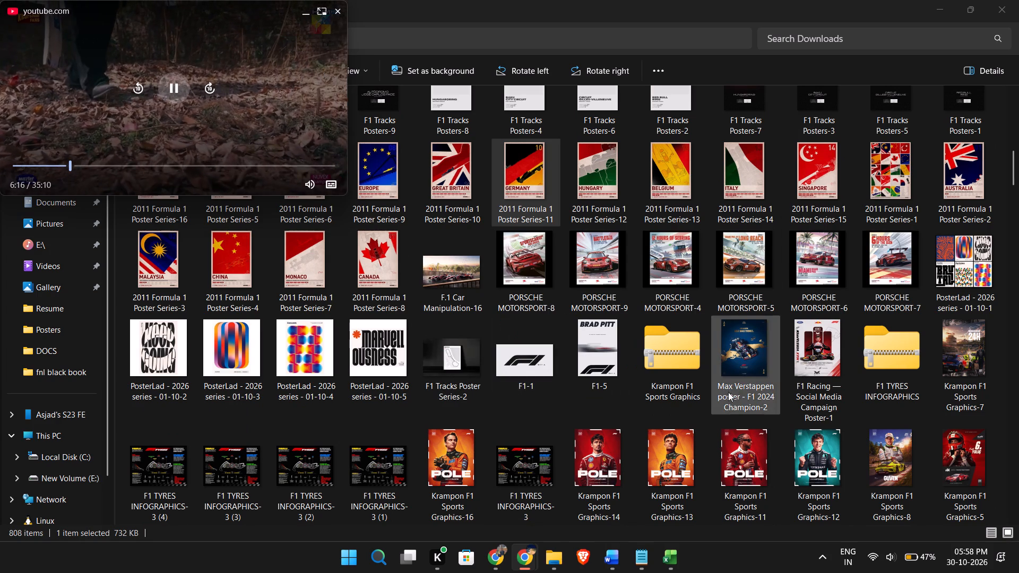
scroll(417, 402, down, 1)
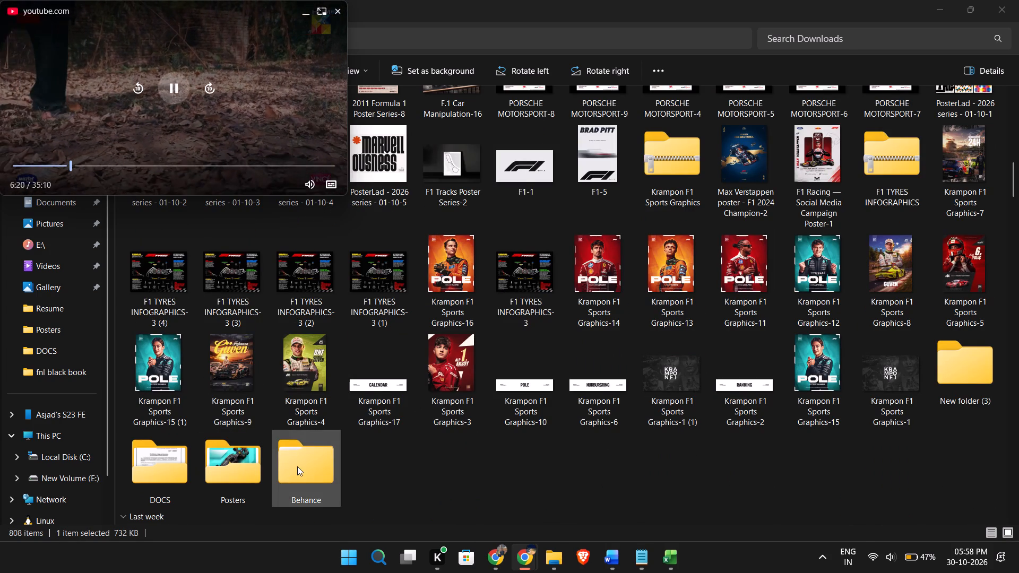
scroll(297, 466, down, 1)
double_click(249, 262)
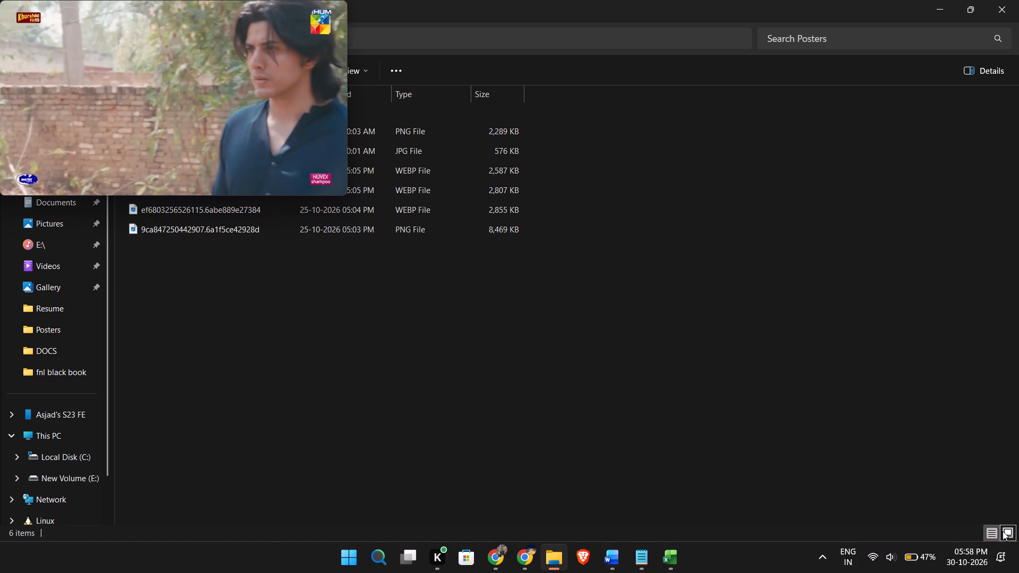
click(1003, 531)
Open the first image in the Posters folder, look through all its images in the viewer, and close the viewer.
drag(249, 72, 270, 418)
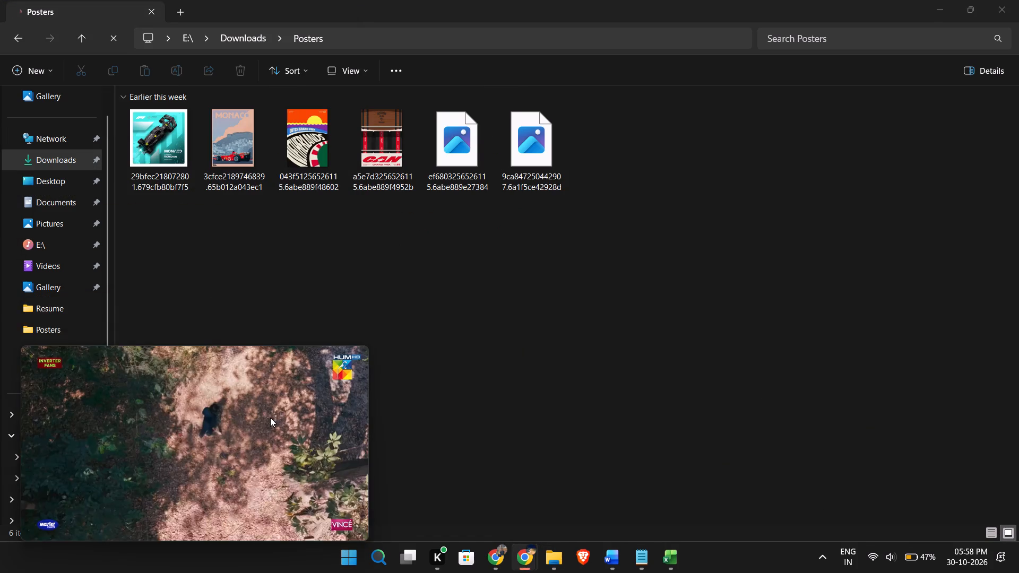
drag(270, 418, 250, 376)
double_click(162, 154)
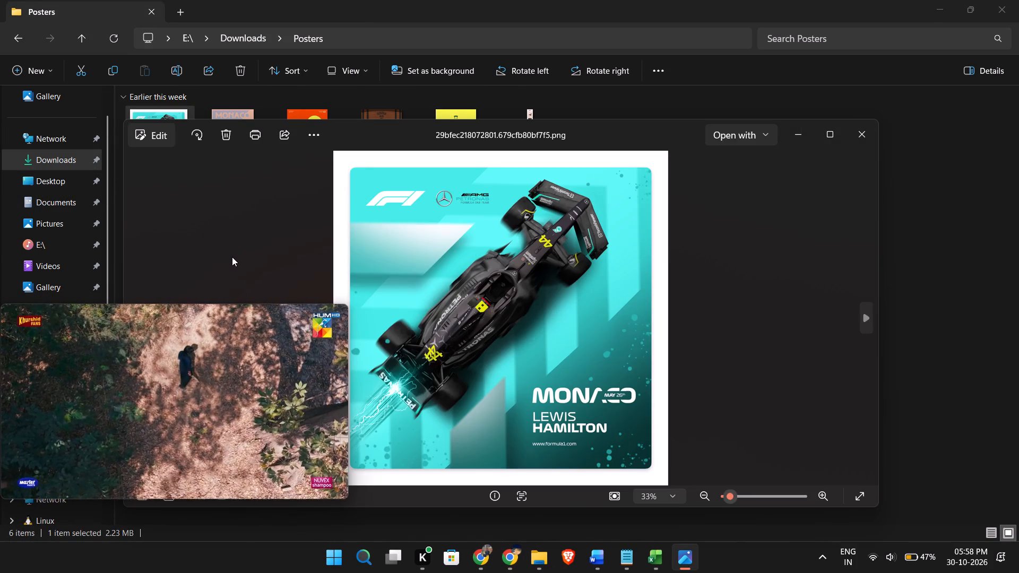
key(Right)
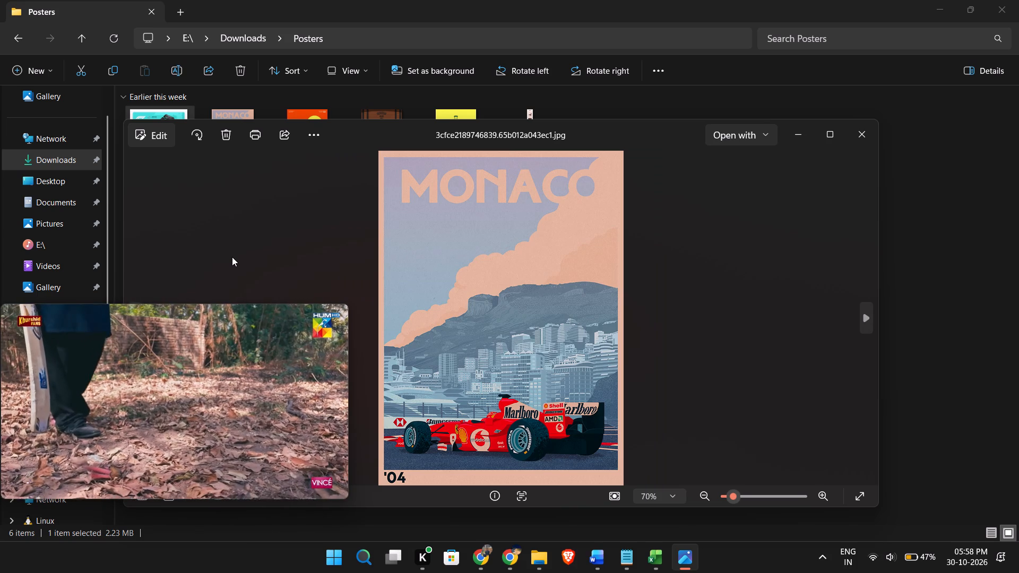
key(Right)
key(Right)
key(Right)
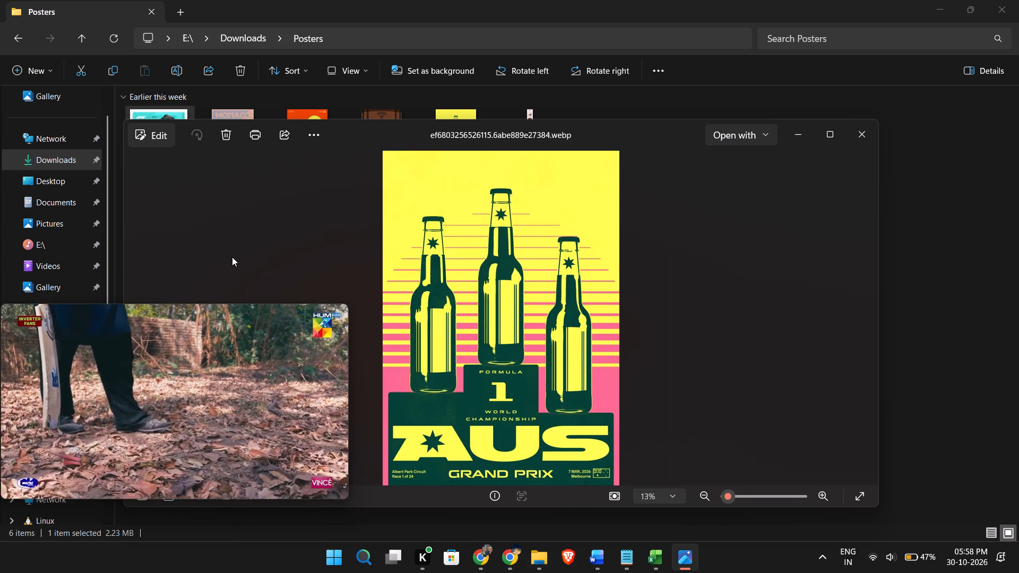
key(Right)
key(Right)
key(Escape)
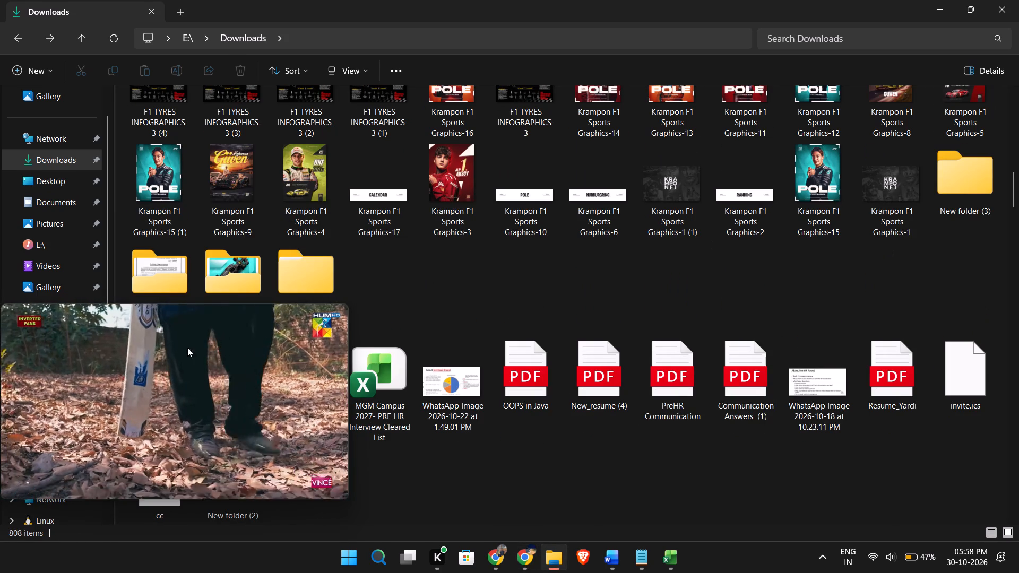
drag(186, 368, 198, 404)
double_click(300, 286)
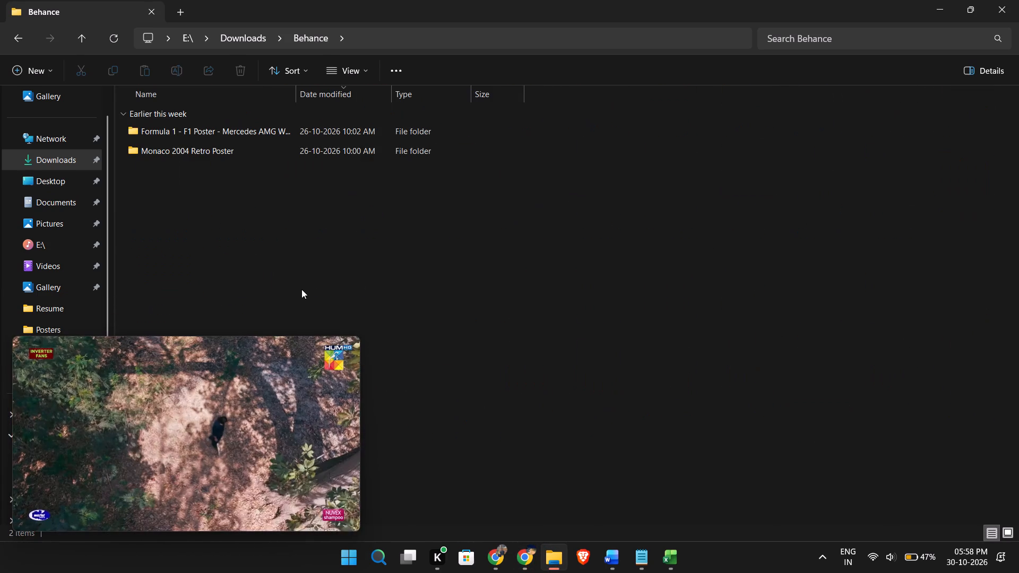
Open the Monaco 2004 Retro Poster folder inside Behance, show its file as a large thumbnail, and return to the Downloads folder.
double_click(267, 143)
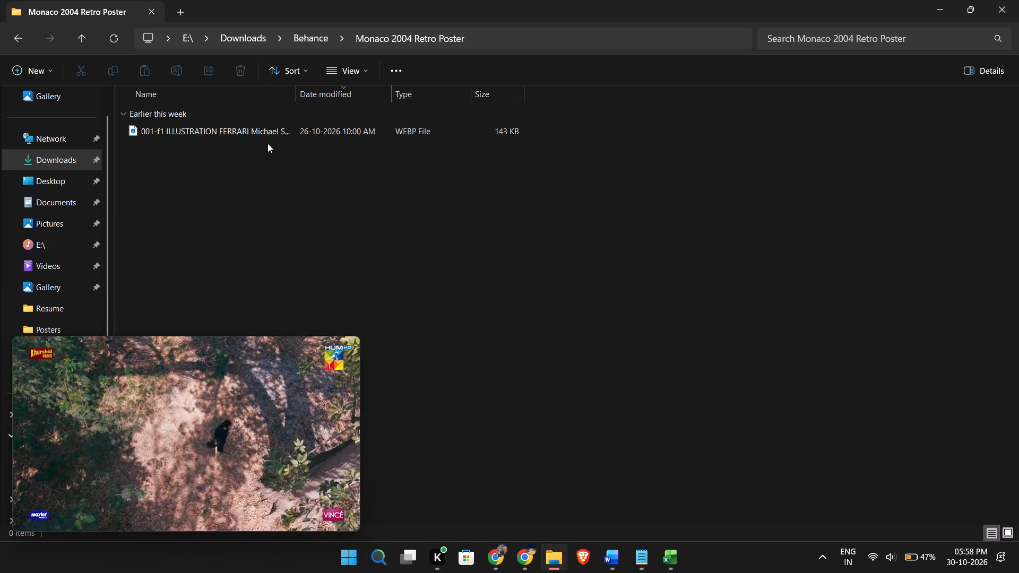
click(1008, 537)
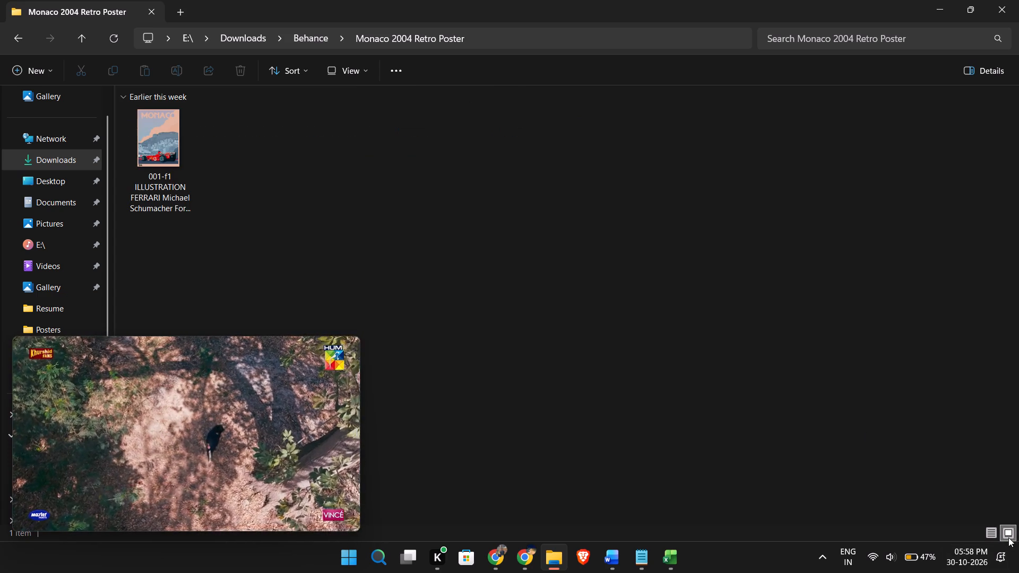
click(23, 37)
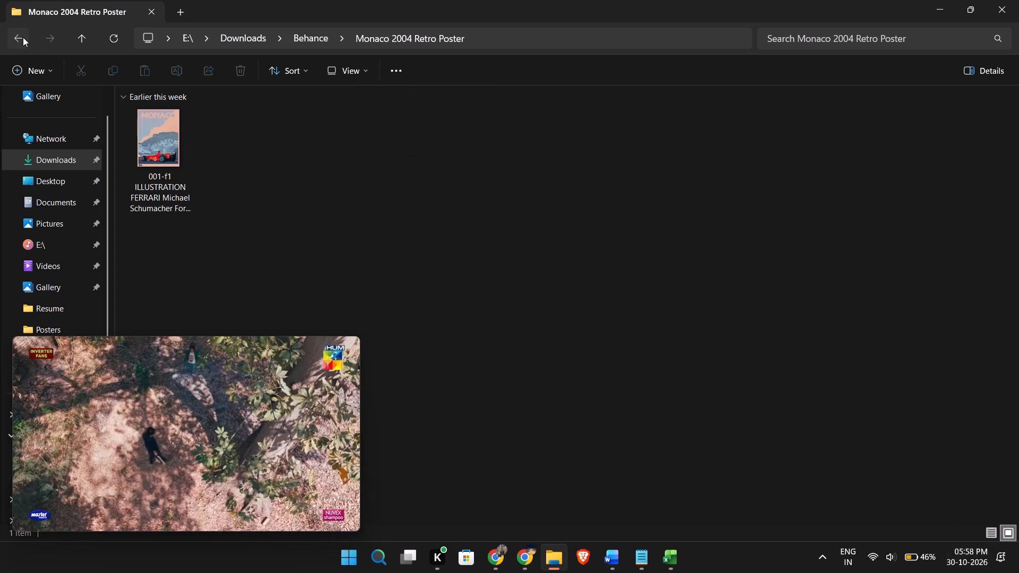
click(23, 37)
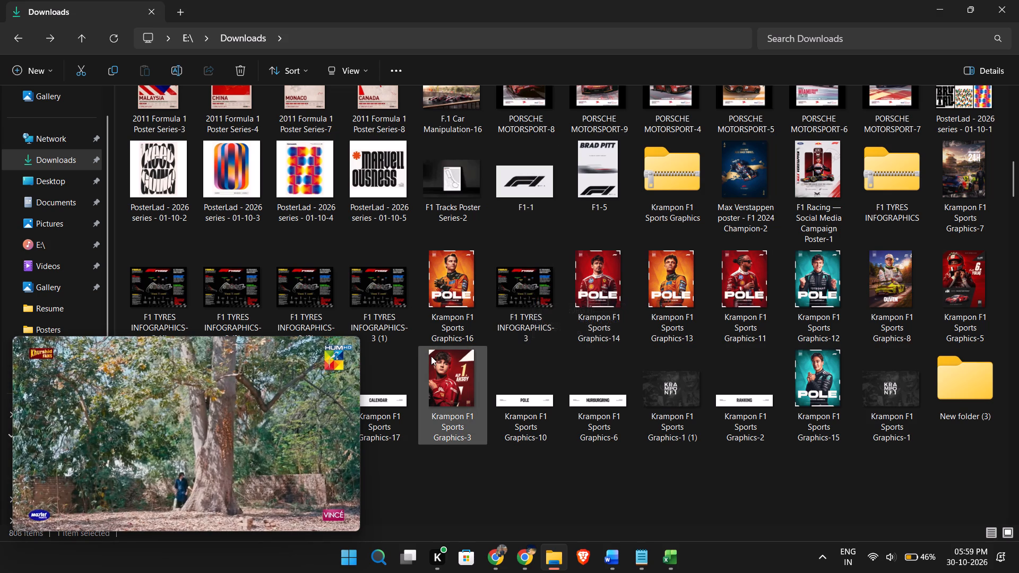
Move the floating video off the folders, open the DOCS folder in Downloads to view its files, and return to Downloads.
drag(242, 396, 668, 397)
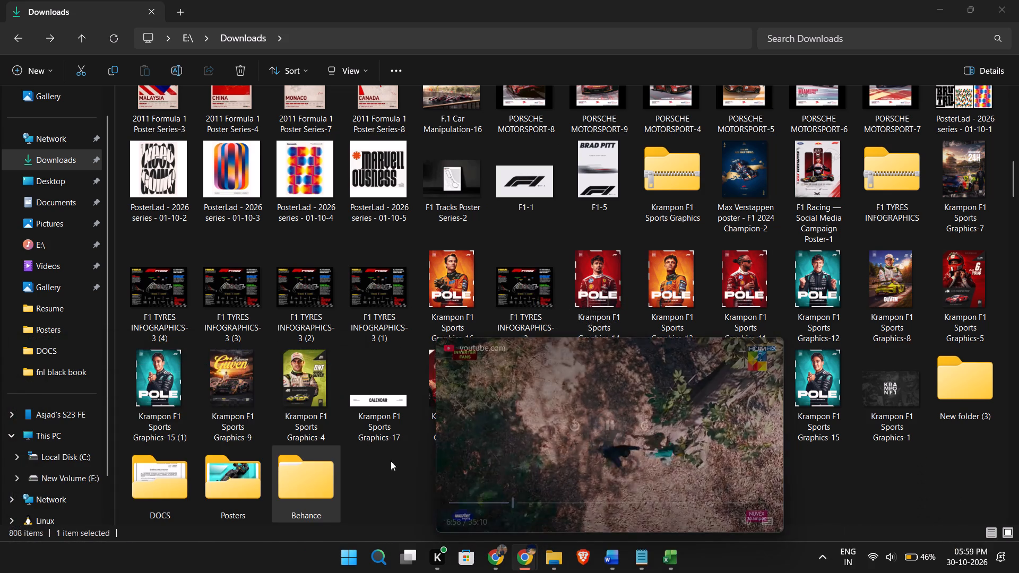
double_click(153, 463)
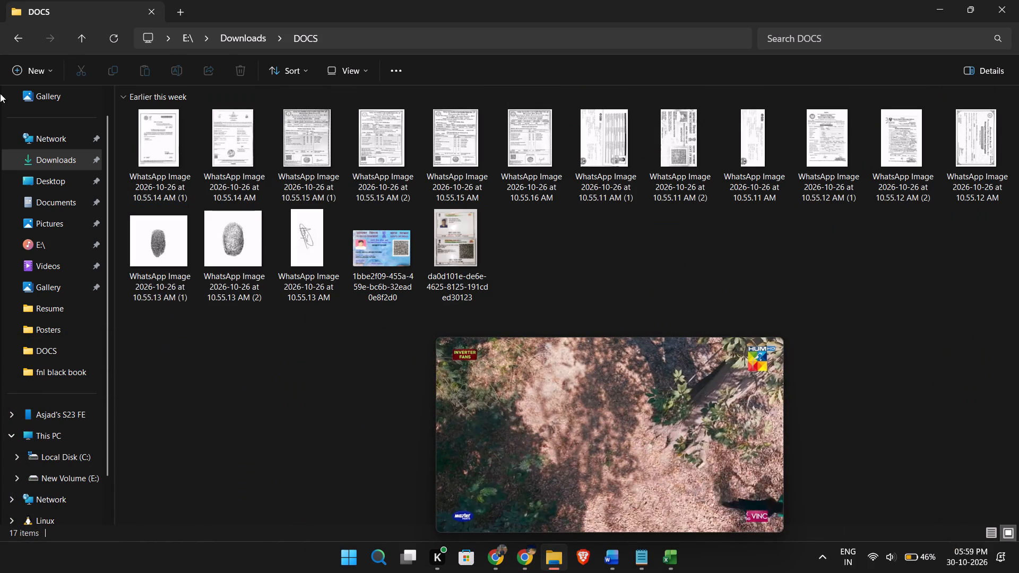
click(13, 34)
Clear the floating video from the thumbnails and select the continuous range of downloaded files starting at RE VOLUTION-5.
drag(569, 390, 67, 472)
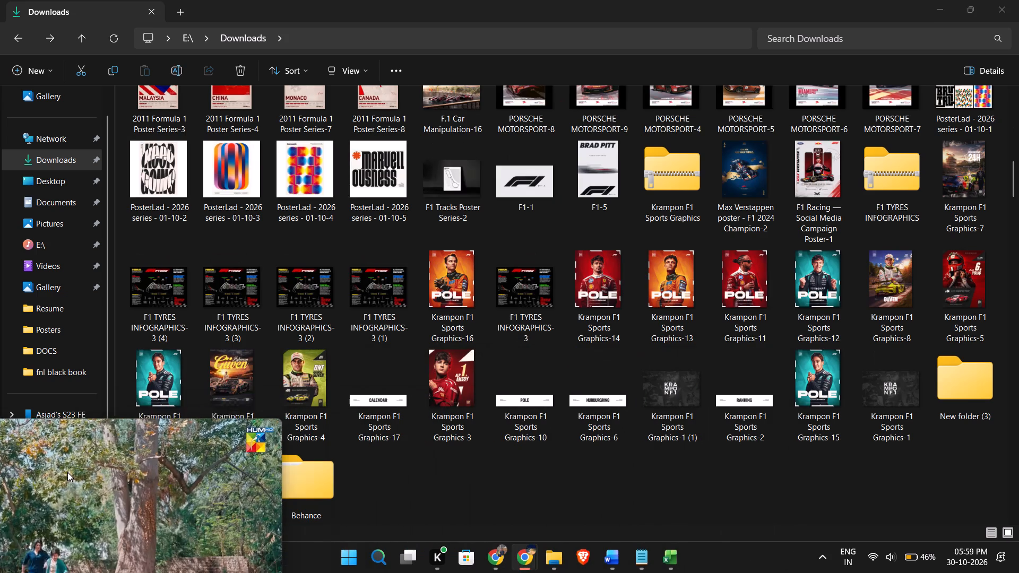
drag(67, 472, 0, 450)
scroll(468, 380, up, 2)
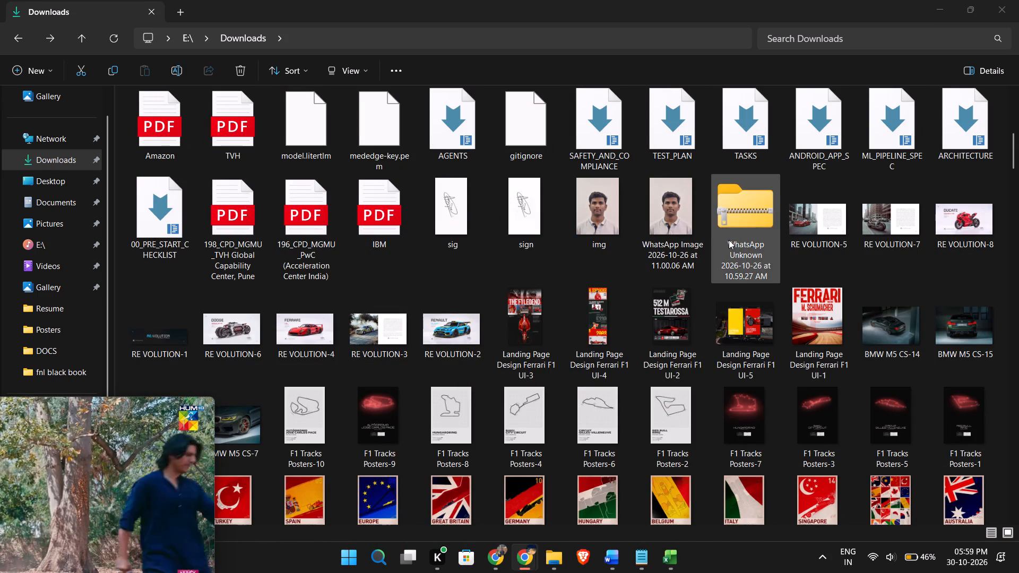
shift+click(787, 232)
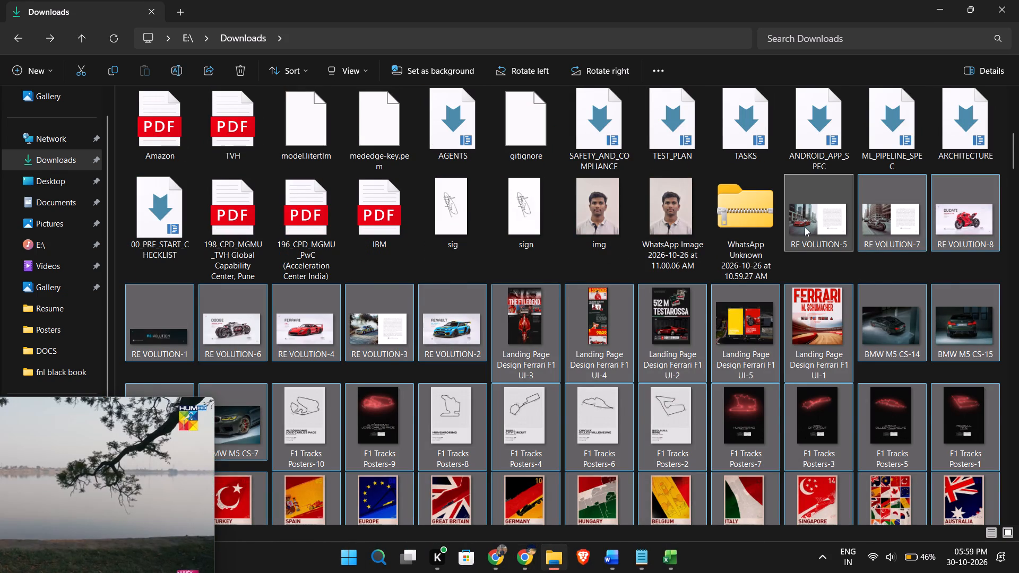
Move the selected poster images from Downloads into its Posters folder, leaving out the zip archives, New folder (3) and DOCS.
scroll(670, 317, down, 2)
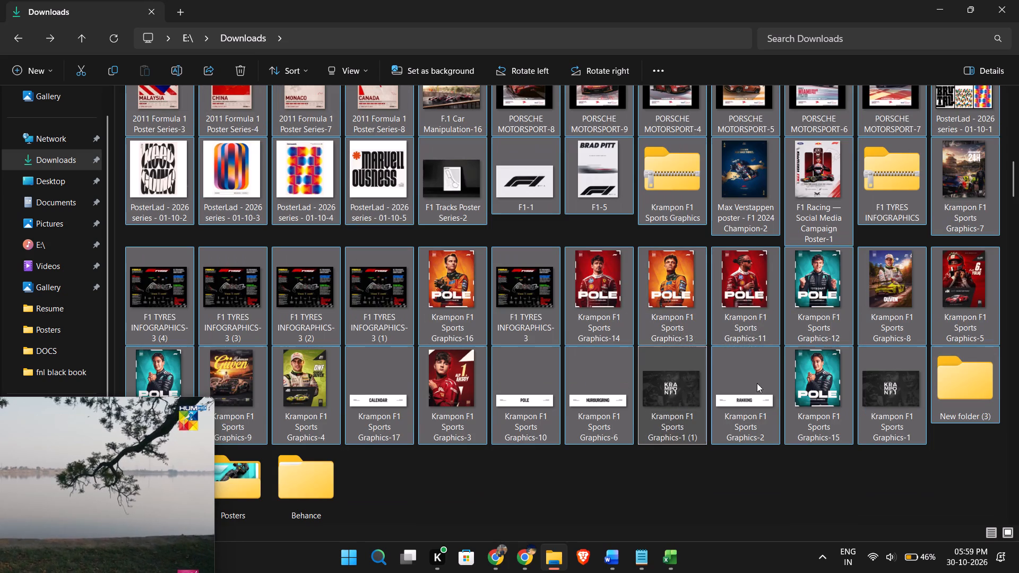
ctrl+click(960, 384)
ctrl+click(868, 180)
ctrl+click(685, 192)
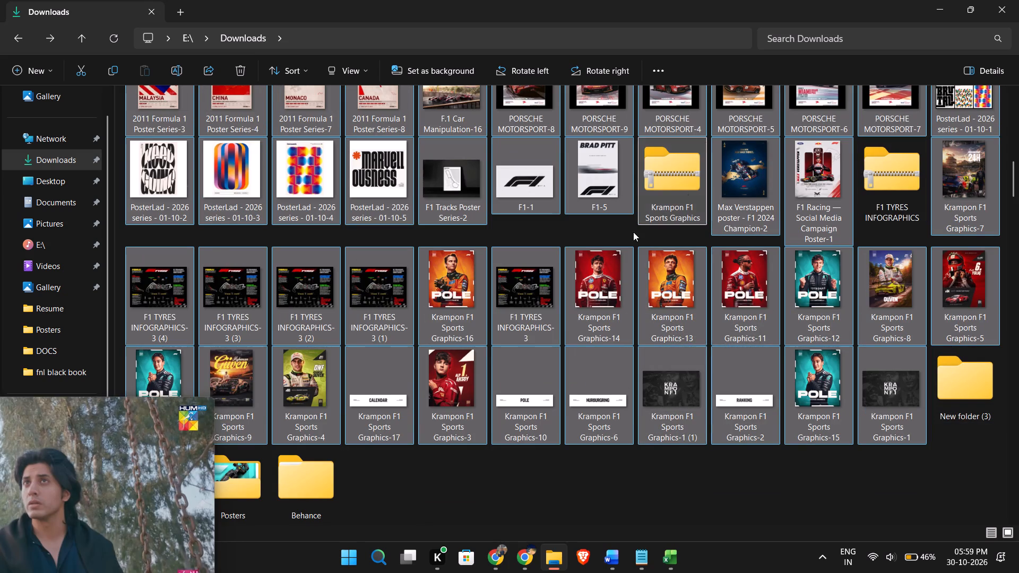
scroll(364, 435, down, 1)
ctrl+click(180, 300)
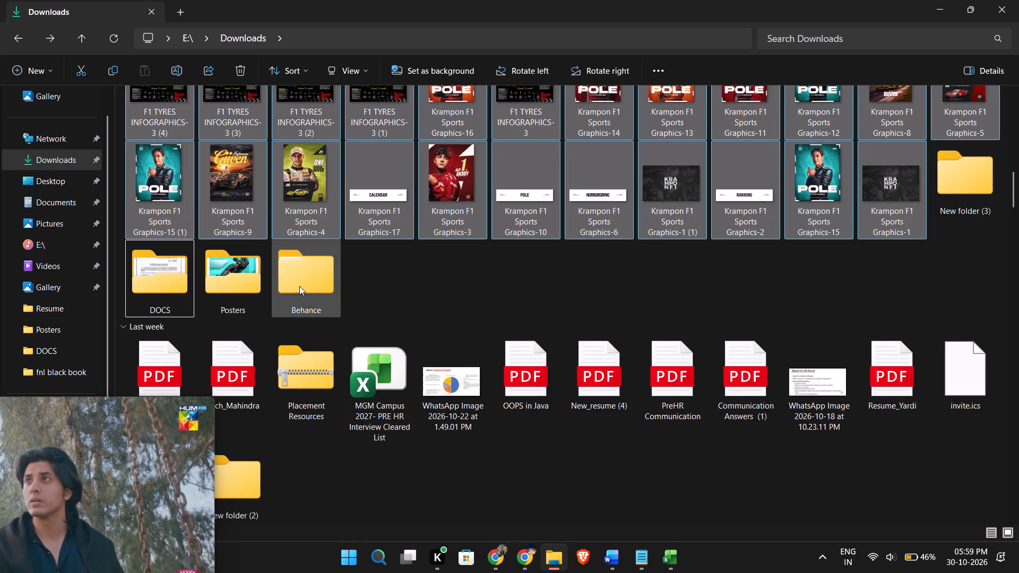
key(ctrl+x)
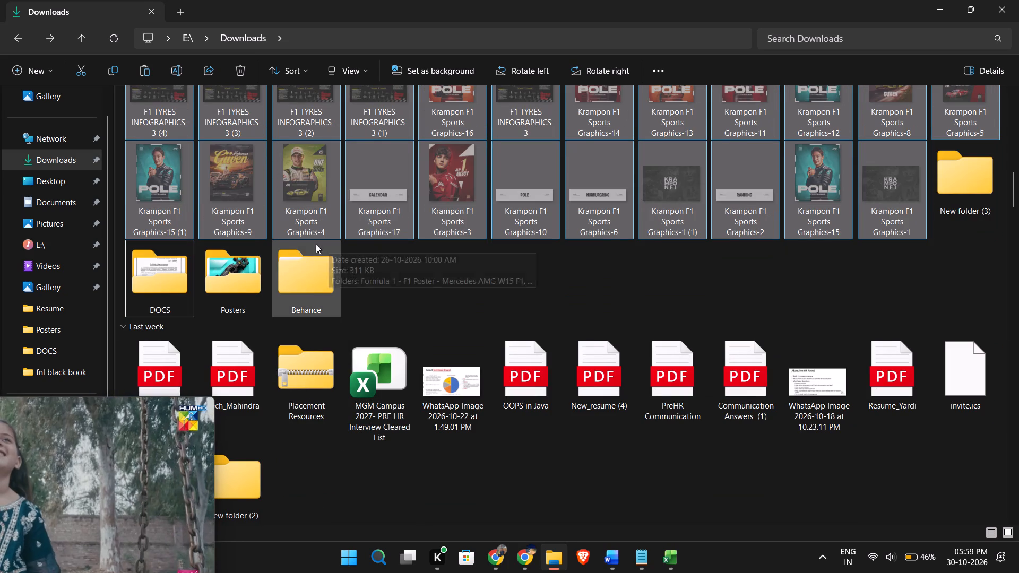
double_click(241, 274)
click(352, 340)
key(ctrl+v)
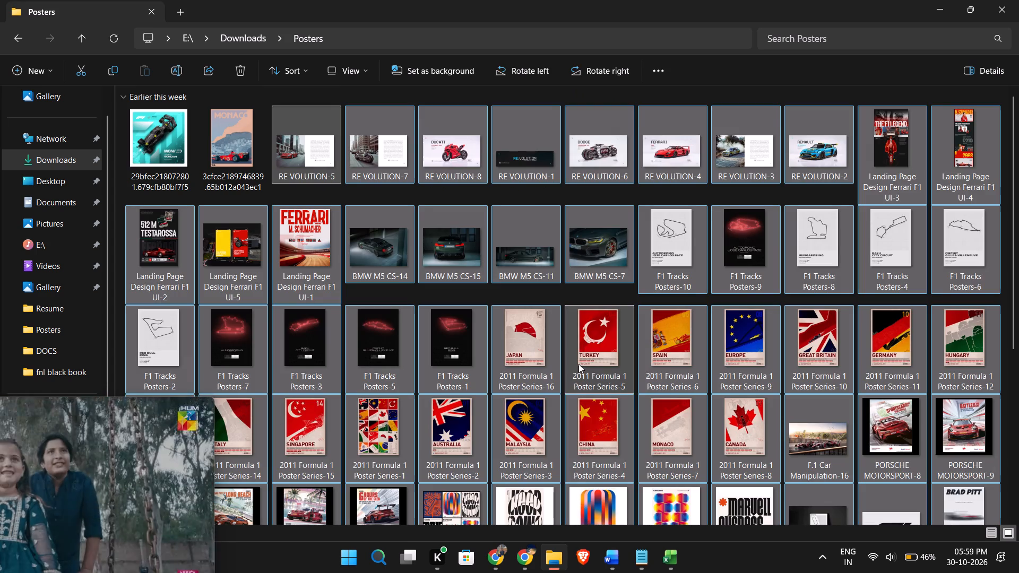
Look through the images in the Posters folder for candidates to fill the poster's empty space.
click(498, 289)
scroll(489, 331, down, 2)
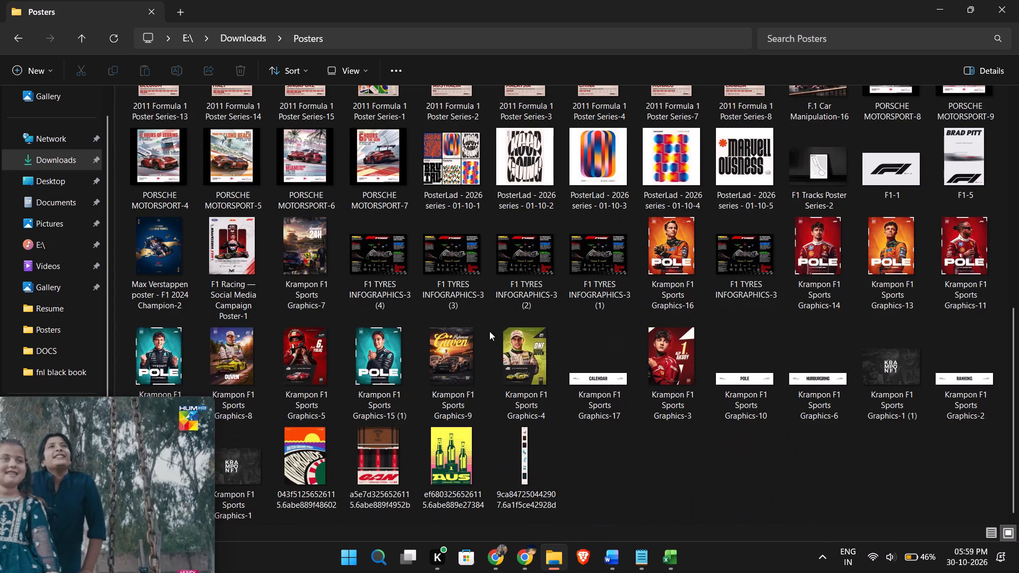
scroll(436, 435, up, 1)
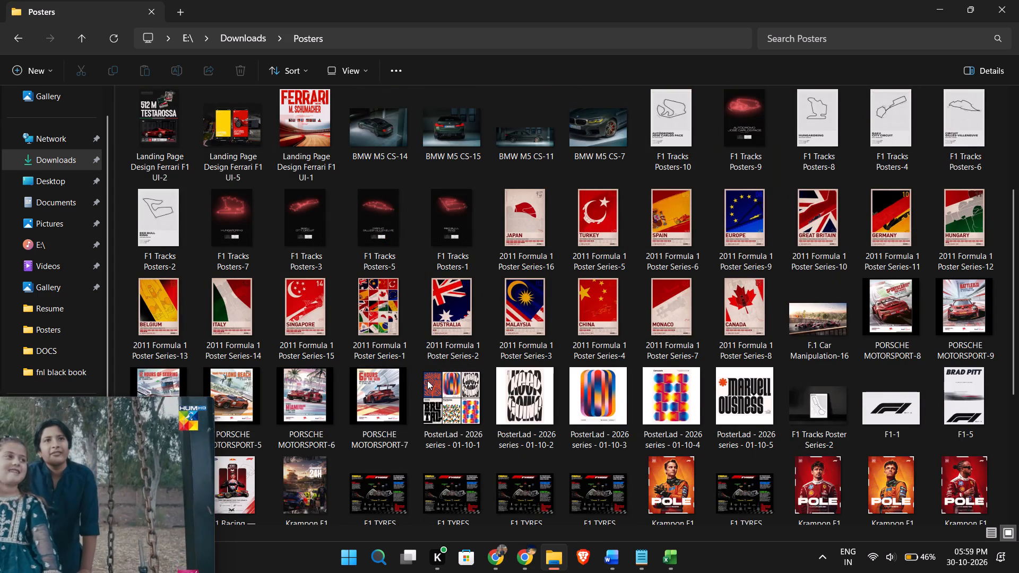
scroll(427, 380, up, 1)
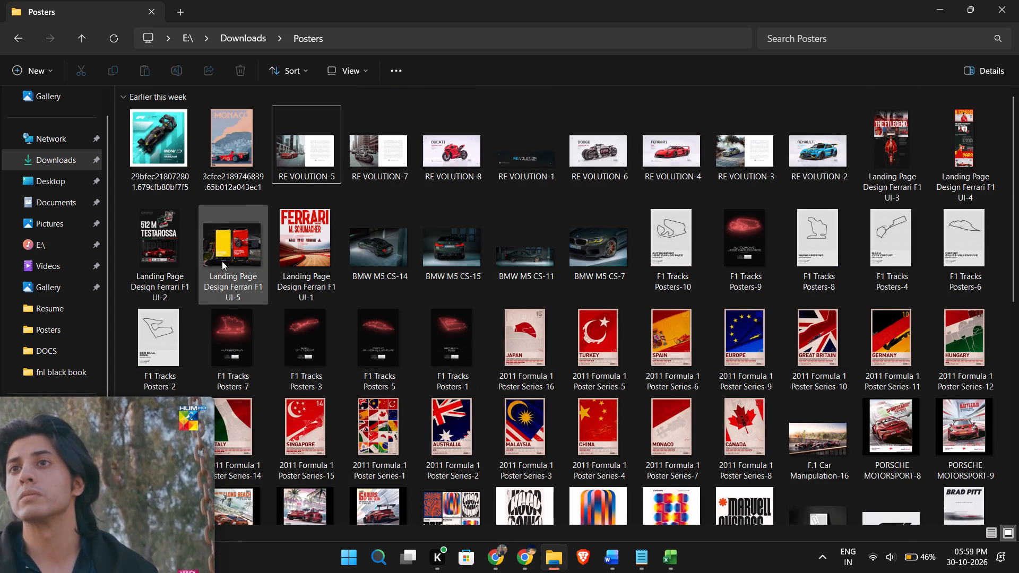
click(154, 265)
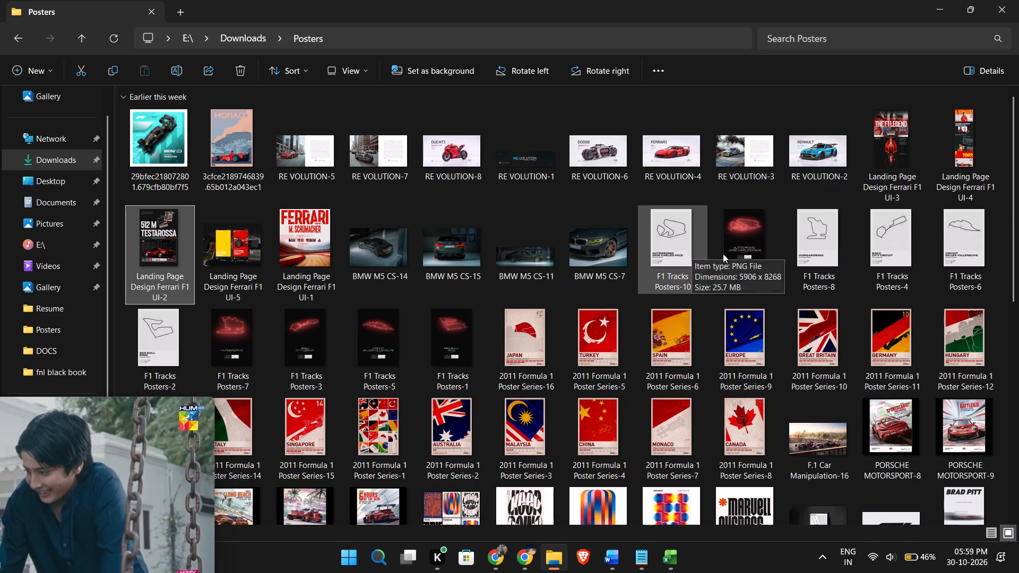
scroll(730, 266, down, 1)
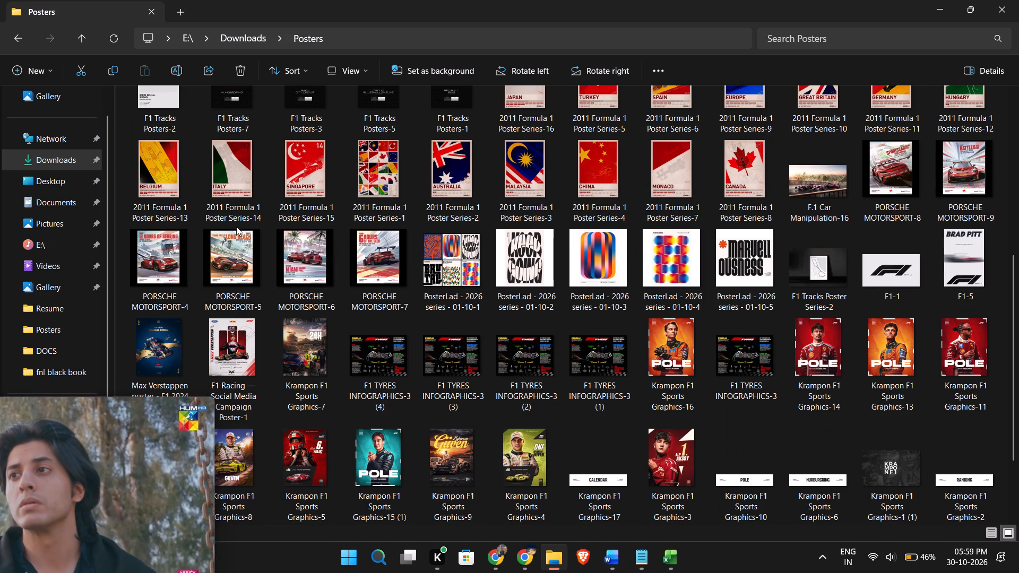
scroll(236, 224, up, 1)
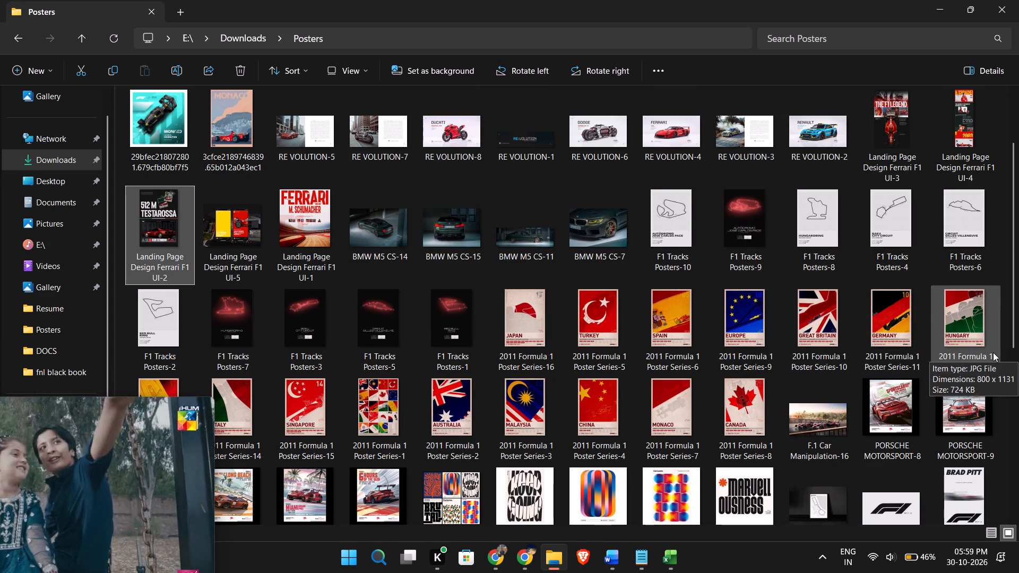
scroll(993, 352, down, 1)
scroll(978, 317, up, 1)
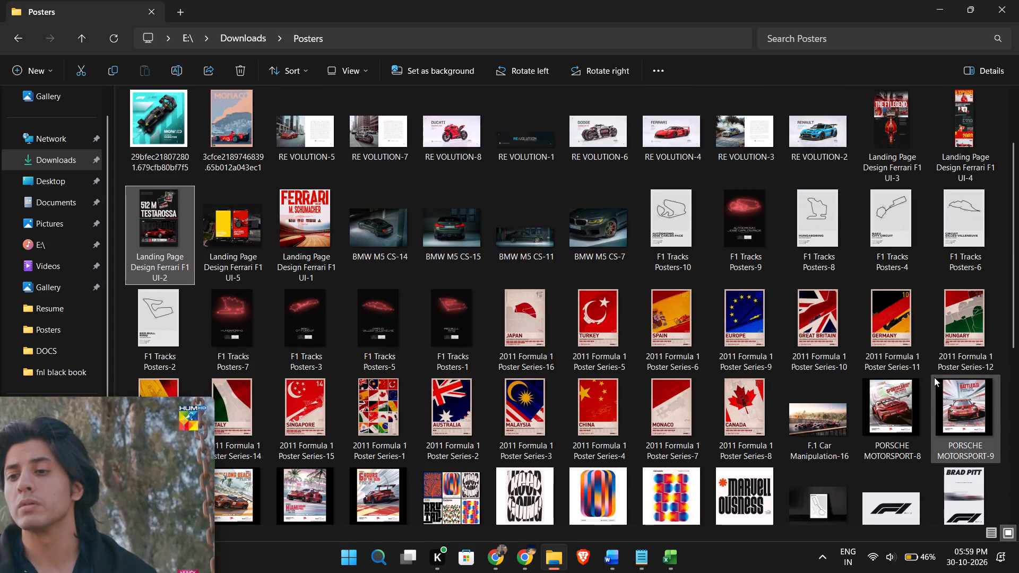
Switch to the 12 × 18 in Canva design and look through the uploaded images.
key(alt+Tab)
key(alt+Tab)
key(alt+Tab)
scroll(715, 345, up, 4)
scroll(4, 343, down, 2)
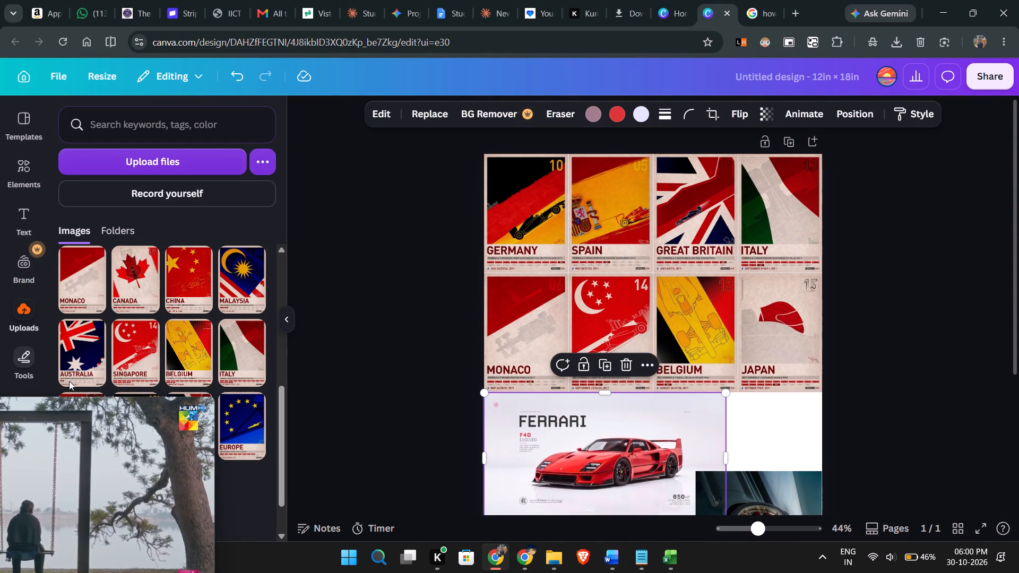
drag(96, 442, 215, 571)
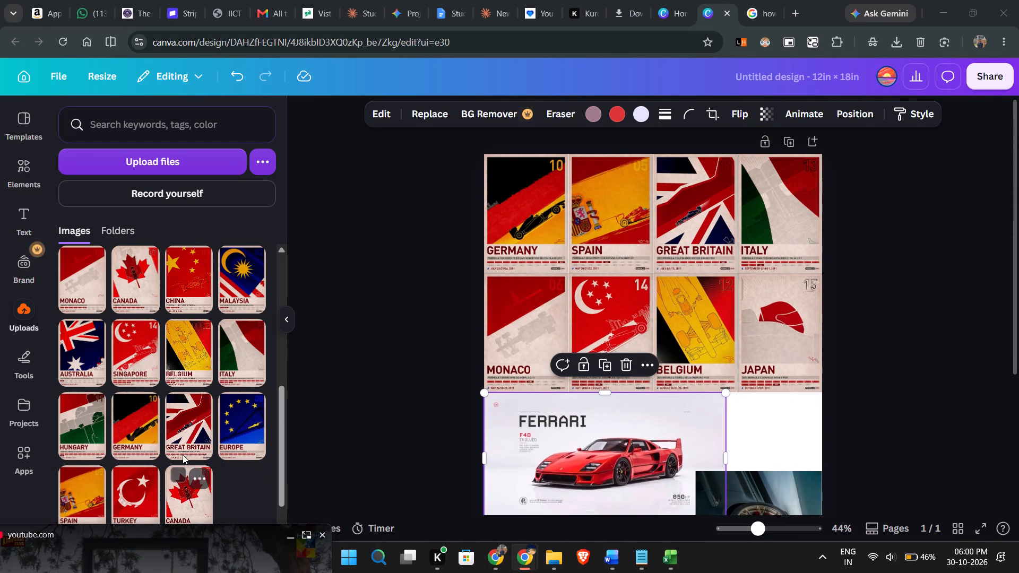
scroll(183, 455, down, 1)
drag(214, 548, 206, 424)
Examine the poster page from the Formula 1 grid down to the Ferrari and BMW images and the remaining empty space.
click(400, 326)
scroll(592, 372, down, 1)
scroll(763, 403, down, 1)
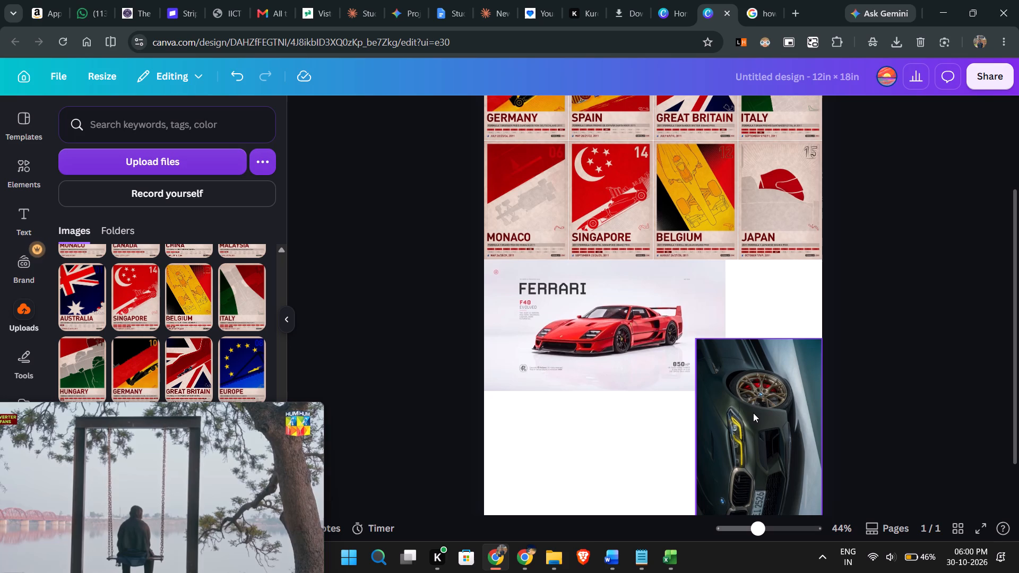
scroll(792, 551, up, 1)
scroll(805, 364, up, 1)
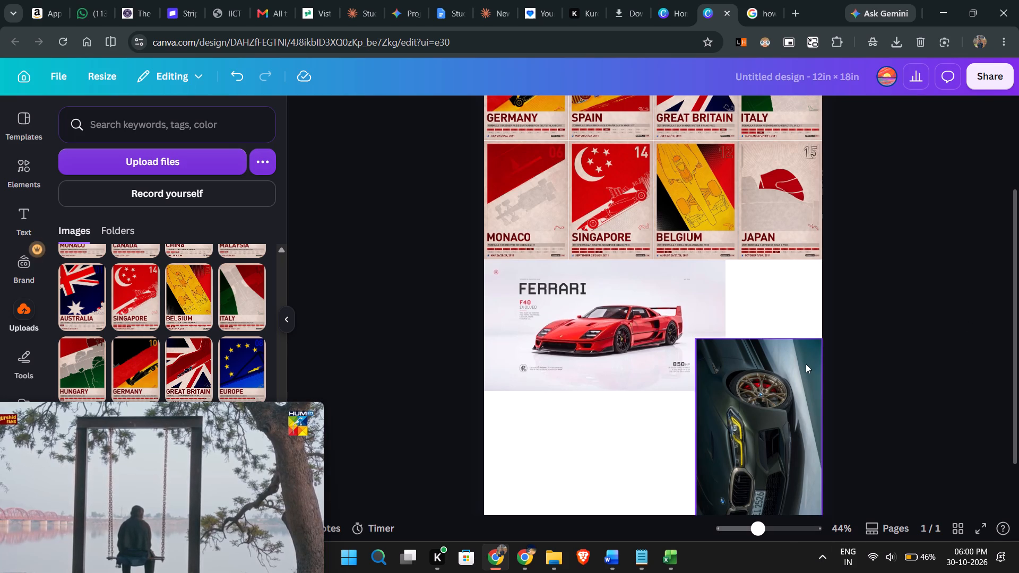
scroll(806, 364, up, 1)
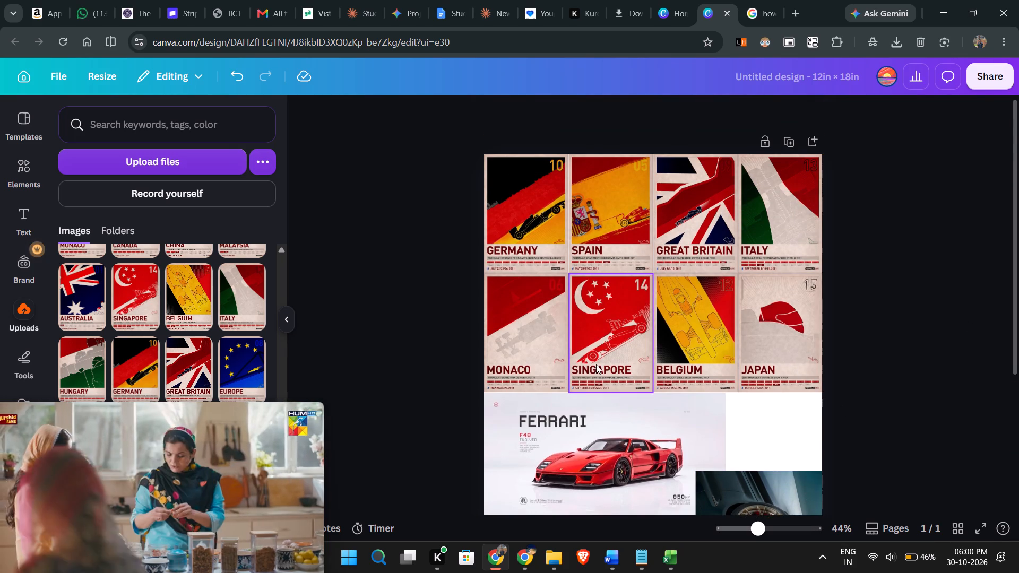
scroll(596, 364, down, 1)
scroll(473, 361, down, 1)
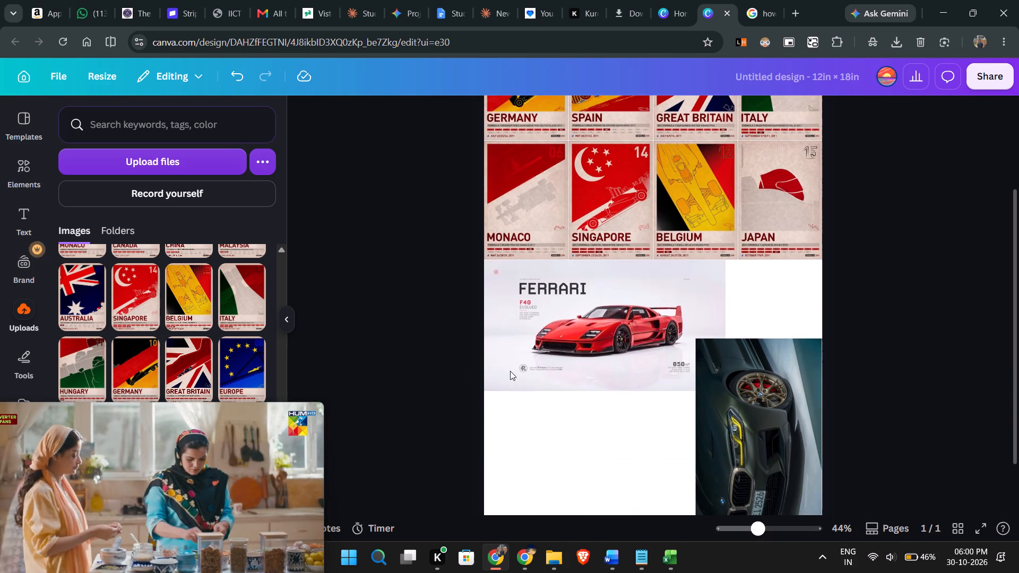
scroll(677, 344, down, 1)
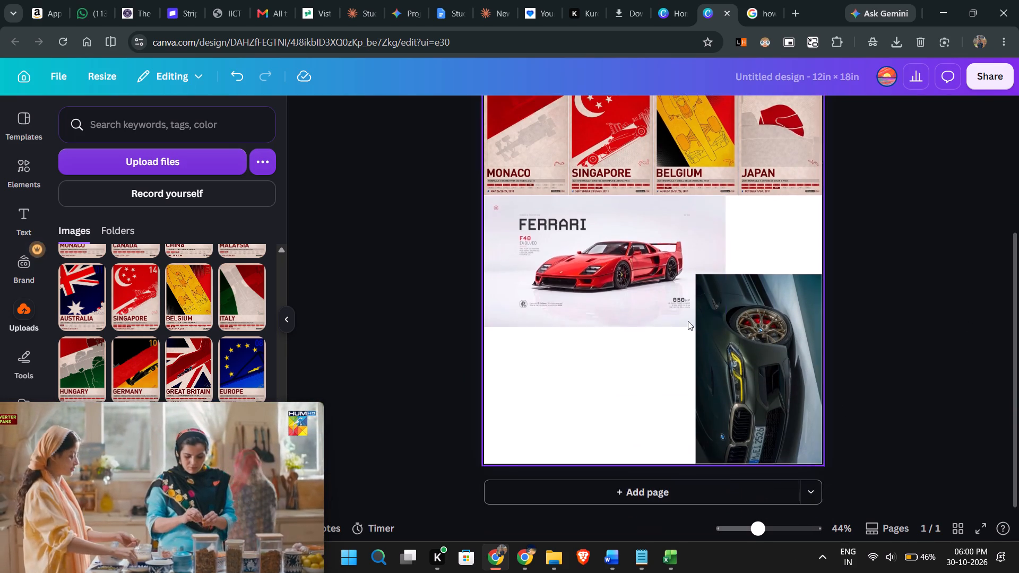
Shrink the Ferrari image proportionally to about 7.5 × 4.1 in, so it stops just short of the BMW image's inner edge.
click(655, 293)
drag(724, 327, 696, 288)
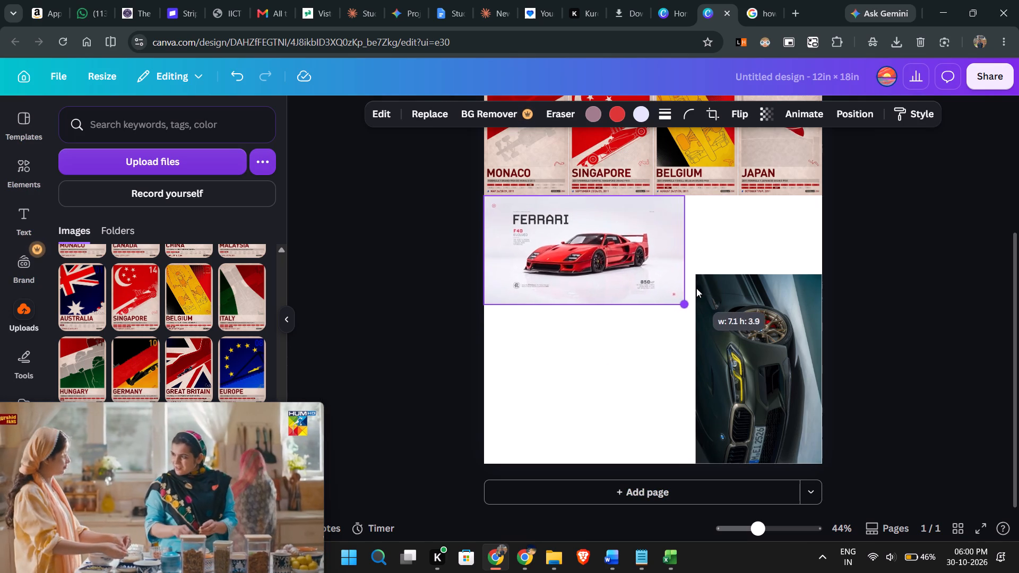
drag(696, 288, 703, 292)
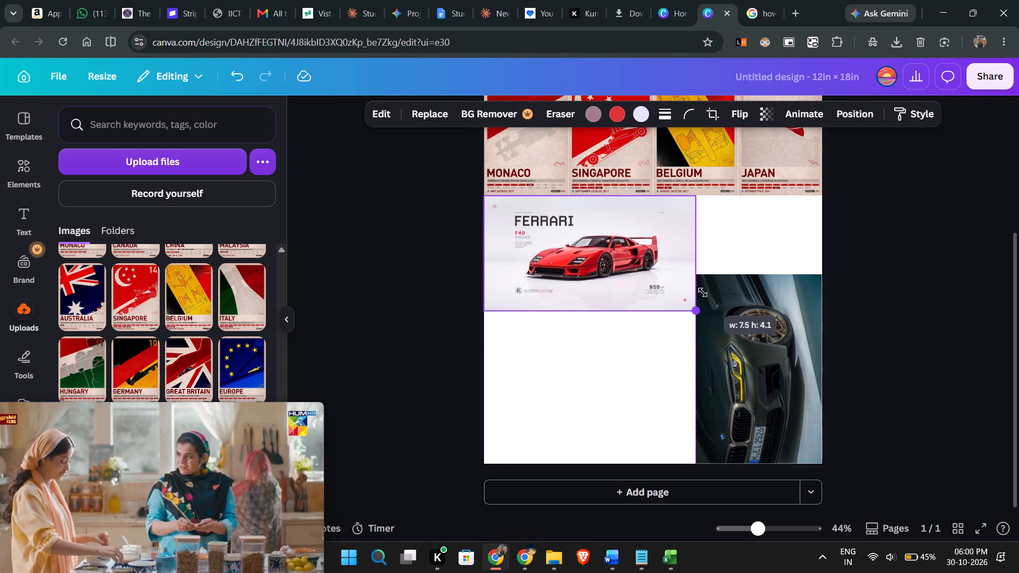
drag(703, 292, 702, 292)
ctrl+scroll(701, 297, up, 7)
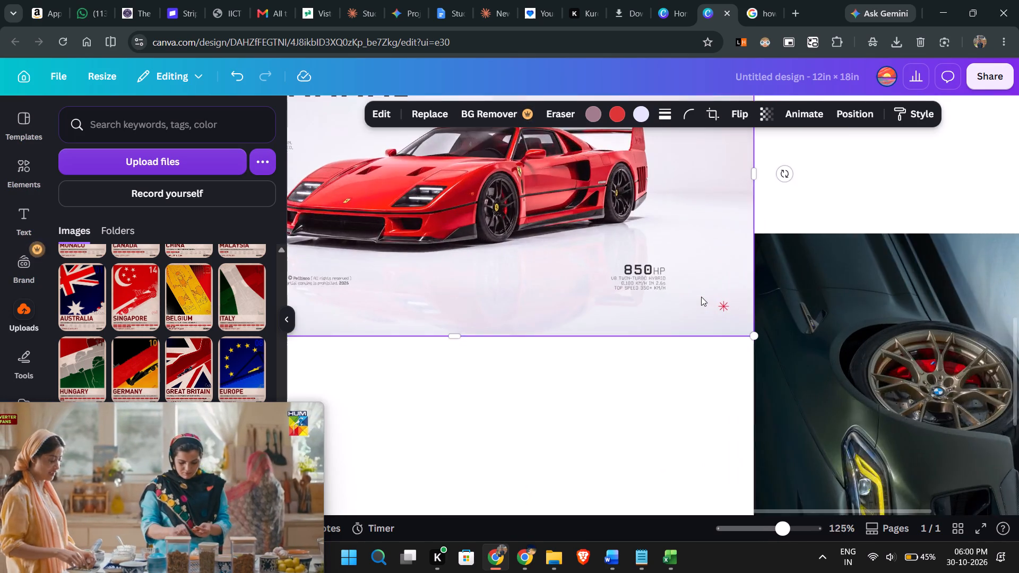
ctrl+scroll(701, 297, up, 2)
click(878, 171)
click(750, 297)
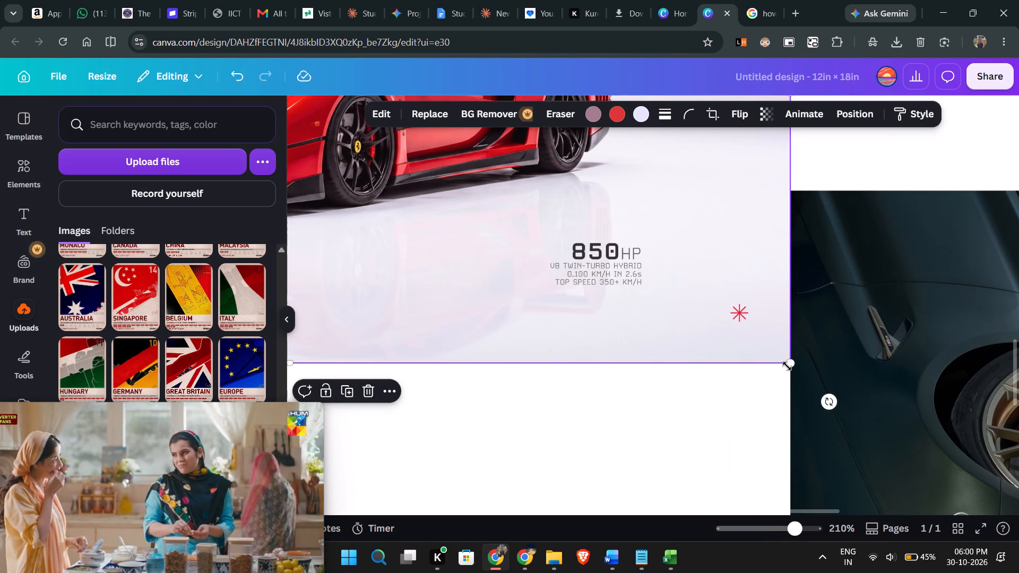
drag(787, 364, 783, 363)
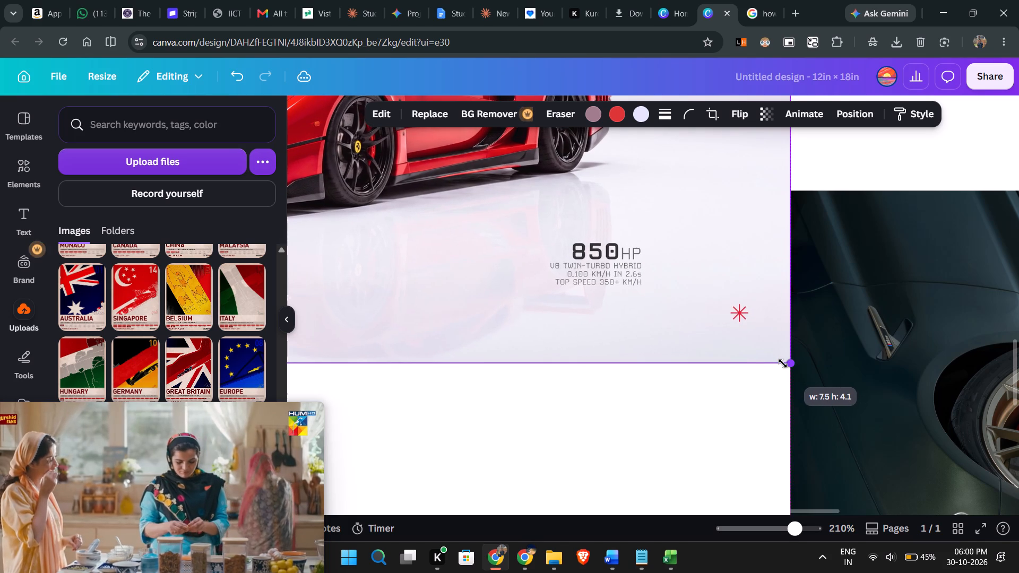
drag(783, 363, 782, 363)
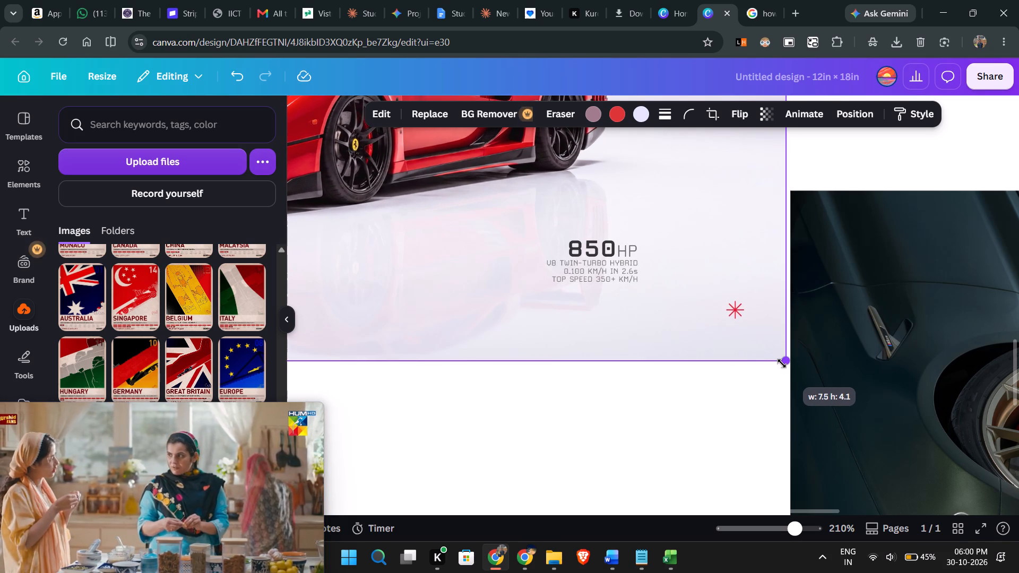
drag(782, 363, 785, 357)
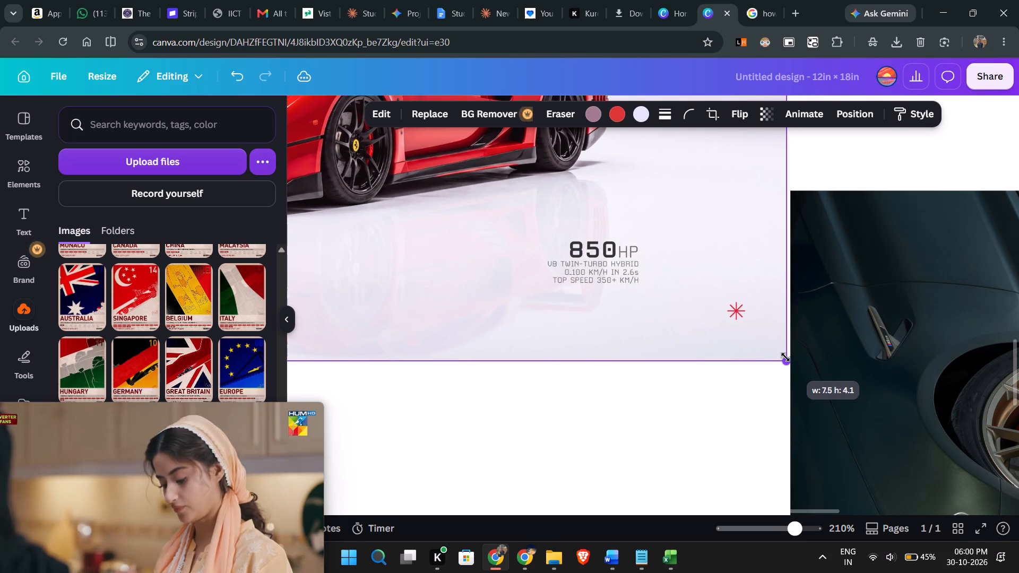
drag(785, 357, 785, 357)
click(693, 390)
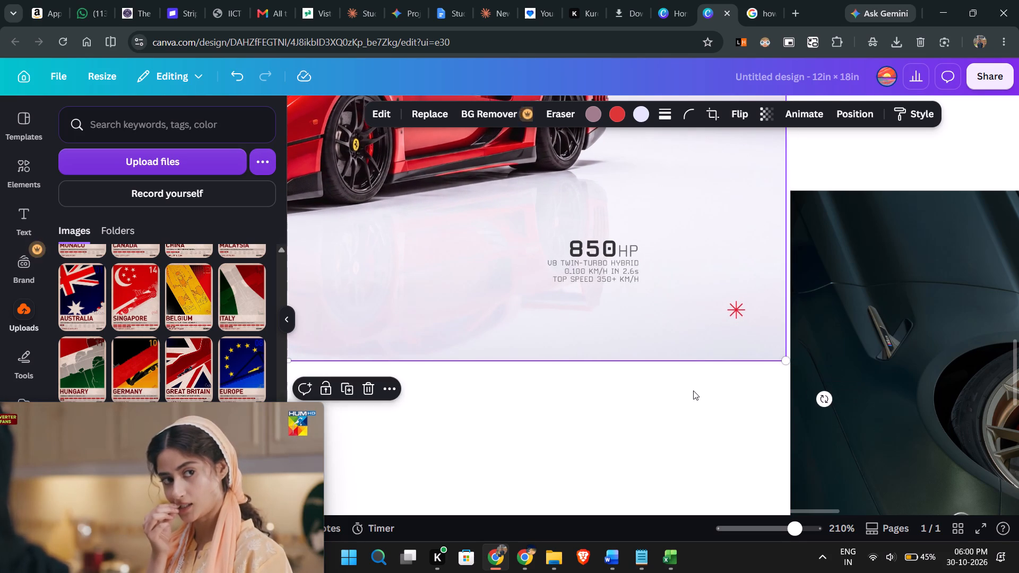
ctrl+scroll(739, 369, down, 3)
scroll(603, 306, up, 3)
click(539, 299)
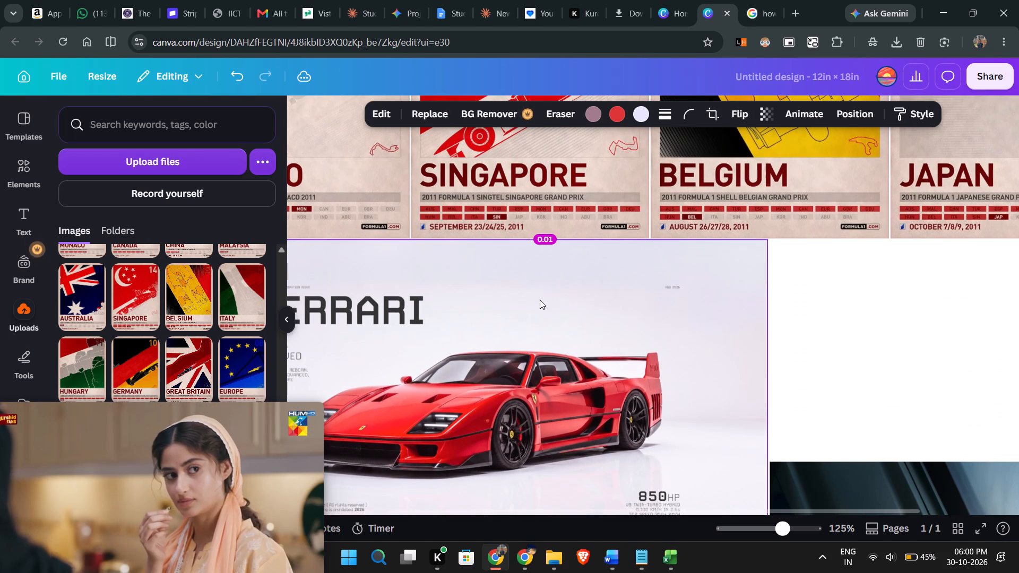
Move the BMW image up beside the Ferrari image, directly beneath the Formula 1 grid and flush with the page's outer edge.
click(936, 293)
scroll(911, 329, down, 3)
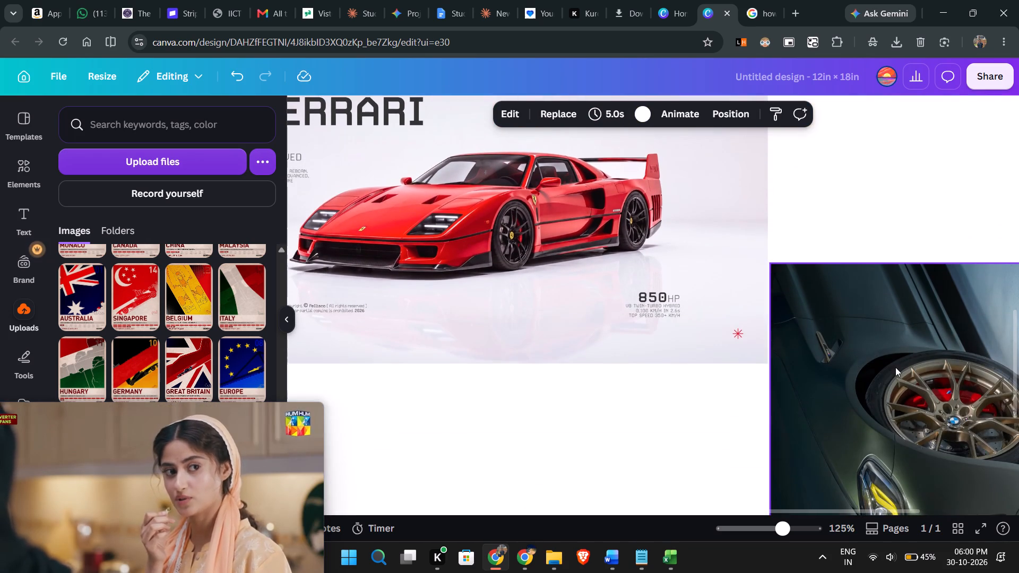
drag(895, 367, 891, 278)
scroll(891, 277, up, 3)
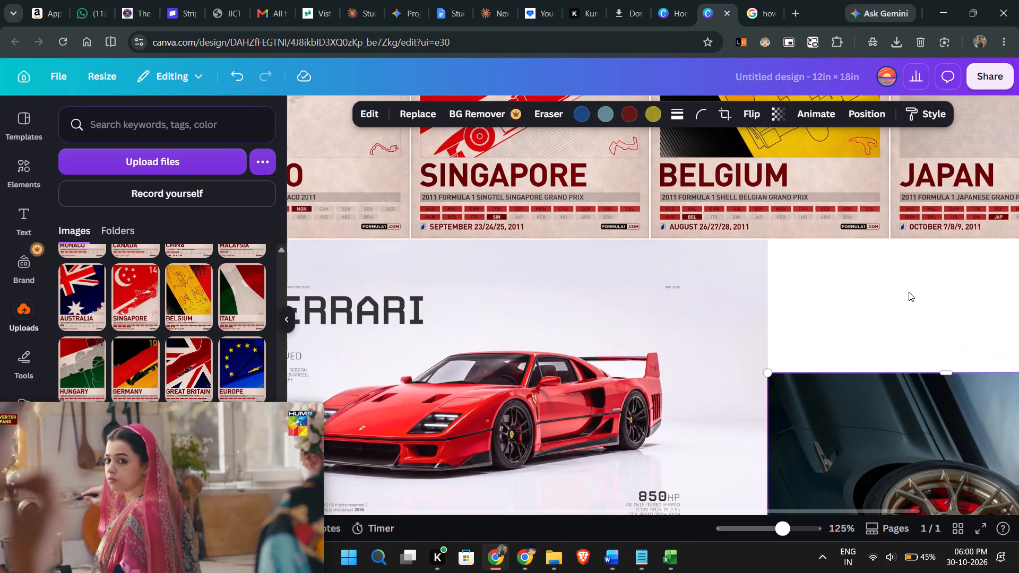
ctrl+scroll(802, 447, down, 2)
drag(916, 453, 908, 377)
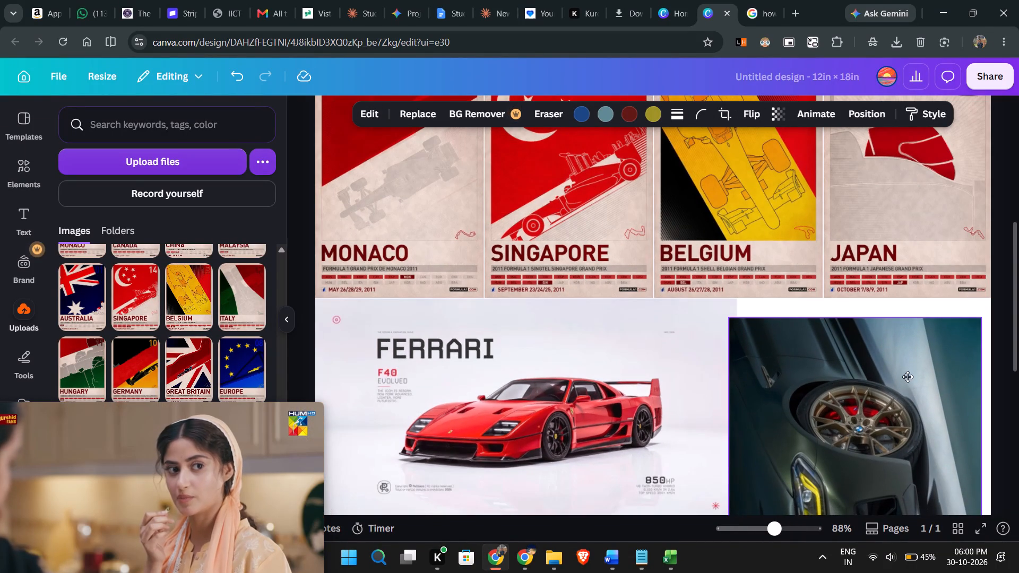
drag(908, 377, 918, 359)
Widen the Ferrari image slightly towards the BMW image to narrow the white gap between them.
click(671, 366)
ctrl+scroll(832, 356, up, 1)
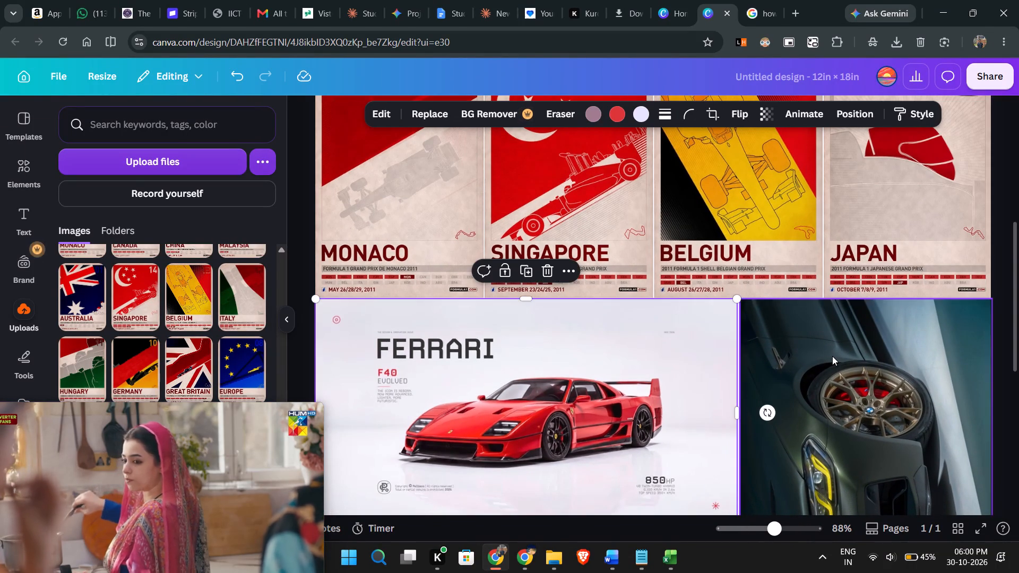
ctrl+scroll(832, 356, up, 5)
click(585, 257)
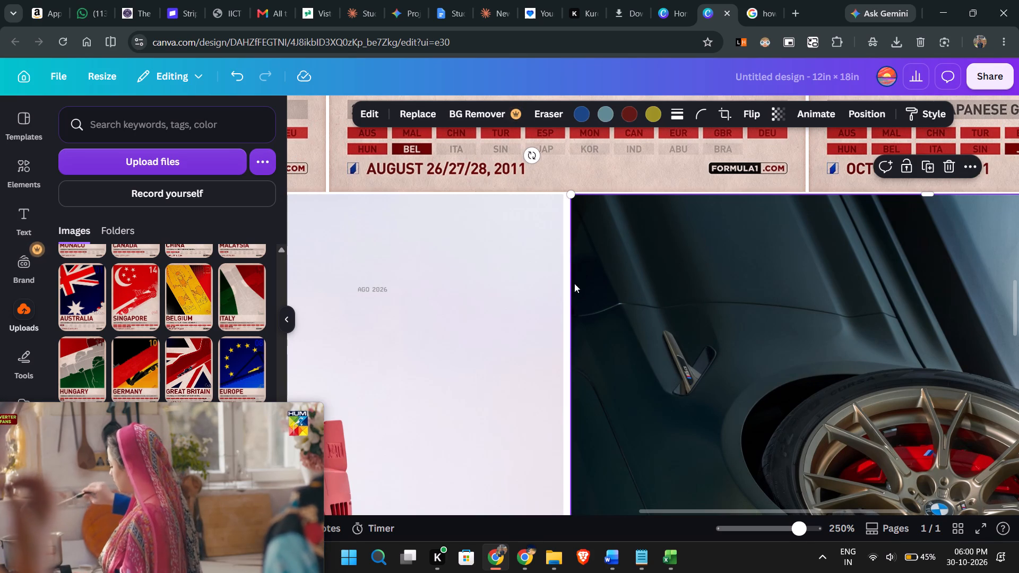
click(529, 305)
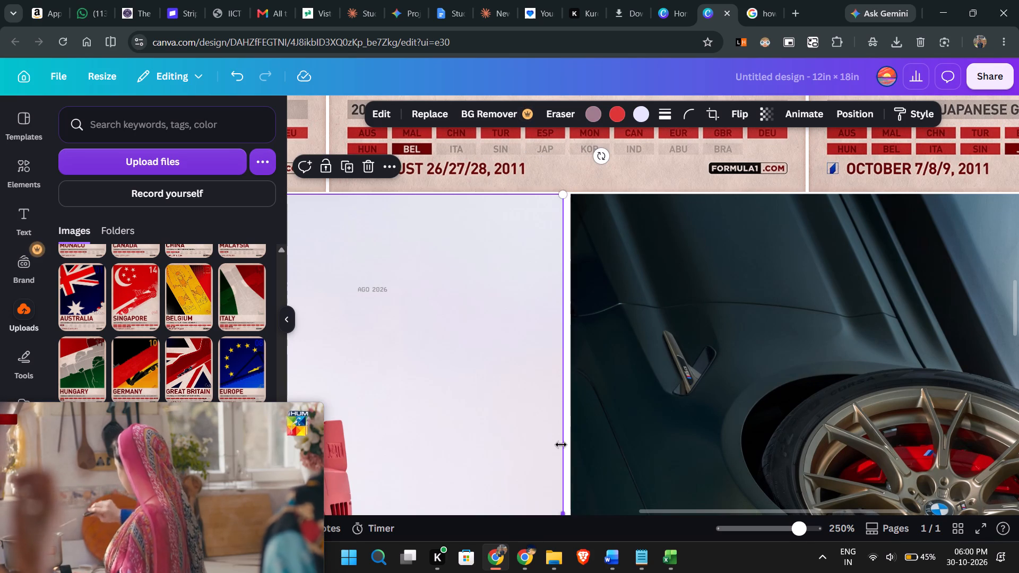
drag(561, 445, 567, 444)
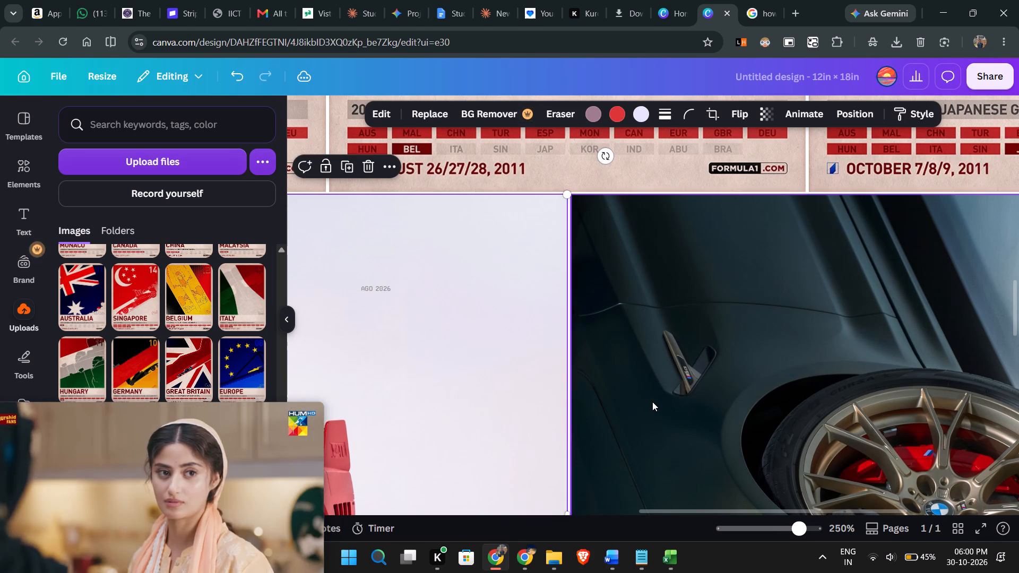
Examine the lower edges of the Ferrari and BMW images and the empty space remaining at the bottom of the page.
ctrl+scroll(652, 402, down, 3)
scroll(652, 401, down, 4)
click(575, 446)
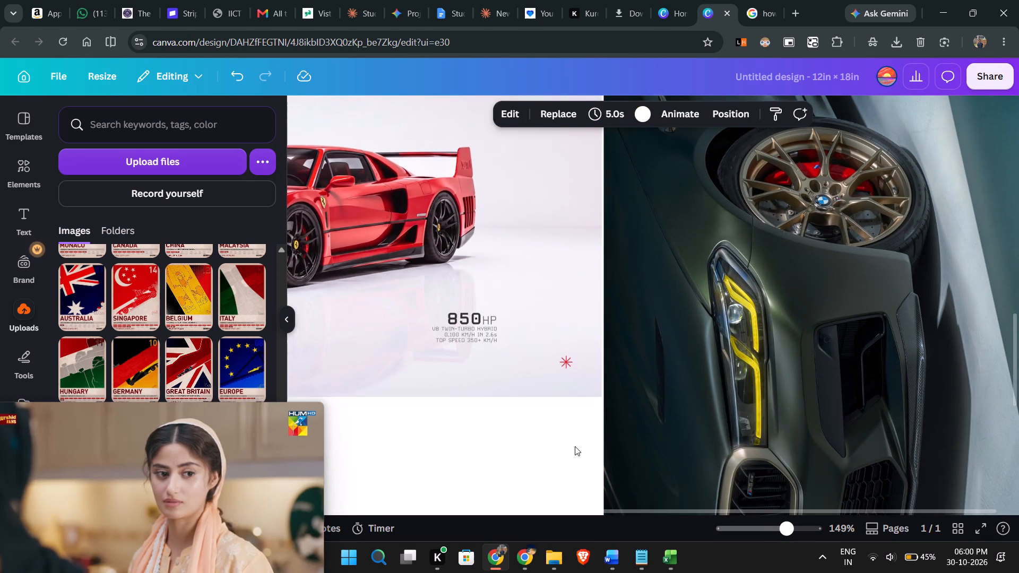
ctrl+scroll(614, 437, down, 3)
scroll(695, 421, down, 6)
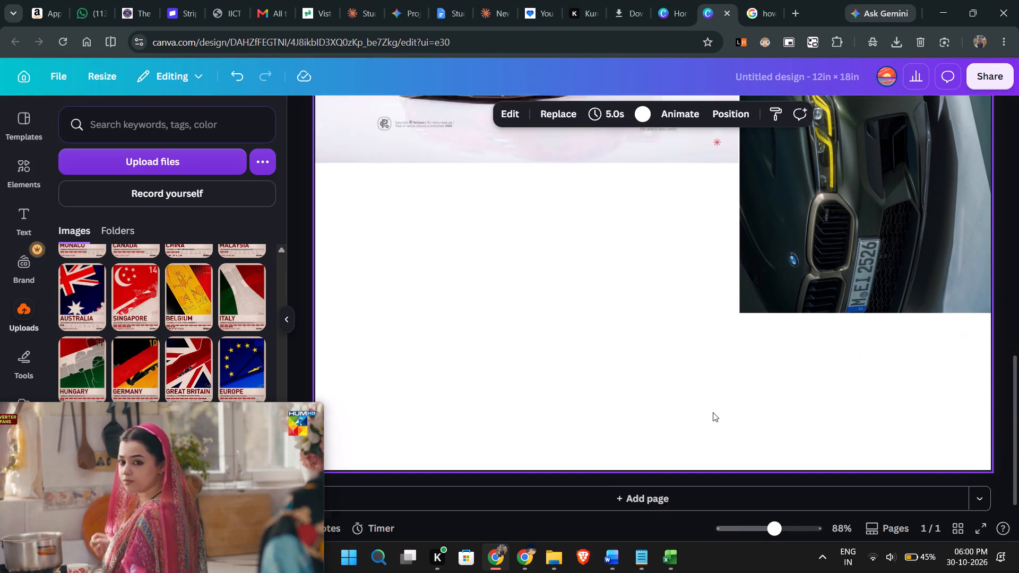
scroll(397, 333, up, 2)
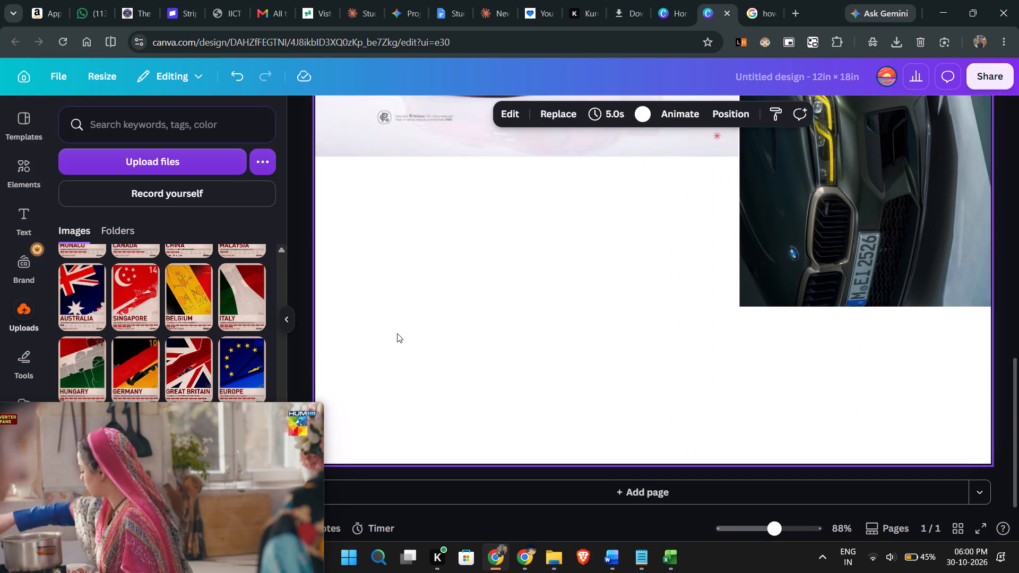
scroll(397, 333, up, 2)
scroll(397, 333, down, 3)
Switch to the Posters folder in File Explorer and compare the PORSCHE MOTORSPORT posters 4 to 9 in Photos.
key(alt+Tab)
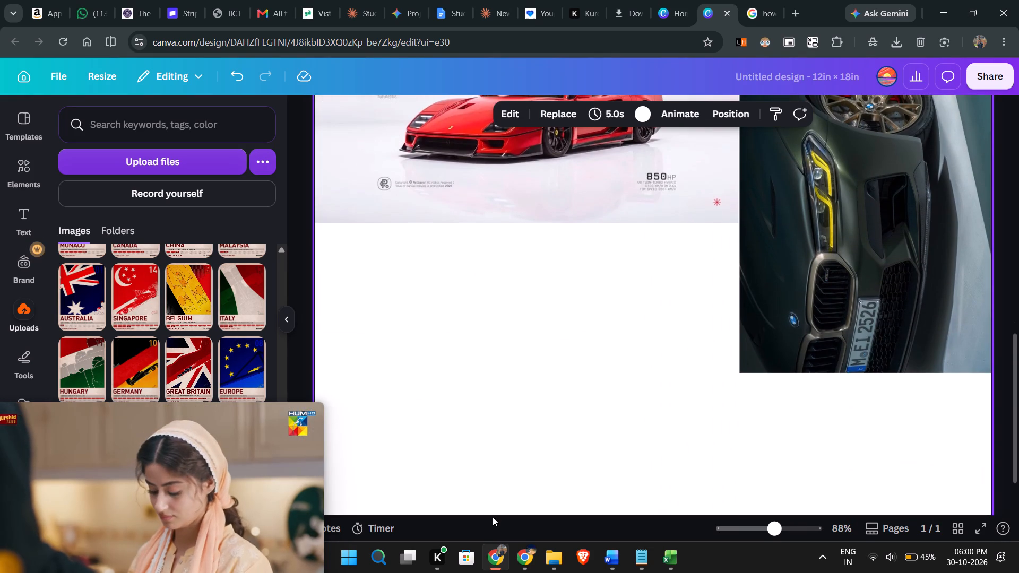
click(544, 550)
scroll(541, 446, down, 1)
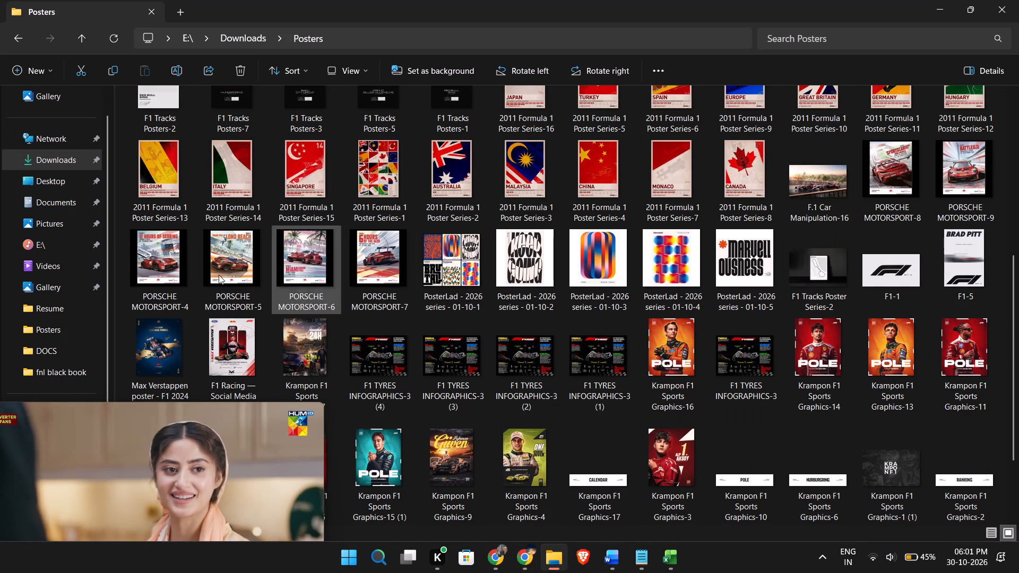
double_click(875, 168)
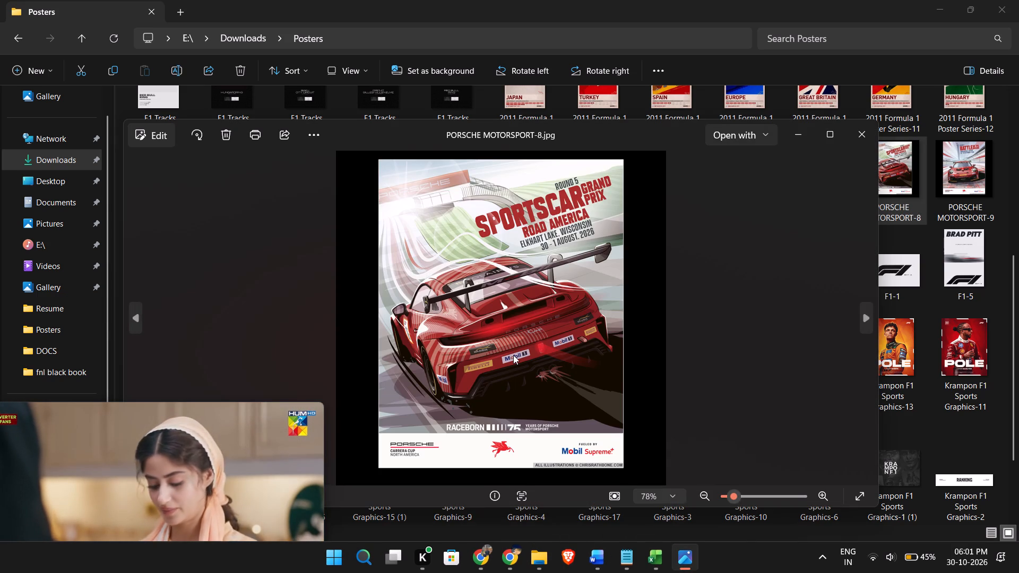
key(Right)
key(Right)
key(Right)
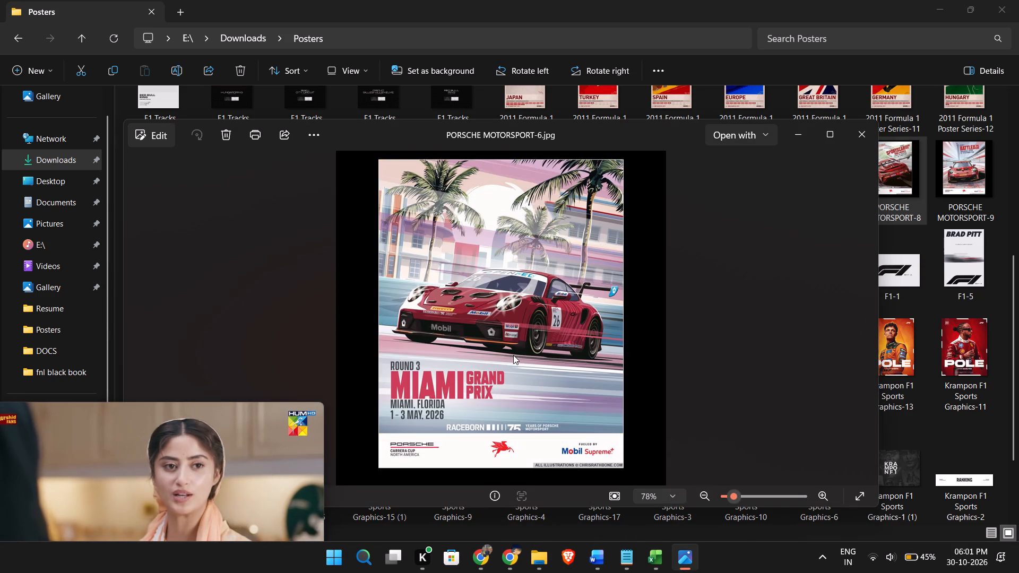
key(Right)
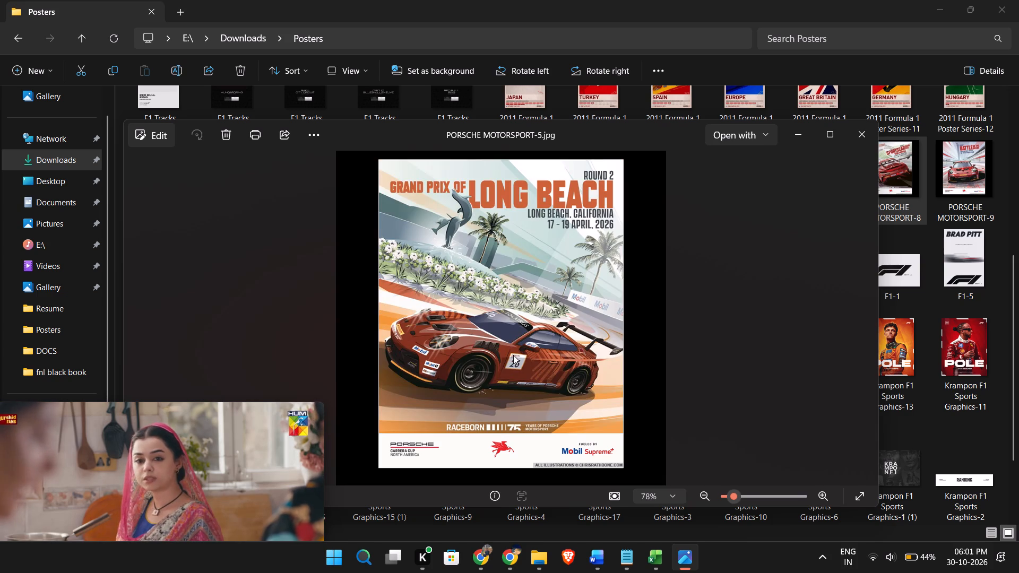
key(Right)
key(Right)
key(Left)
key(Left)
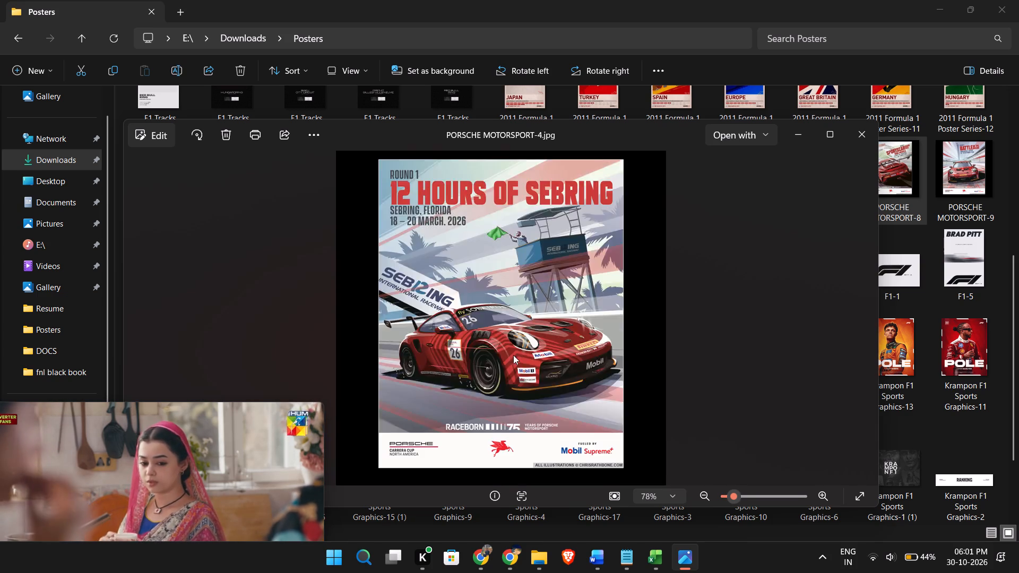
key(Left)
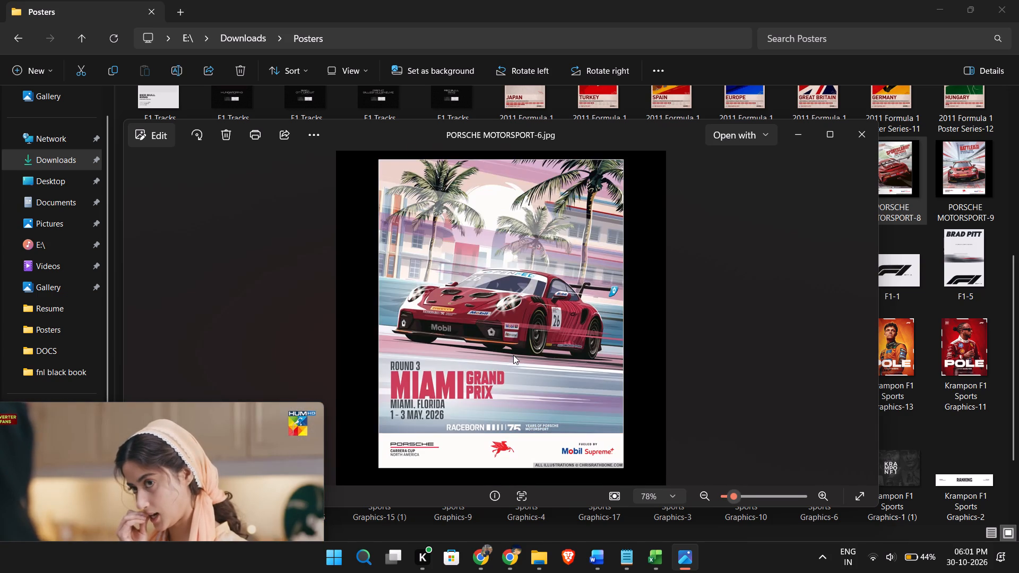
key(Left)
key(Left)
key(Left)
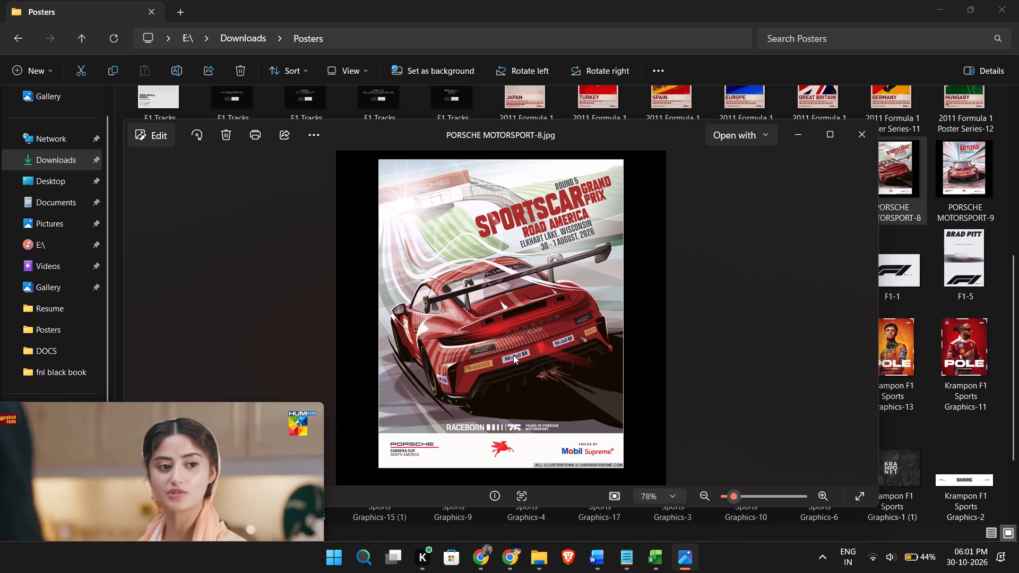
key(Right)
key(Right)
key(Right)
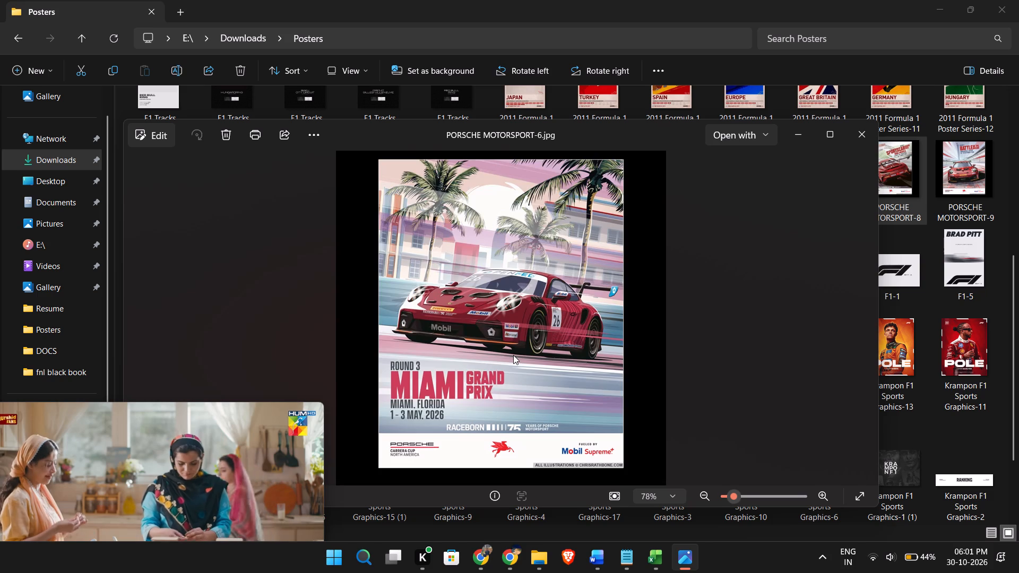
key(Right)
key(Right)
key(Left)
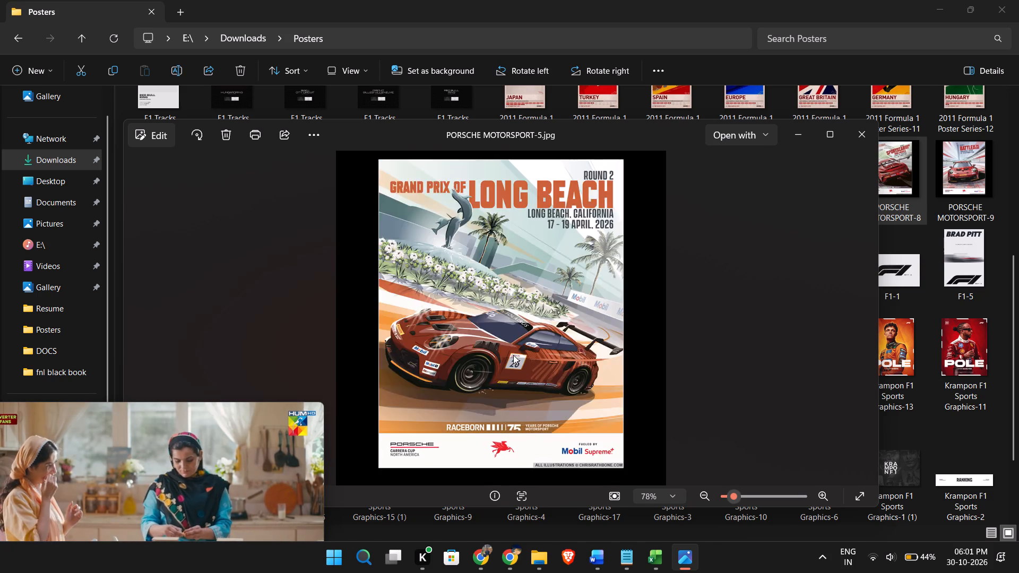
key(Left)
key(Left)
key(Left)
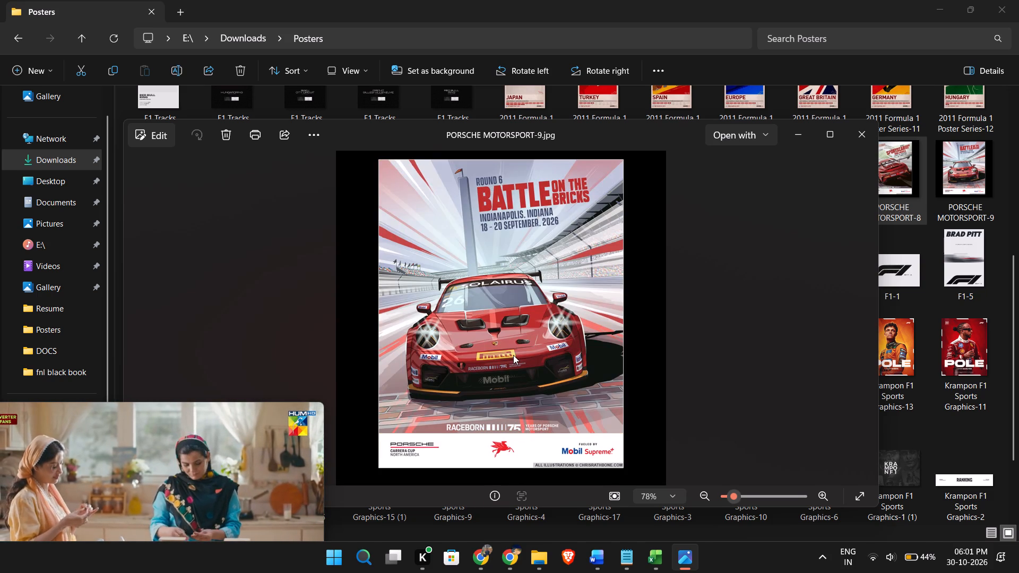
key(Left)
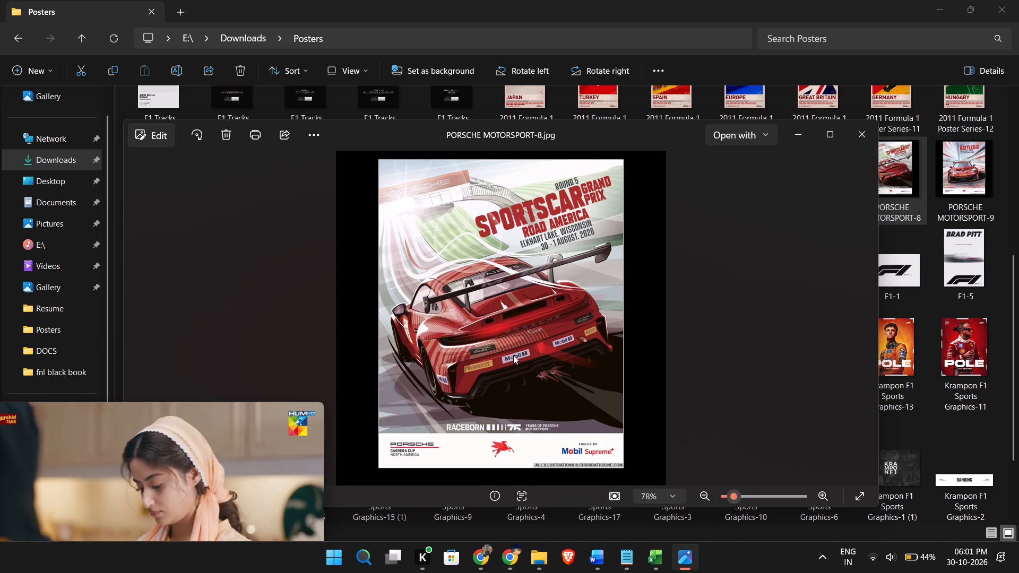
key(Left)
key(Right)
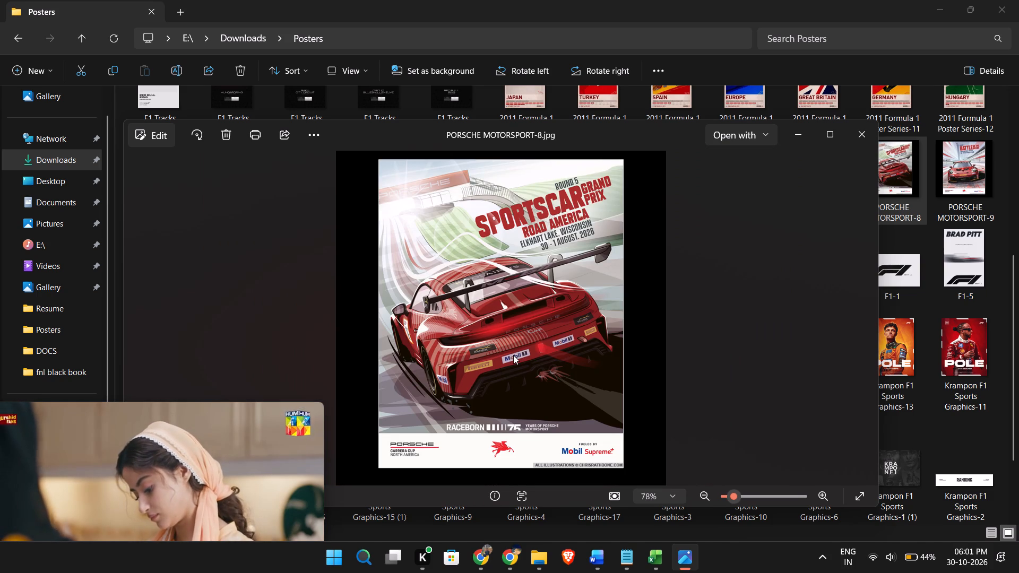
key(Right)
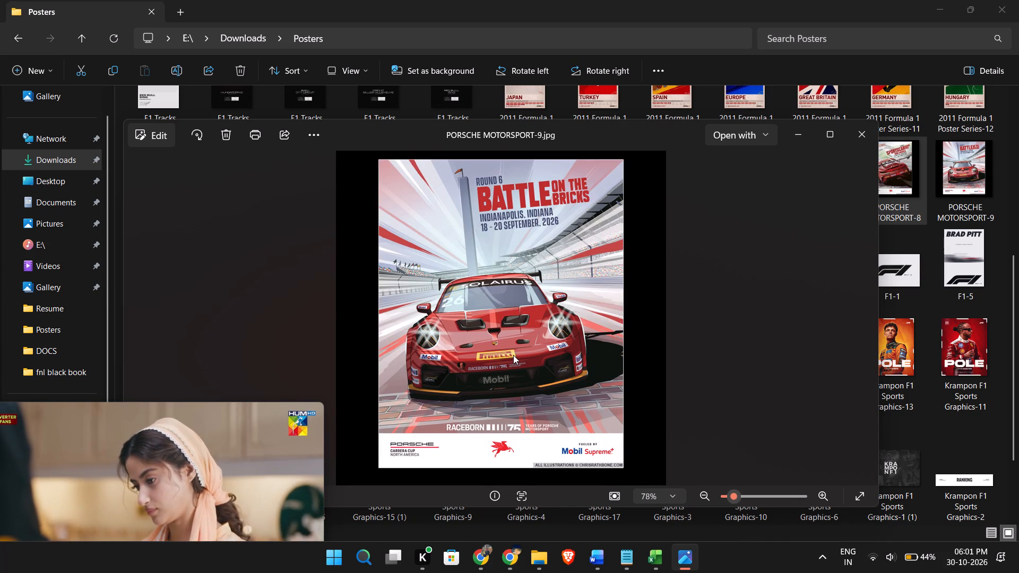
key(Right)
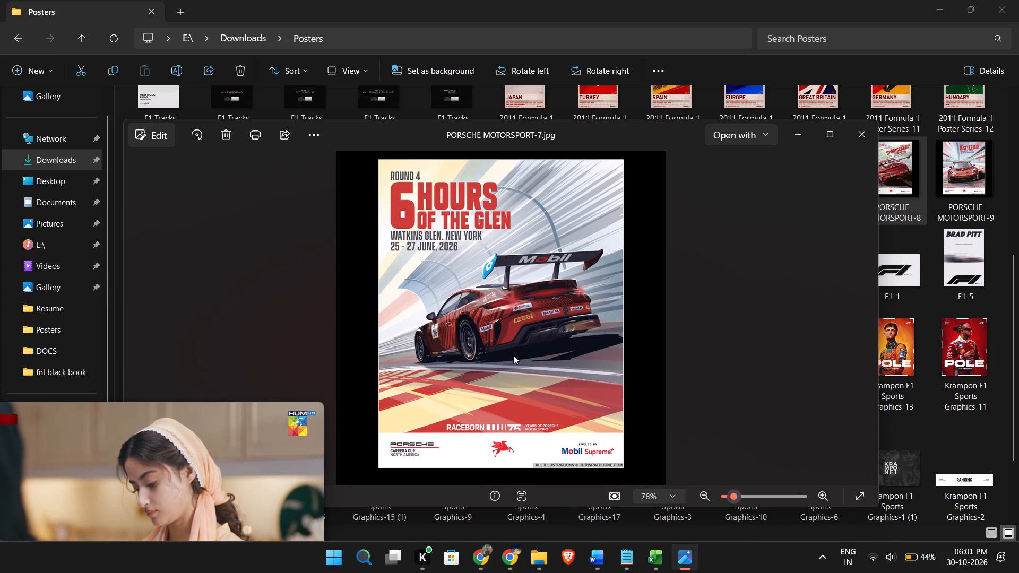
key(Right)
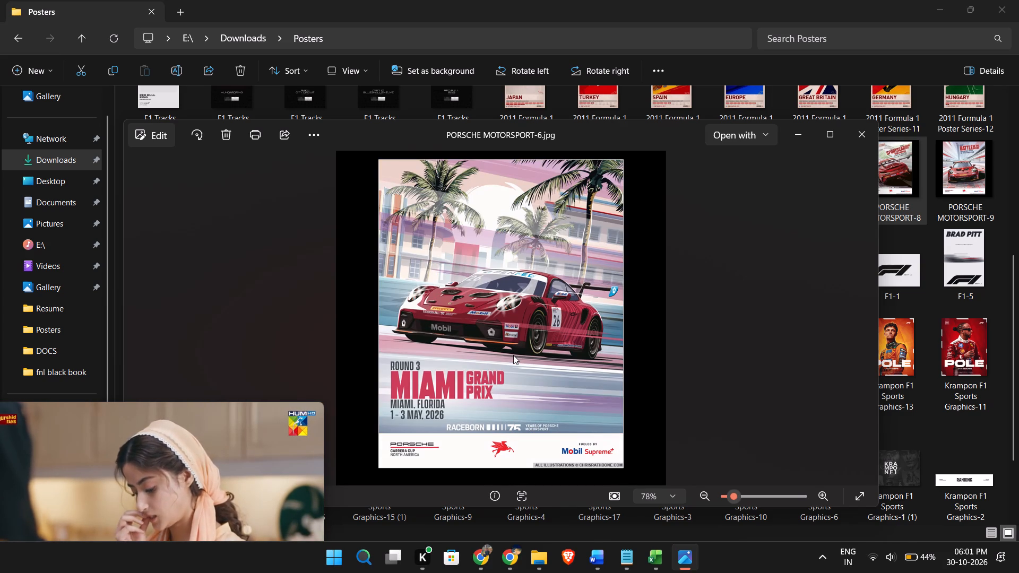
Browse the neighbouring PORSCHE MOTORSPORT posters in Photos and reopen PORSCHE MOTORSPORT-6 for a closer look.
key(Right)
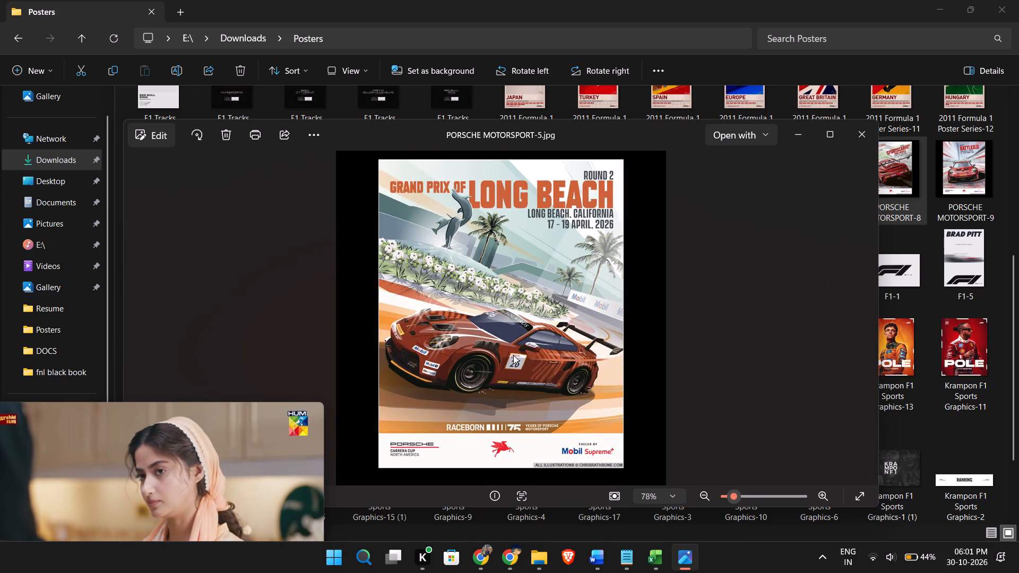
key(Right)
key(Left)
key(Right)
key(Right)
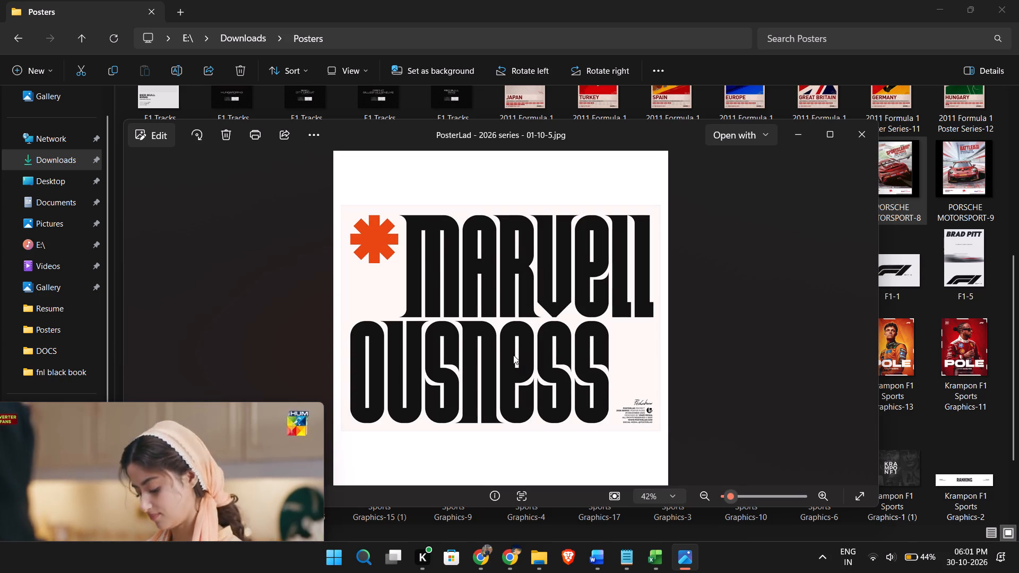
key(Escape)
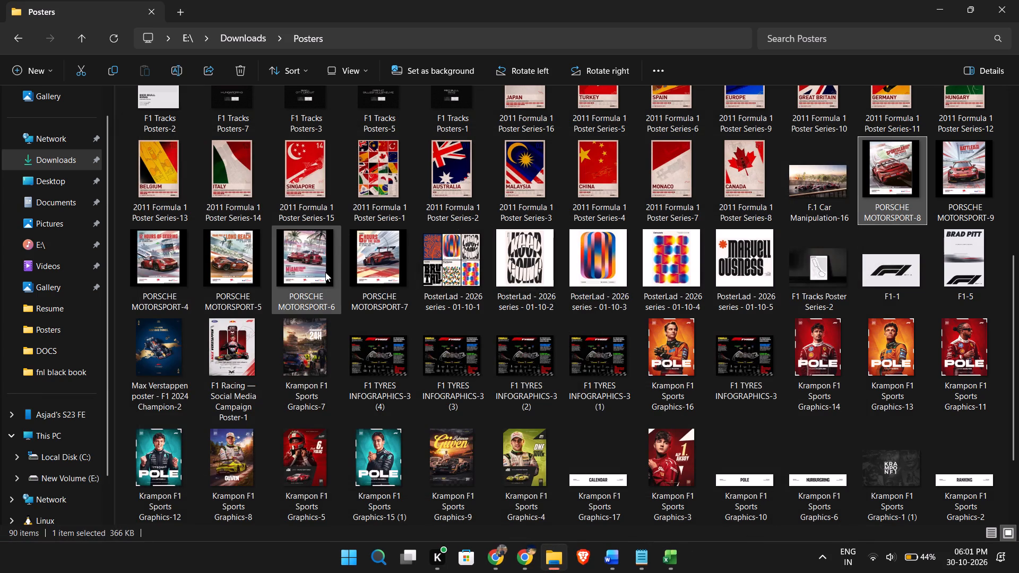
double_click(325, 272)
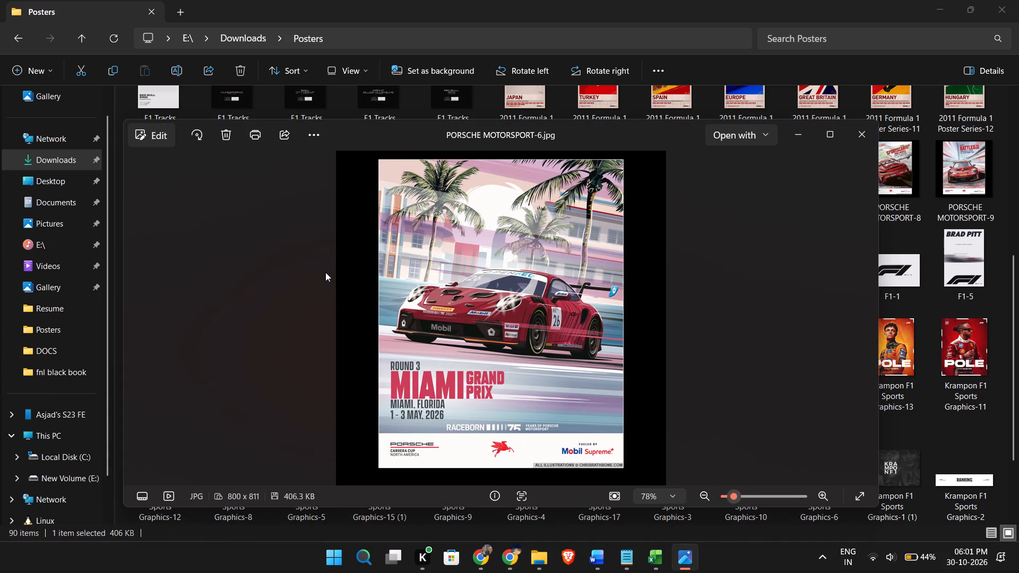
alt+click(861, 140)
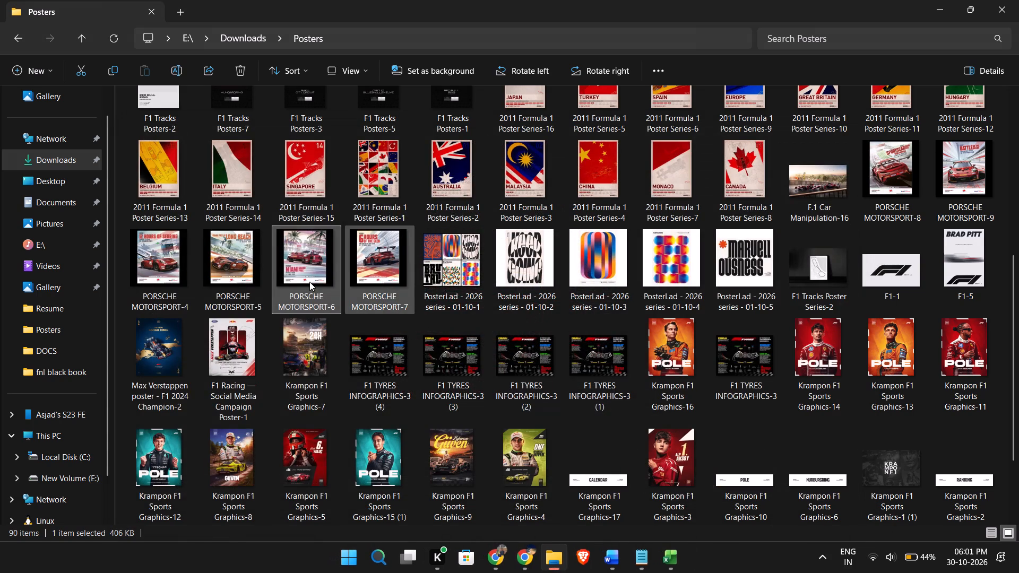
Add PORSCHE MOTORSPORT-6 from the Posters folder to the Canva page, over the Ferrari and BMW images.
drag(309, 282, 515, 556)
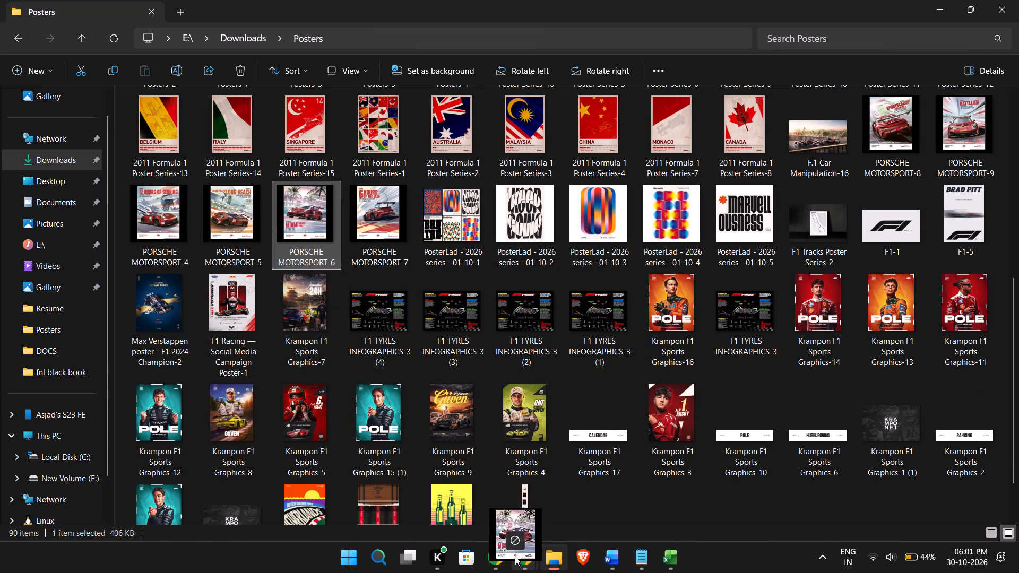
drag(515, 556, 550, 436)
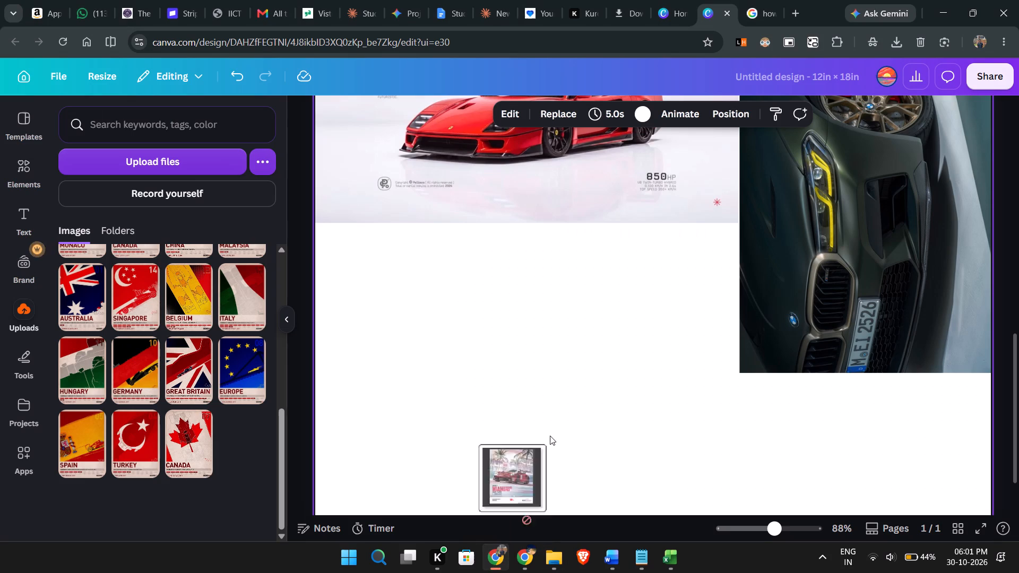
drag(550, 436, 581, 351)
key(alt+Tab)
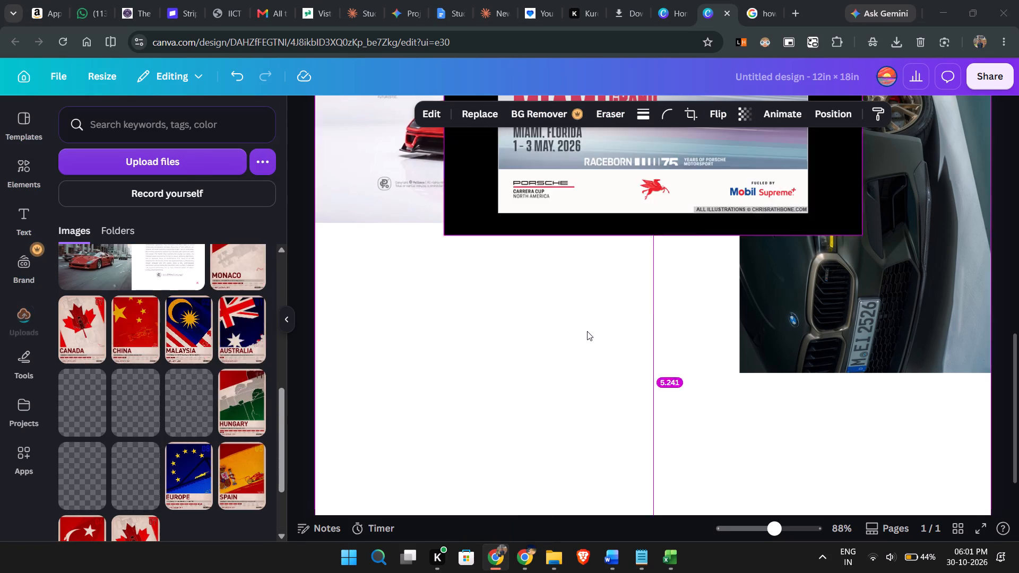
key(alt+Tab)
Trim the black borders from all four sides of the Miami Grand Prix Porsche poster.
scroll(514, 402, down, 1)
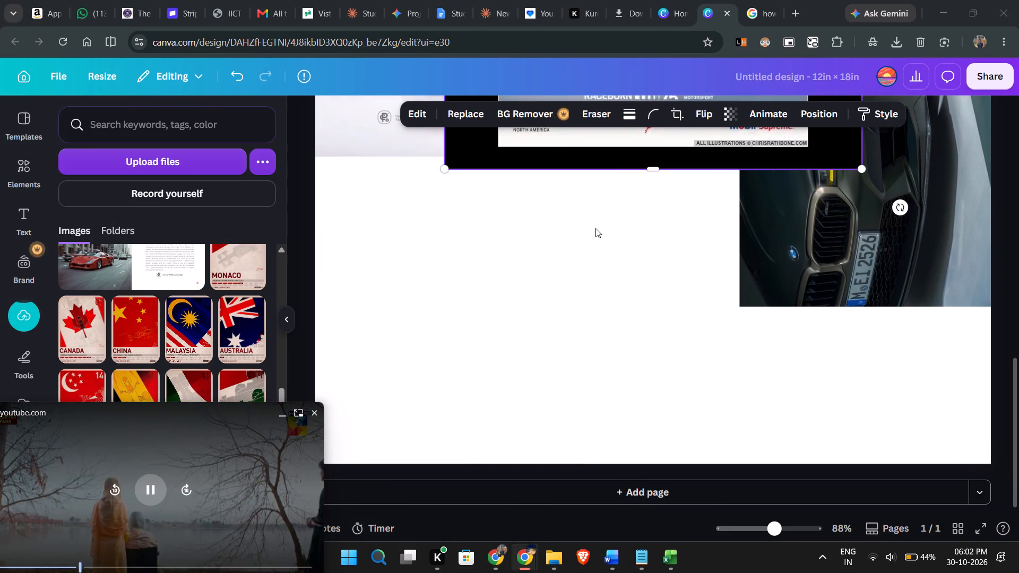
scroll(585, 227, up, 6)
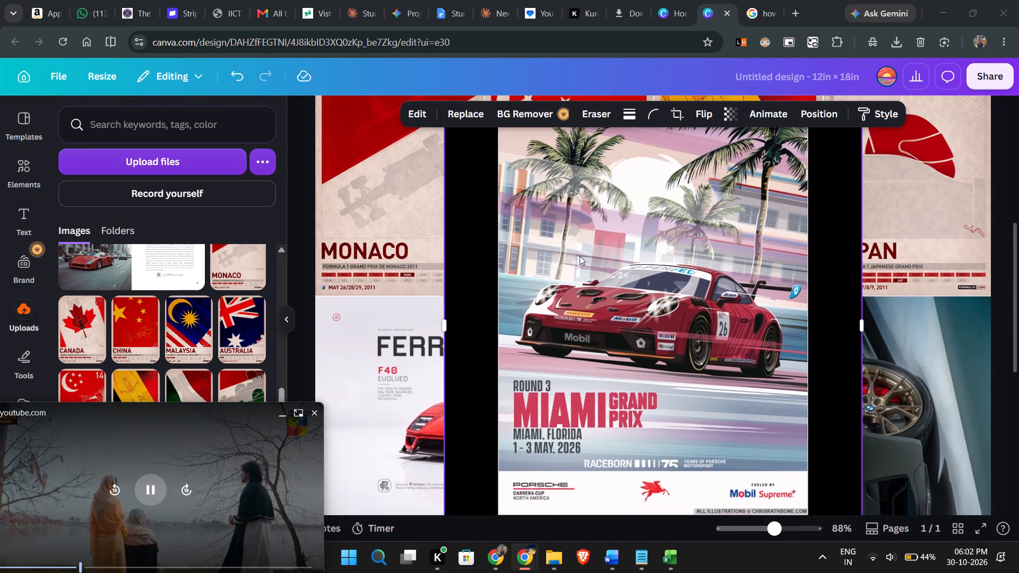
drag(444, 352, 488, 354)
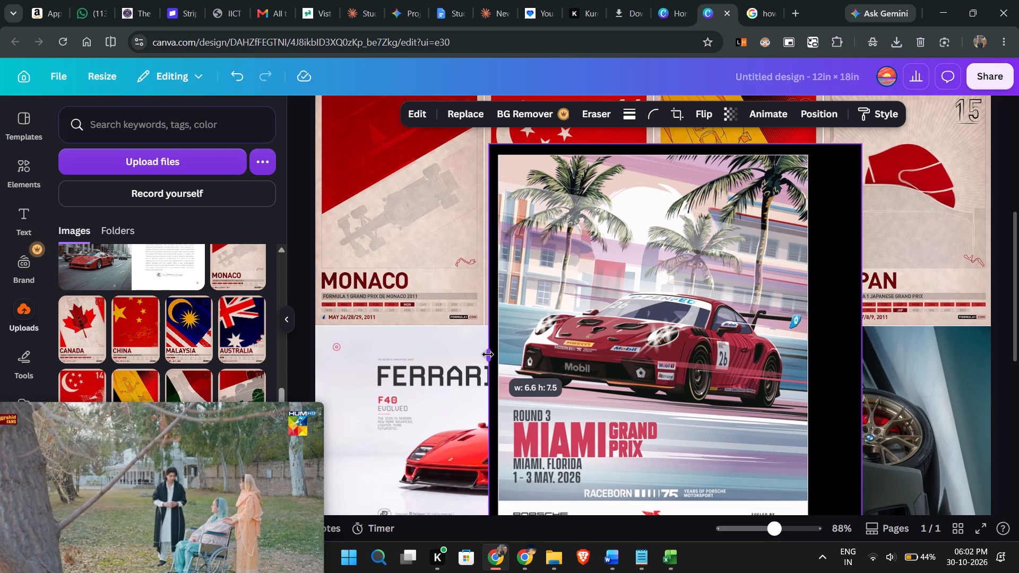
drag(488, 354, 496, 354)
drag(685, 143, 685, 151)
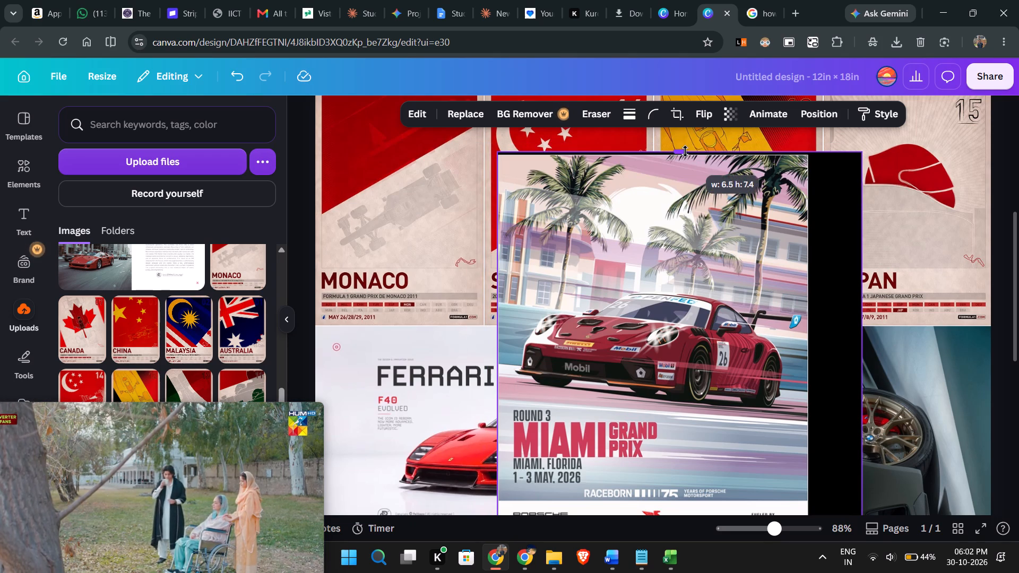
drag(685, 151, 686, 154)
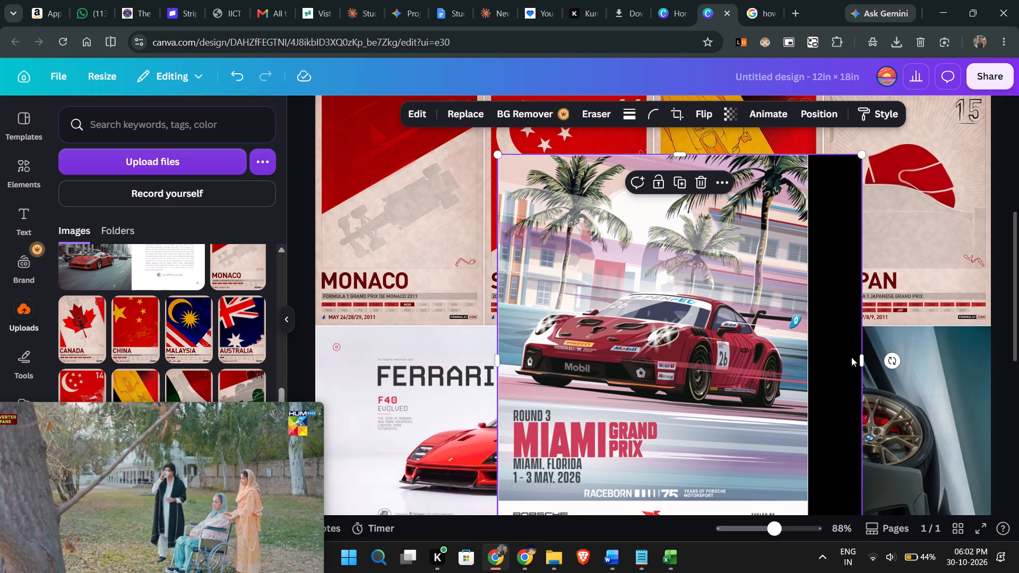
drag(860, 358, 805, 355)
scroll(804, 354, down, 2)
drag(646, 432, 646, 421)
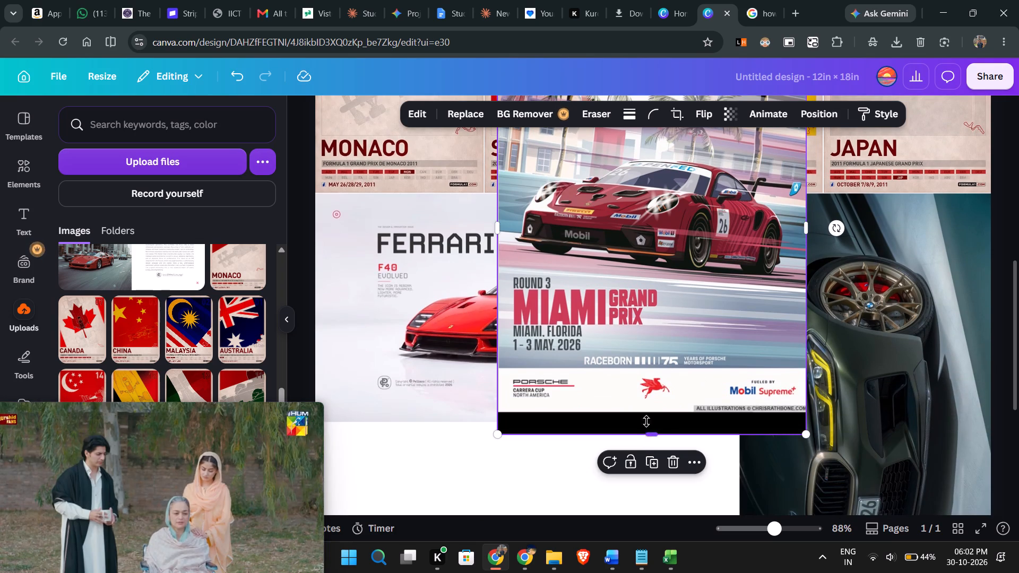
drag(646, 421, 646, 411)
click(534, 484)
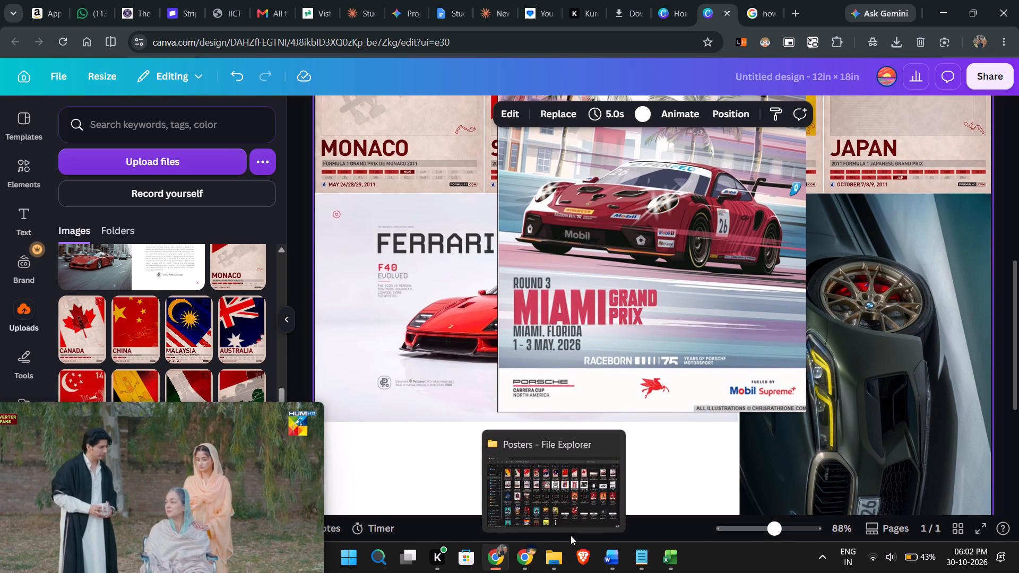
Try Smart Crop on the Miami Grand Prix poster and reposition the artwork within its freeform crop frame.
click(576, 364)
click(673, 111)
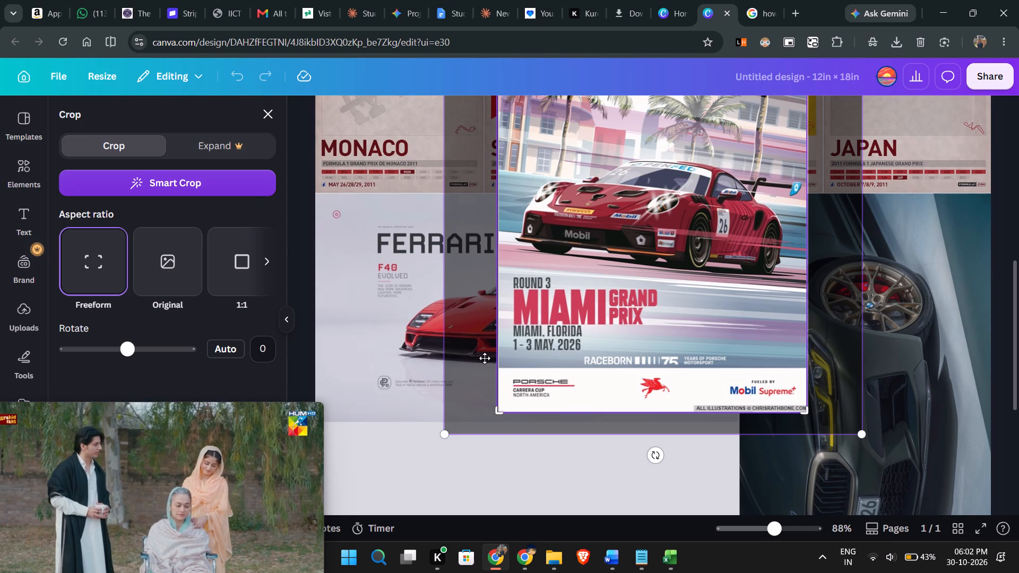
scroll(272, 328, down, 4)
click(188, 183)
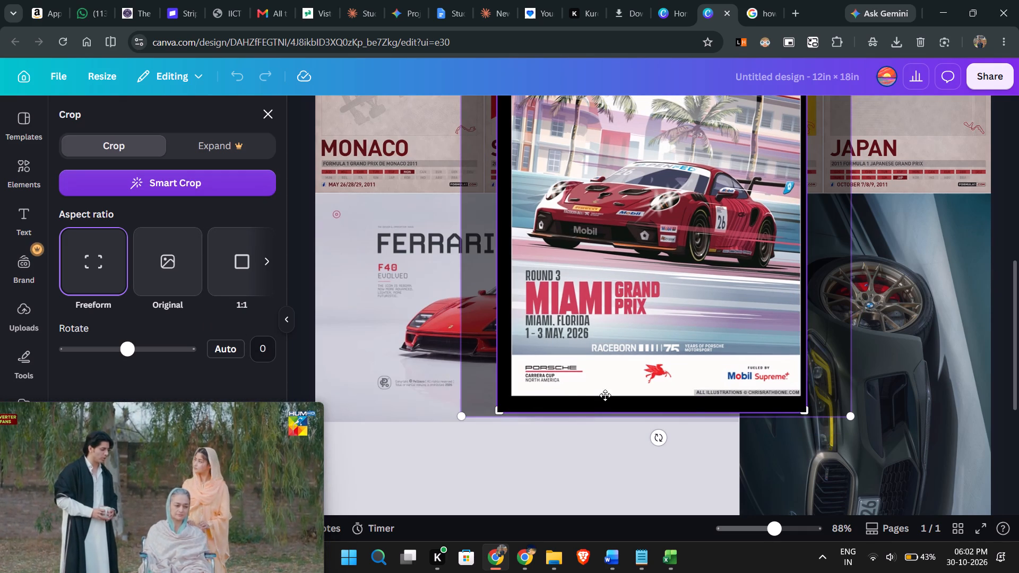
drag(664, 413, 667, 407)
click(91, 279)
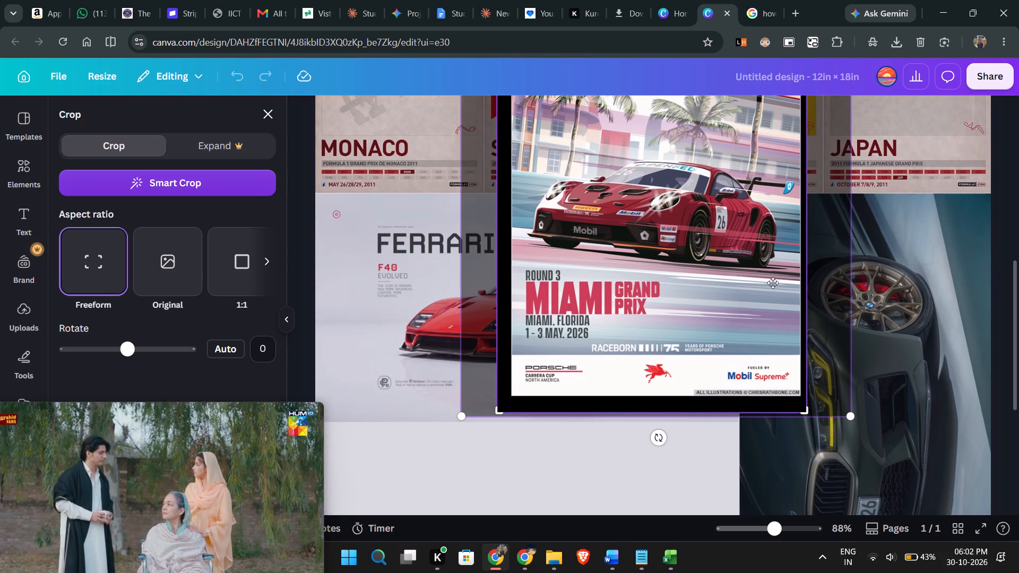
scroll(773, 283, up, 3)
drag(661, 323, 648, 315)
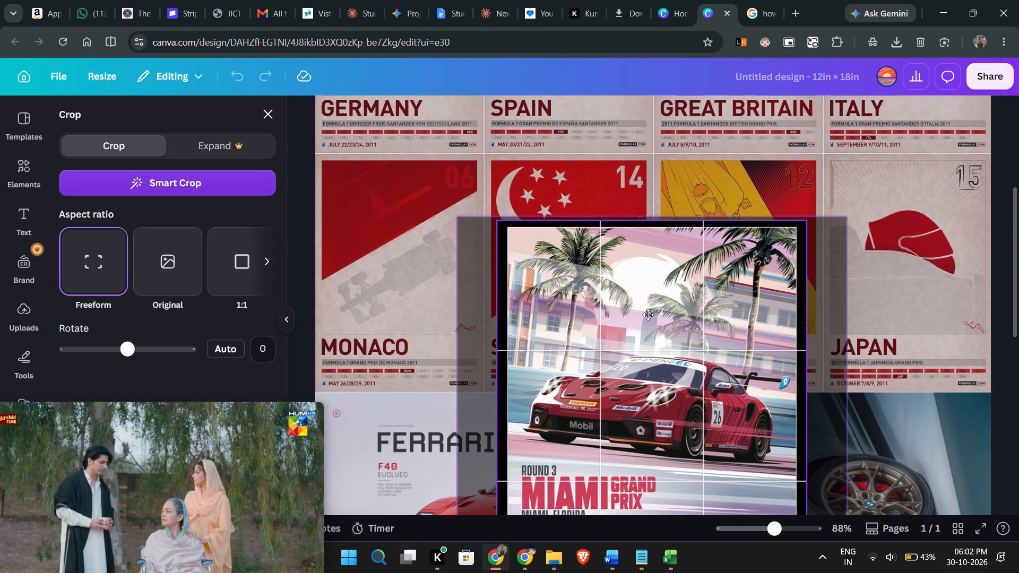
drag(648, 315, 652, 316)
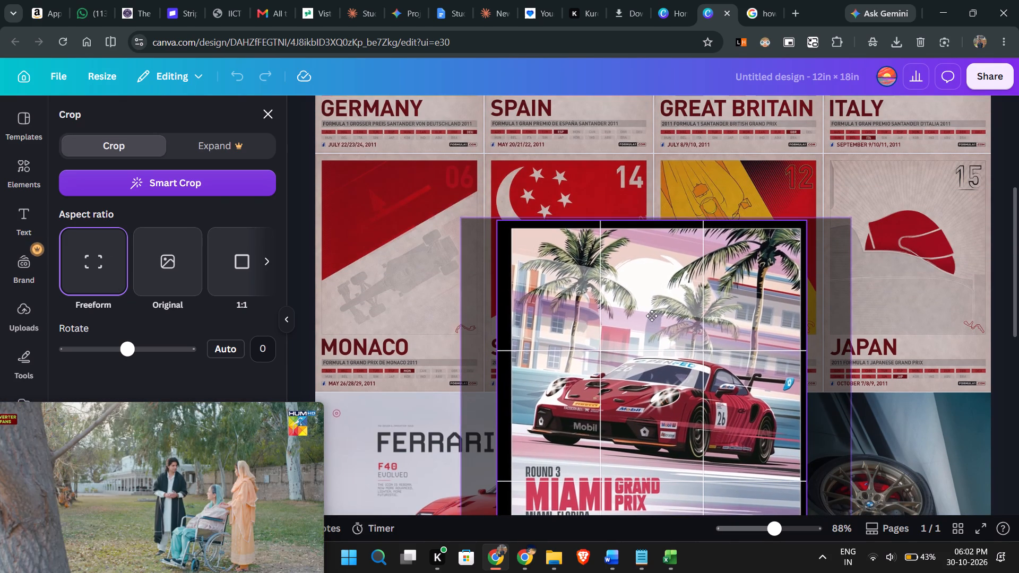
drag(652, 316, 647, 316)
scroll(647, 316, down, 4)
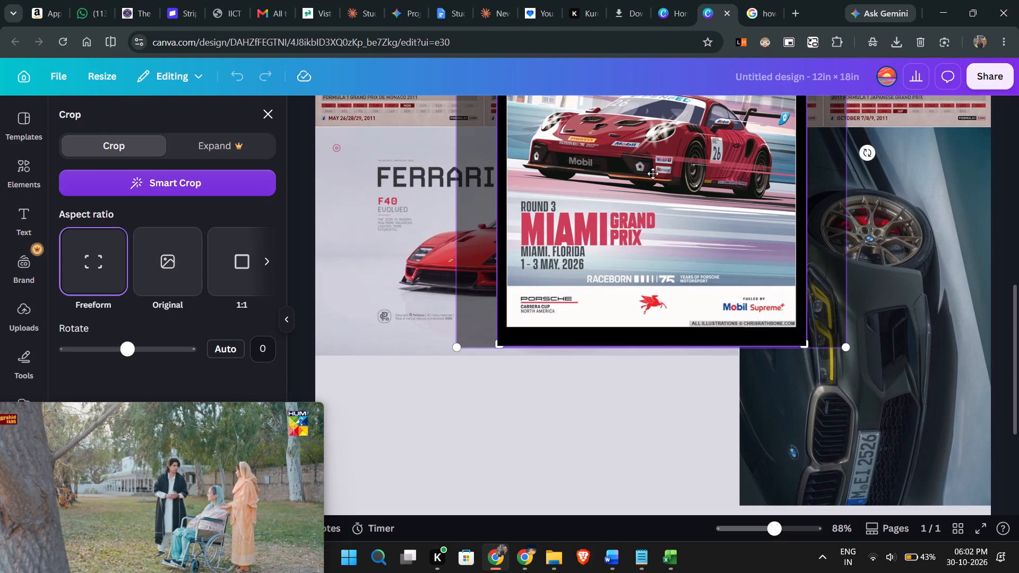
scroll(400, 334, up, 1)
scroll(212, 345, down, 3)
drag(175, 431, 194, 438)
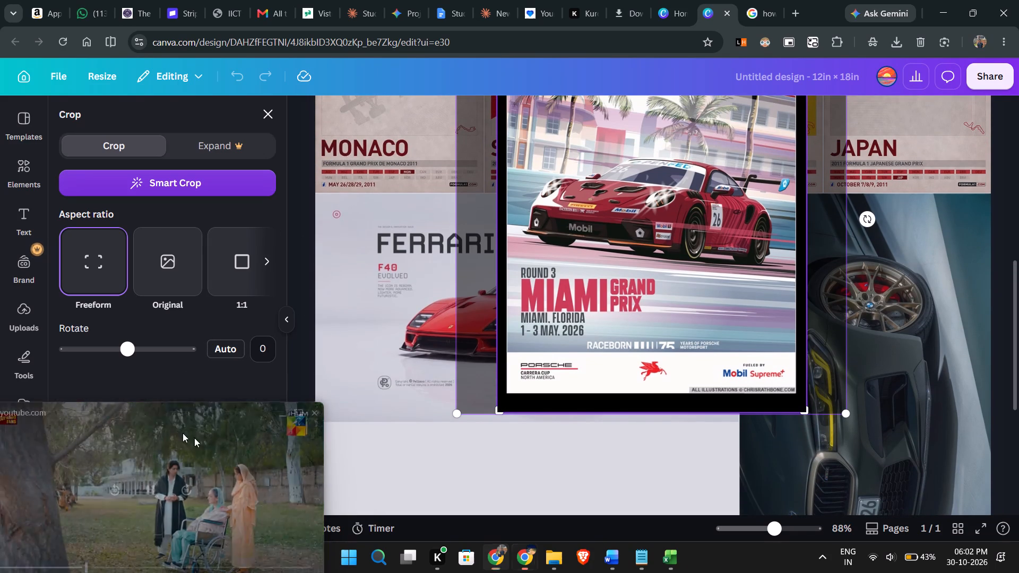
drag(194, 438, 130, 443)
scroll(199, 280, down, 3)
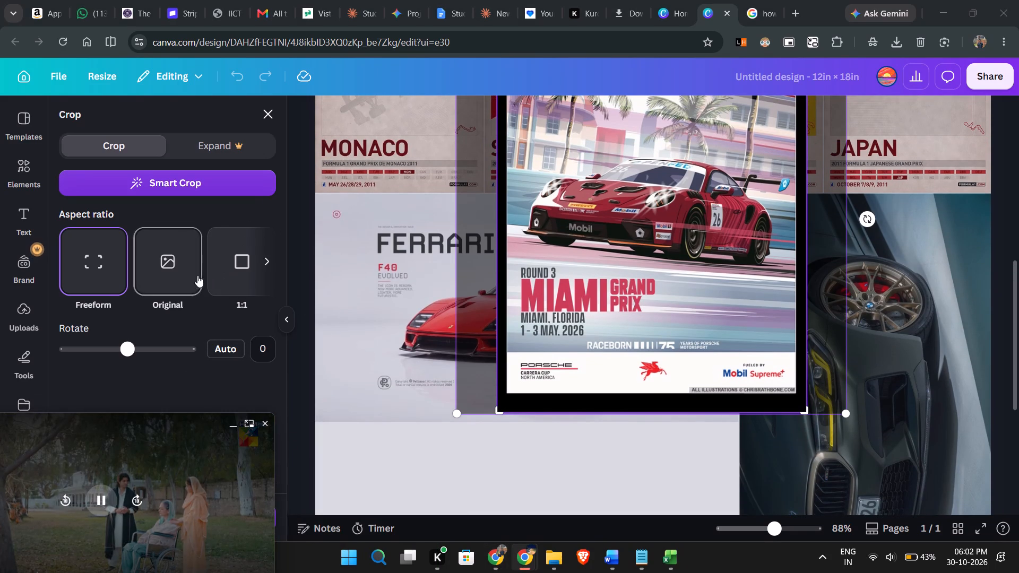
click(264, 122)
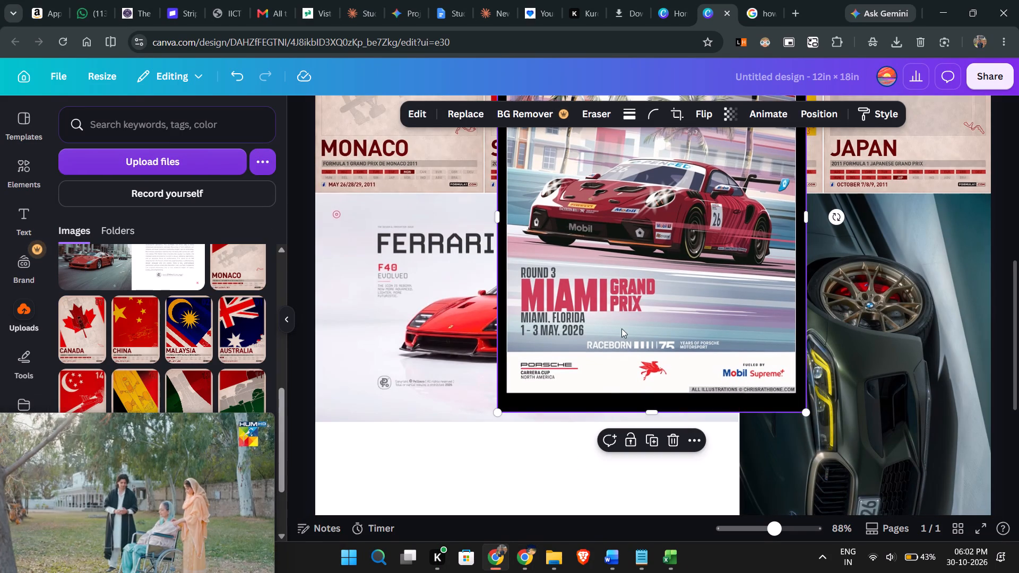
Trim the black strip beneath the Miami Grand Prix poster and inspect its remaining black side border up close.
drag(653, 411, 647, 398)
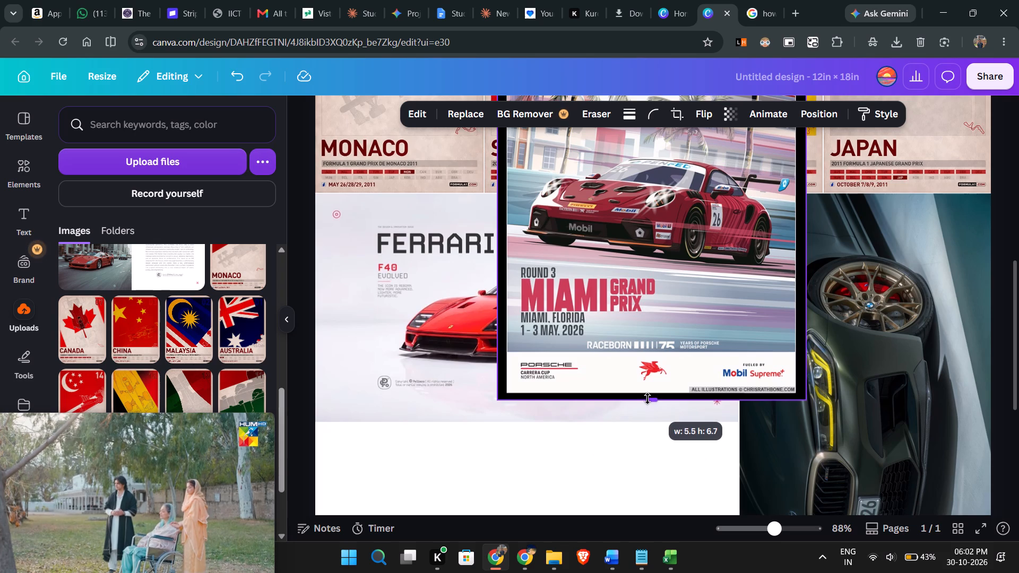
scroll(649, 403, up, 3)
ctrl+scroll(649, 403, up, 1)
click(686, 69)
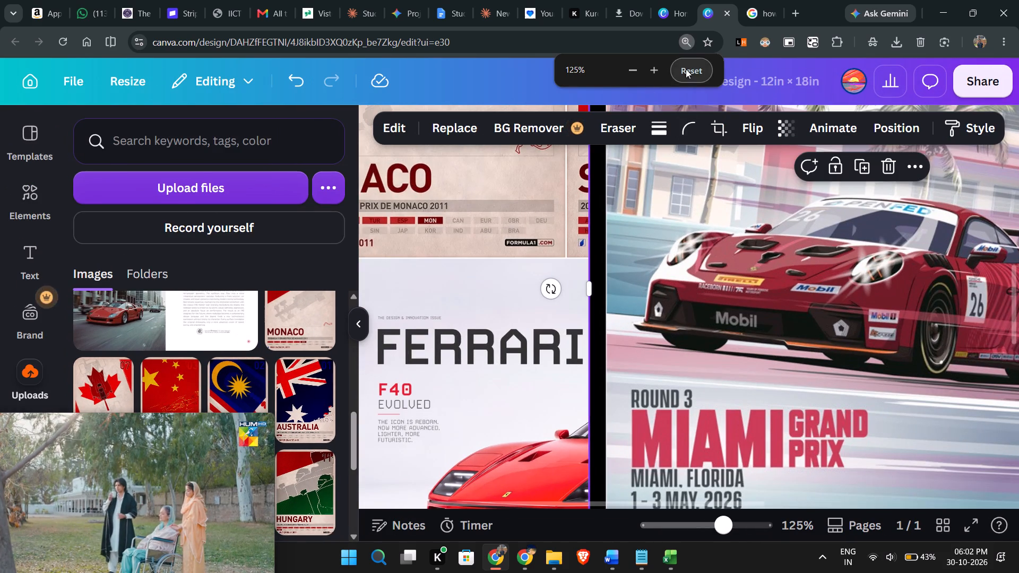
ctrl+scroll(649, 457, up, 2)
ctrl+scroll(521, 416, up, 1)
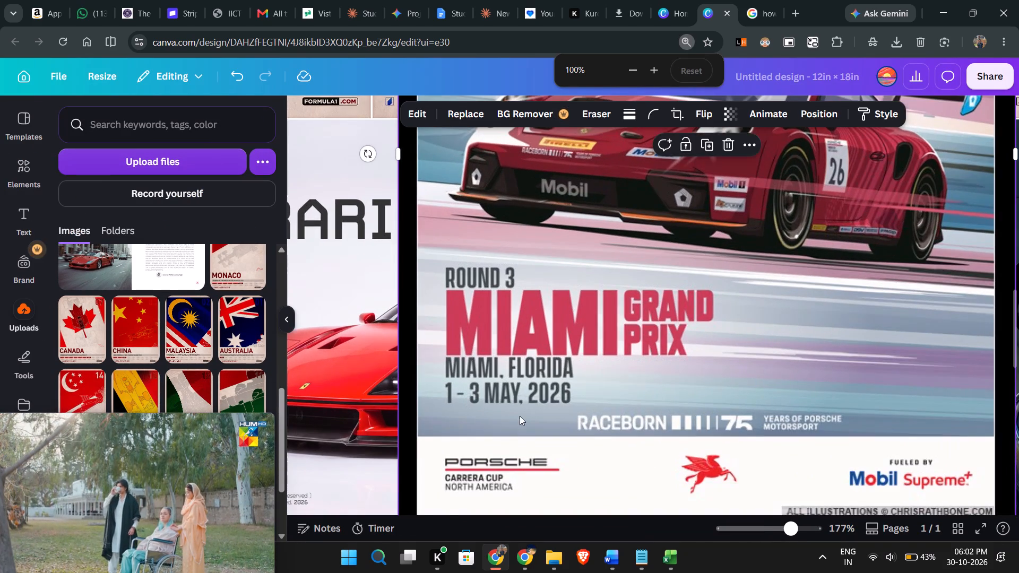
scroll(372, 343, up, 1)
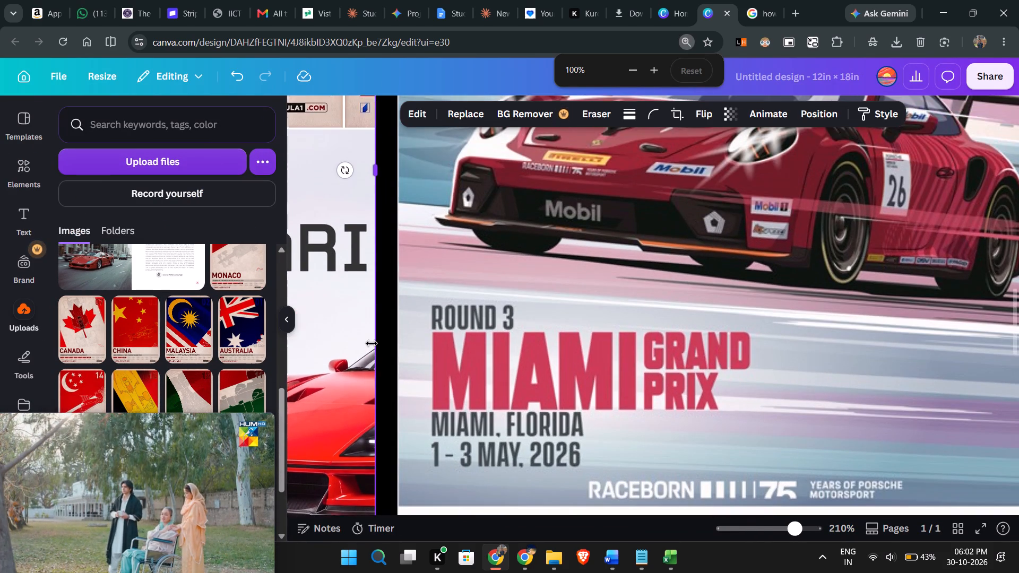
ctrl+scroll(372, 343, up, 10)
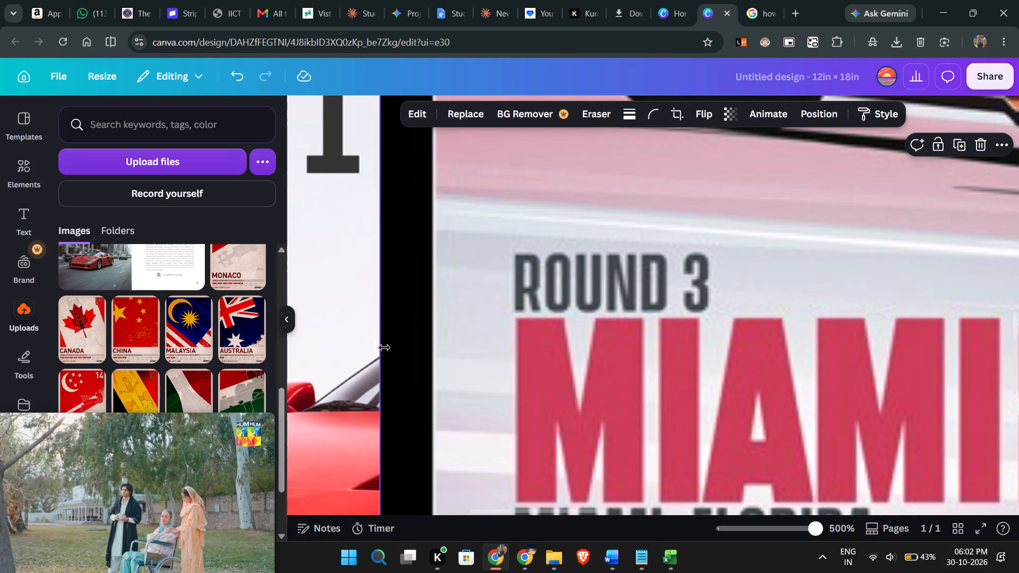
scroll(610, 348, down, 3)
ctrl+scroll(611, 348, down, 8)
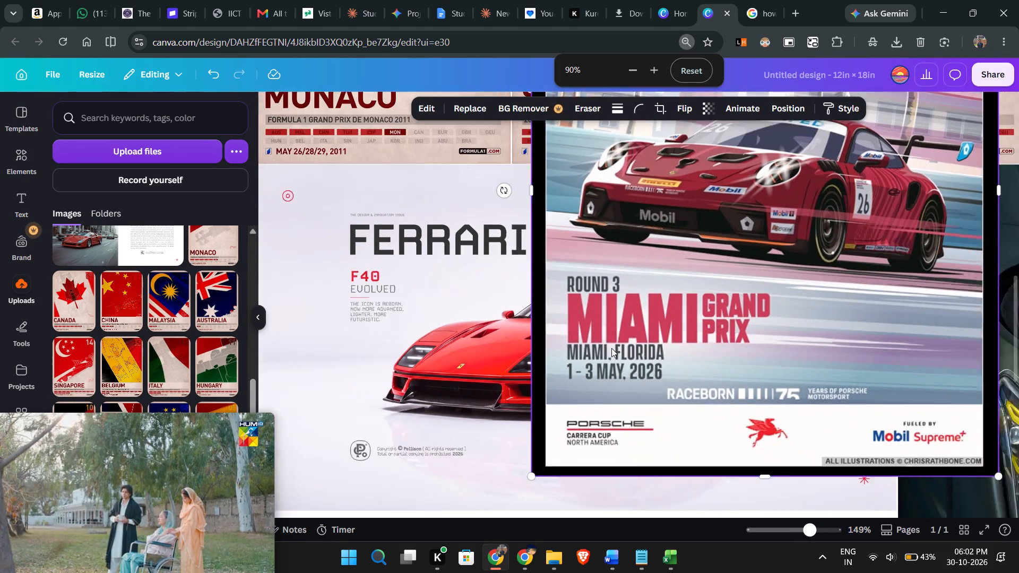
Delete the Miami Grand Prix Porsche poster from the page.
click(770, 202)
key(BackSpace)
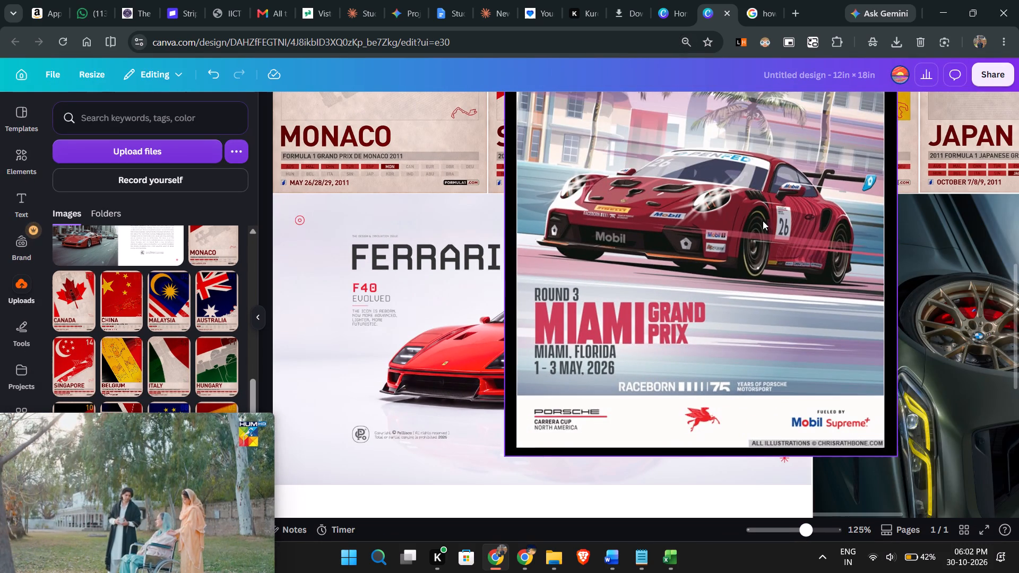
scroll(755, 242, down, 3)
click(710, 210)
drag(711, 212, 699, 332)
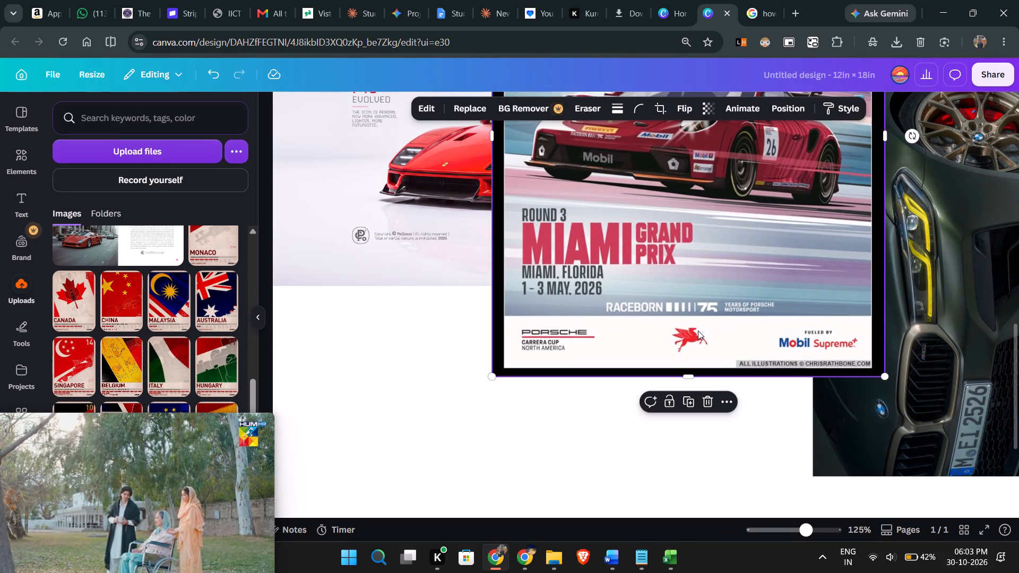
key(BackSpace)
Browse the Posters folder for another car image and preview RE VOLUTION-2, the Renault R5 Turbo 2 artwork.
ctrl+scroll(698, 326, down, 2)
ctrl+scroll(740, 286, down, 2)
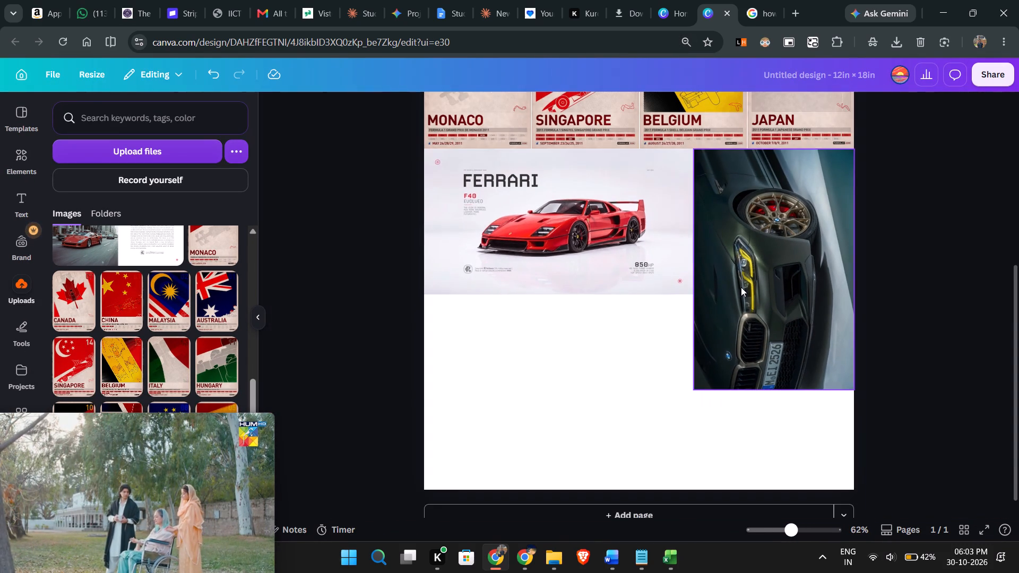
key(alt+Tab)
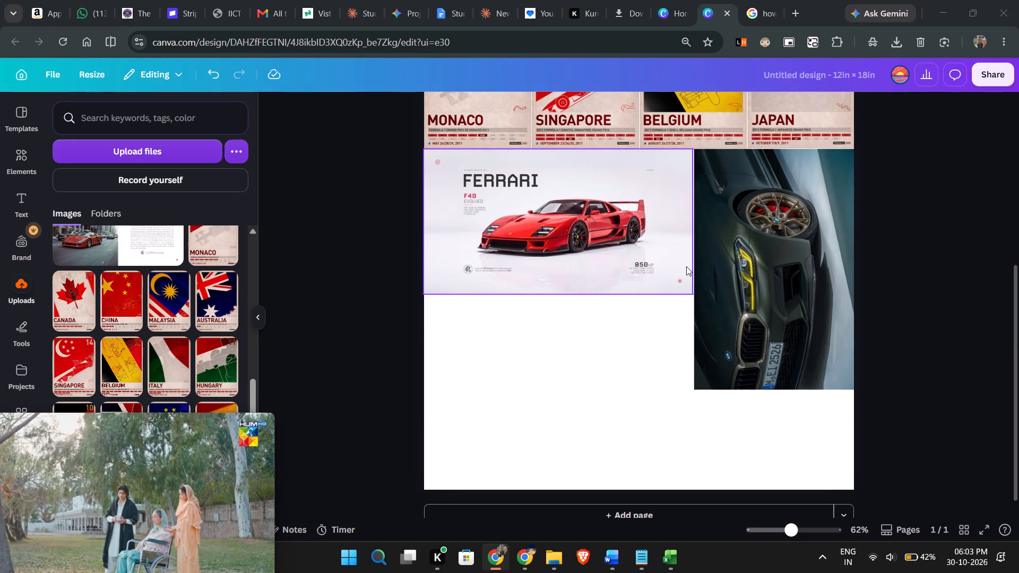
key(alt+Tab)
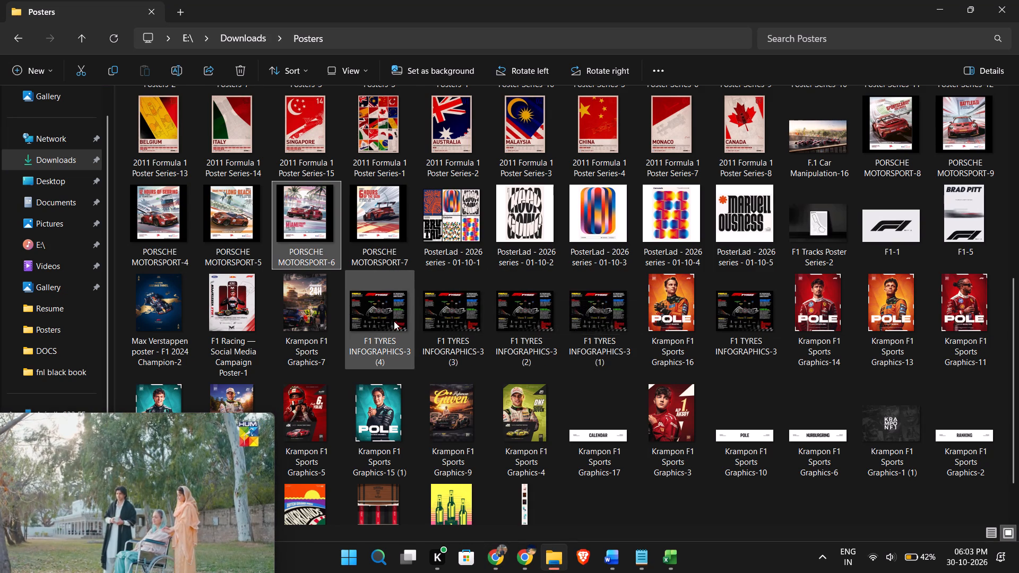
scroll(394, 321, down, 1)
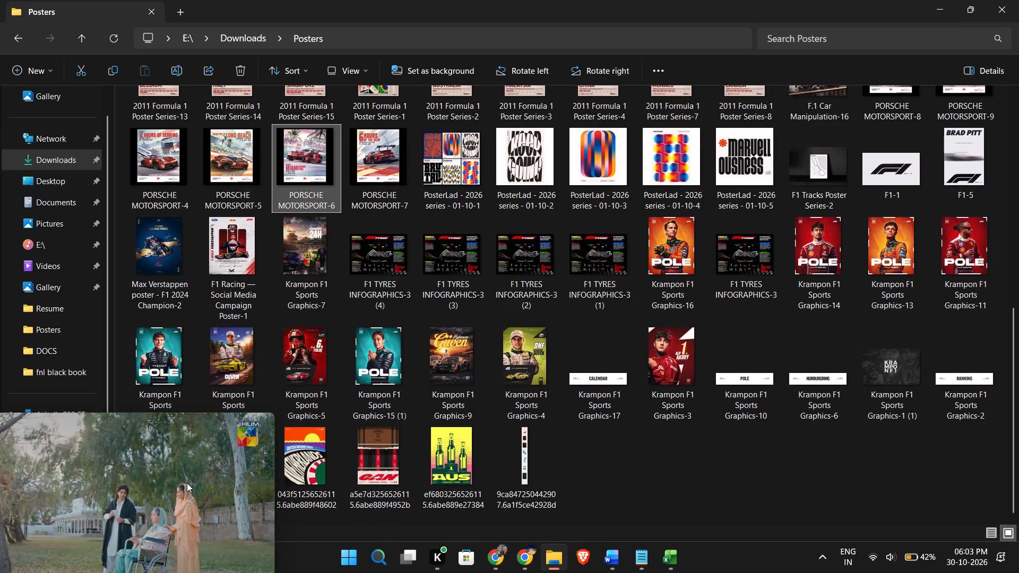
drag(187, 483, 193, 461)
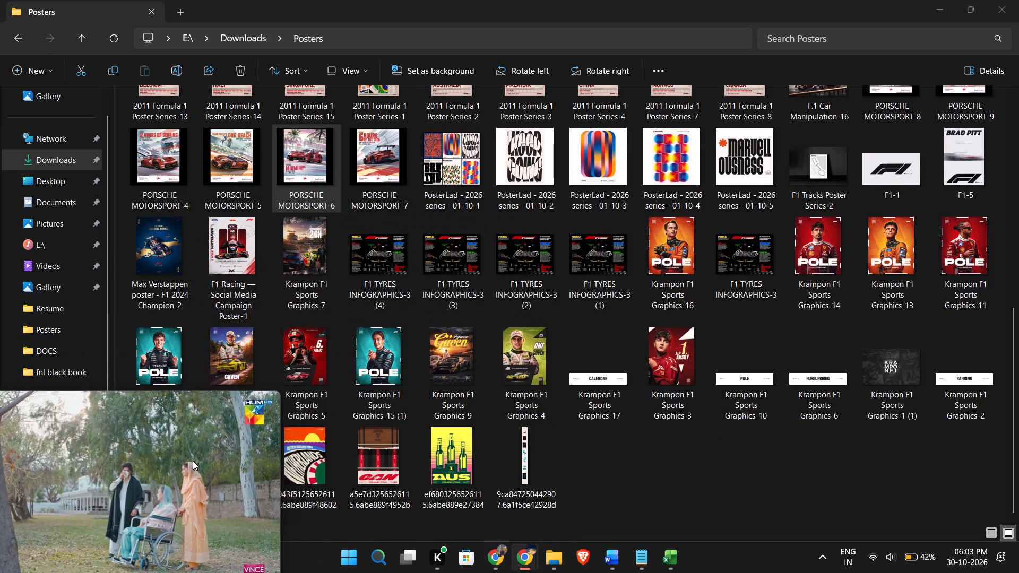
drag(193, 461, 194, 463)
scroll(715, 340, up, 1)
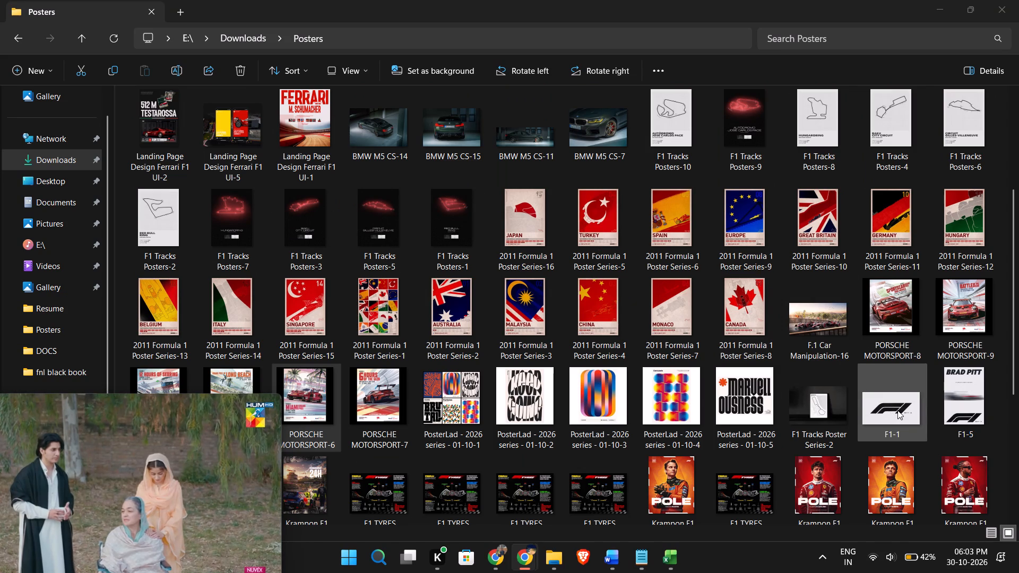
scroll(879, 409, up, 2)
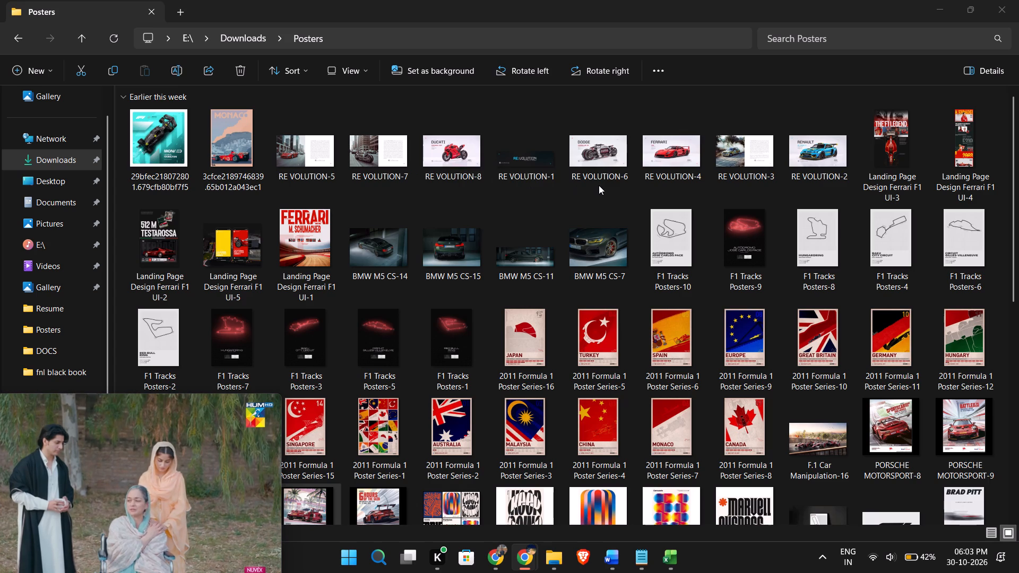
click(810, 161)
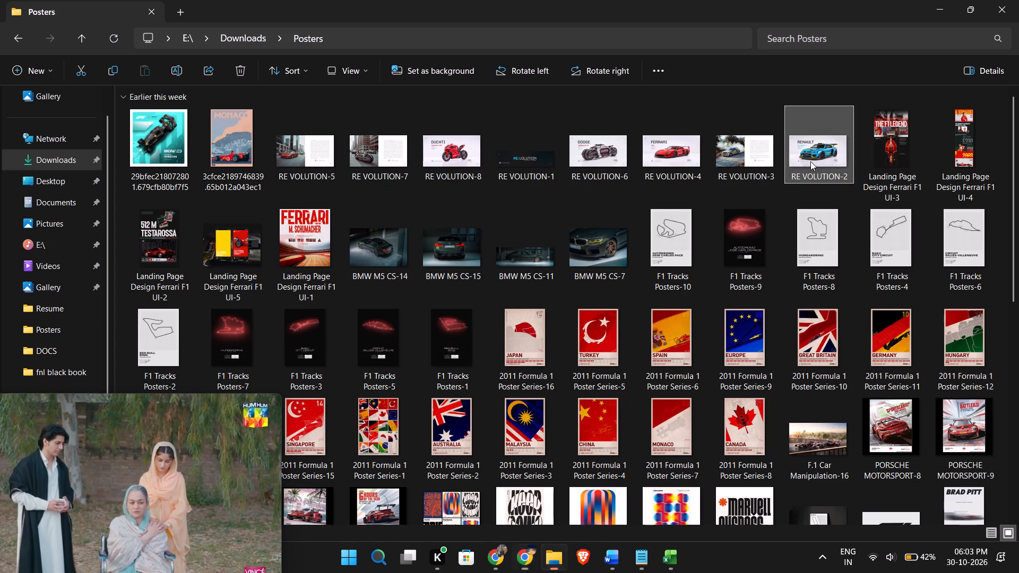
click(810, 161)
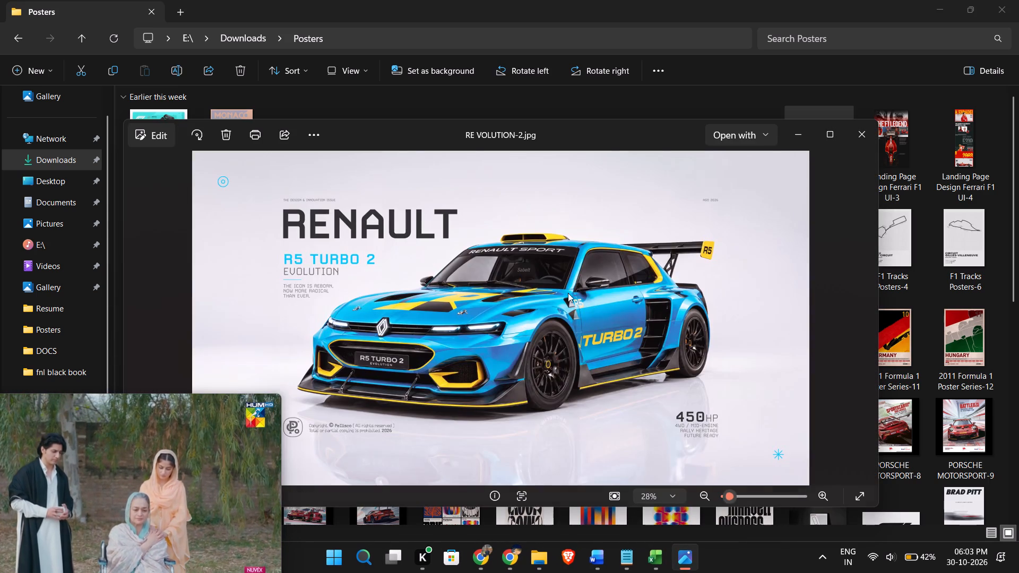
scroll(560, 316, up, 3)
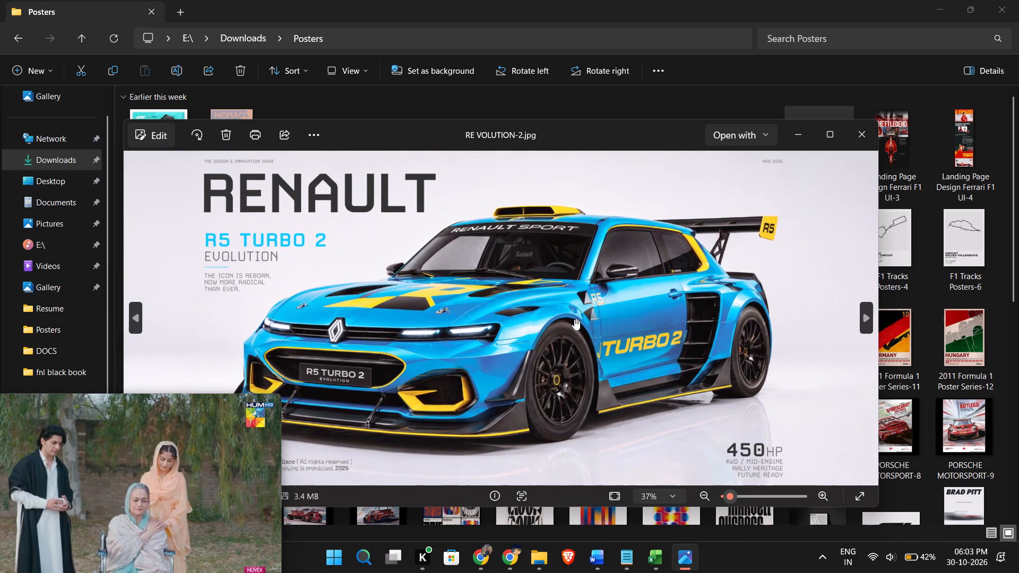
key(Escape)
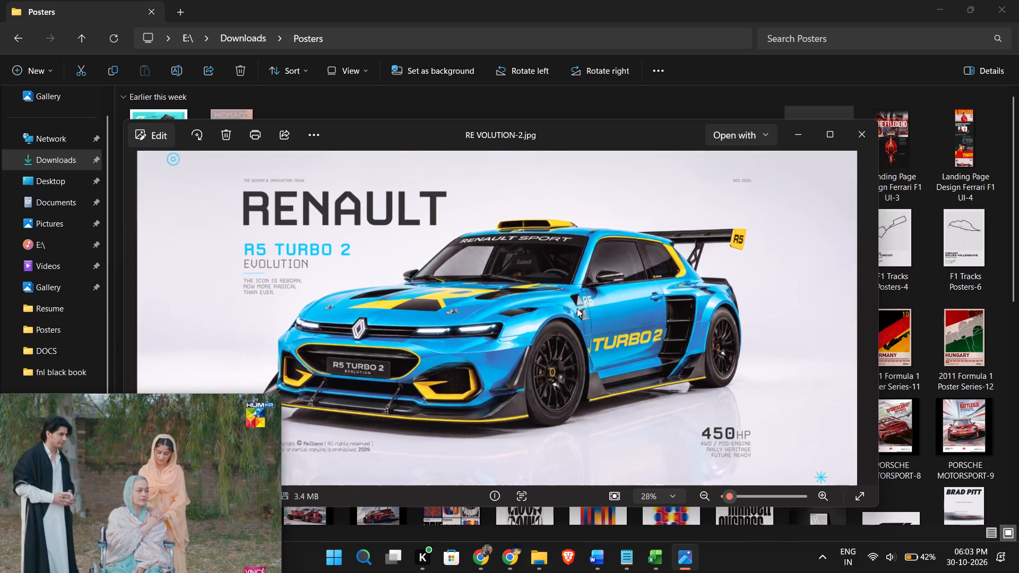
click(864, 141)
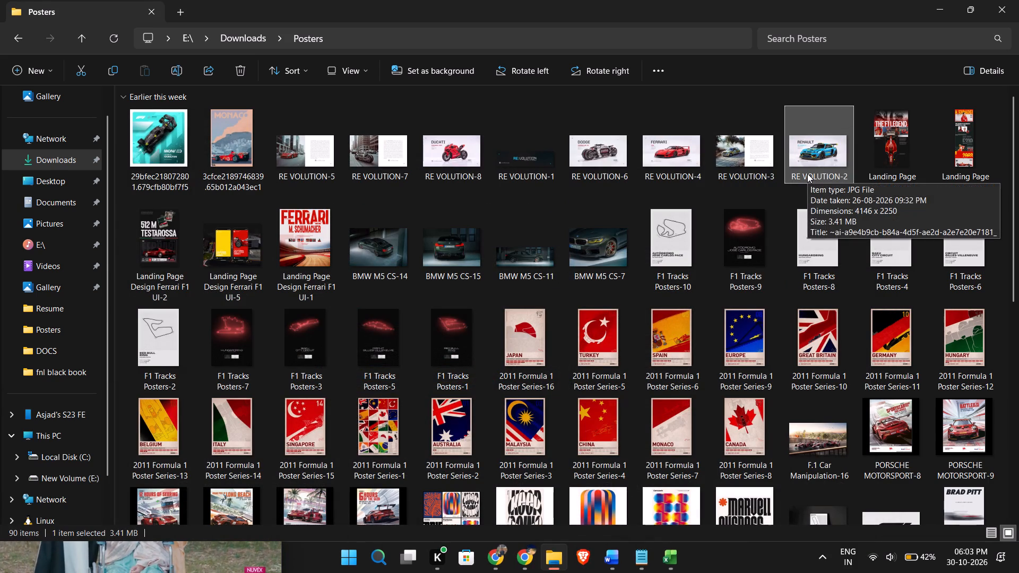
Add RE VOLUTION-2 from the Posters folder to the poster and place it directly beneath the Ferrari image, flush with the page's left edge.
click(807, 173)
drag(815, 152, 810, 224)
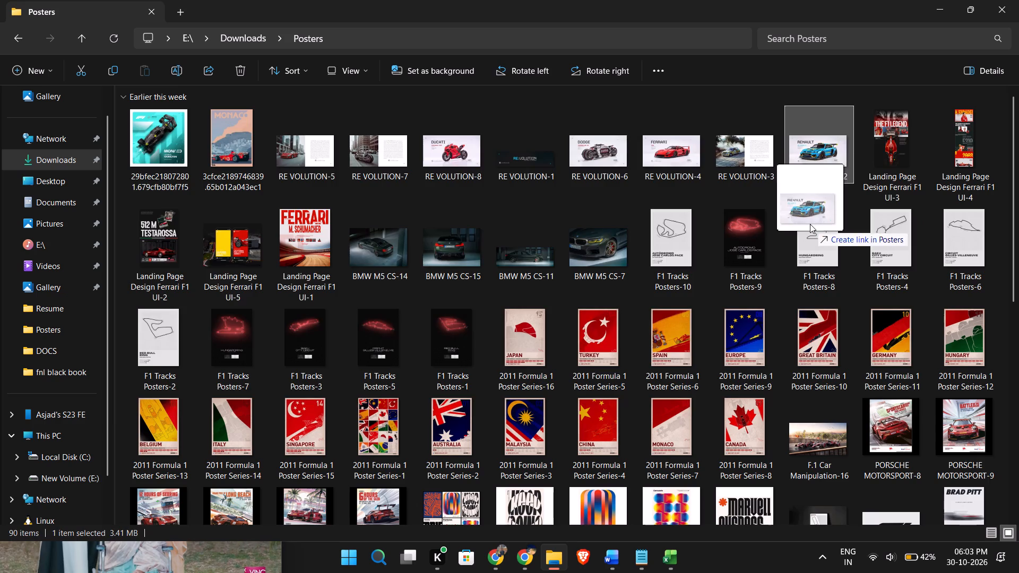
key(alt+Tab)
drag(810, 224, 549, 419)
key(alt+Tab)
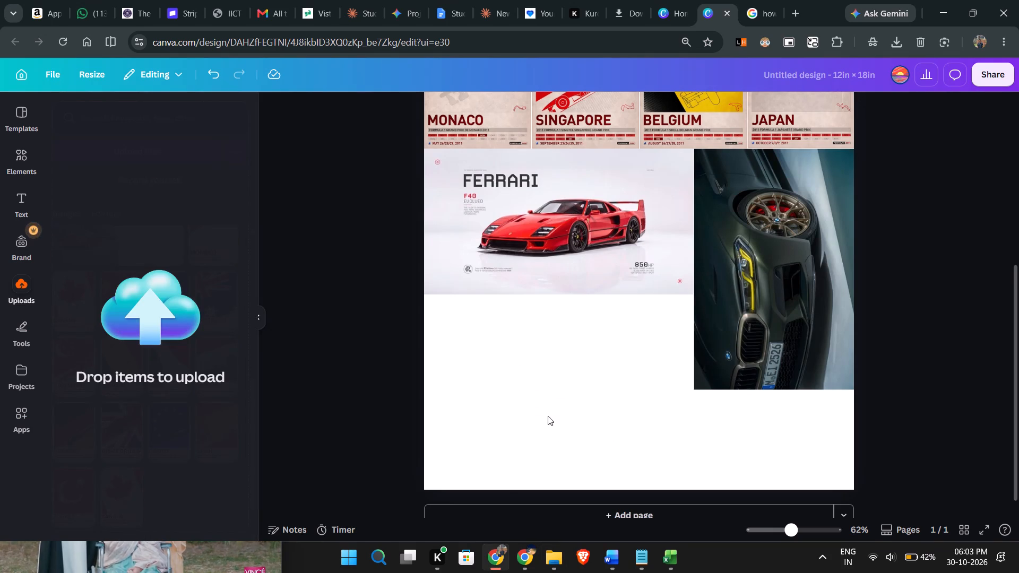
drag(644, 176, 581, 351)
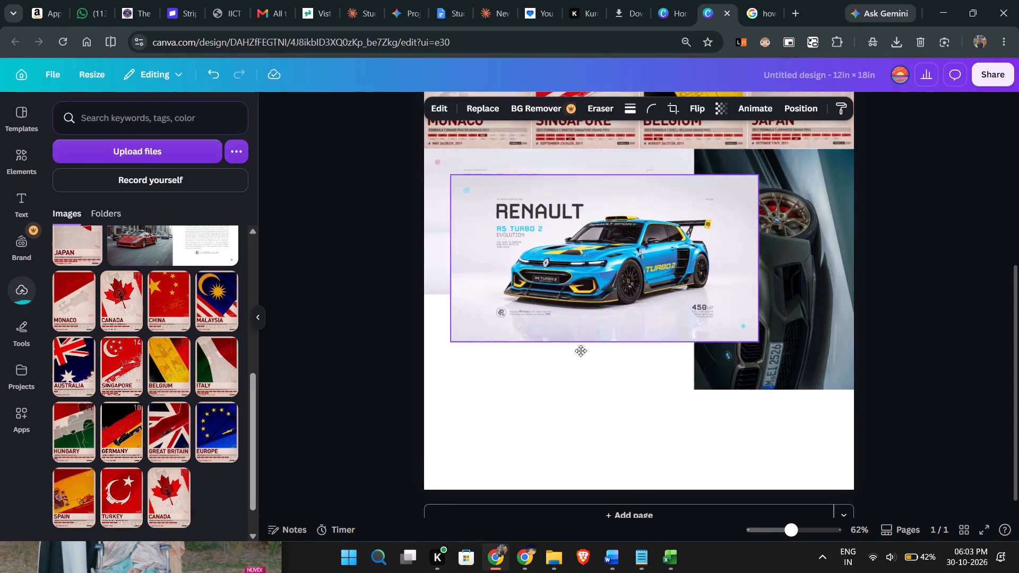
drag(581, 351, 589, 388)
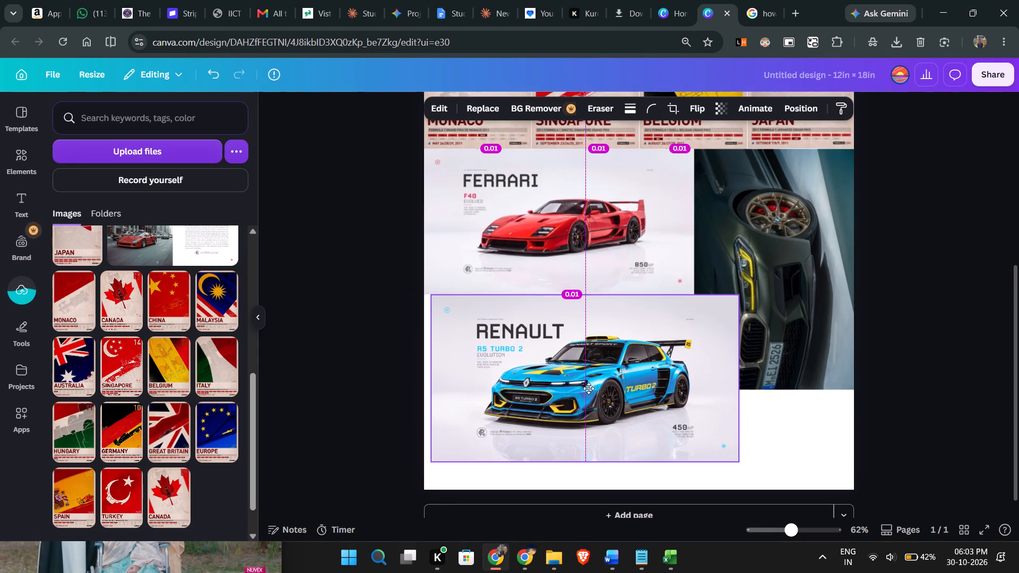
drag(589, 388, 583, 390)
Shrink the Ferrari image proportionally to about 6 × 3.3 in so it spans the first two grid columns.
click(648, 241)
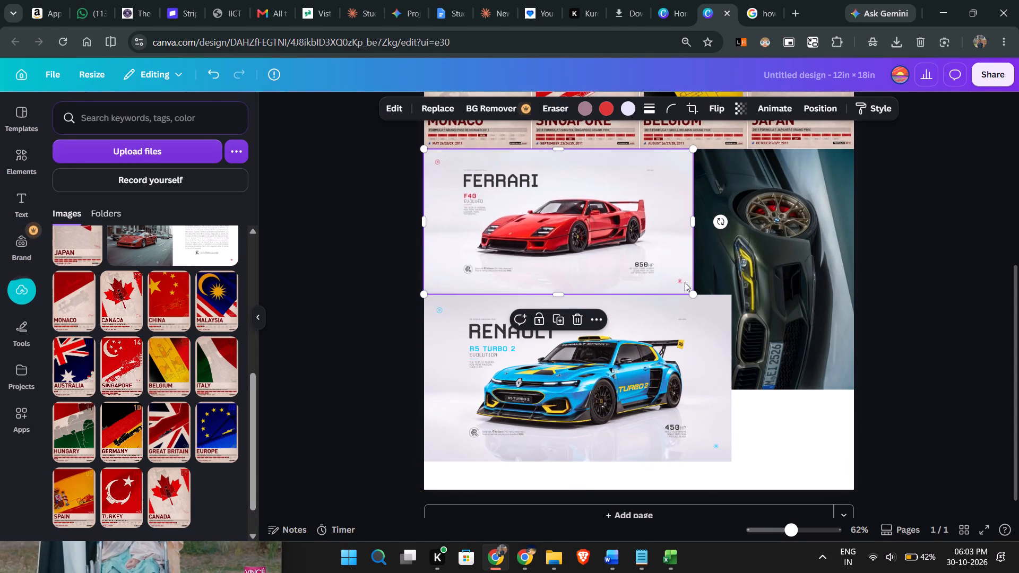
drag(693, 294, 645, 281)
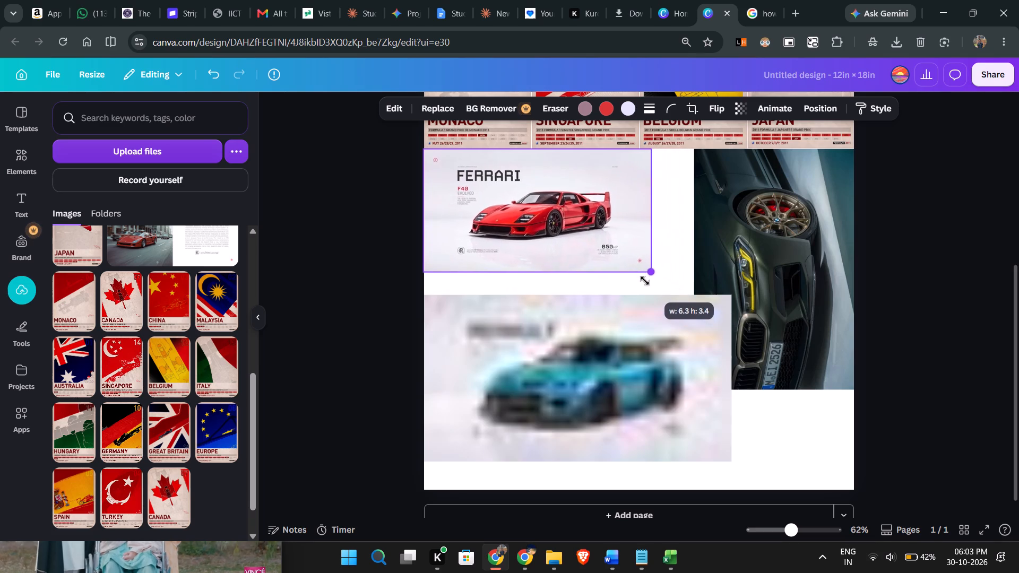
drag(645, 281, 636, 276)
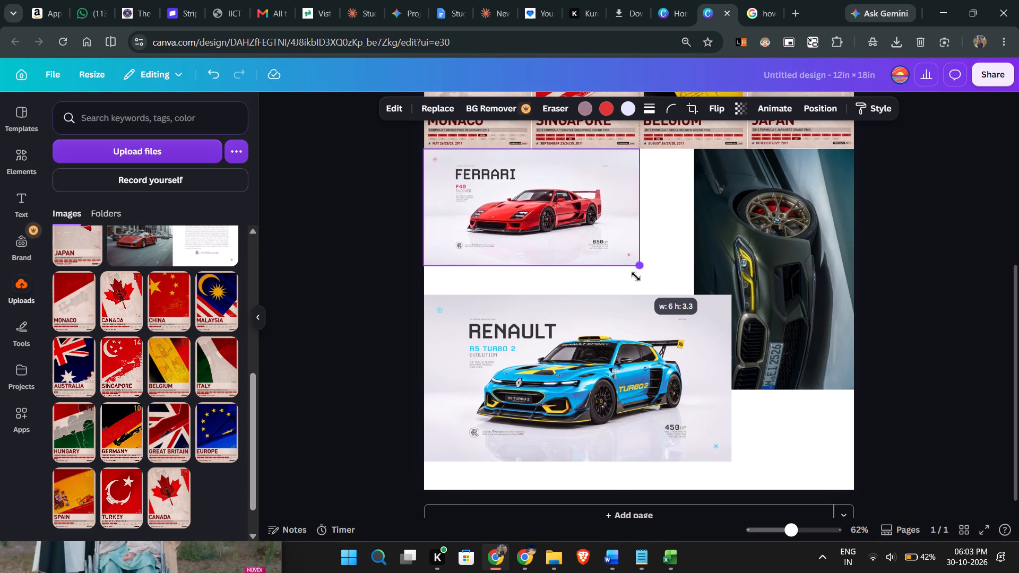
drag(636, 276, 632, 276)
Move the Renault image up against the Ferrari image and scale it down to the same width.
drag(663, 355, 663, 327)
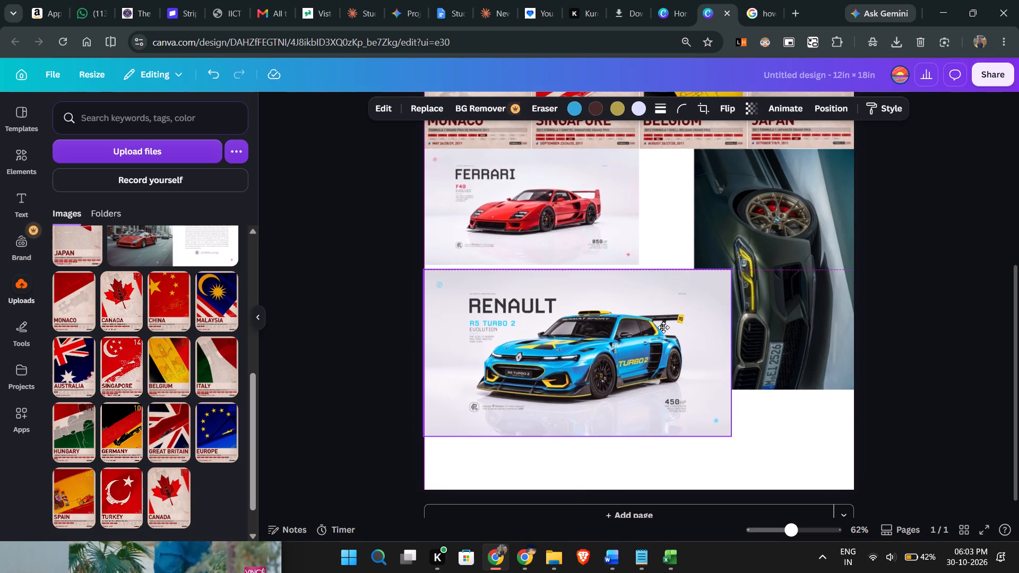
drag(663, 327, 663, 326)
drag(733, 430, 669, 399)
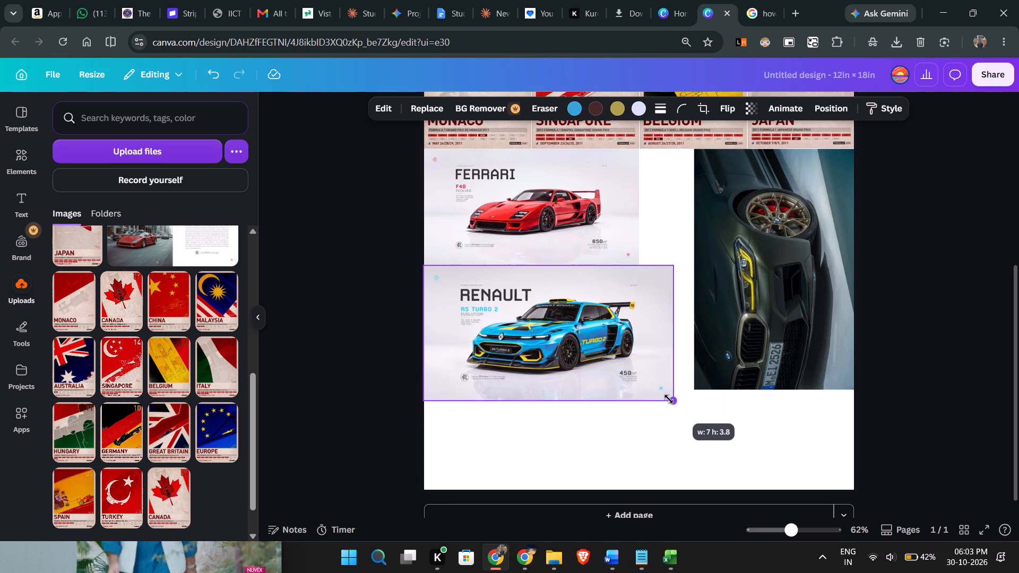
drag(669, 399, 638, 389)
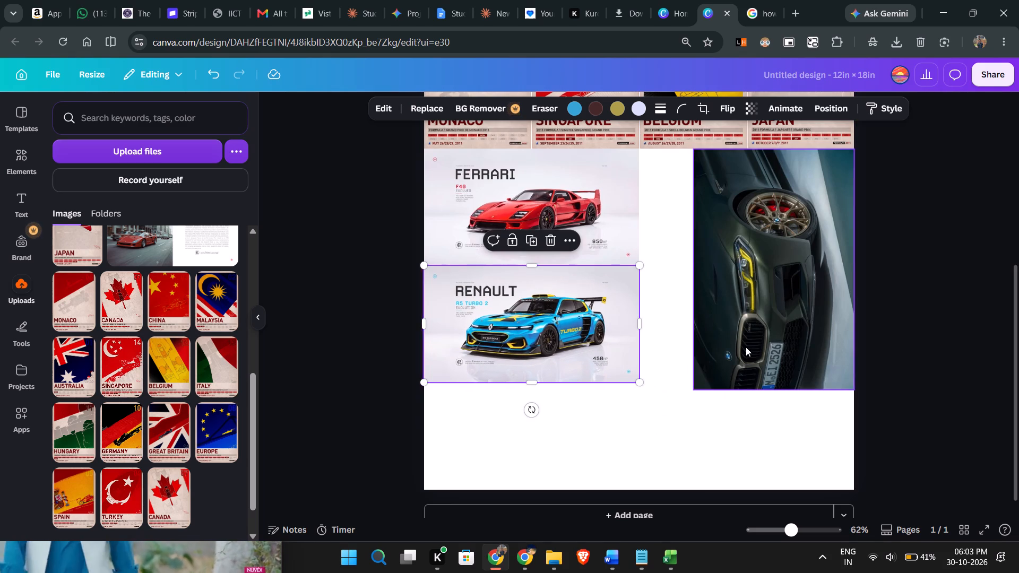
Enlarge the rotated BMW image proportionally until it spans the two columns beneath Belgium and Japan, meeting the Ferrari and Renault images.
click(746, 347)
drag(691, 388, 693, 383)
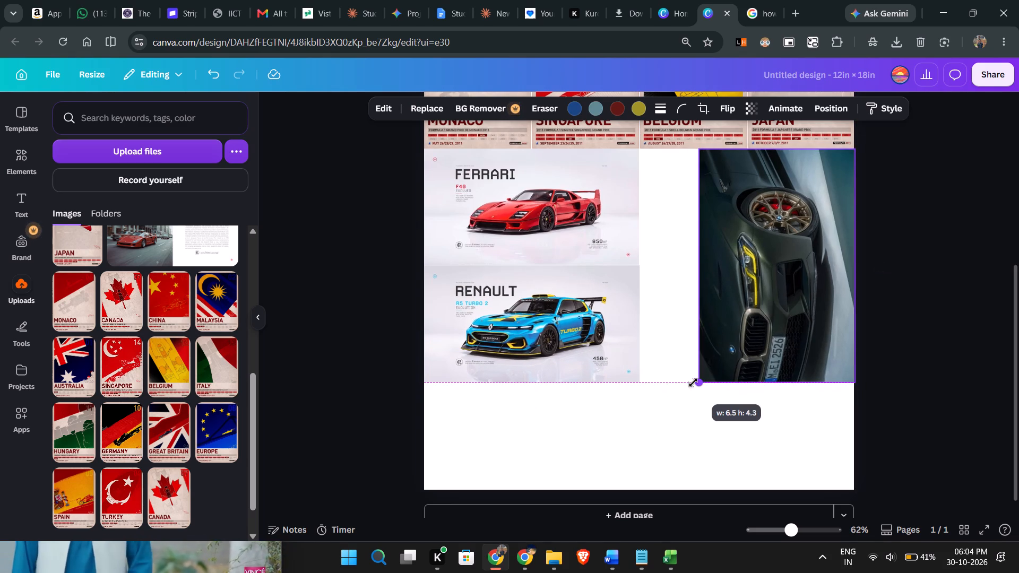
drag(693, 383, 626, 453)
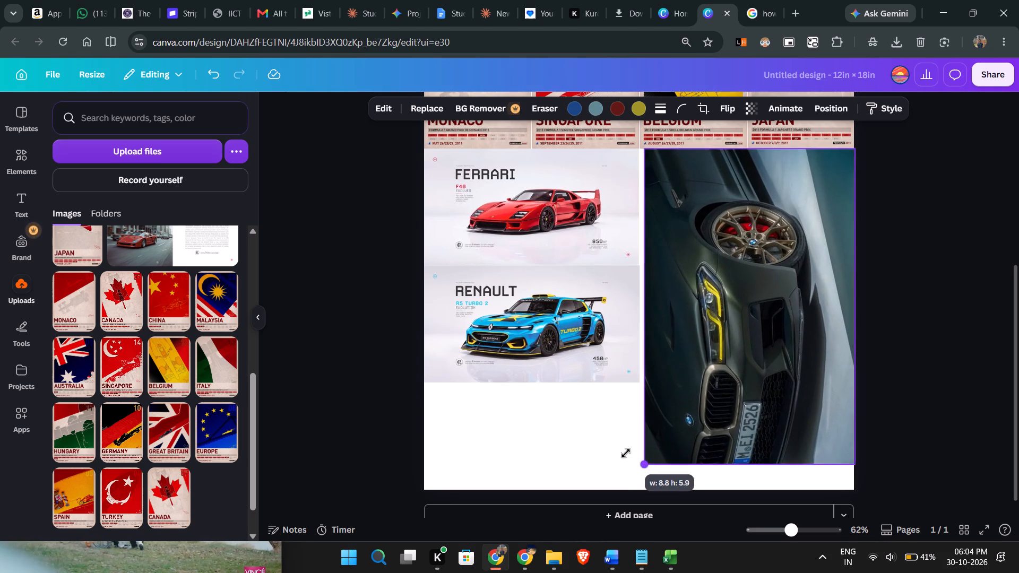
drag(626, 453, 629, 464)
Review the poster layout around the Ferrari, Renault and BMW images and the grid rows above them.
scroll(725, 408, down, 1)
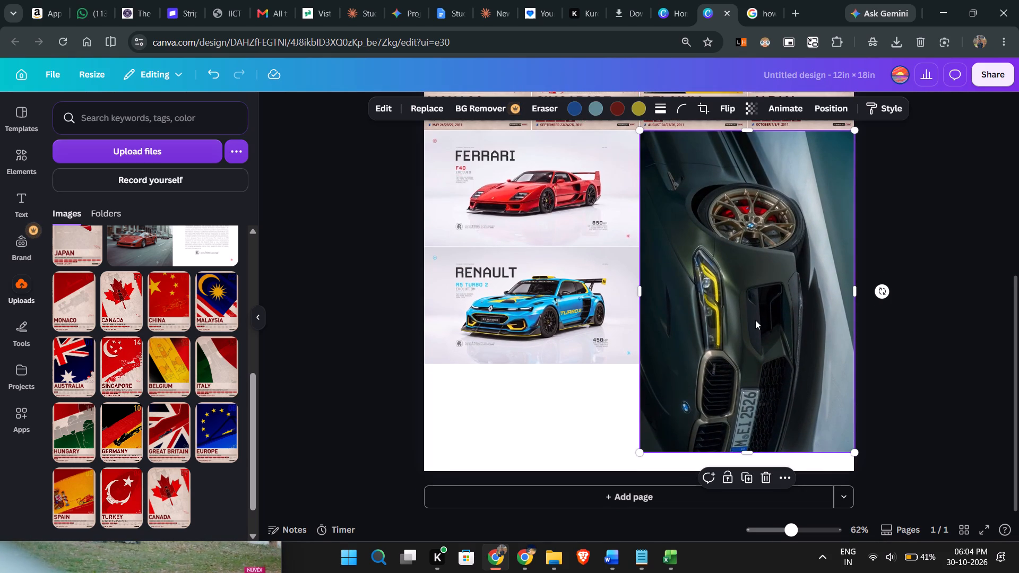
click(912, 277)
scroll(842, 333, up, 1)
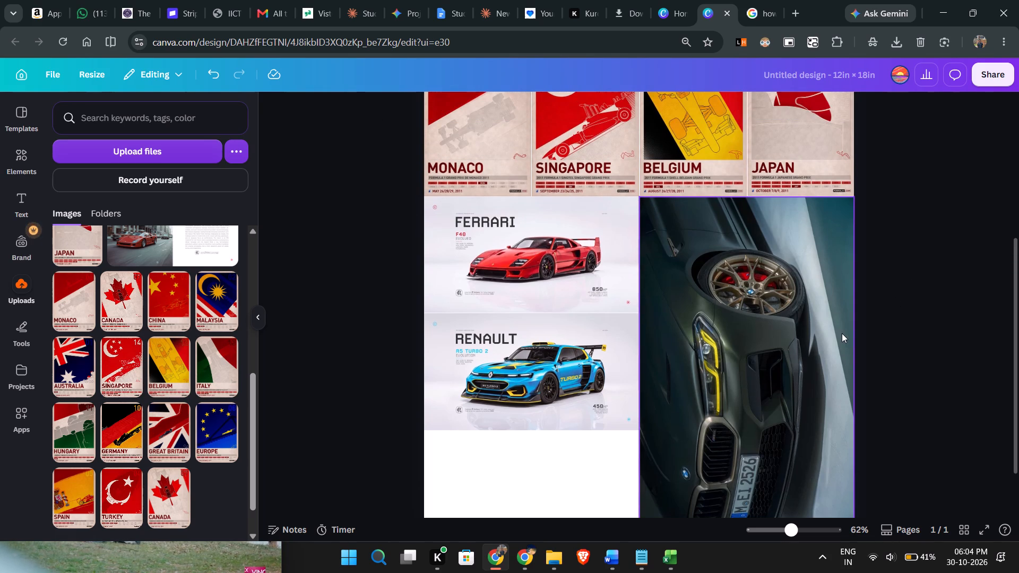
scroll(842, 333, down, 1)
scroll(411, 387, up, 2)
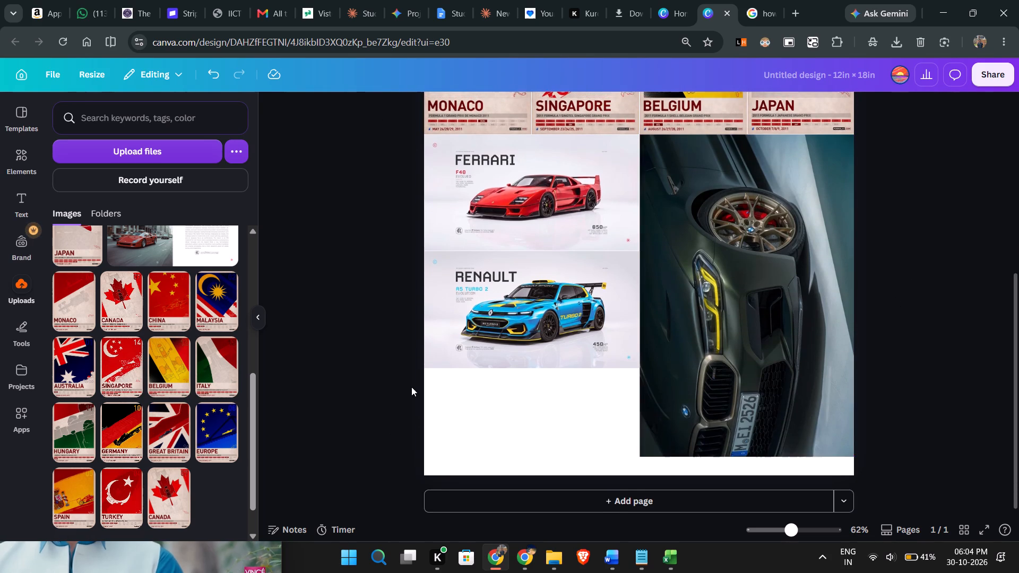
scroll(411, 387, up, 2)
scroll(379, 378, down, 1)
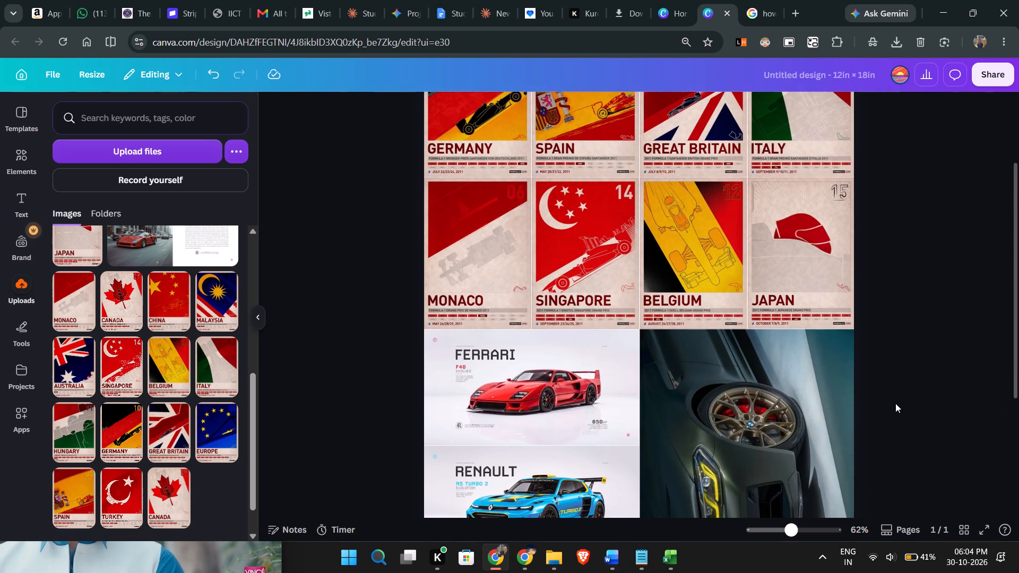
Nudge the BMW image up close to align it beneath the Belgium and Japan posters and beside the Ferrari image.
ctrl+scroll(834, 371, up, 6)
drag(583, 348, 584, 351)
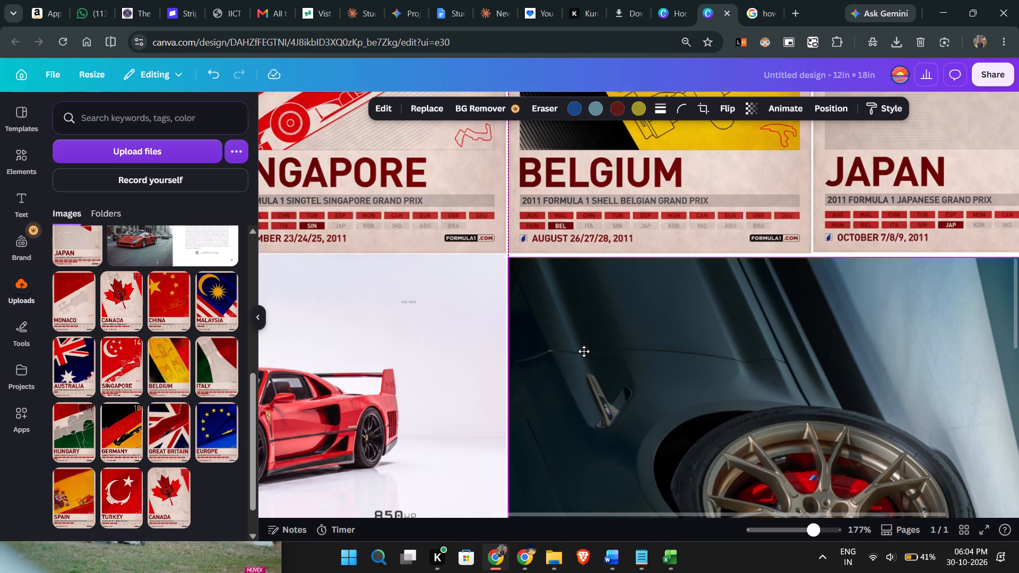
drag(584, 351, 600, 353)
ctrl+scroll(878, 376, up, 3)
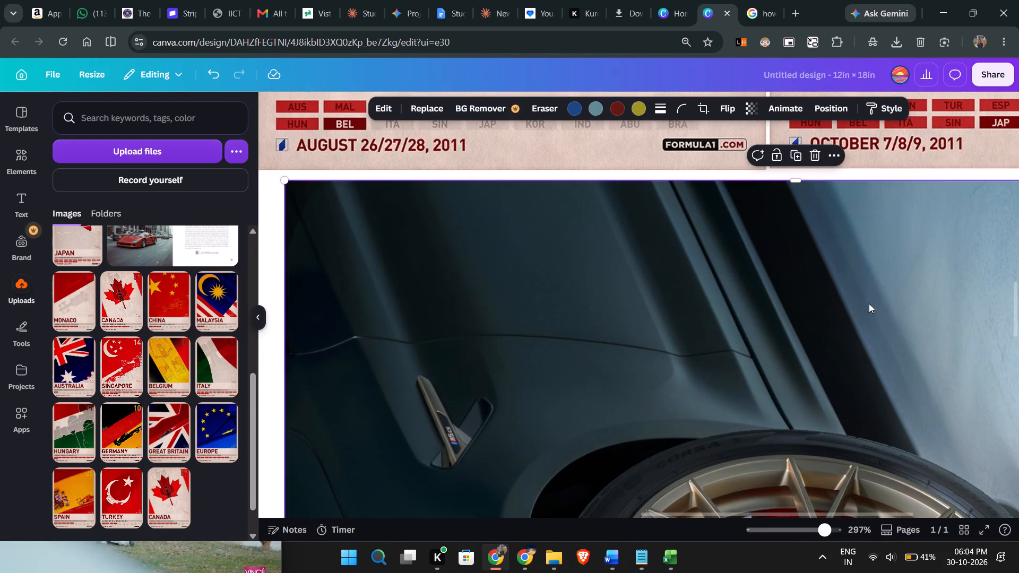
scroll(860, 223, up, 11)
scroll(844, 292, up, 1)
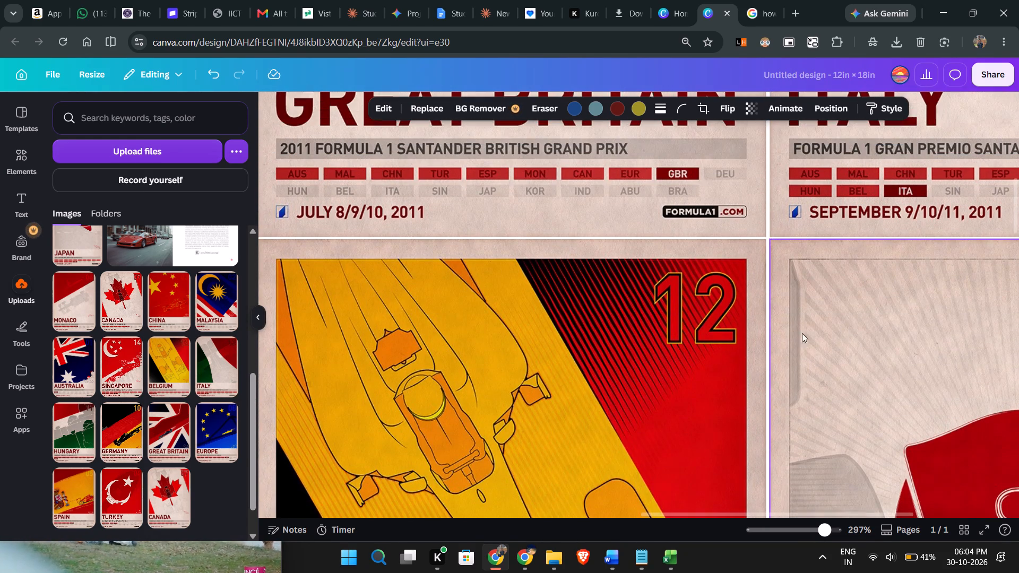
scroll(625, 538, down, 8)
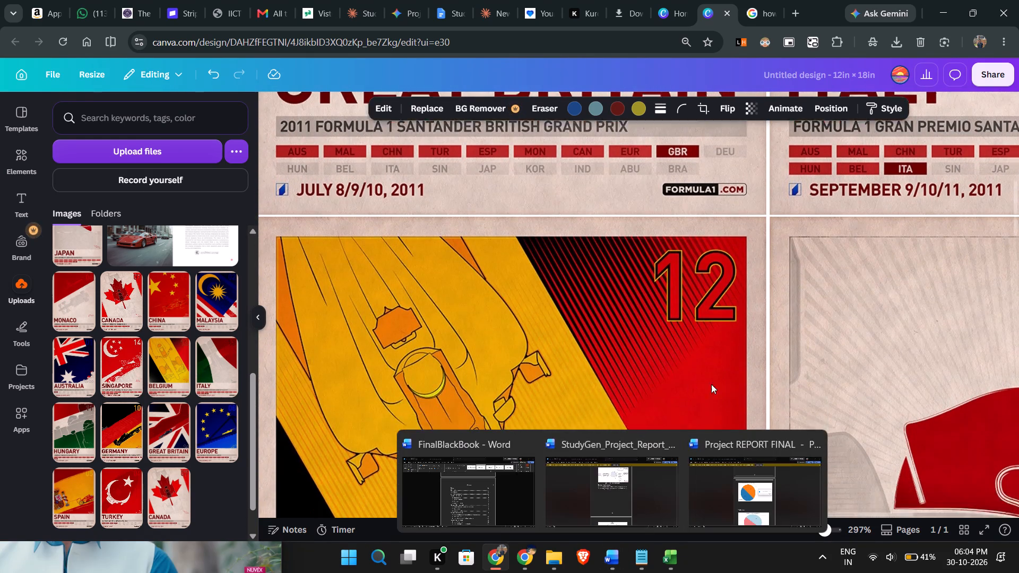
scroll(711, 384, down, 11)
scroll(446, 351, up, 3)
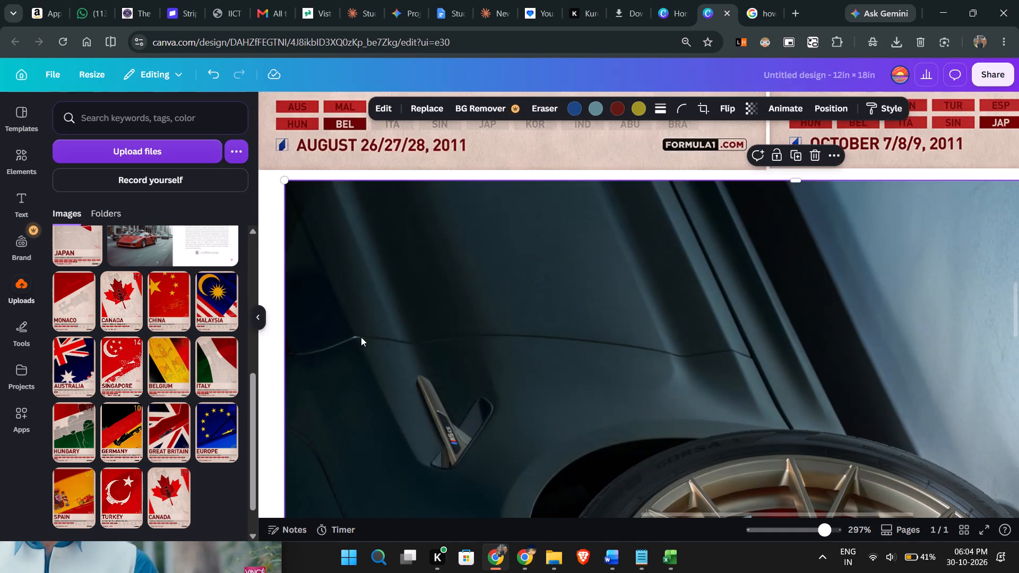
drag(360, 336, 339, 328)
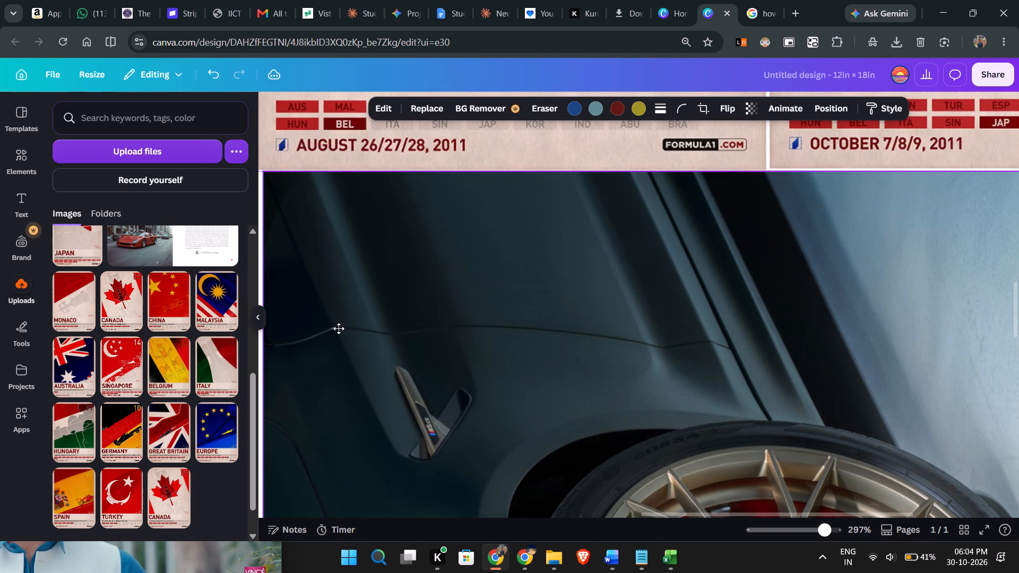
drag(339, 328, 335, 332)
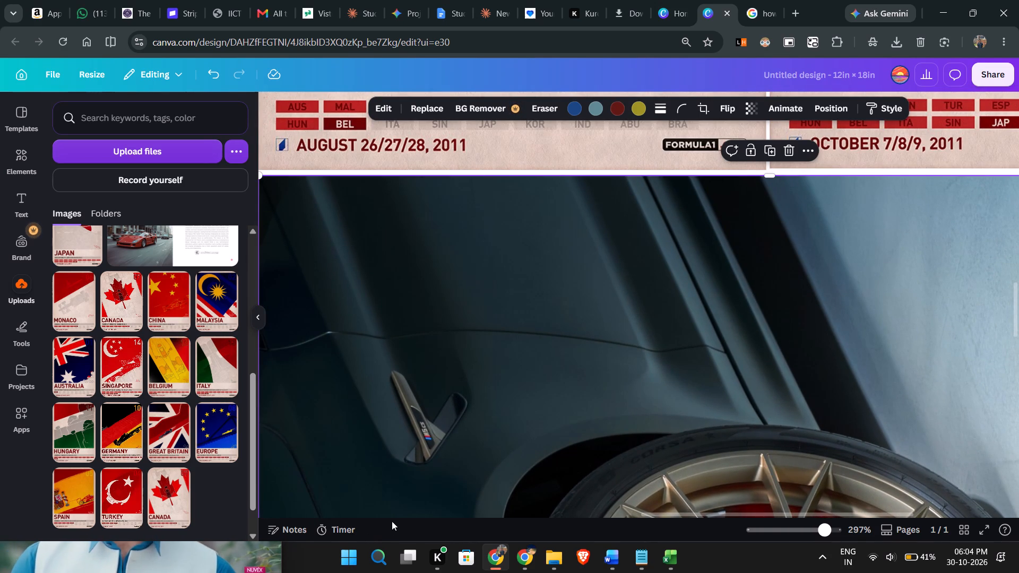
Enlarge the BMW image slightly from its upper-left corner until it meets the Belgium poster and the Ferrari image.
drag(393, 514, 319, 510)
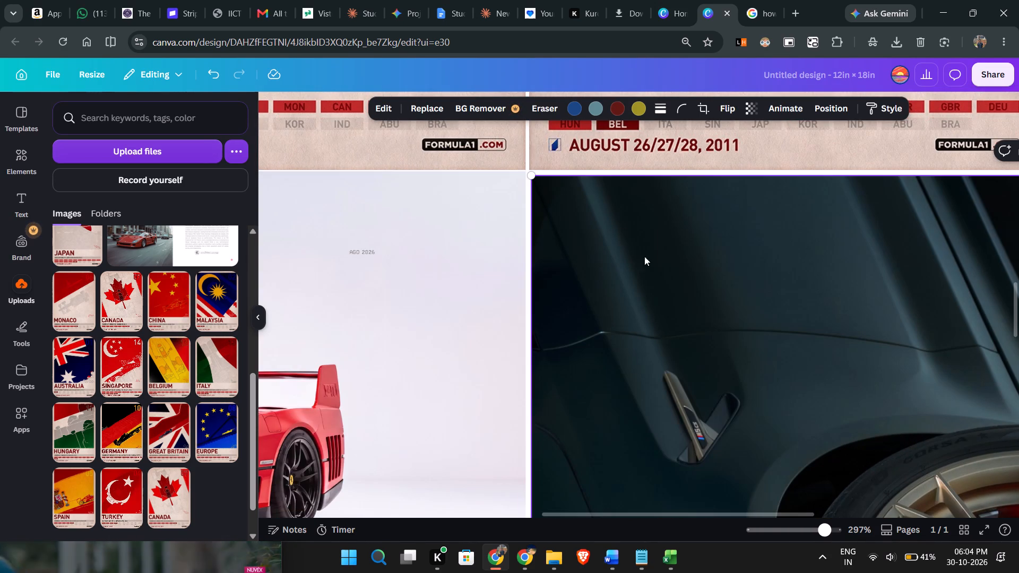
click(535, 176)
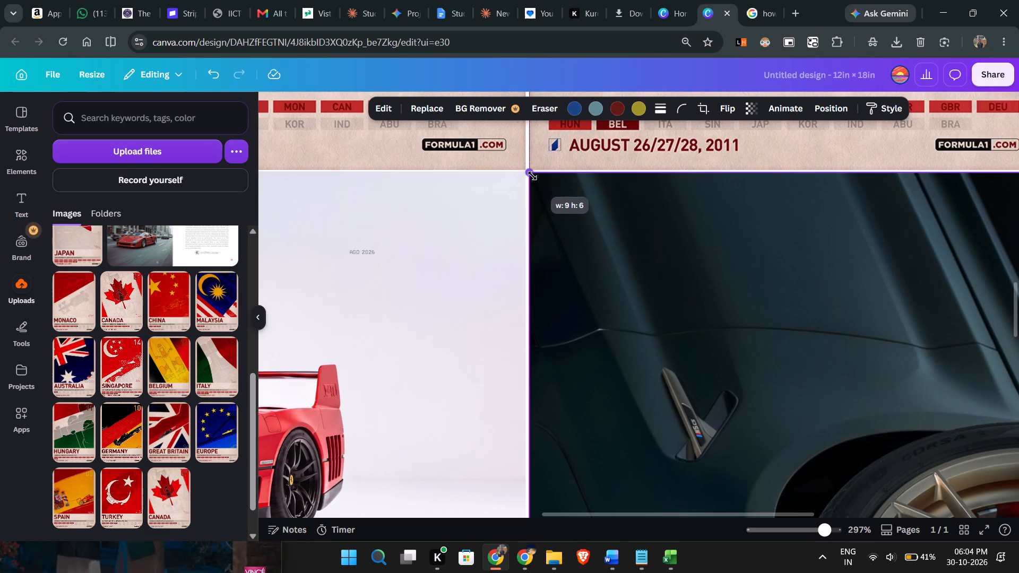
click(461, 261)
ctrl+scroll(464, 268, down, 2)
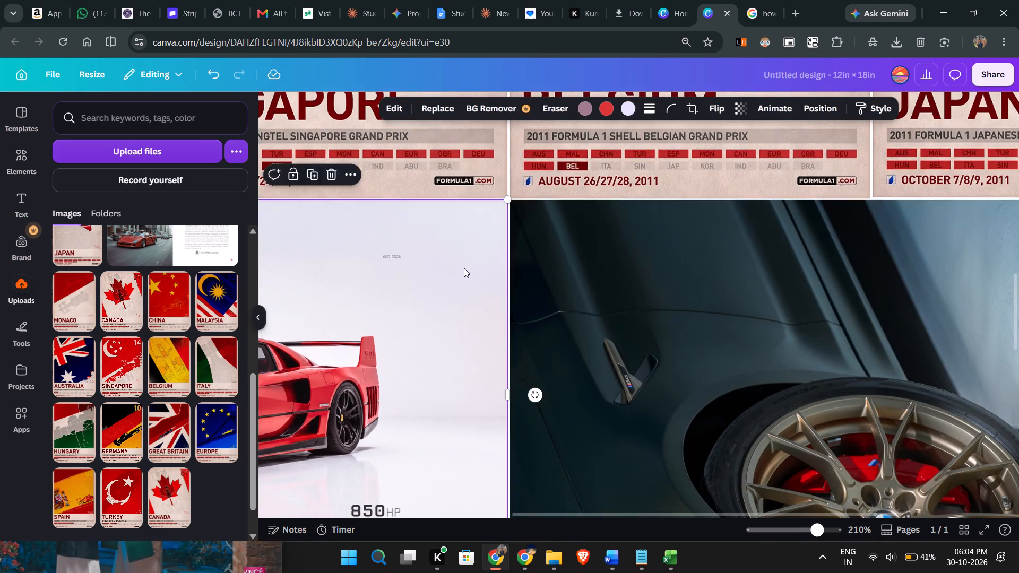
ctrl+scroll(464, 268, down, 2)
scroll(848, 257, down, 1)
scroll(970, 235, up, 2)
Adjust the Japan poster's bottom edge slightly towards the BMW image beneath it.
click(957, 229)
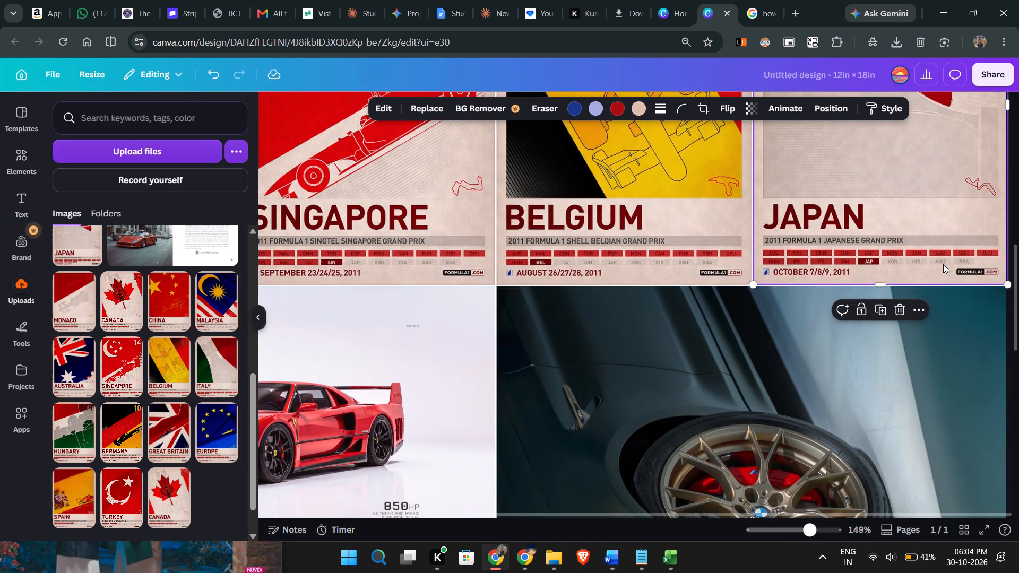
ctrl+scroll(947, 279, up, 6)
ctrl+scroll(729, 295, up, 2)
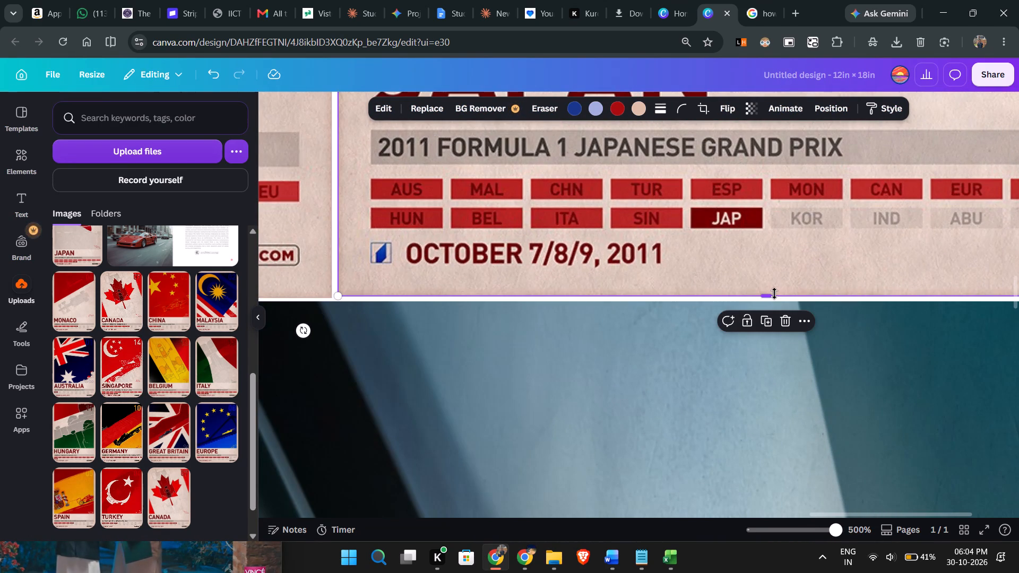
click(770, 293)
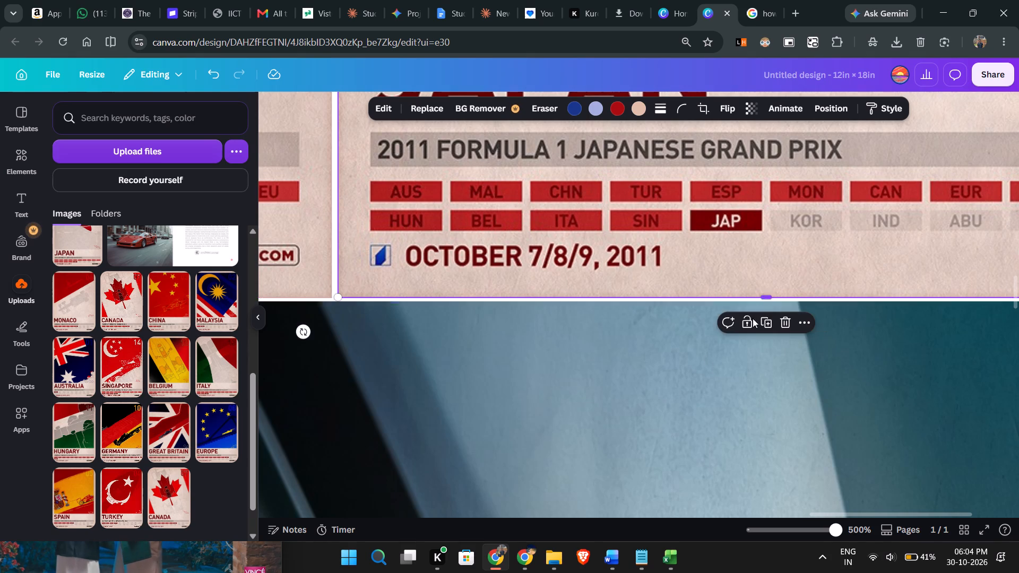
click(673, 376)
Inspect the edges of the Ferrari, Renault and BMW images and the blank space below the Renault image.
ctrl+scroll(673, 376, down, 7)
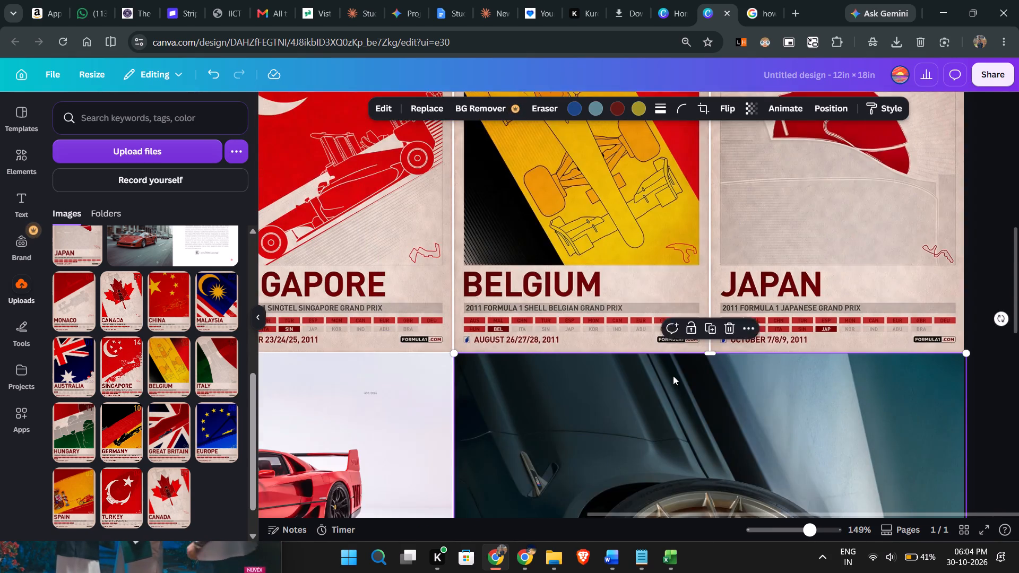
scroll(673, 376, down, 6)
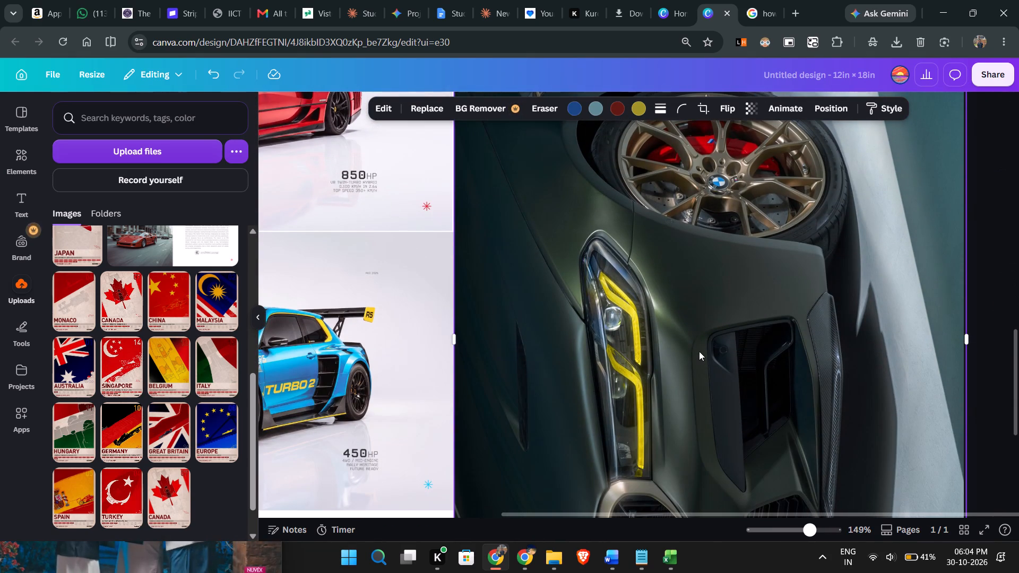
scroll(453, 347, down, 1)
scroll(504, 361, down, 2)
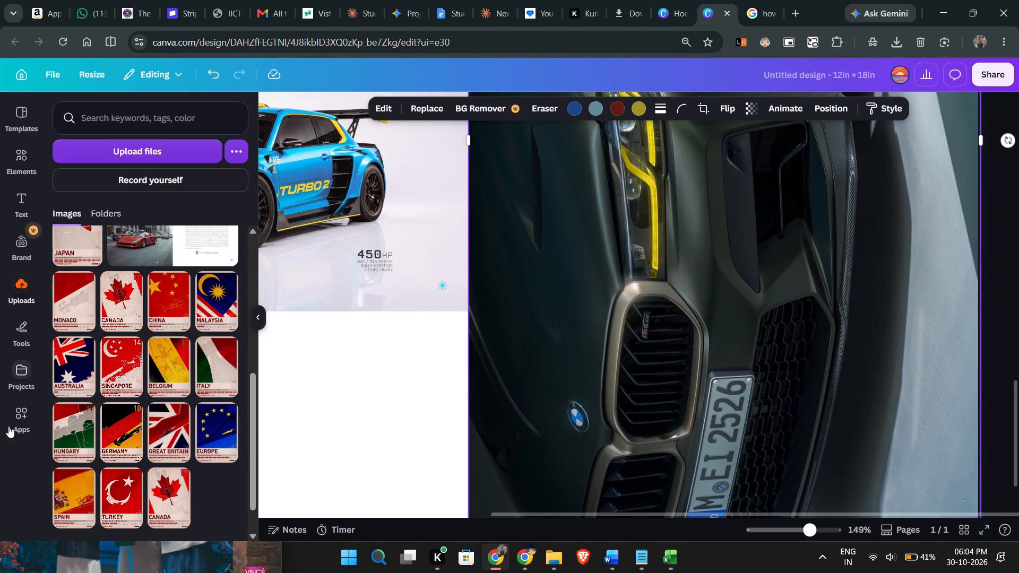
click(307, 394)
scroll(365, 267, up, 2)
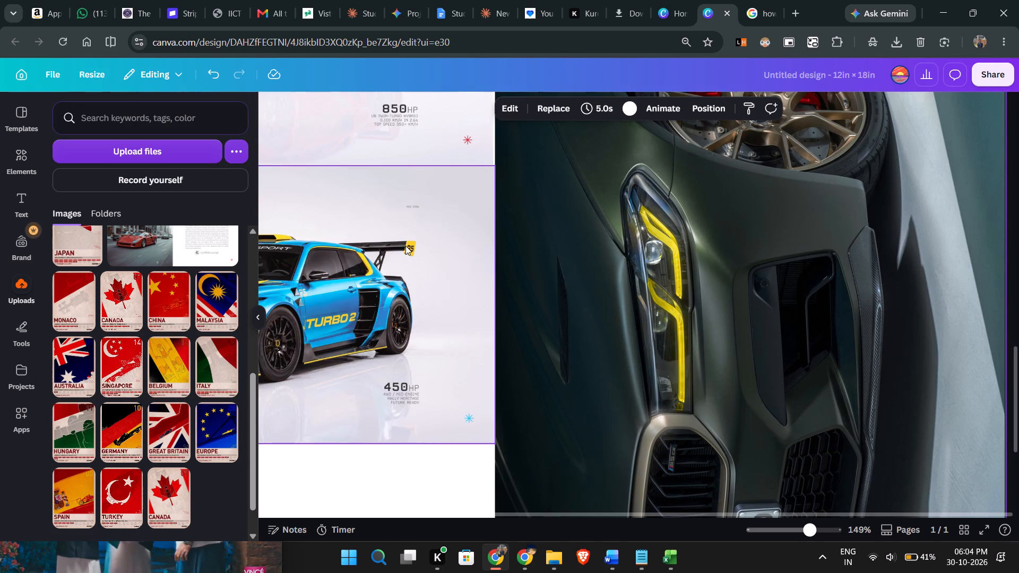
scroll(405, 246, up, 5)
Nudge the Ferrari image slightly down beneath the Monaco and Singapore posters, keeping its side edges in place.
click(409, 282)
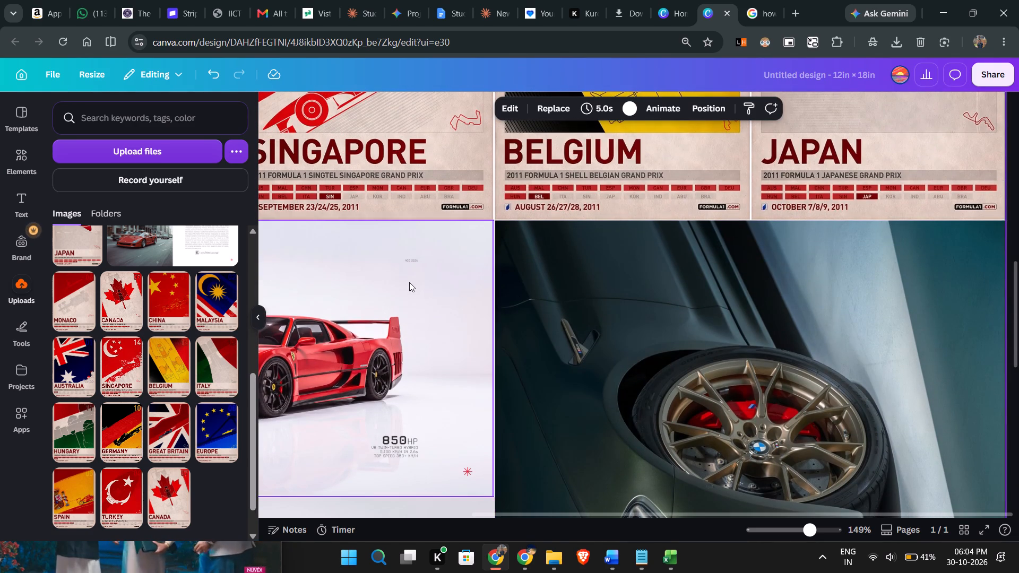
ctrl+scroll(409, 281, up, 9)
scroll(702, 243, up, 3)
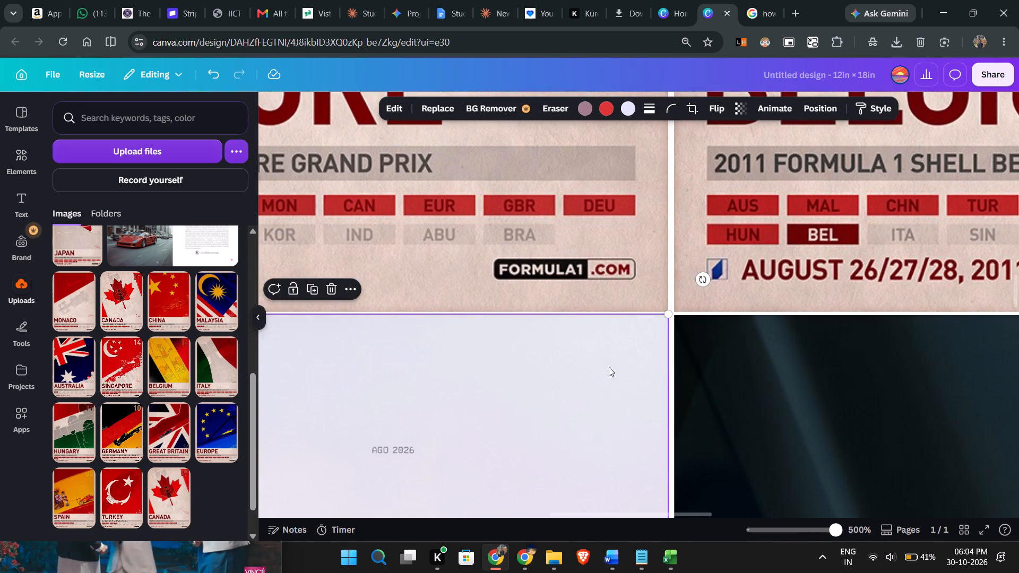
click(603, 359)
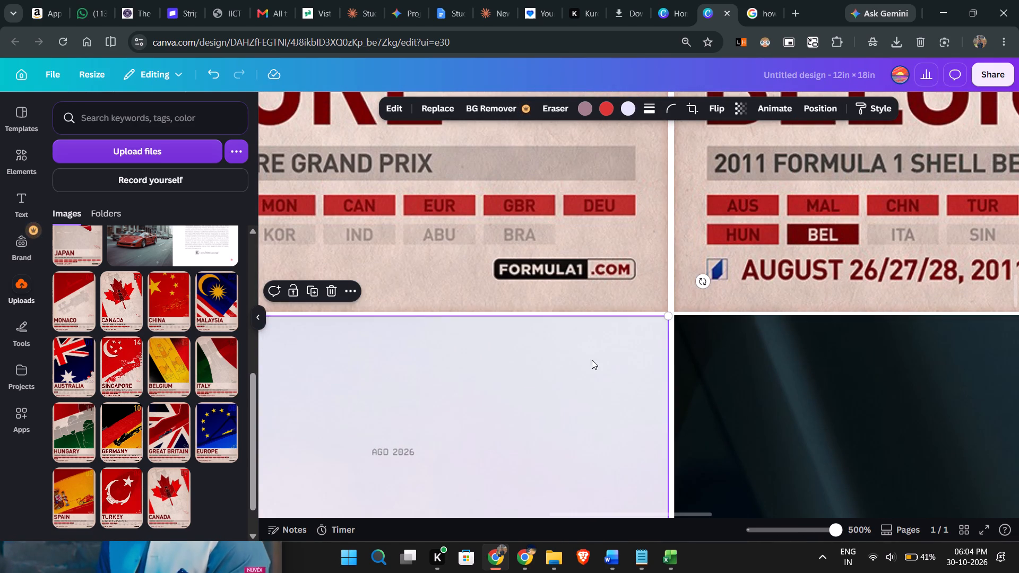
drag(650, 514, 315, 540)
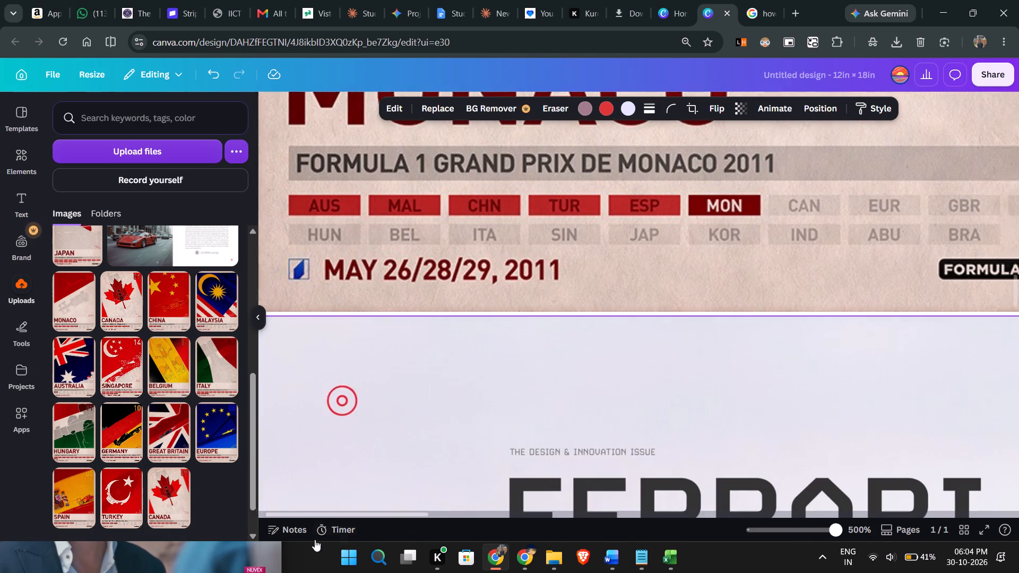
drag(315, 540, 640, 555)
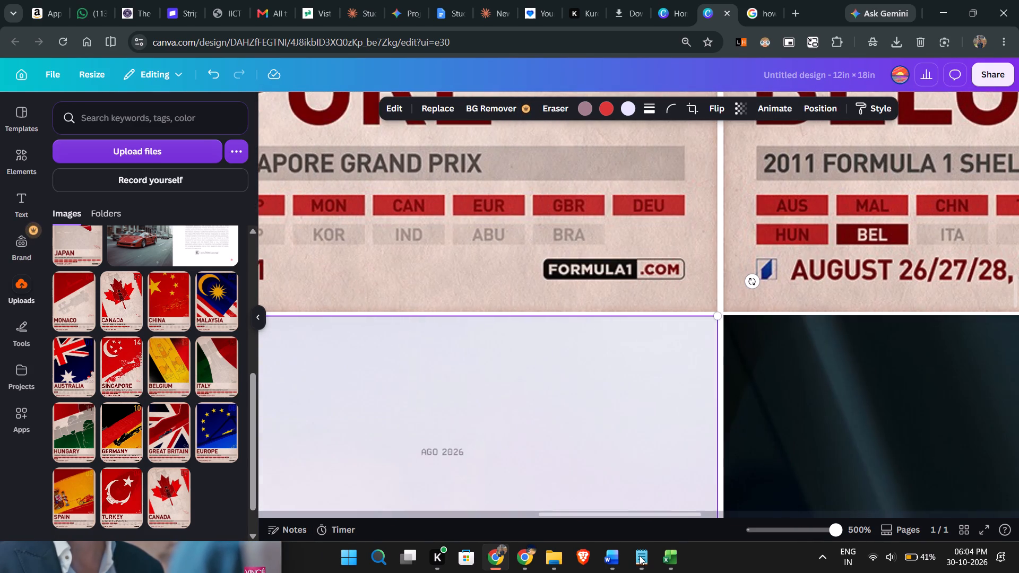
drag(640, 555, 640, 555)
Move the Renault image slightly down, leaving a thin white gap below the Ferrari image and aligning their right edges.
scroll(746, 387, down, 8)
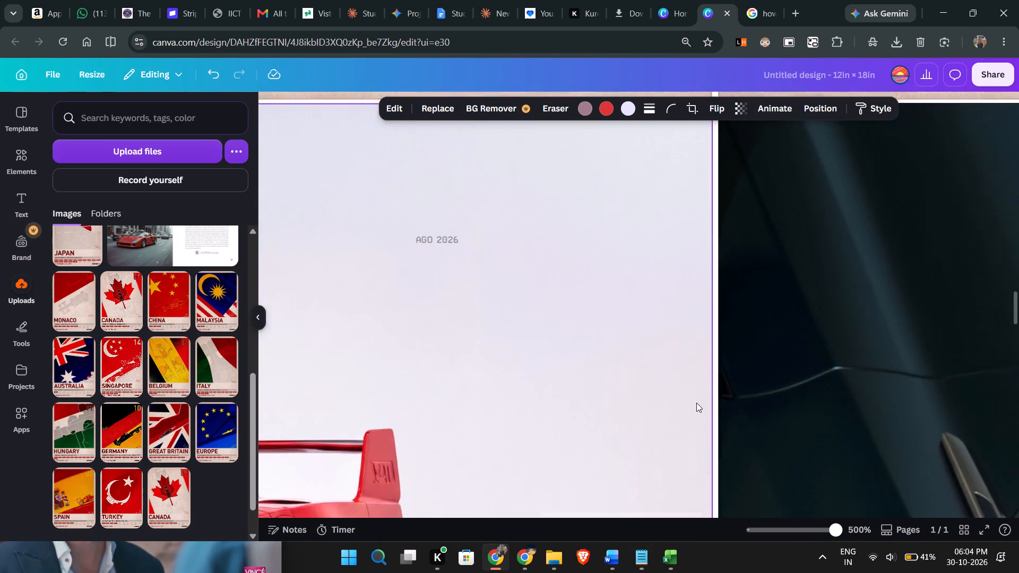
scroll(696, 403, down, 7)
click(664, 344)
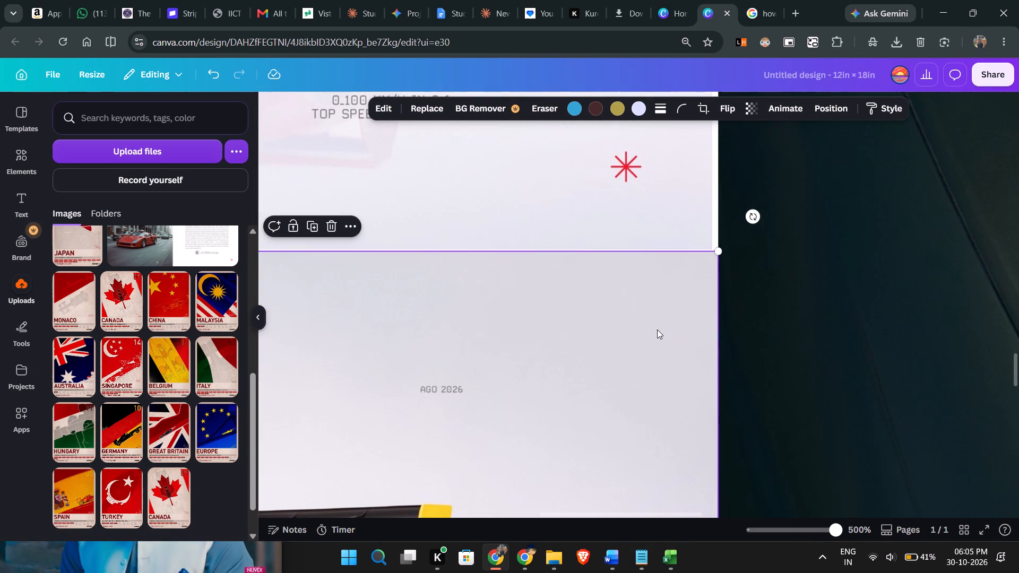
click(657, 329)
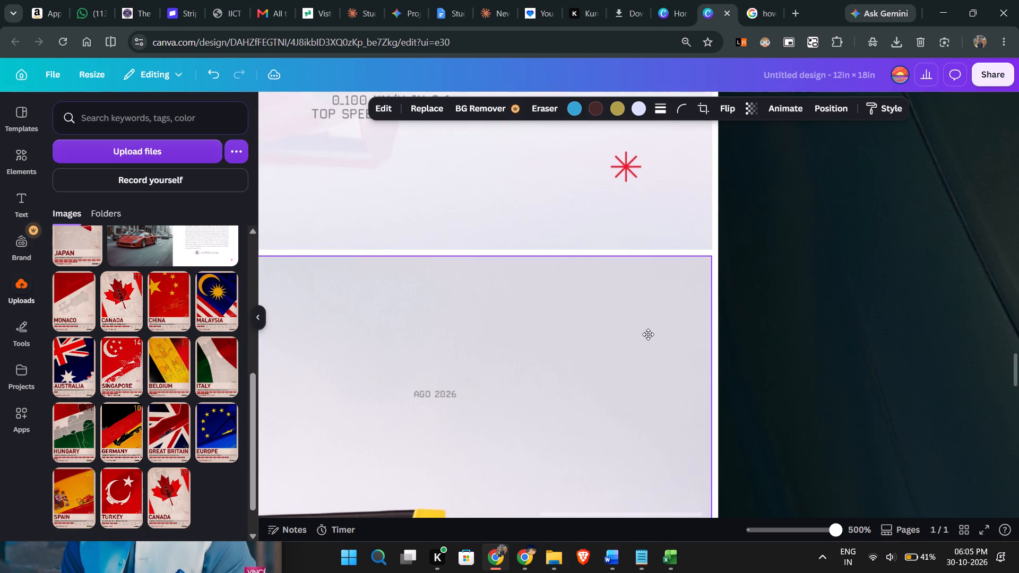
ctrl+scroll(922, 281, up, 4)
click(793, 281)
ctrl+scroll(791, 279, up, 3)
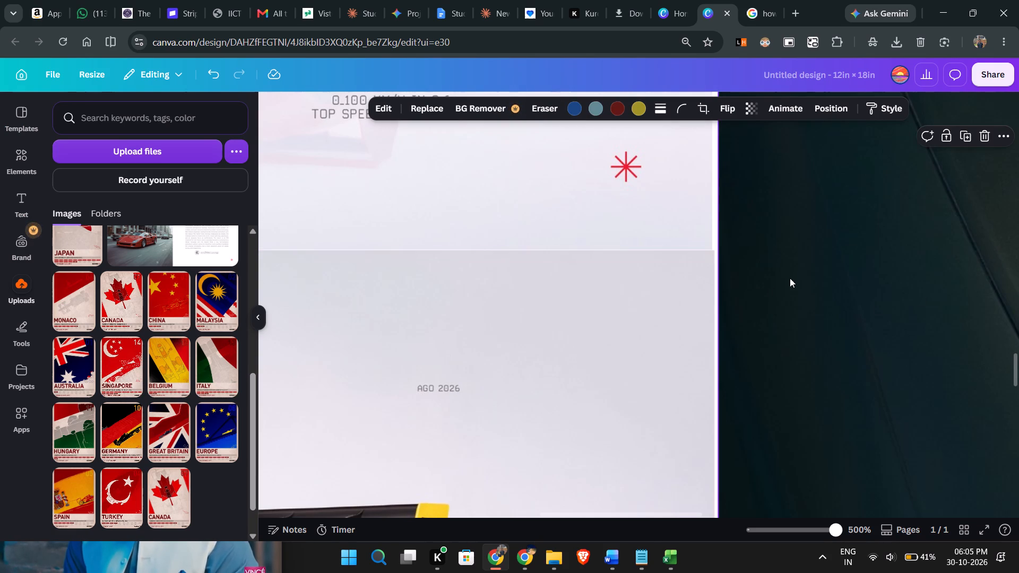
ctrl+scroll(790, 278, up, 1)
scroll(728, 273, up, 4)
scroll(733, 327, down, 4)
click(657, 302)
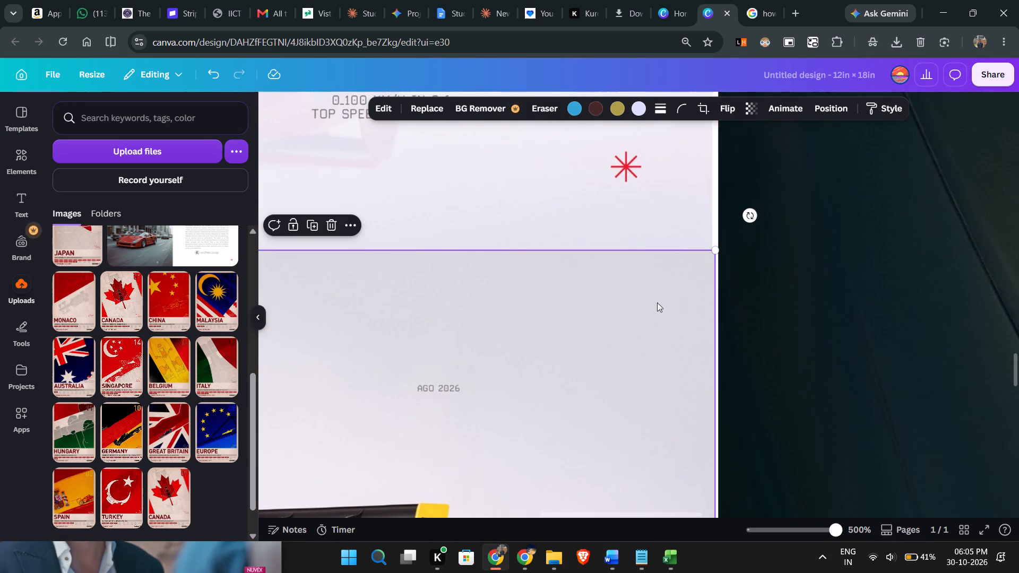
drag(657, 302, 655, 310)
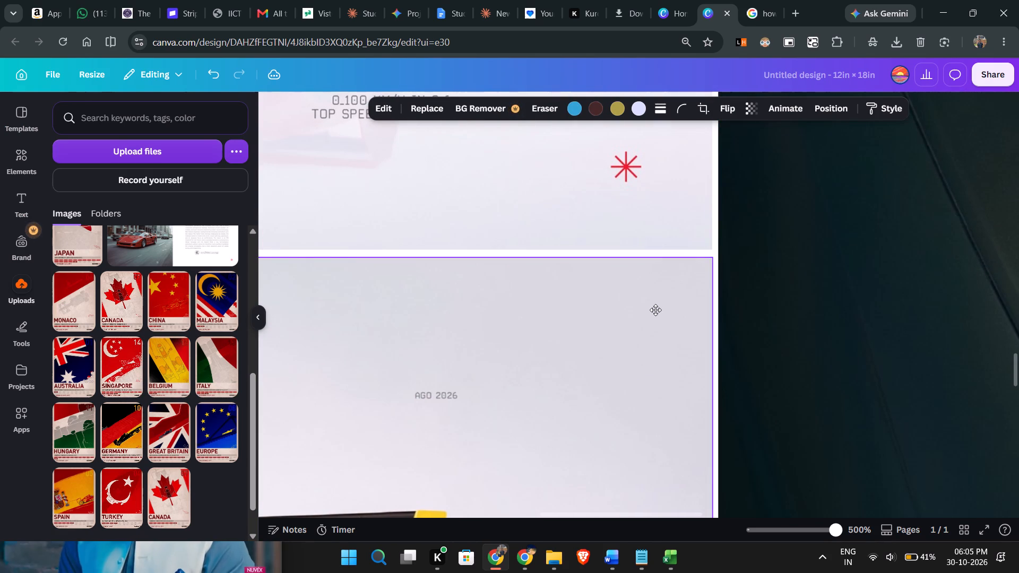
drag(655, 310, 654, 307)
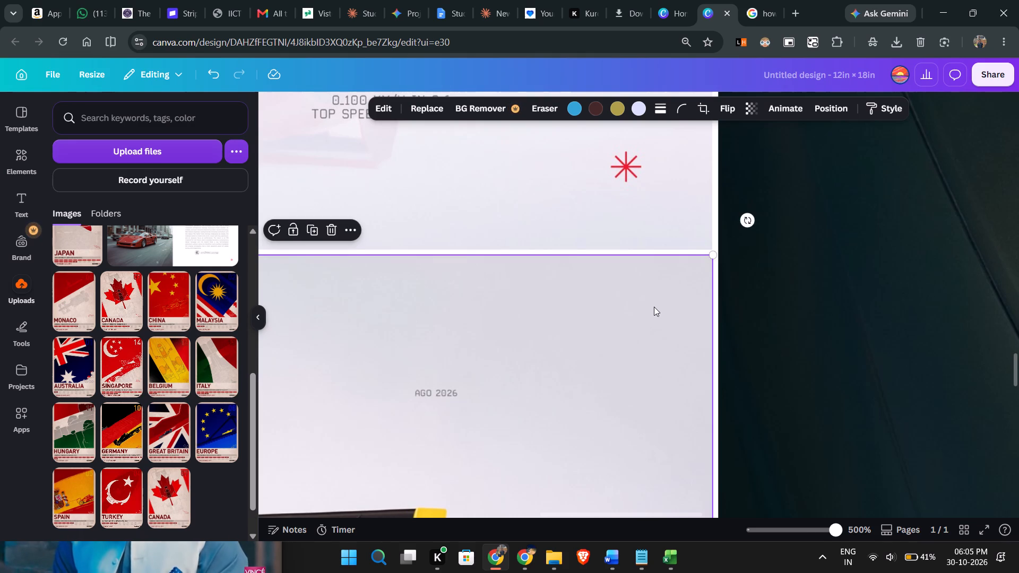
Review the spacing between the three car images and reset the browser zoom to 100%.
ctrl+scroll(654, 307, down, 9)
scroll(531, 378, down, 3)
click(422, 370)
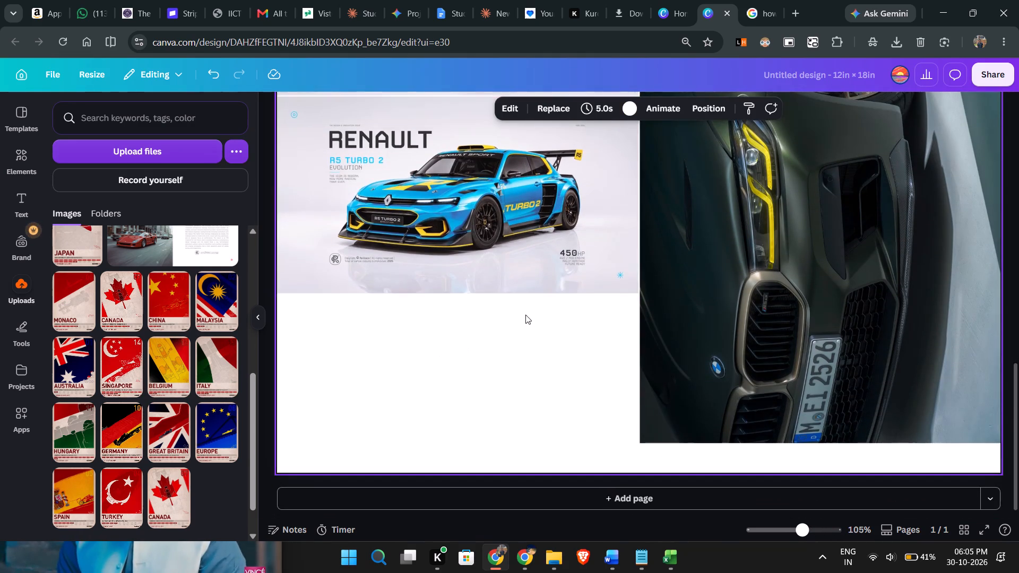
scroll(525, 315, up, 4)
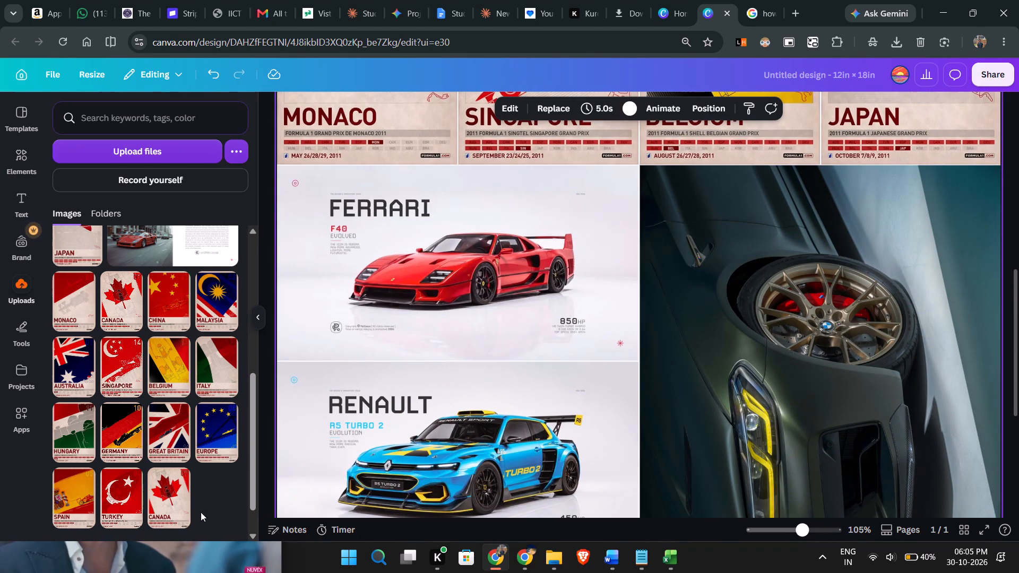
scroll(675, 416, up, 7)
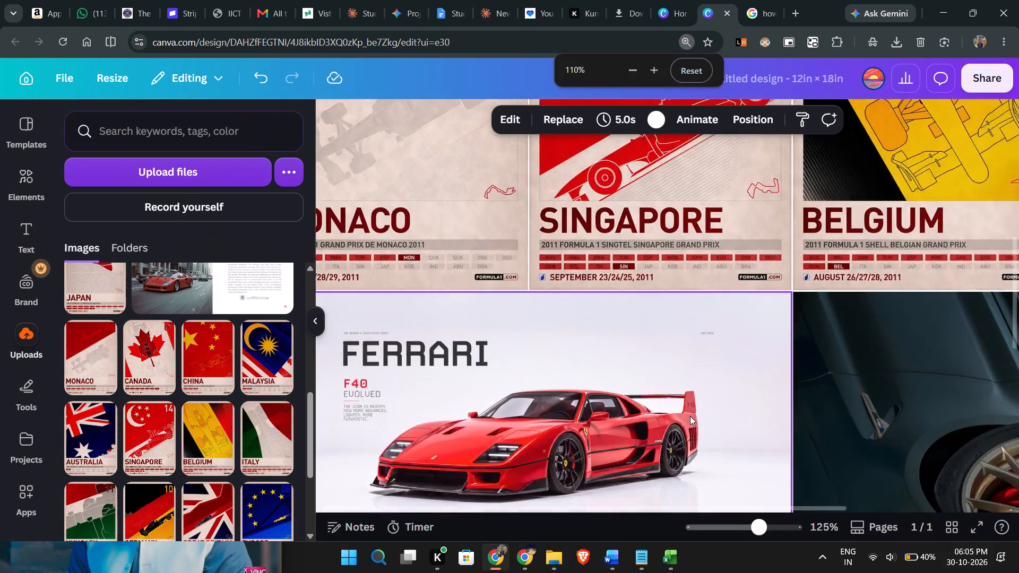
click(689, 72)
Fine-tune the Renault image's position so its right edge lines up with the Ferrari image above.
scroll(649, 330, down, 2)
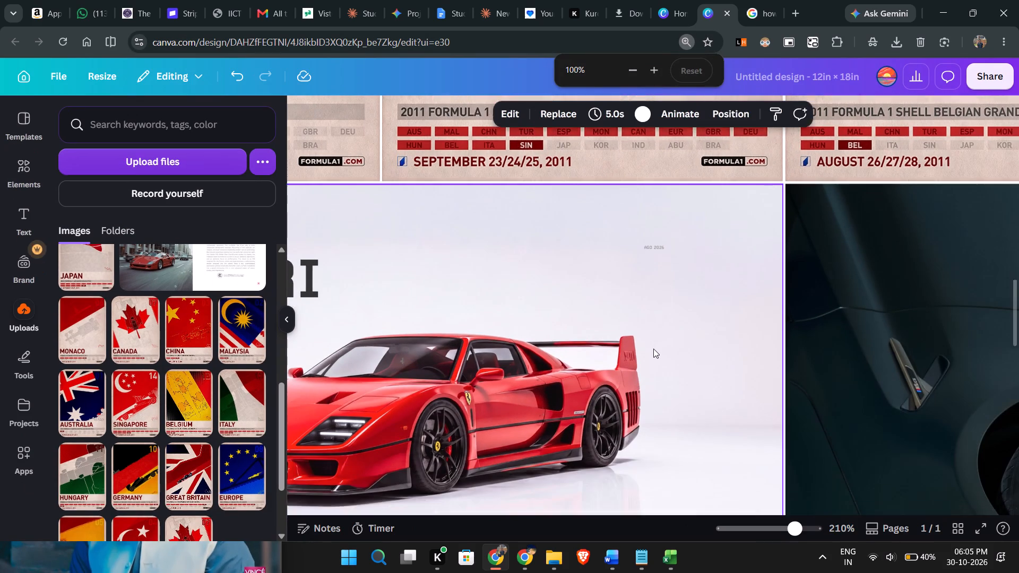
scroll(653, 349, down, 2)
scroll(795, 368, down, 1)
scroll(791, 370, up, 10)
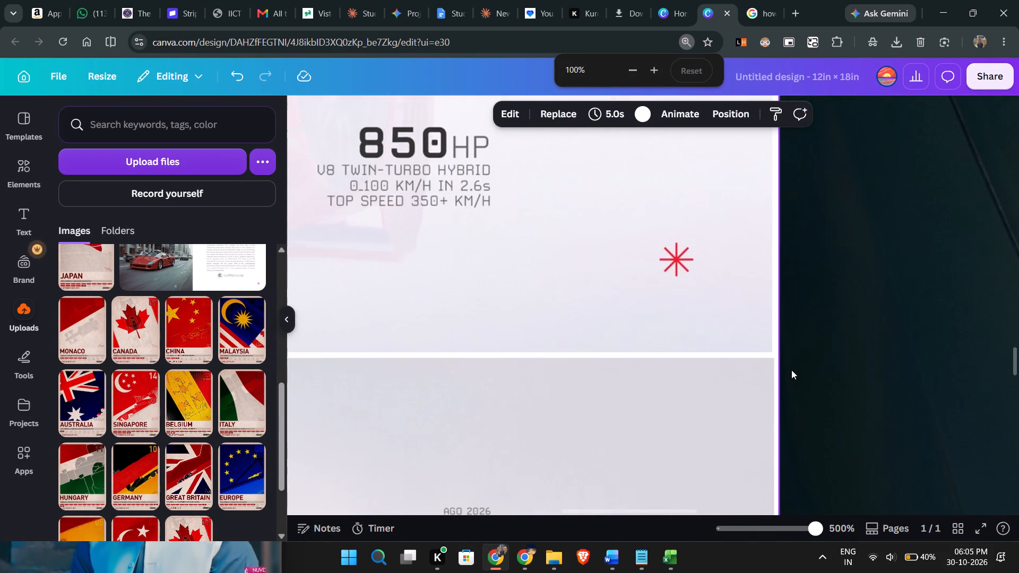
scroll(791, 370, up, 3)
click(714, 387)
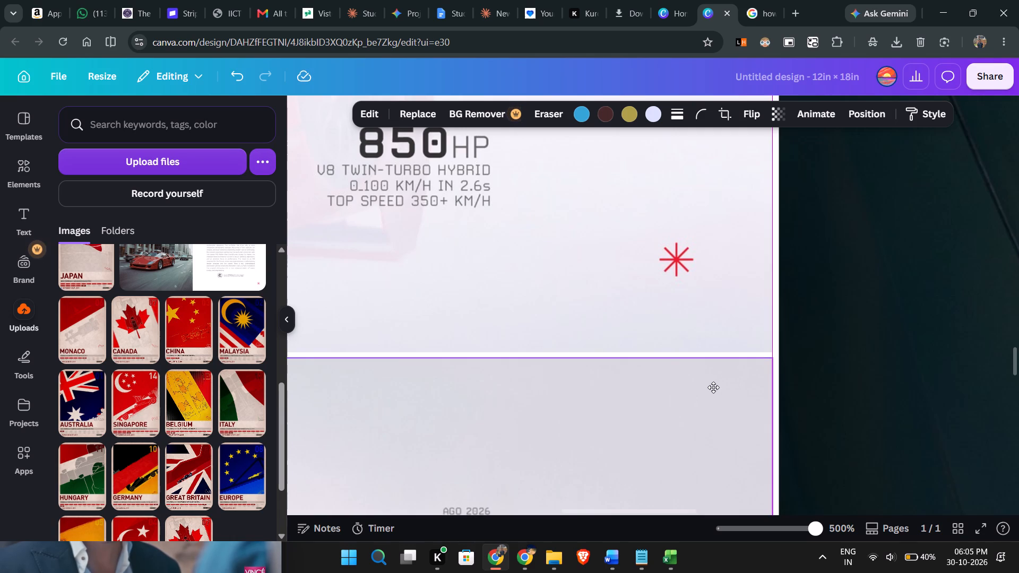
click(843, 396)
Review the overall poster layout, from the grid rows down to the empty space below the Renault and BMW images.
ctrl+scroll(844, 397, down, 3)
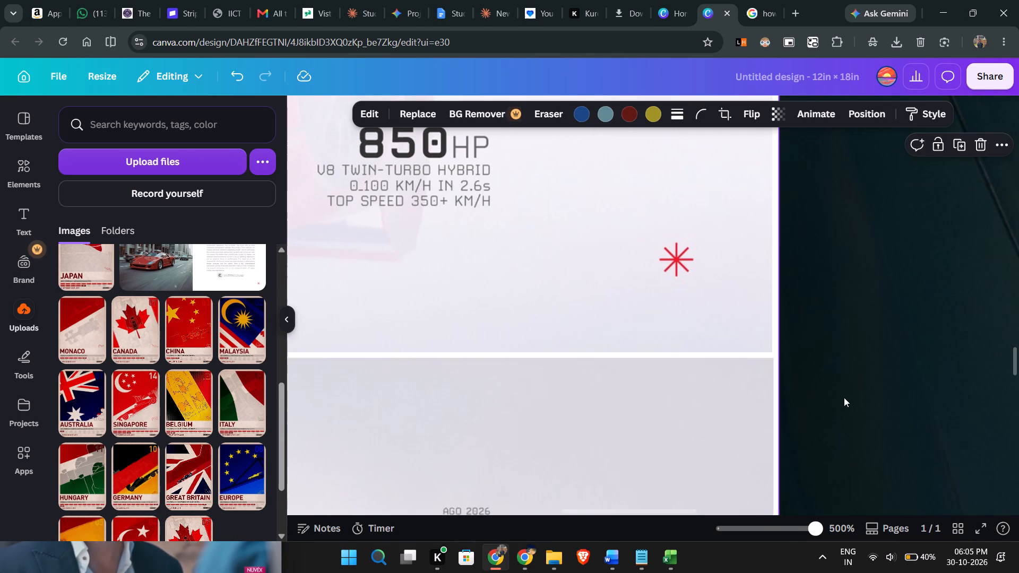
ctrl+scroll(844, 397, down, 12)
scroll(844, 397, down, 2)
click(952, 328)
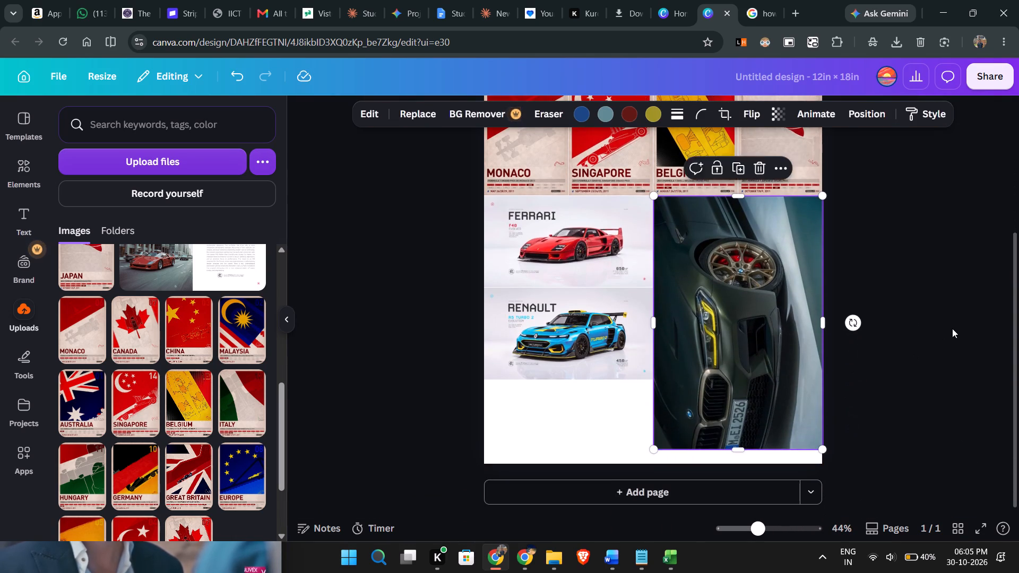
scroll(1000, 311, up, 2)
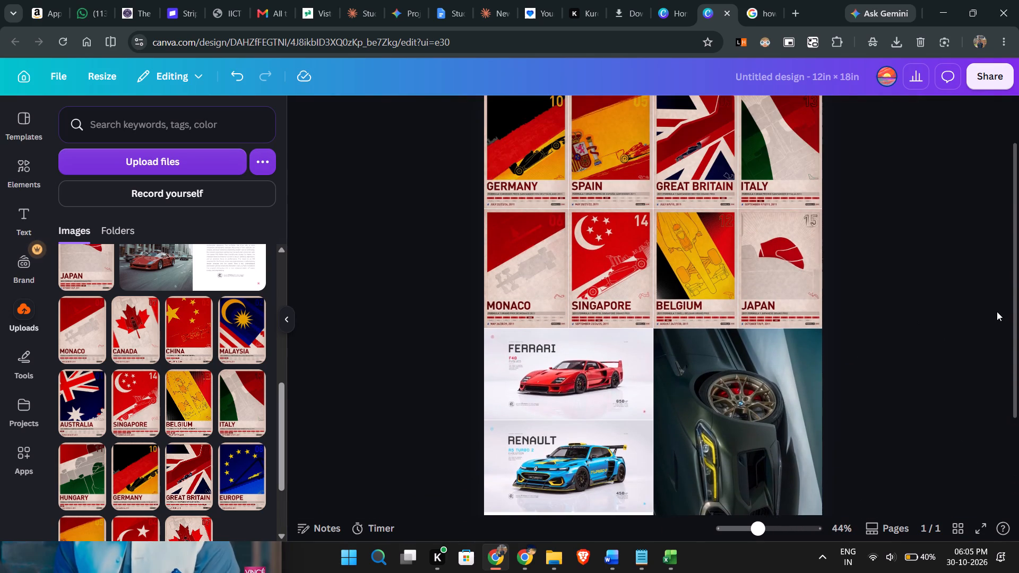
scroll(997, 311, up, 2)
scroll(996, 311, down, 7)
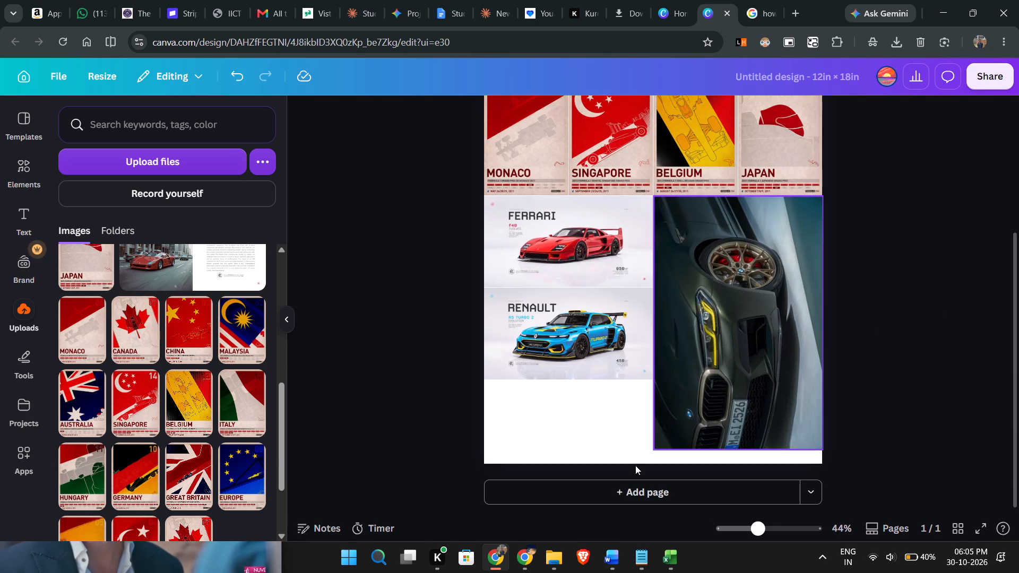
Move the floating video window up from the bottom of the screen until it is fully in view.
drag(155, 560, 220, 191)
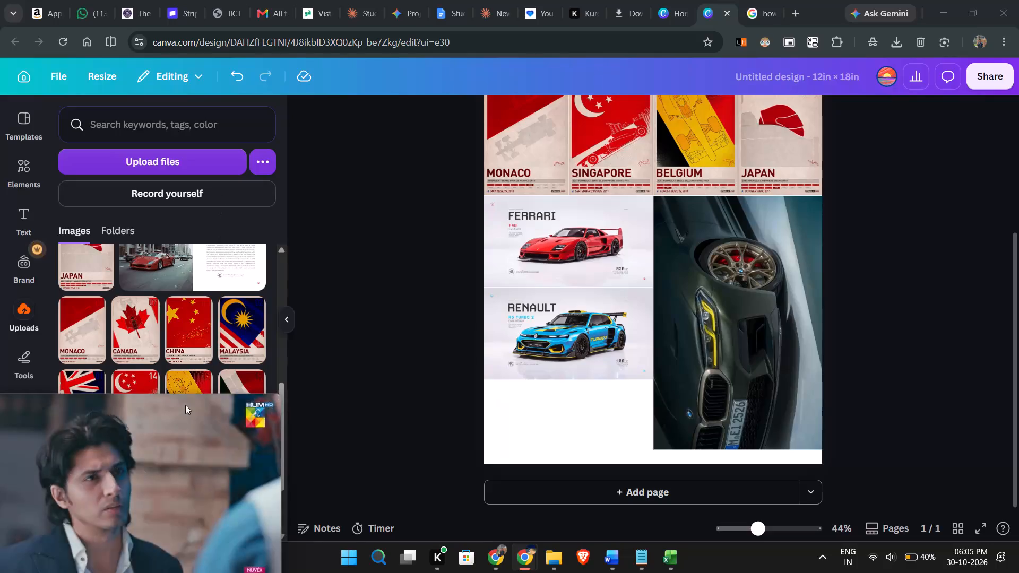
drag(181, 416, 235, 145)
drag(229, 188, 264, 190)
click(193, 216)
click(193, 216)
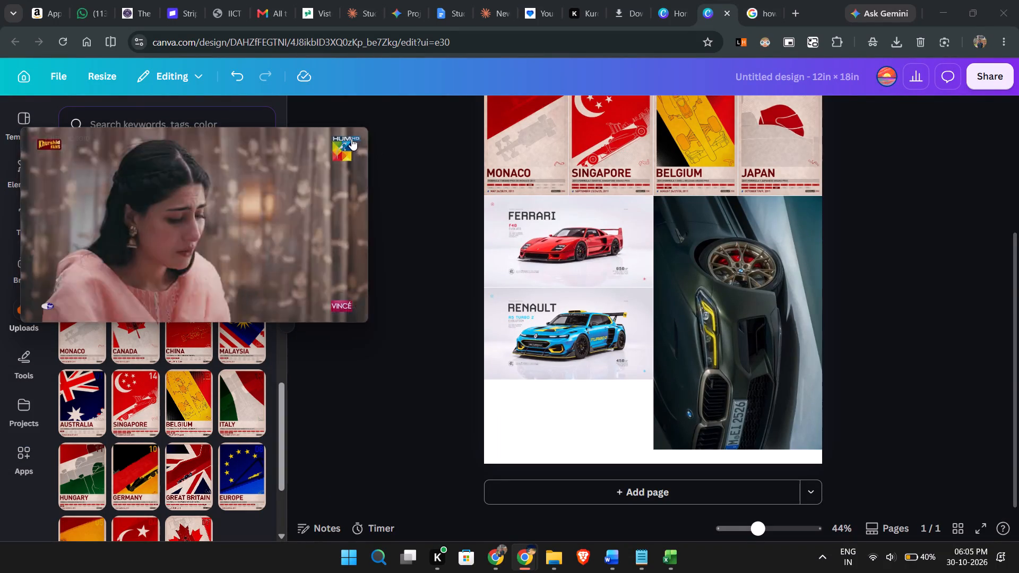
Browse the Posters folder in File Explorer for more poster images, shrinking the floating video and moving it clear of the thumbnails.
click(550, 561)
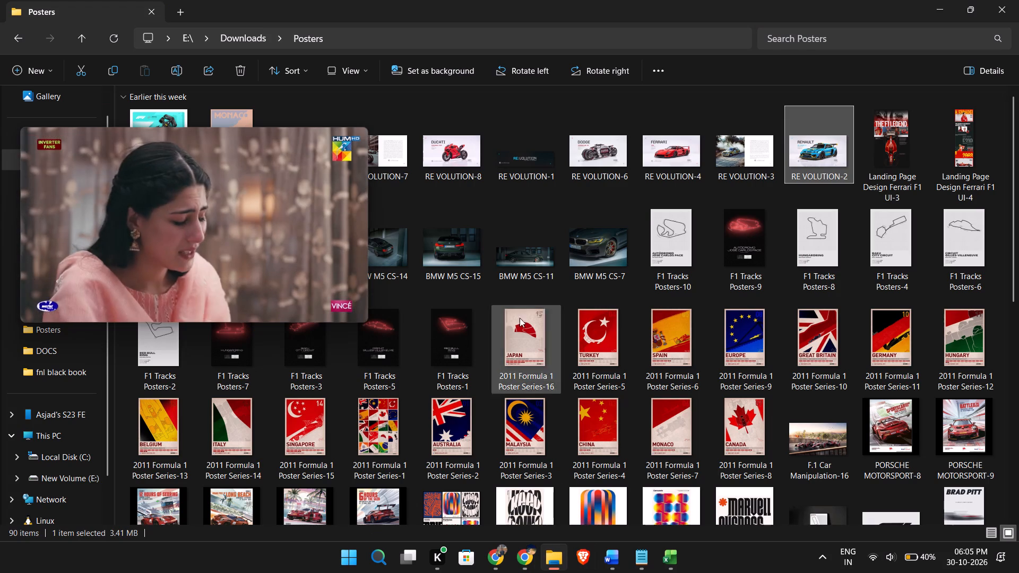
scroll(424, 209, down, 1)
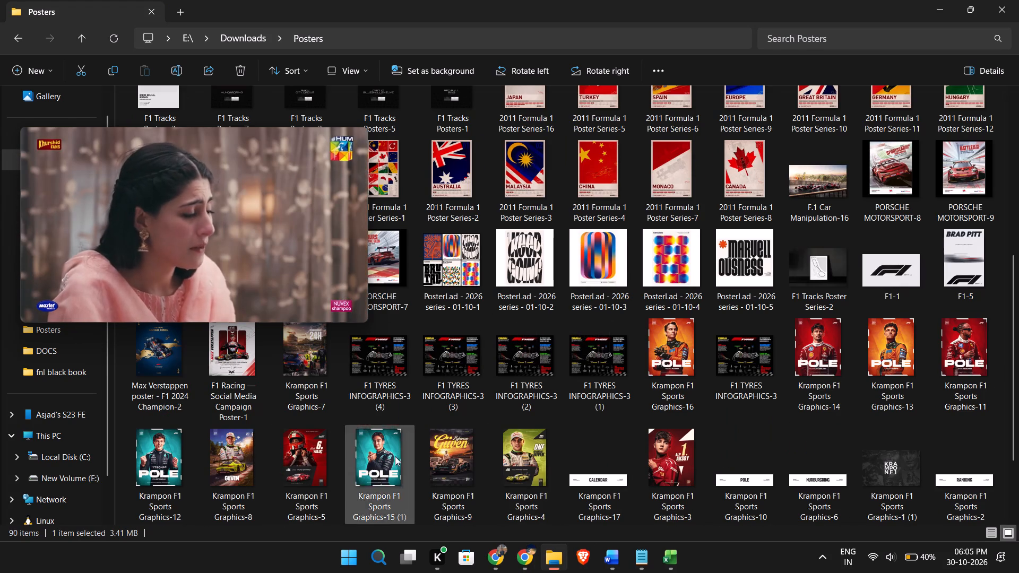
scroll(651, 480, down, 1)
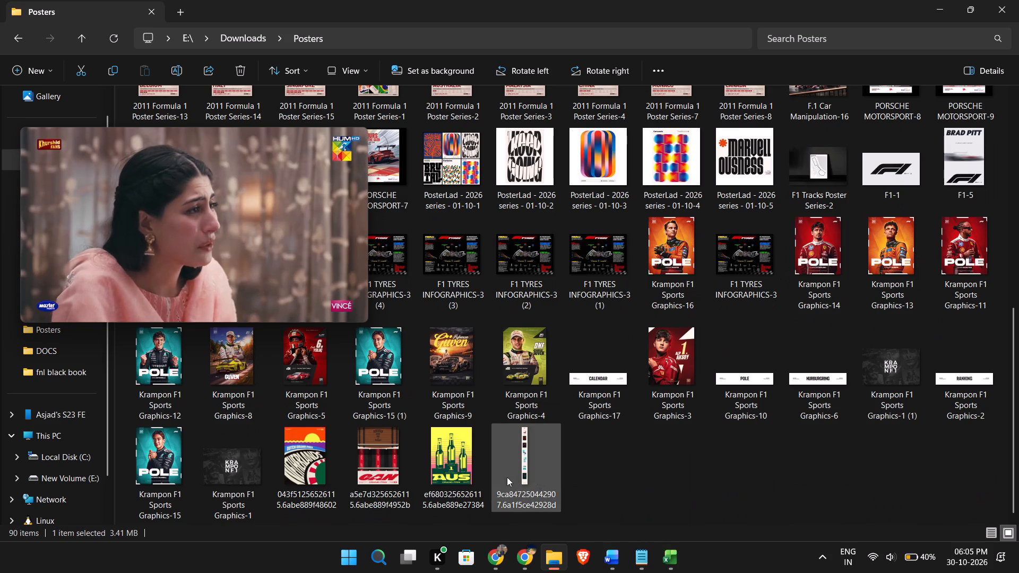
drag(368, 249, 290, 262)
drag(227, 232, 151, 463)
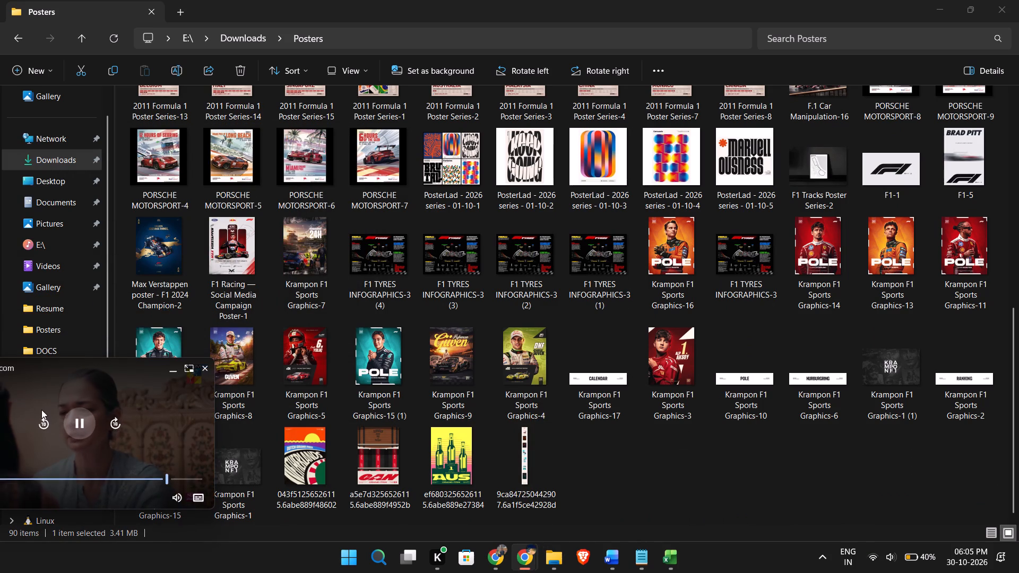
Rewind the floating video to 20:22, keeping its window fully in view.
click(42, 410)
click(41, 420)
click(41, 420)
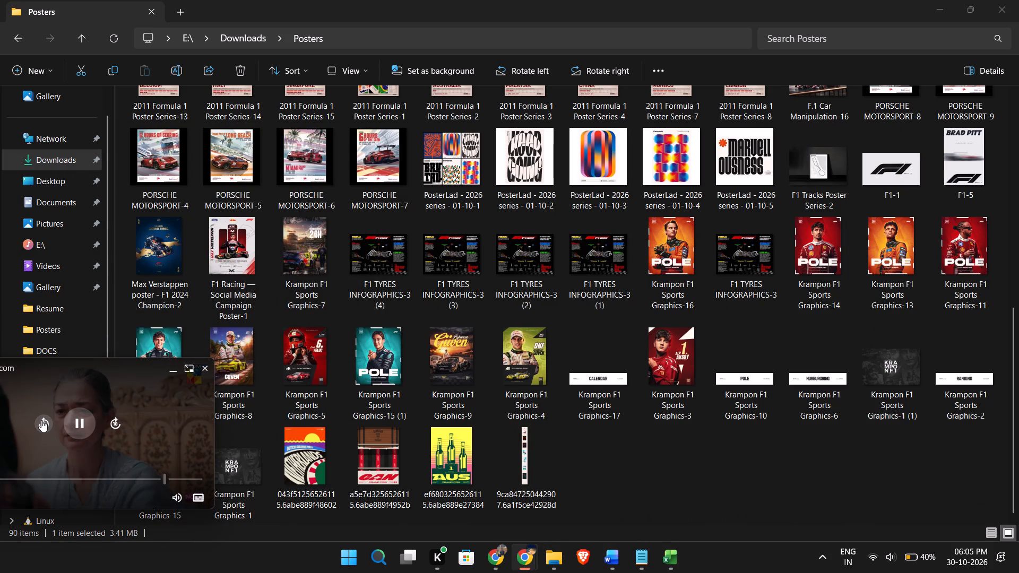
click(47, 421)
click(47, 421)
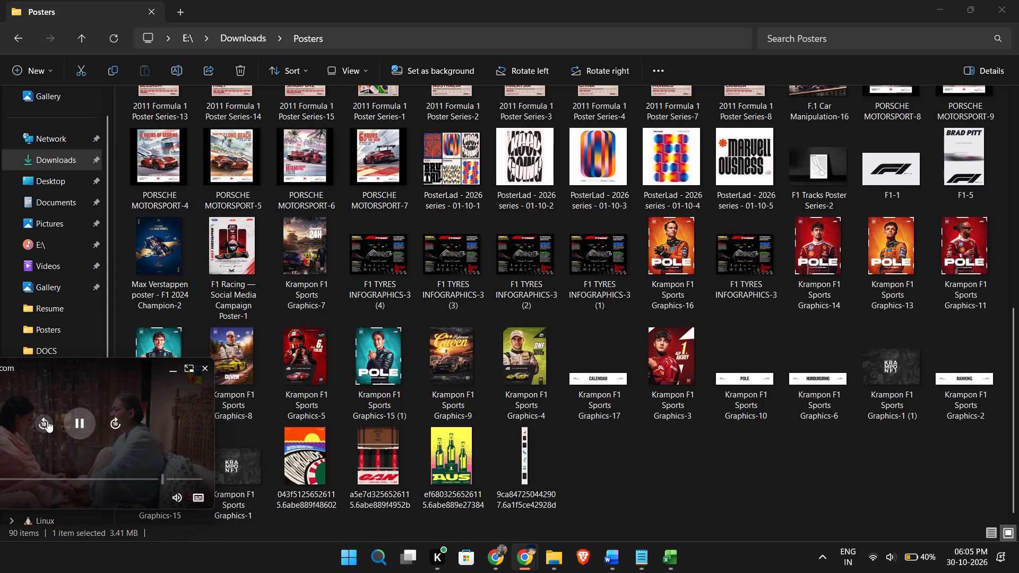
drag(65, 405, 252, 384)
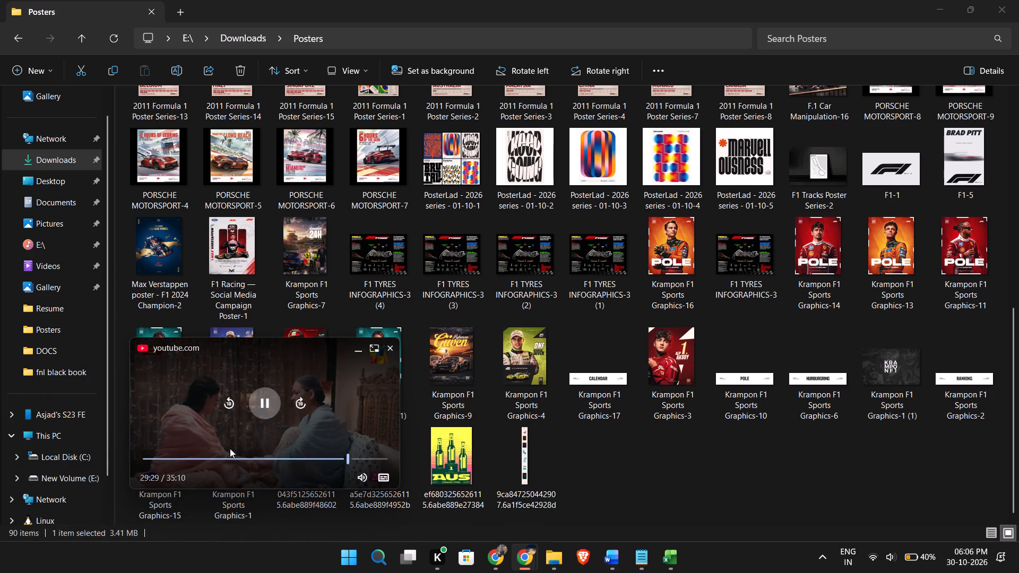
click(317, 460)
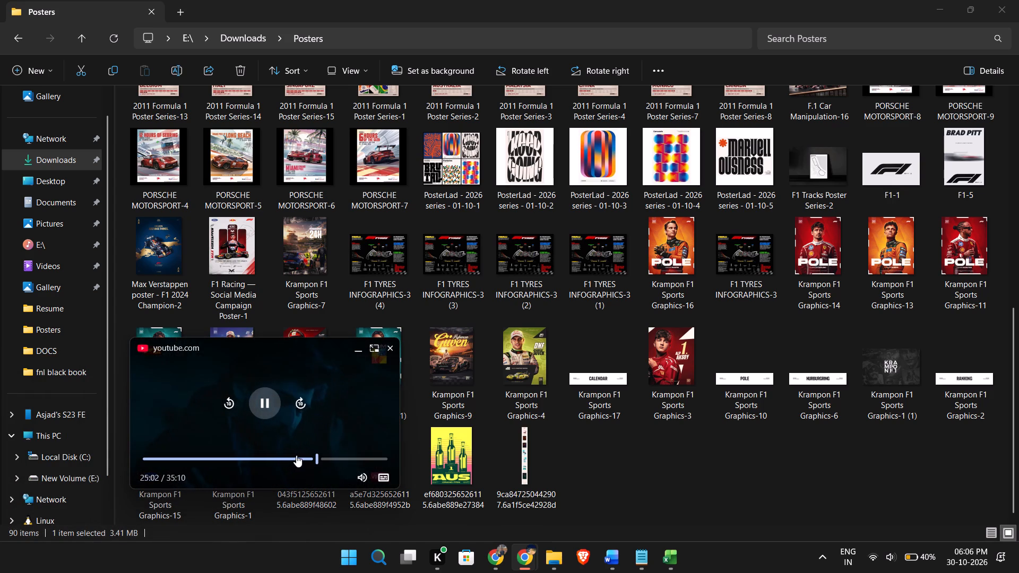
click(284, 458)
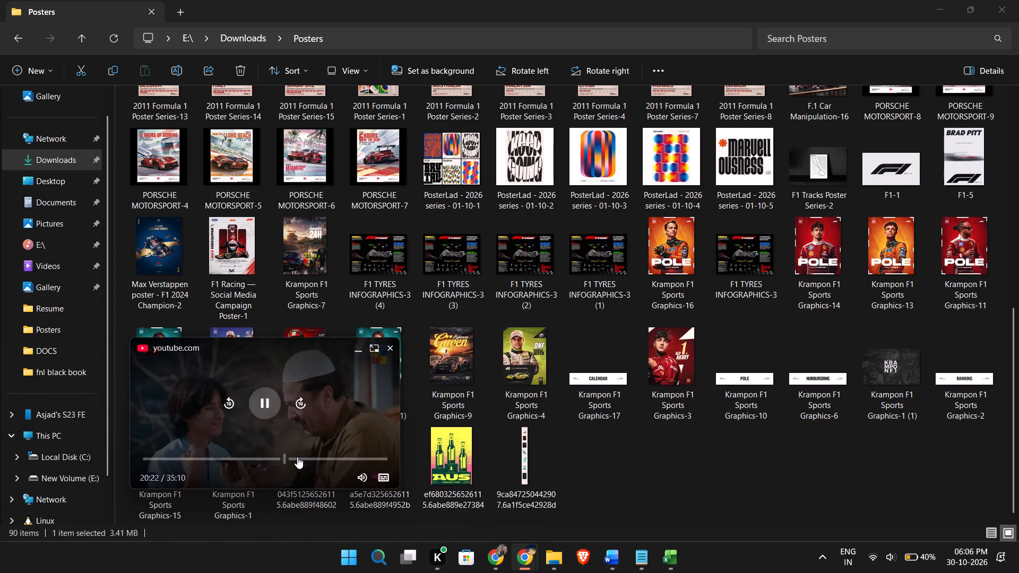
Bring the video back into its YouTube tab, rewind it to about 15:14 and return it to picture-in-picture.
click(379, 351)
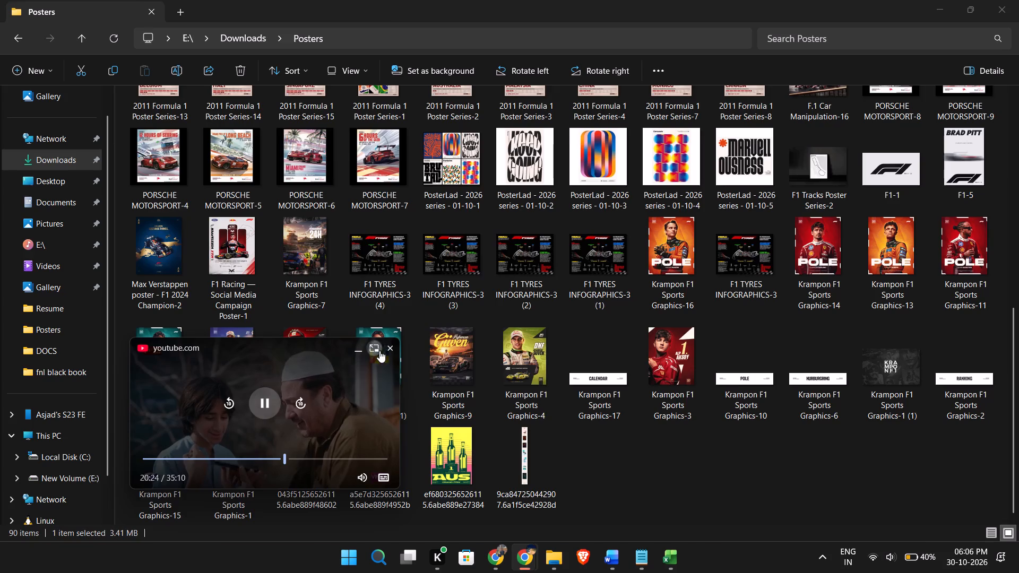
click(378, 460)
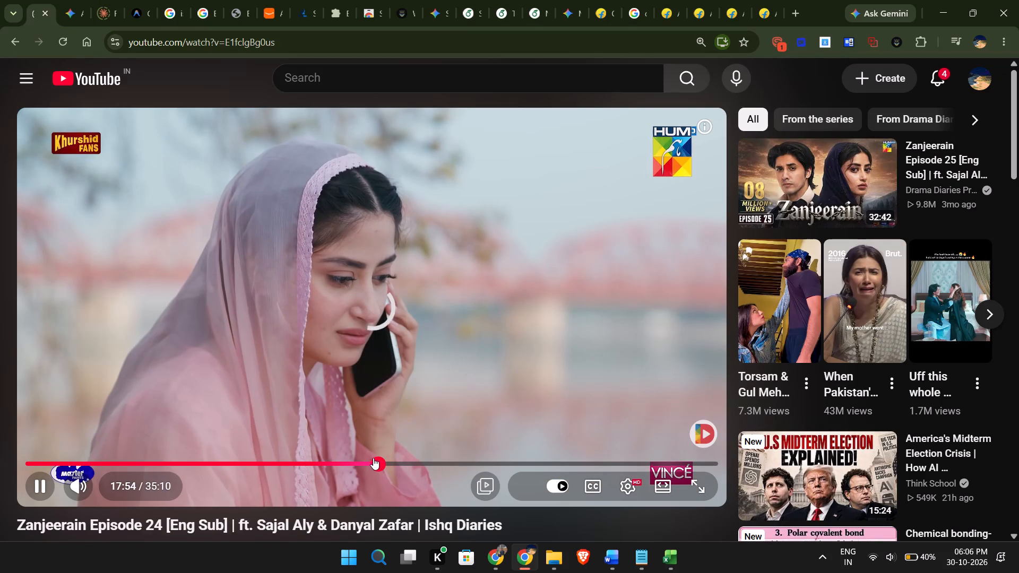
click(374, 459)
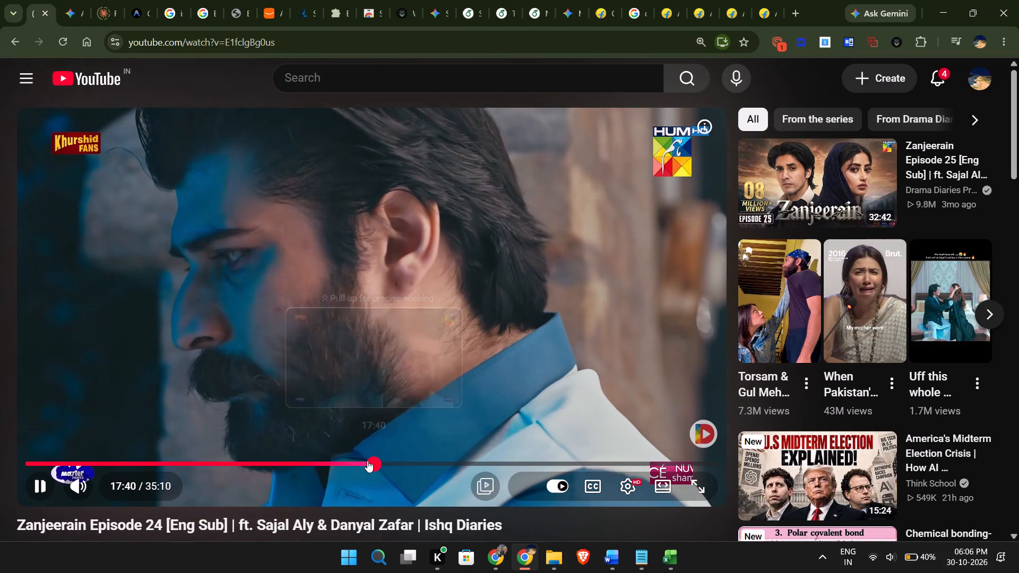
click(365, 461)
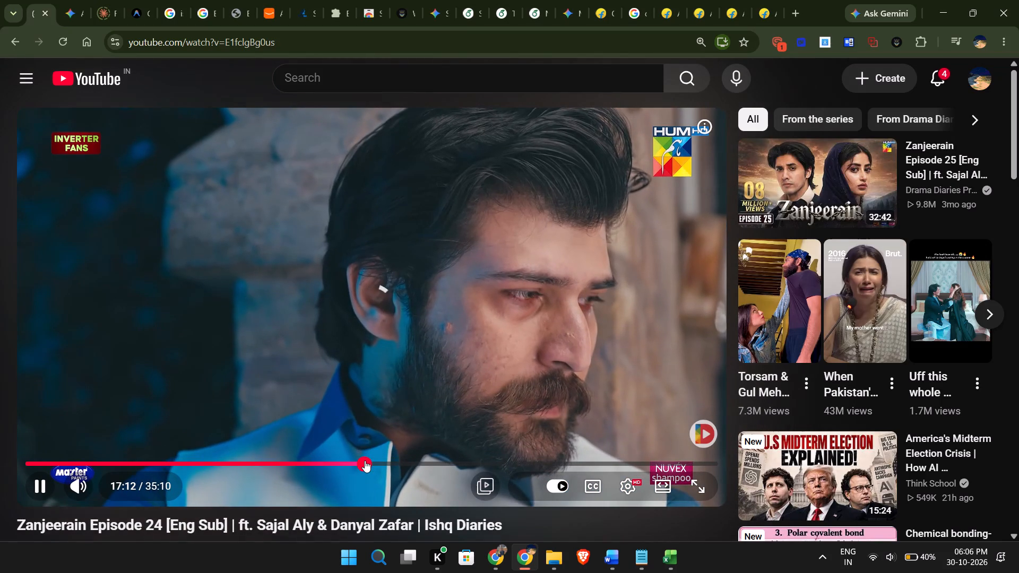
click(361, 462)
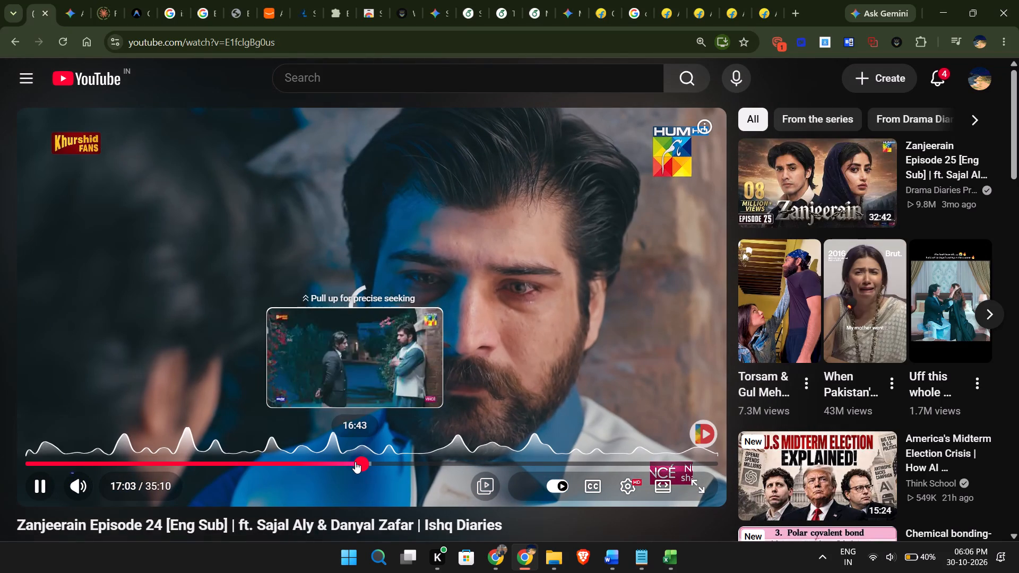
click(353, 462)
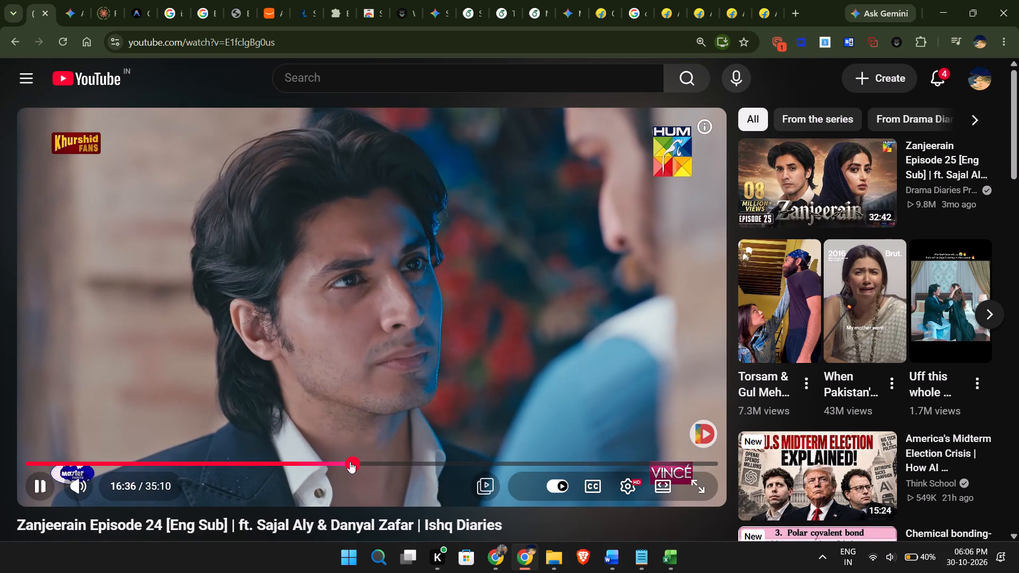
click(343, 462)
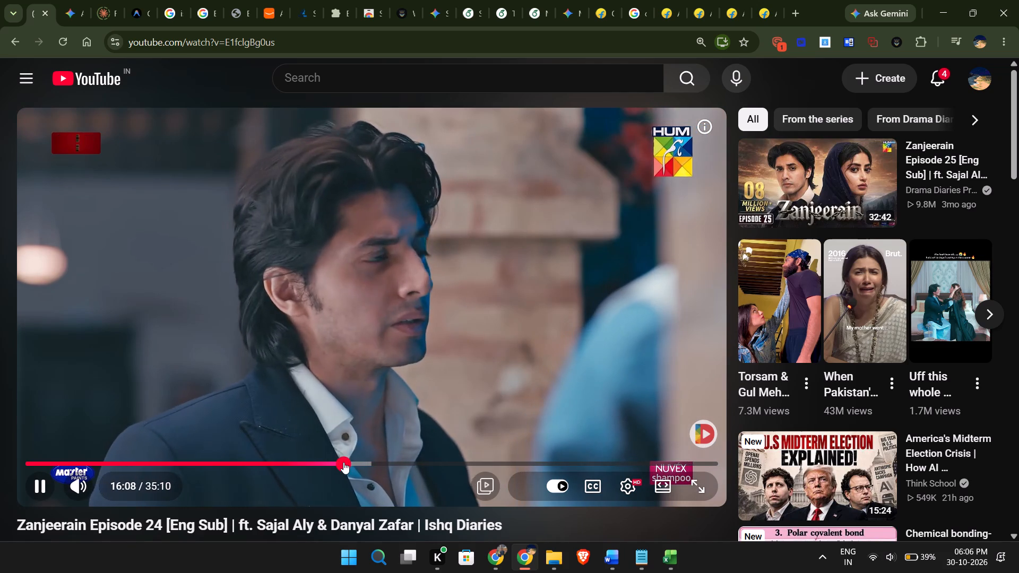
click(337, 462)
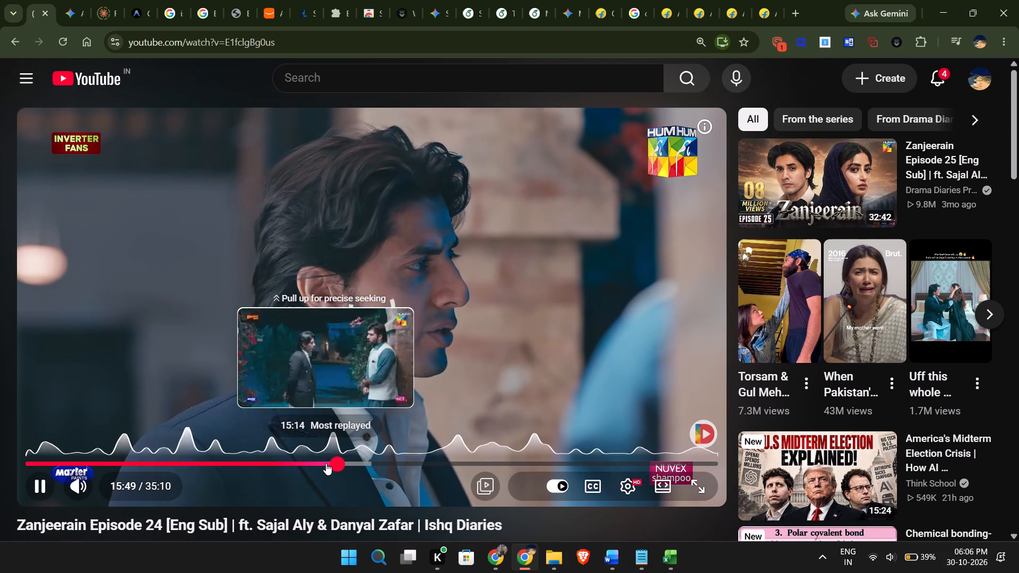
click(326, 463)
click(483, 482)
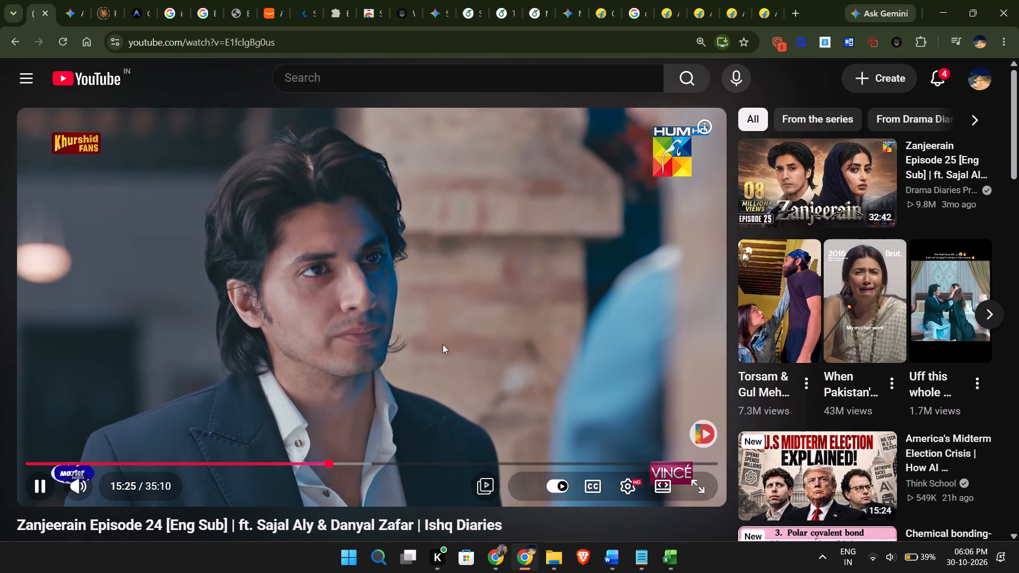
key(Left)
key(Left)
key(Left)
key(Left)
key(Left)
key(Left)
key(Left)
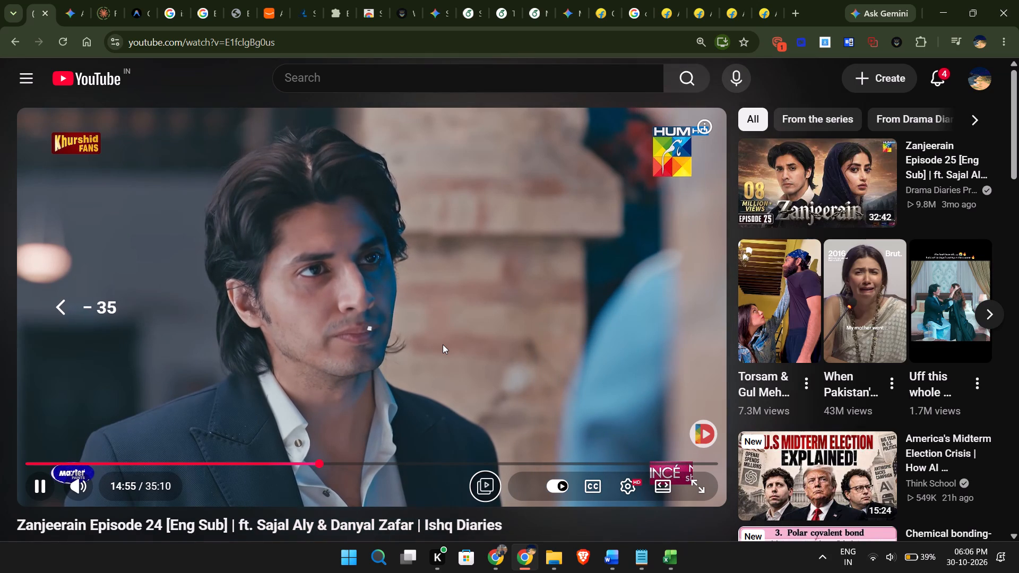
key(Left)
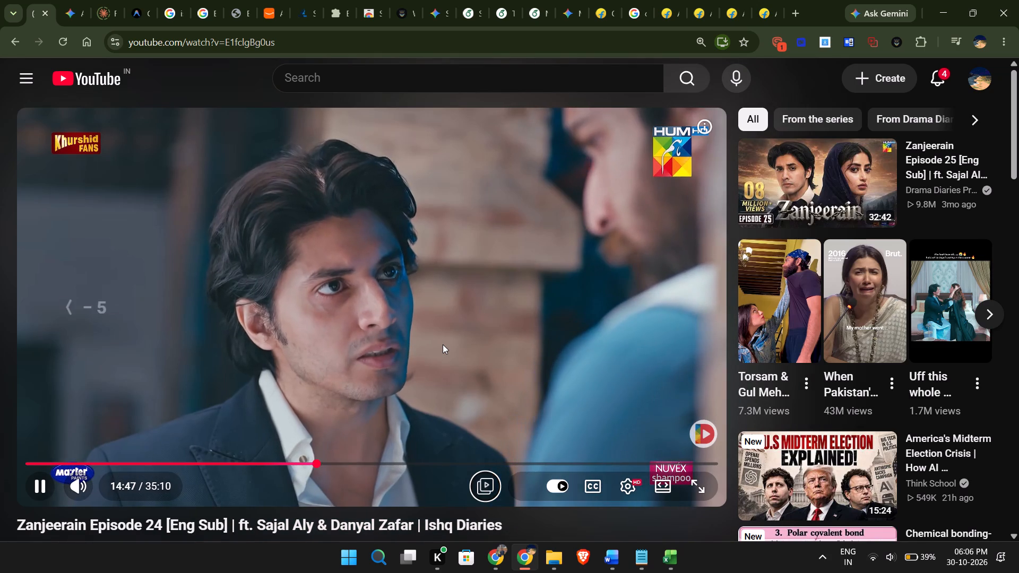
key(Left)
key(Left)
key(Left)
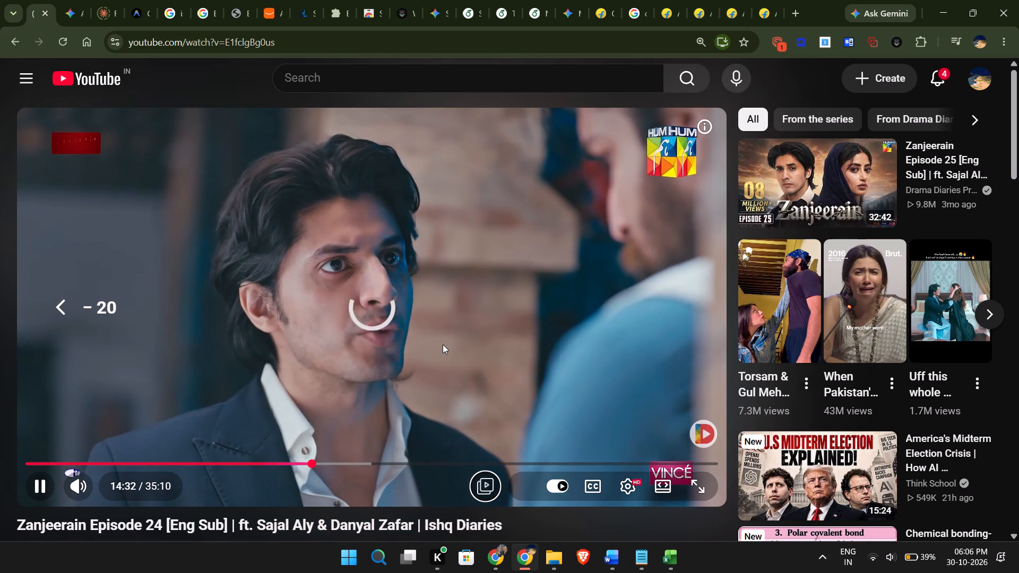
click(385, 518)
key(Left)
key(Left)
key(Left)
key(Left)
key(Left)
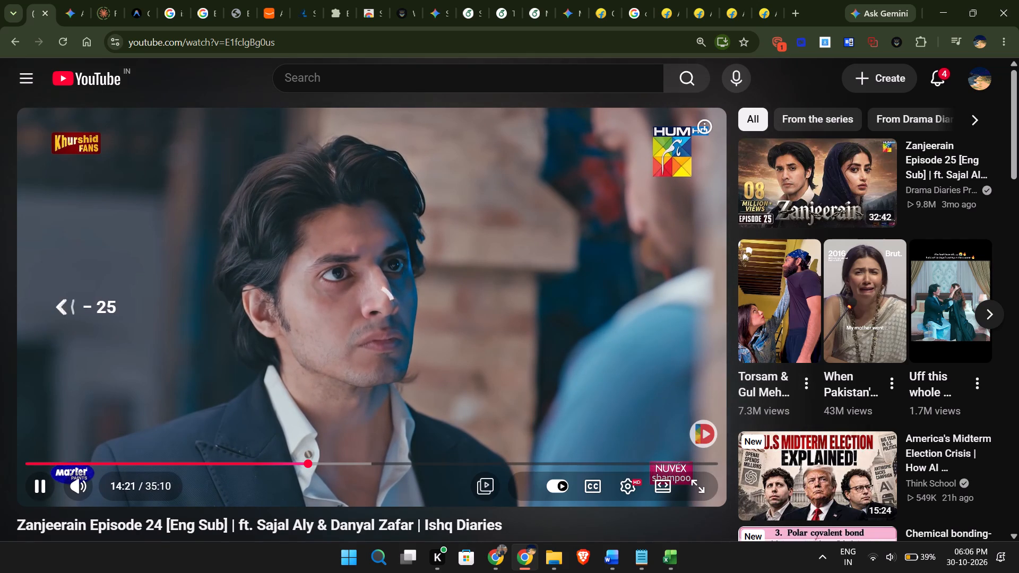
key(Left)
key(Left)
key(Left)
key(Left)
key(Left)
key(Left)
key(Left)
key(Left)
key(Left)
key(Left)
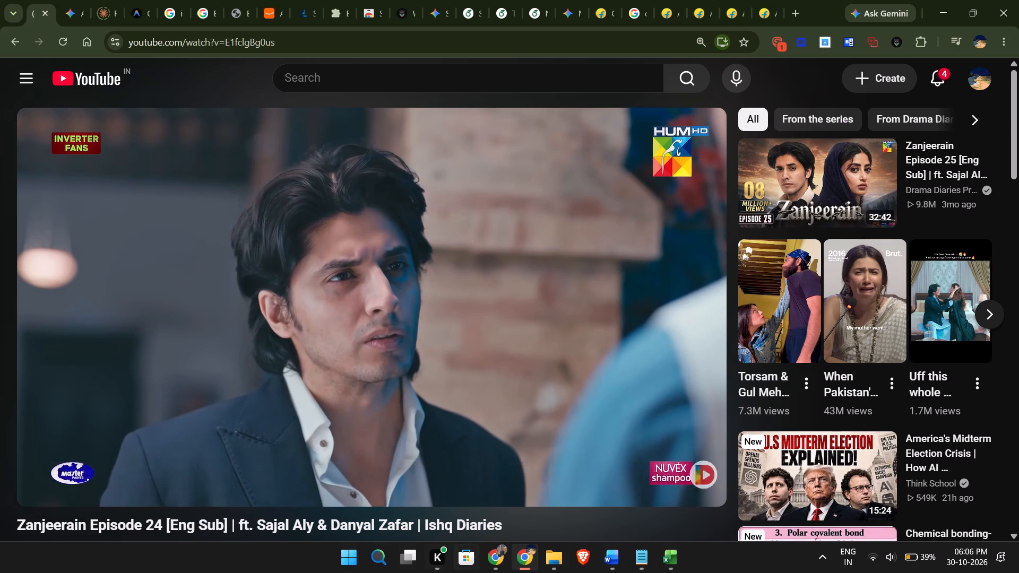
click(485, 484)
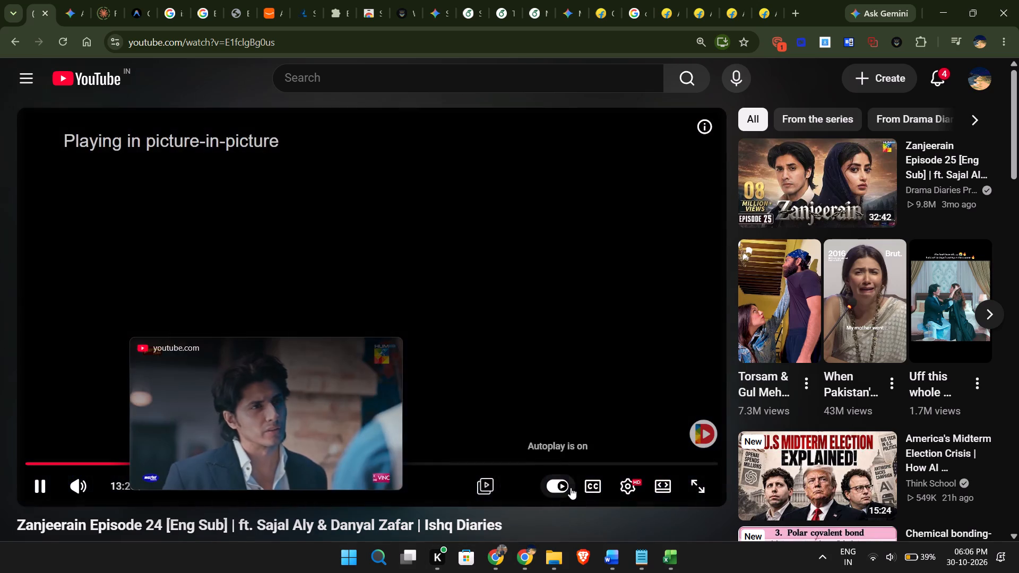
Go from the Posters folder to the Downloads folder in File Explorer and look for image archives, moving the floating video aside.
key(alt+Tab)
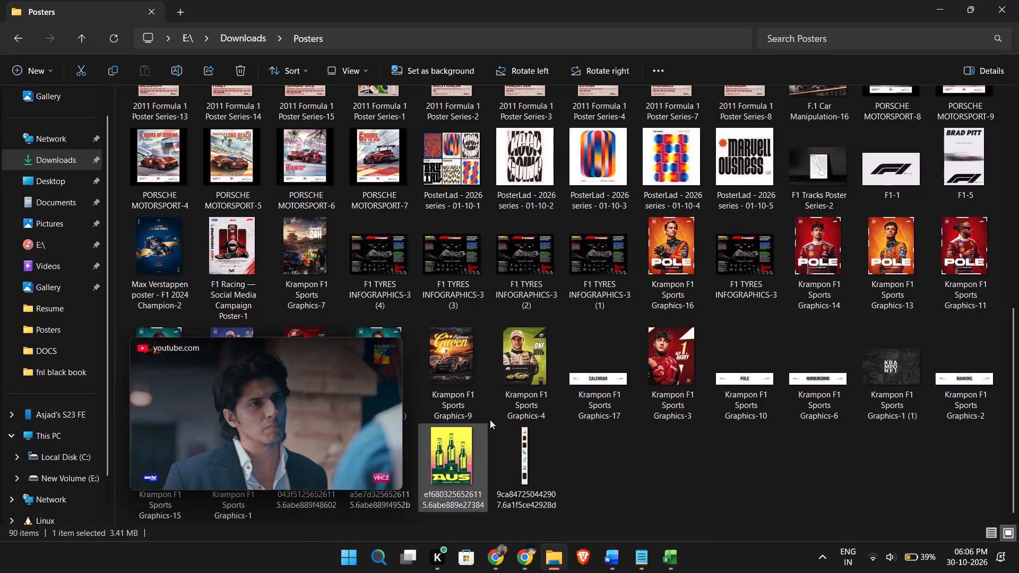
scroll(564, 409, up, 2)
click(10, 46)
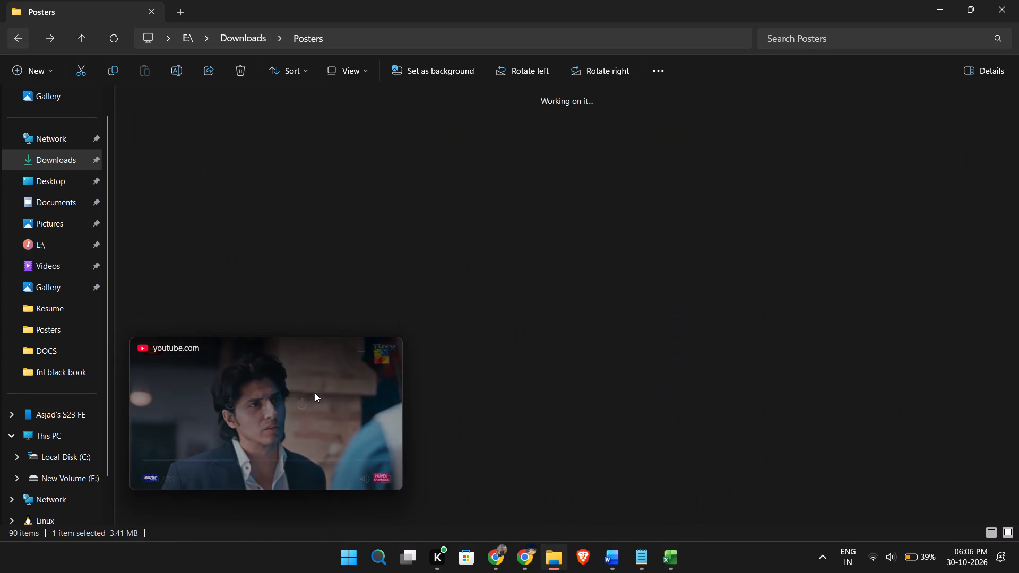
scroll(322, 401, down, 1)
scroll(452, 403, down, 3)
scroll(499, 381, down, 1)
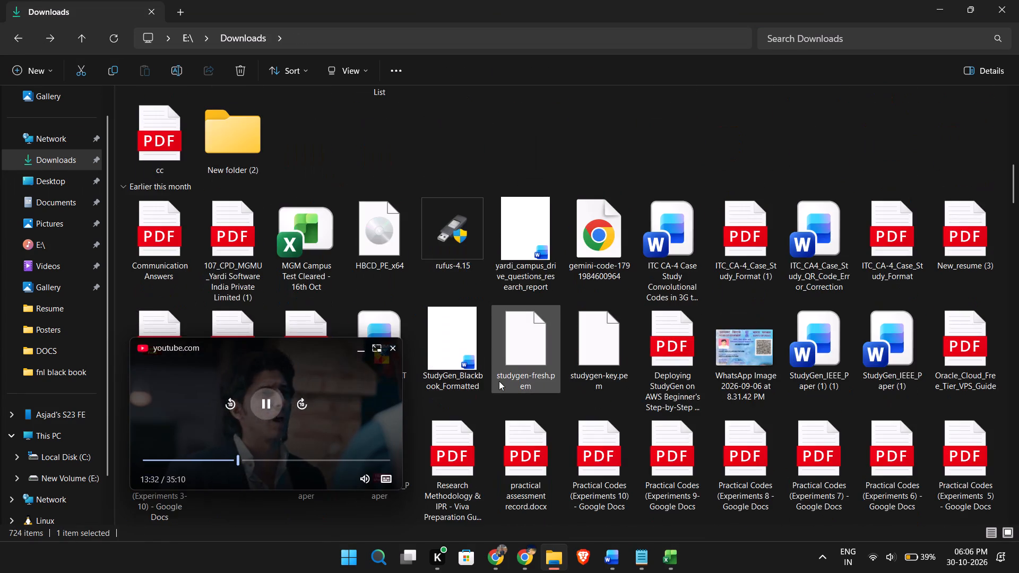
scroll(499, 381, up, 1)
drag(315, 380, 297, 480)
scroll(299, 320, up, 1)
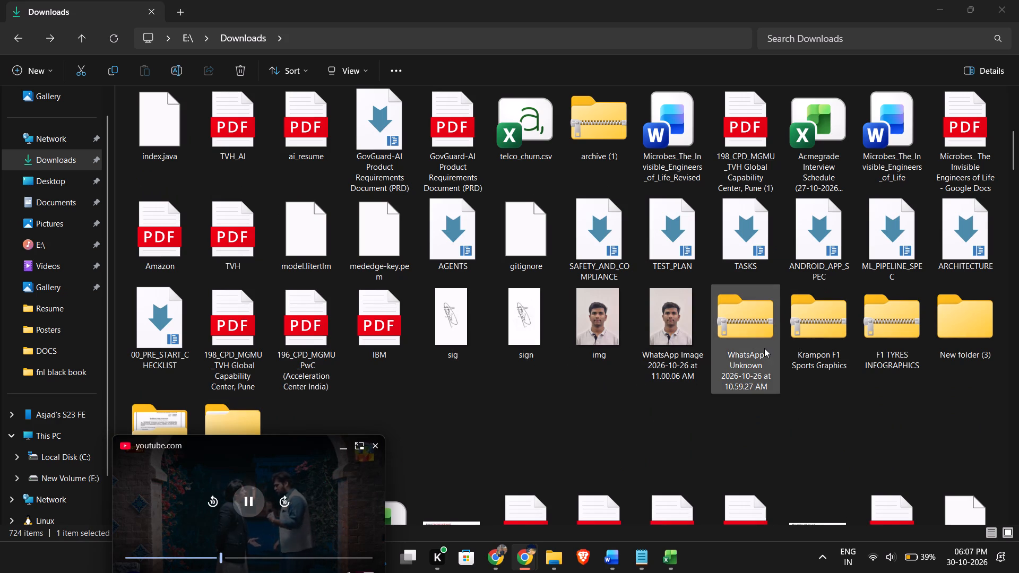
Inspect the F1 TYRES INFOGRAPHICS archive with its files shown as large icons, and return to the Downloads folder.
double_click(897, 337)
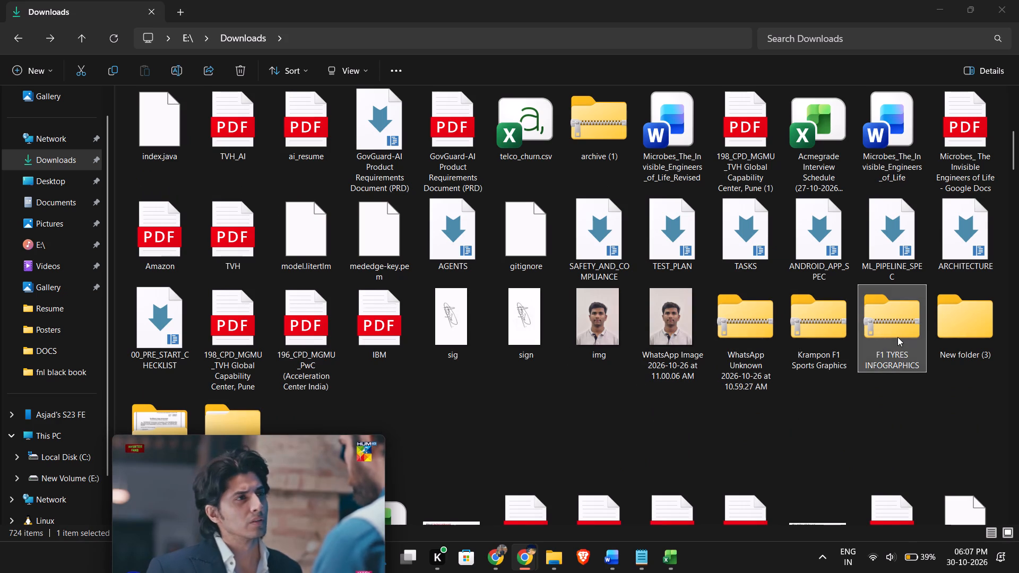
click(1018, 527)
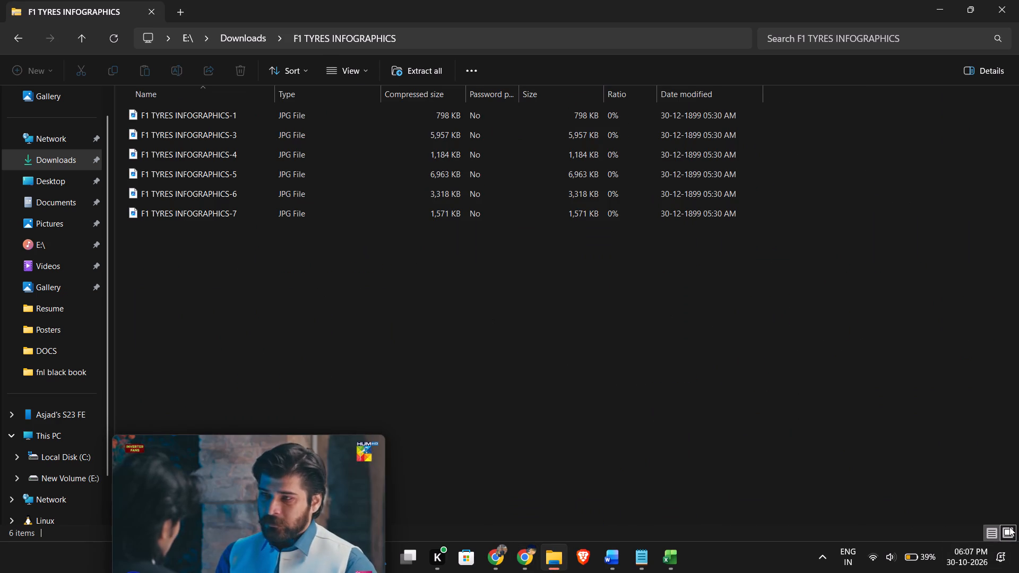
click(1009, 527)
ctrl+scroll(394, 301, up, 1)
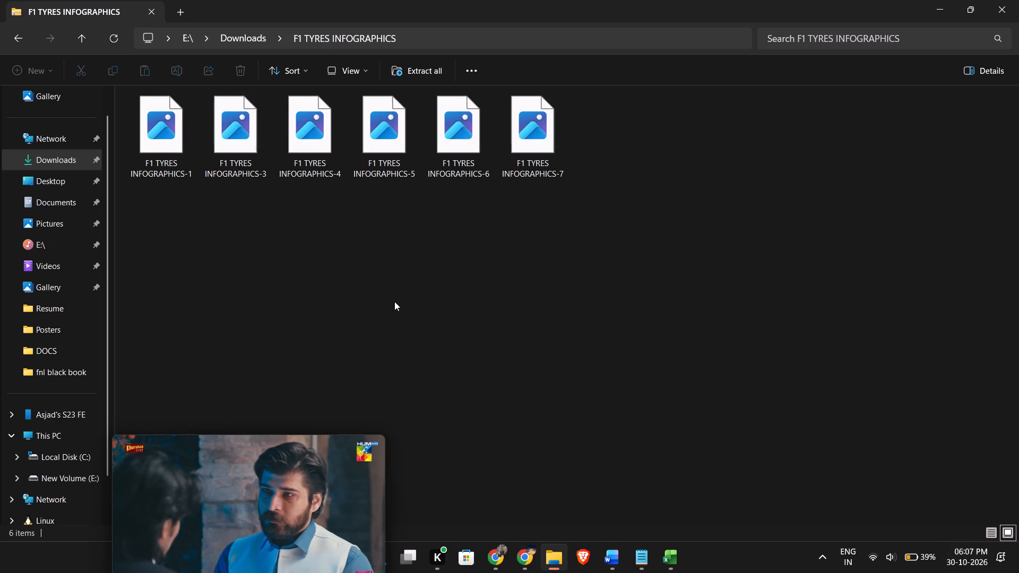
ctrl+scroll(394, 301, up, 3)
click(21, 35)
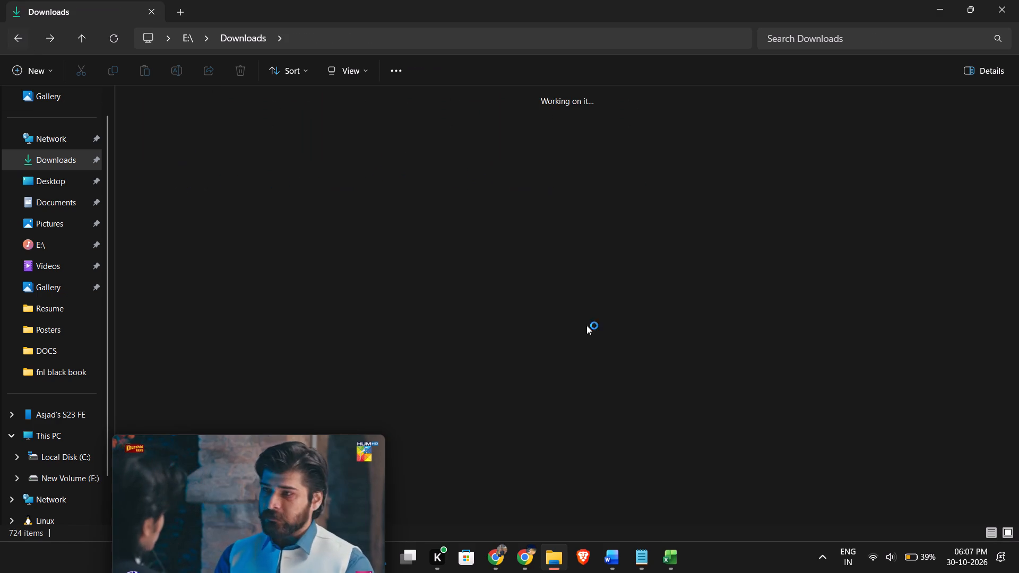
Delete the img photo and the WhatsApp Image 2026-10-26 at 11.00.06 AM photo from the Downloads folder.
click(595, 431)
ctrl+click(677, 446)
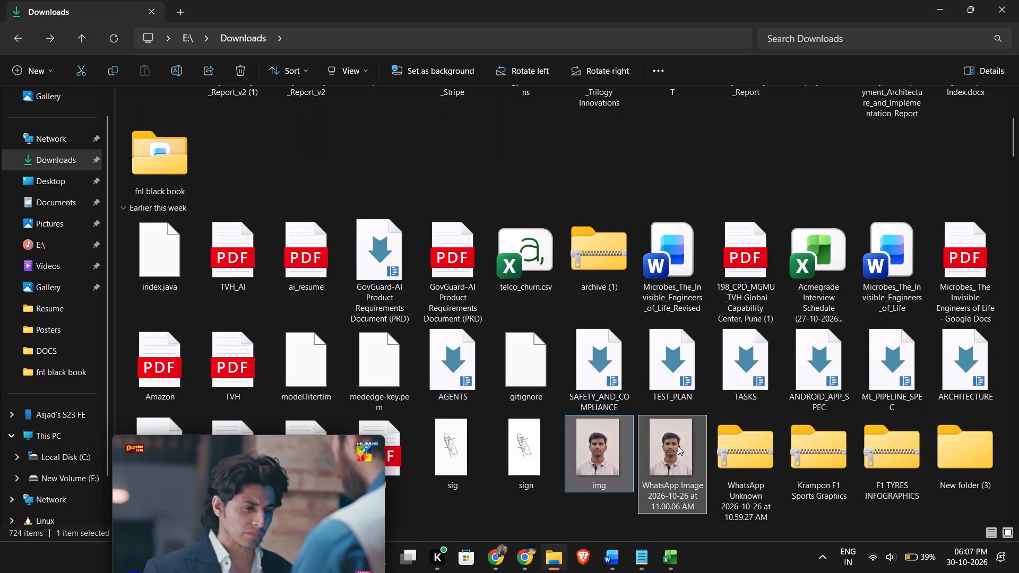
click(251, 71)
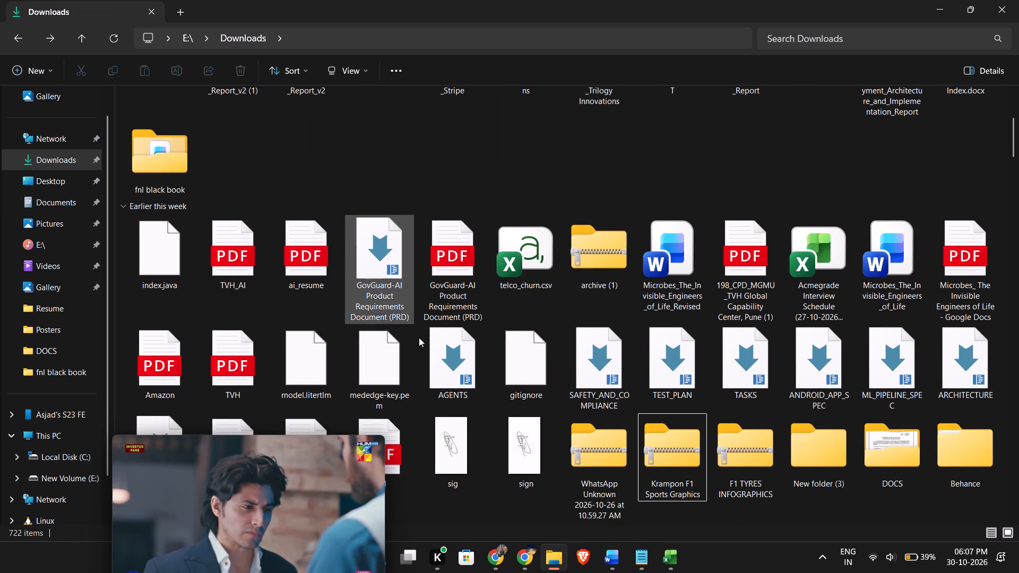
Inspect the Behance folder and its Formula 1 - F1 Poster - Mercedes AMG W15 F1 subfolder, and return to Downloads.
scroll(689, 429, down, 1)
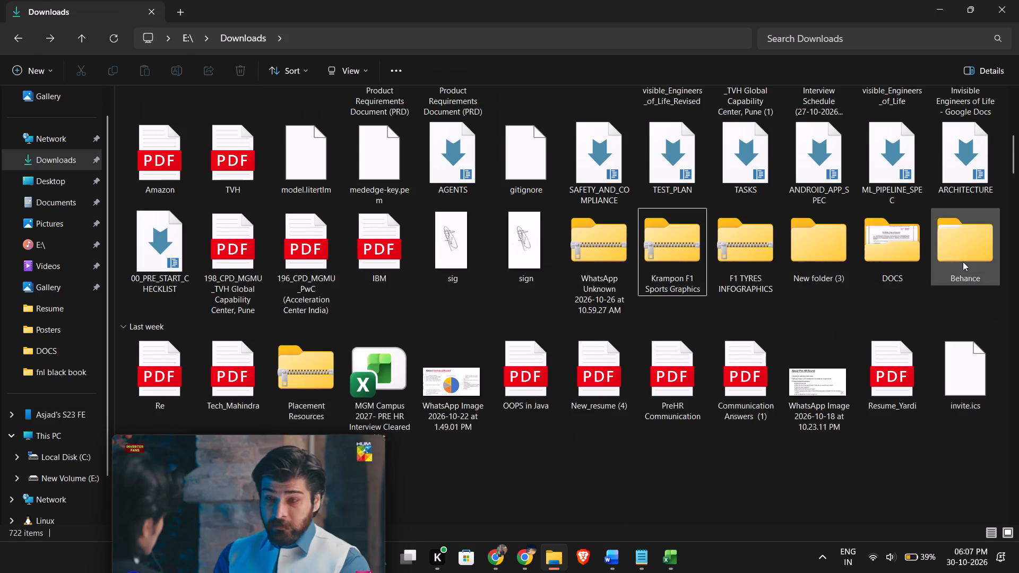
double_click(963, 261)
double_click(324, 137)
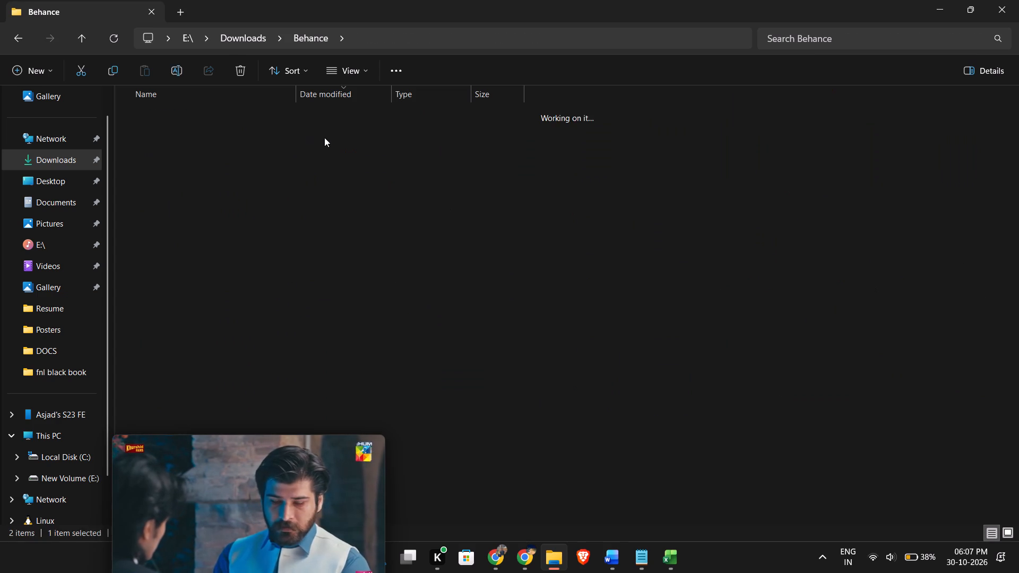
click(1016, 532)
click(18, 39)
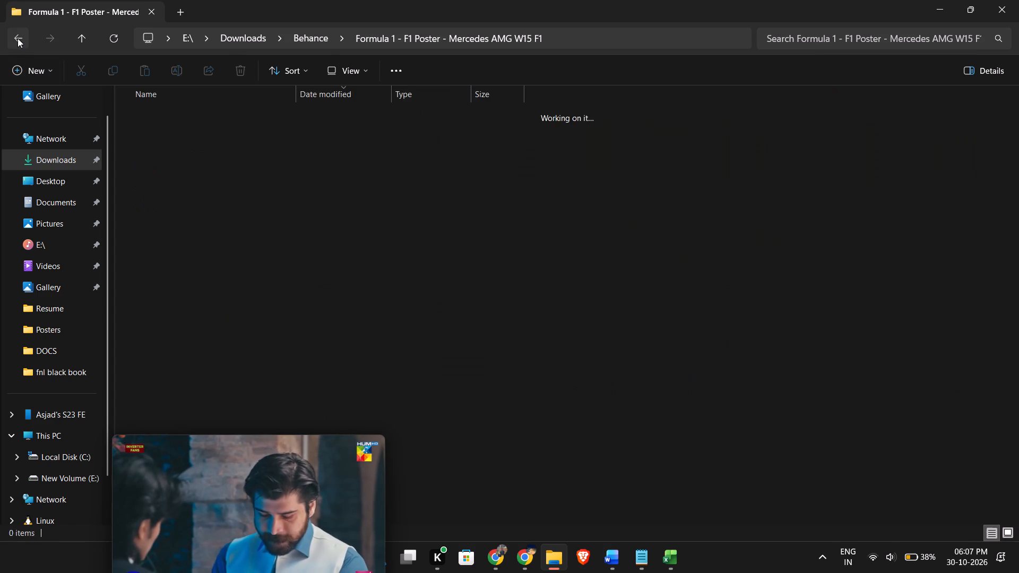
click(18, 38)
Inspect the WhatsApp Unknown 2026-10-26 archive with its files as large icons, view its last image, and return to Downloads.
scroll(174, 247, up, 2)
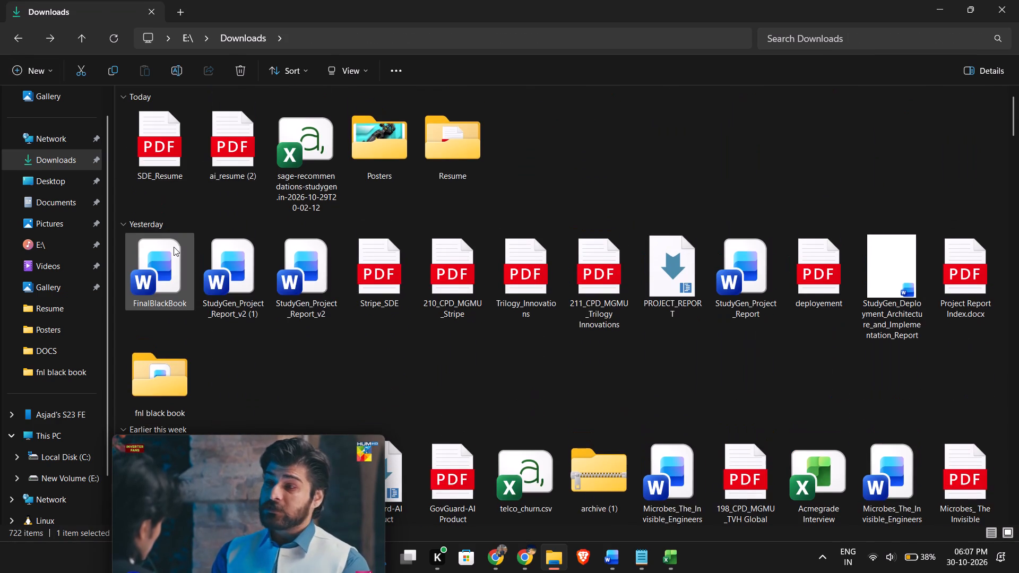
scroll(174, 247, up, 1)
scroll(438, 179, down, 1)
scroll(444, 317, down, 1)
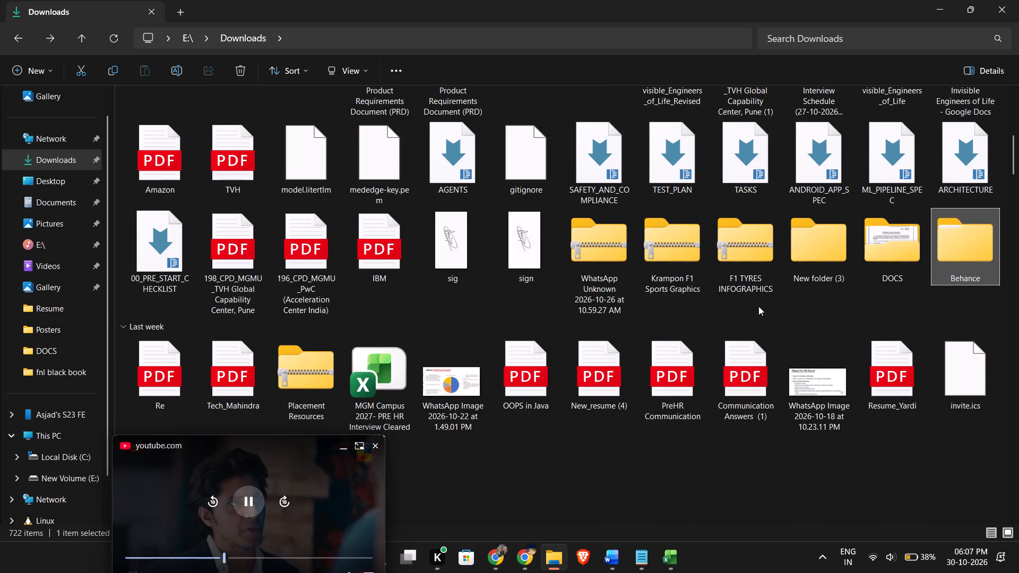
double_click(625, 280)
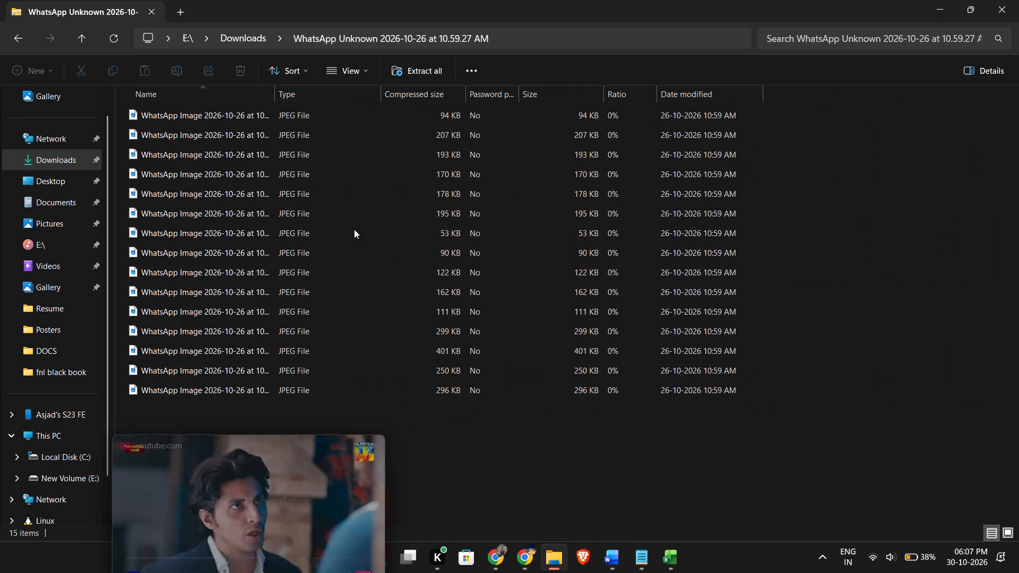
click(1016, 534)
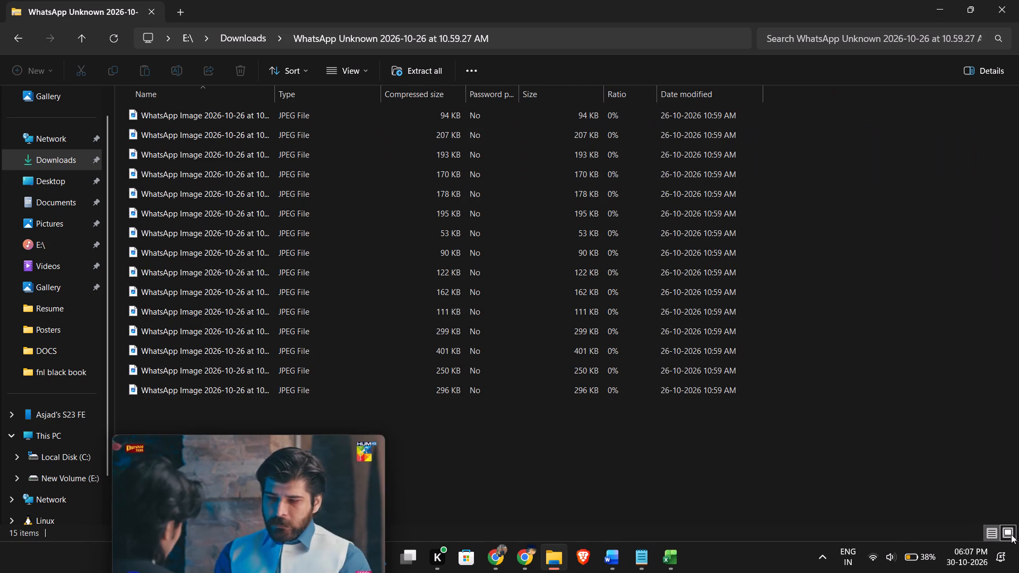
click(1011, 534)
click(1010, 534)
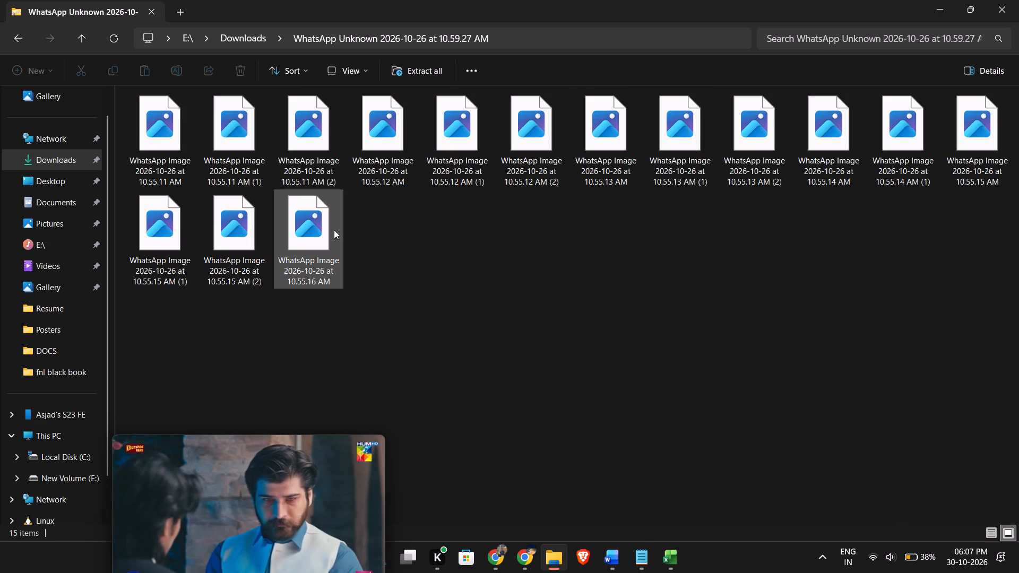
double_click(334, 230)
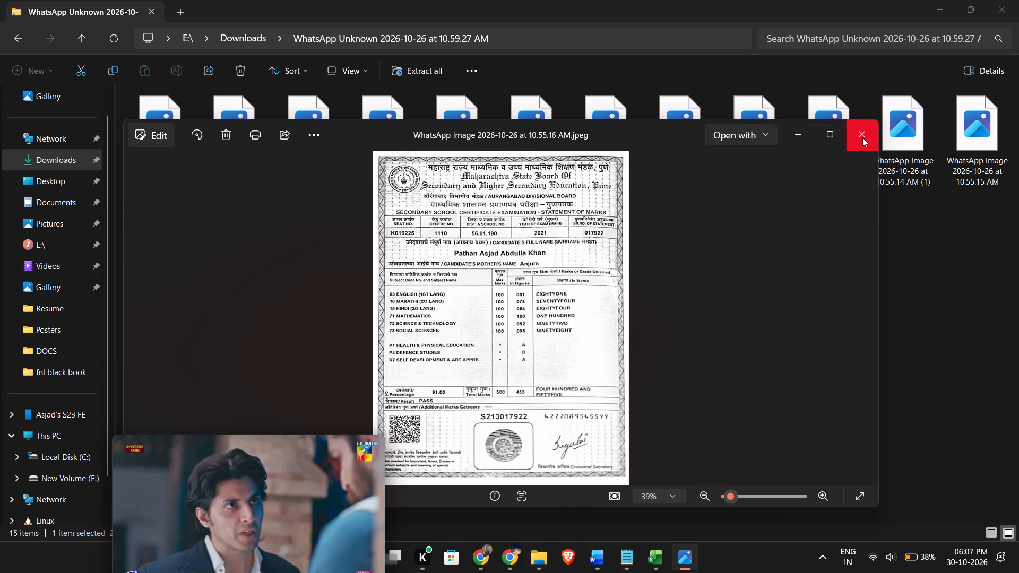
click(862, 137)
click(23, 36)
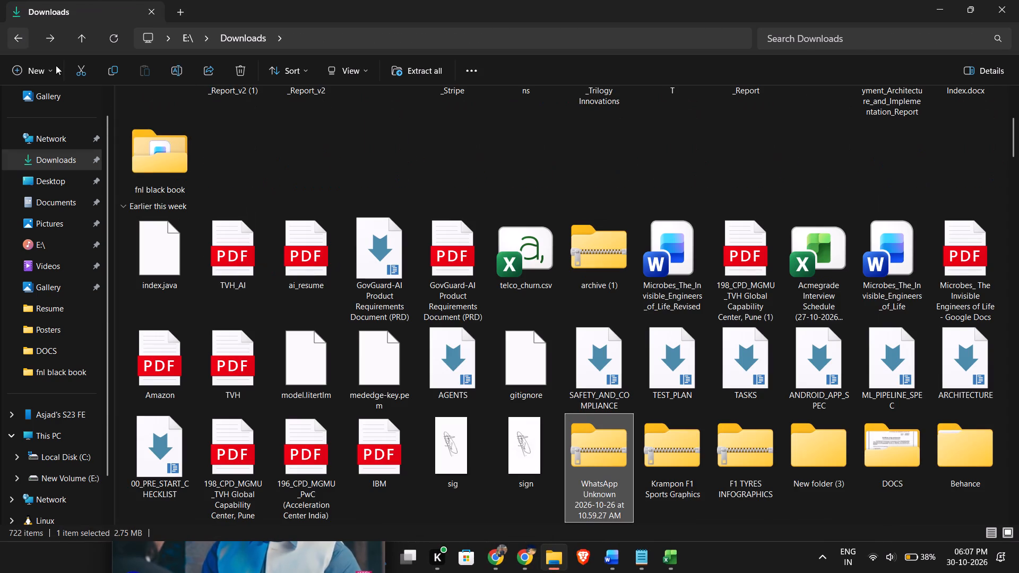
Look inside New folder (2) under last week's downloads and return to the Downloads folder.
click(744, 163)
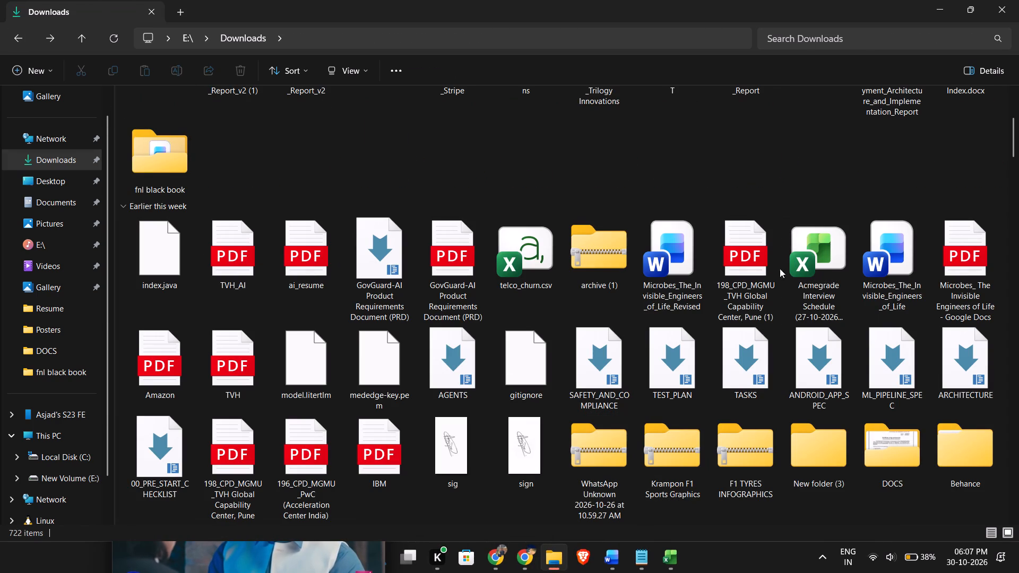
scroll(429, 352, down, 2)
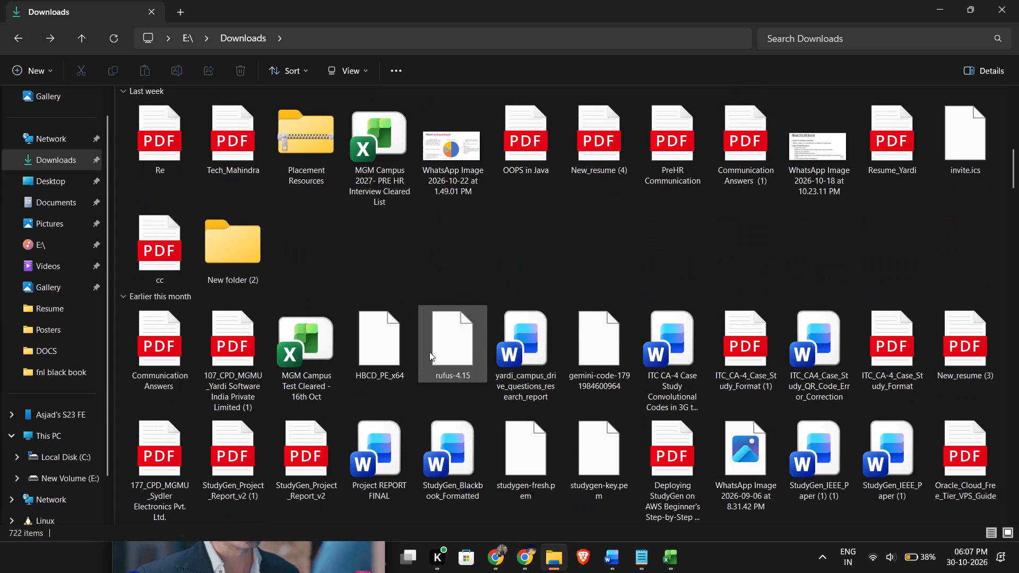
double_click(206, 249)
click(20, 29)
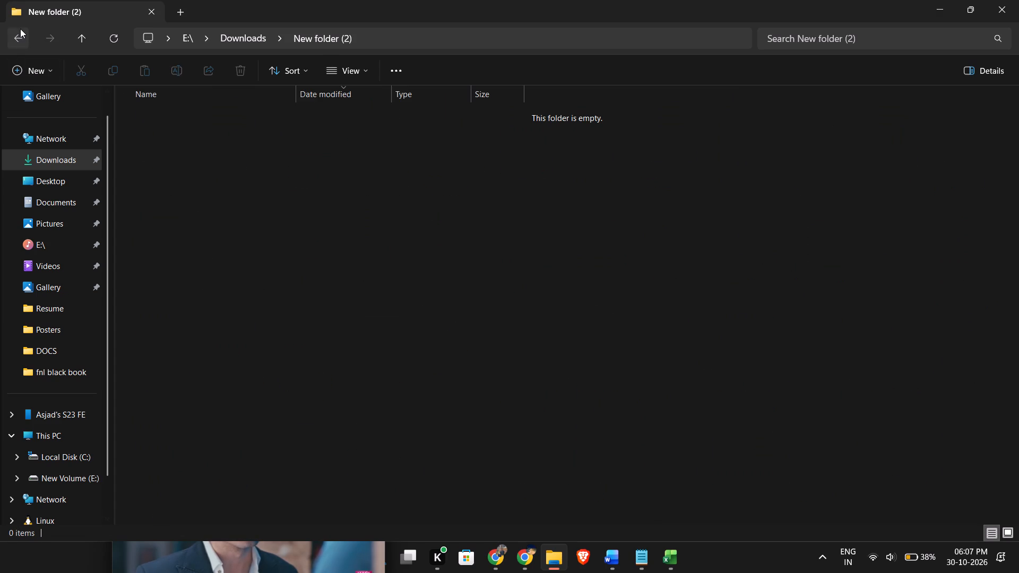
Browse the Posters folder and add the Landing Page Design Ferrari F1 UI-2 image to the Canva design.
scroll(421, 371, up, 7)
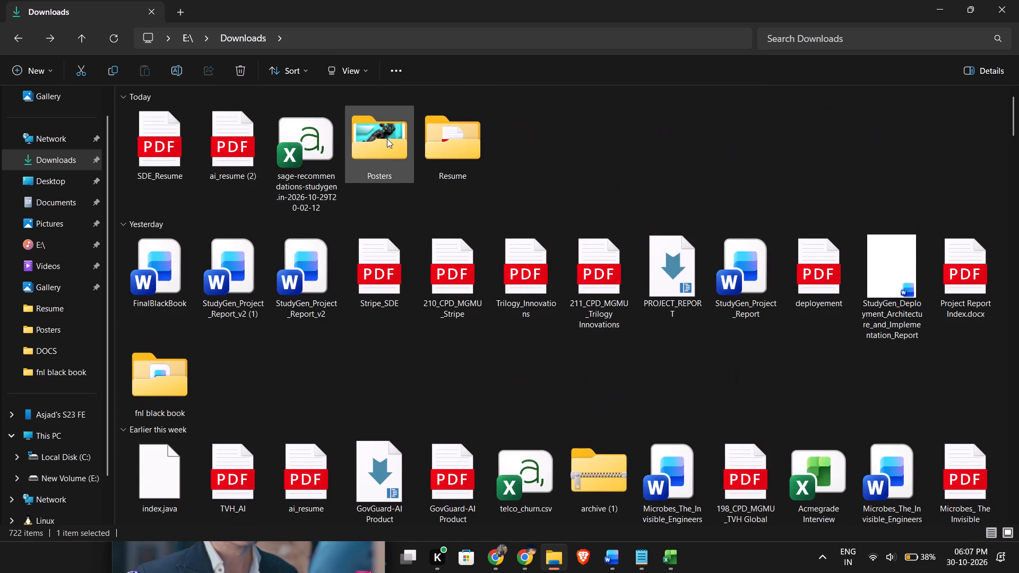
double_click(387, 138)
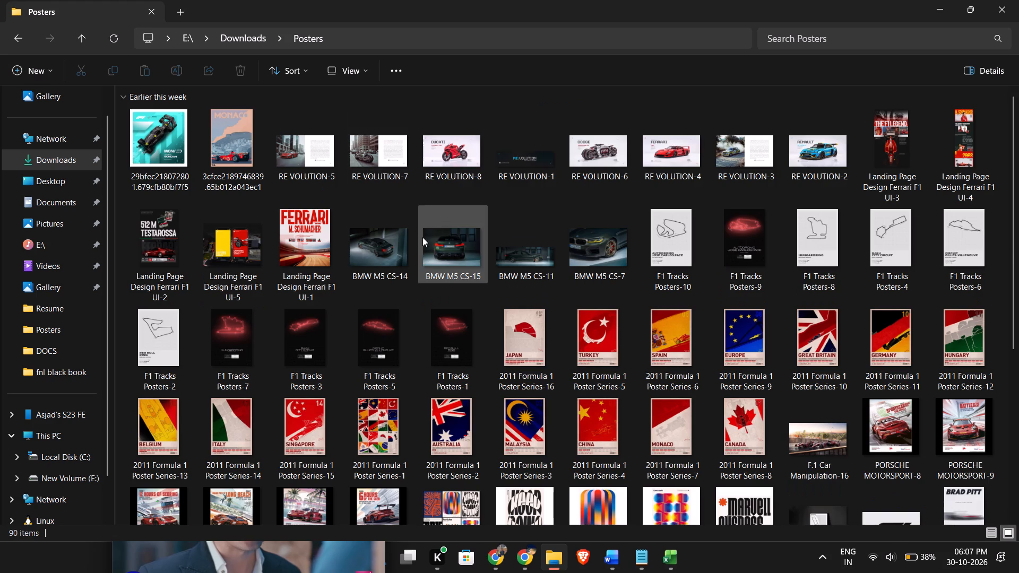
scroll(420, 256, down, 1)
scroll(462, 283, down, 2)
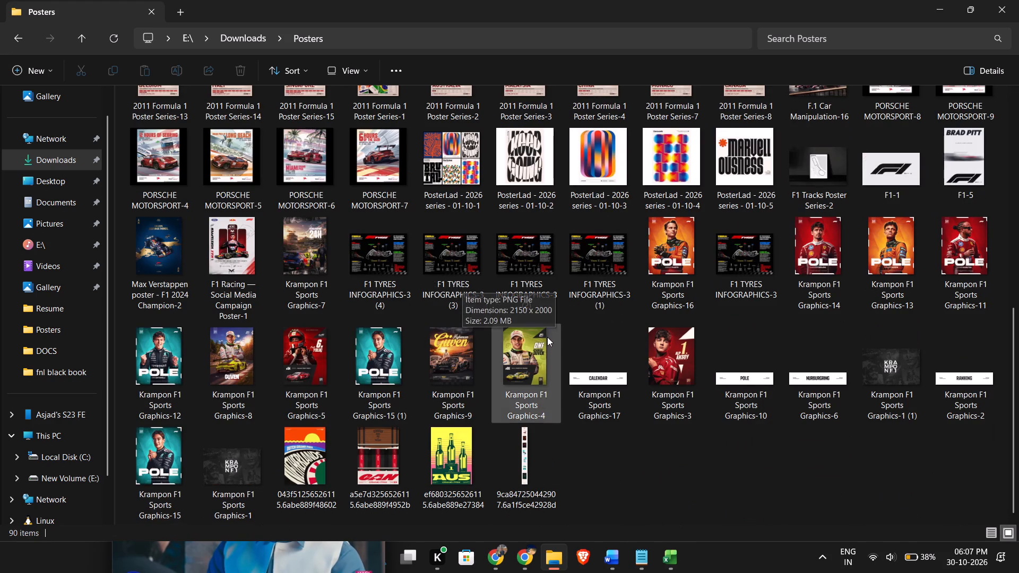
scroll(545, 337, up, 1)
scroll(545, 337, down, 2)
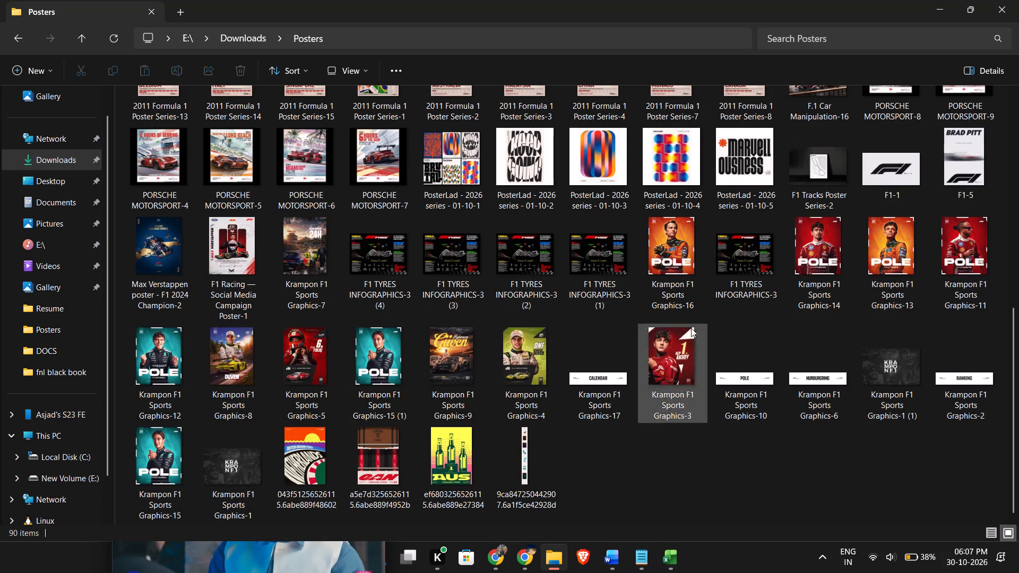
scroll(327, 291, up, 1)
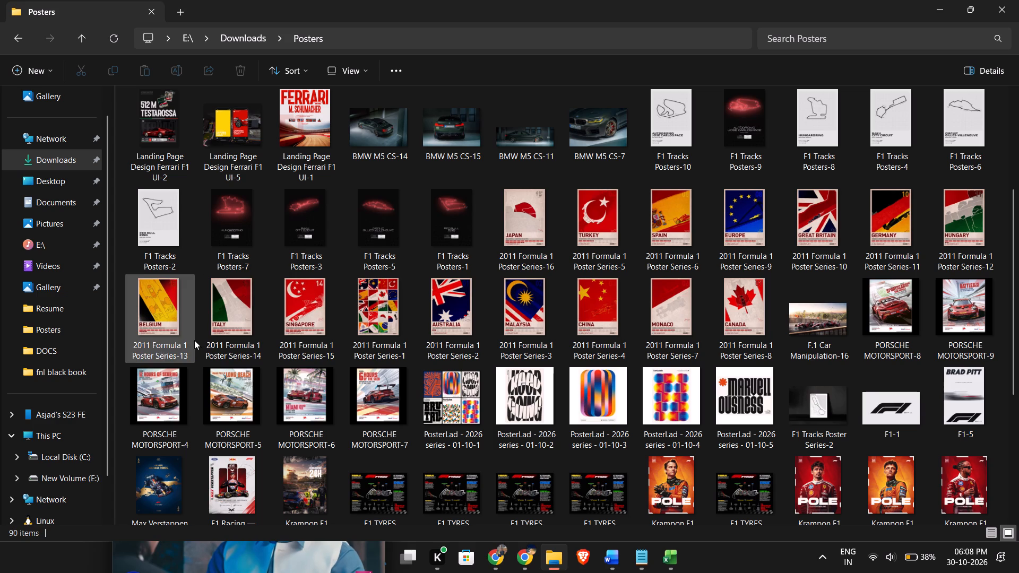
scroll(372, 328, up, 1)
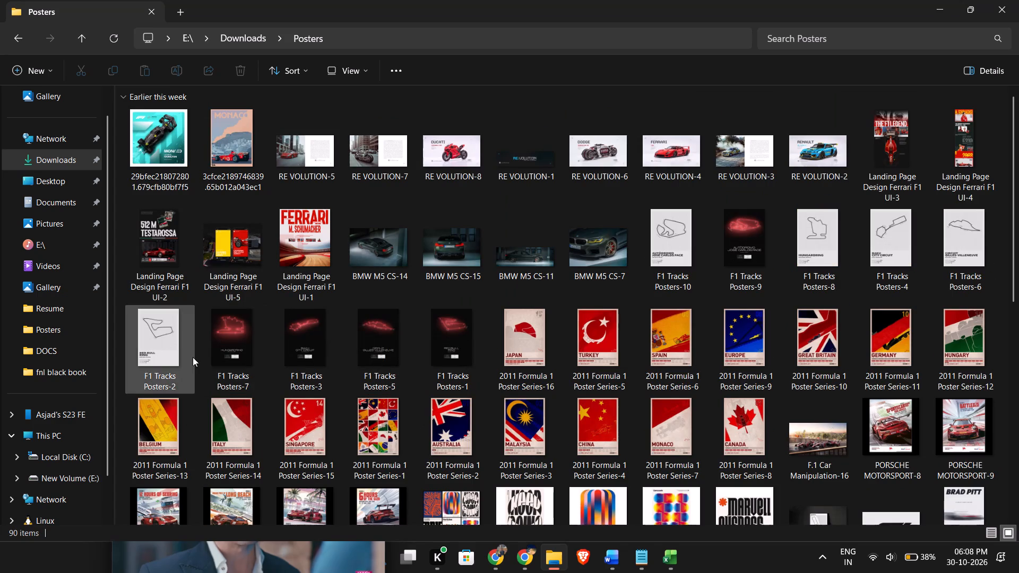
scroll(761, 262, up, 1)
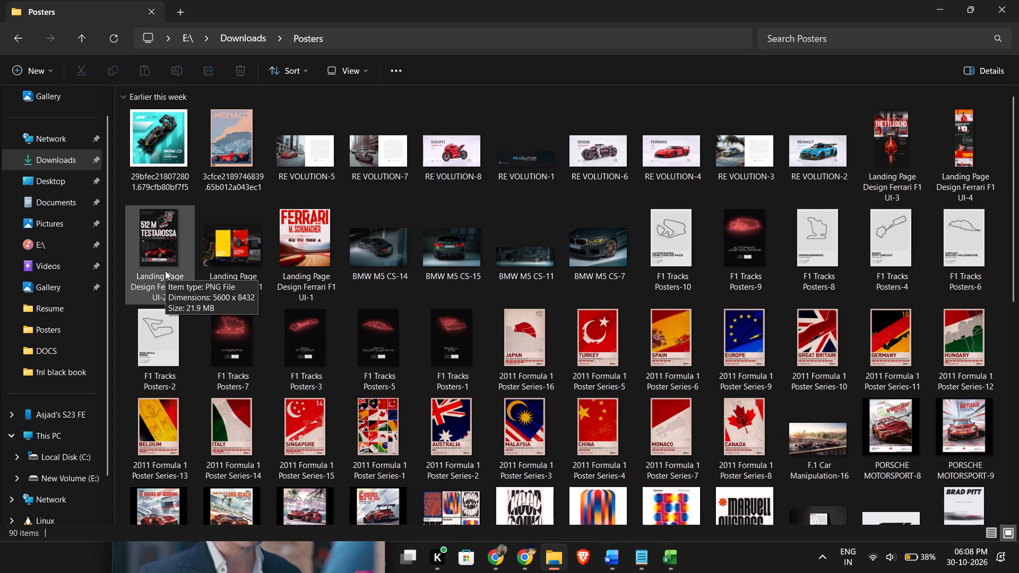
drag(169, 268, 176, 271)
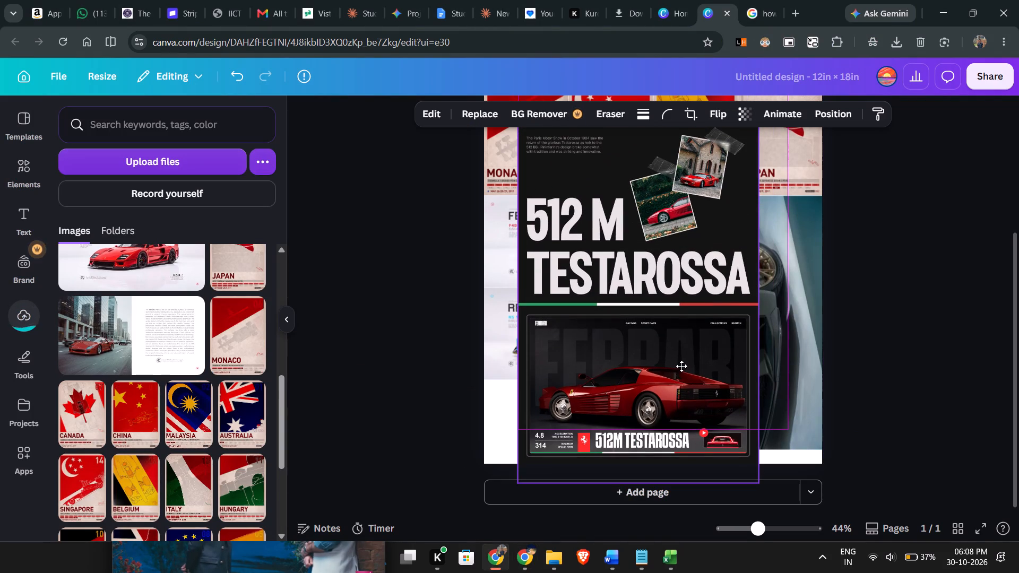
drag(681, 366, 899, 382)
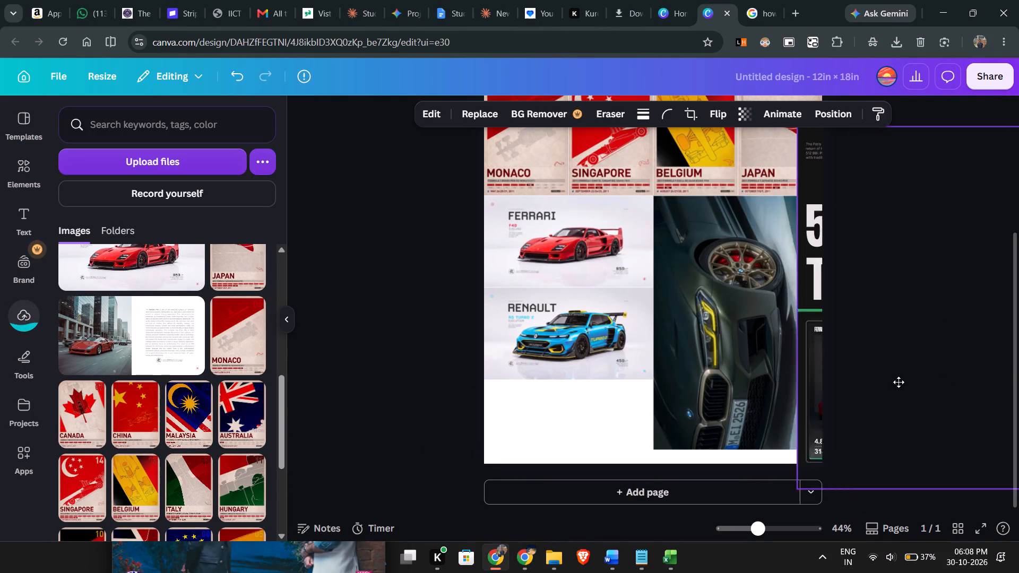
drag(899, 382, 913, 337)
click(654, 497)
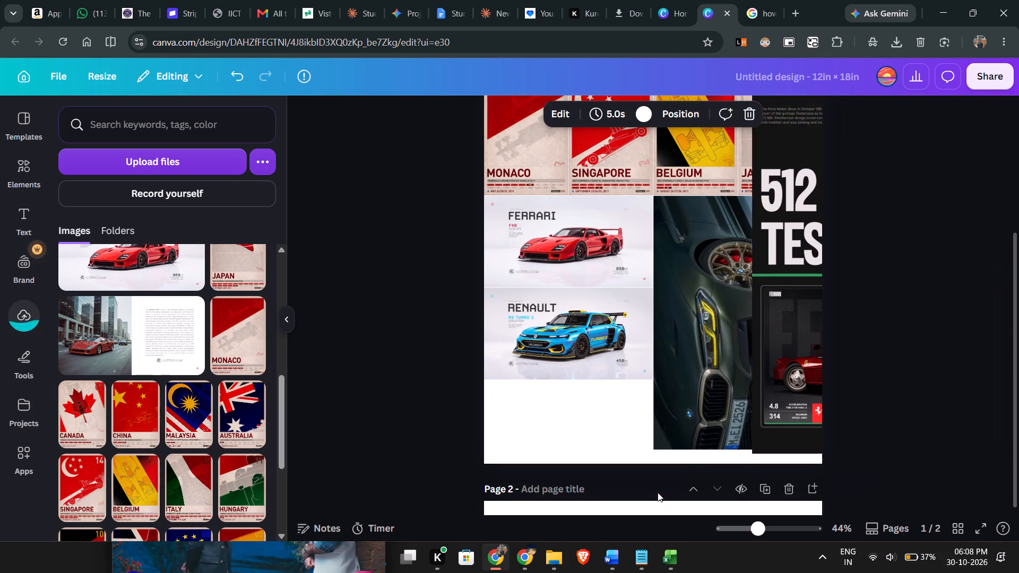
scroll(805, 206, up, 5)
drag(787, 162, 761, 478)
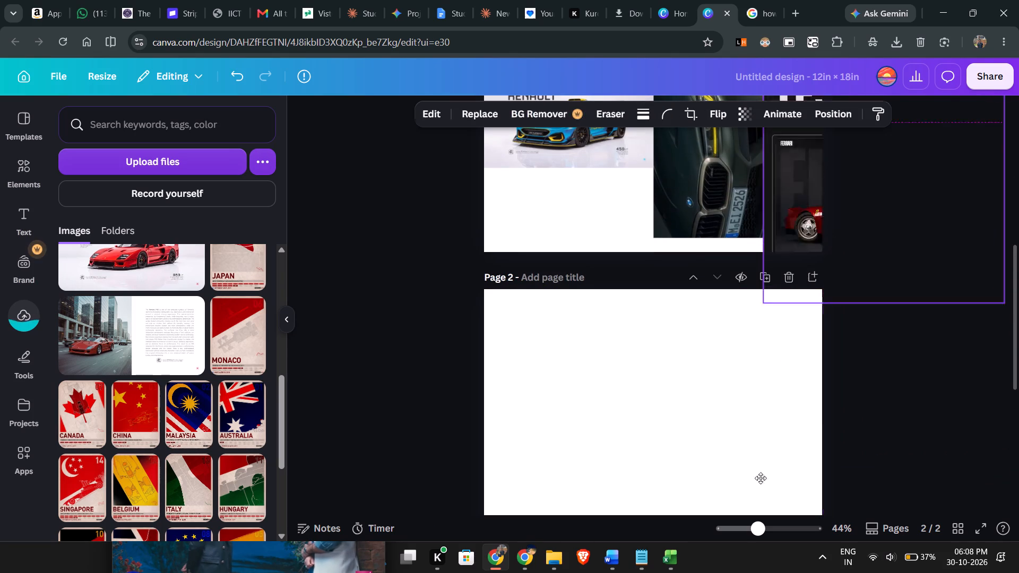
drag(761, 478, 598, 560)
scroll(615, 420, down, 3)
drag(646, 255, 638, 358)
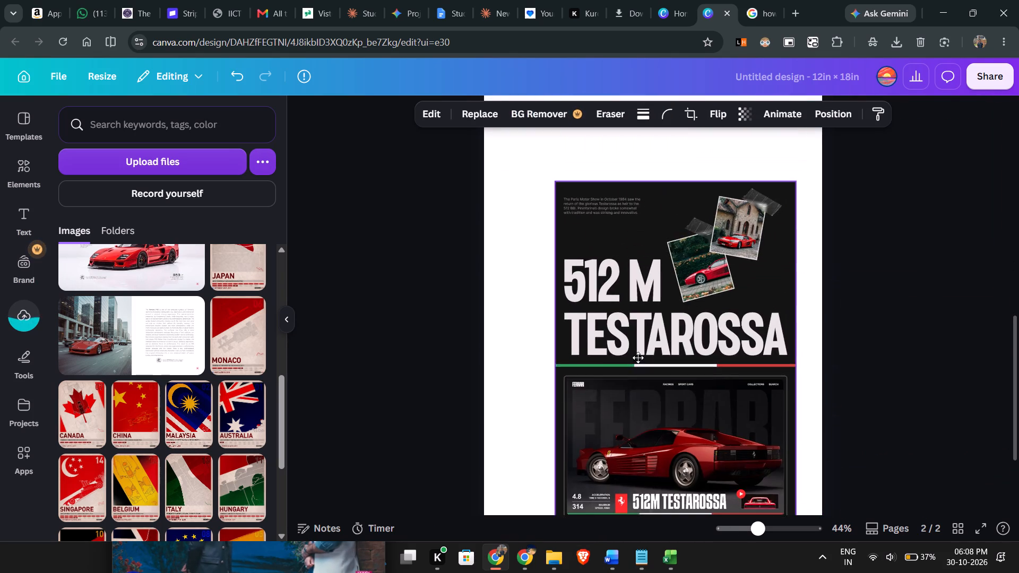
drag(638, 358, 582, 310)
Shrink the 512 M Testarossa image proportionally and place it flush in the top-left corner of page 2.
ctrl+scroll(572, 306, up, 4)
scroll(572, 306, down, 3)
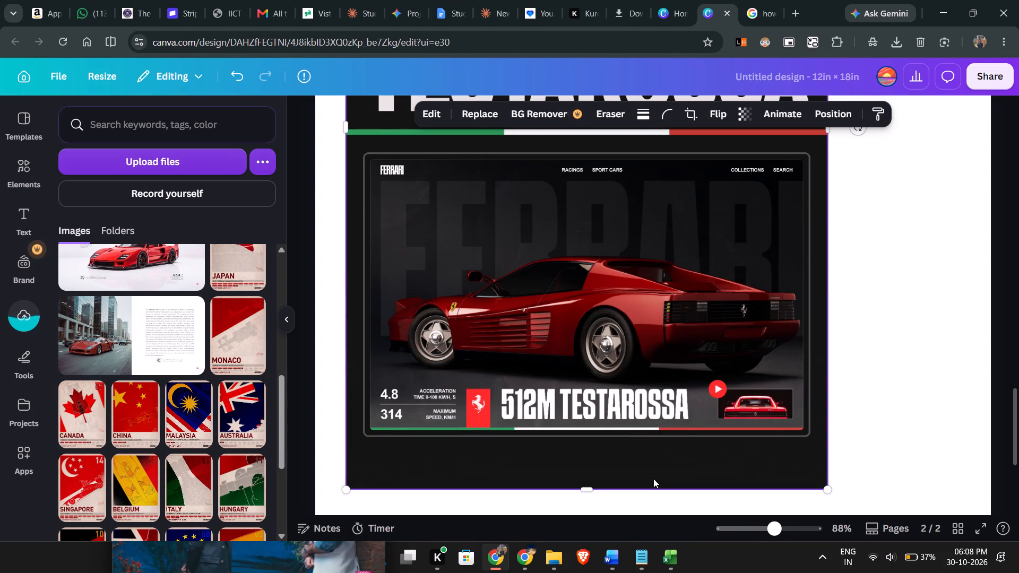
scroll(614, 428, up, 2)
scroll(614, 428, down, 3)
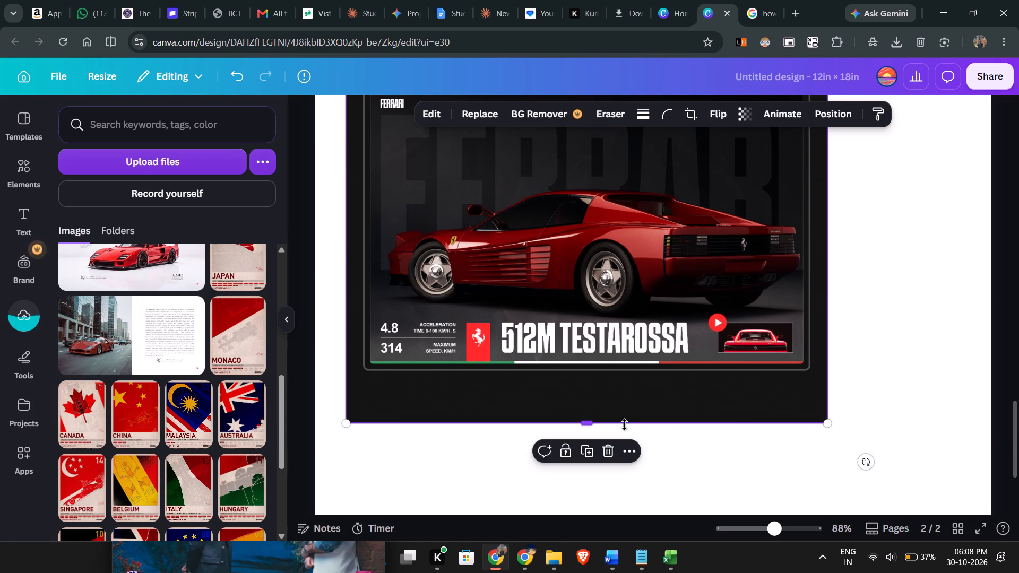
drag(830, 421, 679, 247)
scroll(603, 253, up, 1)
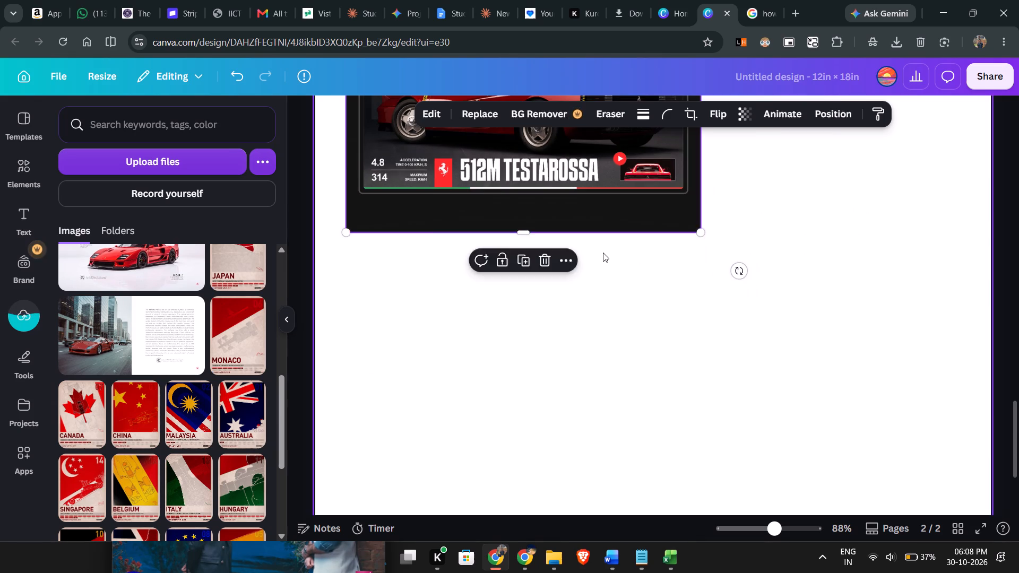
scroll(603, 253, up, 9)
drag(535, 383, 504, 332)
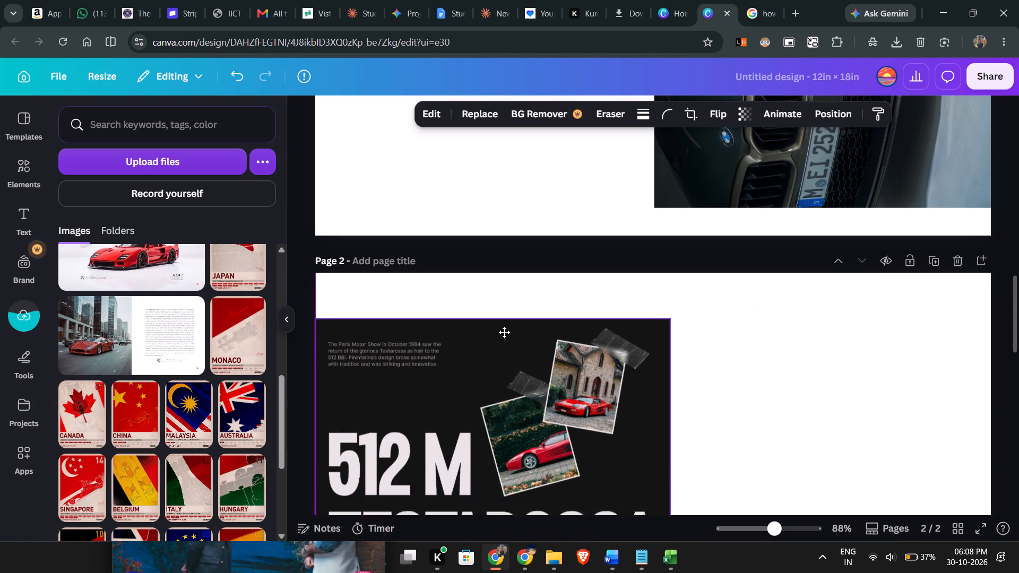
drag(504, 332, 502, 296)
scroll(506, 306, down, 4)
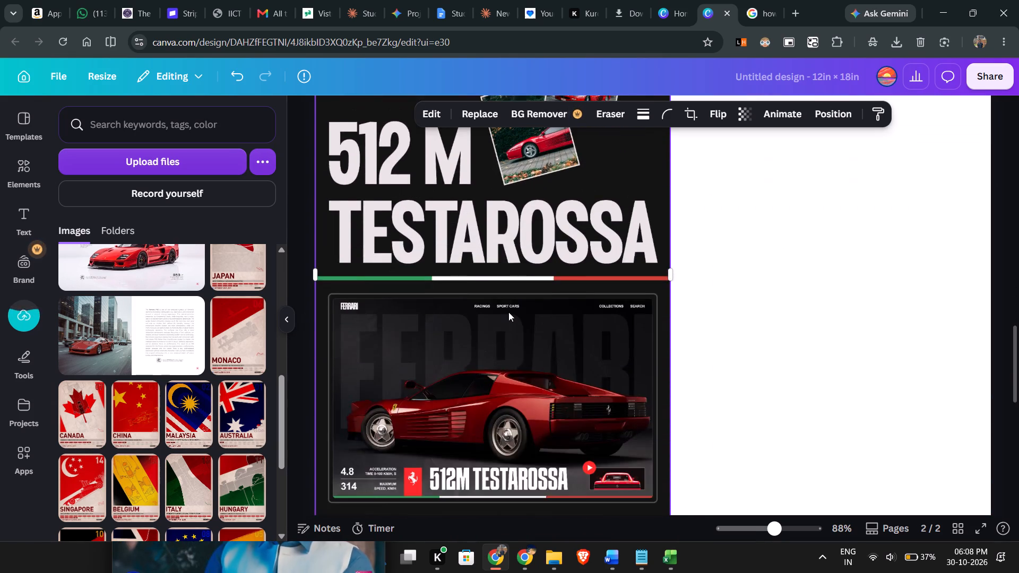
ctrl+scroll(508, 312, down, 2)
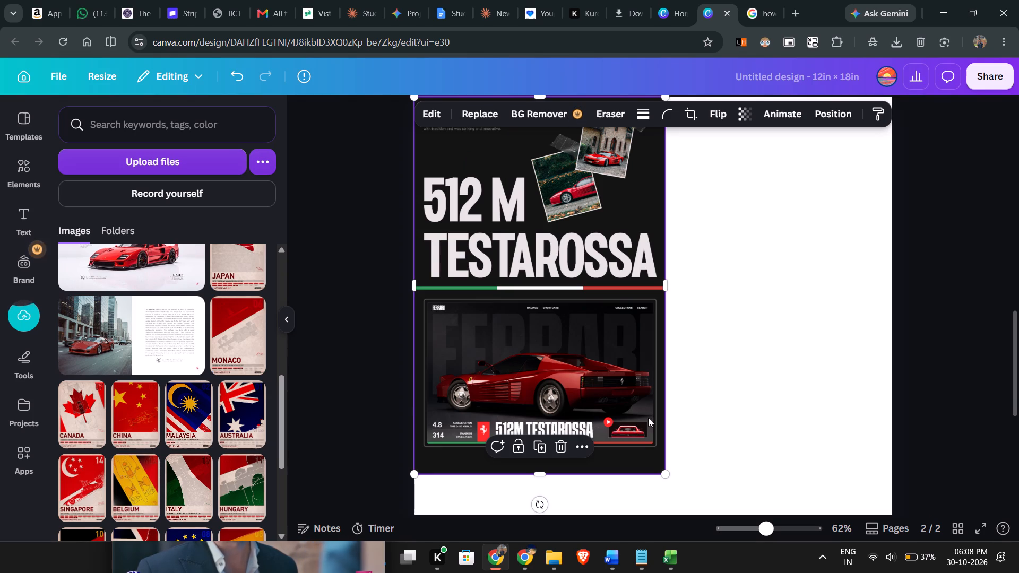
Scale the 512 M Testarossa image down further to about 5.4 in wide, keeping it in the page corner.
click(708, 412)
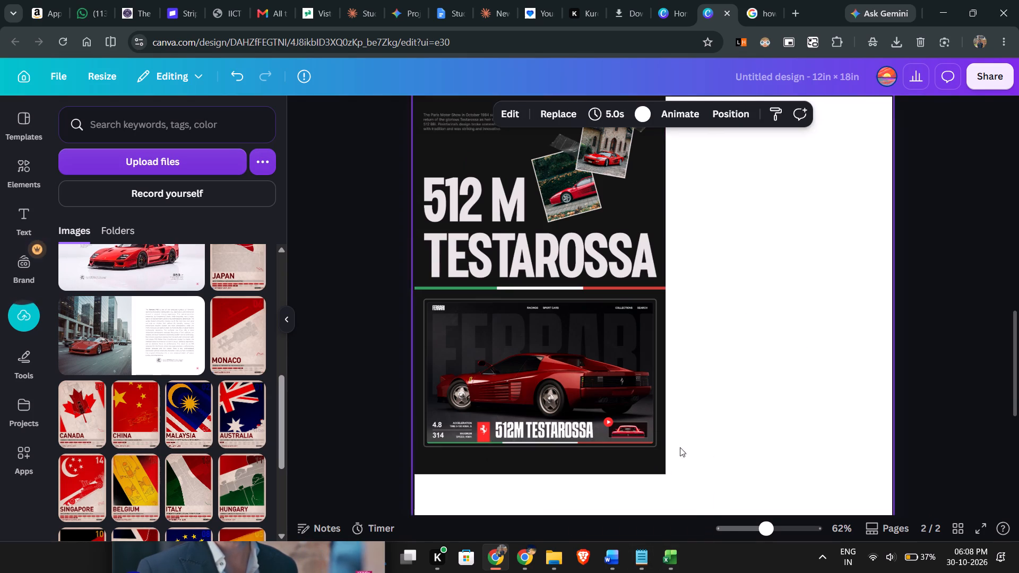
click(649, 460)
scroll(649, 408, up, 1)
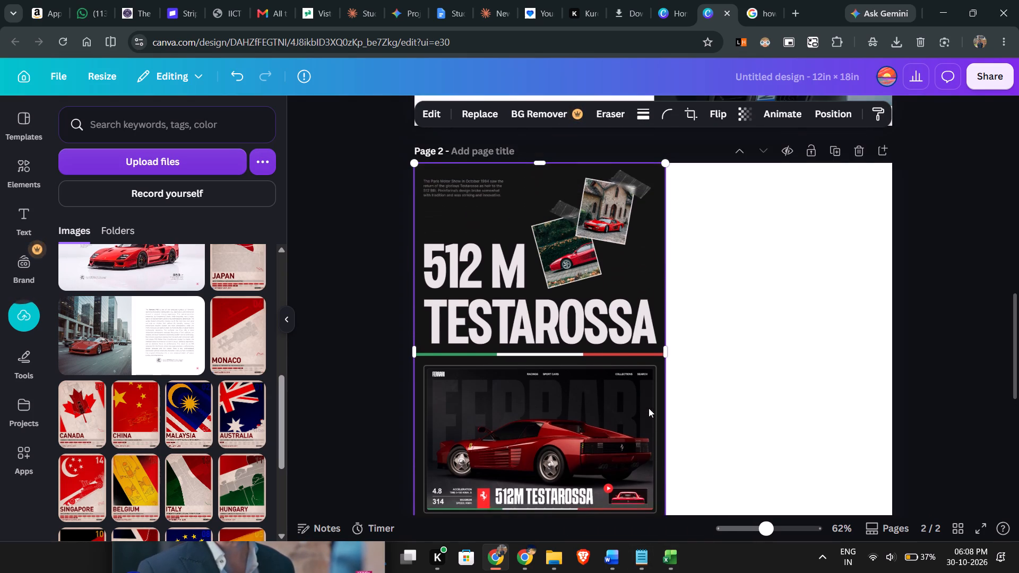
scroll(649, 408, down, 1)
drag(668, 475, 645, 384)
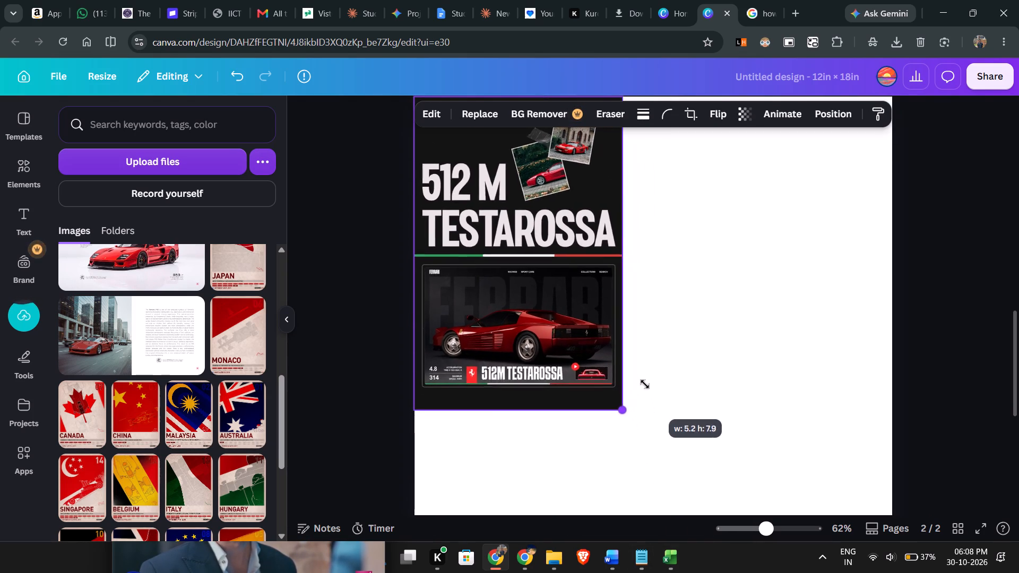
drag(645, 384, 663, 404)
click(521, 395)
click(525, 423)
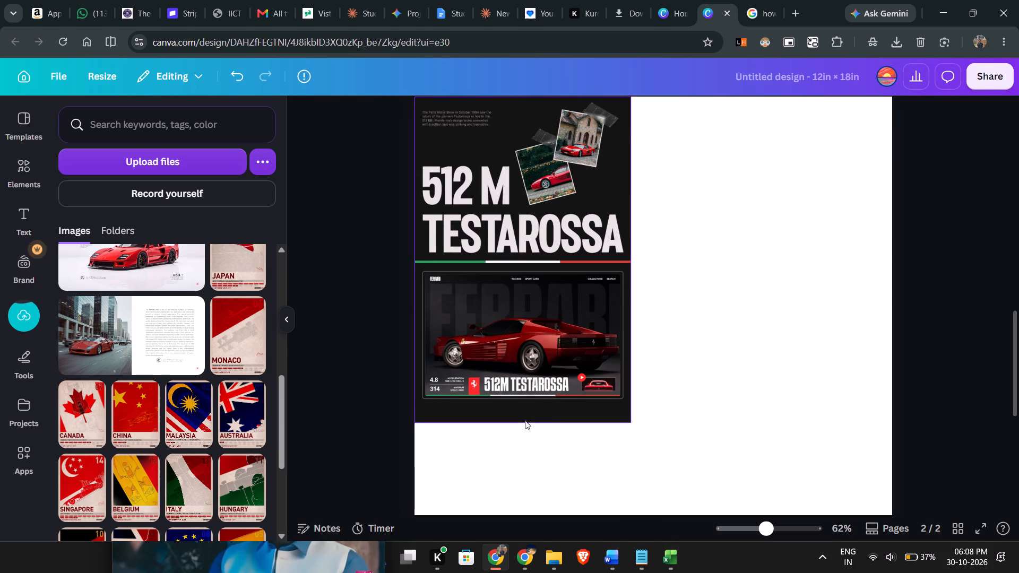
Crop the black bottom margin of the 512 M Testarossa image, bringing it to about 5.4 × 7.8 in.
click(520, 398)
ctrl+scroll(520, 416, up, 6)
click(409, 419)
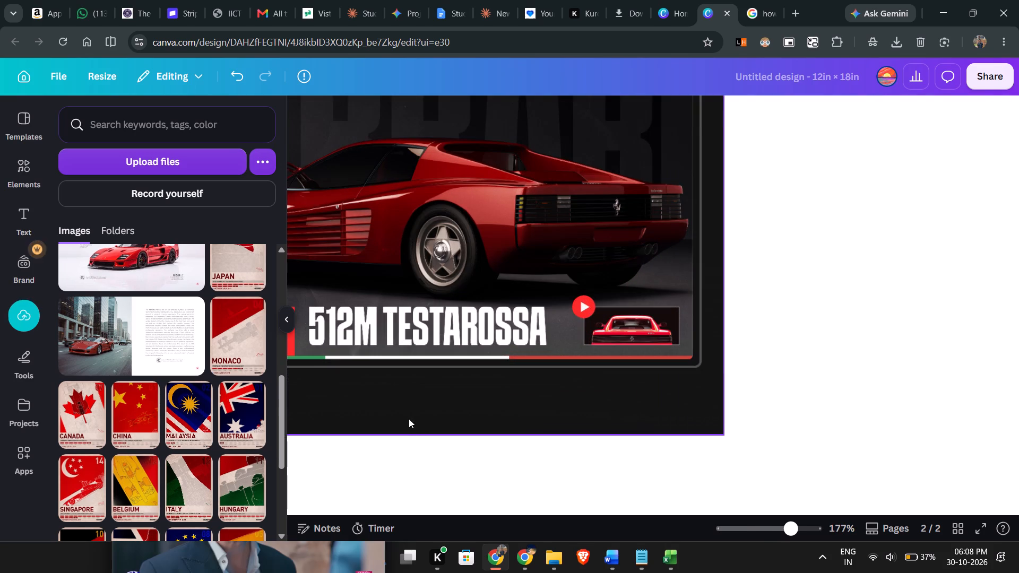
drag(418, 433, 428, 398)
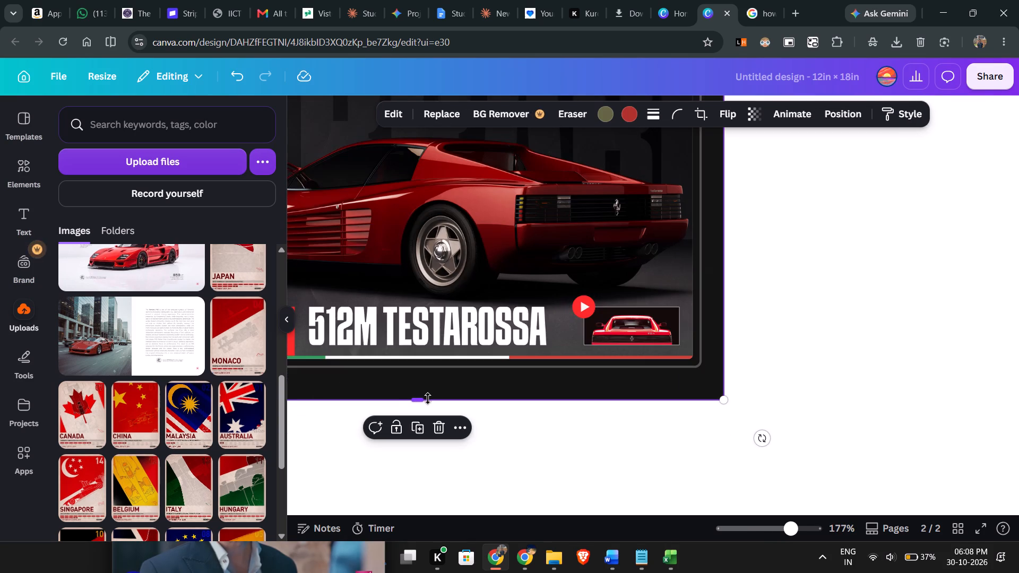
click(416, 397)
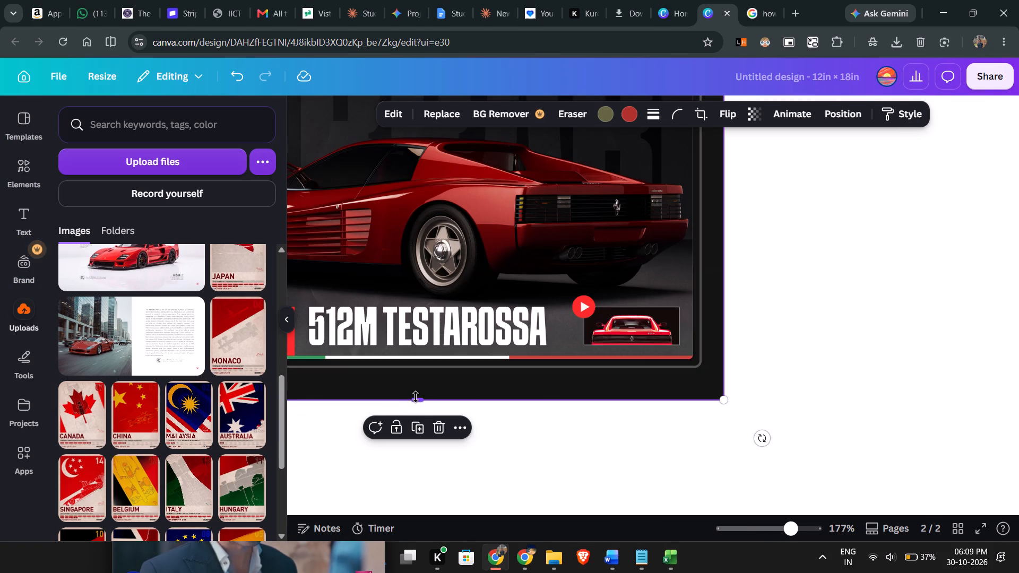
click(417, 393)
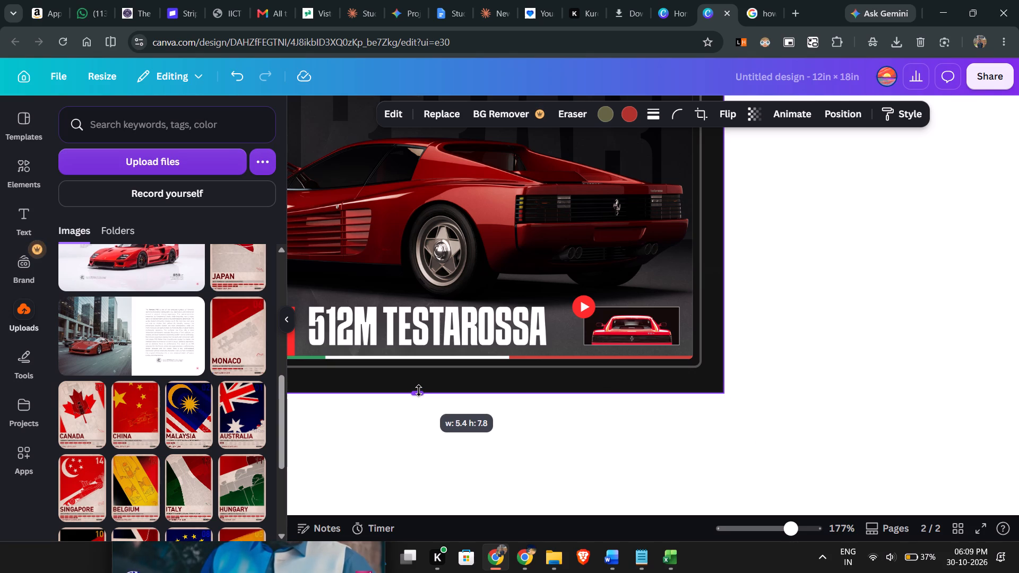
click(813, 396)
Check the fit of the cropped 512 M Testarossa image and the remaining space on page 2.
ctrl+scroll(742, 403, down, 2)
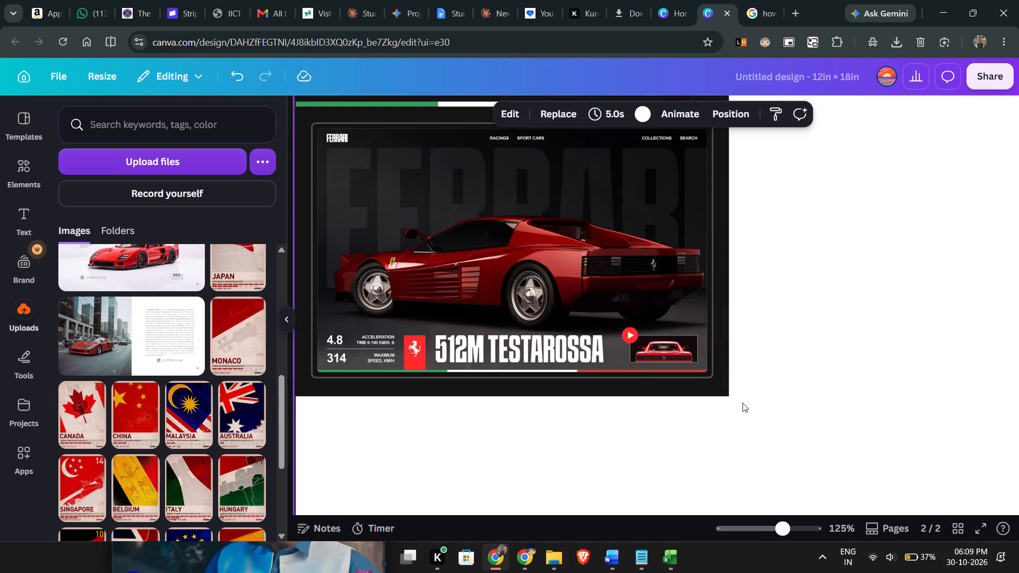
ctrl+scroll(742, 403, down, 2)
scroll(742, 403, up, 5)
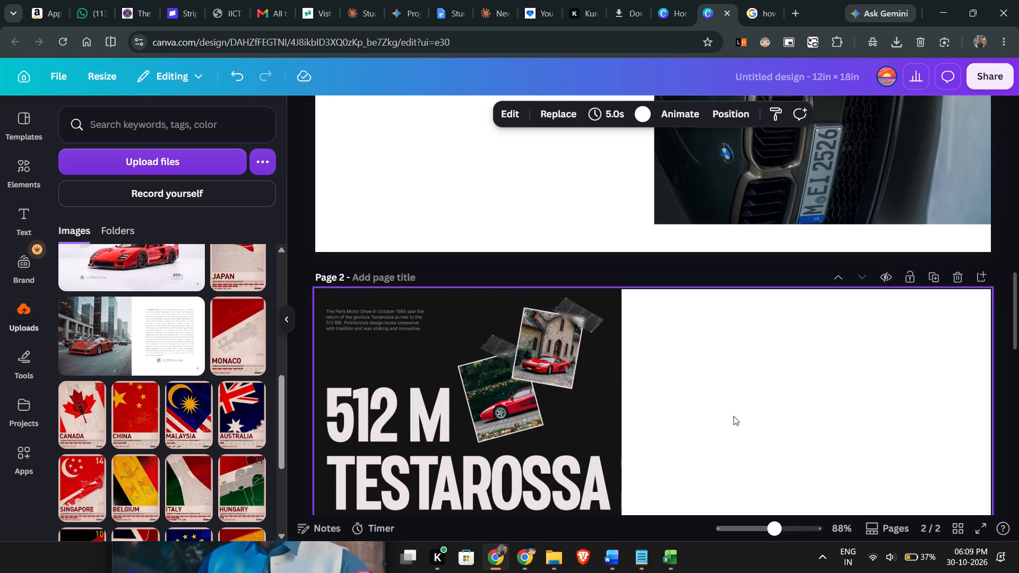
scroll(599, 368, down, 2)
click(530, 364)
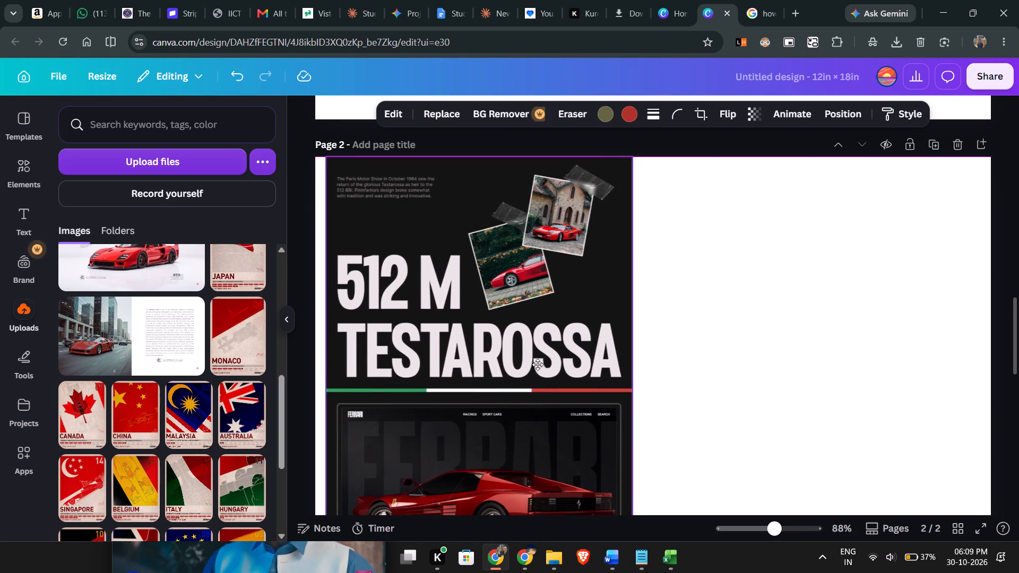
click(732, 340)
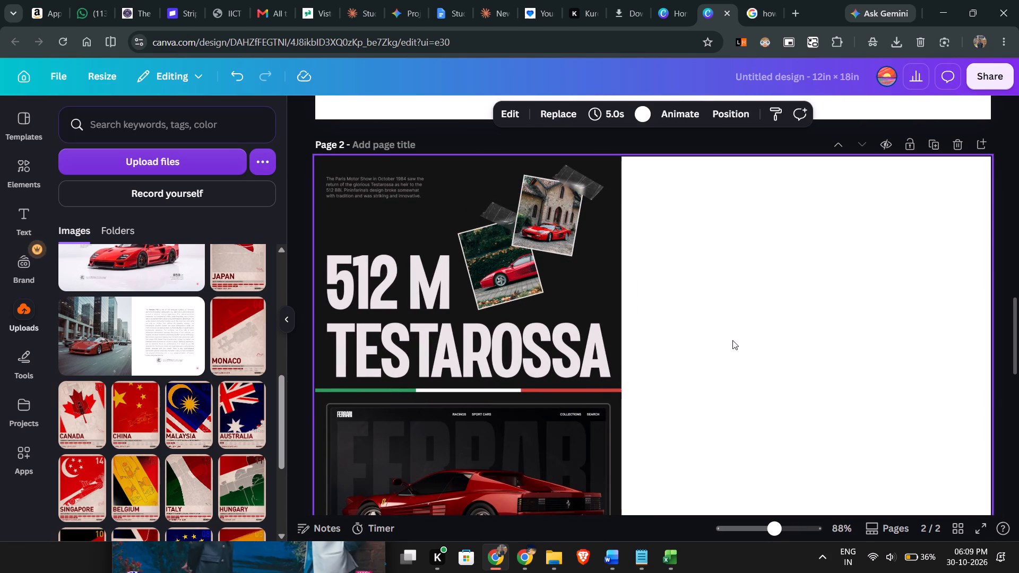
scroll(724, 354, down, 2)
Switch to File Explorer and open the poster folder inside Pictures on drive E.
key(alt+Tab)
click(534, 566)
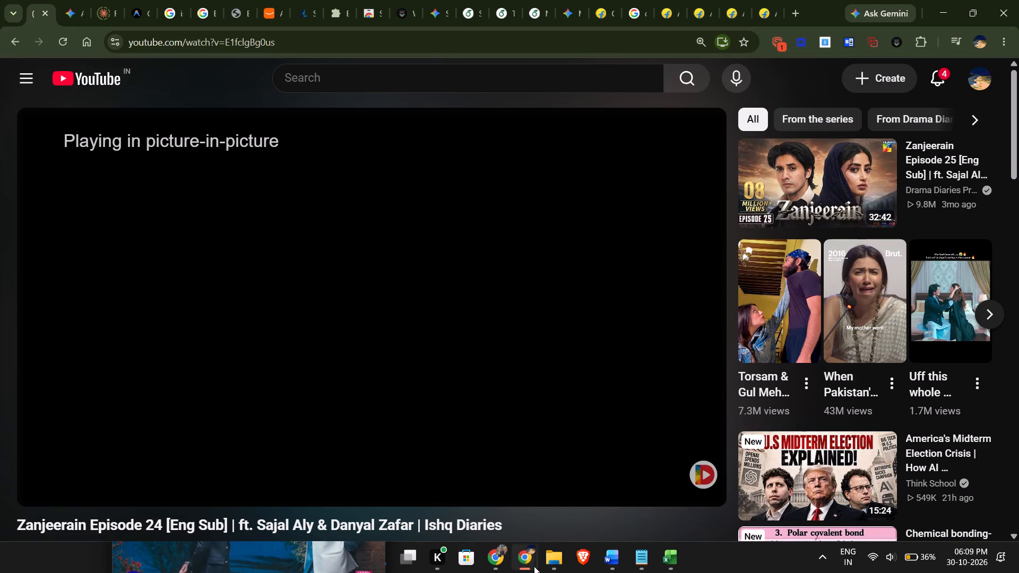
click(559, 559)
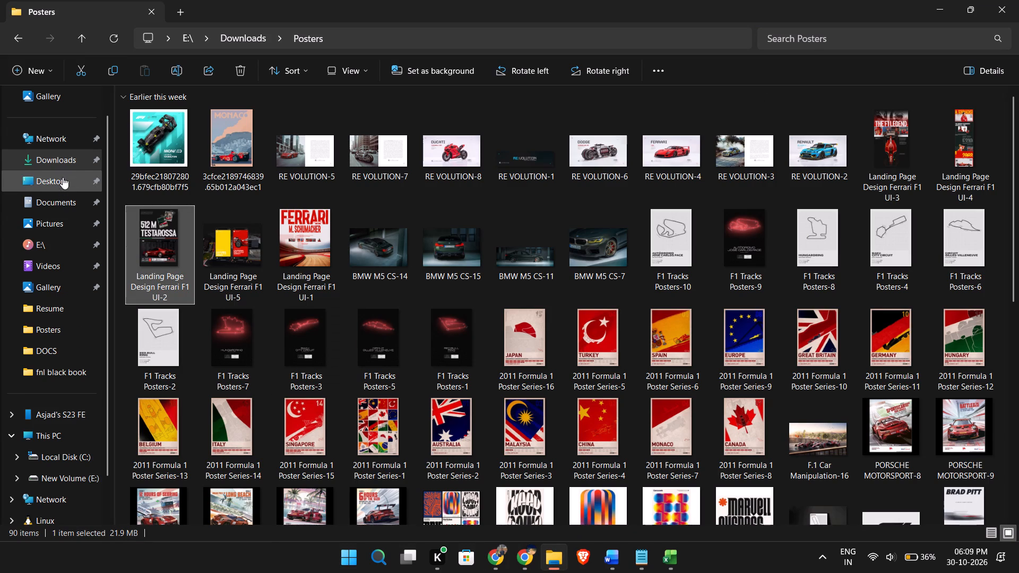
click(57, 215)
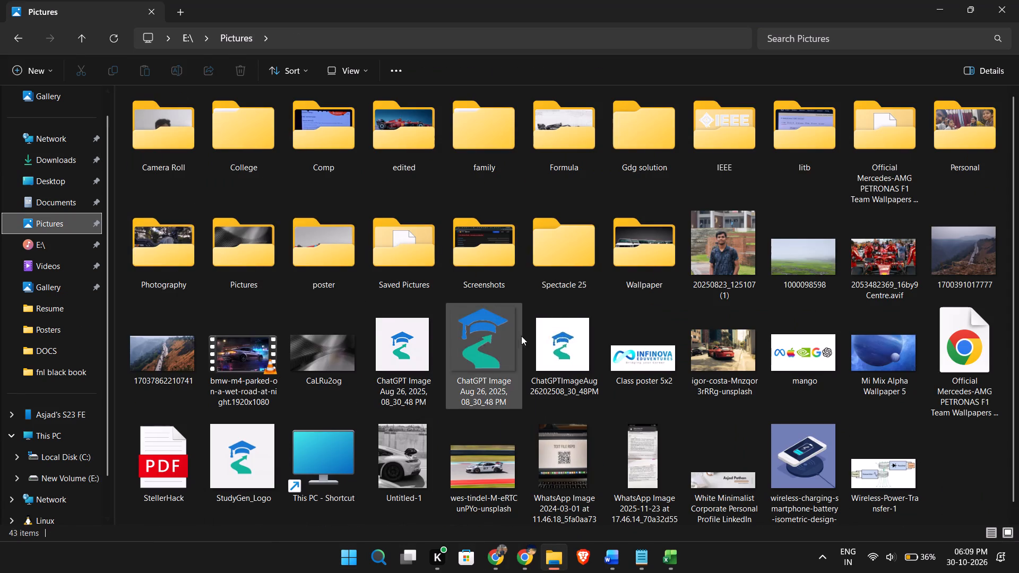
click(260, 270)
double_click(295, 265)
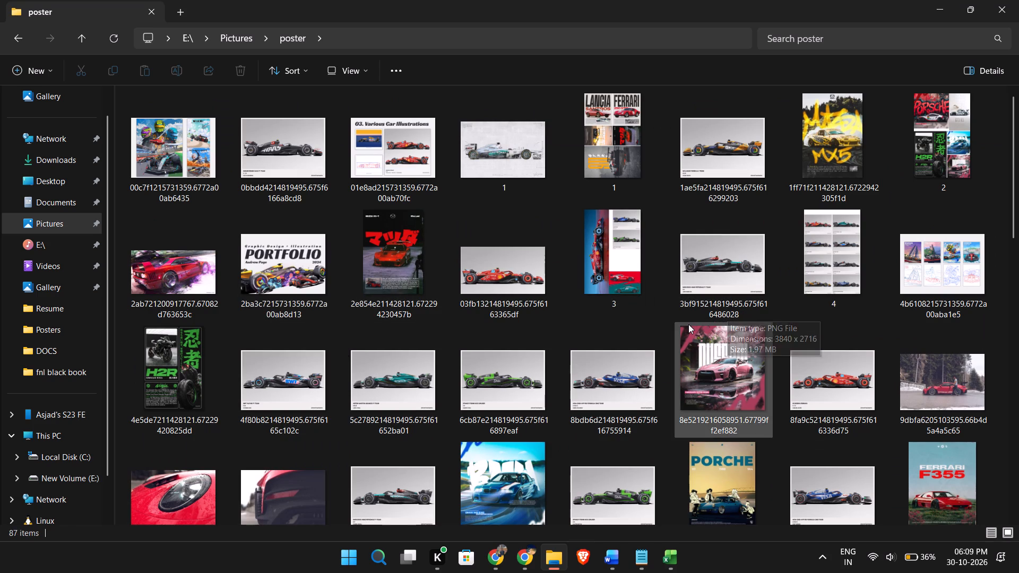
Look through the poster folder and add the red Ferrari Formula 1 side-view image to page 2 of the Canva design.
scroll(715, 354, down, 1)
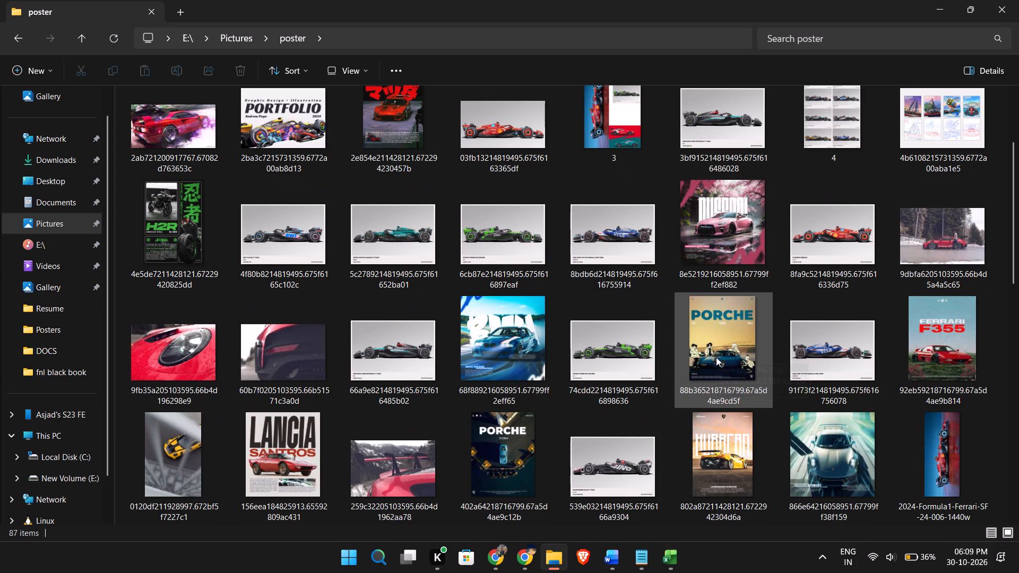
scroll(677, 360, down, 1)
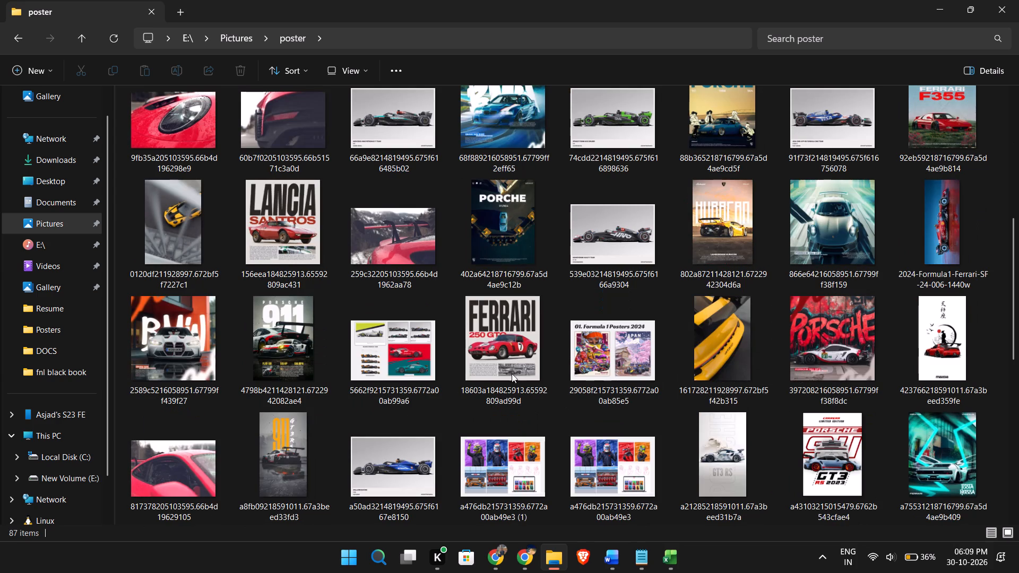
scroll(381, 351, down, 1)
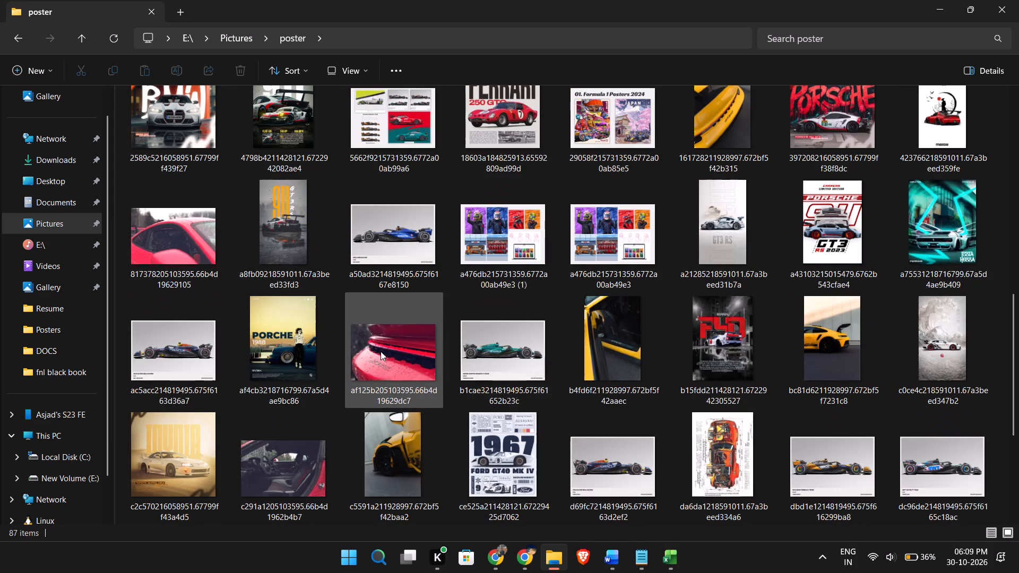
scroll(381, 351, down, 1)
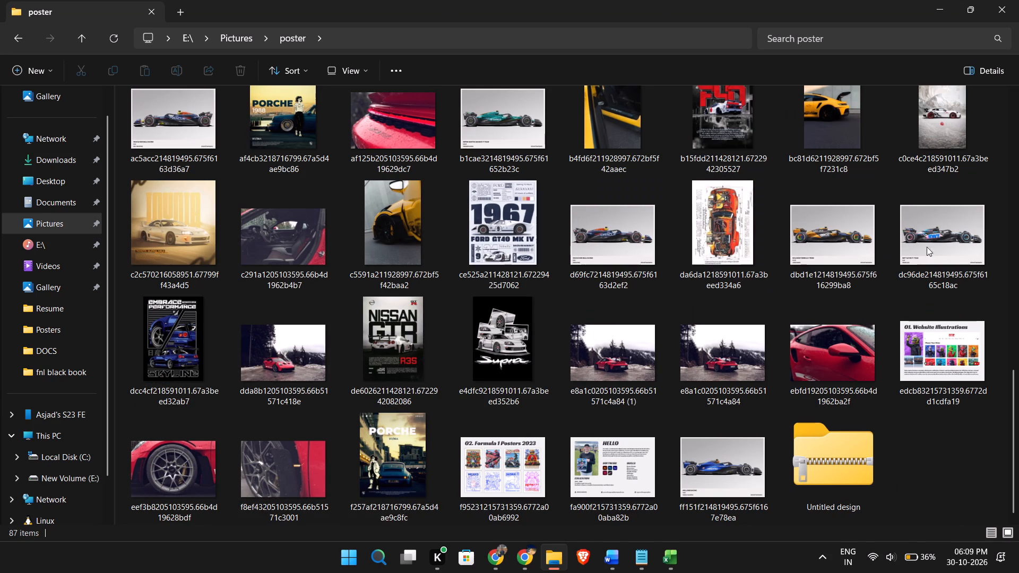
scroll(798, 331, up, 2)
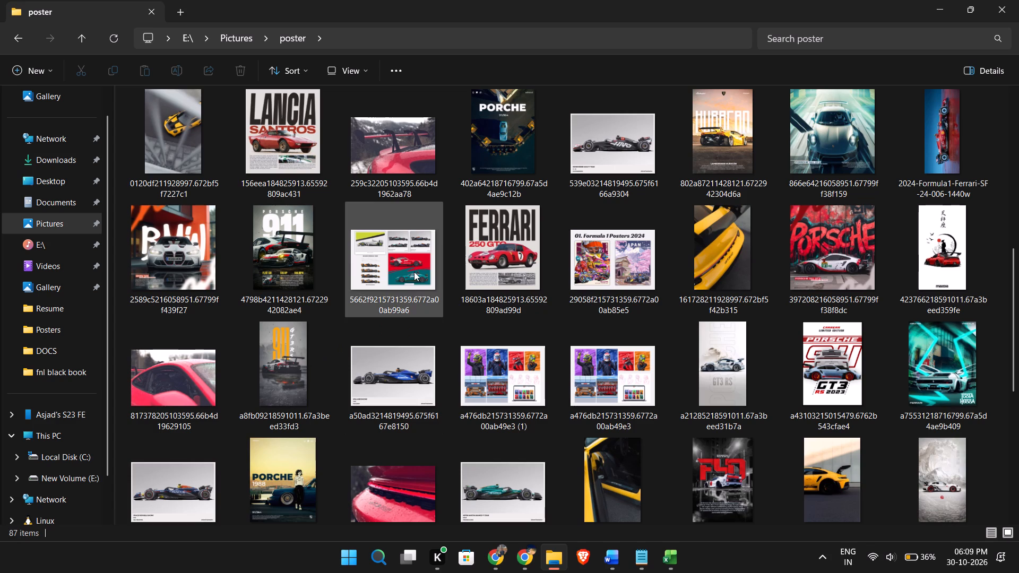
scroll(556, 241, up, 1)
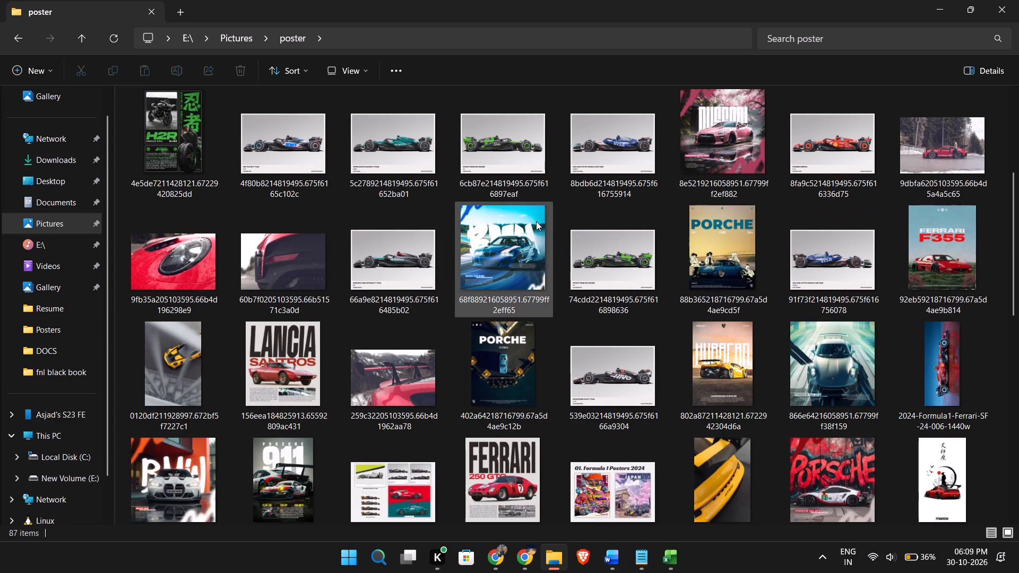
scroll(536, 221, up, 1)
scroll(364, 308, up, 1)
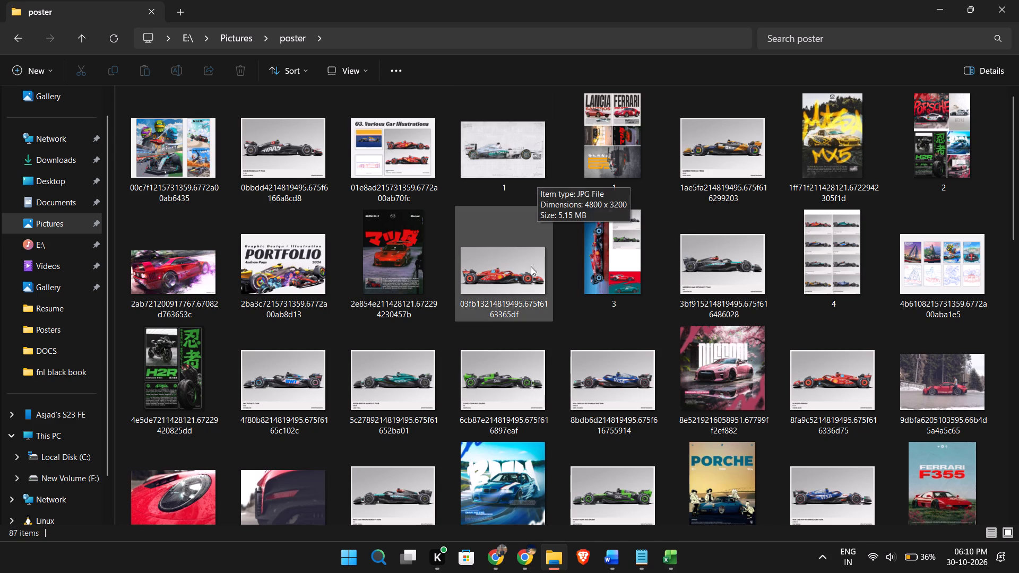
drag(511, 283, 523, 292)
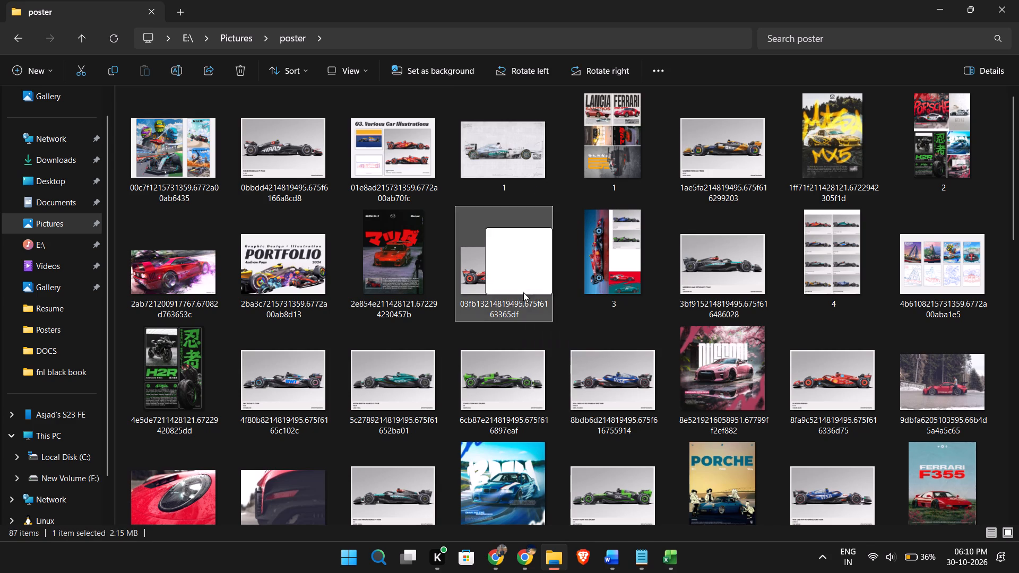
drag(523, 292, 766, 359)
key(alt+Tab)
key(alt+Tab)
Place the Ferrari Formula 1 image flush in the bottom-left corner of page 2.
ctrl+scroll(772, 353, down, 2)
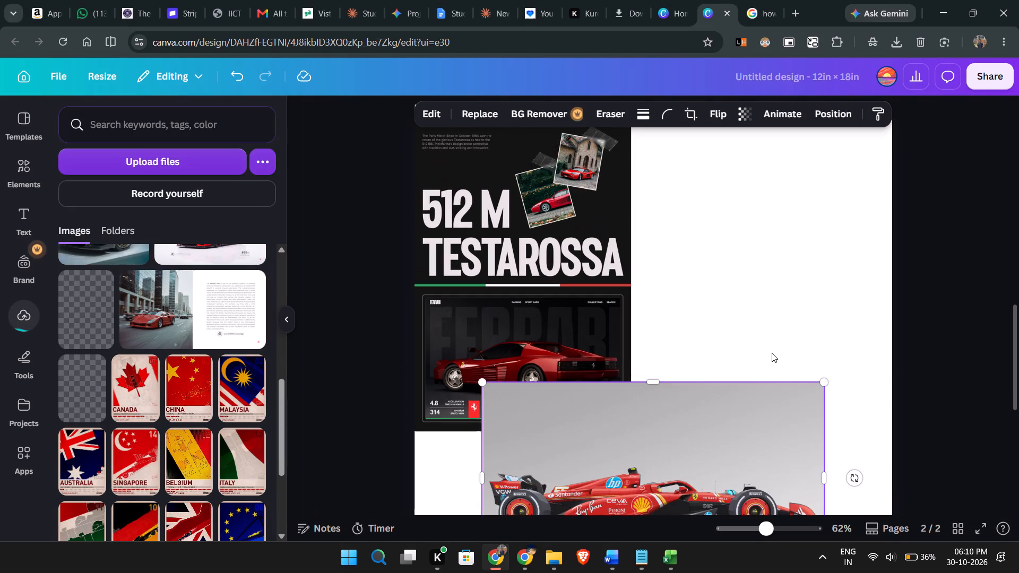
drag(722, 454, 741, 224)
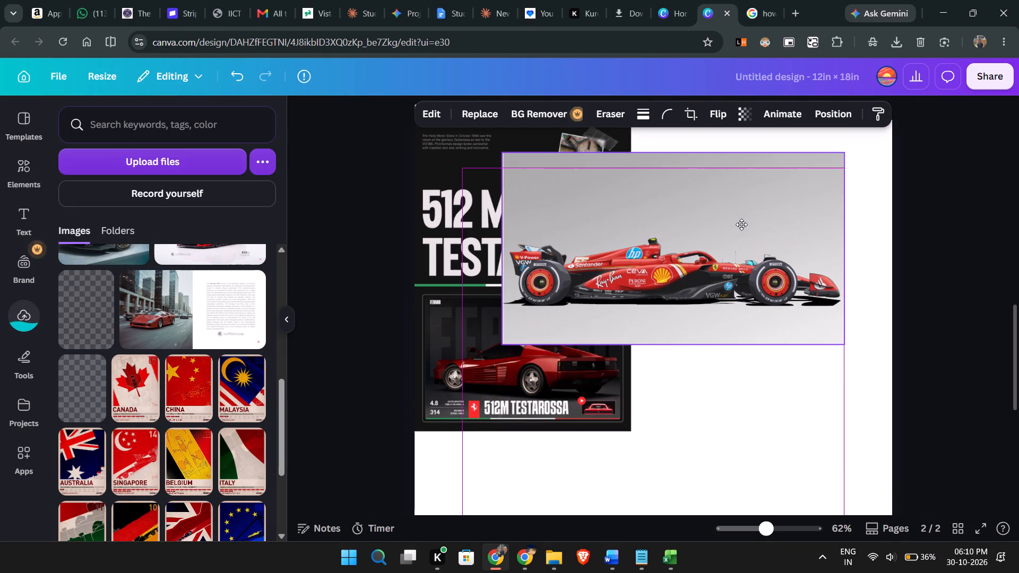
drag(741, 224, 716, 478)
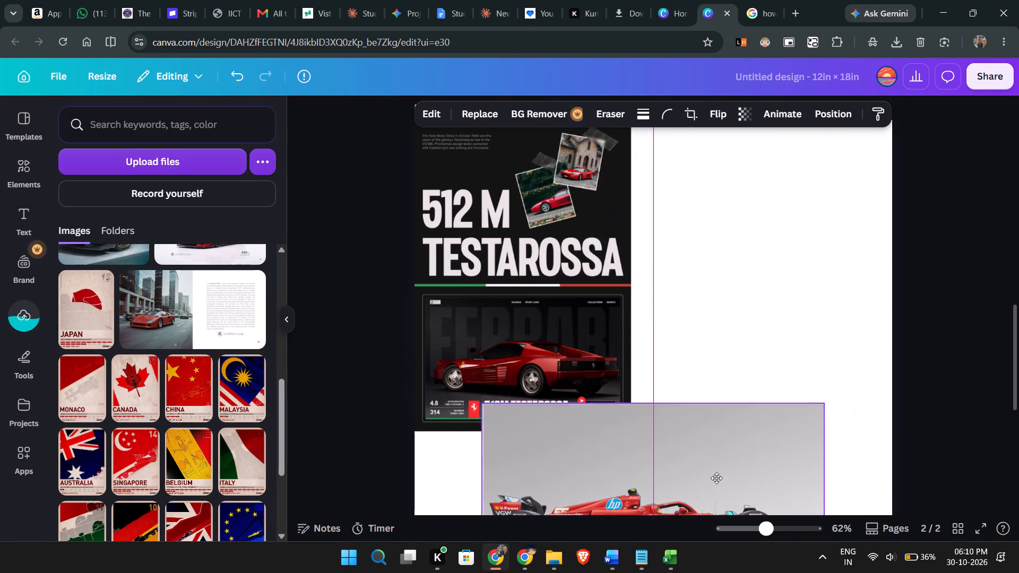
drag(716, 478, 716, 475)
scroll(691, 375, down, 4)
drag(638, 172, 589, 410)
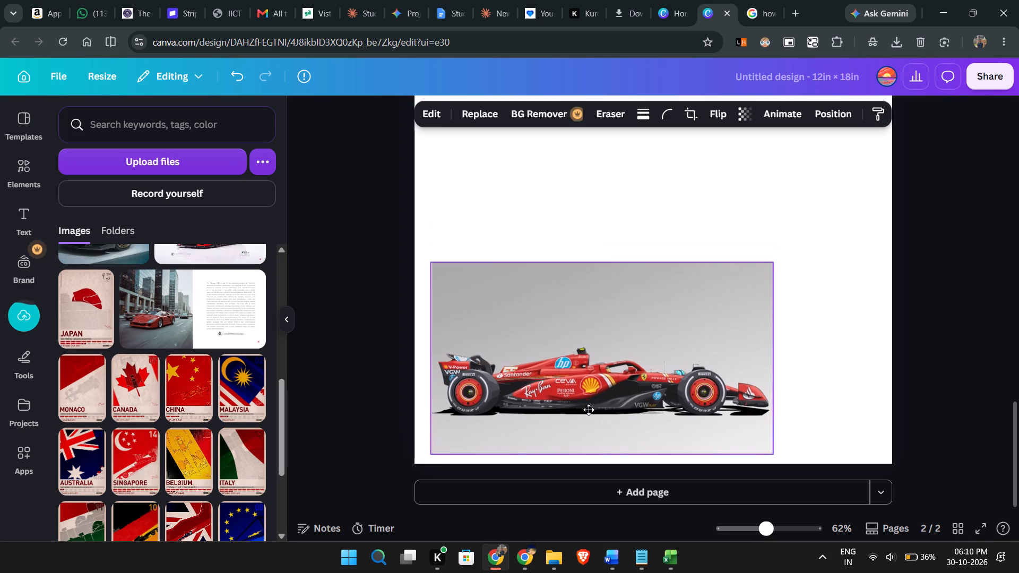
drag(589, 410, 576, 412)
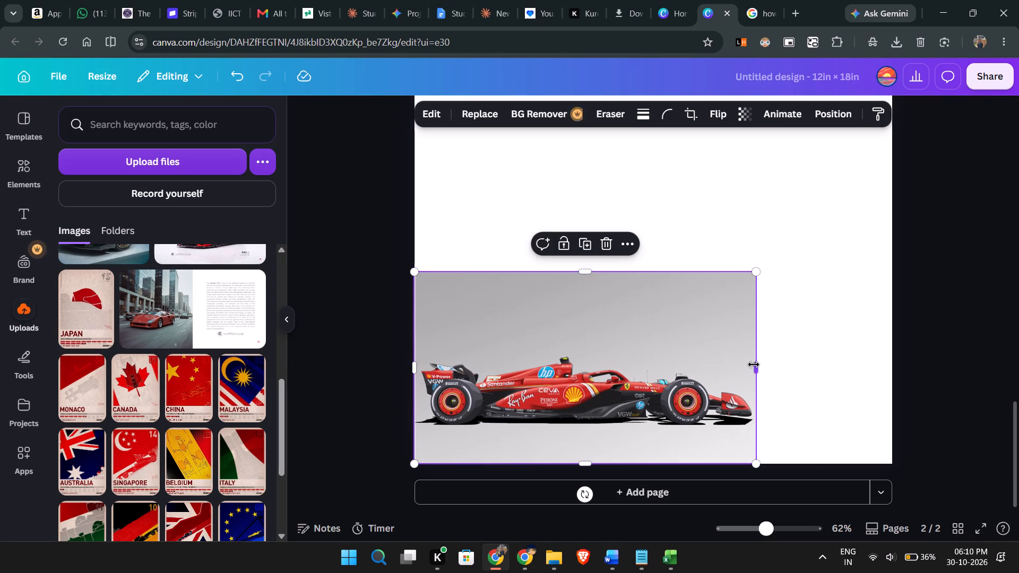
Scale the Ferrari Formula 1 image down proportionally to about 6.3 × 3.5 in, keeping it in the page corner.
drag(754, 364, 645, 375)
key(ctrl+z)
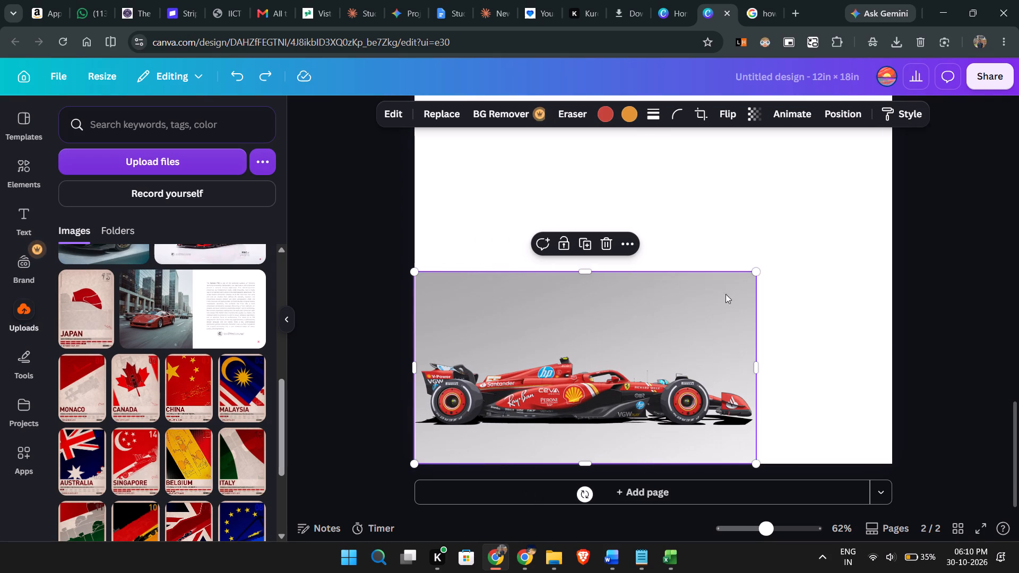
drag(753, 272, 669, 323)
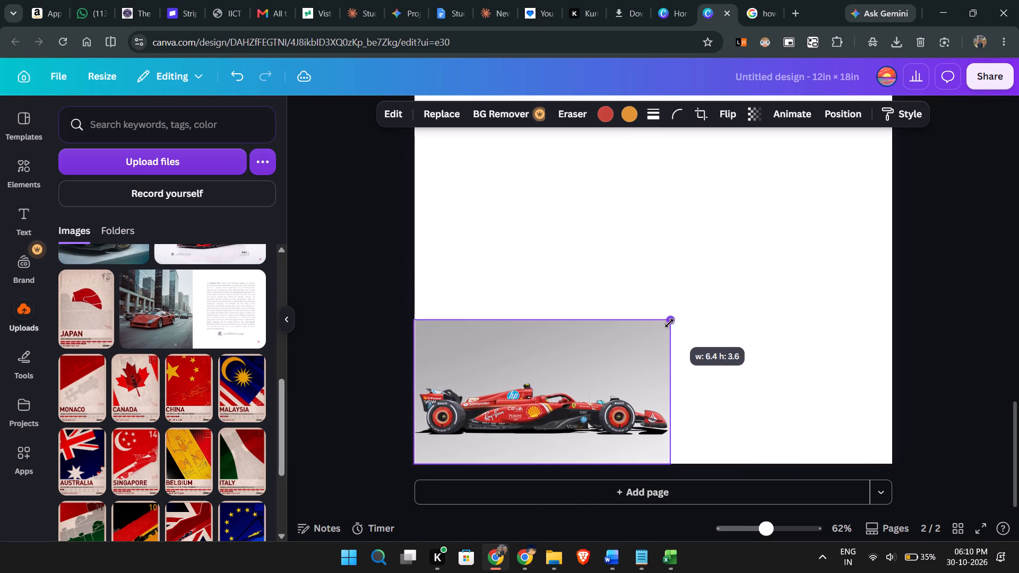
drag(669, 323, 661, 329)
ctrl+scroll(661, 328, down, 4)
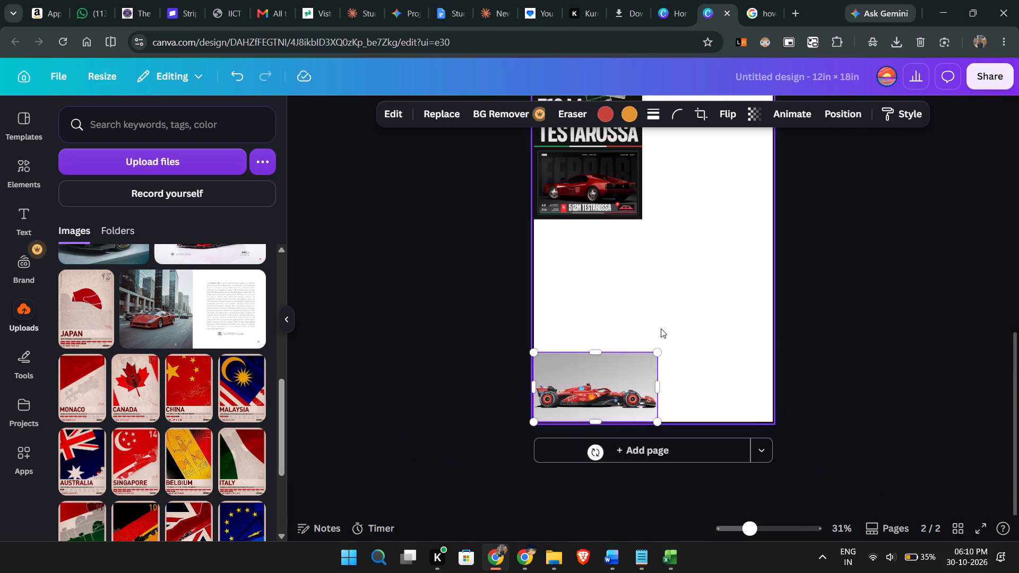
scroll(658, 336, down, 2)
scroll(667, 402, up, 1)
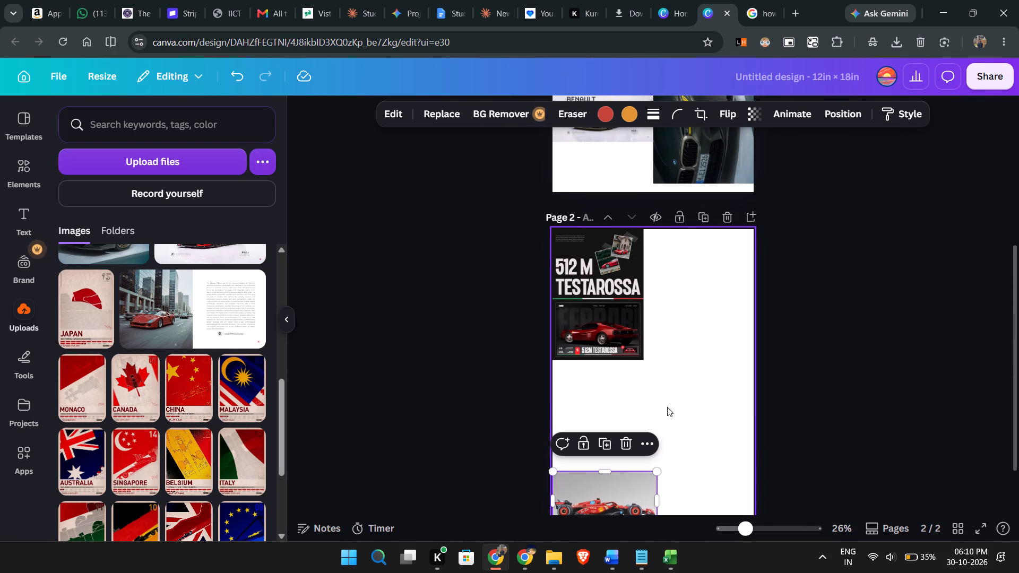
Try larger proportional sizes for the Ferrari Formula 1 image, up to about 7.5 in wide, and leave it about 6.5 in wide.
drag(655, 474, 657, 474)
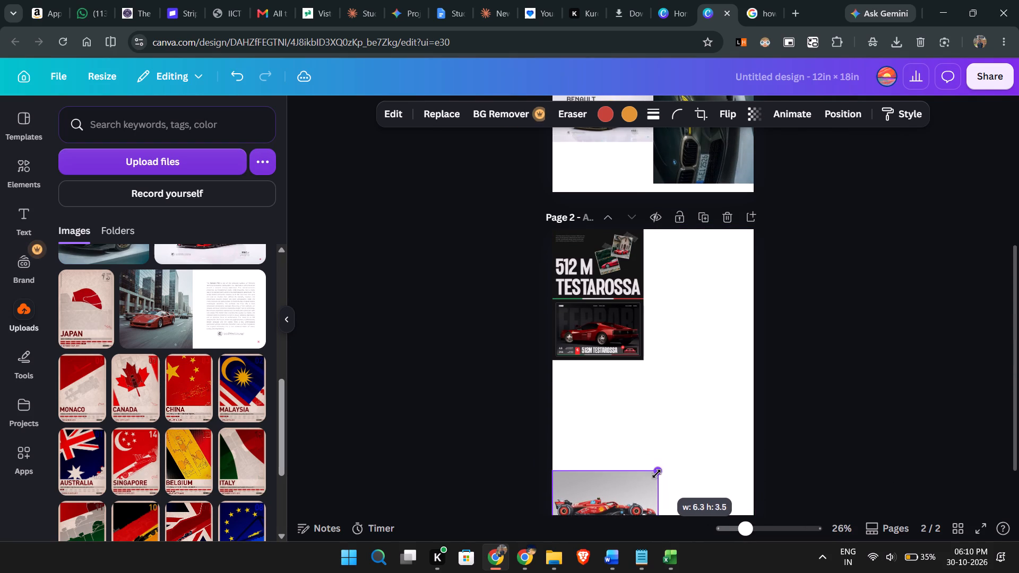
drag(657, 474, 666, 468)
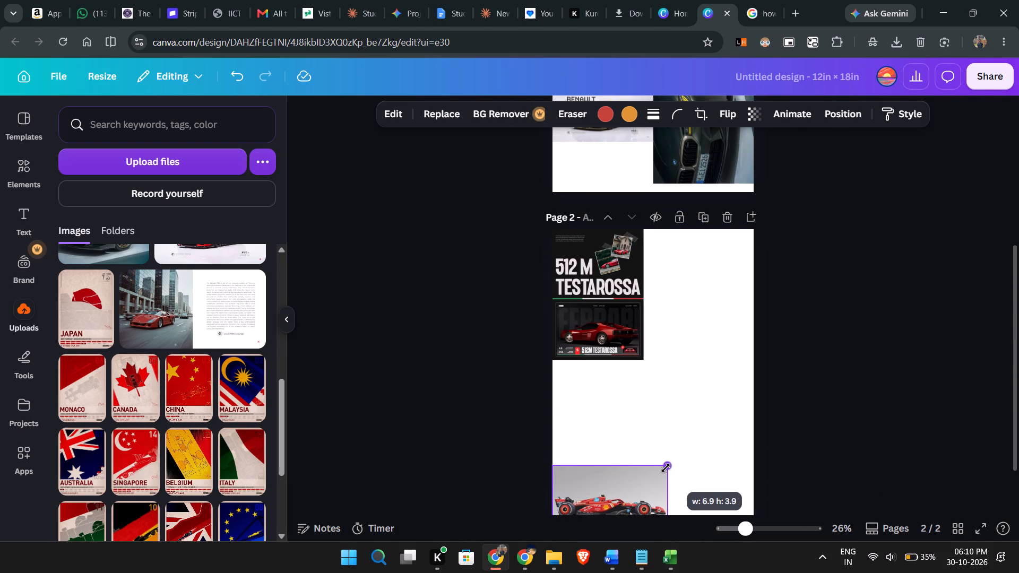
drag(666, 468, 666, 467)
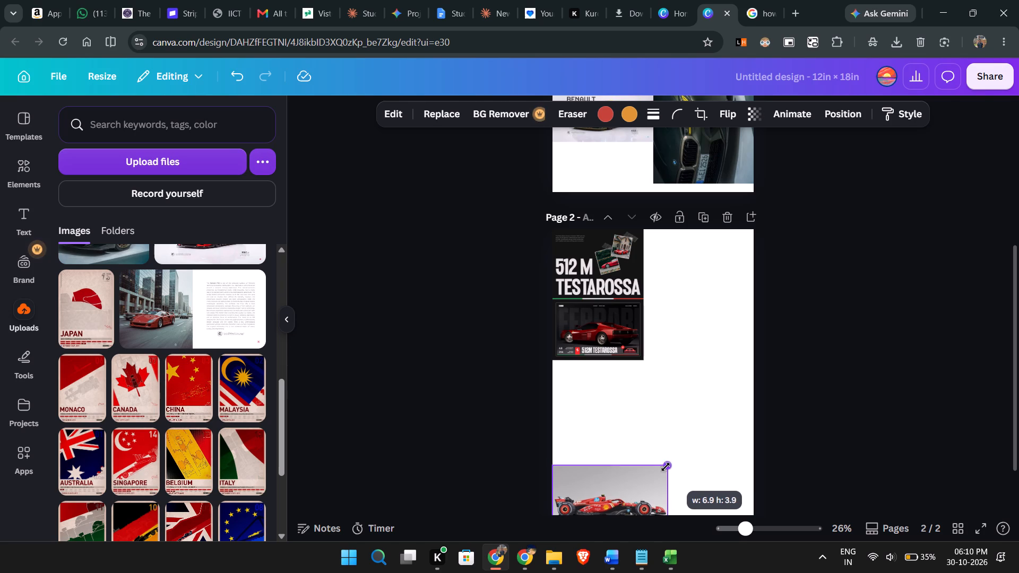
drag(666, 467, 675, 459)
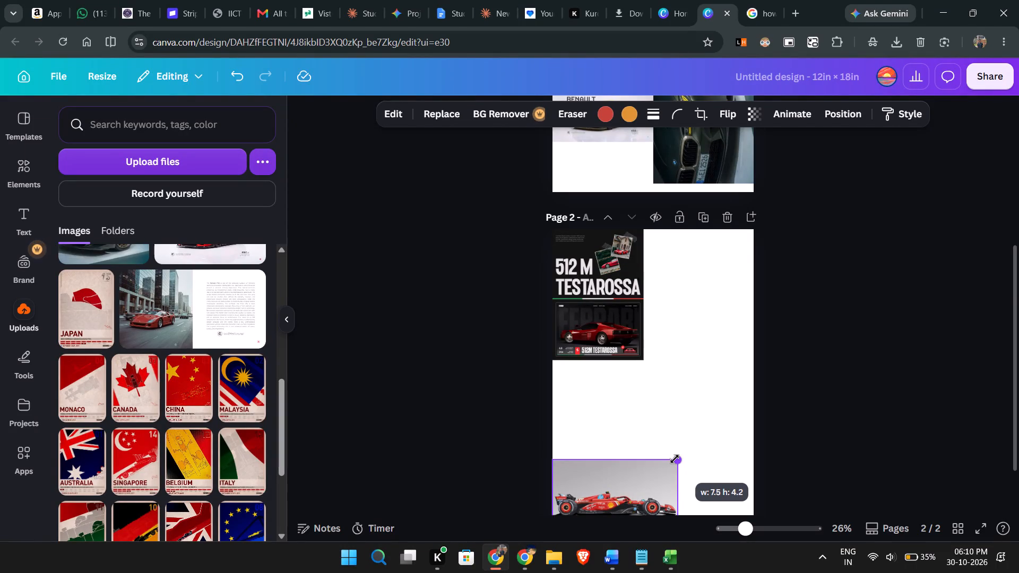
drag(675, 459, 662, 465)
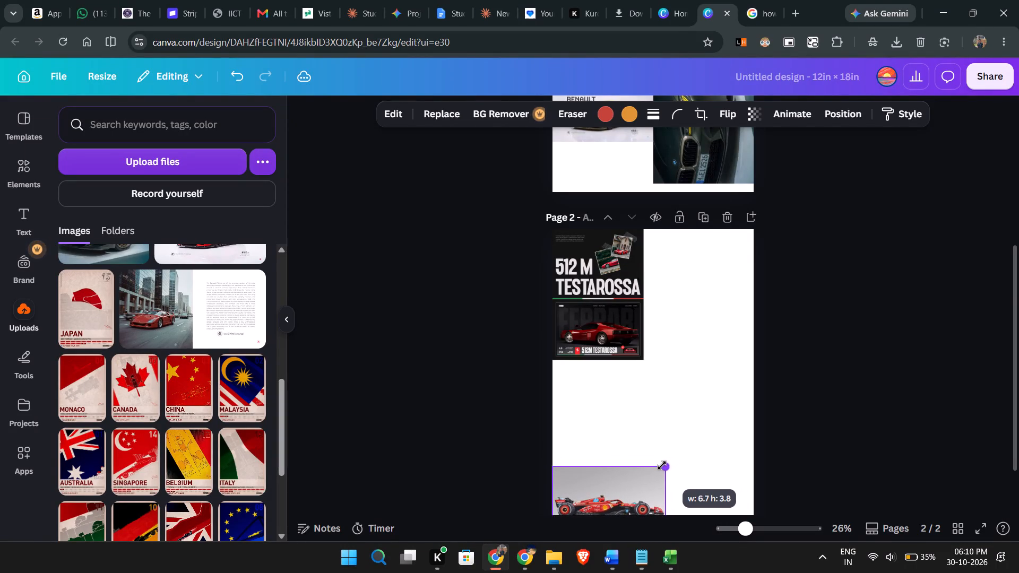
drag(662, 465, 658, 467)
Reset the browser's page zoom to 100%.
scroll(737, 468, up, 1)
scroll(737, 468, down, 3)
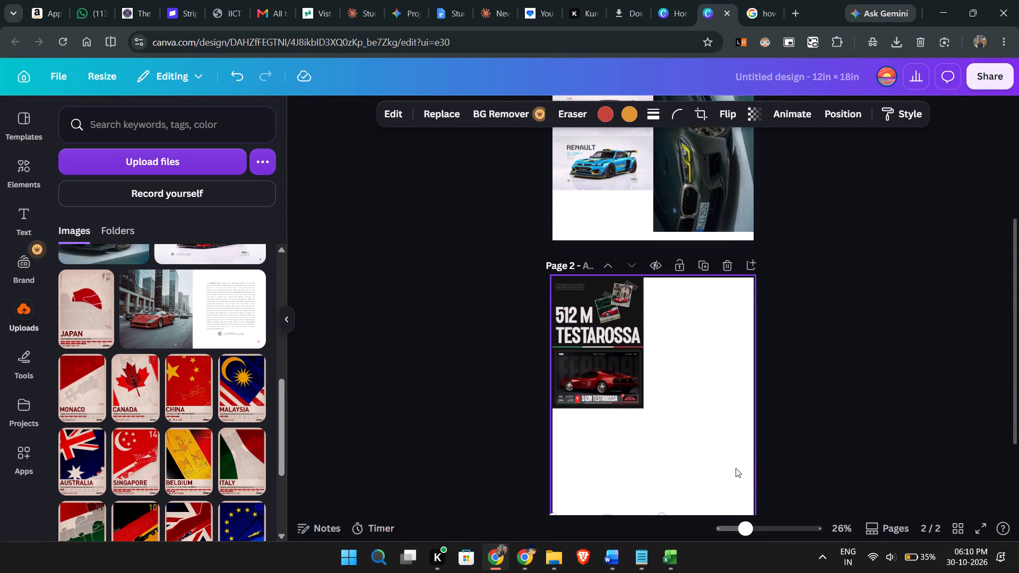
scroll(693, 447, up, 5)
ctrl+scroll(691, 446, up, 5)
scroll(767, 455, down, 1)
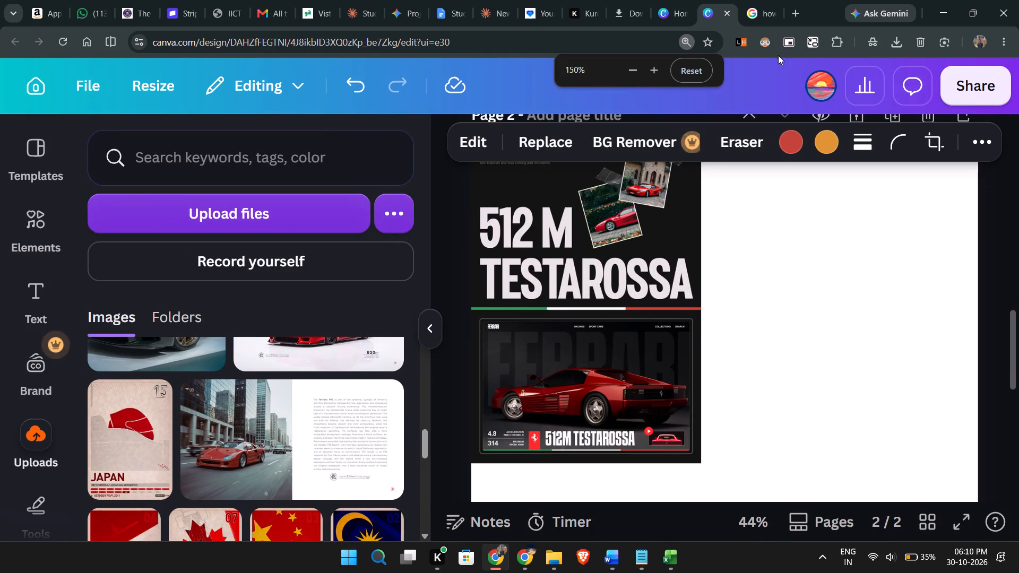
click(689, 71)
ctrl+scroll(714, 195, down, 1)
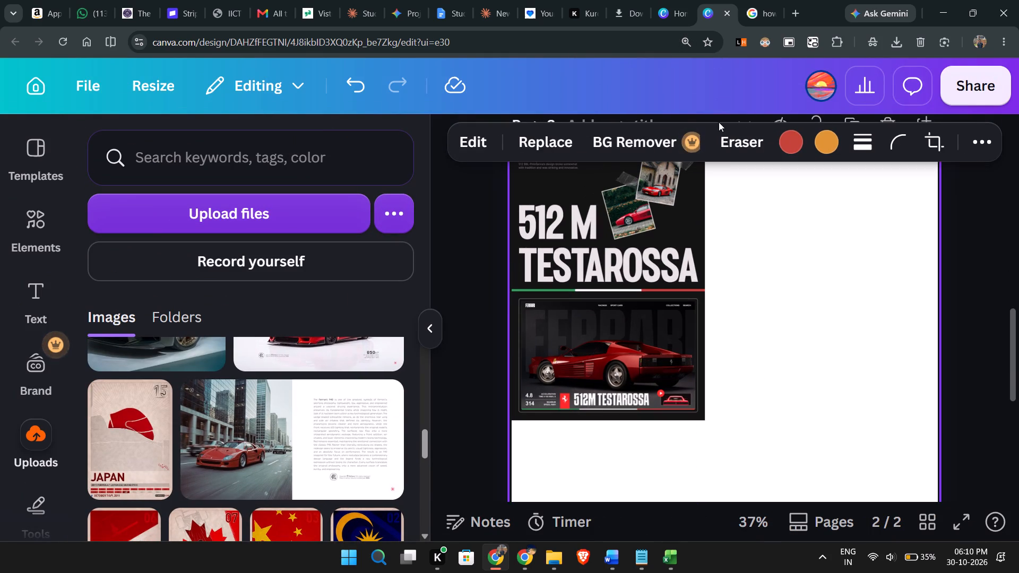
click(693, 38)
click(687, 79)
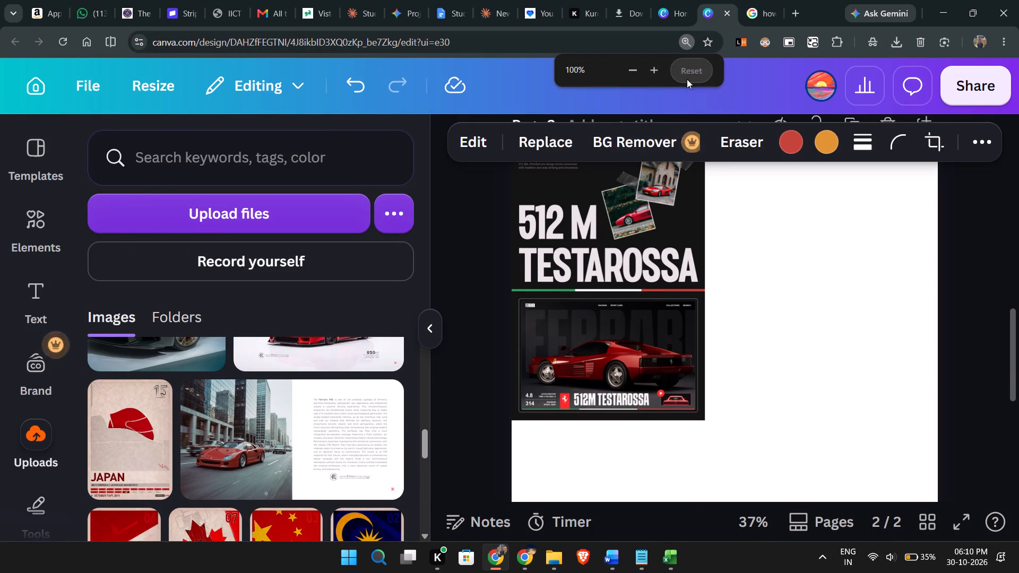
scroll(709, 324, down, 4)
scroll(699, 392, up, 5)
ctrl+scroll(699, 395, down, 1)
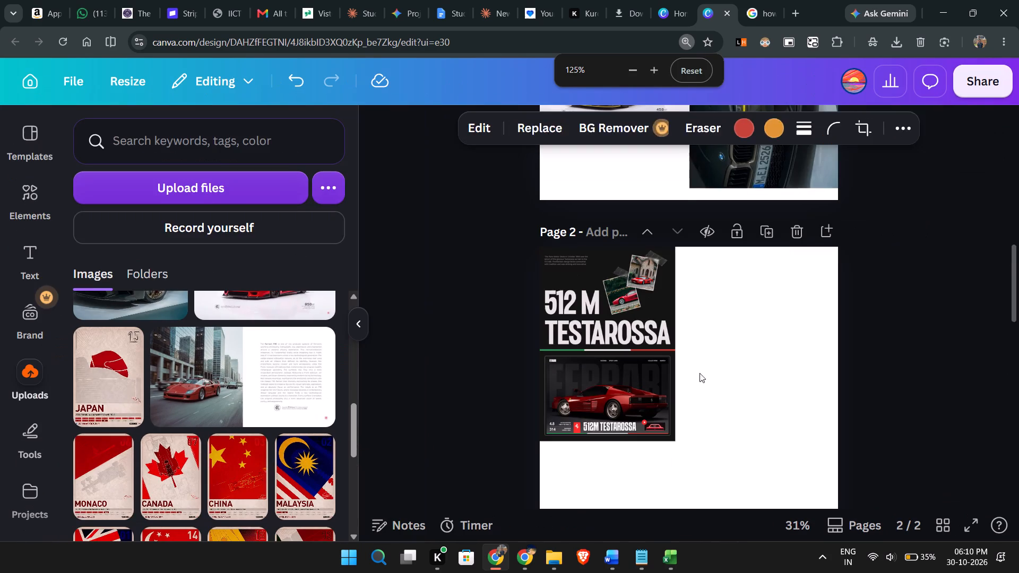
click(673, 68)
Scale the Ferrari Formula 1 image down proportionally to about half the page width, keeping it in the page's bottom-left corner.
scroll(725, 405, up, 4)
scroll(725, 405, down, 7)
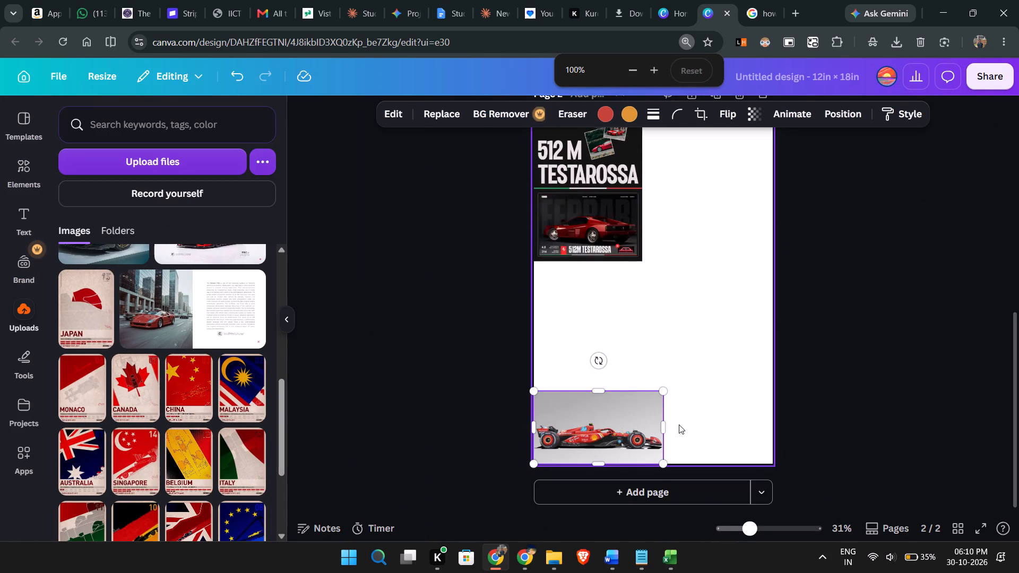
ctrl+scroll(678, 425, up, 10)
scroll(715, 404, down, 3)
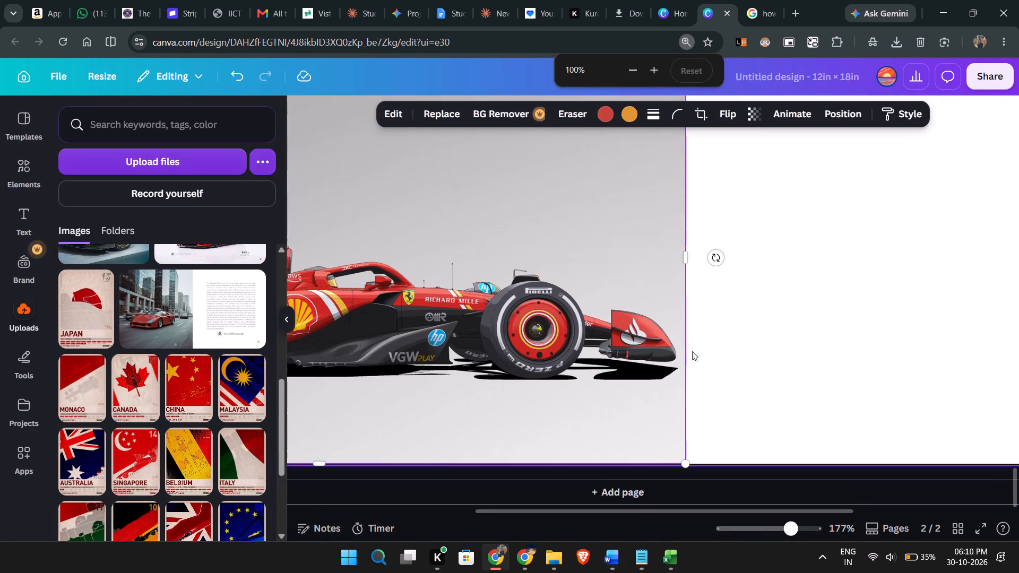
scroll(686, 297, up, 2)
drag(686, 181, 679, 189)
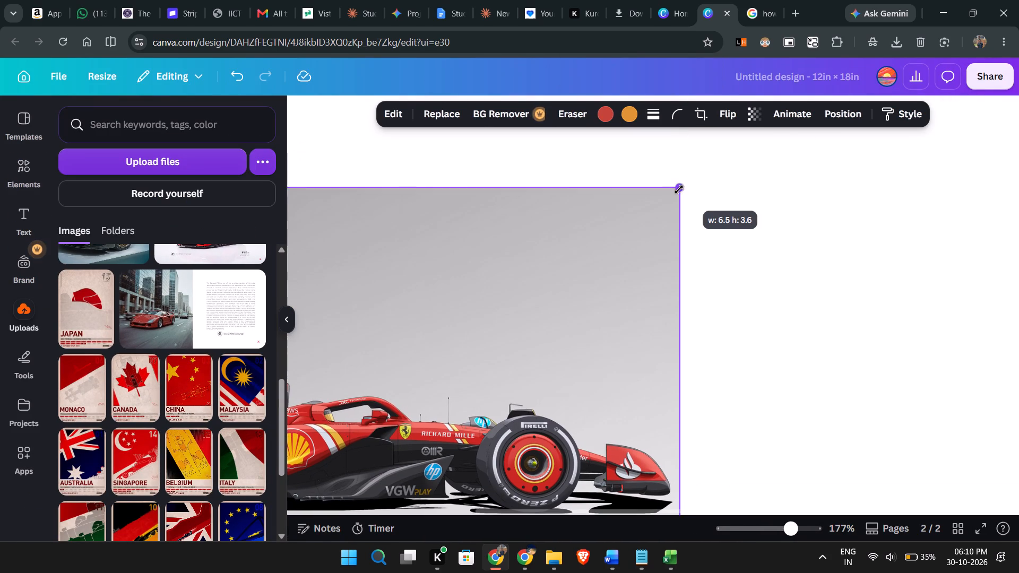
drag(679, 189, 632, 216)
click(702, 238)
ctrl+scroll(702, 238, down, 2)
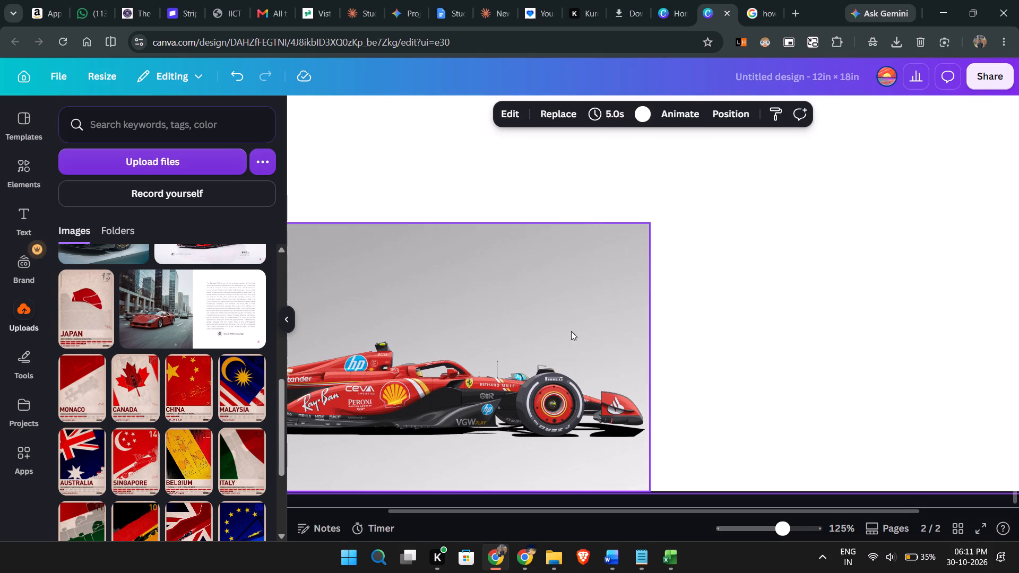
Examine the Ferrari Formula 1 image's upper-right corner up close, ending with the browser's page zoom reset to 100%.
ctrl+scroll(670, 227, up, 9)
click(593, 228)
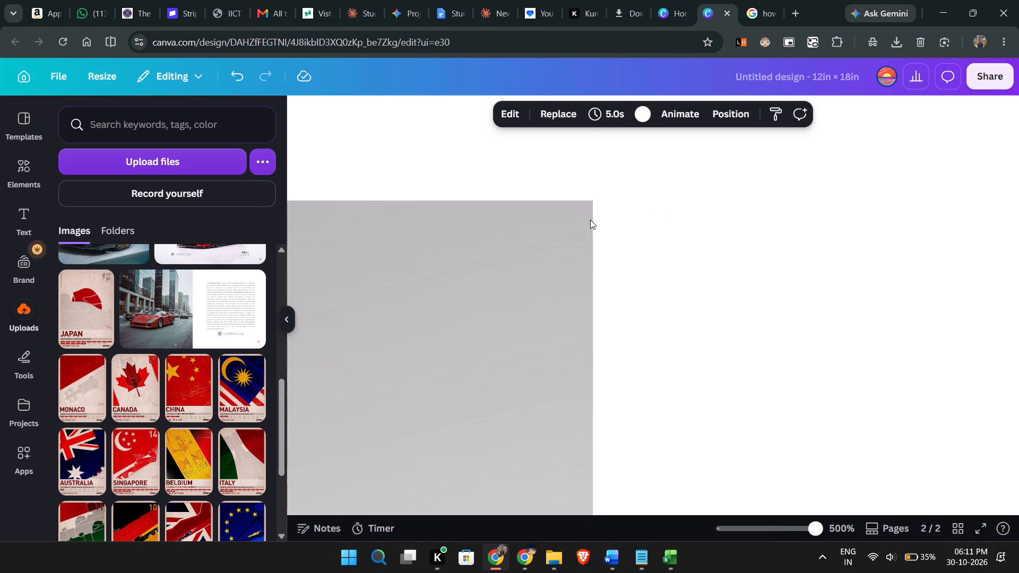
click(576, 212)
click(593, 200)
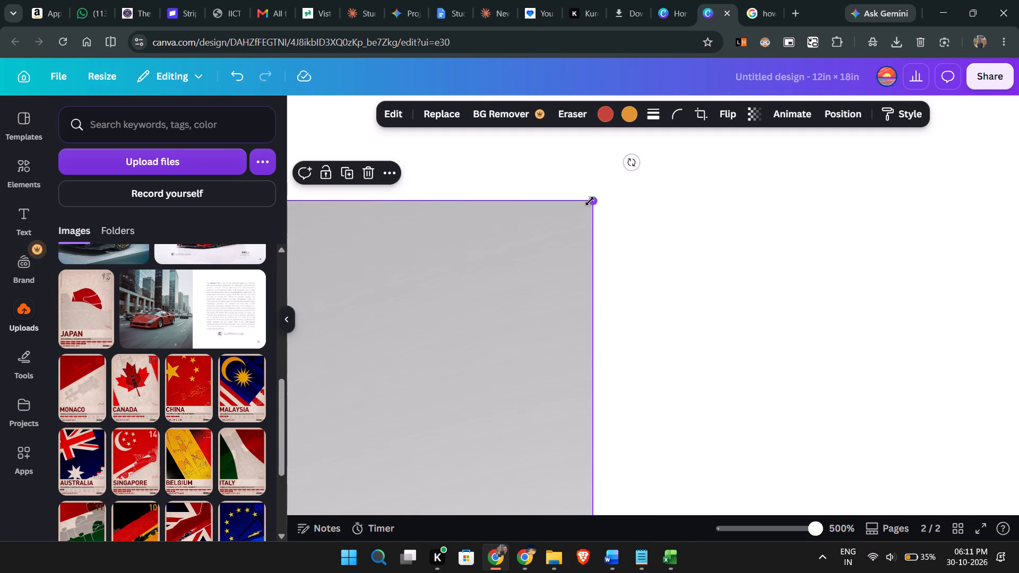
ctrl+scroll(590, 201, up, 4)
click(649, 229)
scroll(649, 229, down, 5)
ctrl+scroll(649, 229, down, 4)
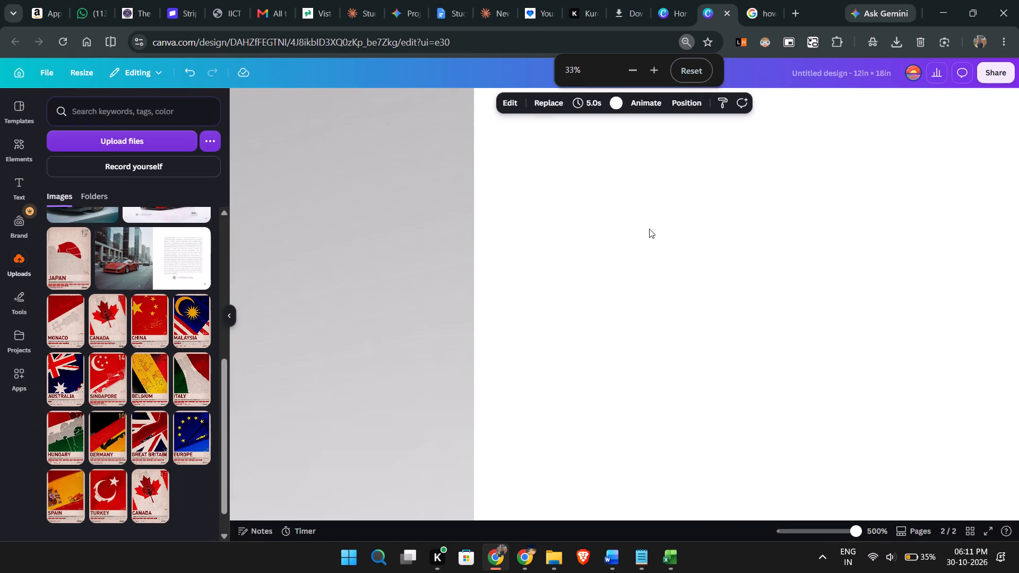
click(690, 74)
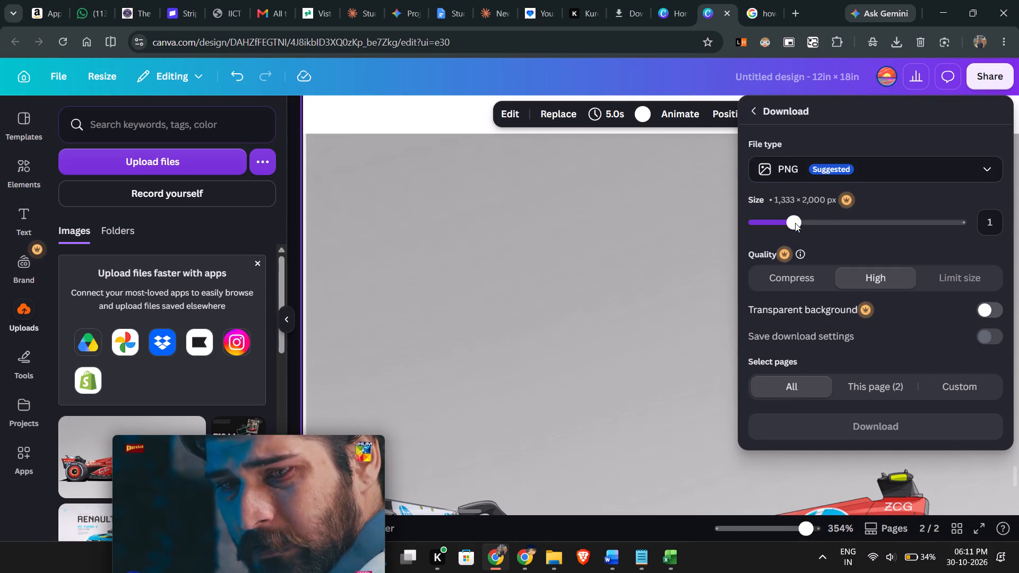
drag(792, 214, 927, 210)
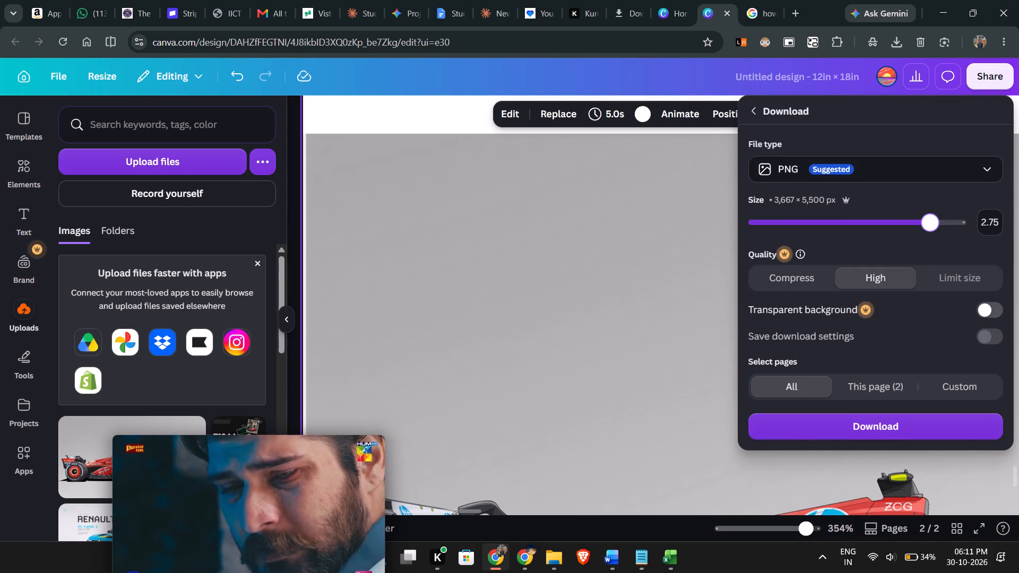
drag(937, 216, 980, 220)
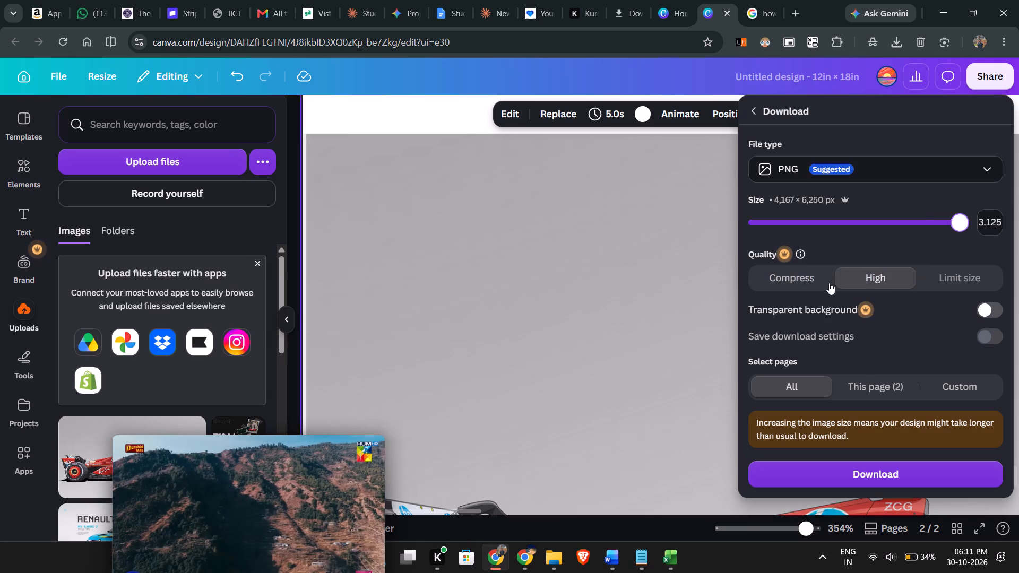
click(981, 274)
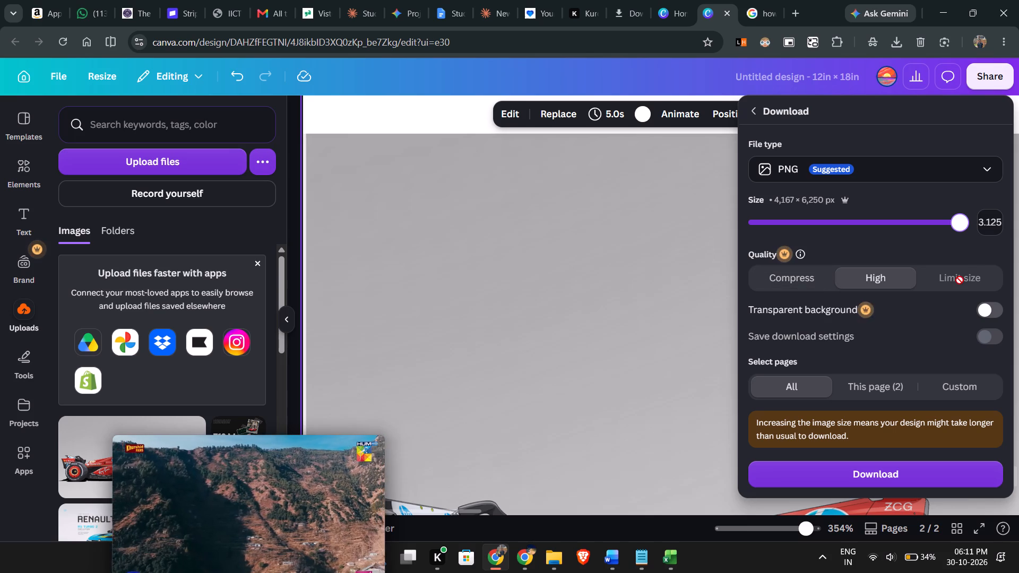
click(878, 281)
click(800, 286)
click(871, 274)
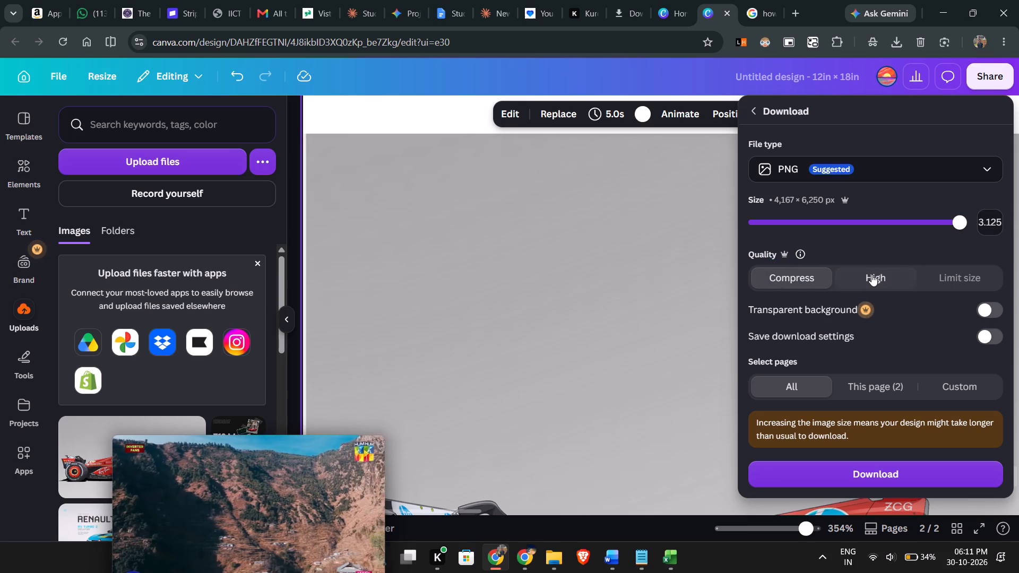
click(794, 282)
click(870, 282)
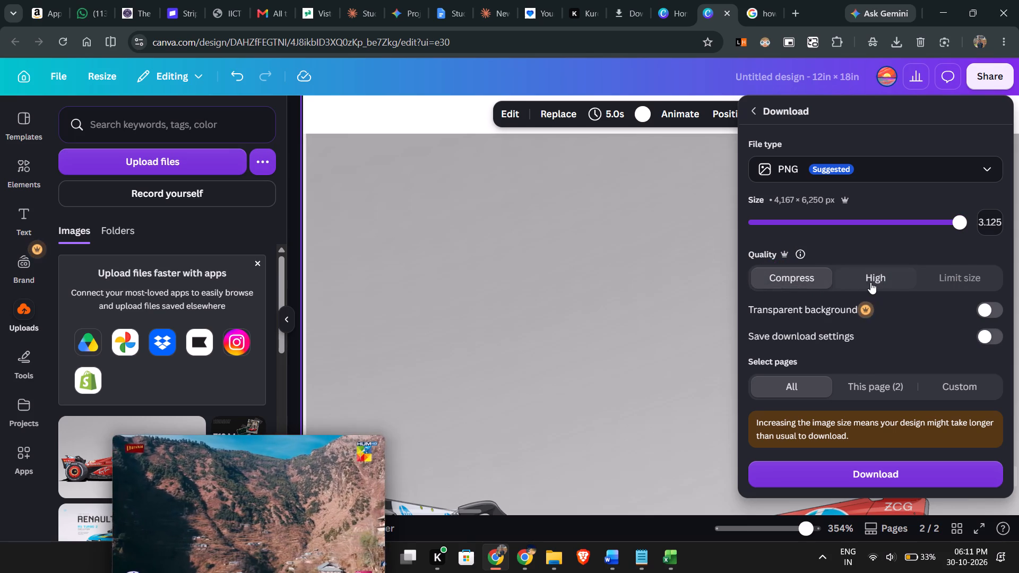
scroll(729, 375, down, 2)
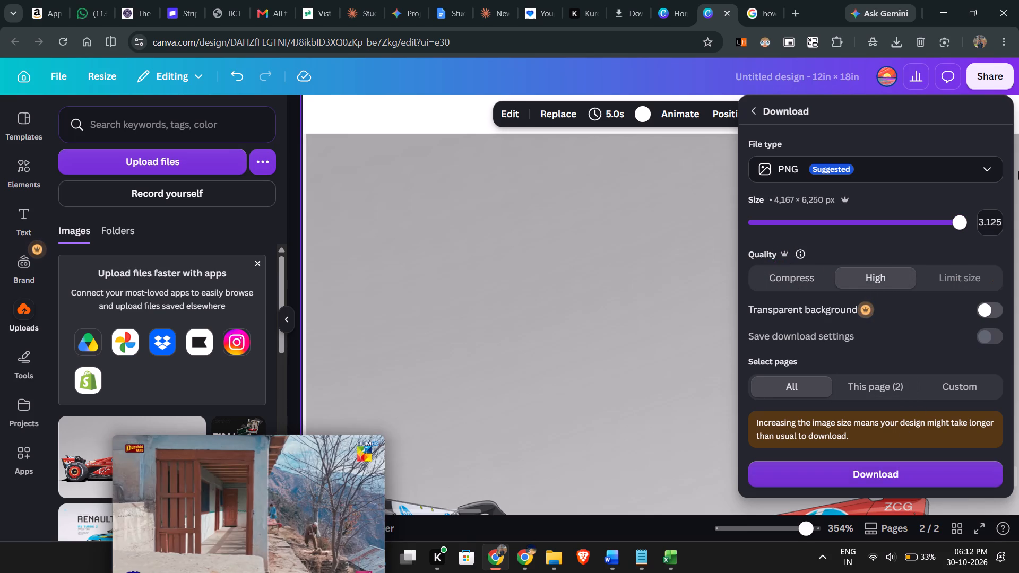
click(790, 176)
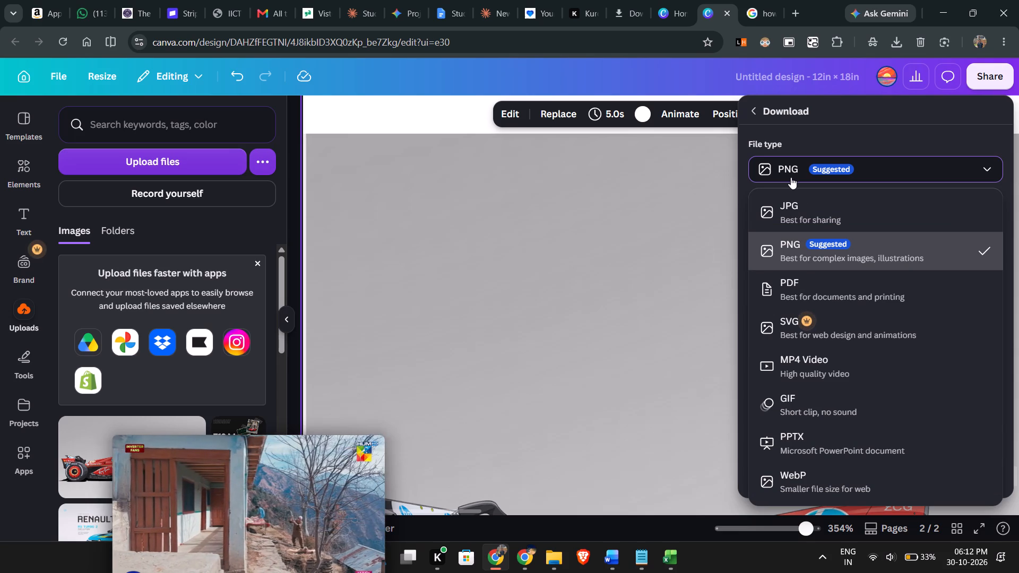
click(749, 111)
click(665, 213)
Review the layouts of both pages, from the Ferrari Formula 1 image up to the Grand Prix poster grid and back.
ctrl+scroll(784, 294, down, 1)
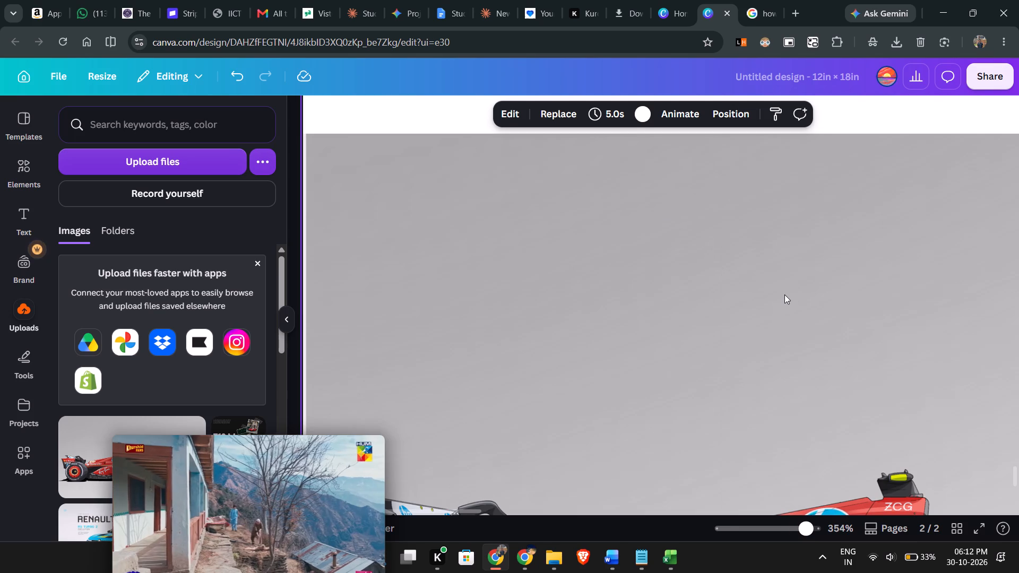
ctrl+scroll(784, 294, down, 8)
scroll(784, 294, up, 3)
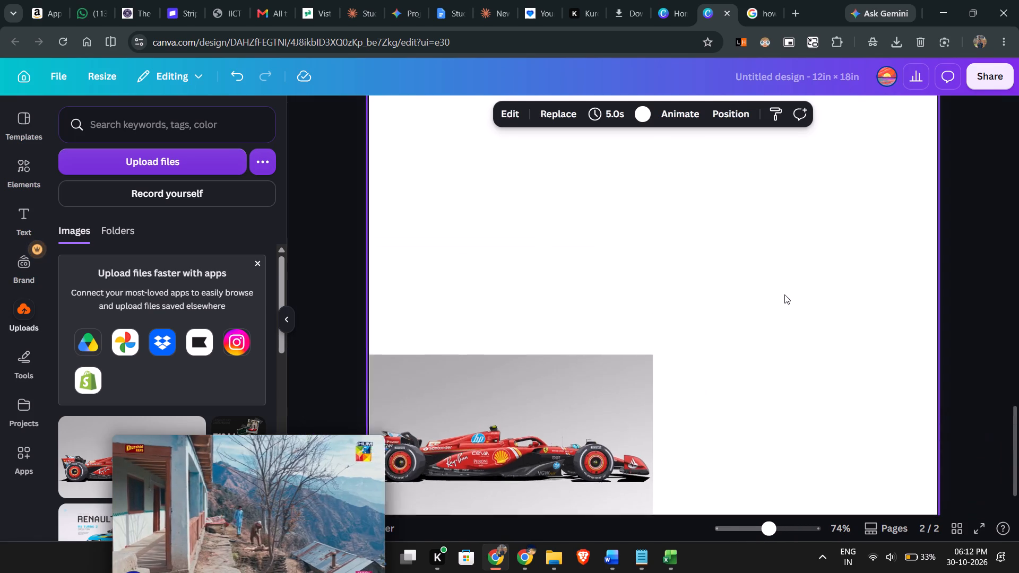
scroll(784, 294, up, 4)
scroll(765, 307, down, 1)
scroll(765, 307, up, 7)
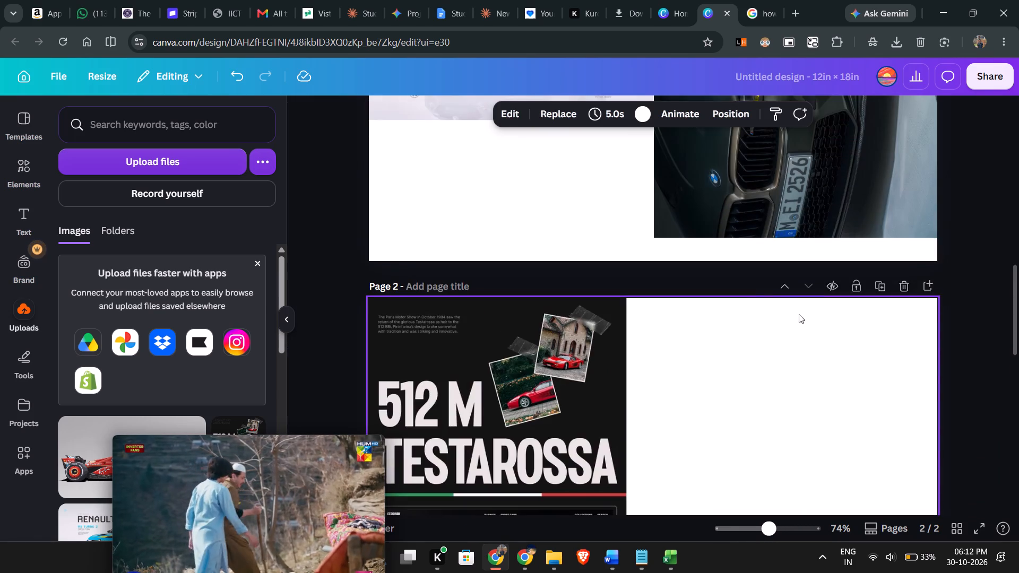
scroll(799, 314, up, 11)
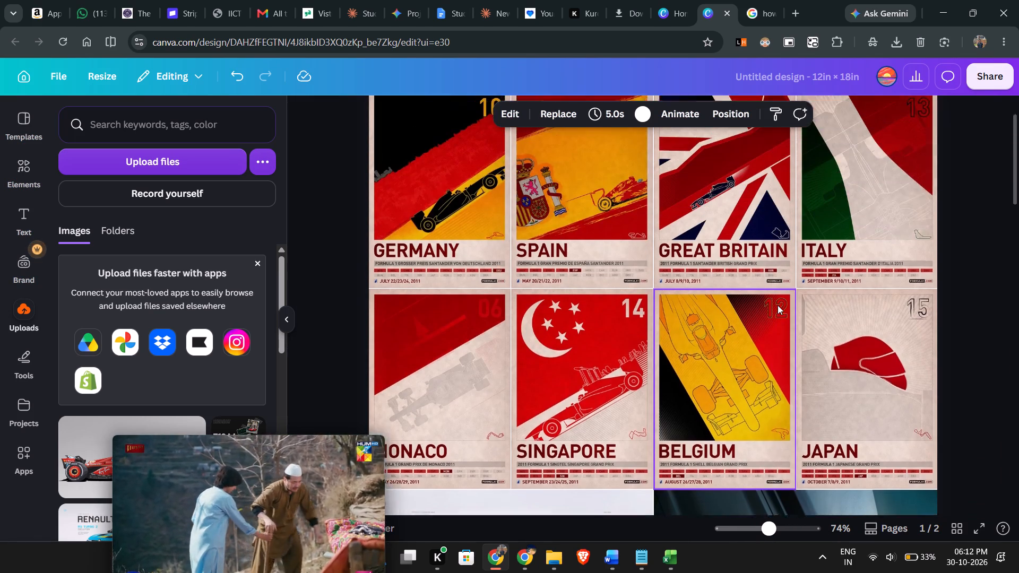
scroll(778, 305, up, 2)
scroll(778, 305, down, 20)
scroll(778, 305, down, 2)
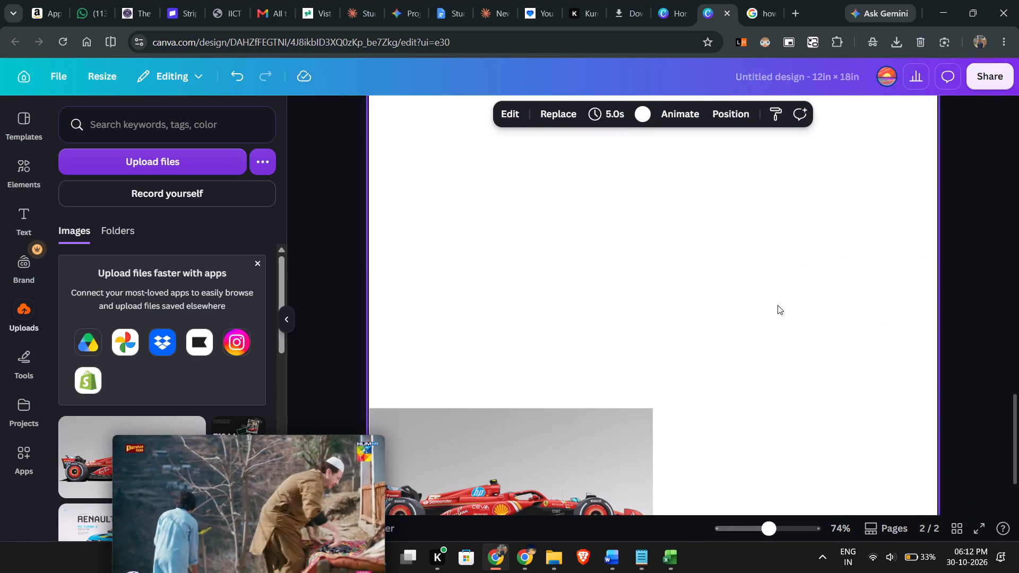
scroll(778, 305, down, 3)
Scale the Ferrari Formula 1 image up proportionally to the full 12 in page width along the bottom of page 2.
click(608, 381)
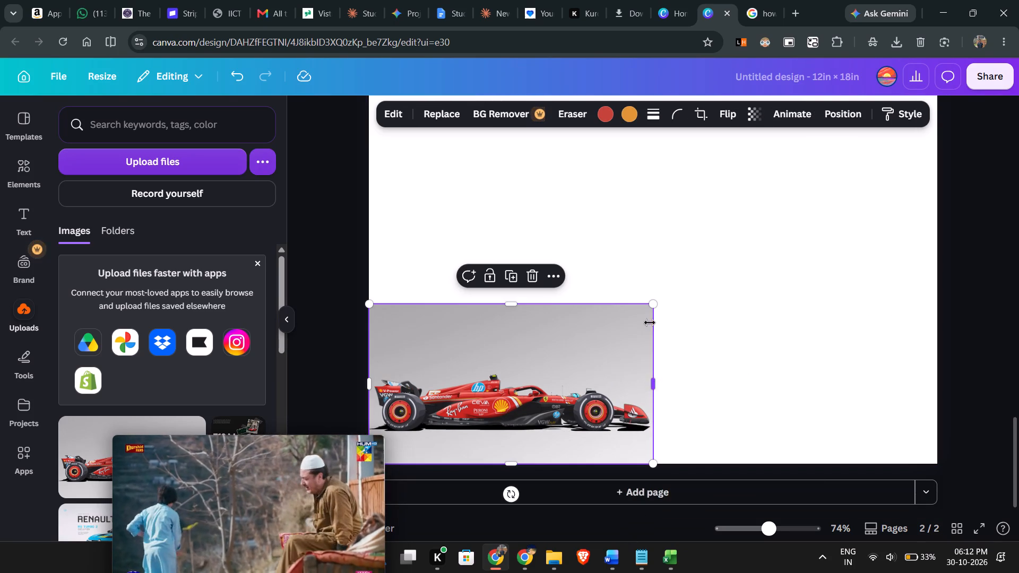
drag(652, 306, 954, 173)
scroll(790, 250, up, 1)
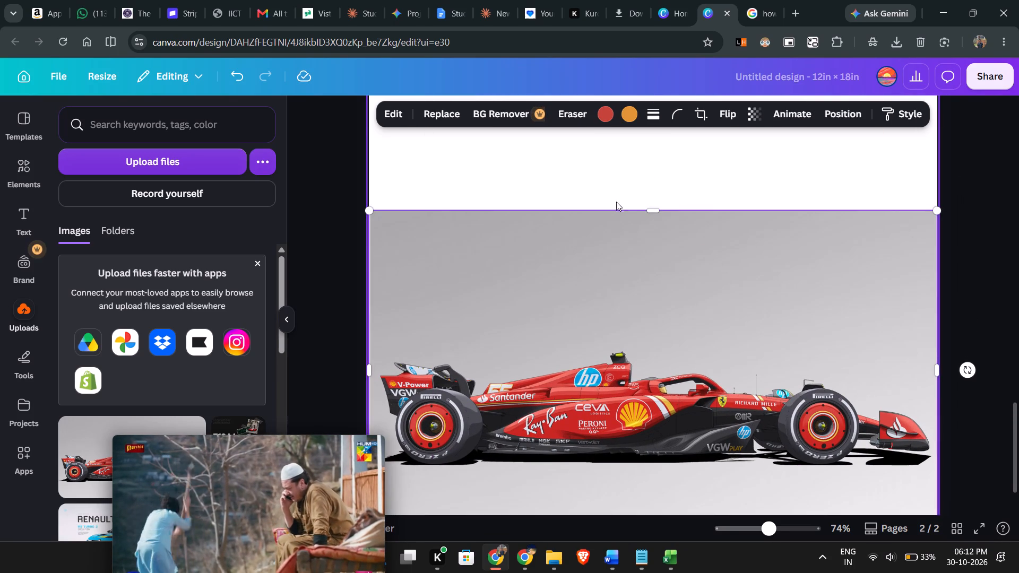
Crop the top of the full-width Ferrari Formula 1 image so it is about 5.5 in tall.
drag(649, 209, 665, 269)
scroll(665, 269, down, 1)
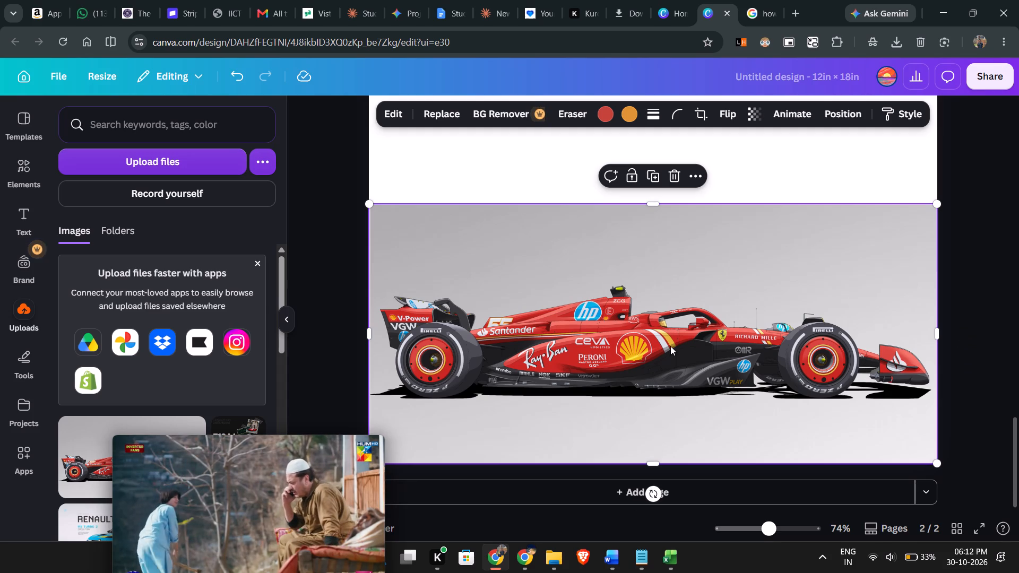
scroll(614, 354, down, 2)
scroll(647, 377, up, 1)
click(957, 311)
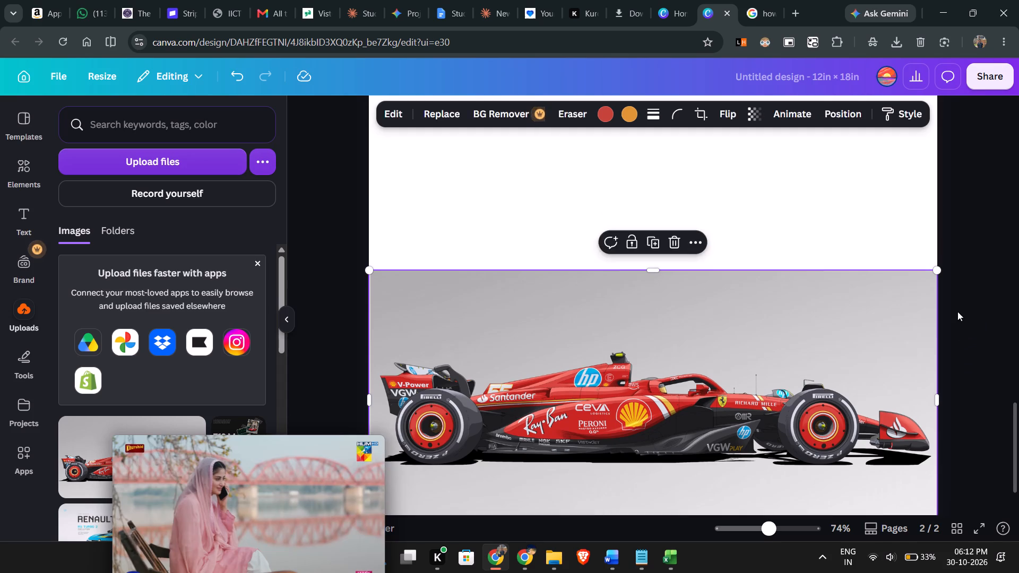
scroll(952, 323, down, 2)
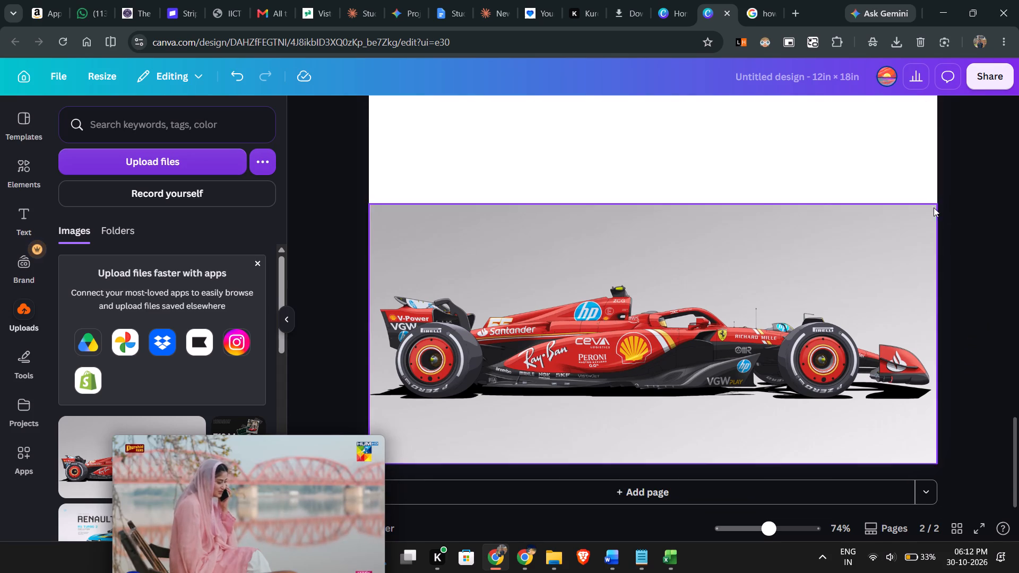
Scale the Ferrari image down slightly and centre it horizontally, leaving a thin white margin at its sides and bottom.
click(915, 227)
drag(937, 199, 935, 202)
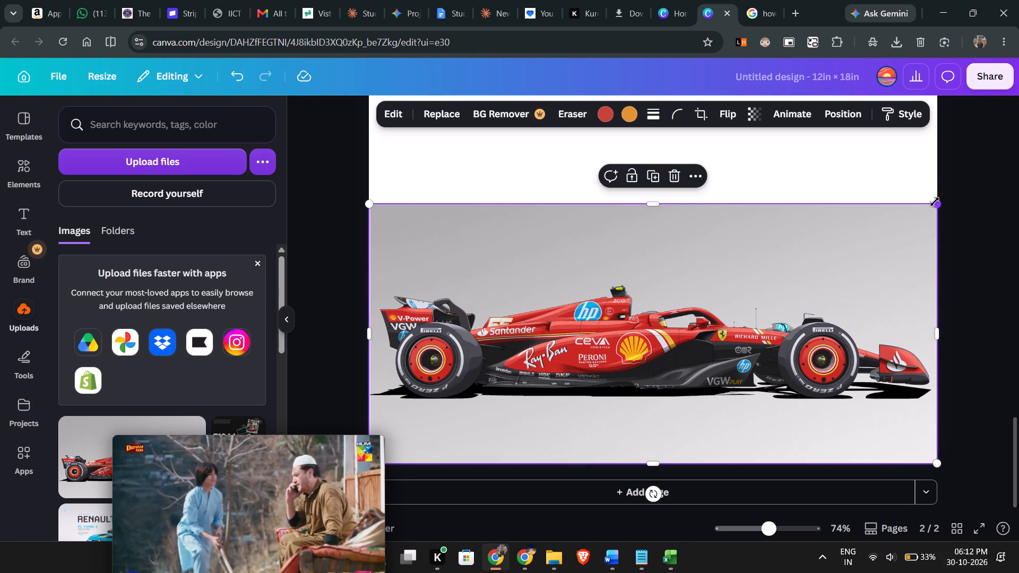
drag(935, 202, 935, 201)
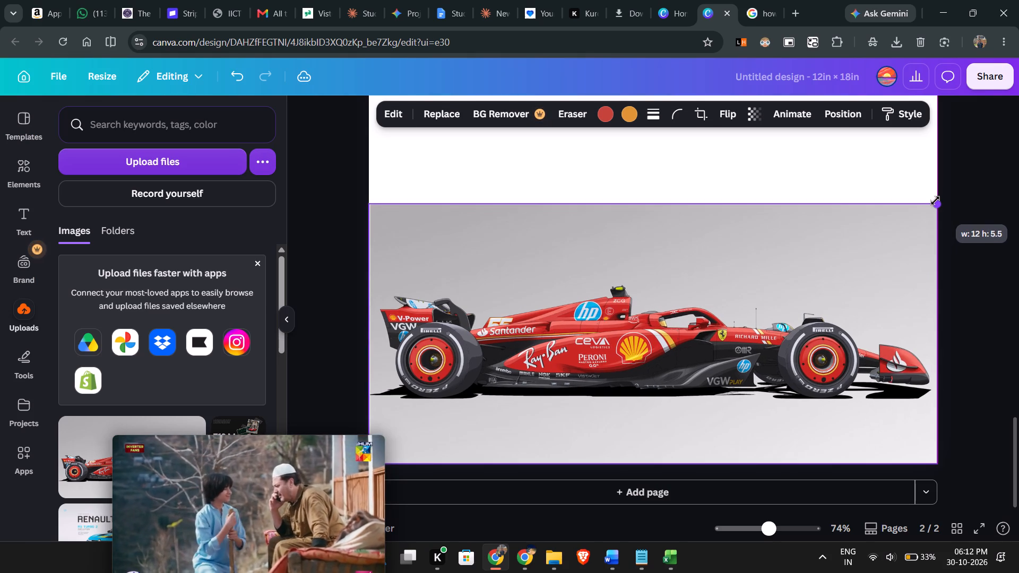
drag(935, 201, 931, 200)
click(670, 345)
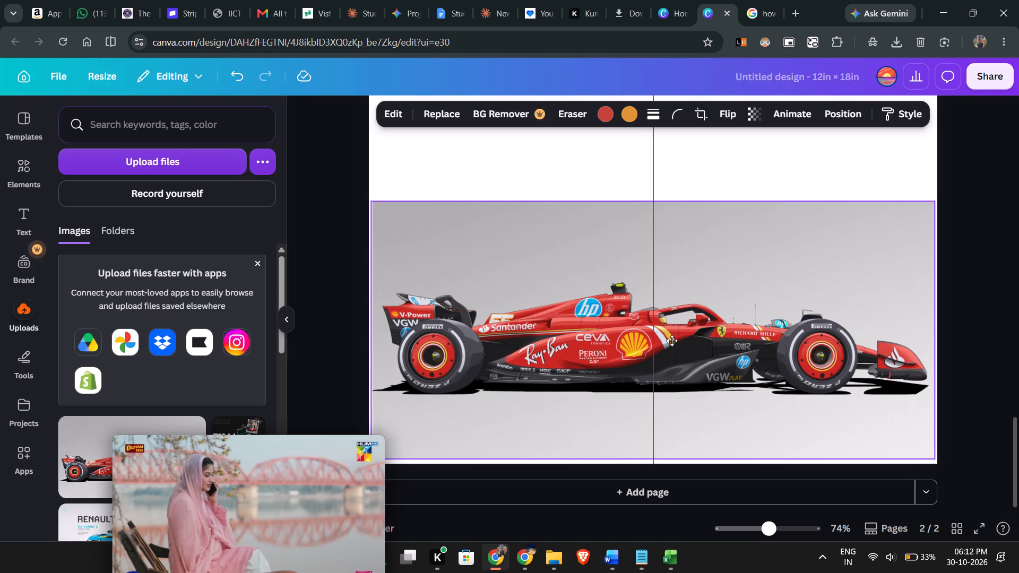
click(986, 307)
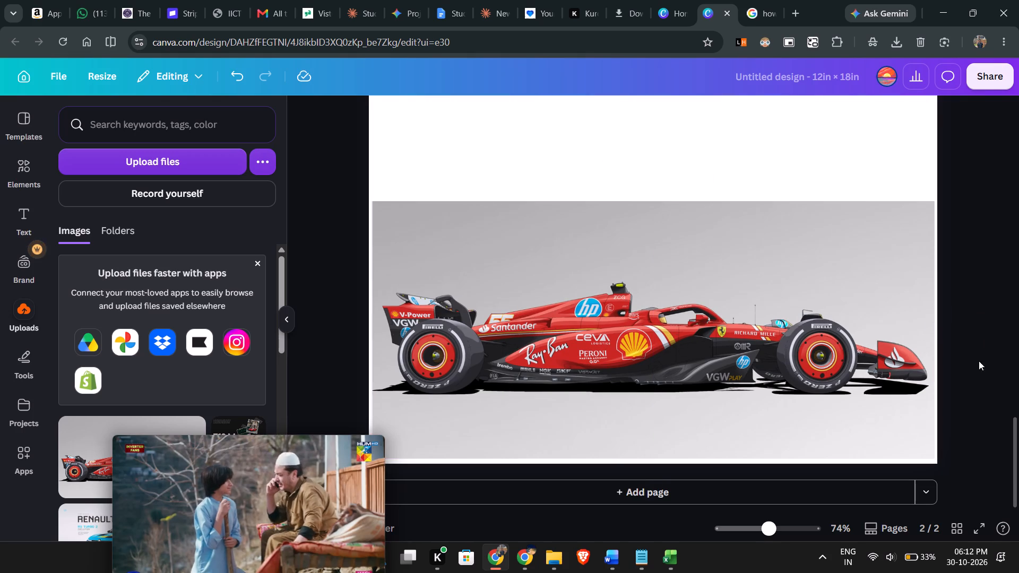
Nudge the Ferrari Formula 1 image on page 2 down slightly towards the page's bottom edge.
ctrl+scroll(735, 391, up, 2)
ctrl+scroll(664, 410, up, 4)
scroll(671, 408, down, 4)
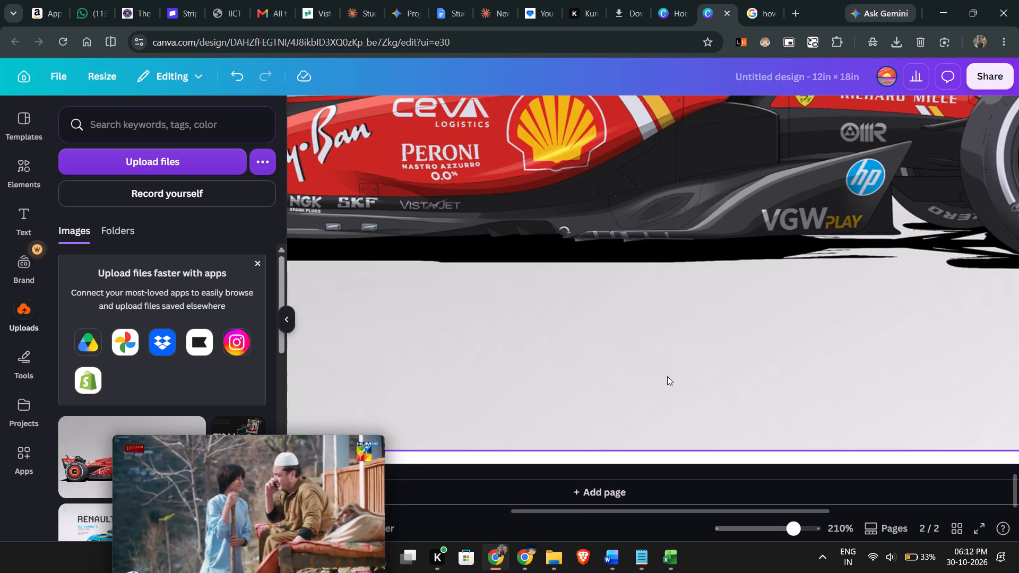
click(665, 372)
key(Down)
key(Down)
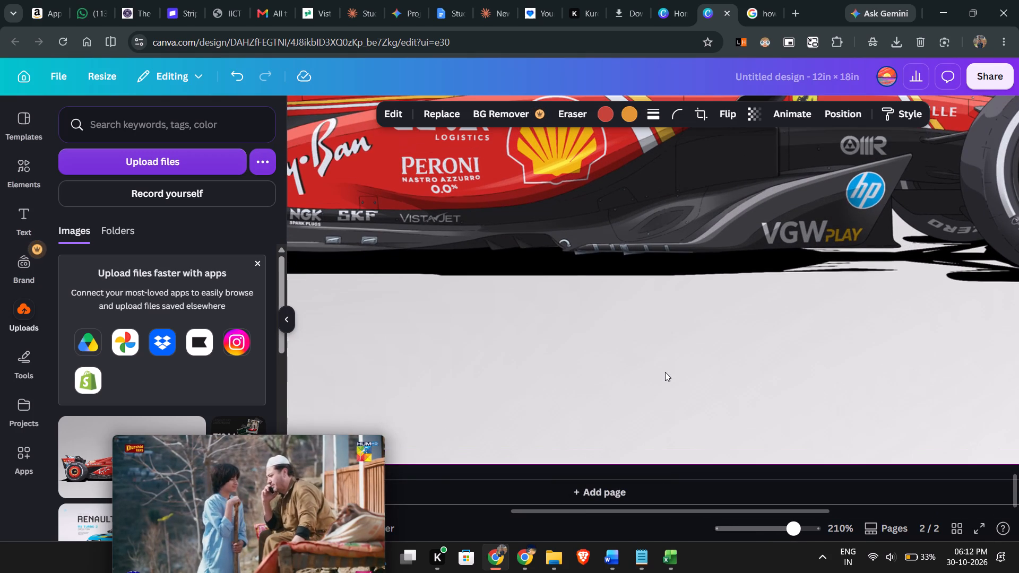
key(Up)
ctrl+scroll(665, 372, down, 8)
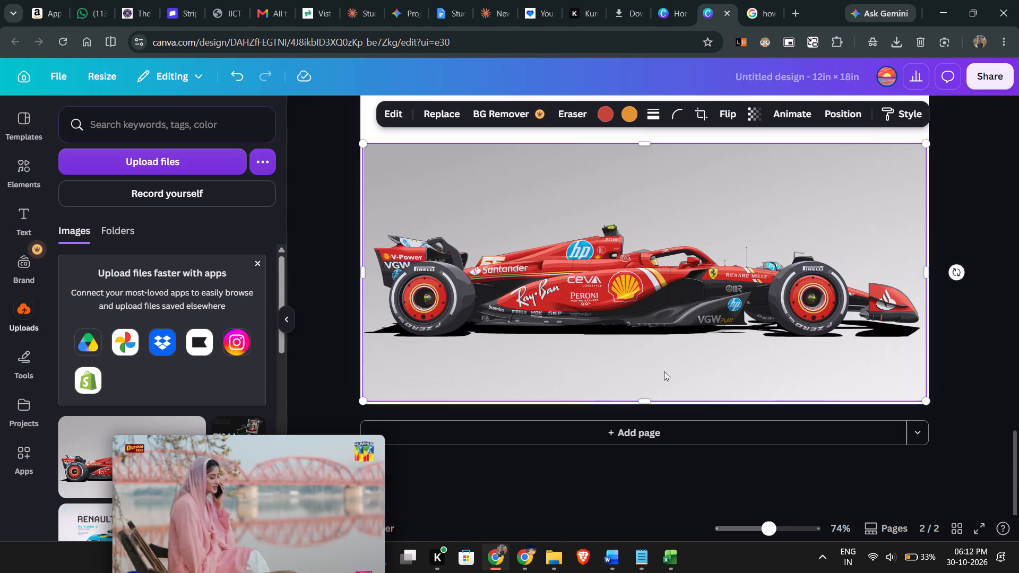
click(327, 339)
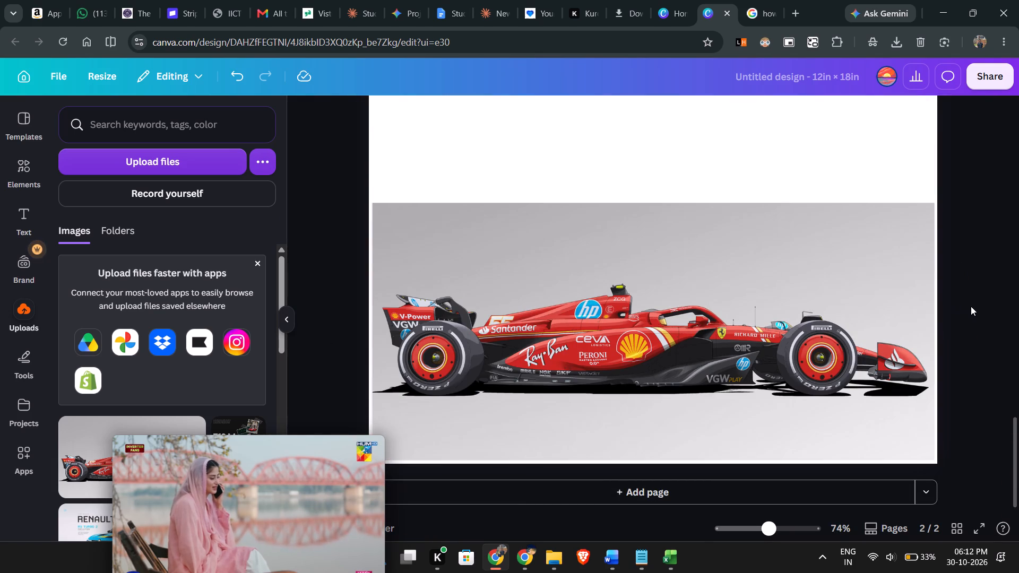
Examine the Ferrari image's margins on page 2 and the Grand Prix grid, car images and empty space on page 1.
ctrl+scroll(1012, 419, up, 4)
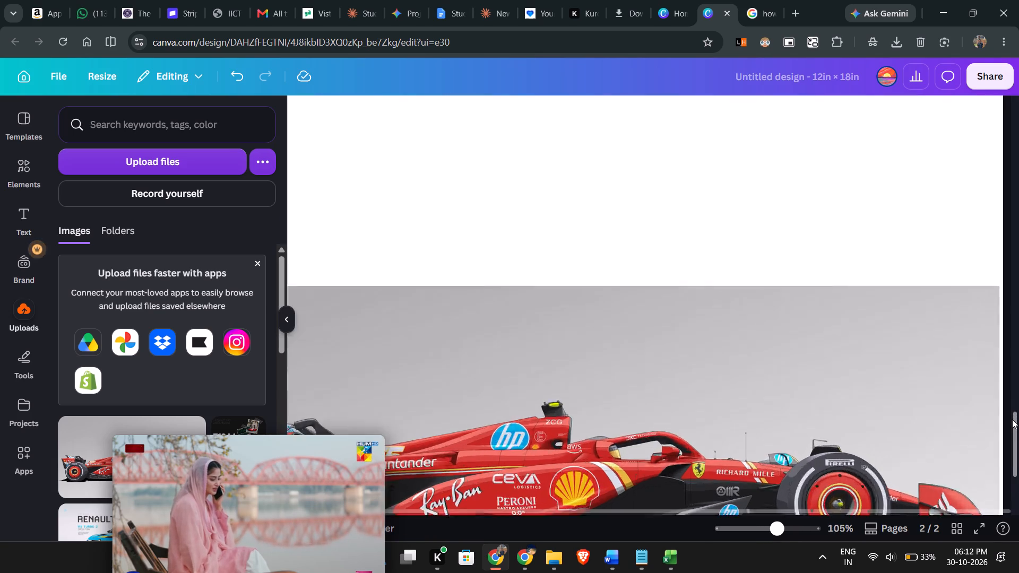
scroll(1012, 419, down, 7)
ctrl+scroll(912, 410, up, 4)
ctrl+scroll(912, 410, down, 4)
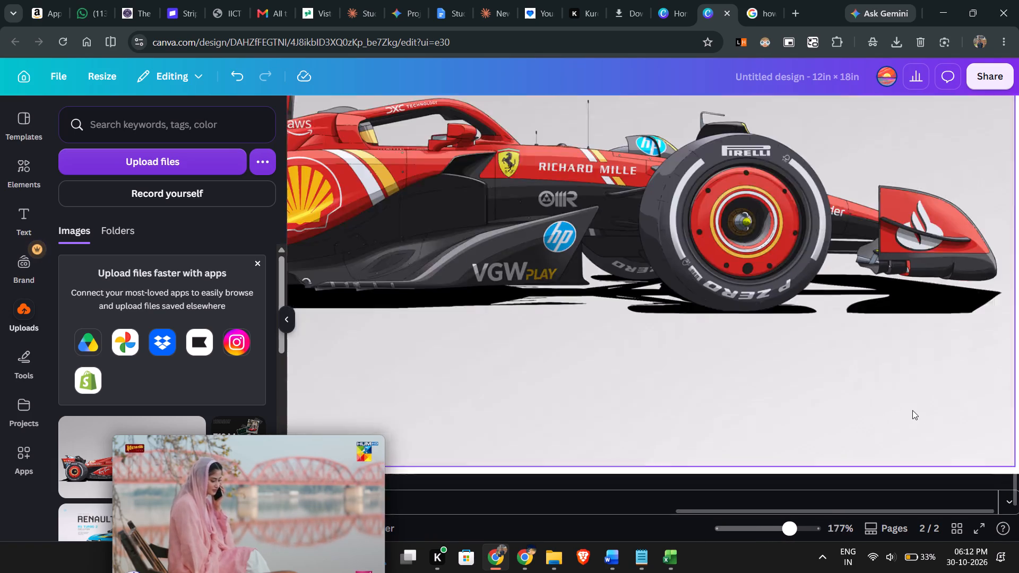
ctrl+scroll(912, 410, down, 4)
click(970, 296)
scroll(970, 296, up, 3)
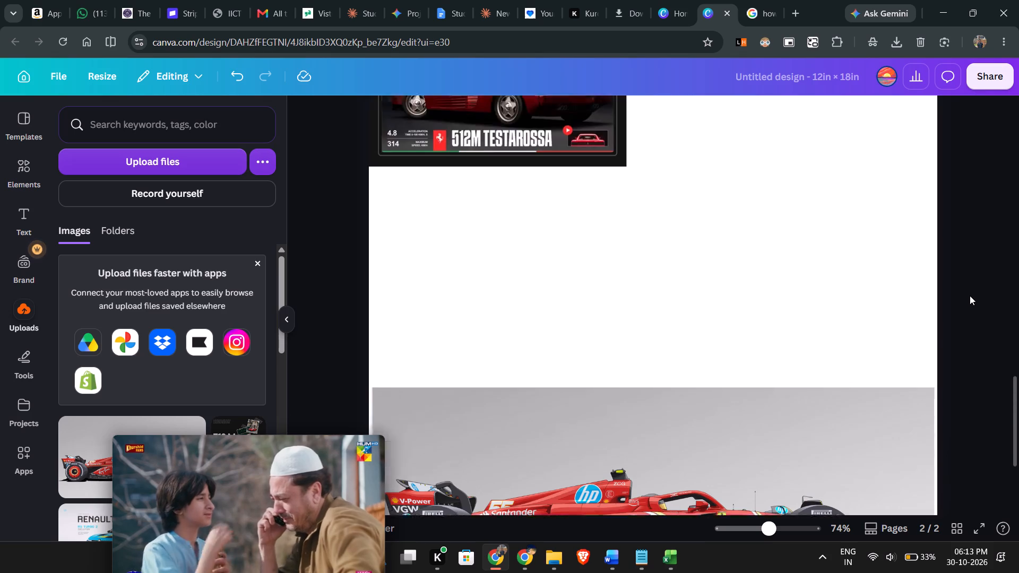
scroll(970, 296, up, 3)
ctrl+scroll(970, 296, down, 3)
scroll(956, 300, up, 7)
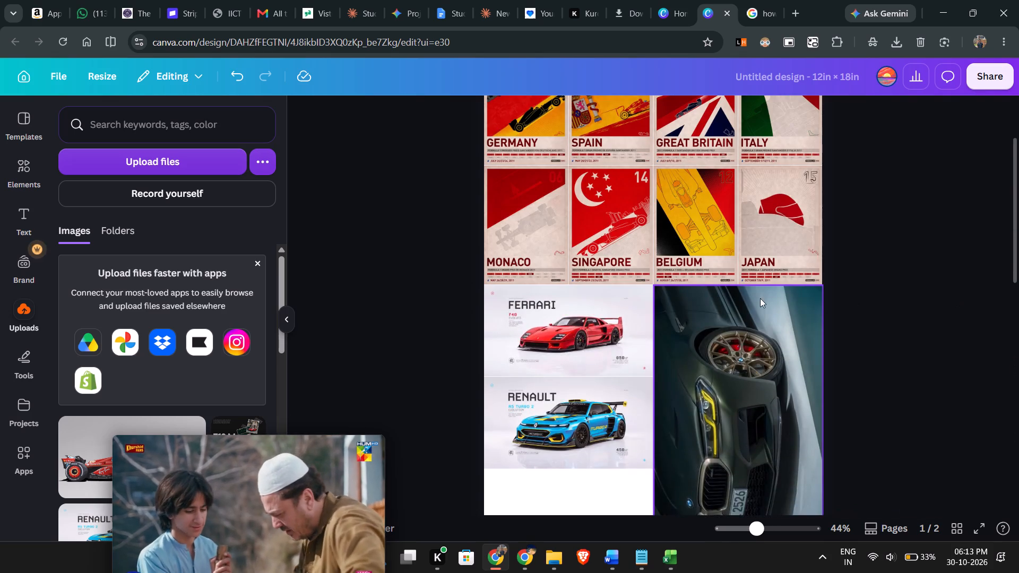
scroll(756, 298, up, 2)
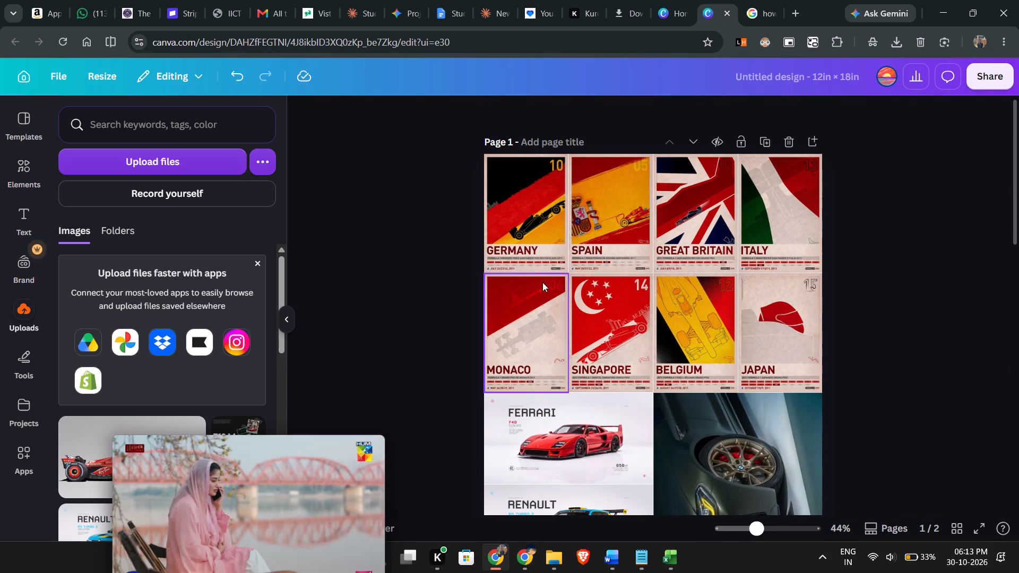
scroll(632, 406, down, 2)
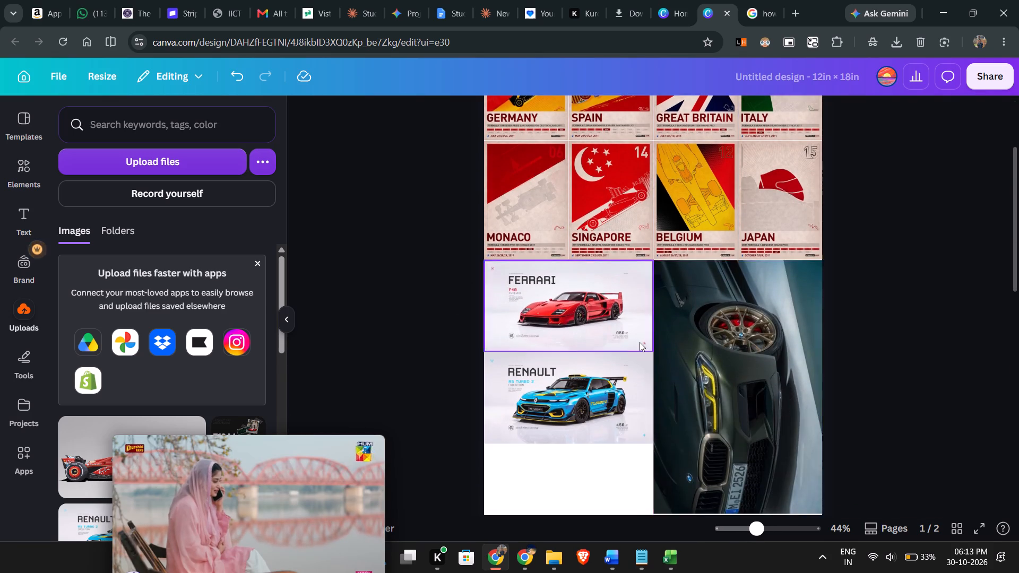
scroll(640, 342, down, 1)
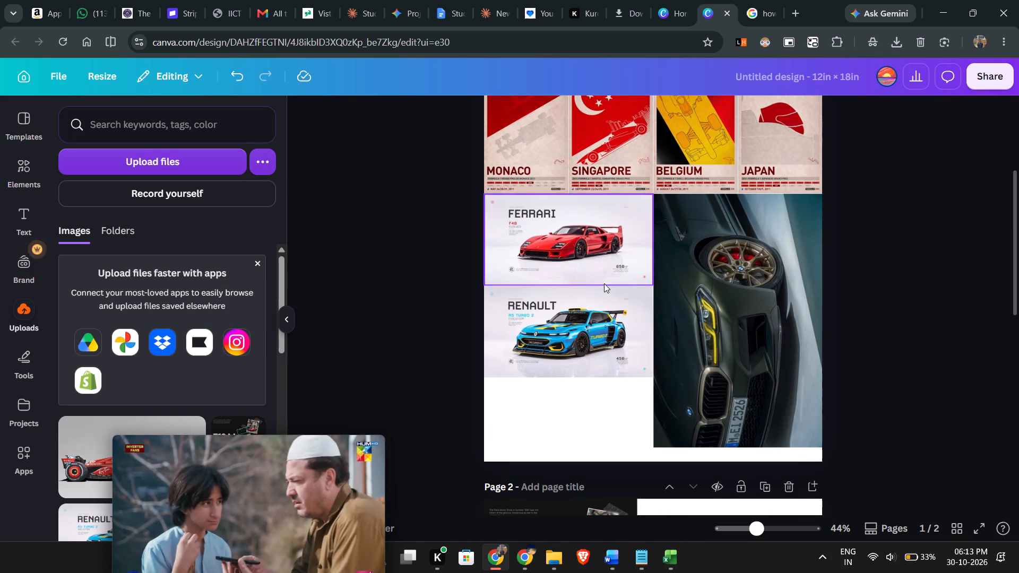
Switch to the poster folder in File Explorer and look through its images for another car picture to add.
key(alt+Tab)
scroll(602, 275, down, 1)
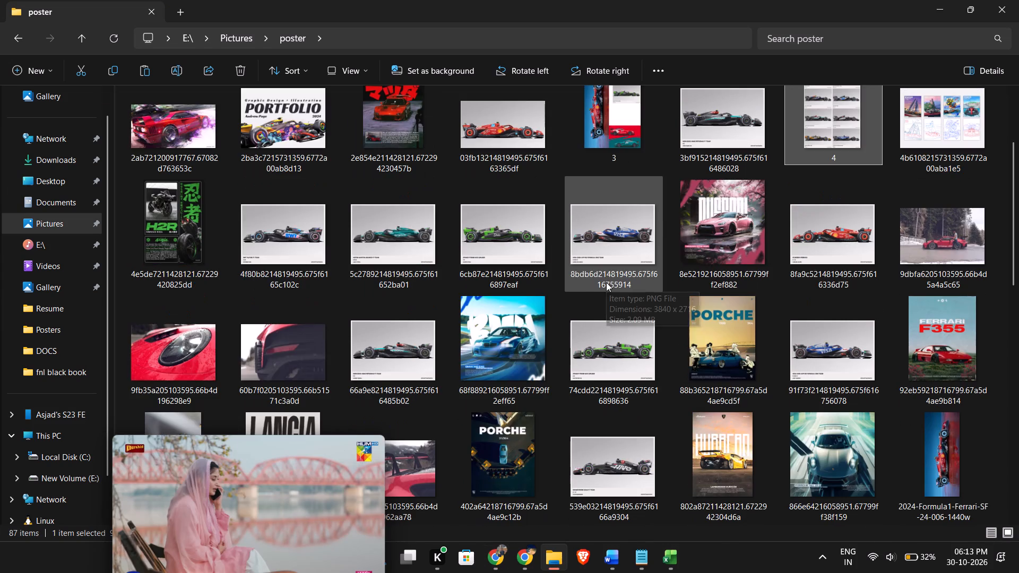
scroll(607, 285, down, 1)
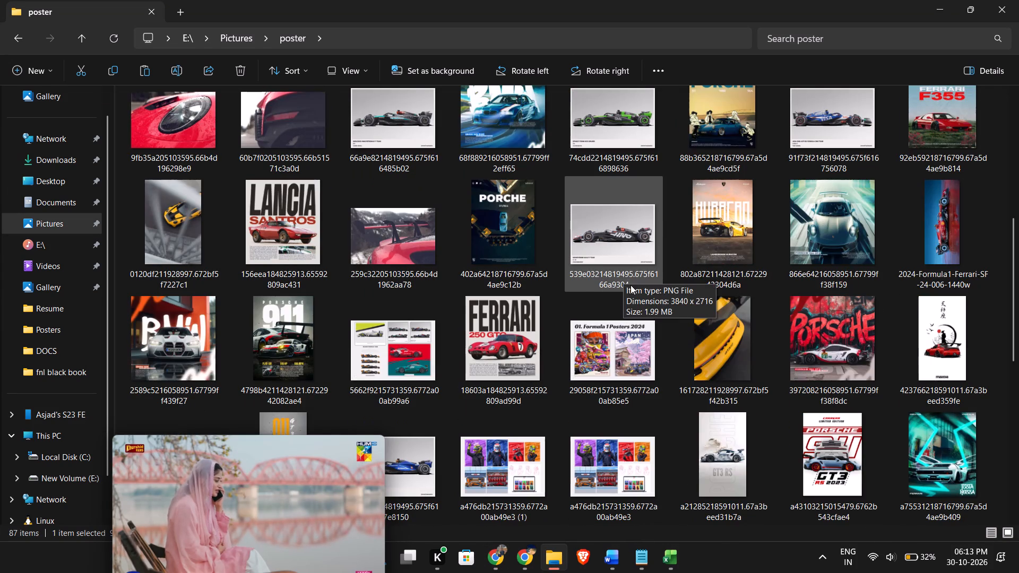
scroll(631, 285, down, 1)
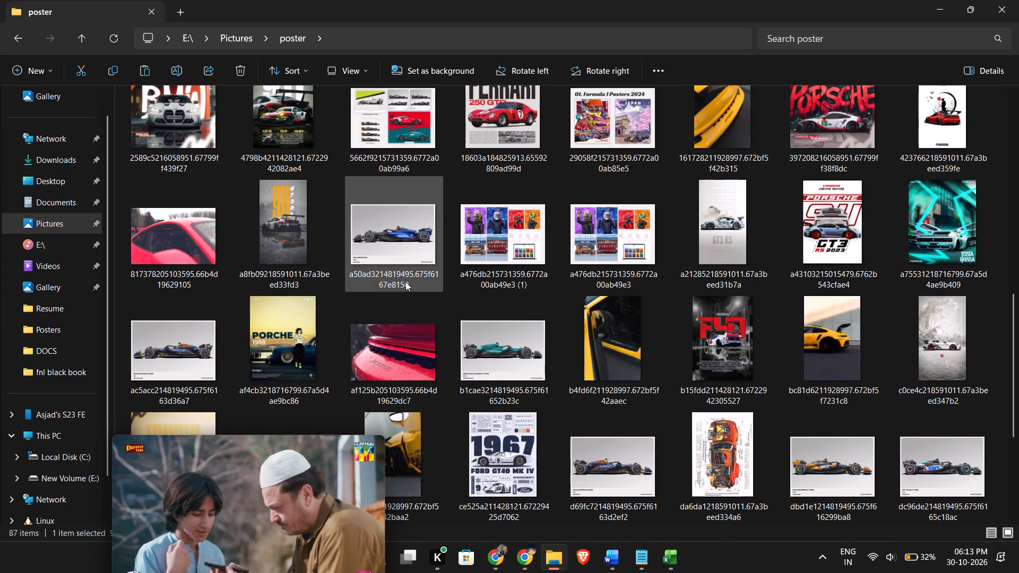
scroll(366, 287, down, 1)
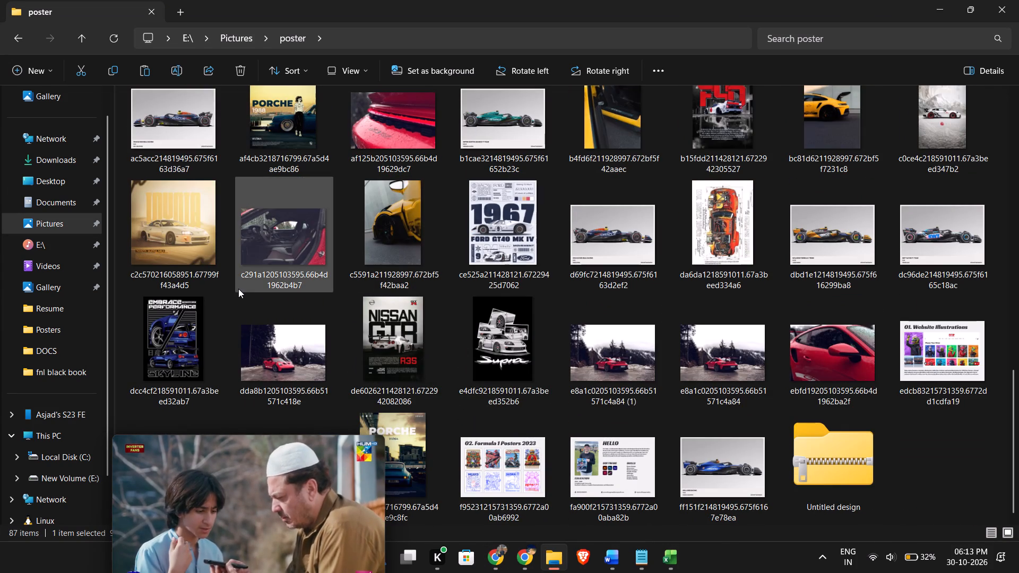
scroll(238, 289, down, 2)
scroll(633, 362, down, 1)
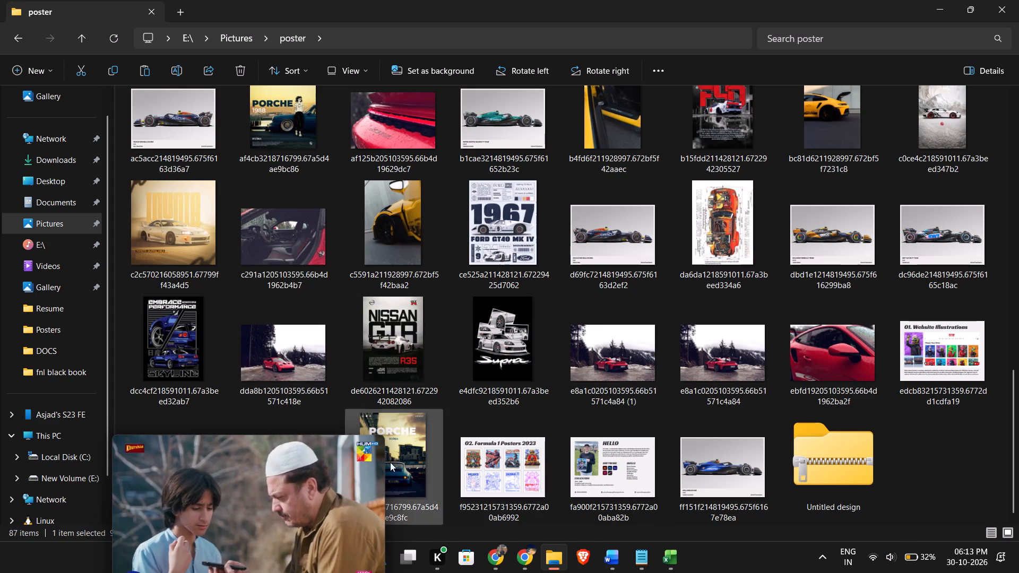
drag(236, 466, 165, 472)
scroll(840, 355, up, 3)
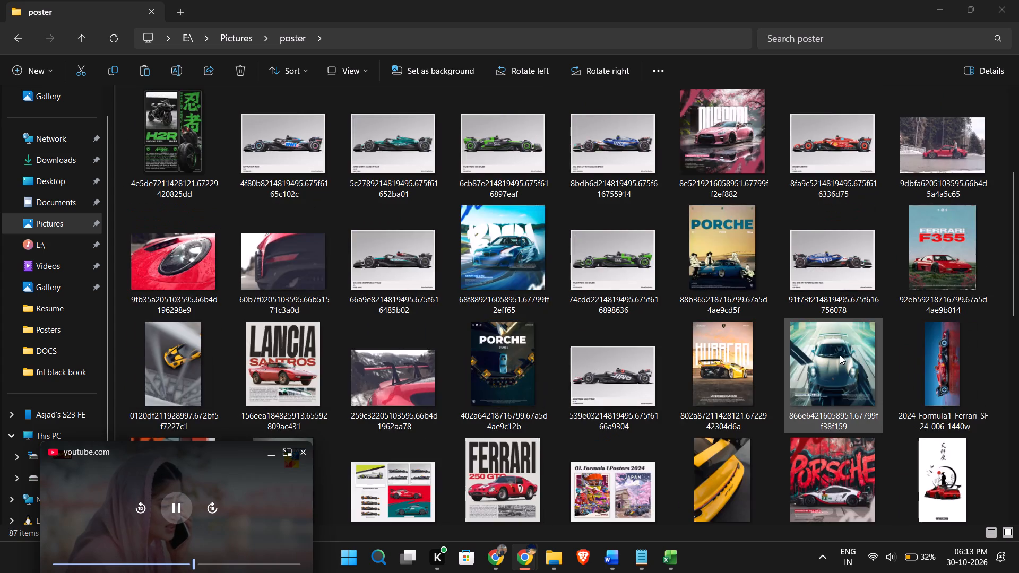
scroll(840, 355, up, 1)
scroll(840, 355, down, 1)
scroll(840, 355, up, 1)
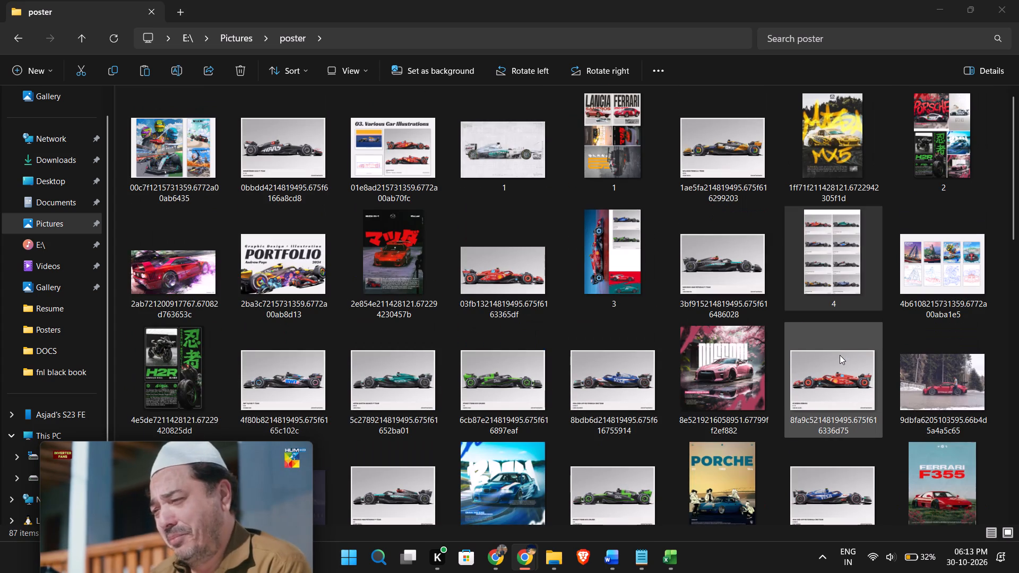
scroll(840, 355, up, 1)
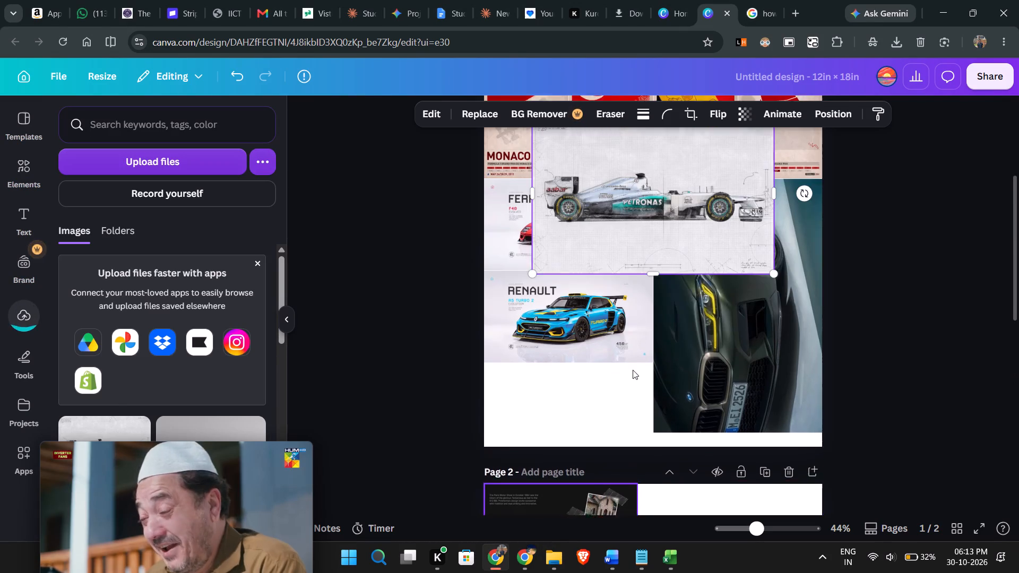
drag(642, 241, 565, 410)
scroll(565, 410, down, 3)
drag(594, 264, 718, 426)
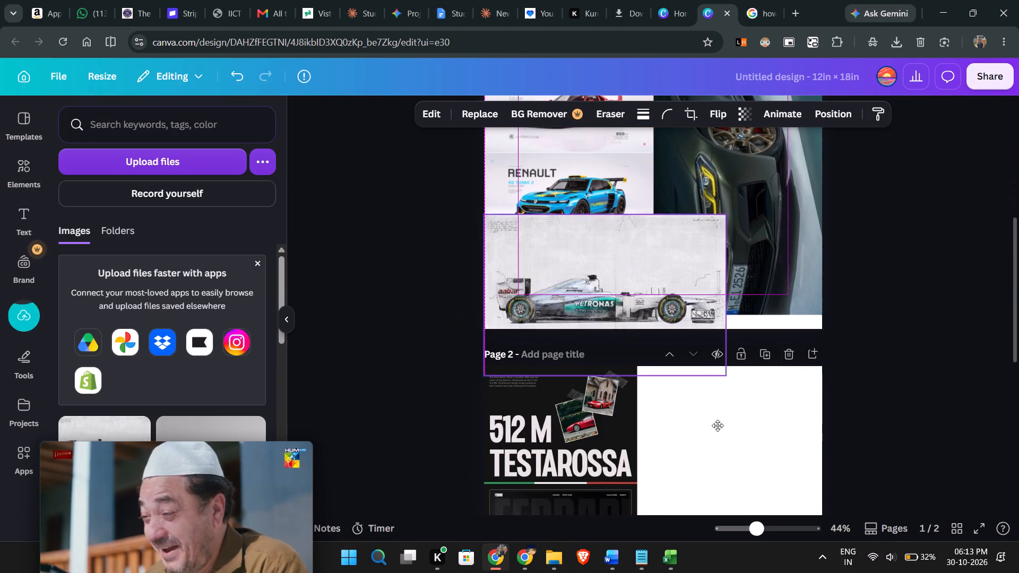
drag(718, 426, 768, 467)
scroll(769, 467, down, 4)
scroll(758, 395, up, 1)
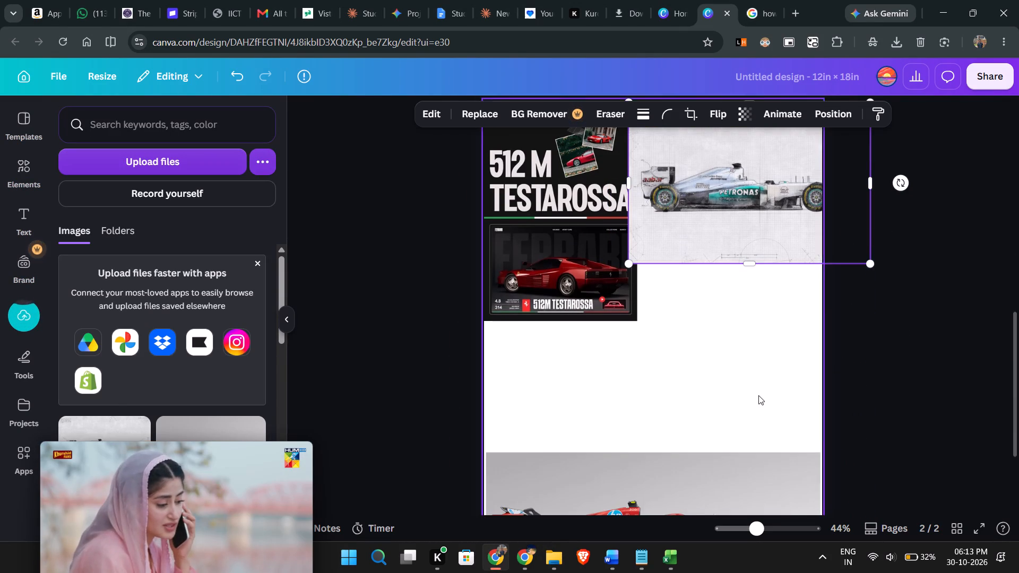
drag(751, 262, 692, 333)
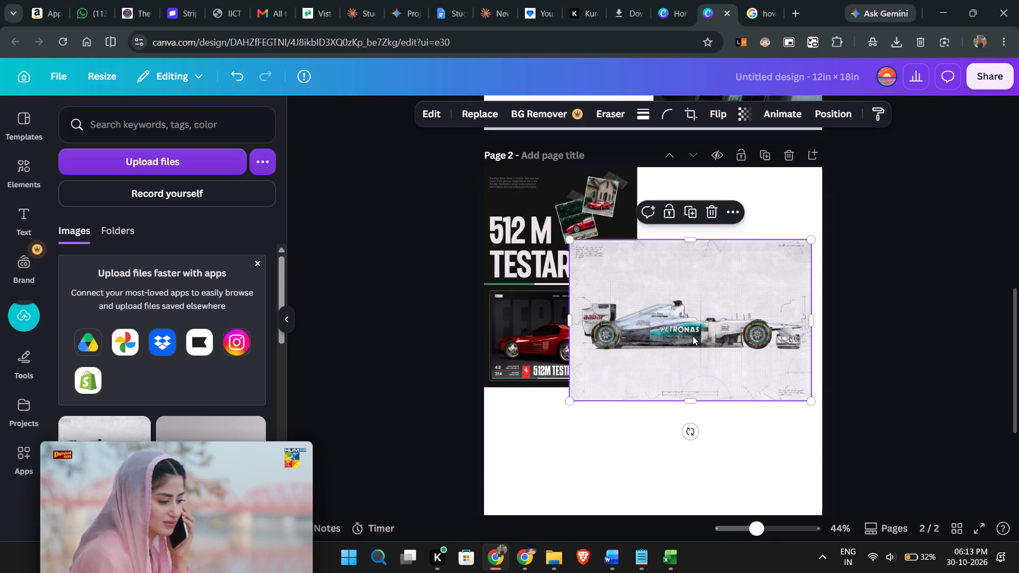
Rotate the Petronas drawing a quarter turn counterclockwise so the car stands upright with its nose at the top.
drag(688, 430, 758, 391)
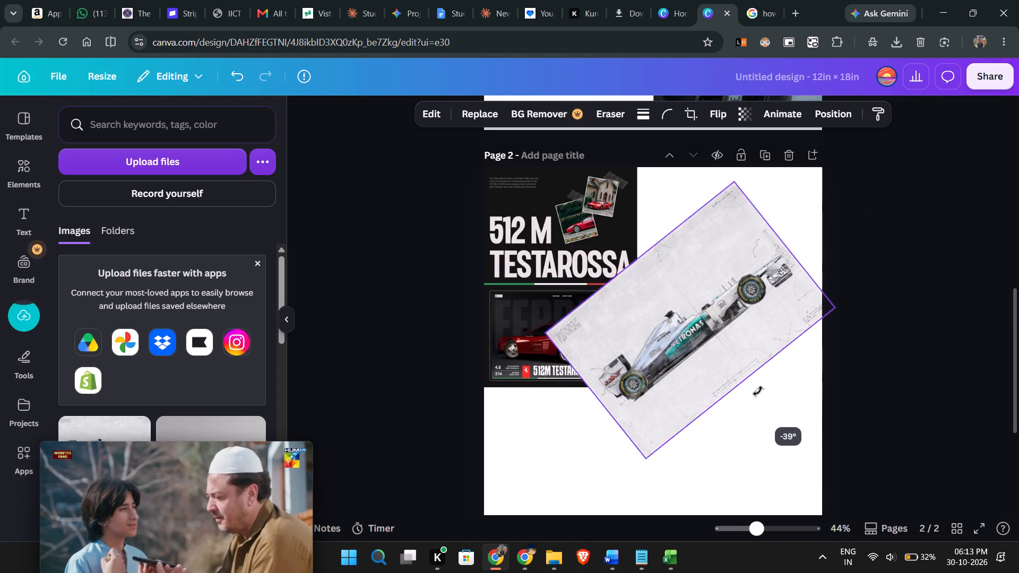
drag(758, 391, 773, 326)
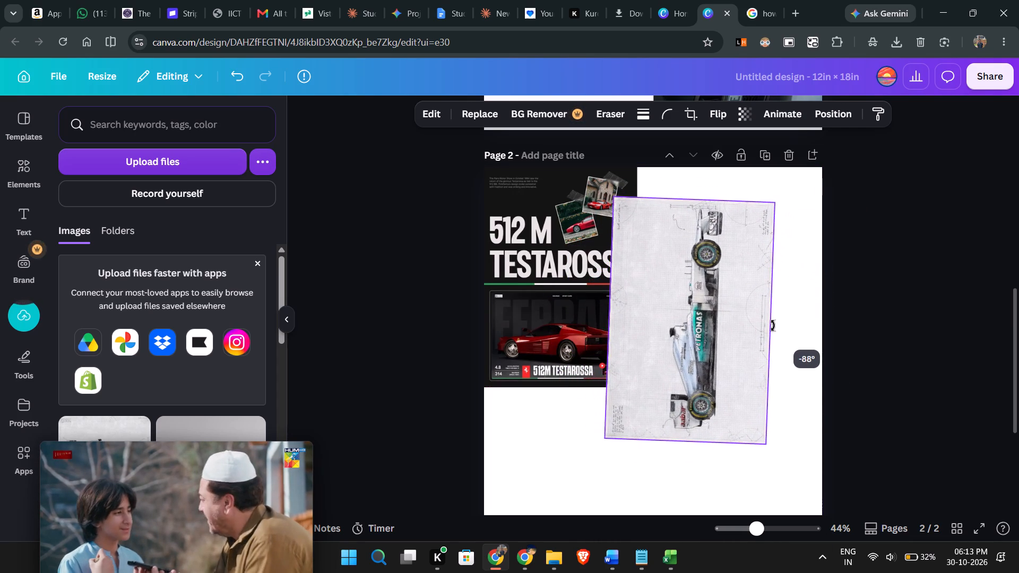
drag(773, 326, 773, 324)
Align the Petronas drawing with page 2's top edge beside the Testarossa posters and scale it up proportionally to fill the remaining width.
drag(704, 320, 731, 302)
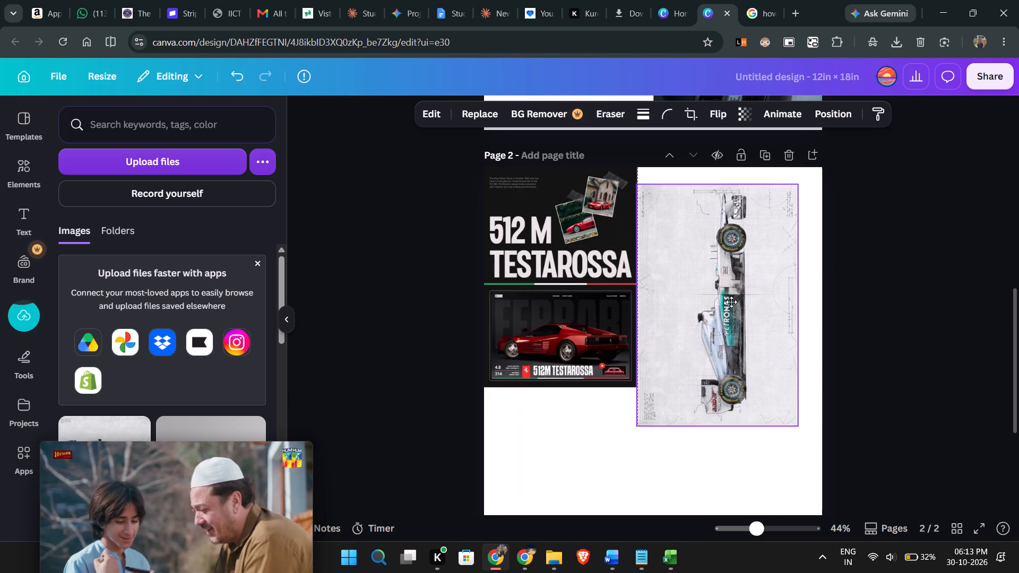
drag(731, 302, 730, 289)
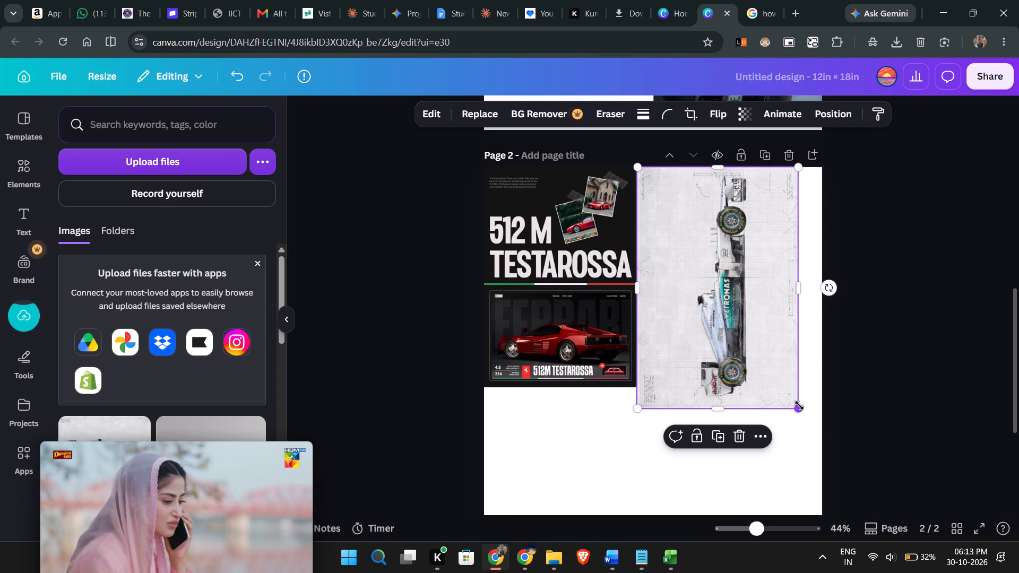
drag(799, 405, 824, 433)
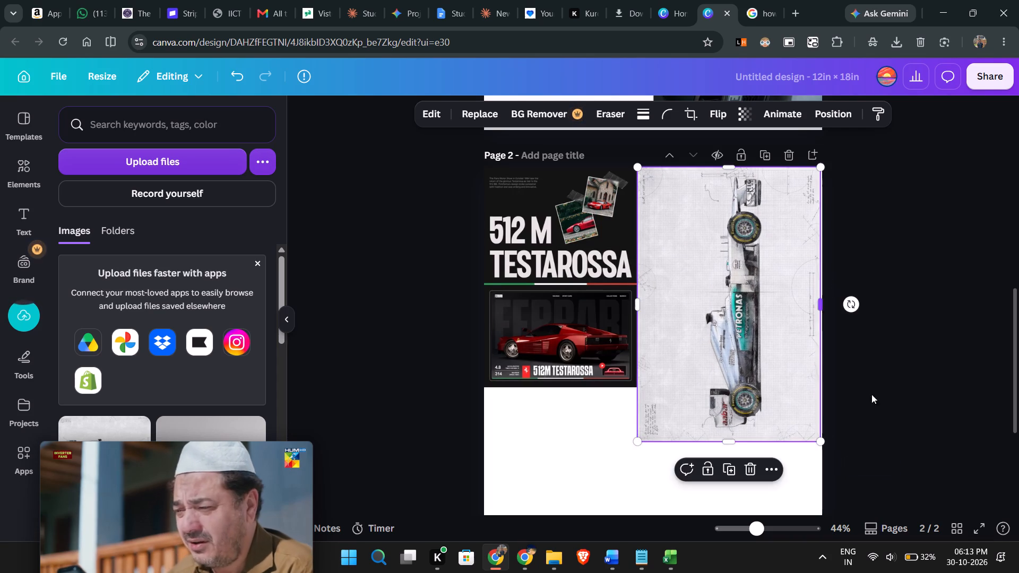
click(933, 343)
Shift the Petronas drawing slightly sideways to the page's outer edge, leaving a thin gap beside the Testarossa posters.
ctrl+scroll(738, 337, up, 3)
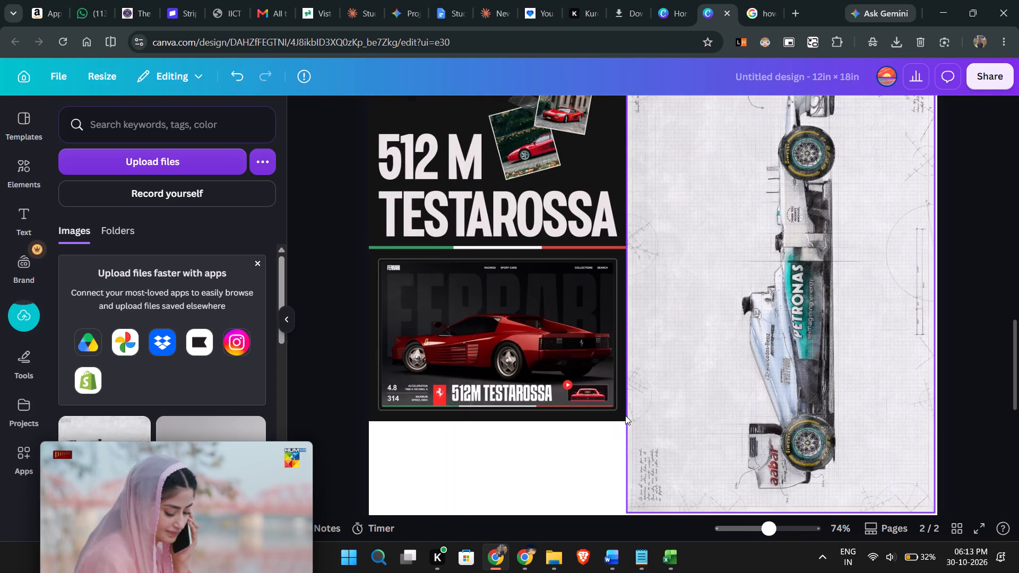
click(694, 362)
click(694, 362)
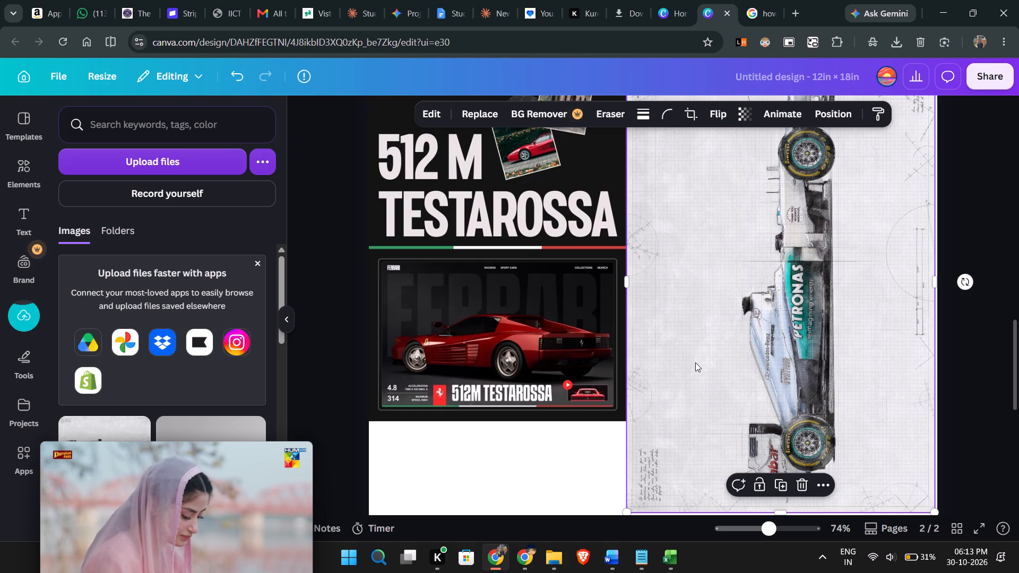
click(592, 444)
Review page 2 with the upright Petronas drawing and compare it with the lower half of page 1.
ctrl+scroll(668, 421, down, 2)
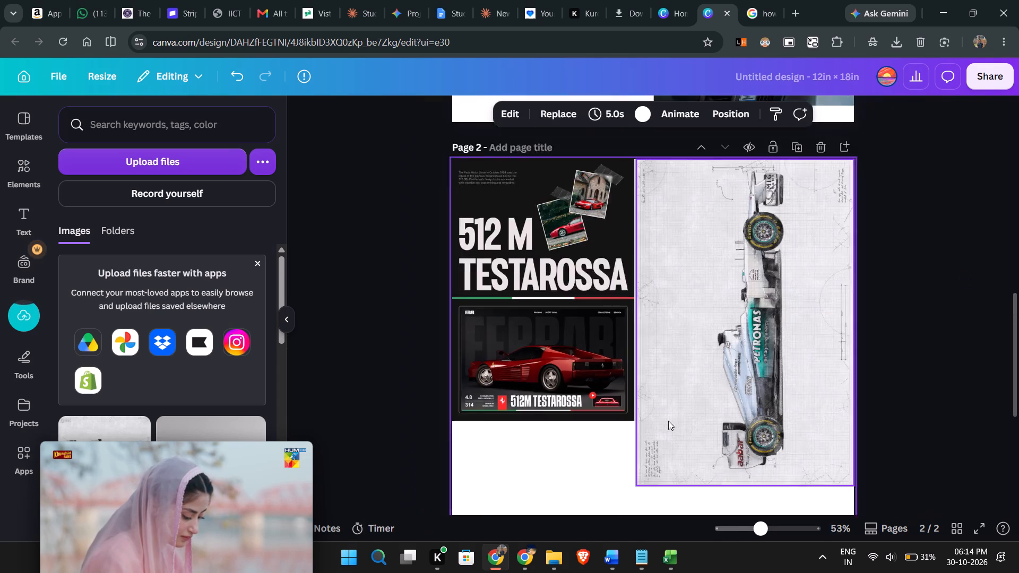
ctrl+scroll(668, 421, down, 1)
click(776, 329)
scroll(776, 329, up, 3)
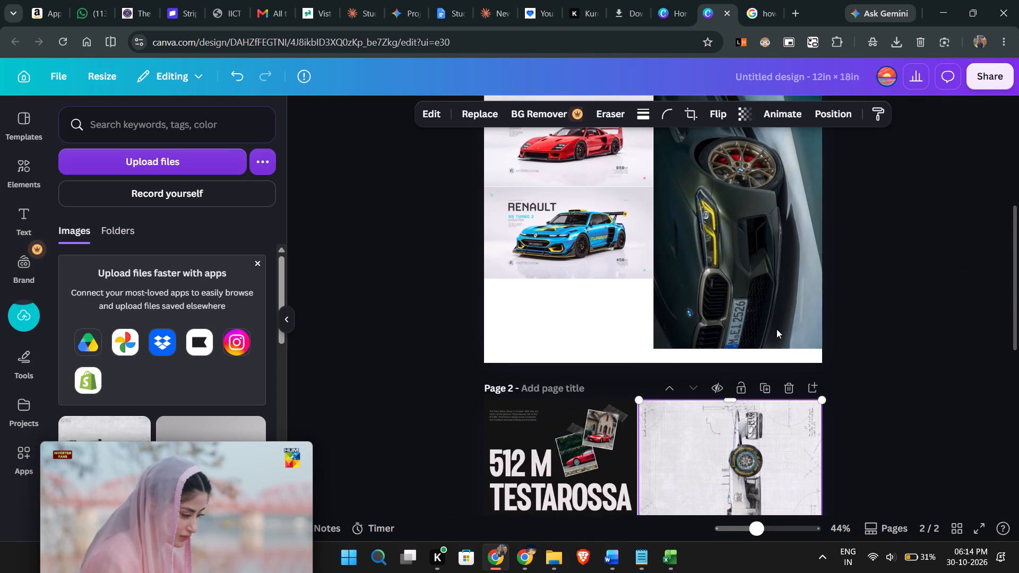
scroll(776, 329, down, 1)
scroll(776, 329, up, 3)
scroll(776, 329, down, 5)
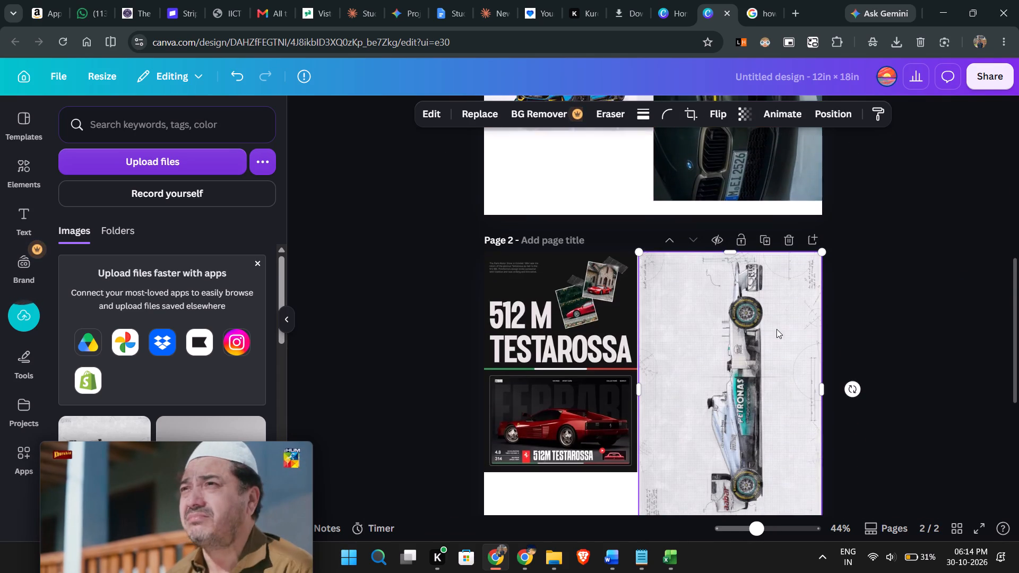
Check the empty area above the Ferrari image on page 2, and look through the poster folder in File Explorer for an image to fill it.
scroll(776, 329, down, 1)
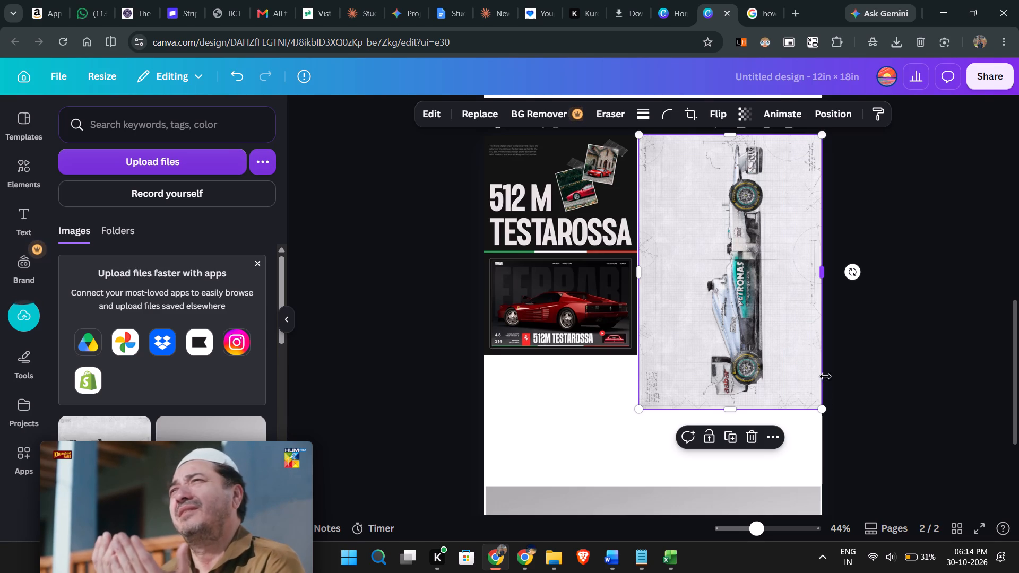
scroll(802, 383, down, 1)
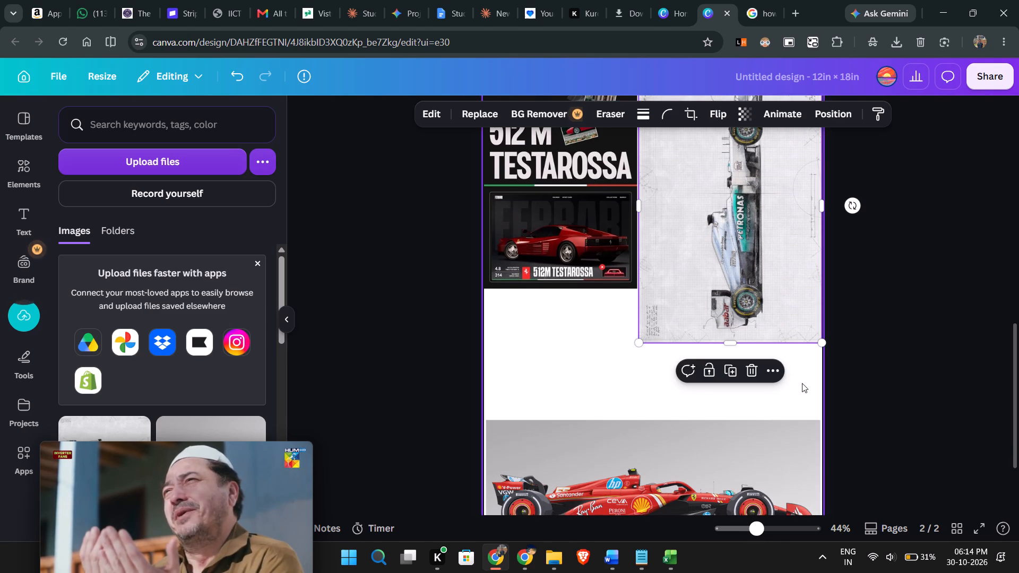
scroll(802, 383, down, 1)
key(alt+Tab)
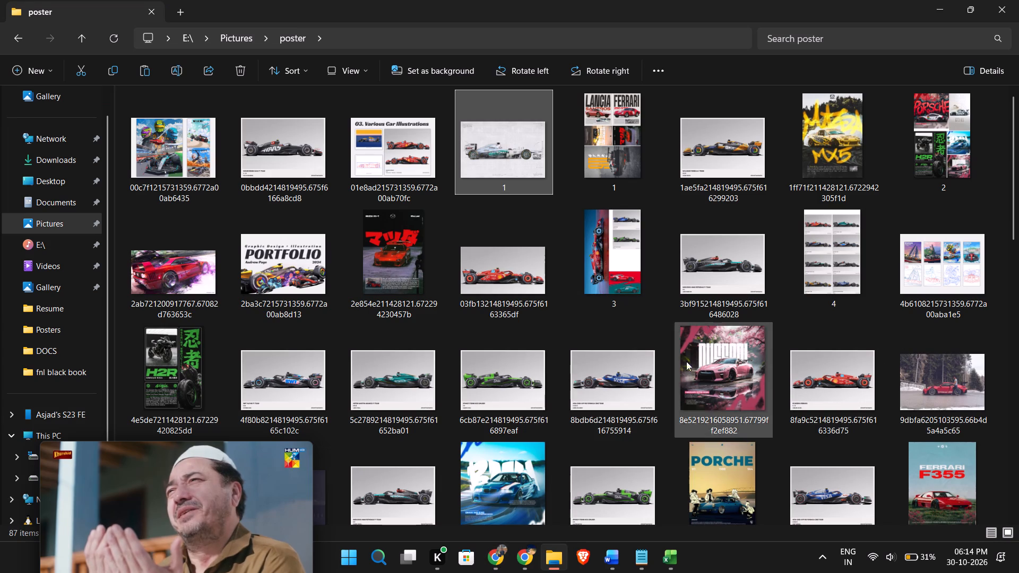
scroll(524, 383, down, 2)
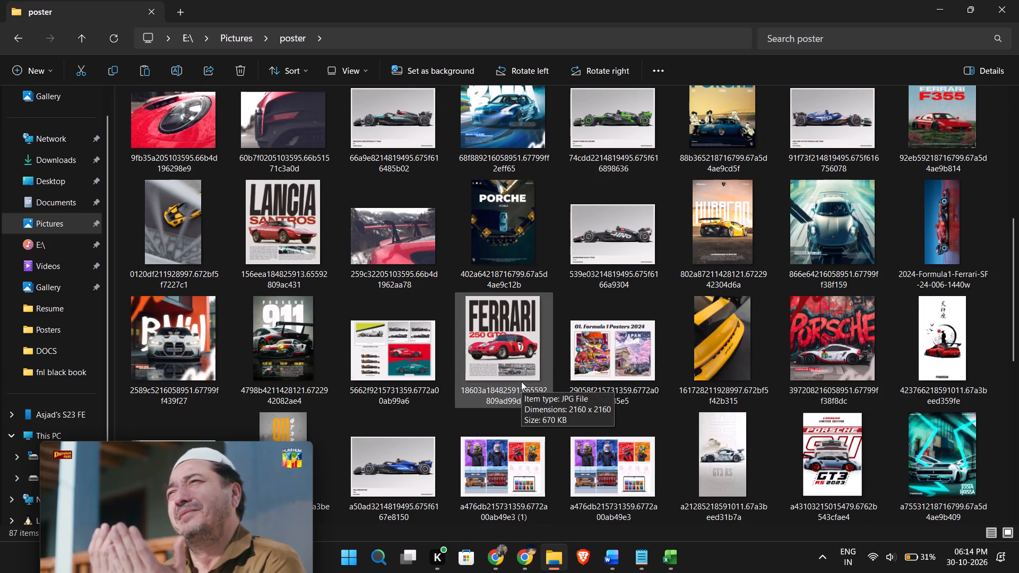
scroll(521, 381, up, 2)
scroll(521, 381, down, 1)
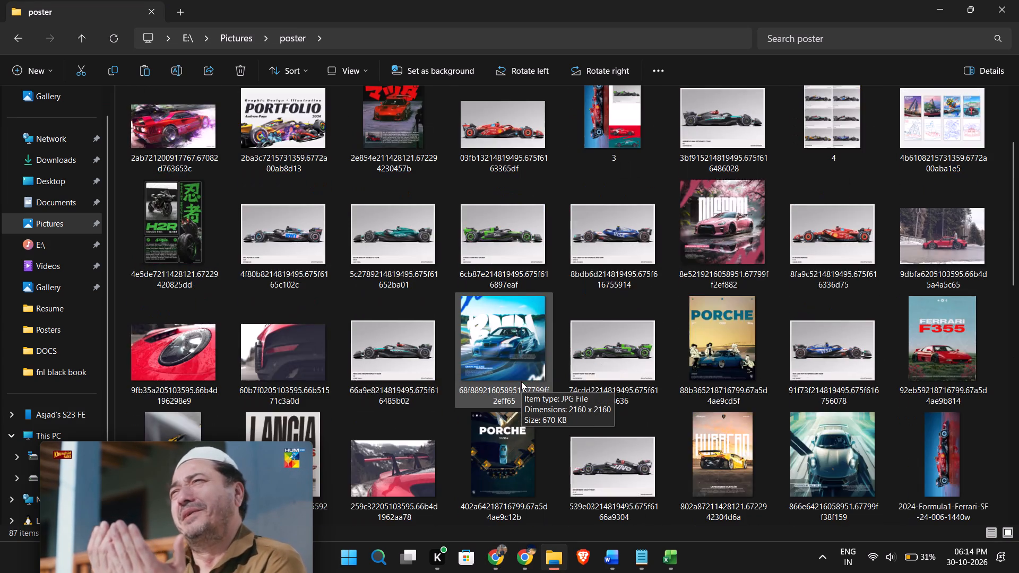
scroll(521, 381, down, 3)
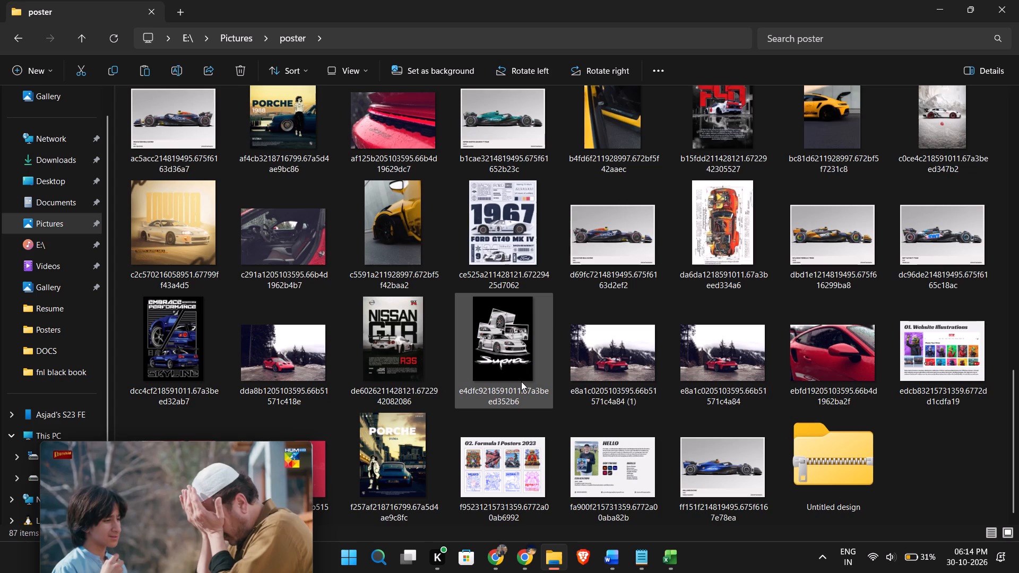
scroll(521, 381, up, 4)
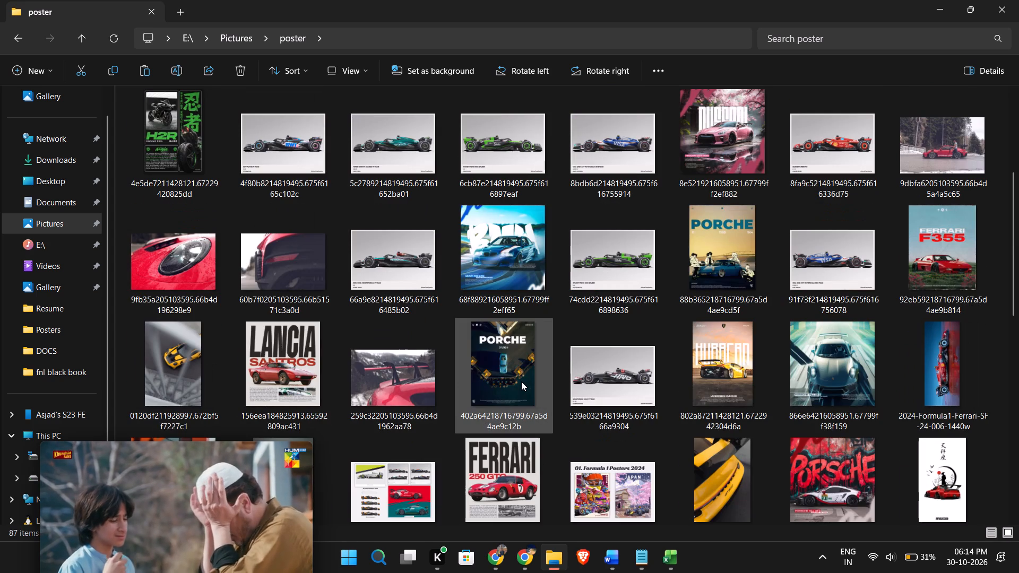
scroll(521, 381, up, 1)
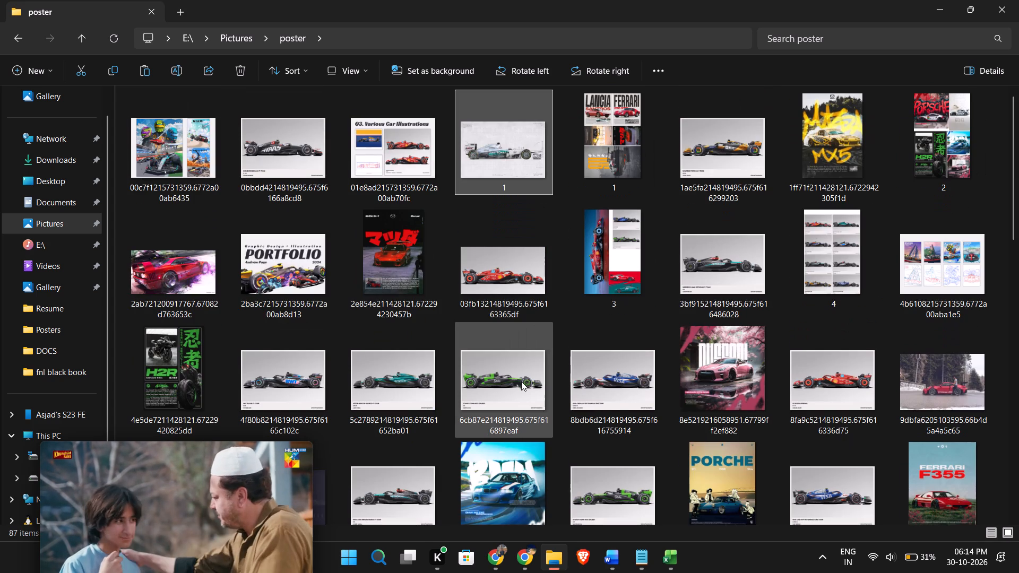
scroll(521, 381, down, 3)
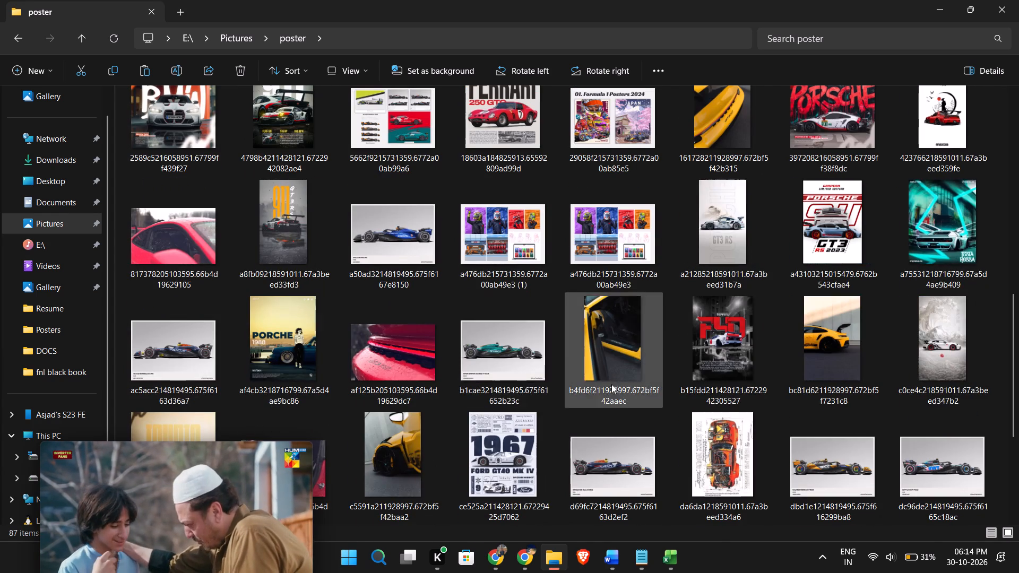
scroll(671, 395, down, 1)
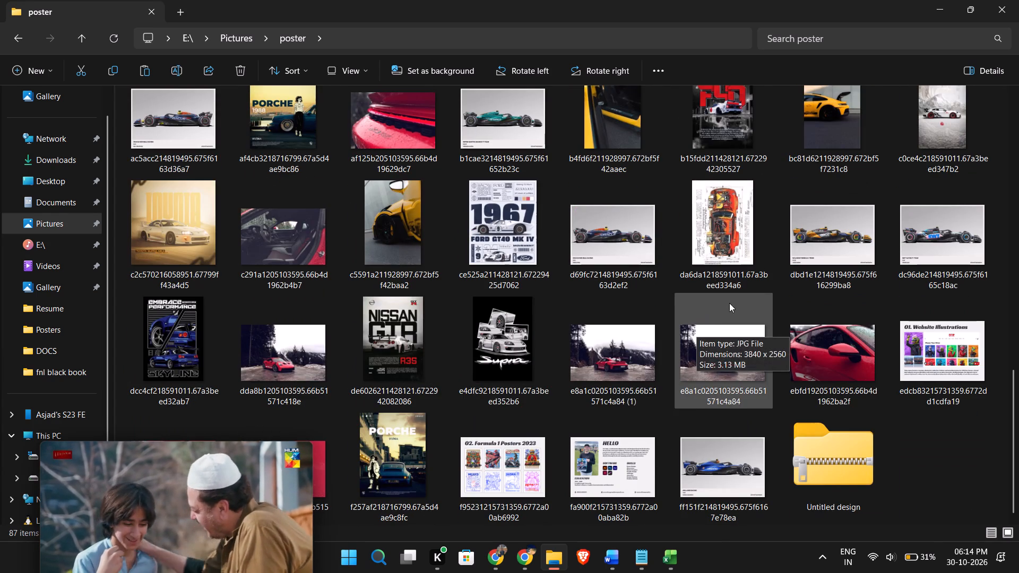
scroll(379, 337, down, 1)
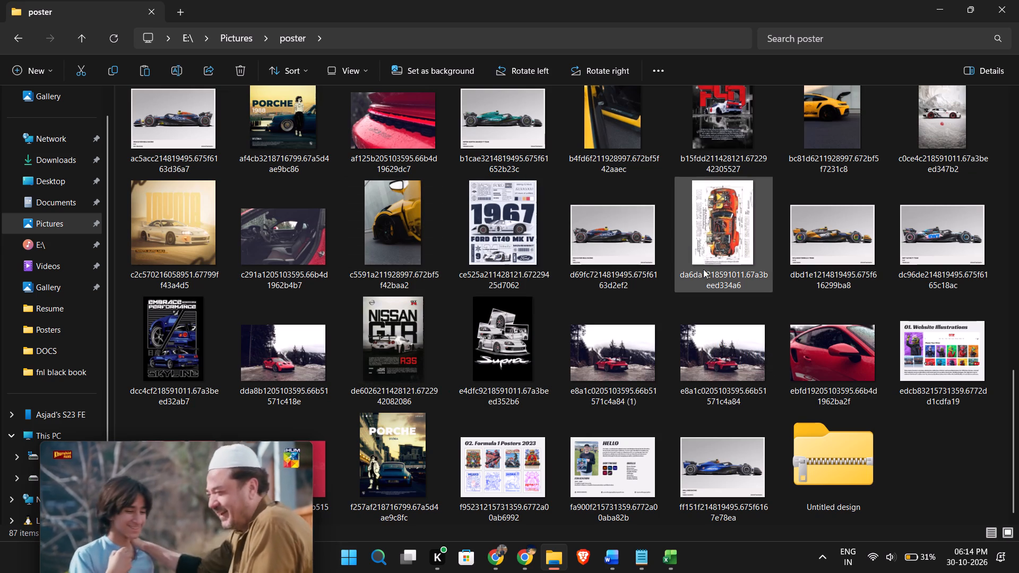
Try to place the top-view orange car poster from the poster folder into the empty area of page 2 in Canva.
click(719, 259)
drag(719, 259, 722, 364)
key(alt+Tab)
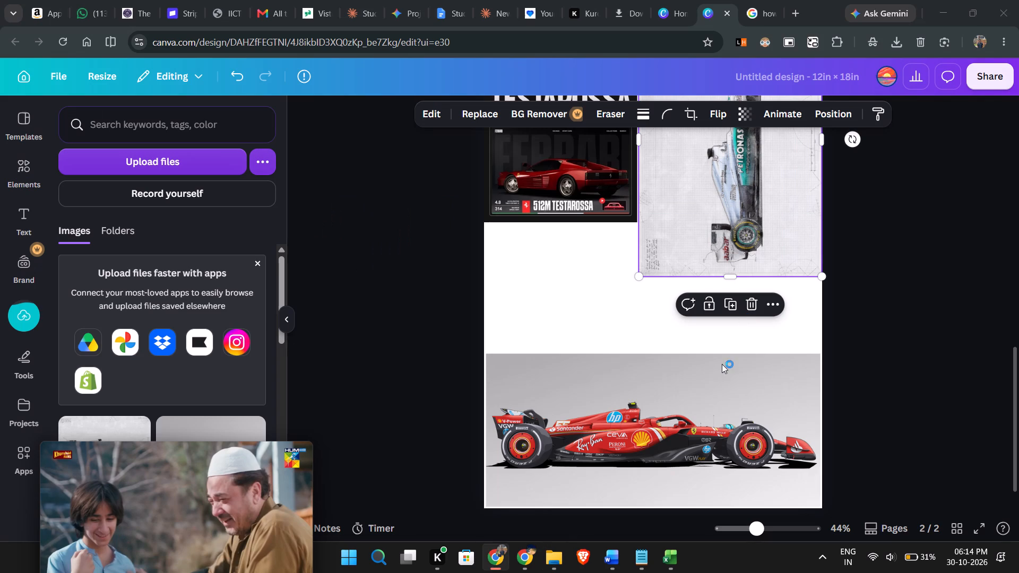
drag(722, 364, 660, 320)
Return to the poster folder in File Explorer and look through it again for another suitable image.
key(alt+Tab)
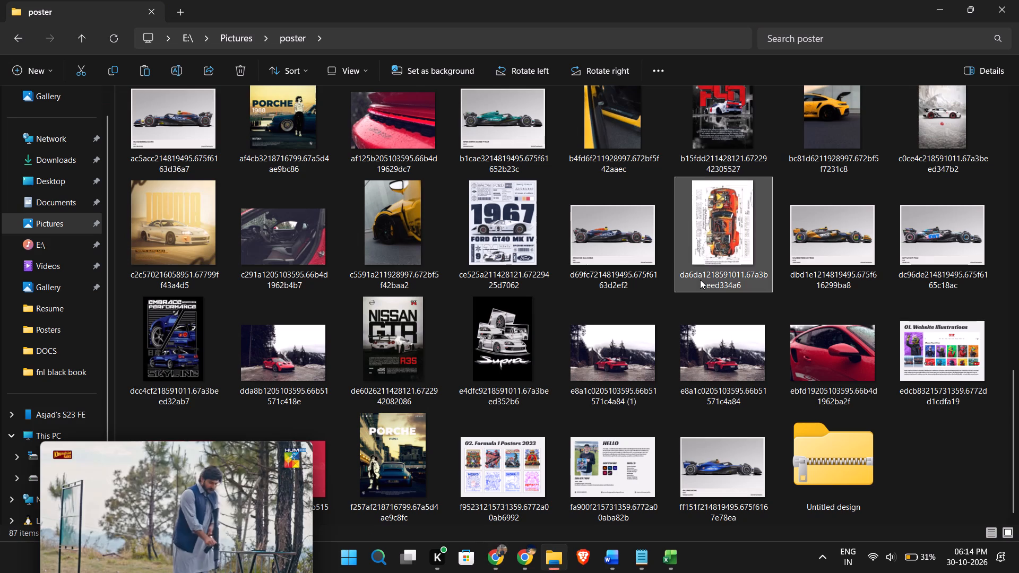
drag(51, 479, 67, 351)
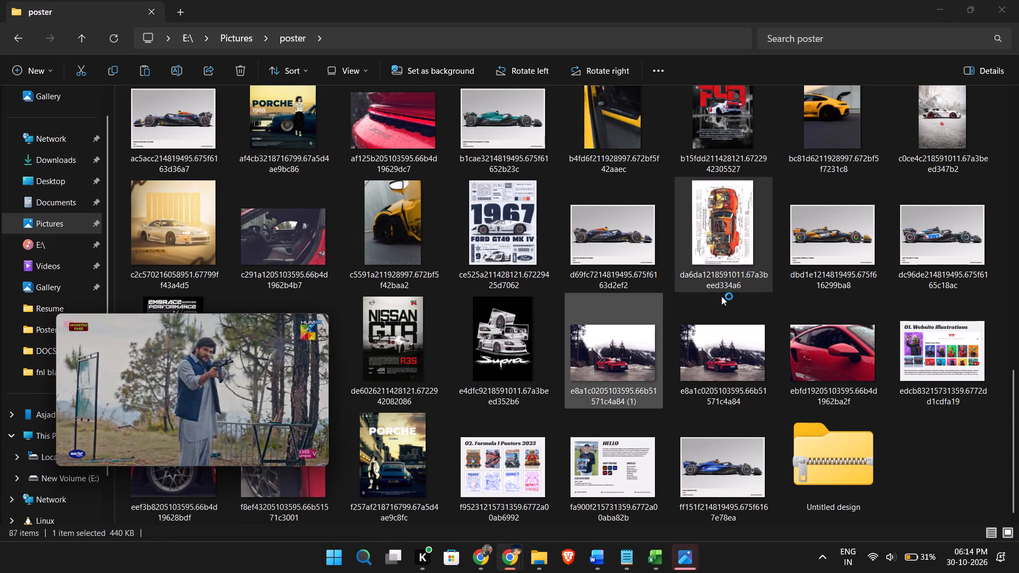
click(606, 268)
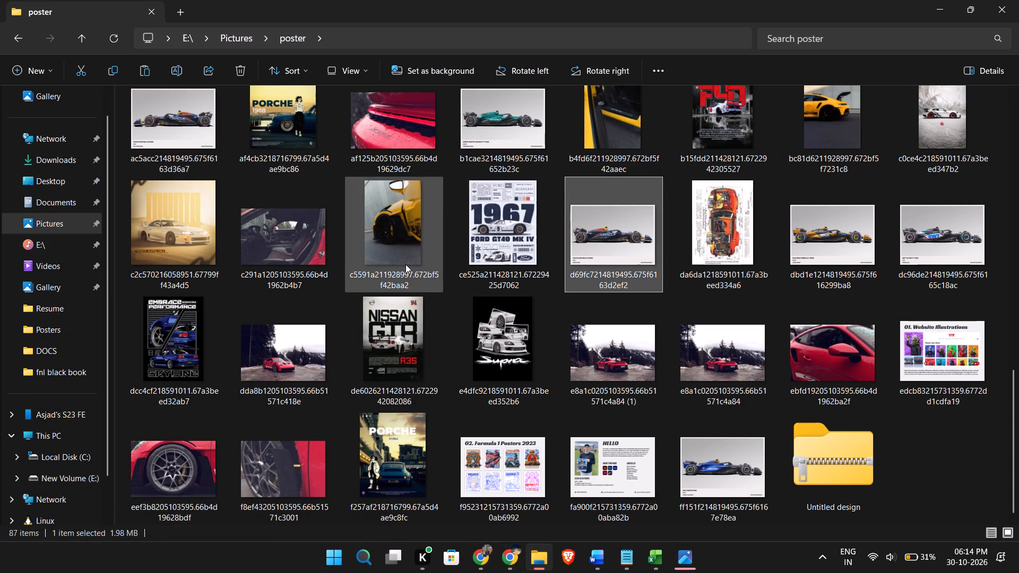
scroll(638, 449, up, 1)
scroll(561, 456, up, 1)
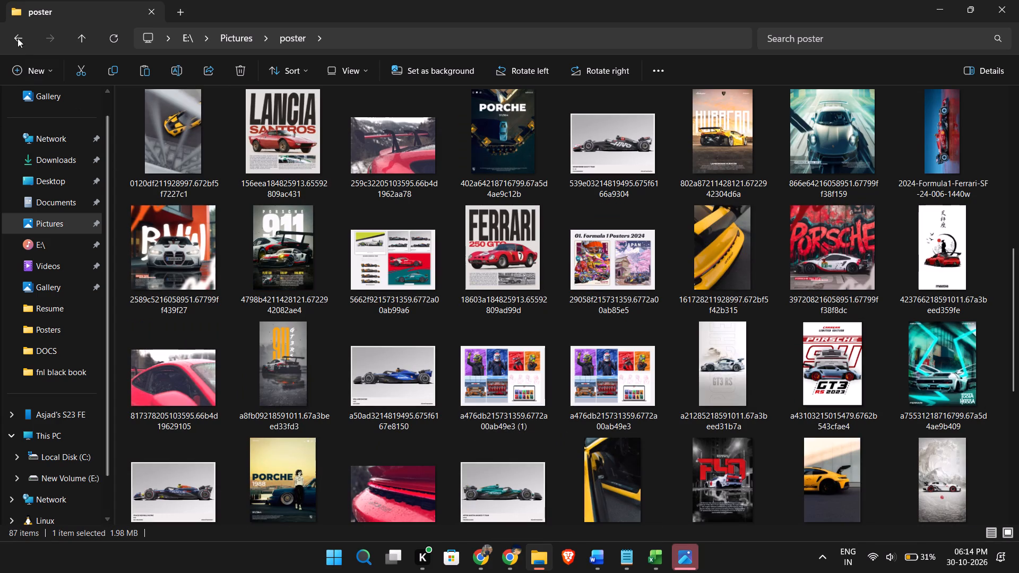
click(17, 31)
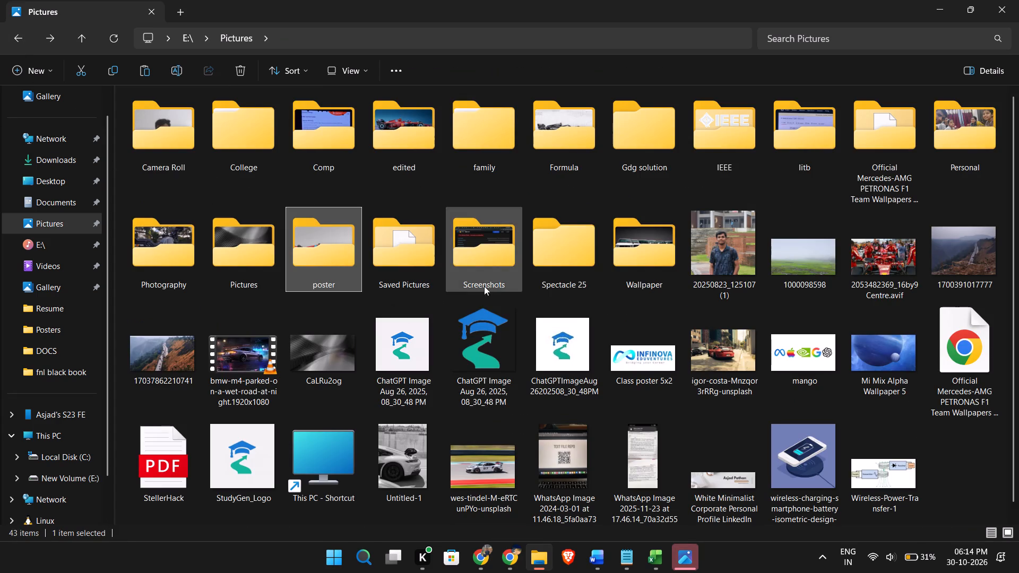
double_click(625, 273)
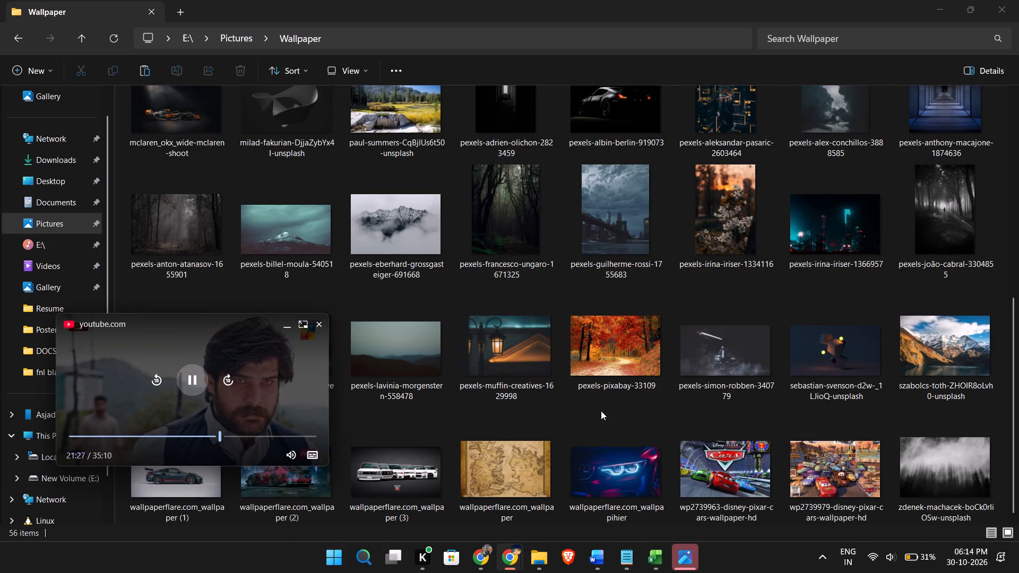
drag(252, 402, 299, 265)
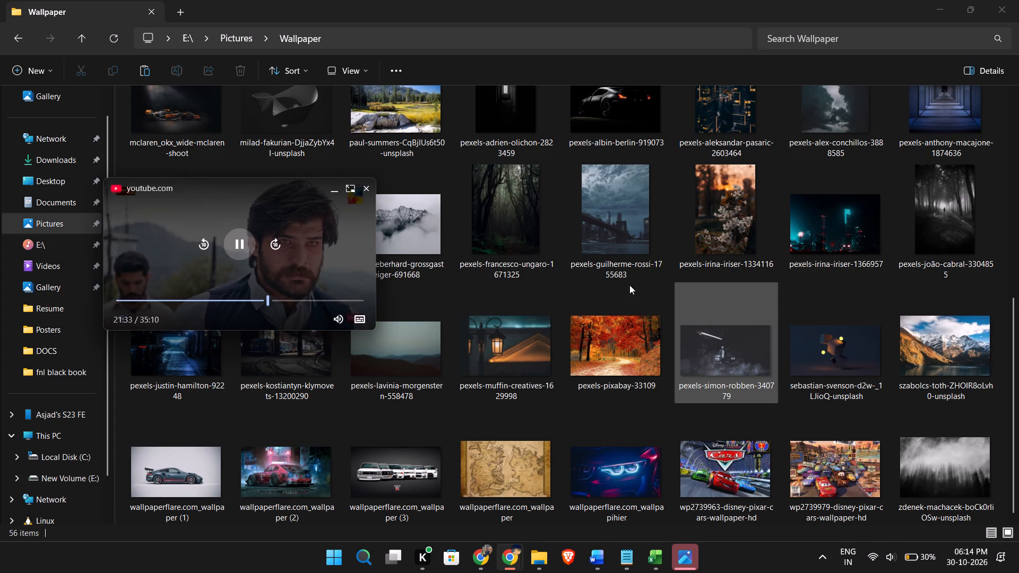
scroll(566, 274, up, 1)
drag(276, 272, 574, 550)
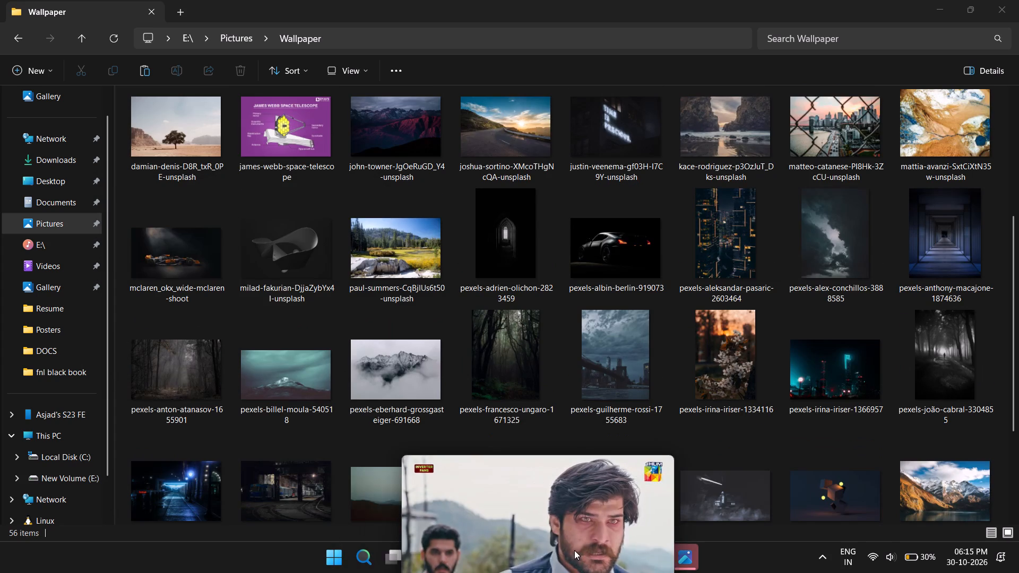
drag(574, 550, 262, 465)
scroll(624, 366, up, 1)
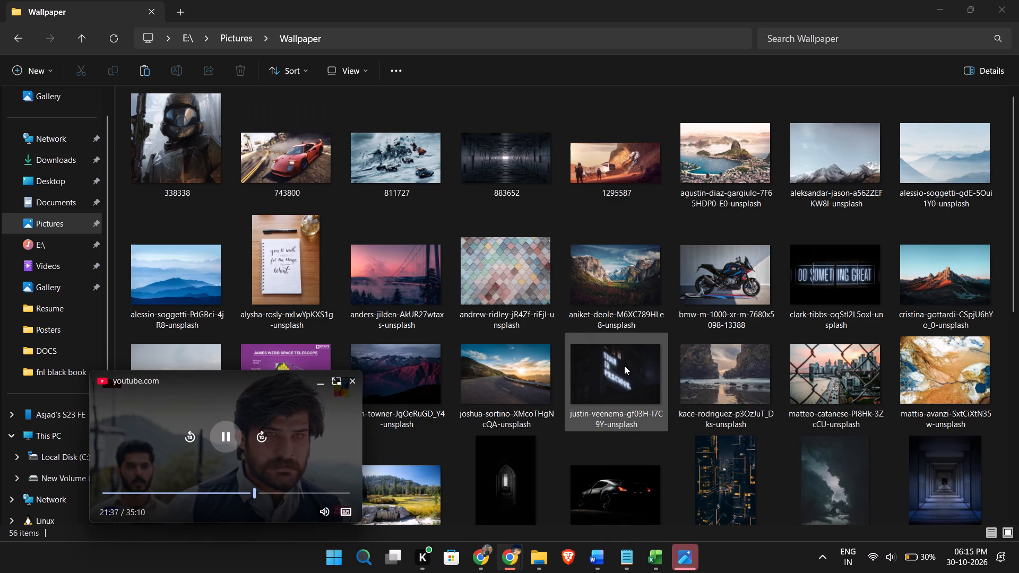
scroll(624, 366, up, 1)
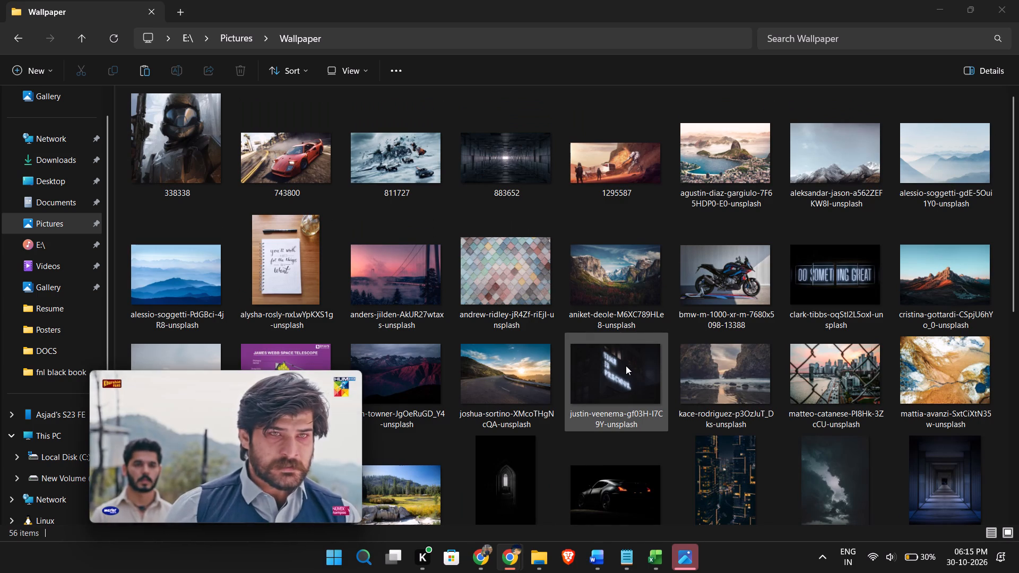
scroll(626, 366, down, 6)
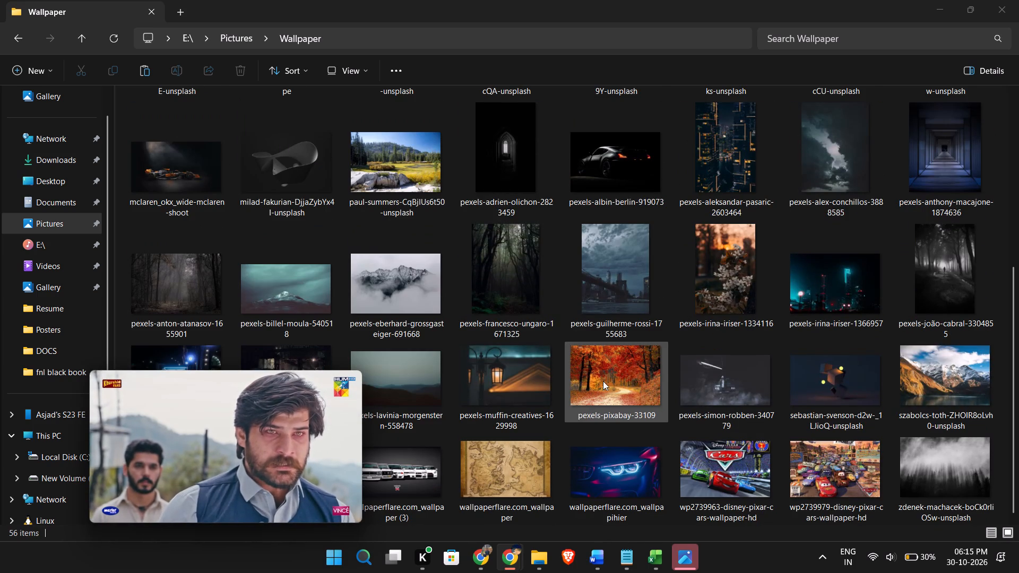
scroll(693, 384, down, 1)
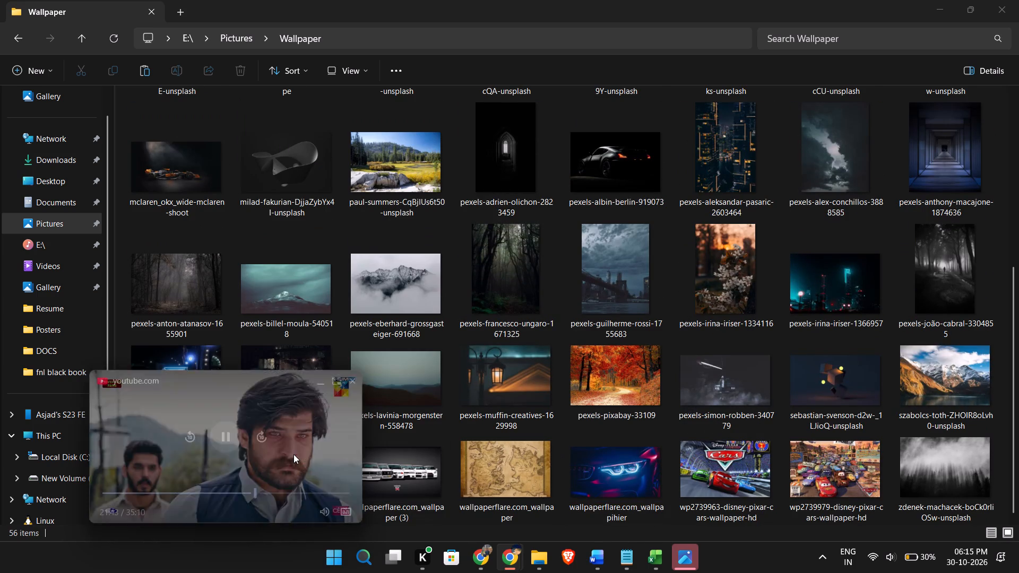
drag(293, 454, 296, 457)
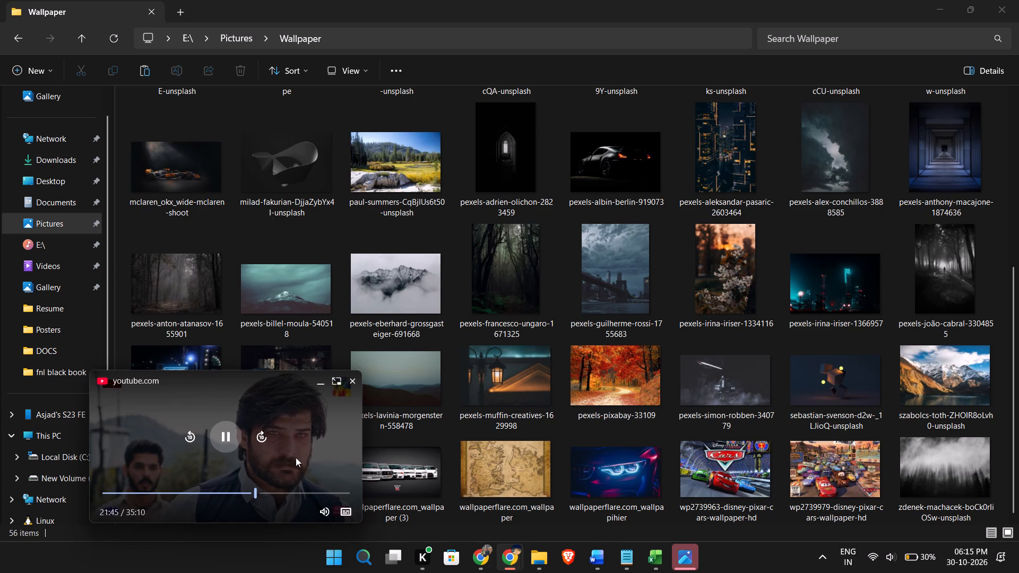
drag(296, 457, 249, 384)
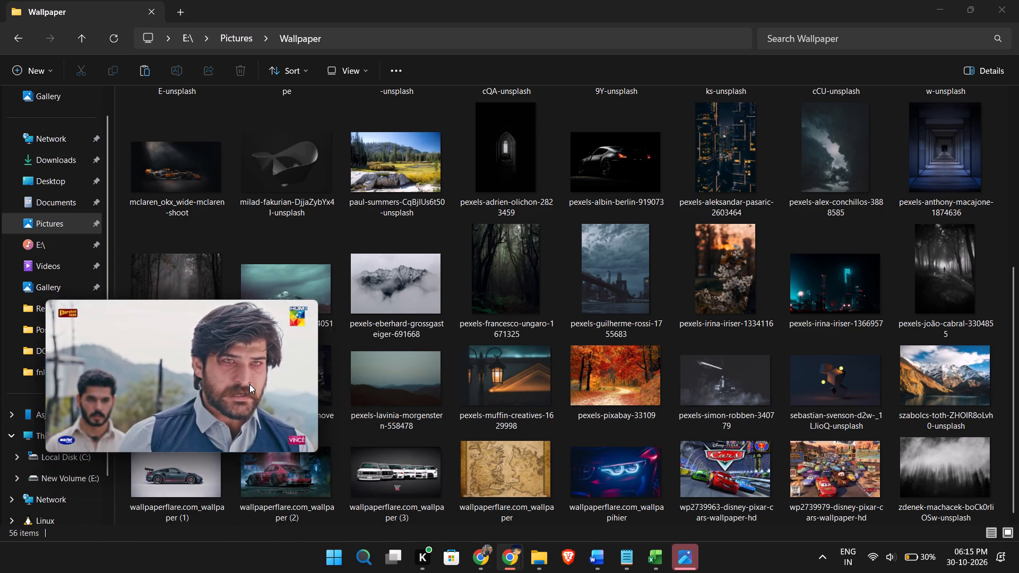
drag(249, 384, 248, 381)
scroll(577, 404, up, 2)
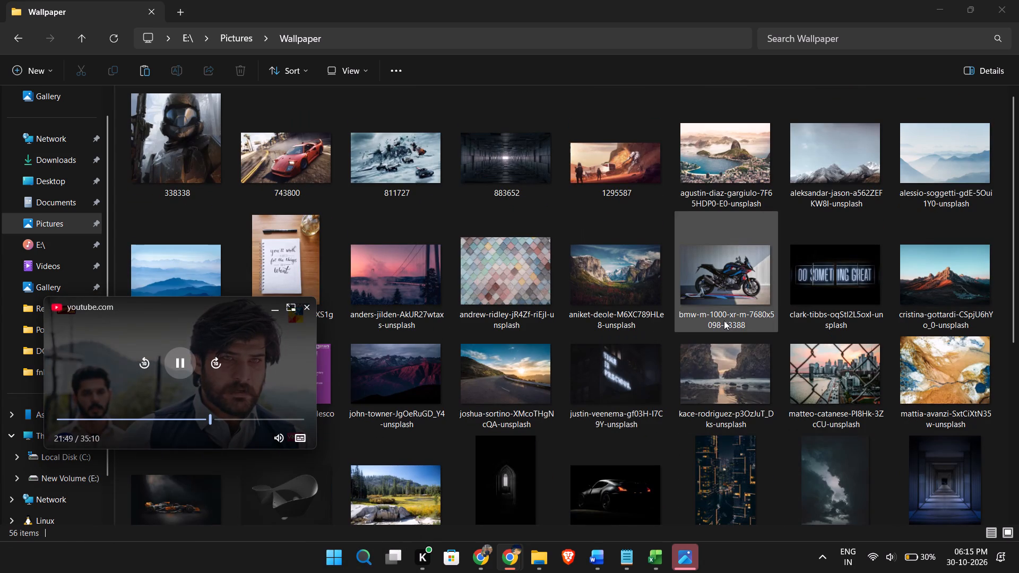
scroll(729, 307, up, 1)
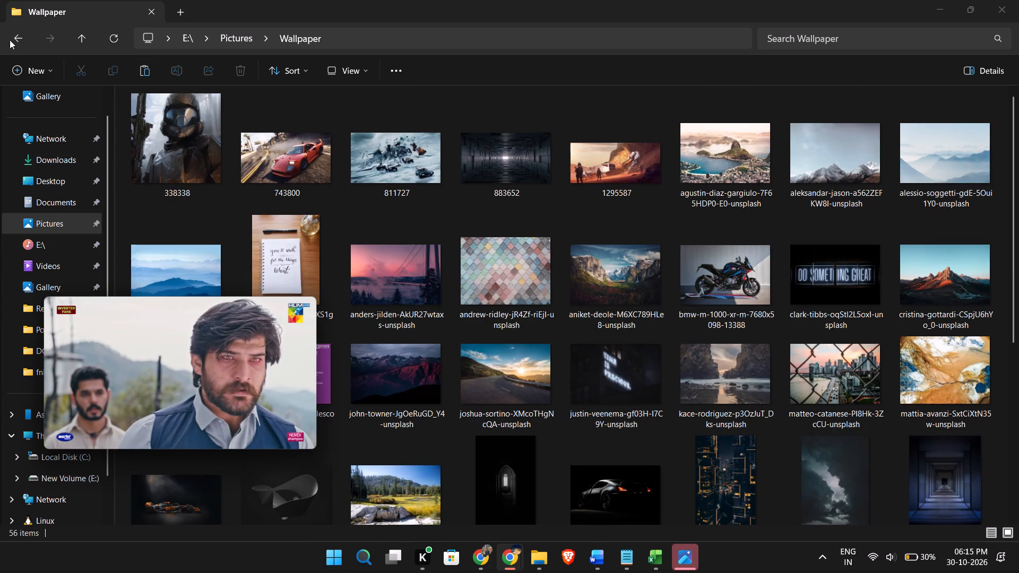
Open the Formula folder inside Pictures and look through its images for one suited to page 2, moving the floating video off the thumbnails.
click(0, 41)
click(14, 39)
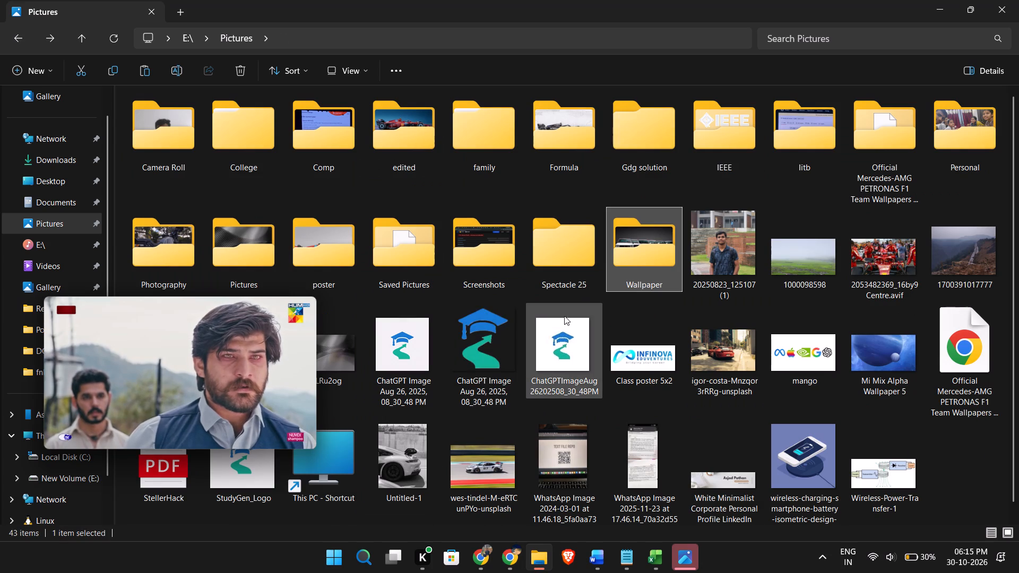
double_click(549, 151)
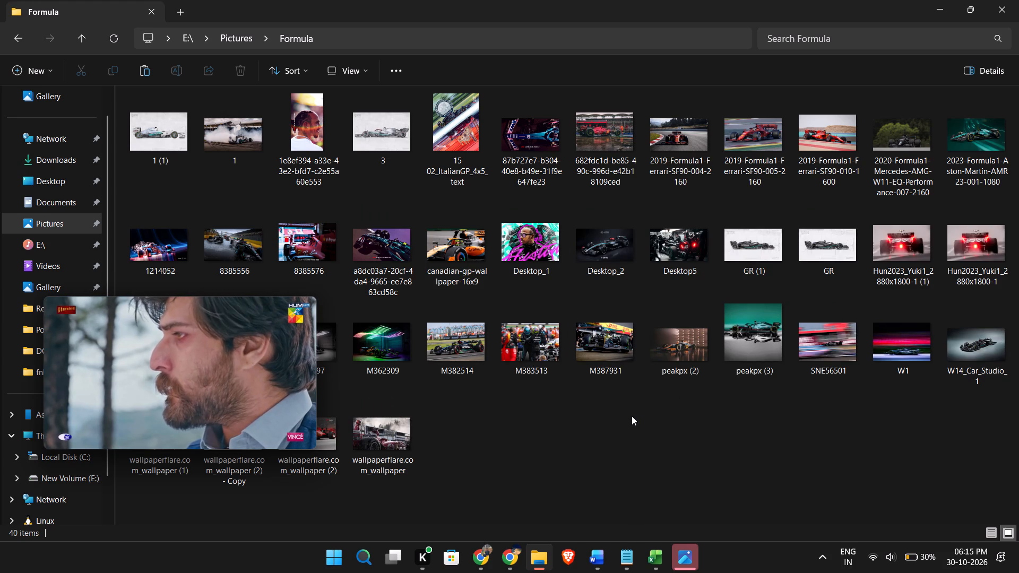
drag(164, 343, 327, 141)
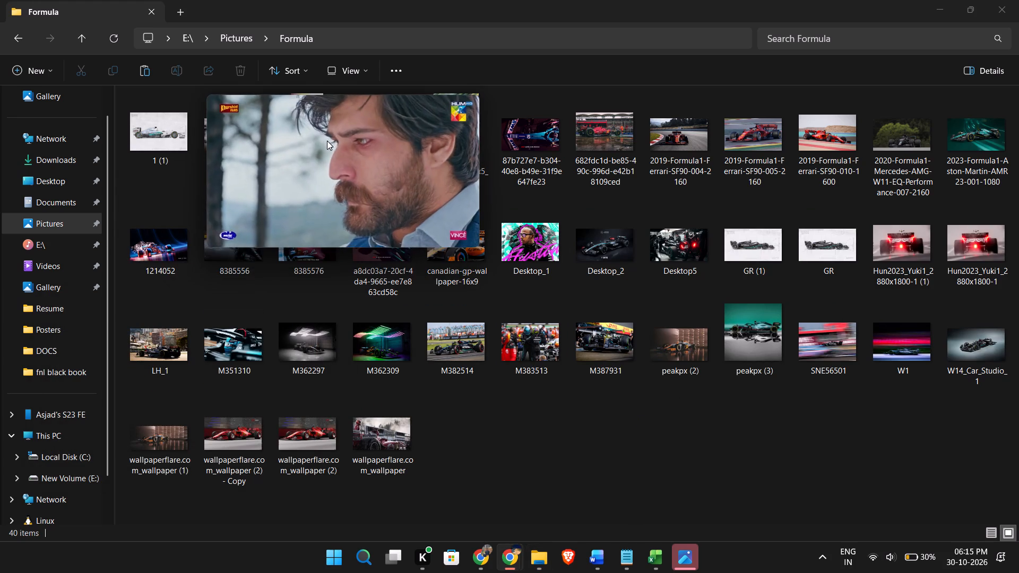
drag(327, 141, 318, 158)
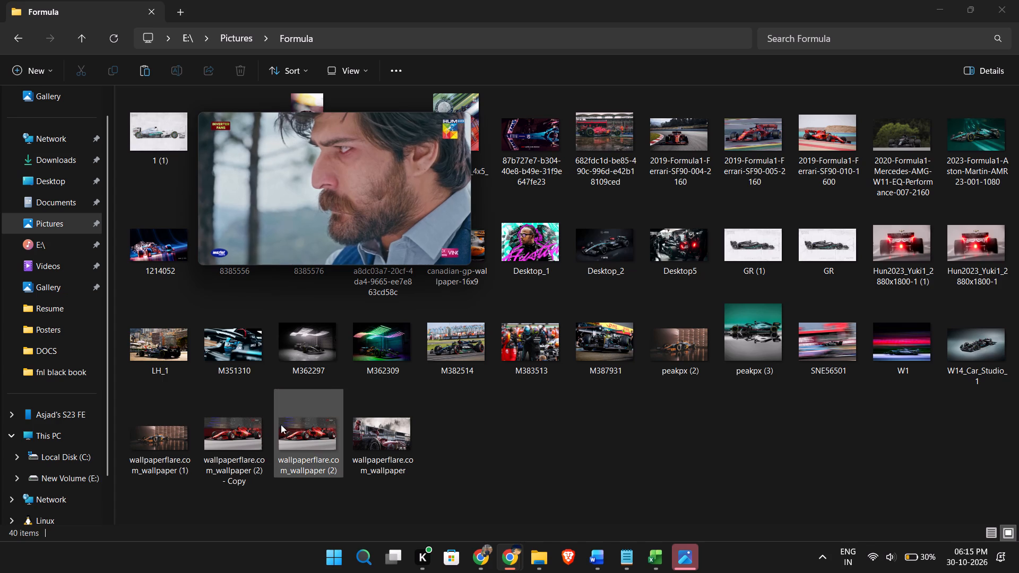
click(304, 421)
click(367, 424)
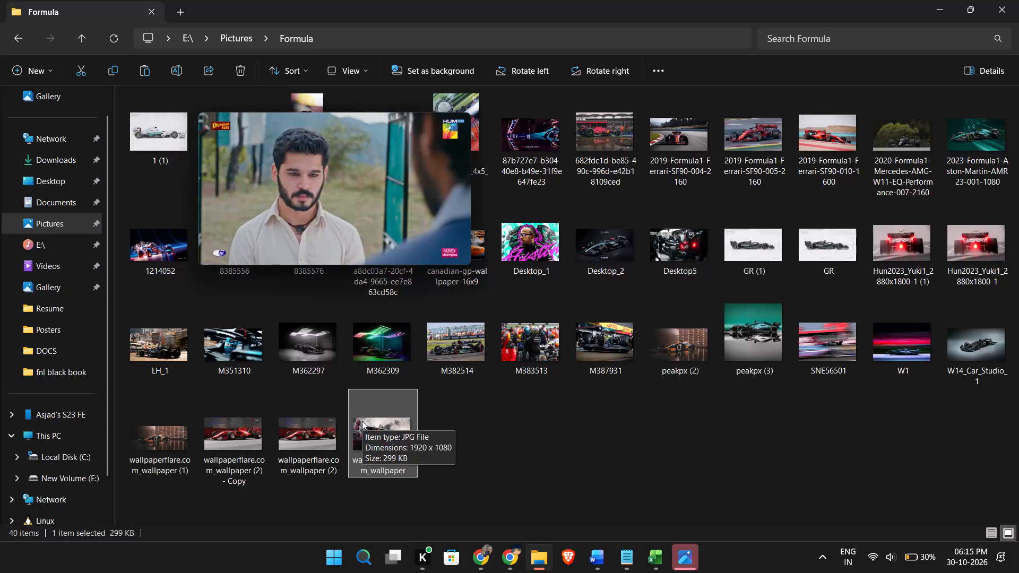
scroll(619, 517, up, 1)
drag(319, 178, 299, 291)
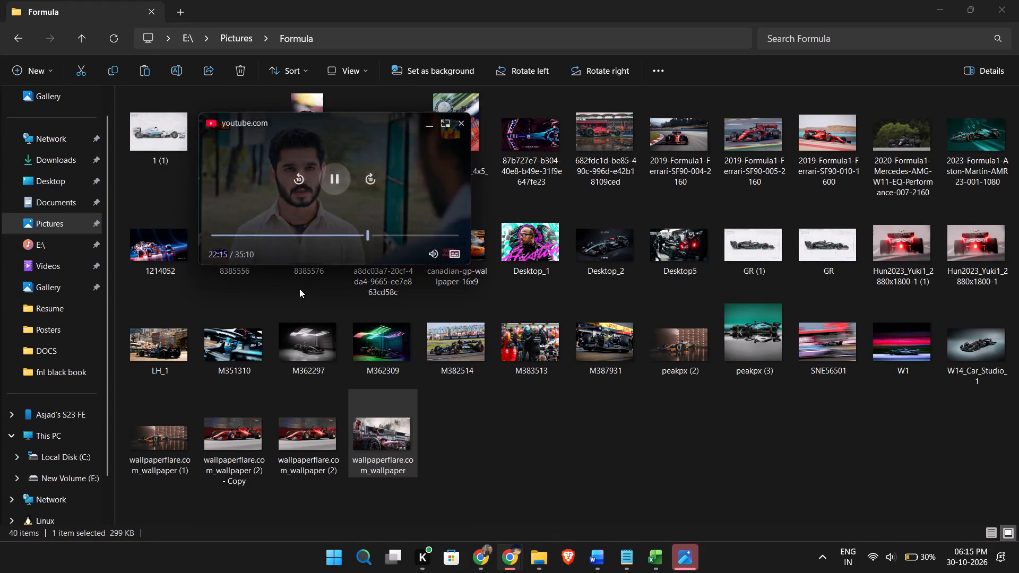
drag(421, 161, 412, 406)
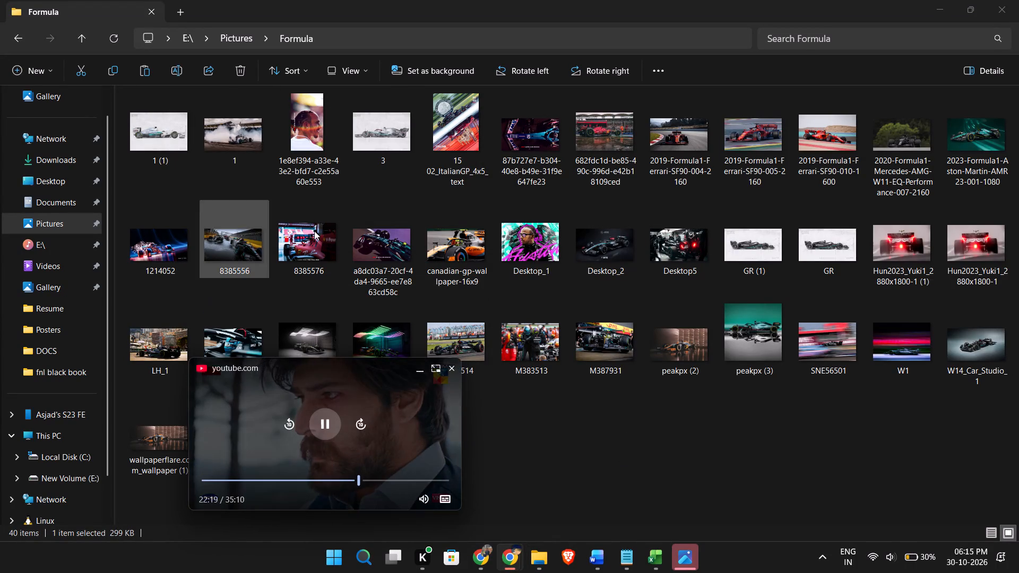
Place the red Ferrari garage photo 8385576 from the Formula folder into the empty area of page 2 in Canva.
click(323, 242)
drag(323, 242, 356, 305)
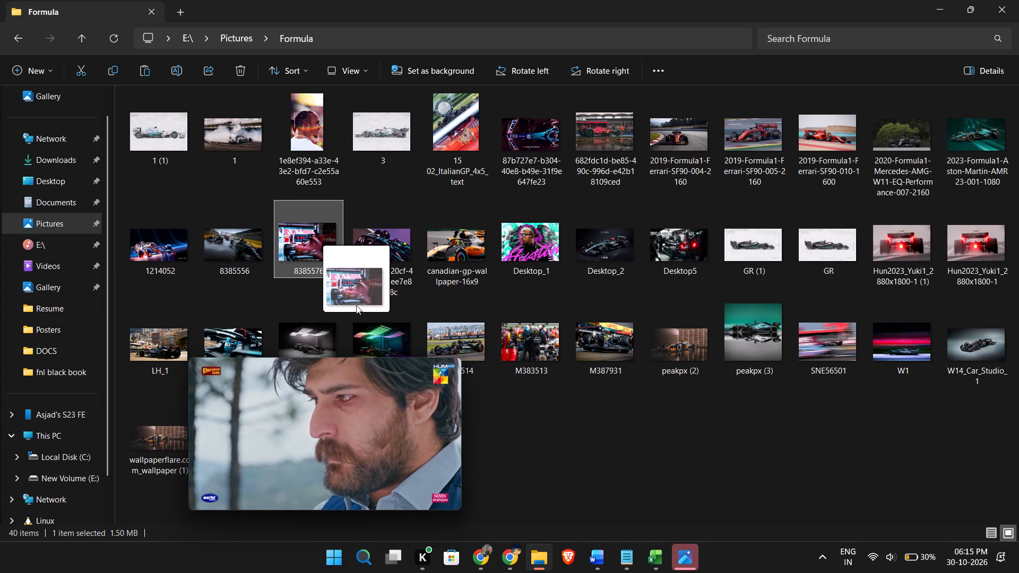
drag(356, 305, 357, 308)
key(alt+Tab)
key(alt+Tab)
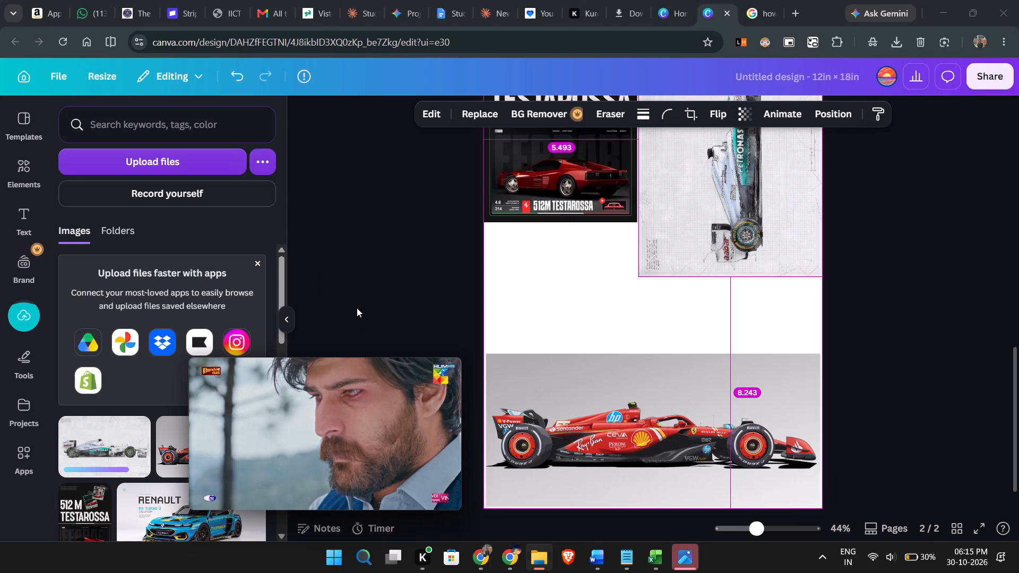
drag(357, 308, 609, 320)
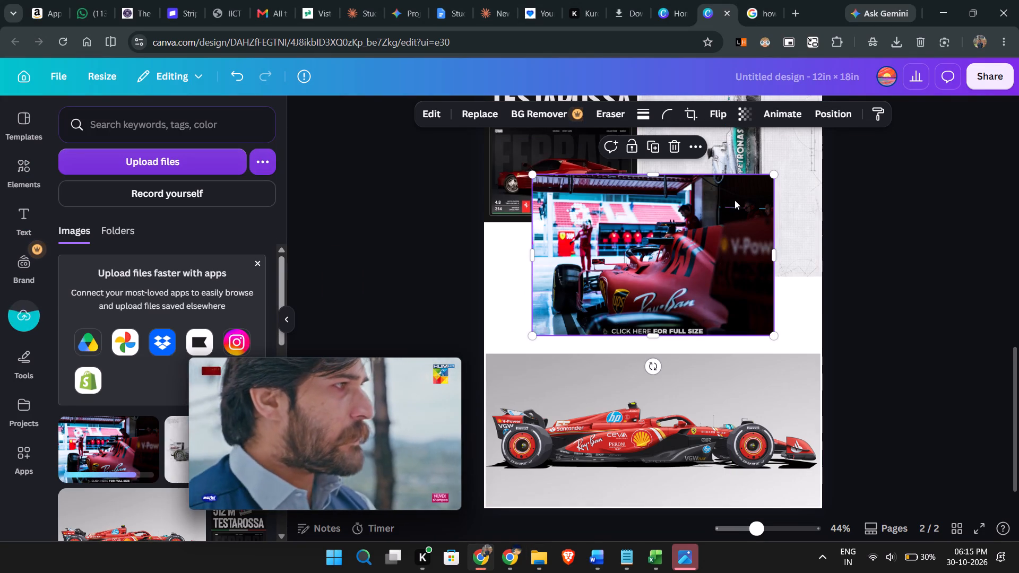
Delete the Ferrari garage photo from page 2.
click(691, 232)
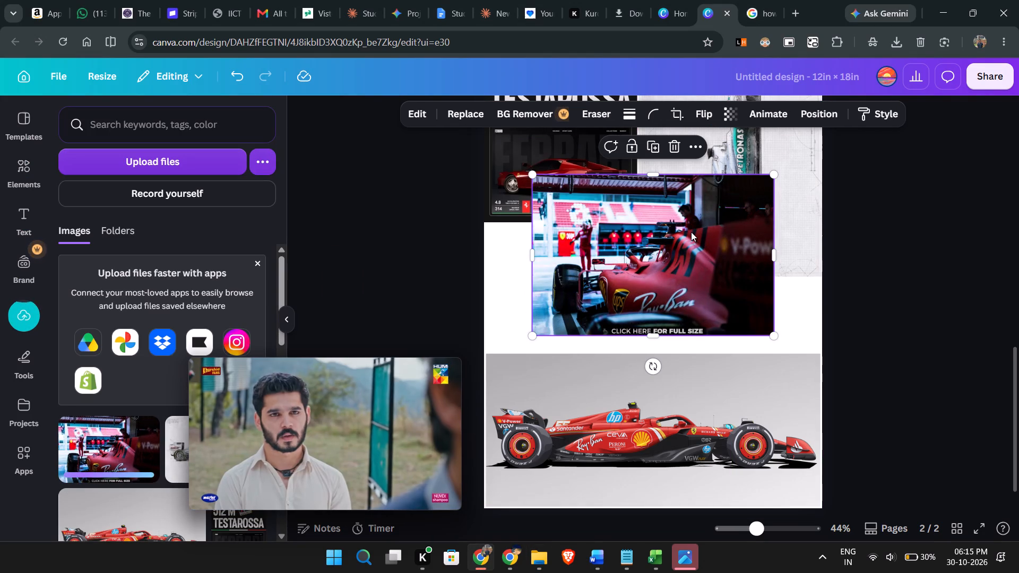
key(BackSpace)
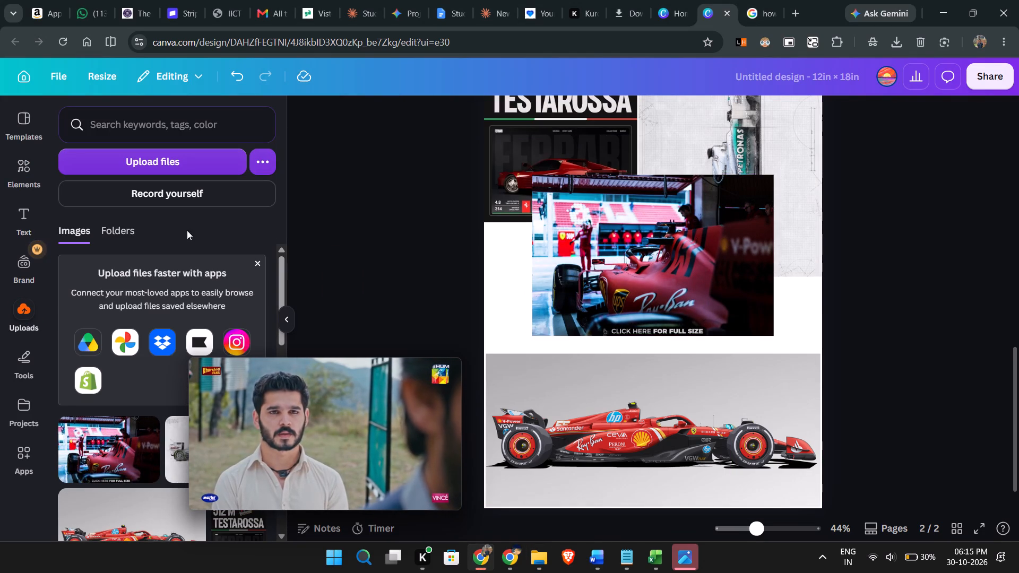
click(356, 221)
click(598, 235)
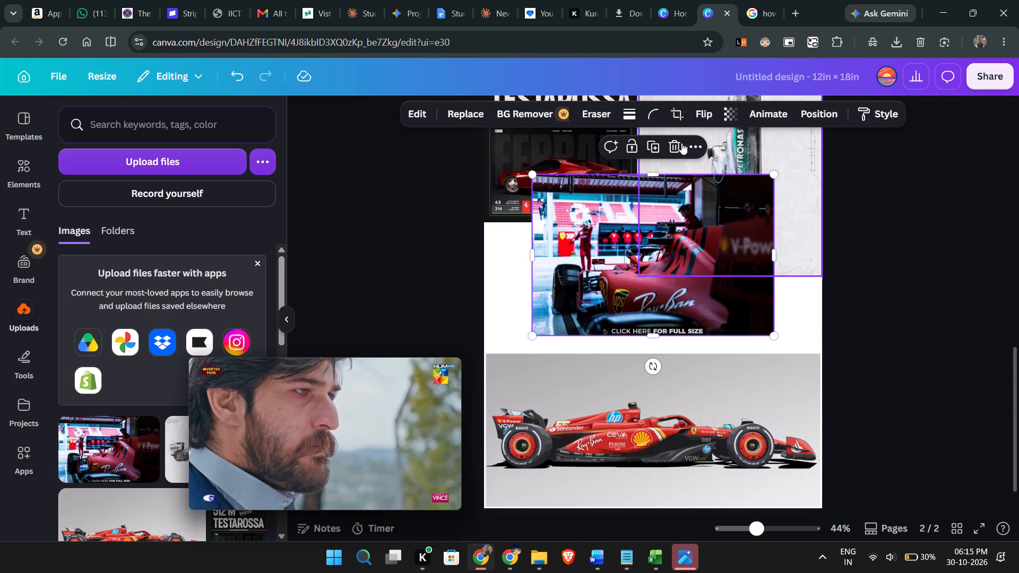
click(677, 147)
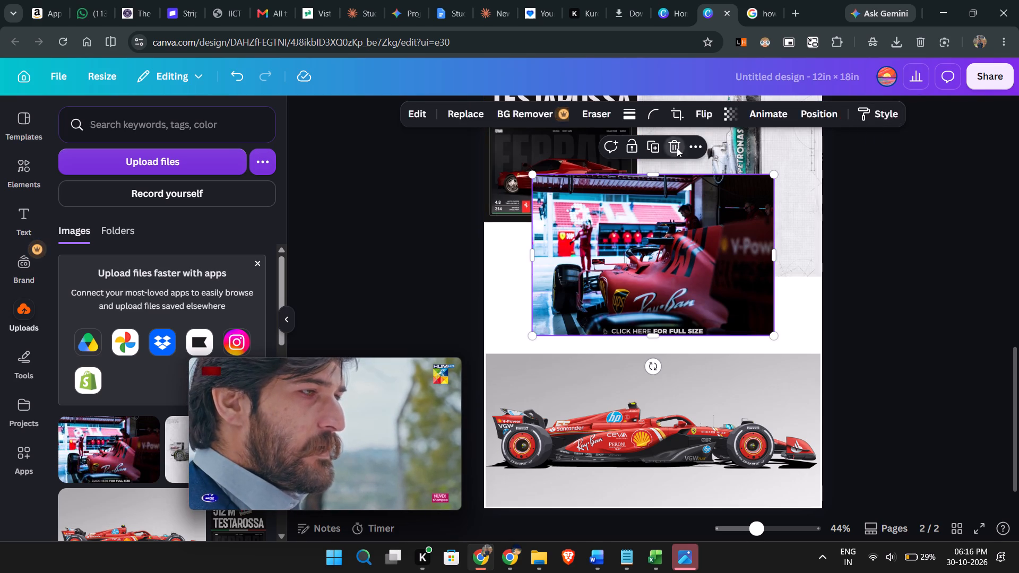
Examine the gaps between the country posters on page 1 up close, around the Singapore and Belgium posters.
scroll(653, 259, up, 12)
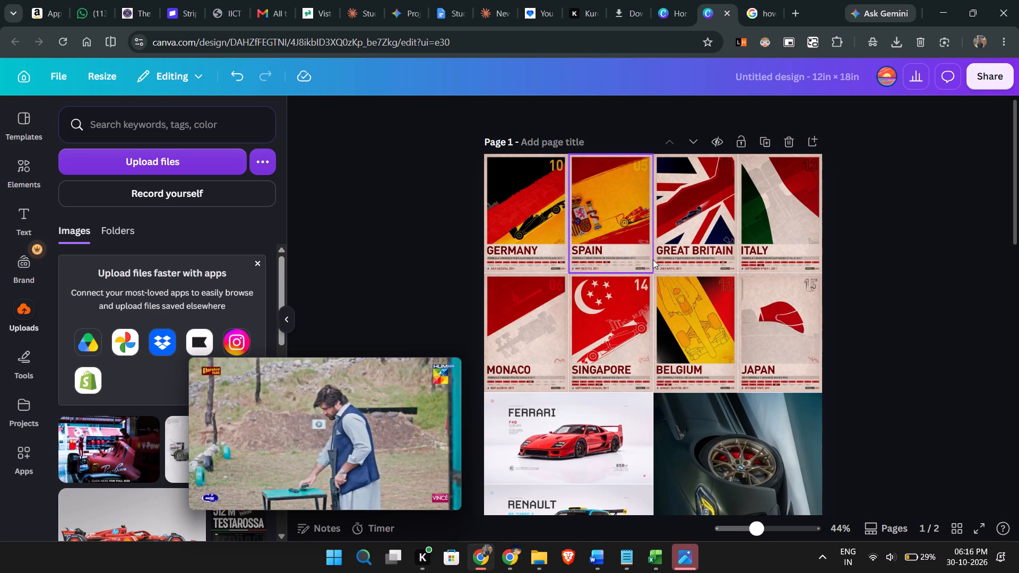
ctrl+scroll(871, 409, up, 3)
ctrl+scroll(765, 329, up, 3)
scroll(609, 300, up, 3)
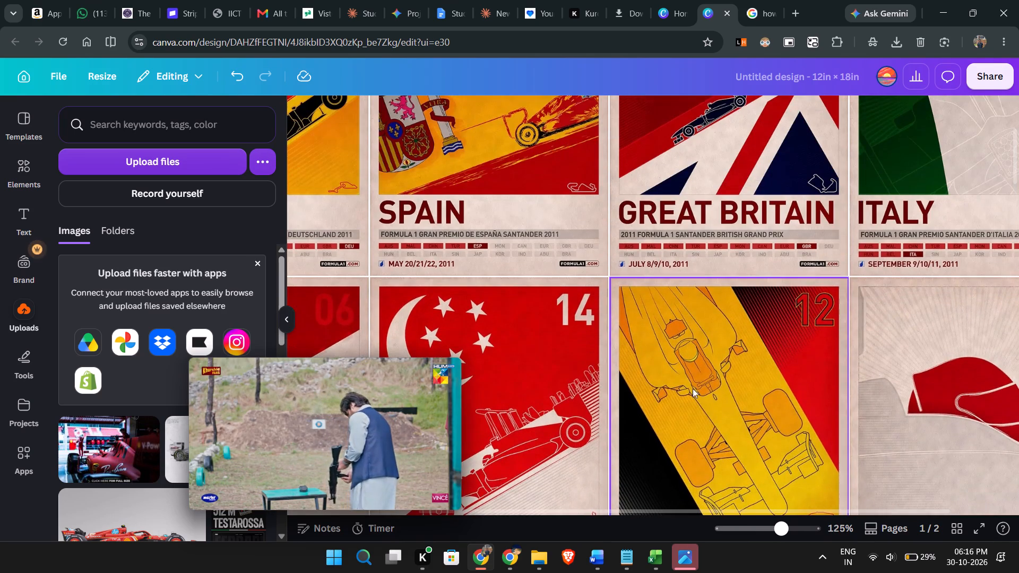
ctrl+scroll(674, 330, up, 10)
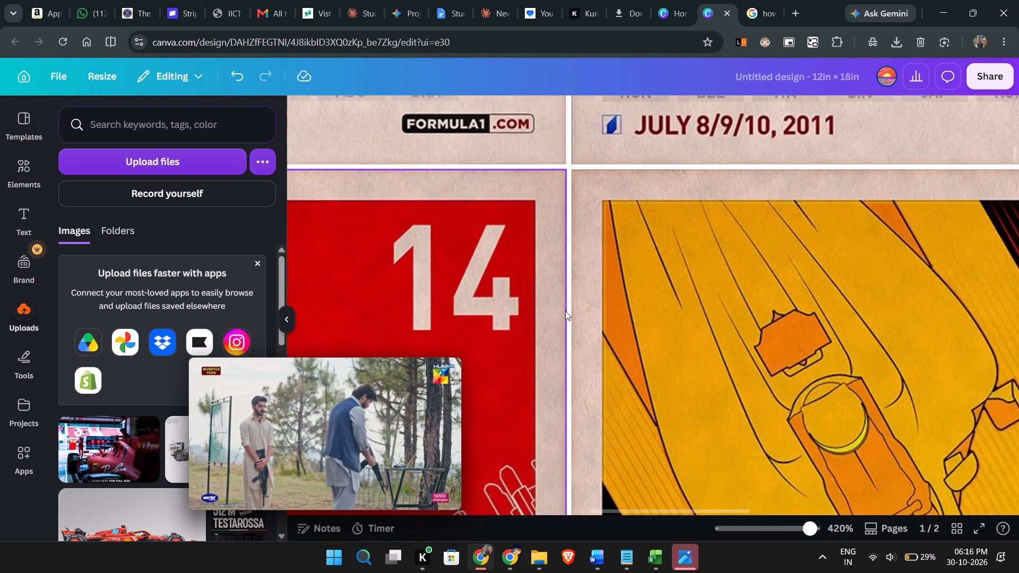
ctrl+scroll(565, 311, up, 4)
ctrl+scroll(572, 155, down, 3)
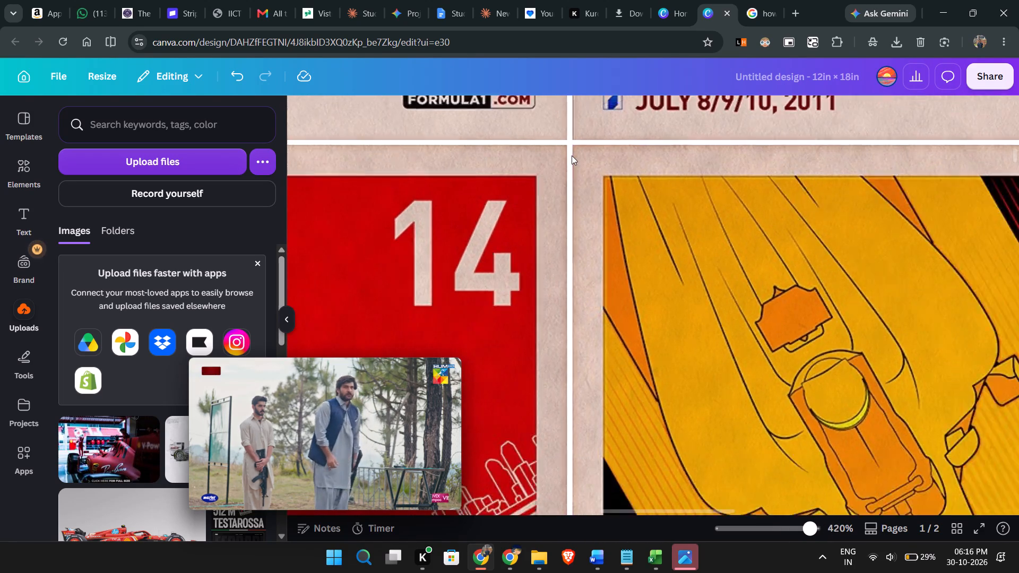
ctrl+scroll(572, 155, down, 13)
scroll(716, 228, up, 2)
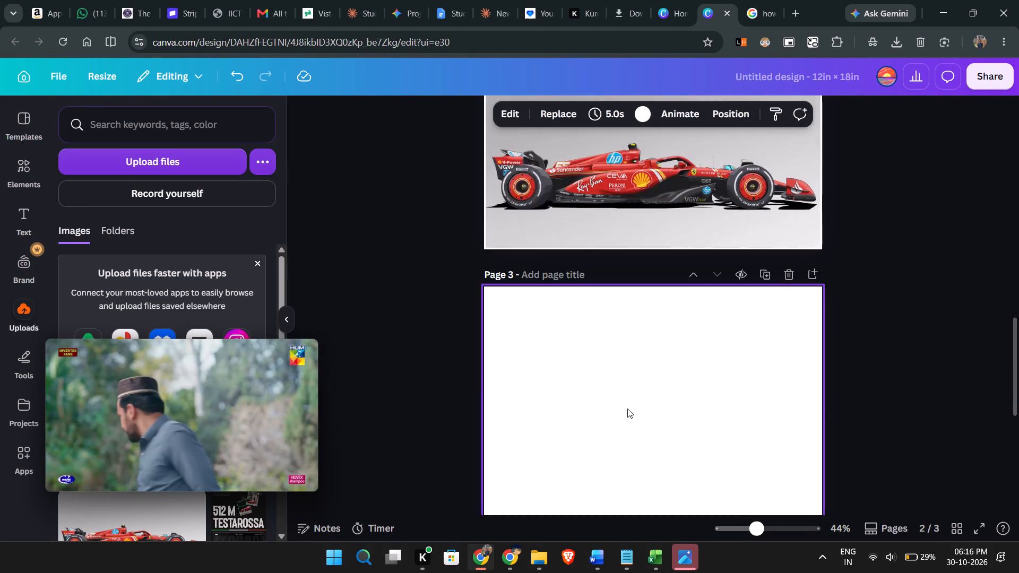
Paste the copied eight-car grid image onto page 3 and move it into the page's upper-left corner.
scroll(627, 409, down, 2)
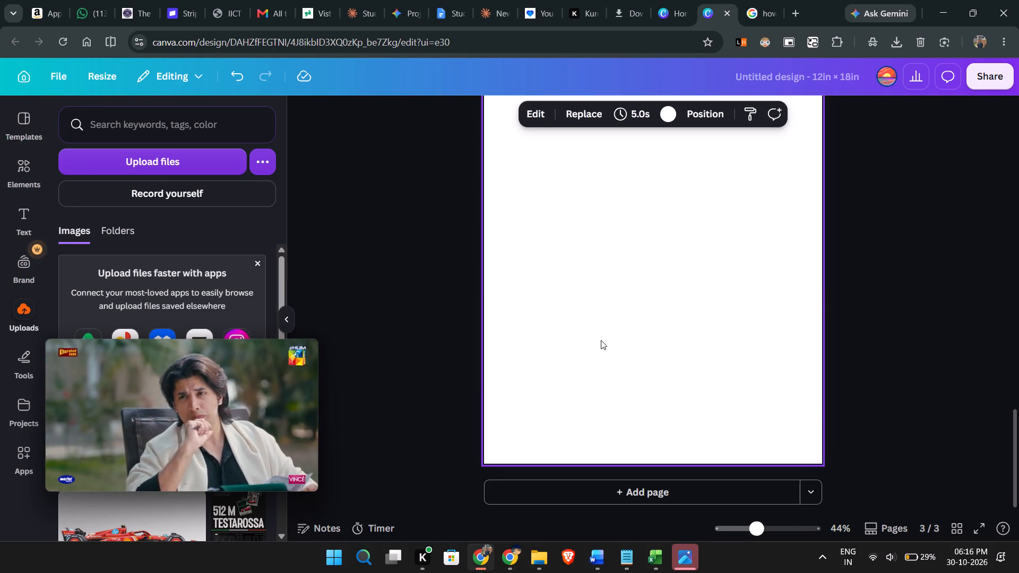
scroll(601, 340, up, 1)
key(ctrl+v)
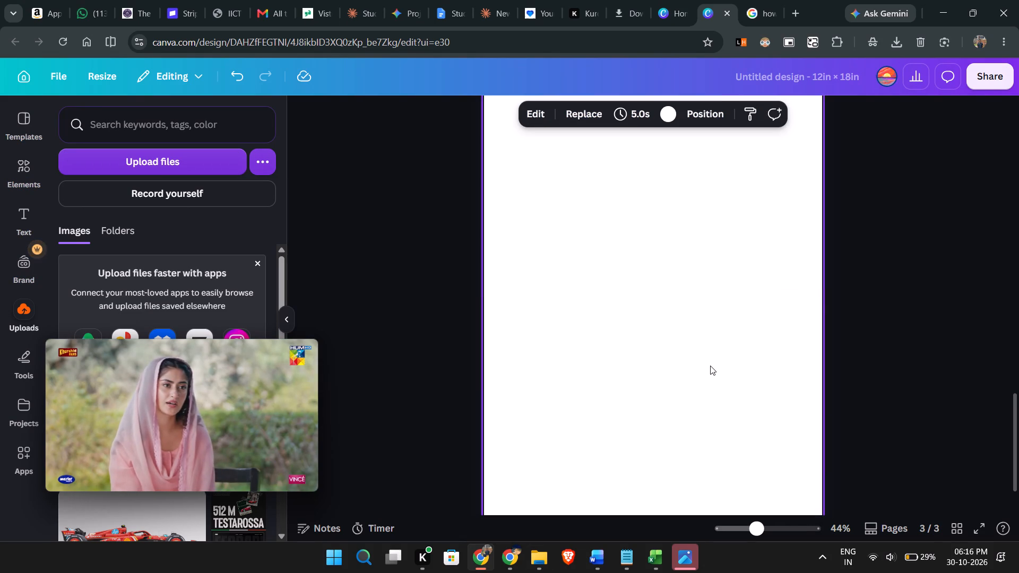
scroll(710, 366, up, 1)
drag(656, 385, 650, 375)
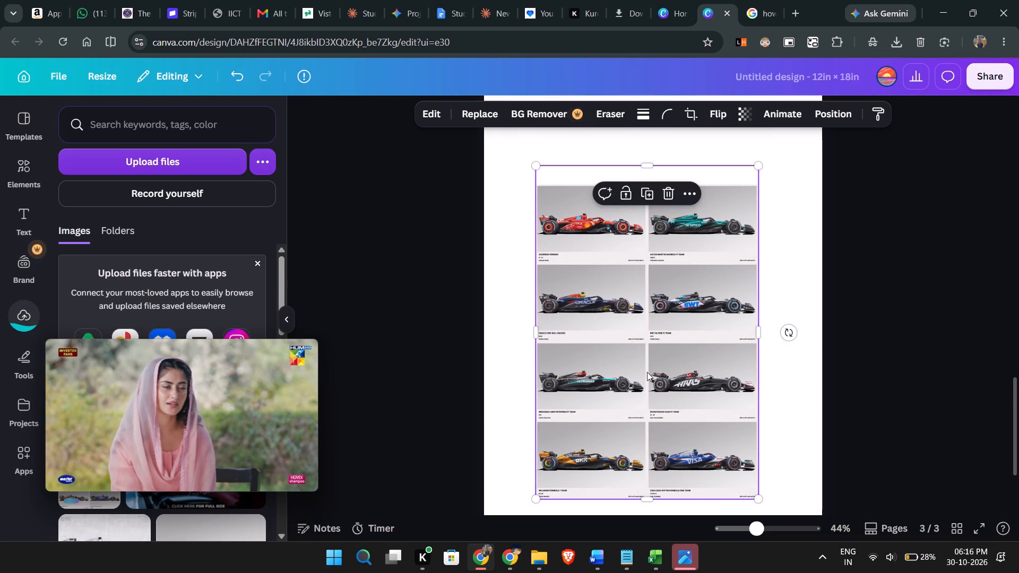
drag(645, 369, 608, 320)
scroll(608, 319, up, 2)
drag(597, 343, 579, 319)
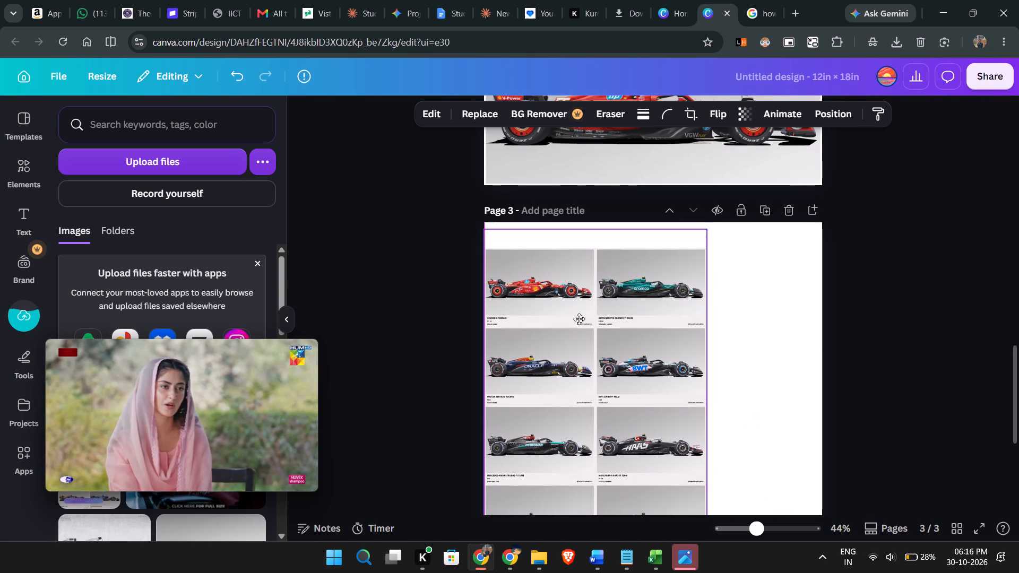
drag(579, 319, 578, 318)
Enlarge the eight-car grid image from its lower-right corner until it fills the whole of page 3.
scroll(580, 319, down, 4)
drag(706, 288, 712, 308)
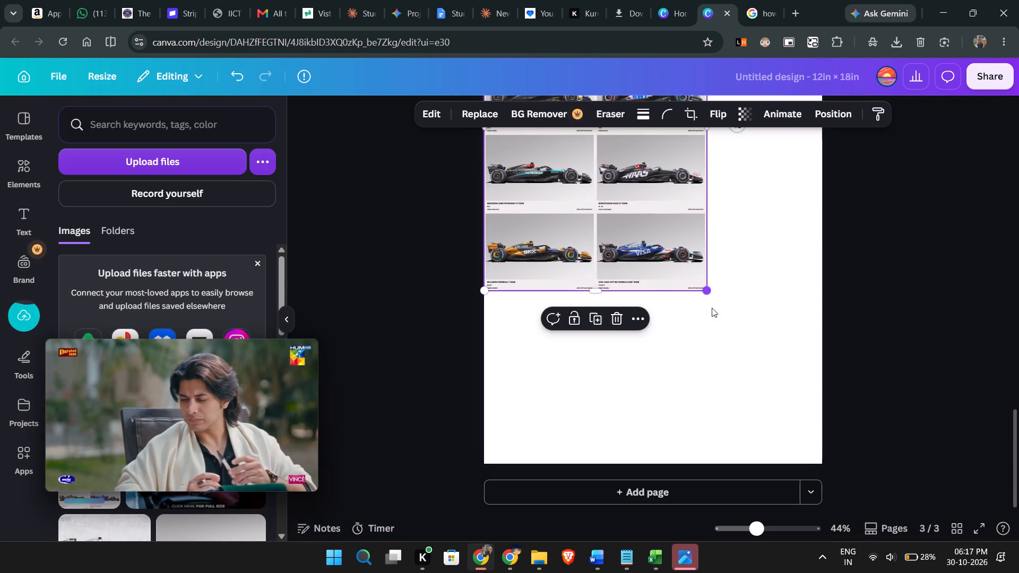
drag(712, 308, 809, 465)
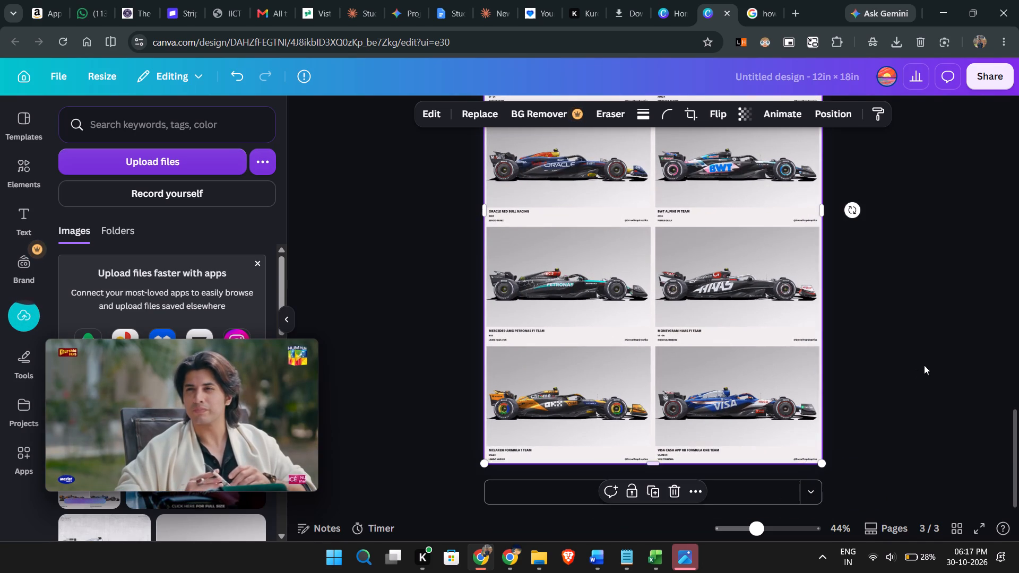
Examine the eight-car grid image on page 3 up close, checking the cars and team captions for sharpness.
click(924, 365)
ctrl+scroll(573, 436, up, 7)
scroll(660, 417, up, 6)
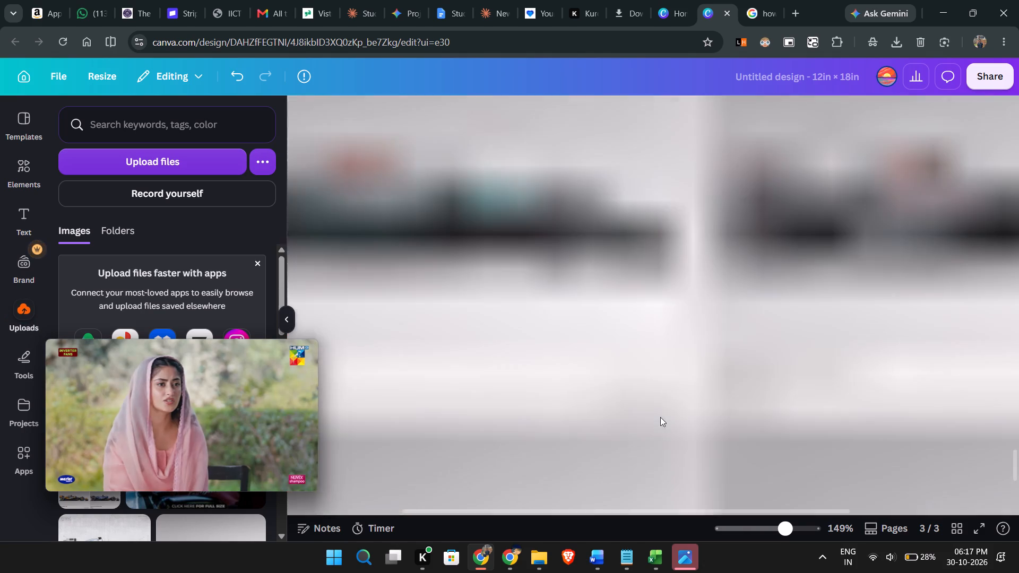
scroll(660, 417, up, 18)
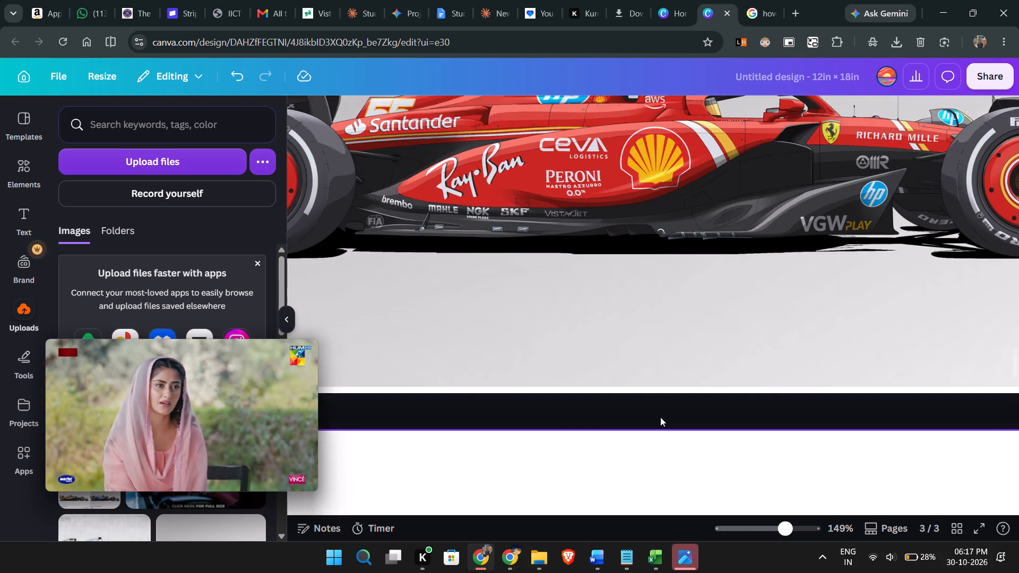
scroll(660, 417, down, 6)
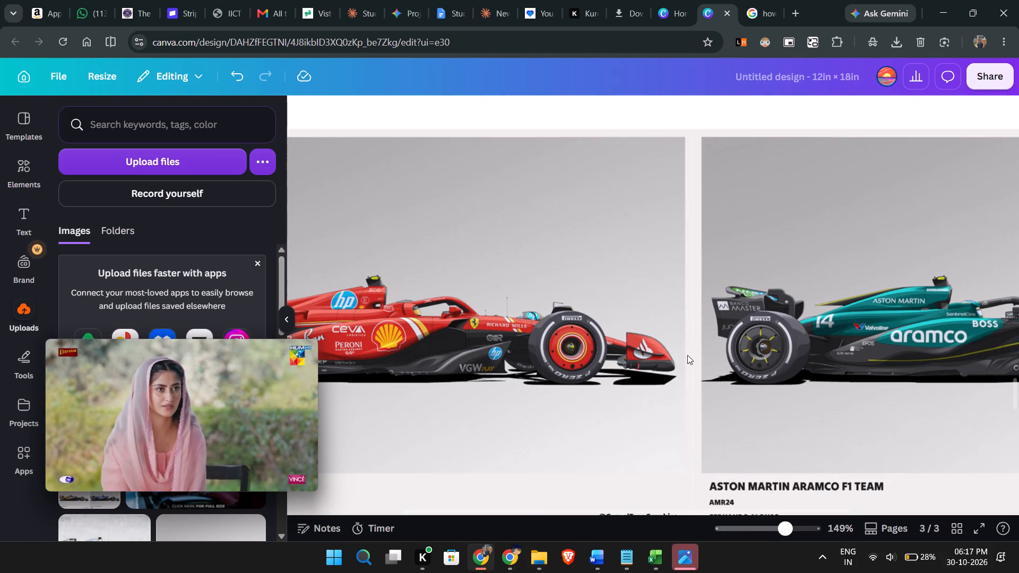
scroll(696, 318, up, 5)
scroll(696, 317, down, 9)
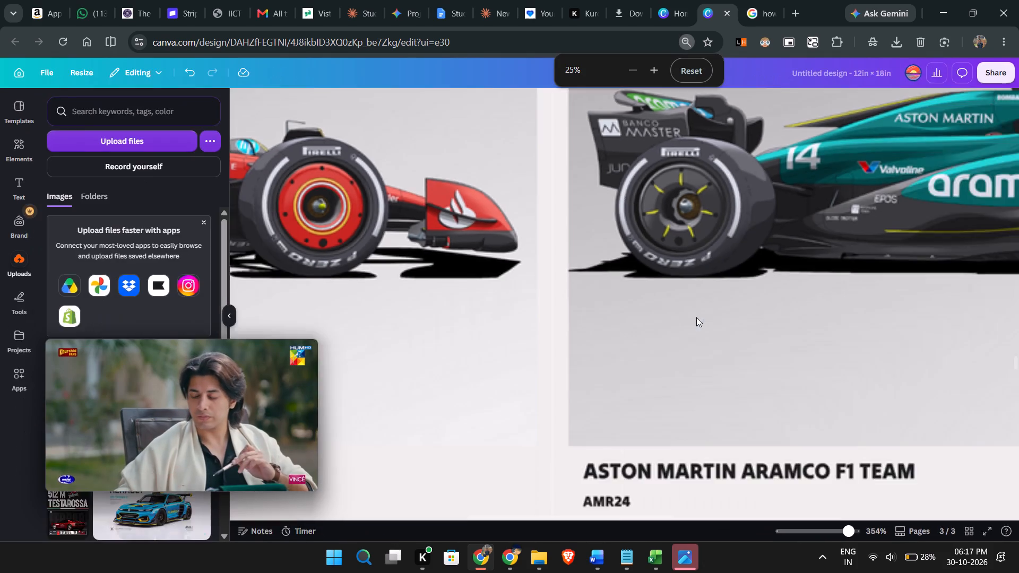
scroll(692, 325, down, 1)
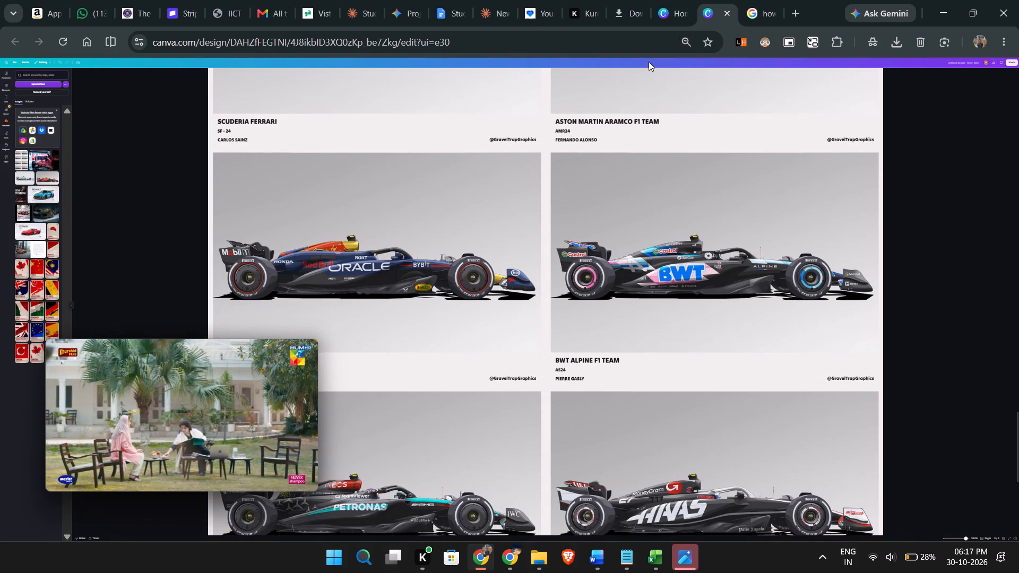
click(683, 37)
click(689, 75)
scroll(637, 263, down, 1)
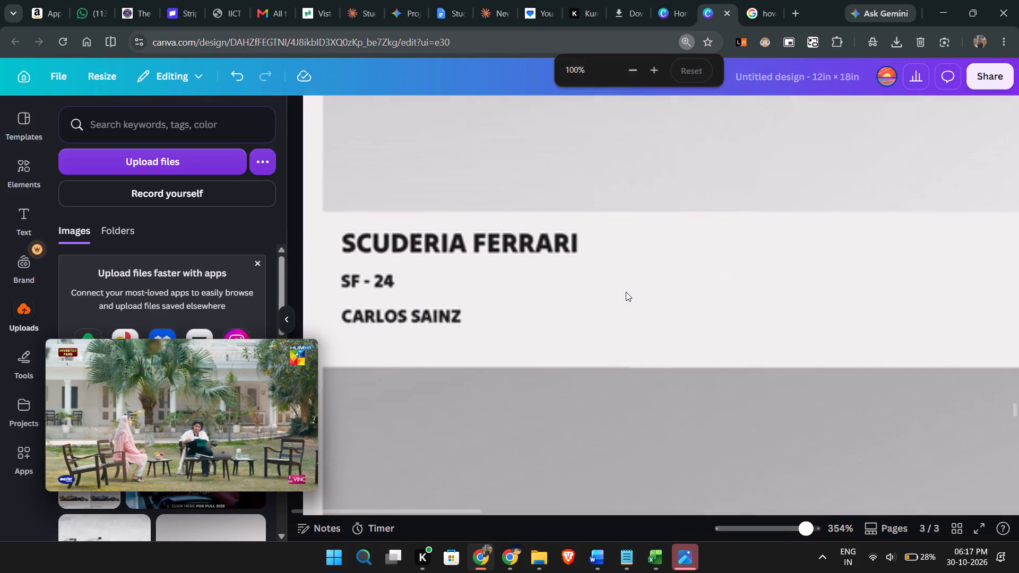
ctrl+scroll(626, 292, down, 12)
scroll(626, 292, down, 3)
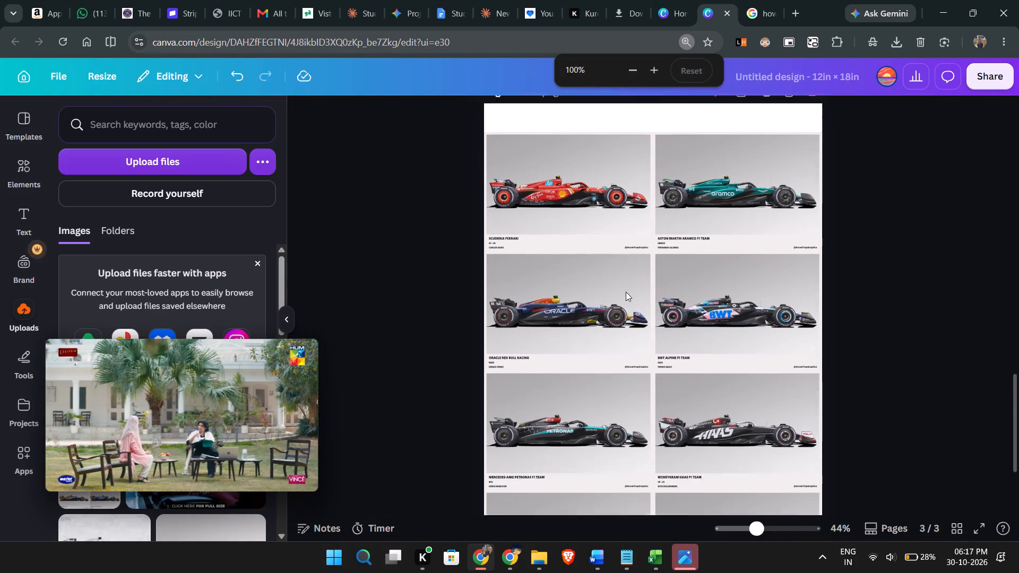
Delete the eight-car grid image from page 3.
click(626, 292)
key(BackSpace)
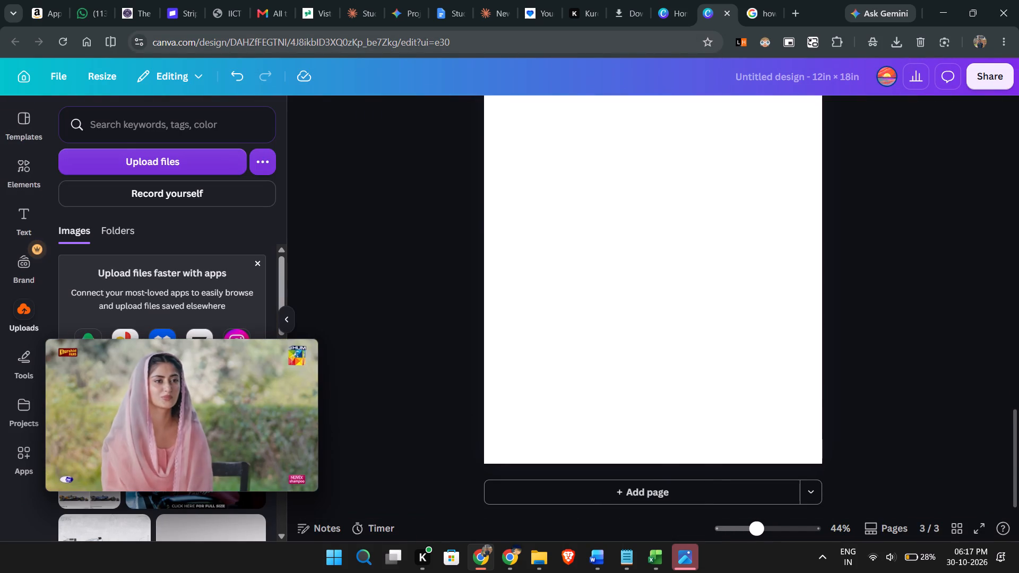
key(alt+Tab)
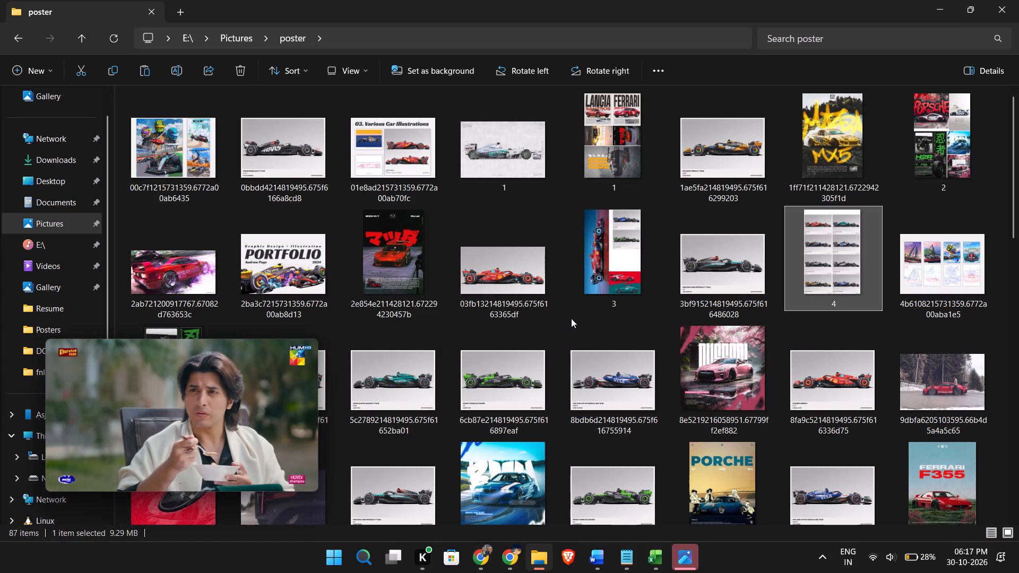
scroll(403, 265, up, 1)
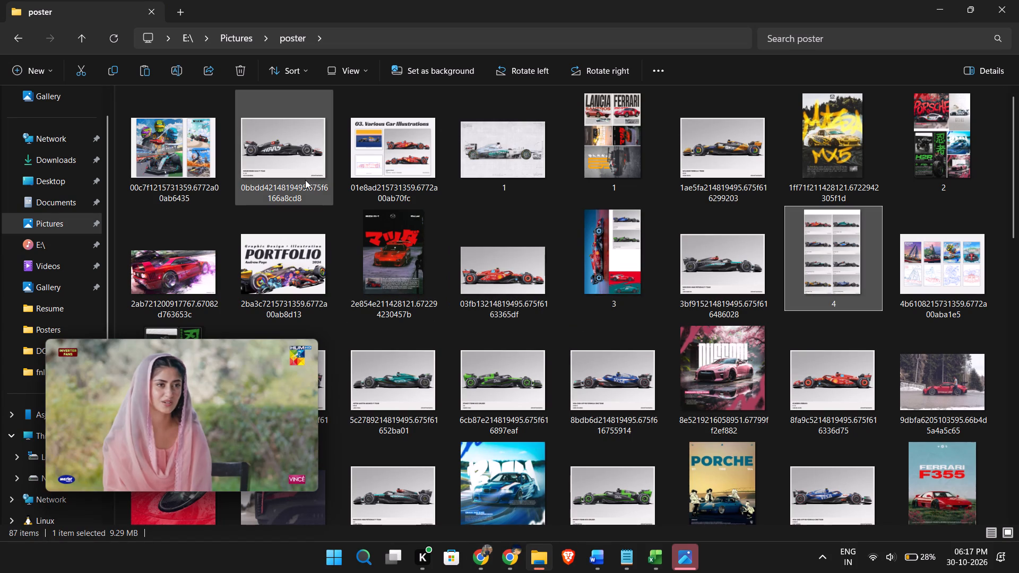
click(298, 184)
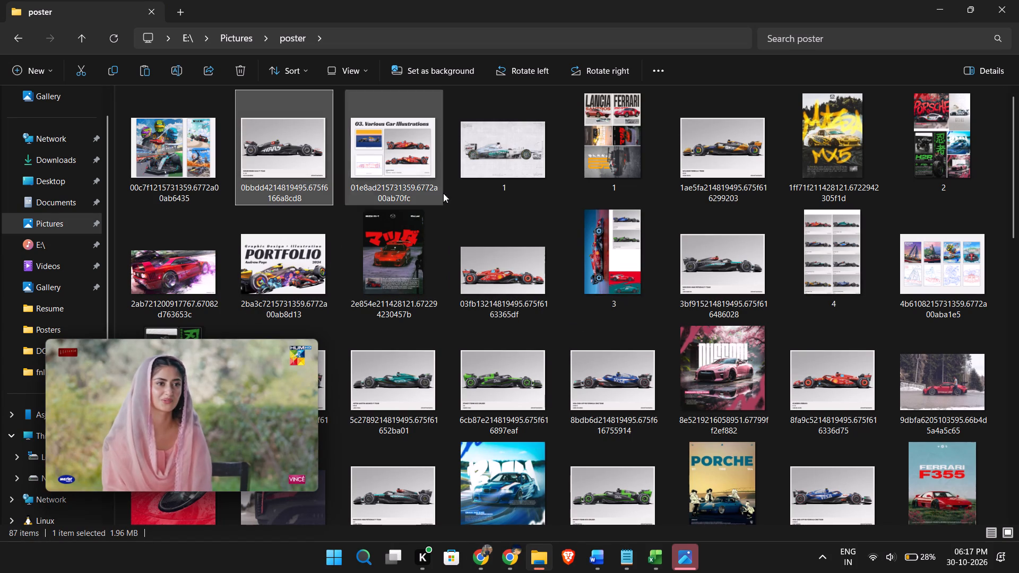
click(486, 185)
click(296, 161)
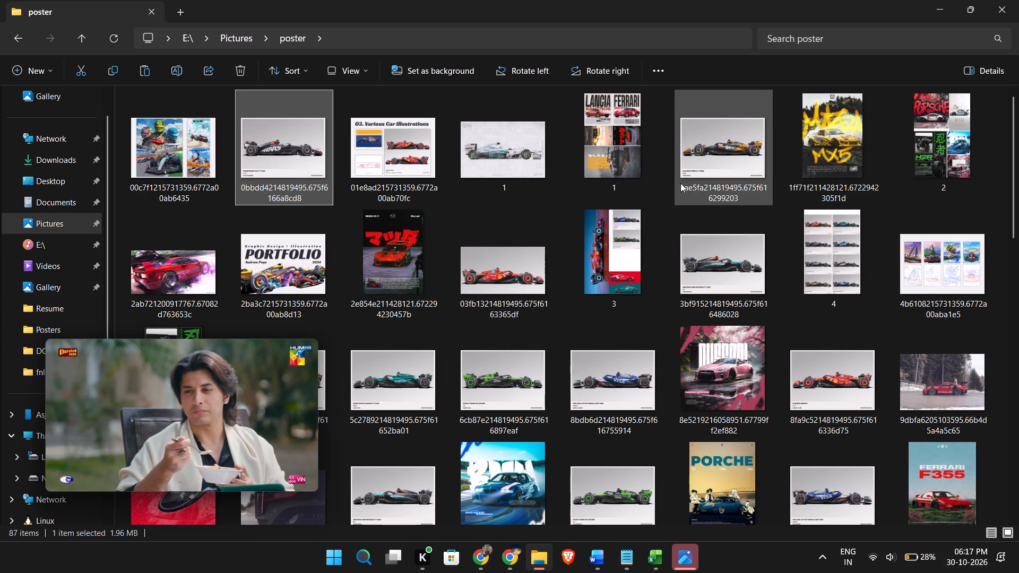
ctrl+click(741, 274)
scroll(523, 368, down, 1)
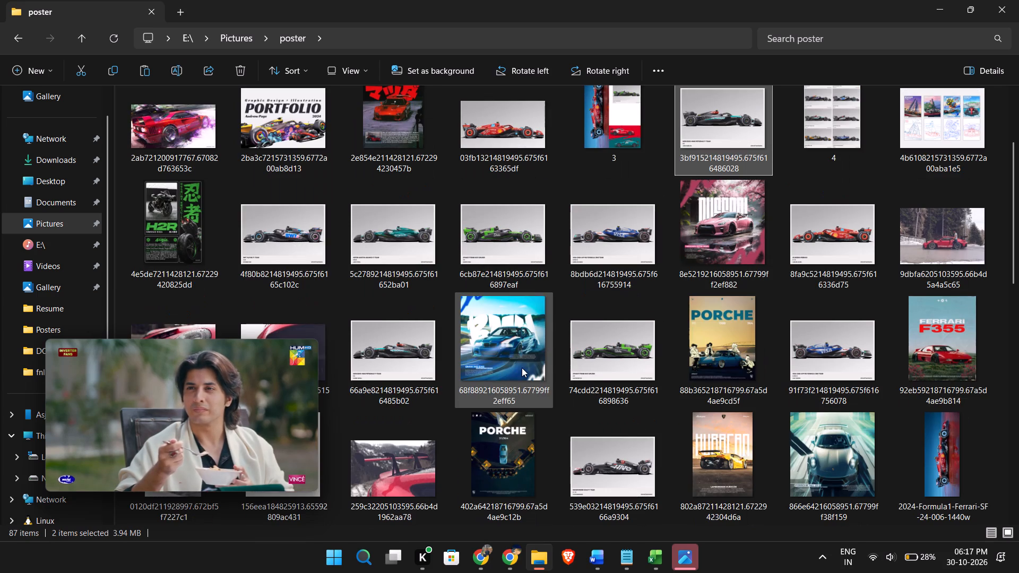
ctrl+click(316, 256)
ctrl+click(424, 246)
ctrl+click(512, 231)
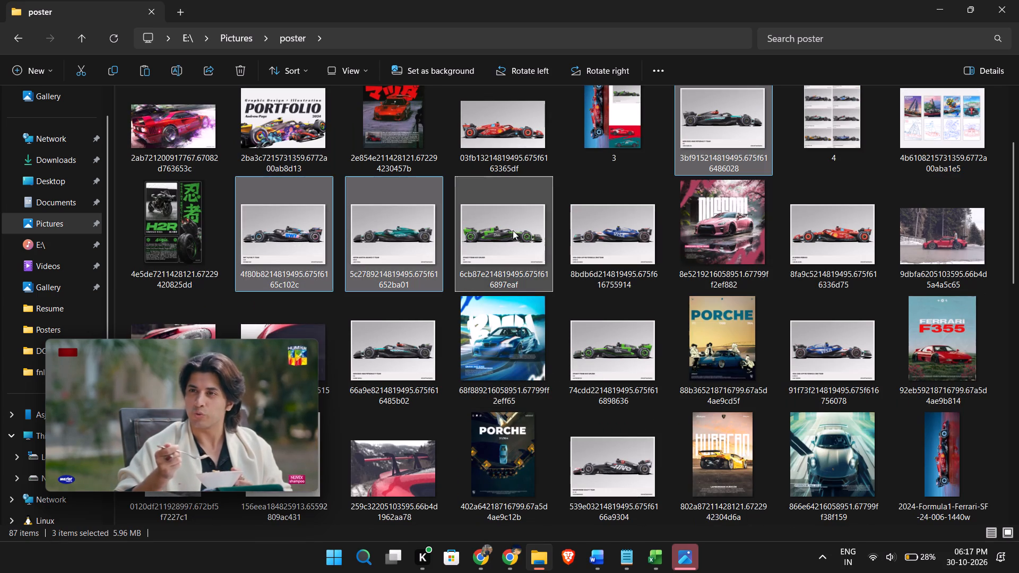
ctrl+click(599, 229)
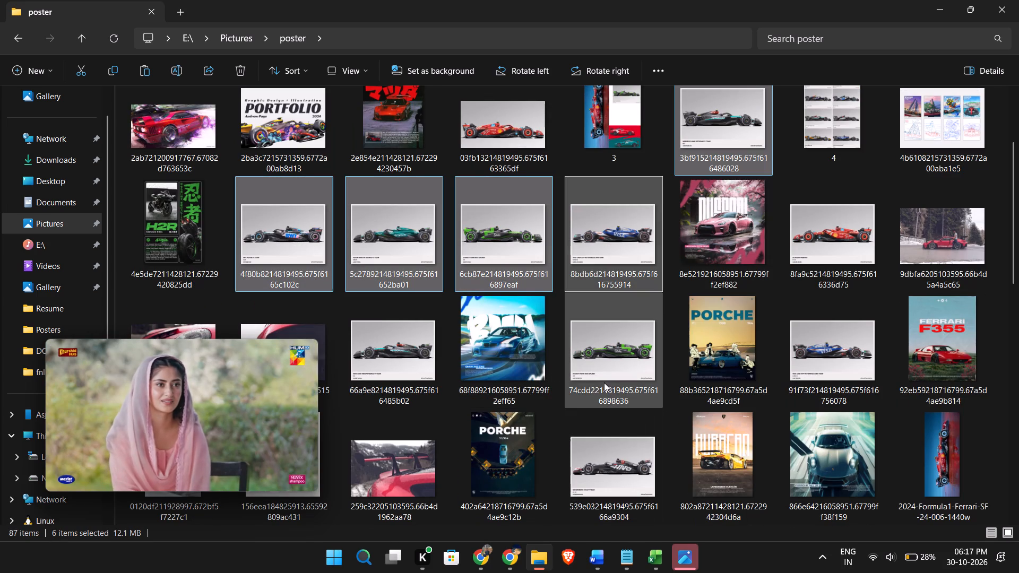
ctrl+click(604, 383)
ctrl+click(386, 361)
ctrl+click(857, 351)
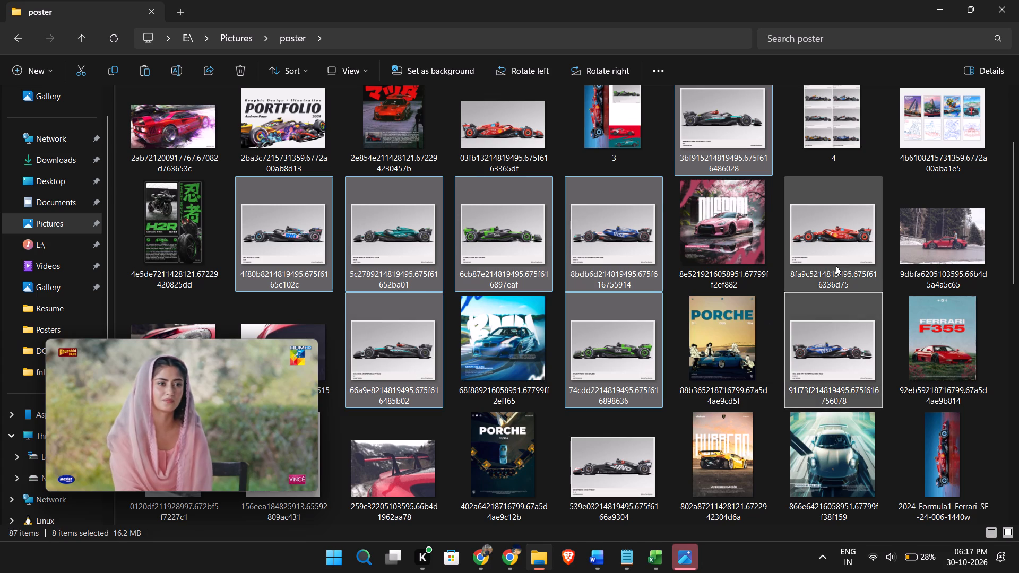
ctrl+click(836, 265)
scroll(836, 278, down, 1)
ctrl+click(631, 250)
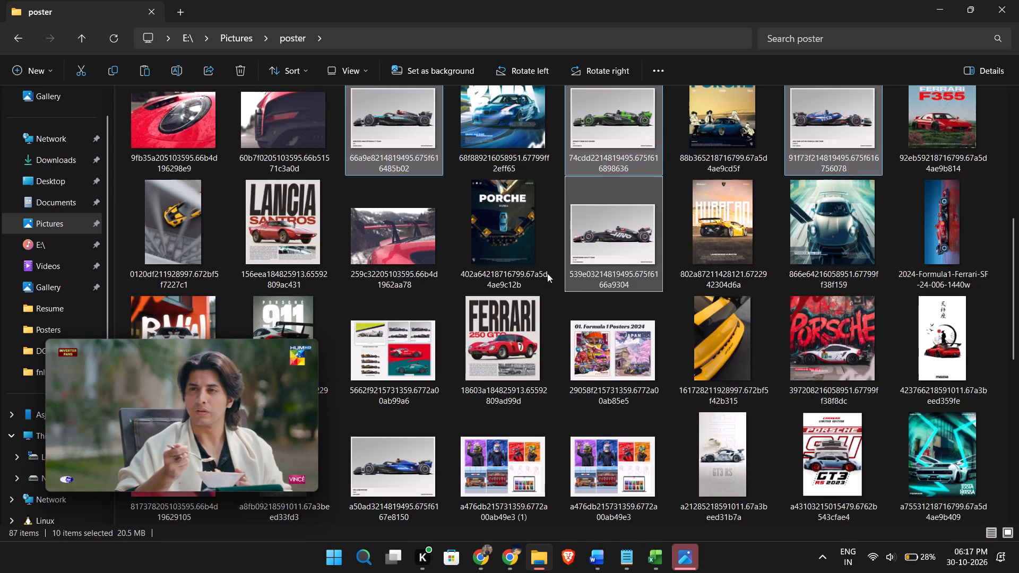
scroll(433, 283, down, 1)
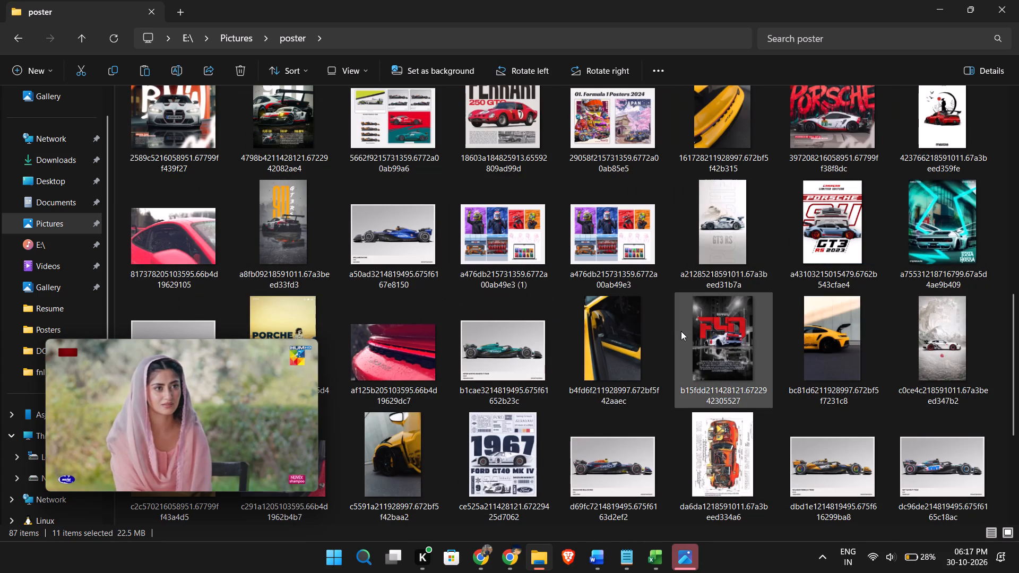
scroll(681, 331, up, 4)
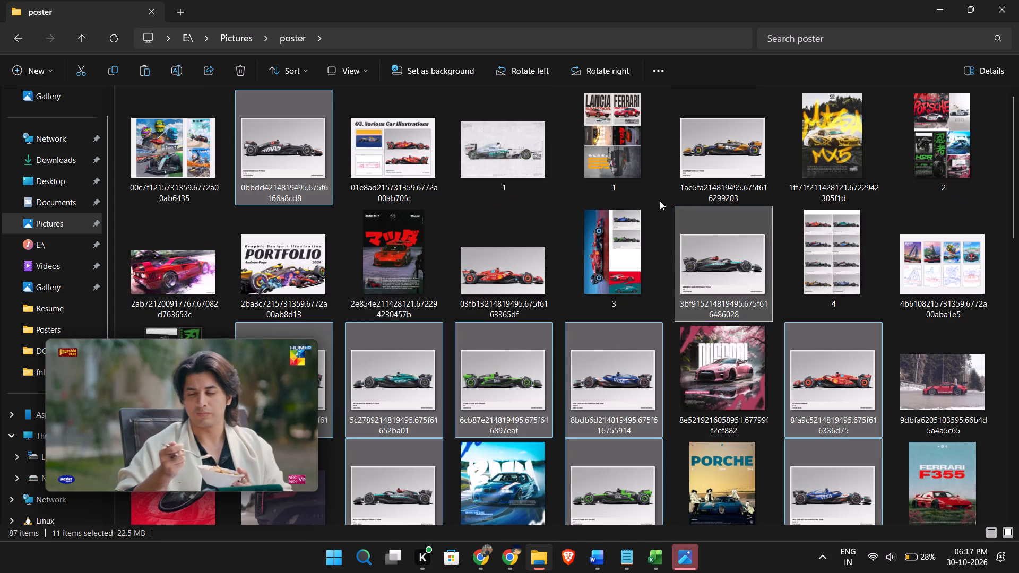
ctrl+click(682, 154)
Move the floating video off the thumbnails, add the six captioned side-view car images from a50ad3 through dc96de, and copy all 18 selected.
drag(229, 394, 92, 121)
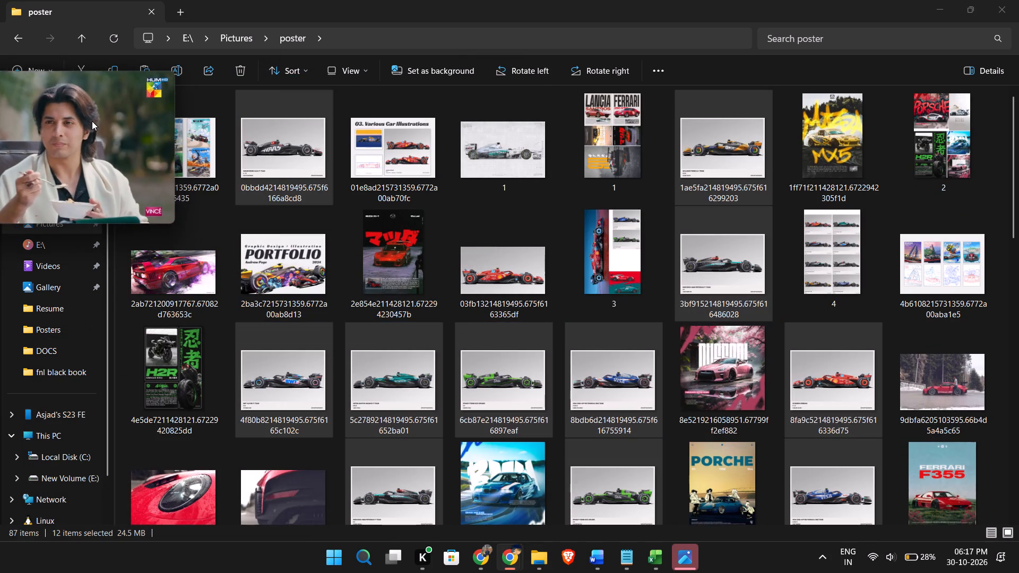
drag(92, 121, 82, 121)
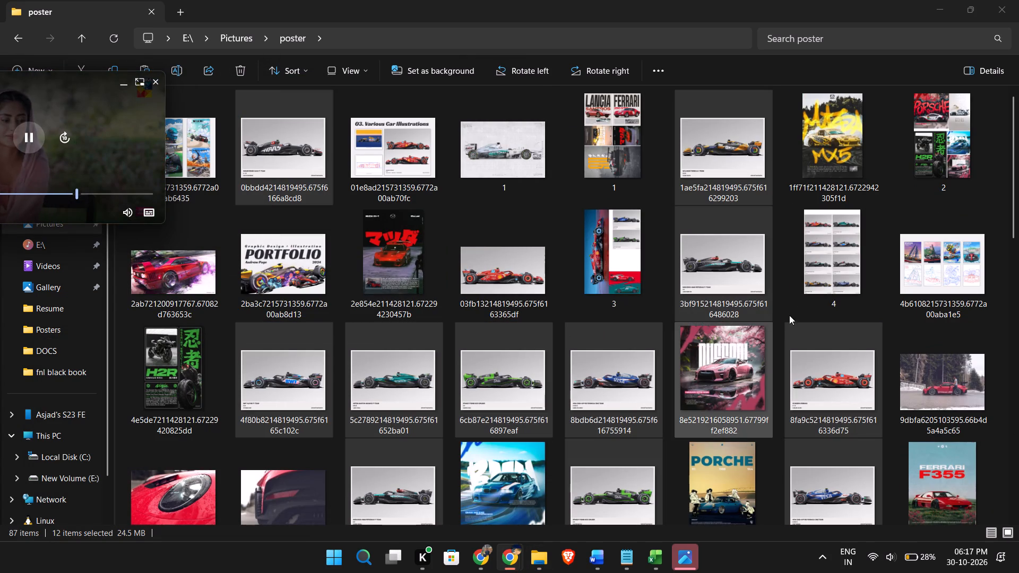
scroll(687, 375, down, 1)
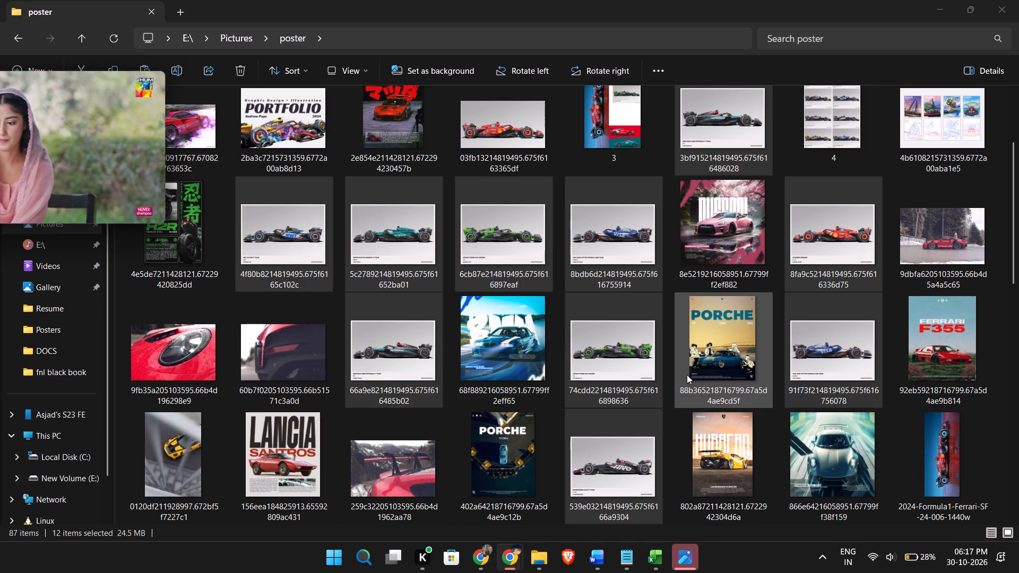
scroll(680, 374, down, 2)
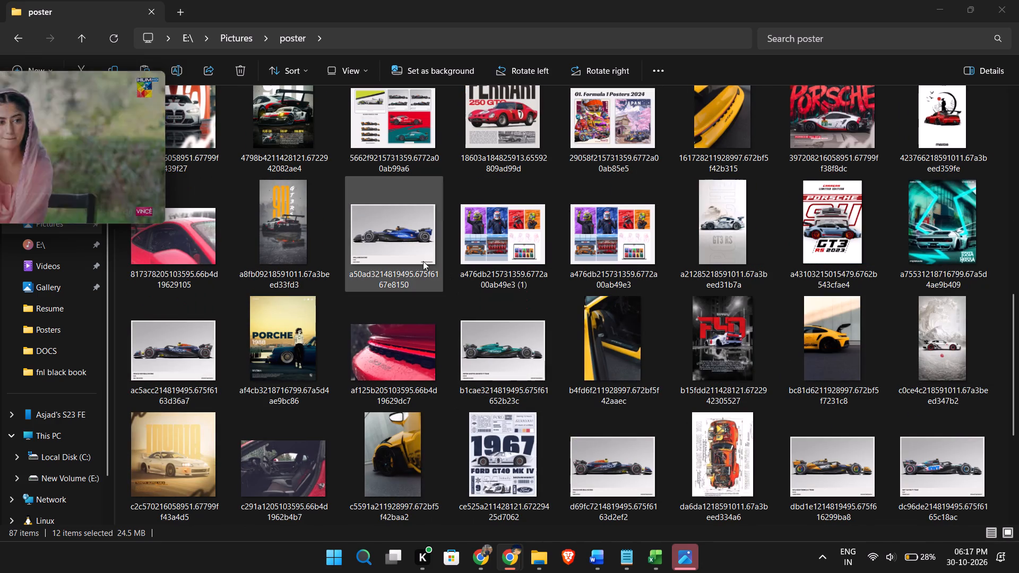
ctrl+click(415, 259)
ctrl+click(188, 349)
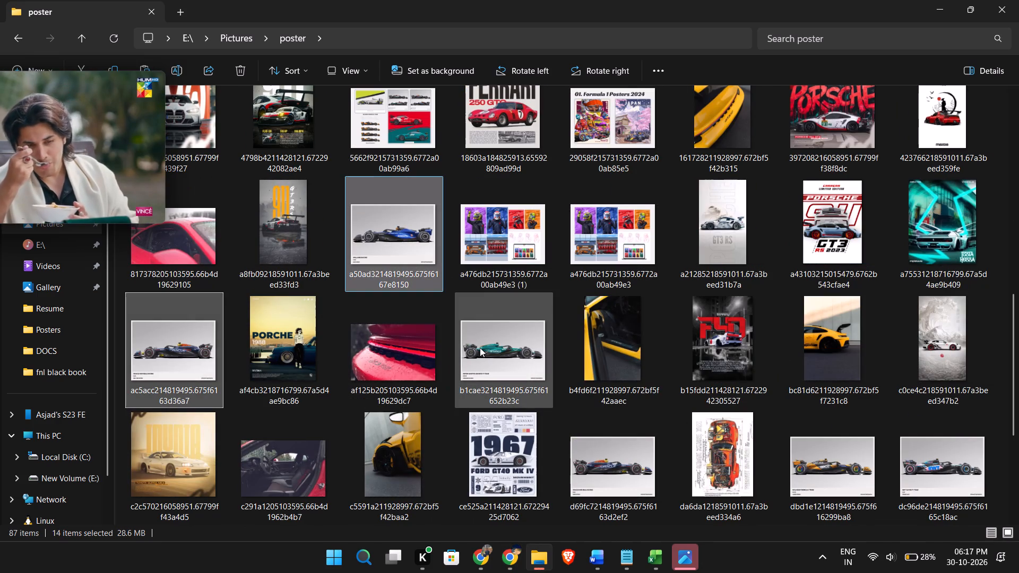
ctrl+click(480, 348)
scroll(553, 402, down, 1)
ctrl+click(606, 237)
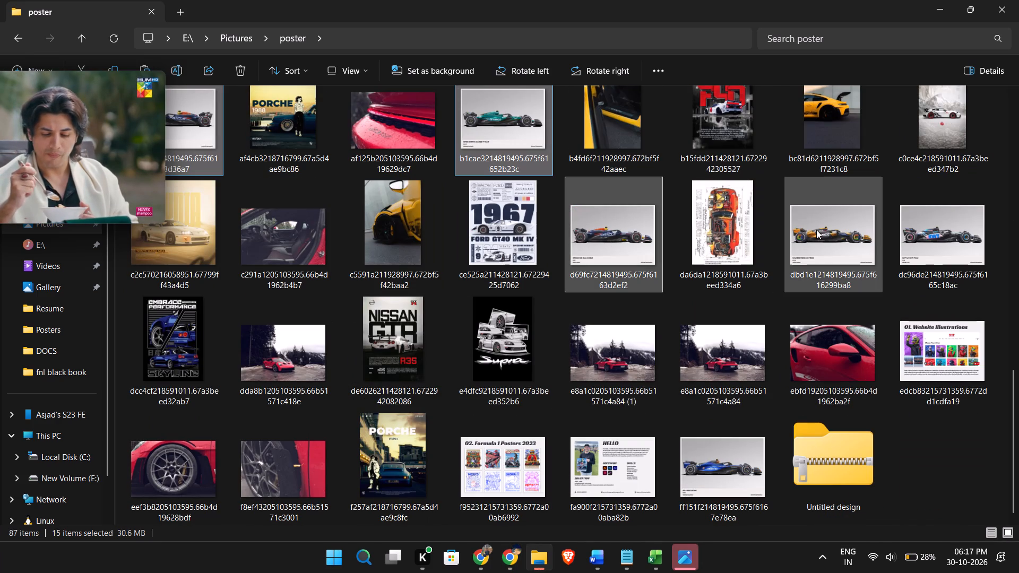
ctrl+click(819, 230)
ctrl+click(929, 241)
key(ctrl+c)
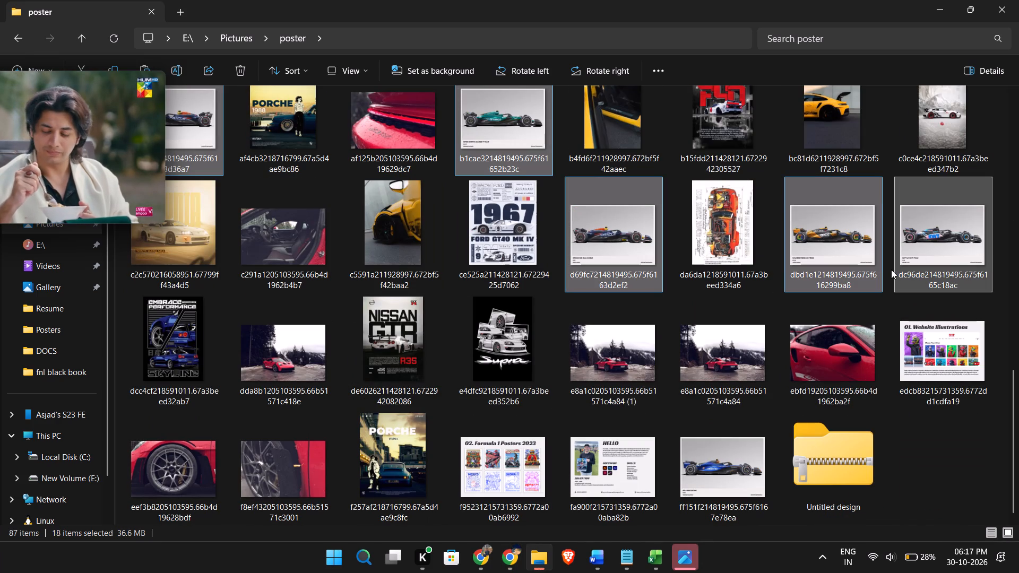
Return to the Canva design, paste the copied images onto page 3, and move the BWT Alpine car image into the page's upper-left corner.
key(alt+Tab)
key(alt+Tab)
click(692, 285)
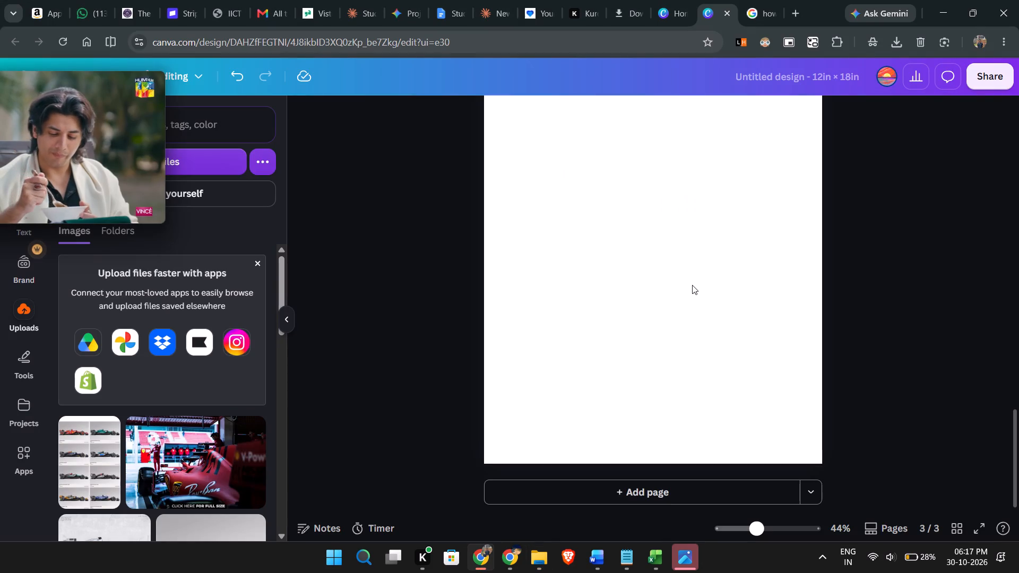
key(ctrl+v)
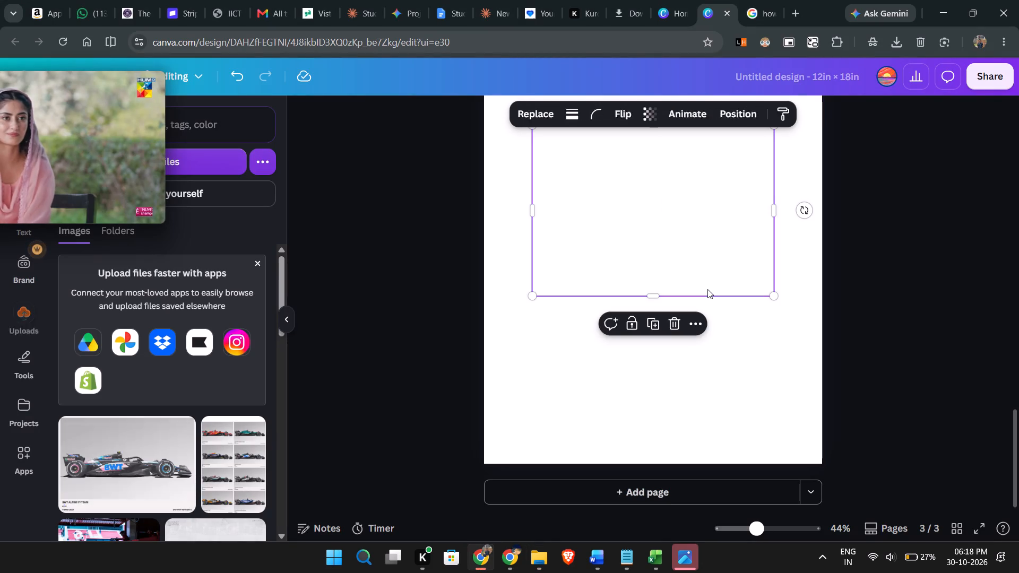
scroll(686, 298, up, 3)
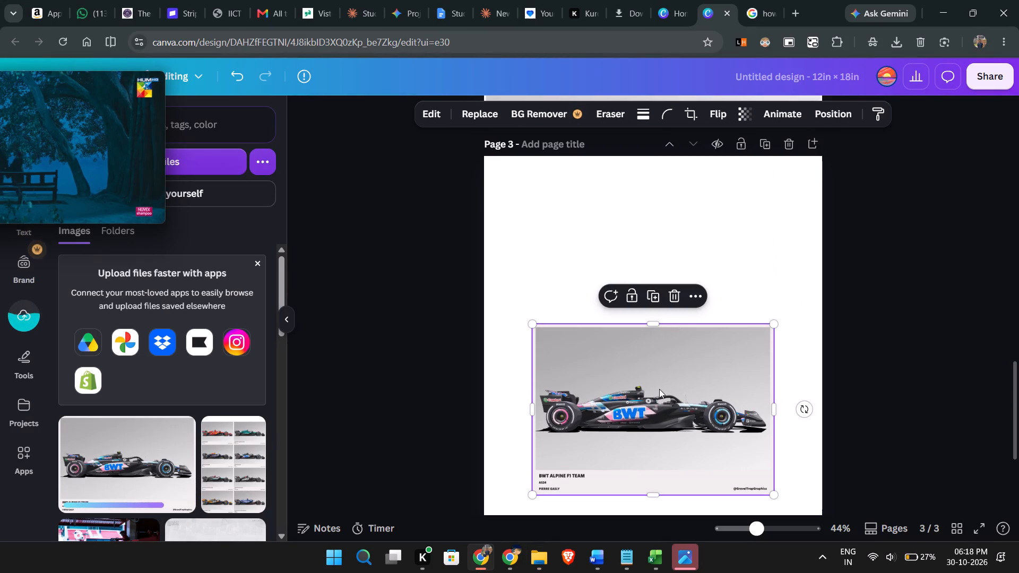
drag(658, 389, 610, 221)
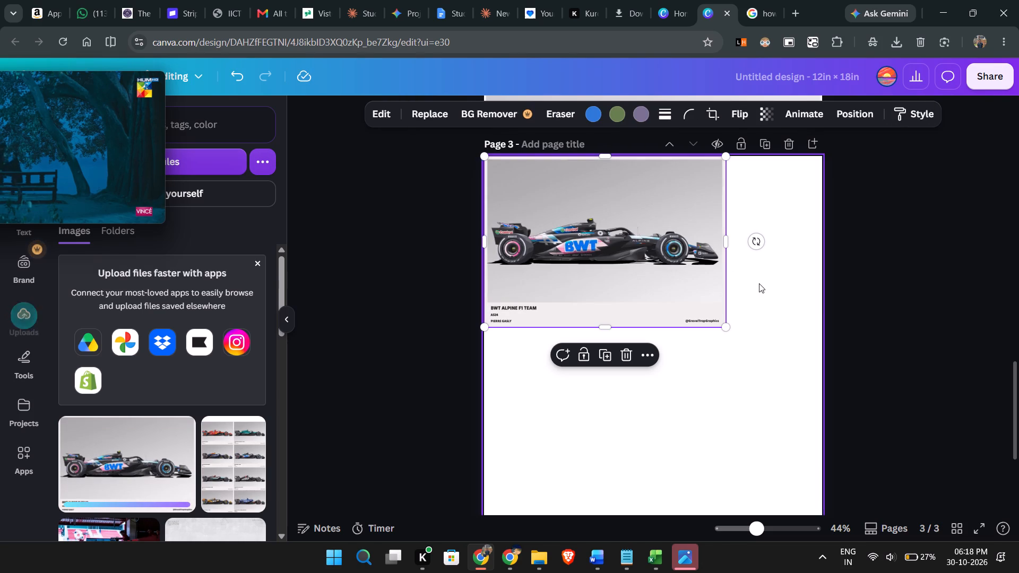
click(851, 279)
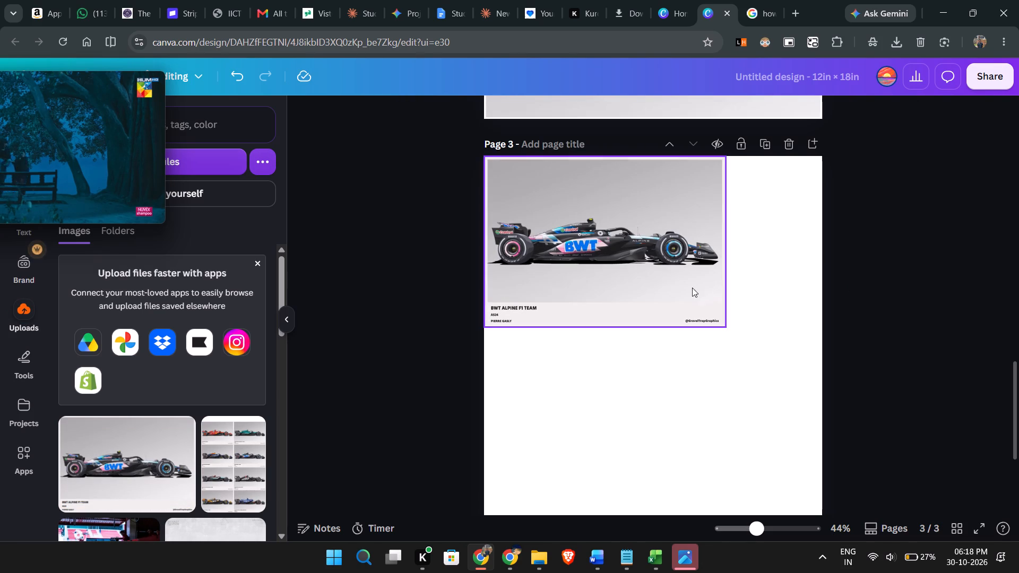
Move the floating video clear of the uploads and look through the uploaded images and page 3 for the pasted car images.
drag(105, 170, 225, 165)
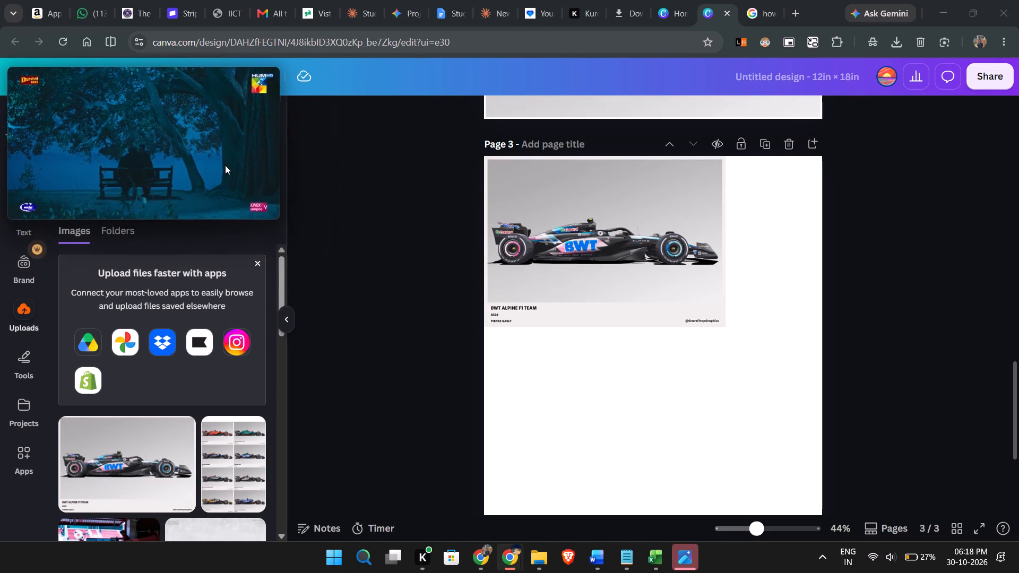
drag(225, 165, 220, 101)
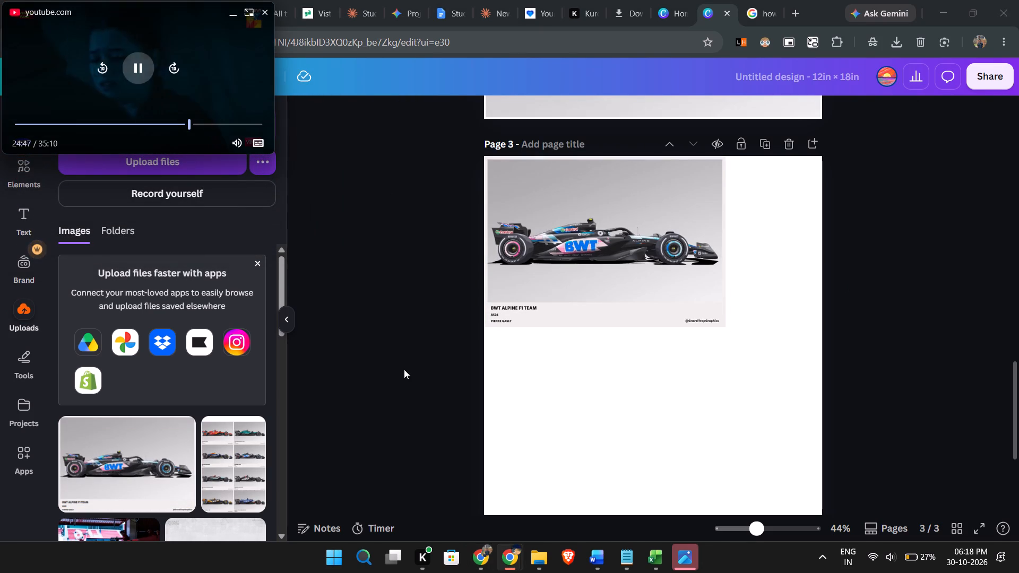
scroll(321, 398, down, 2)
scroll(24, 497, down, 2)
scroll(168, 476, down, 1)
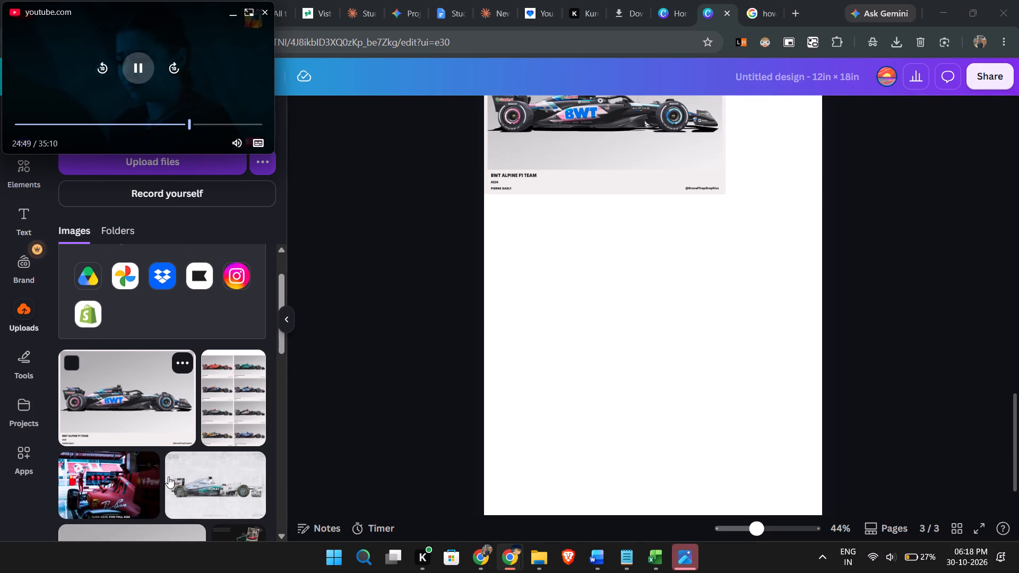
scroll(168, 476, down, 2)
scroll(168, 476, up, 2)
scroll(538, 436, up, 4)
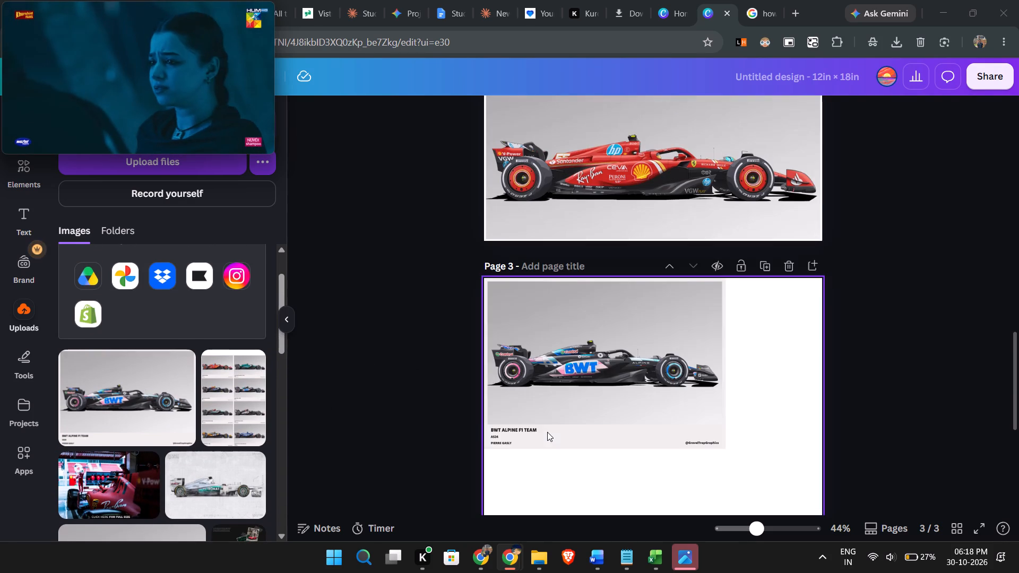
Move the floating video off the colour choices, try dark gray #313134 as page 3's background, and set it to black.
click(759, 366)
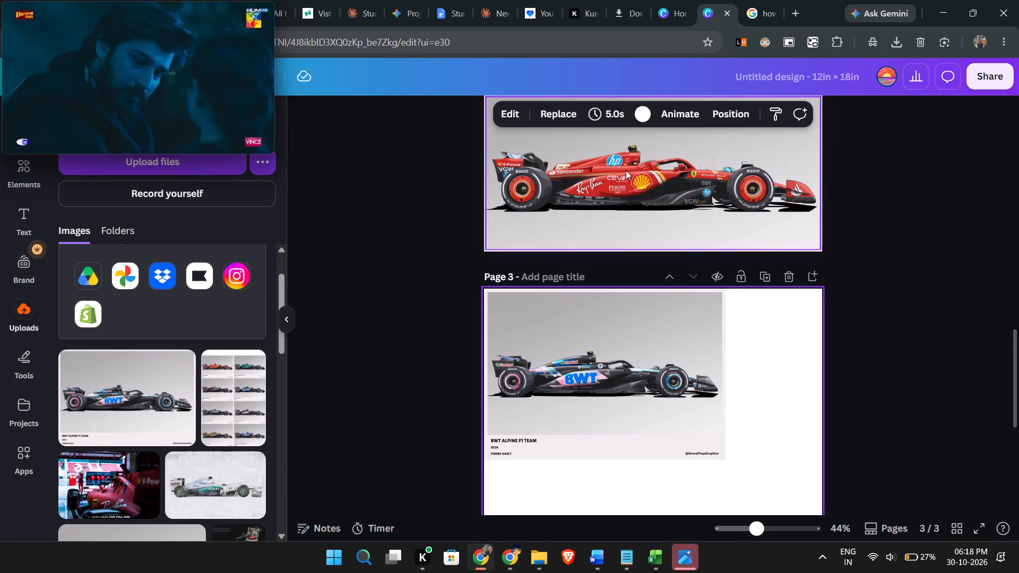
click(647, 108)
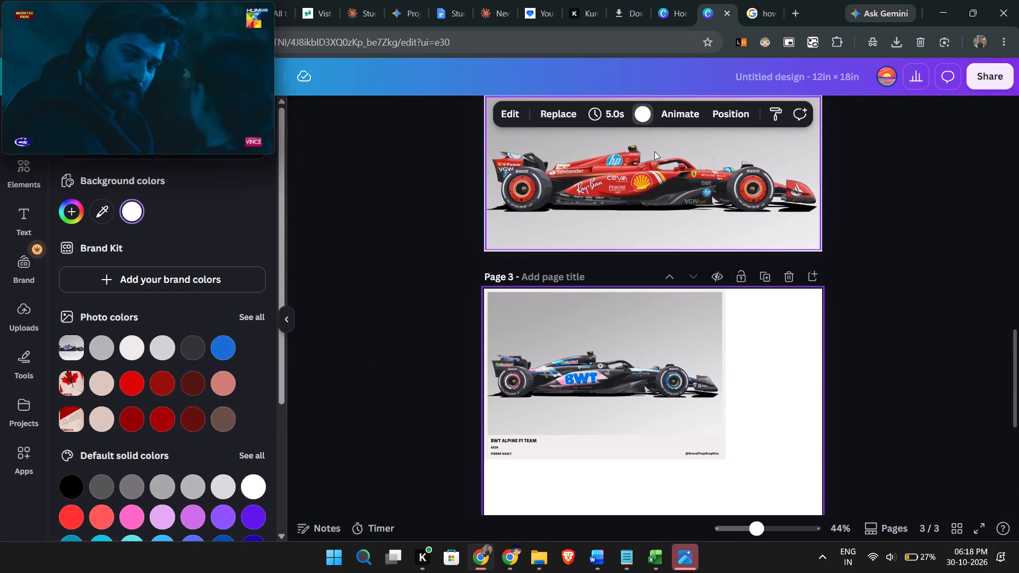
click(646, 116)
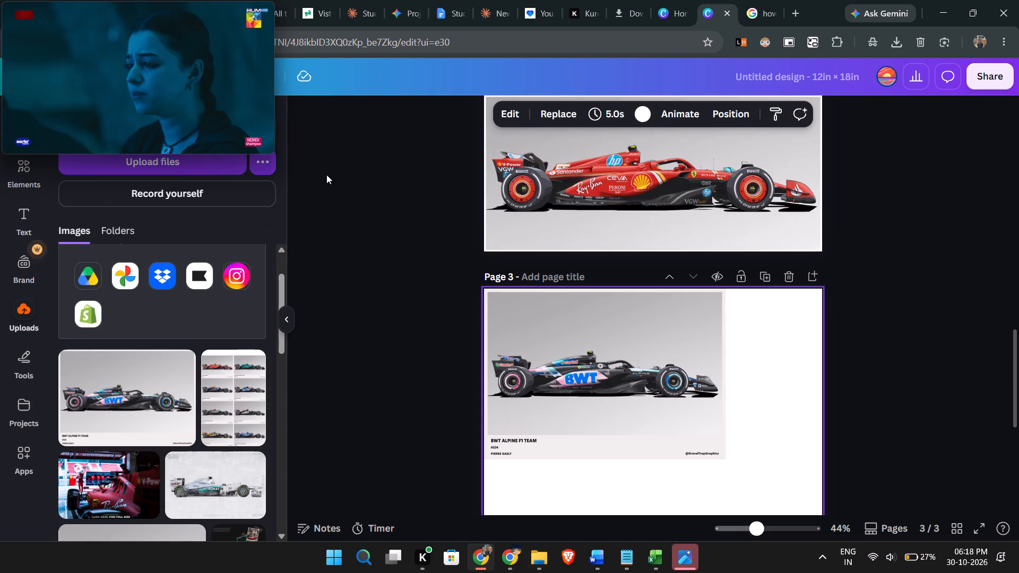
drag(188, 81, 235, 514)
click(642, 116)
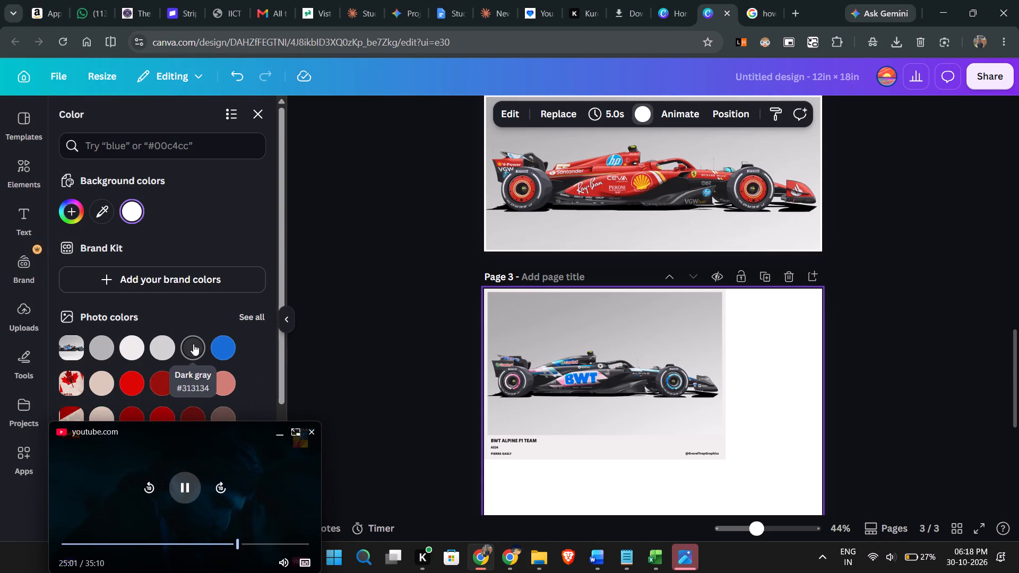
click(193, 344)
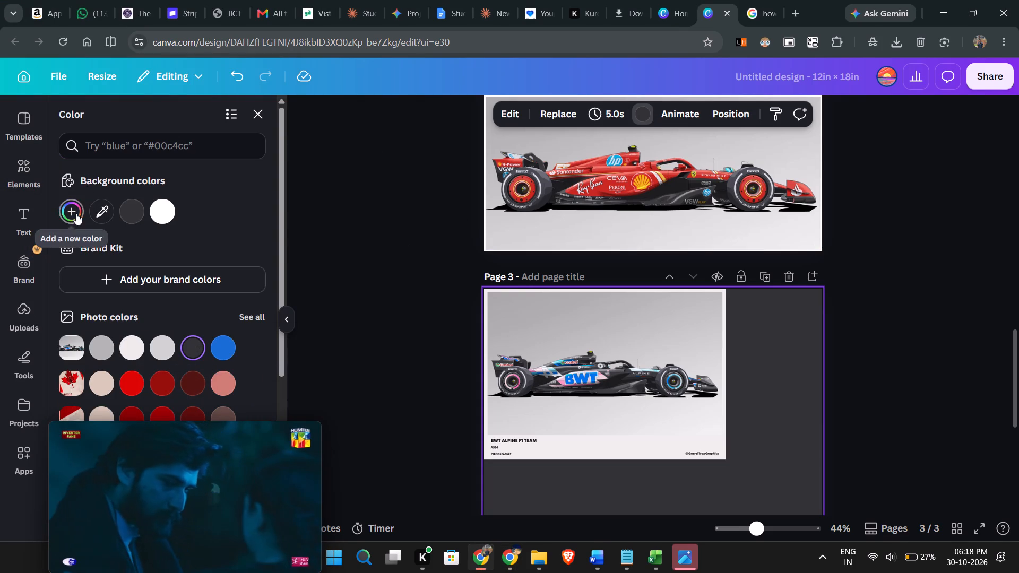
click(157, 151)
key(b)
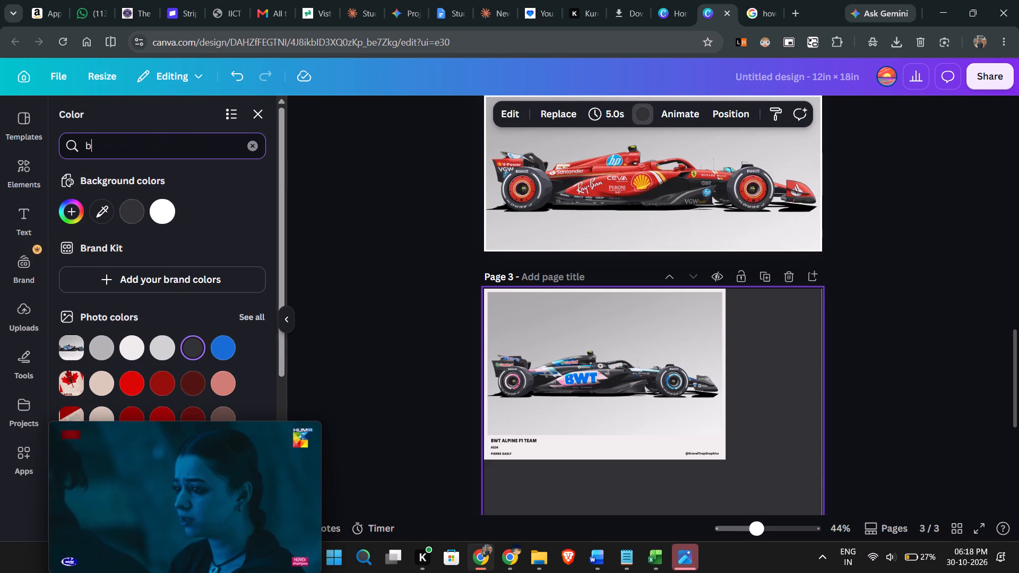
text(la)
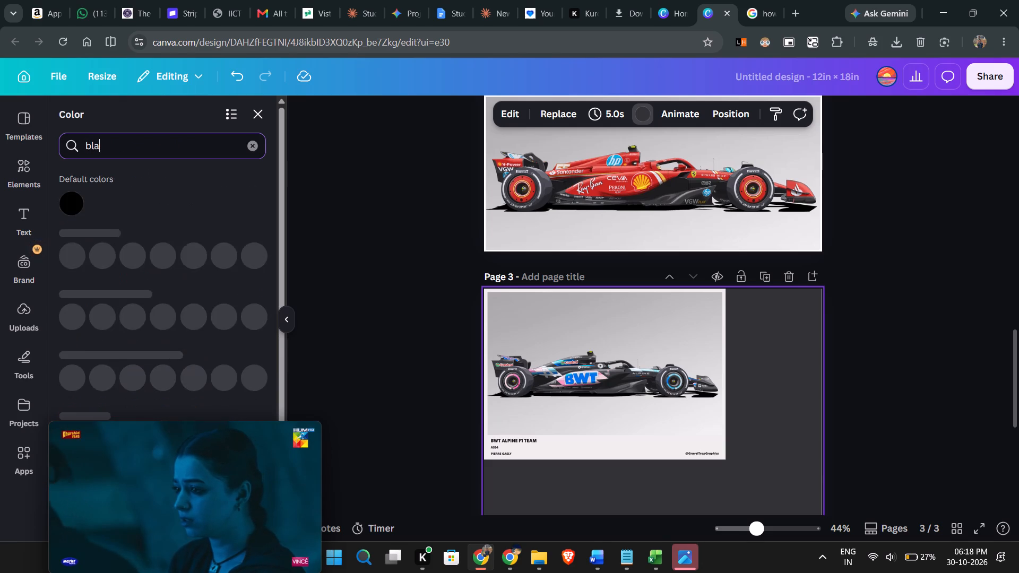
text(ck)
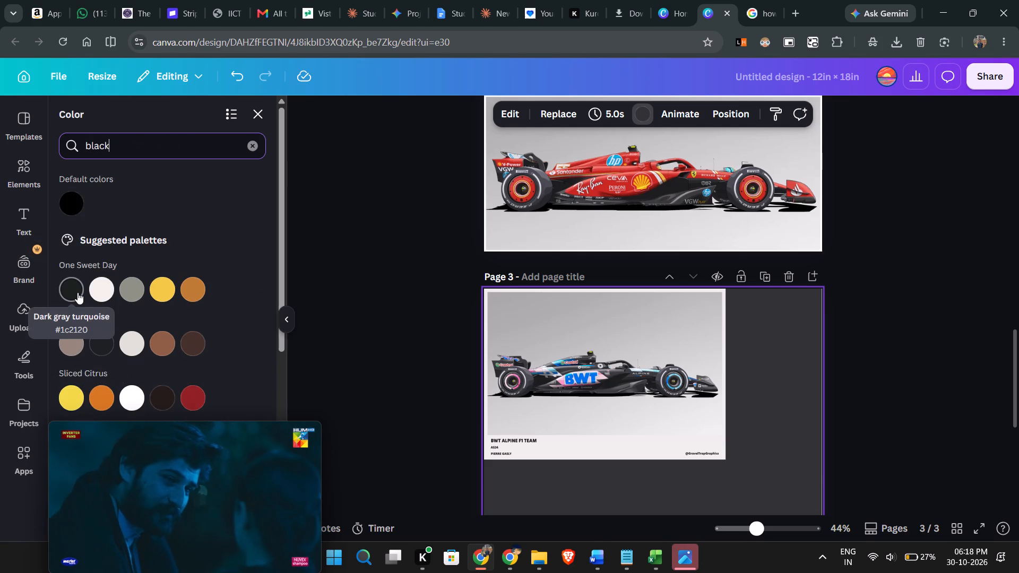
click(70, 211)
Shrink the BWT Alpine car image in page 3's upper-left corner to about half the page width.
scroll(793, 379, down, 1)
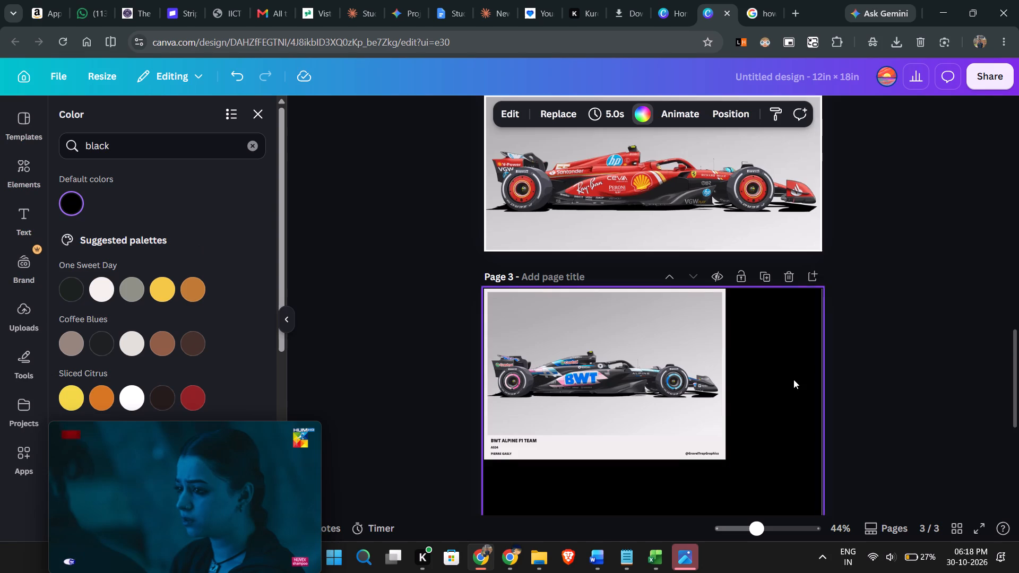
scroll(793, 379, down, 1)
drag(245, 477, 253, 277)
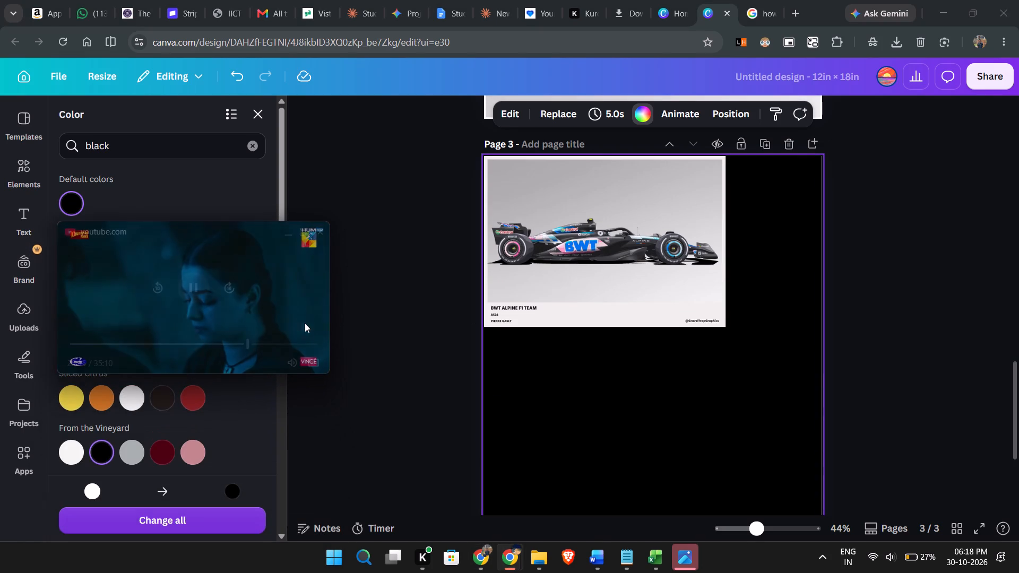
click(649, 245)
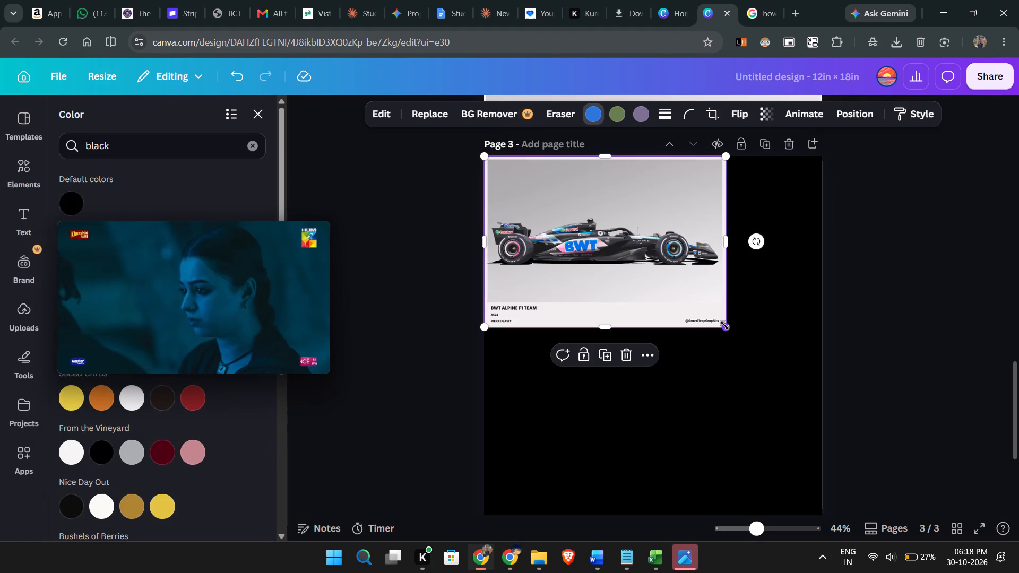
drag(724, 325, 644, 270)
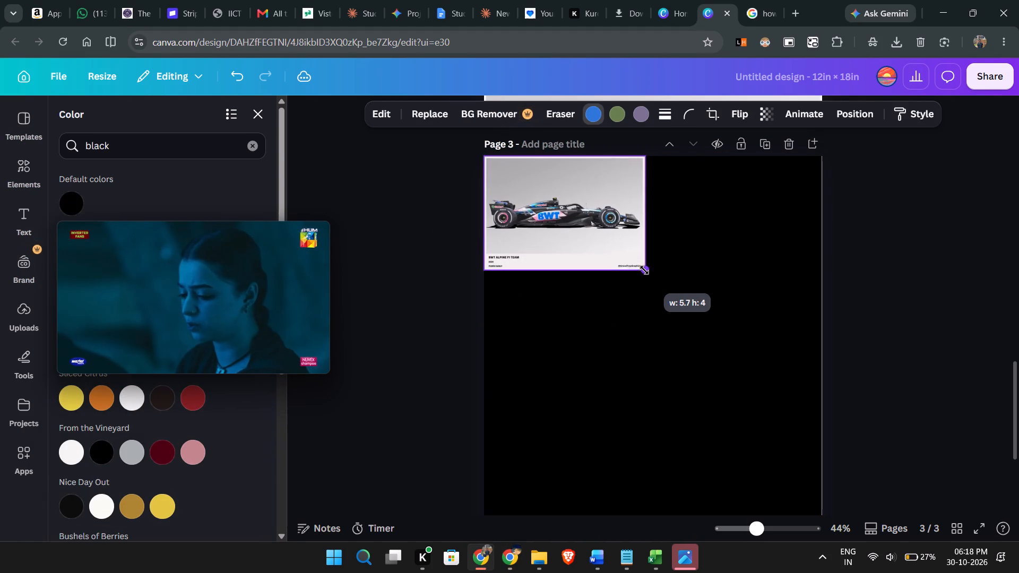
drag(644, 270, 650, 278)
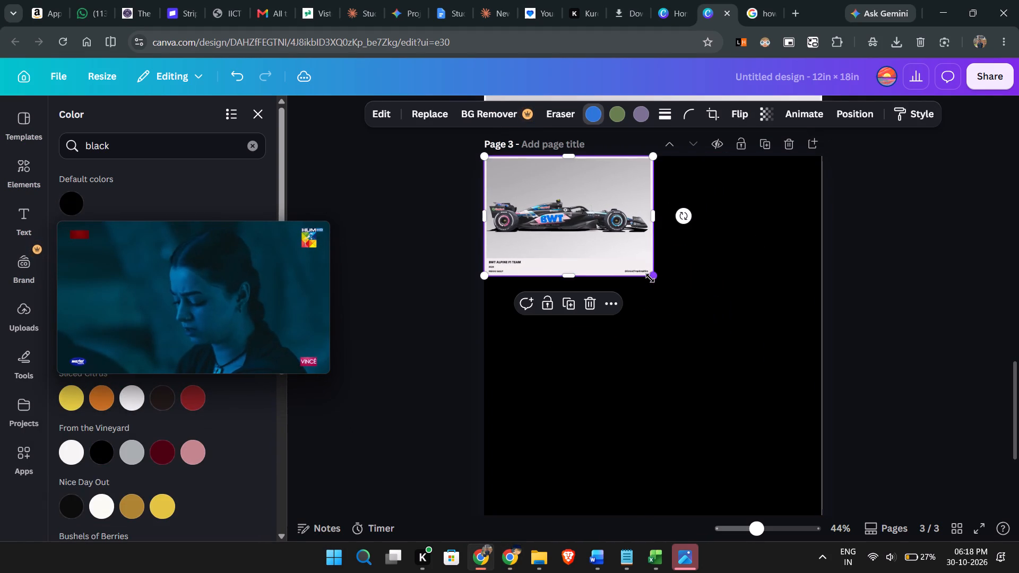
click(864, 319)
Move the floating video off the thumbnails and look through the uploaded images for the individual team cars.
key(alt+Tab)
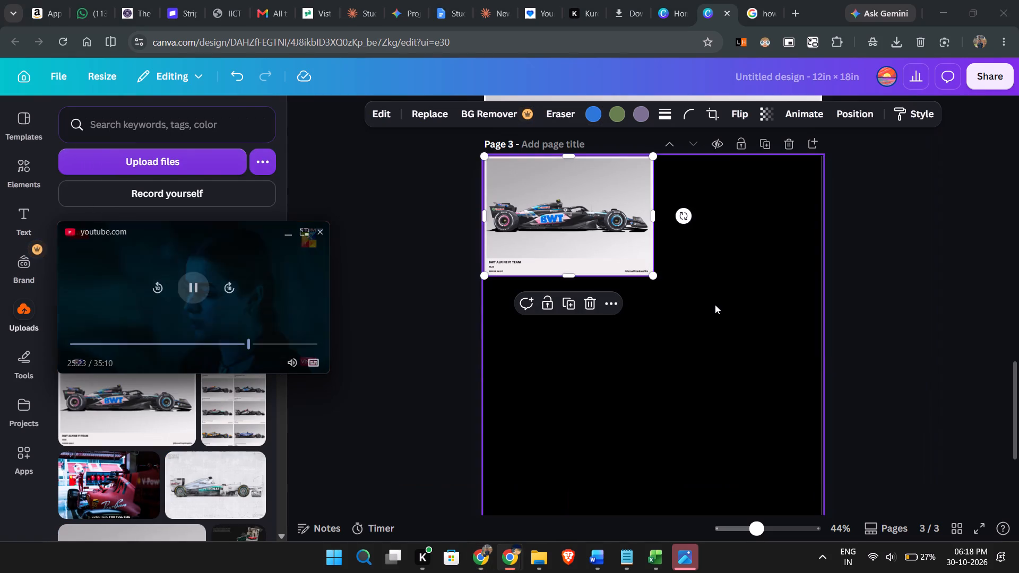
drag(234, 283, 241, 120)
drag(263, 279, 250, 144)
scroll(241, 345, down, 1)
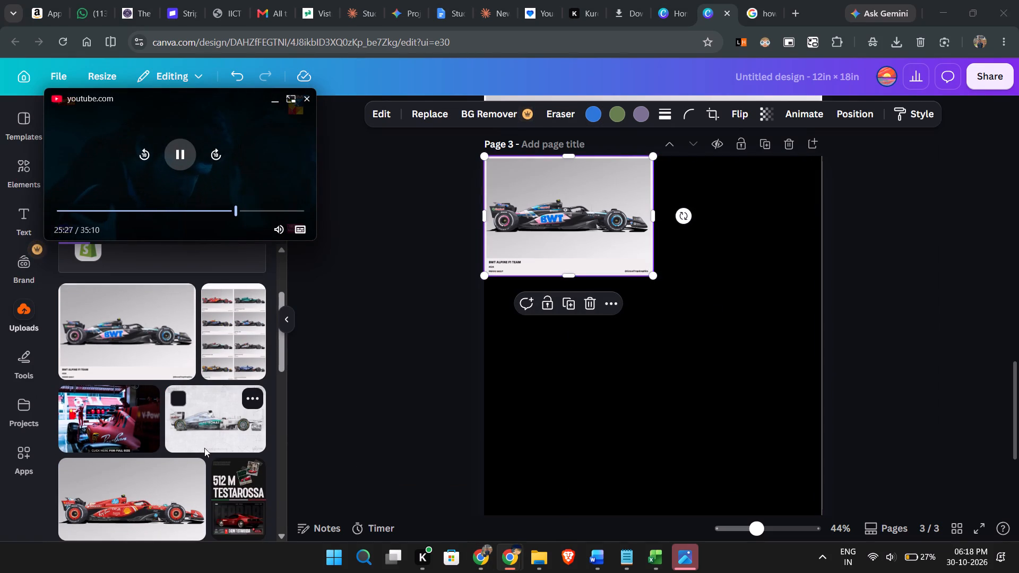
scroll(376, 430, down, 1)
scroll(169, 447, down, 2)
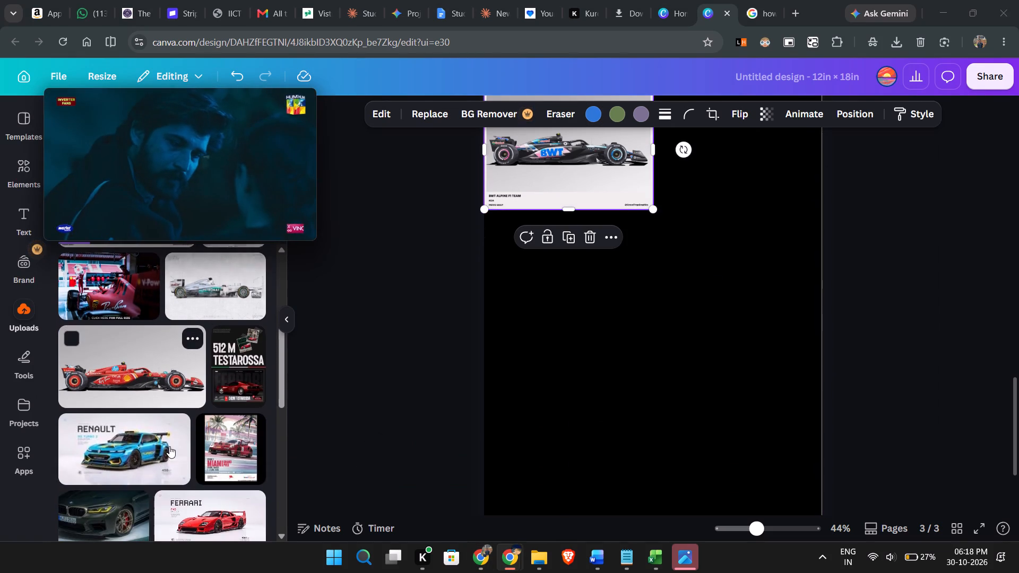
scroll(169, 446, down, 8)
scroll(169, 446, up, 8)
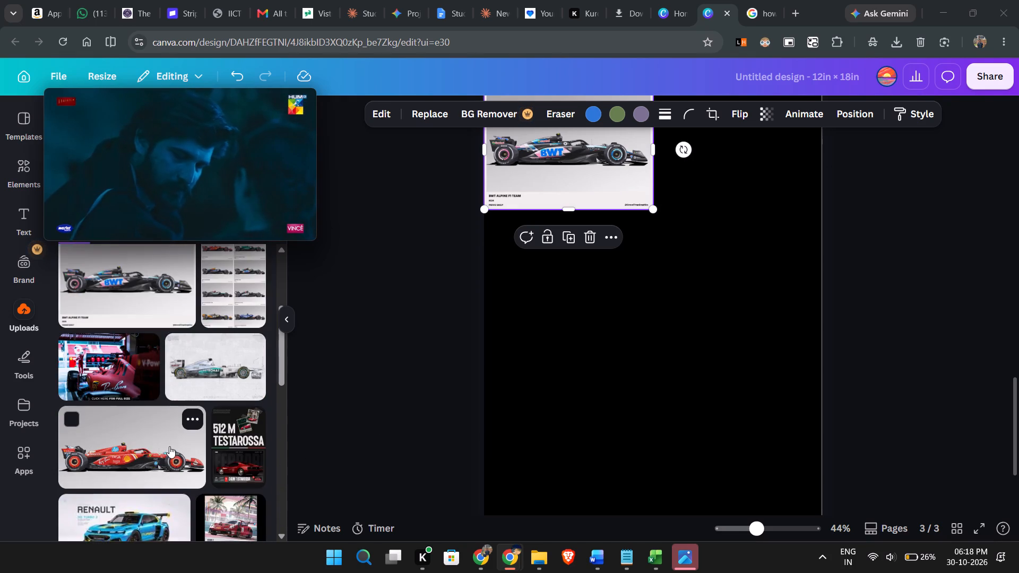
scroll(169, 446, up, 2)
key(alt+Tab)
key(alt+Tab)
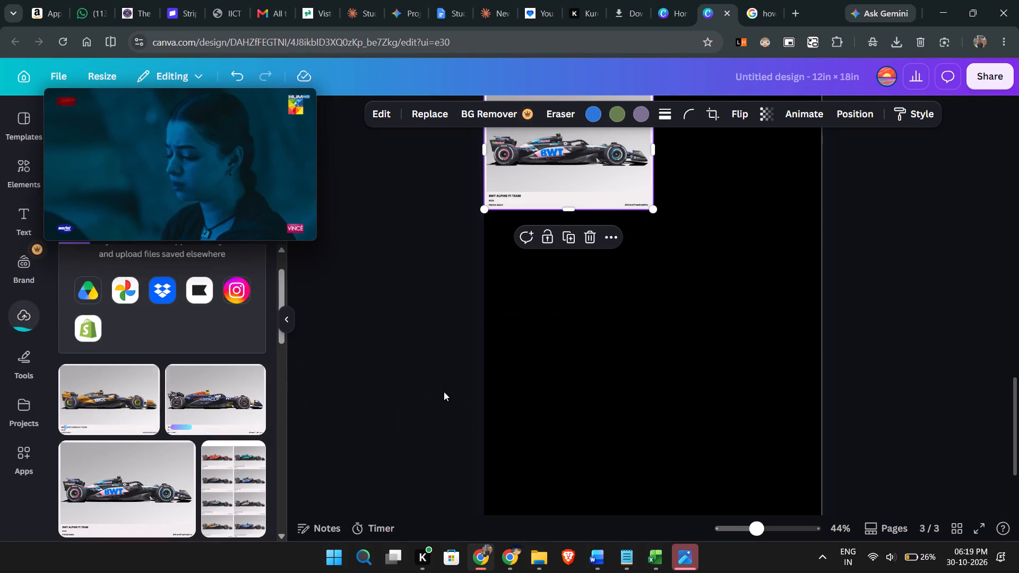
scroll(203, 410, down, 1)
click(368, 380)
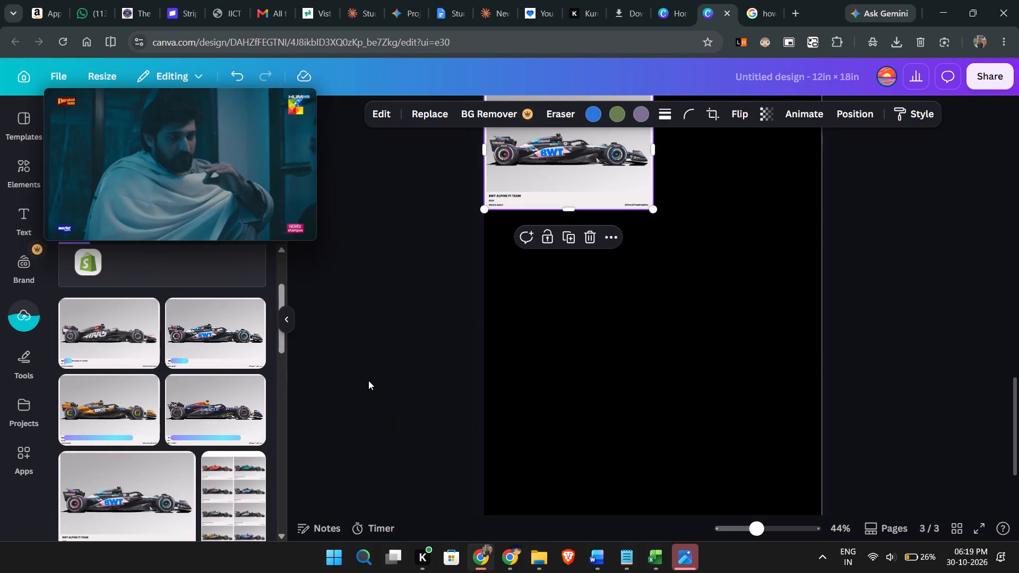
Return to the upper part of page 3 and select the BWT Alpine car image.
scroll(493, 372, up, 3)
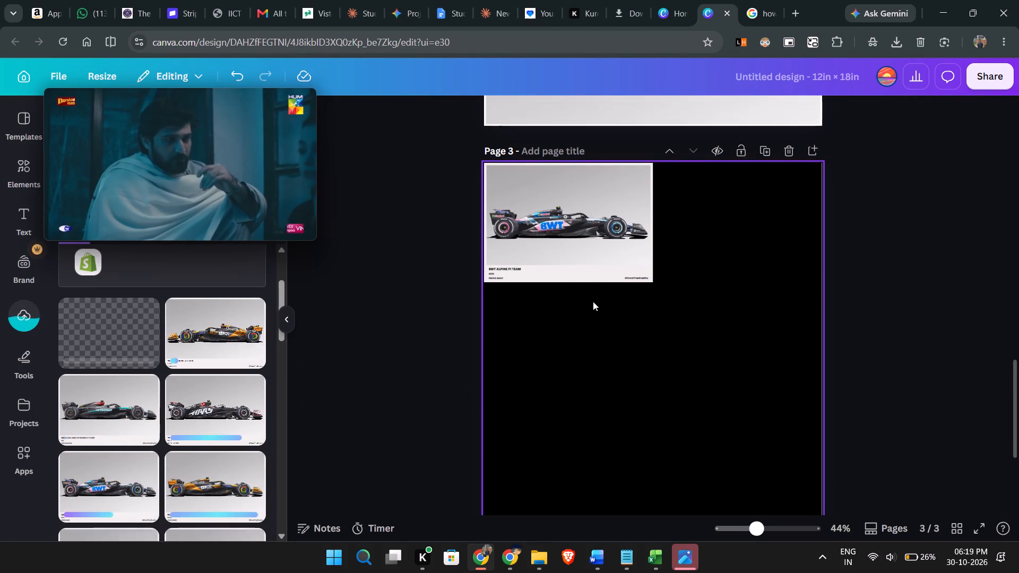
click(623, 328)
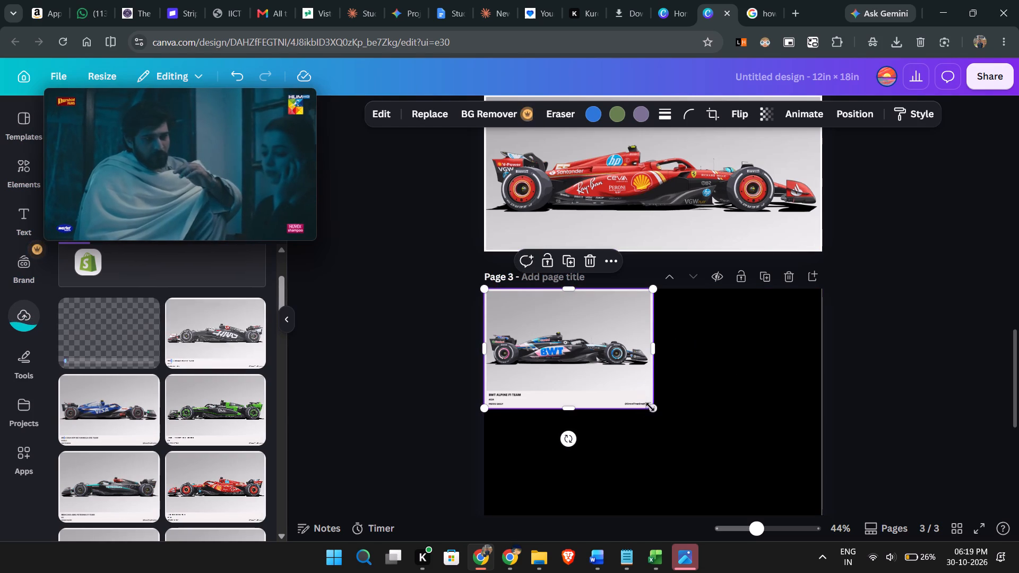
Shrink the BWT Alpine F1 Team image on page 3 to about 4.4 × 3.1 in, keeping it in the page's top-left corner.
drag(650, 407, 598, 362)
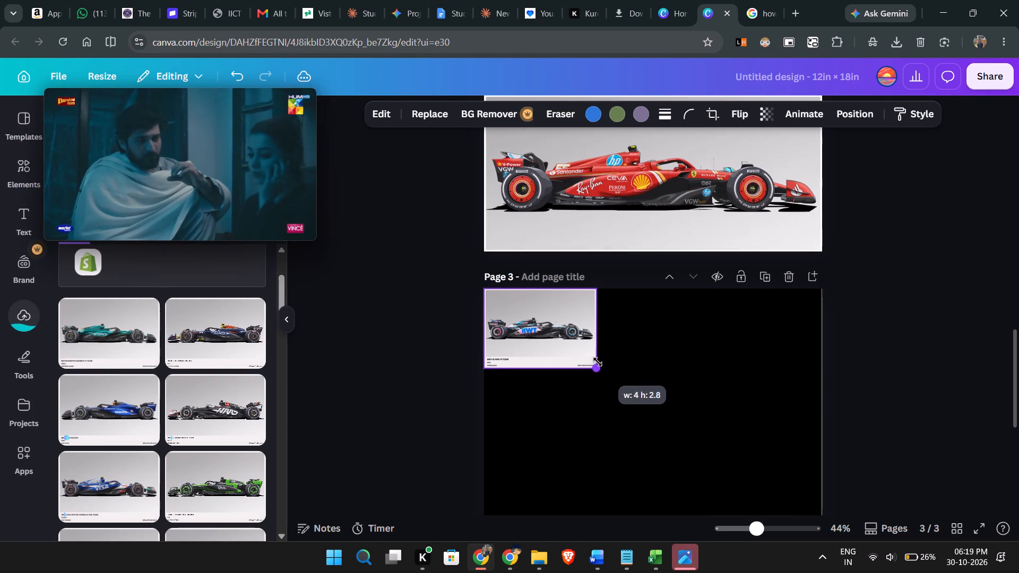
drag(598, 362, 614, 377)
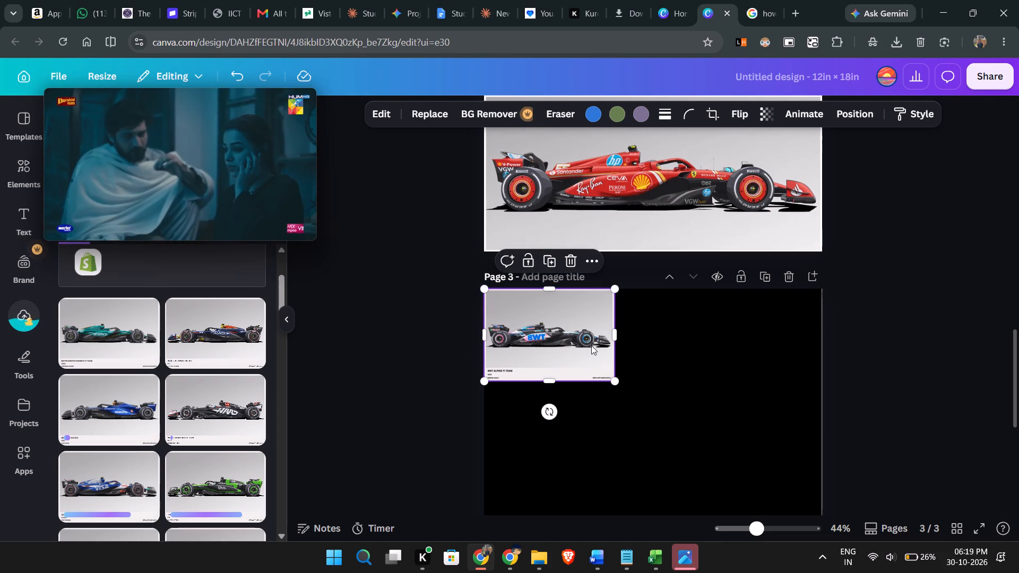
drag(614, 386, 620, 398)
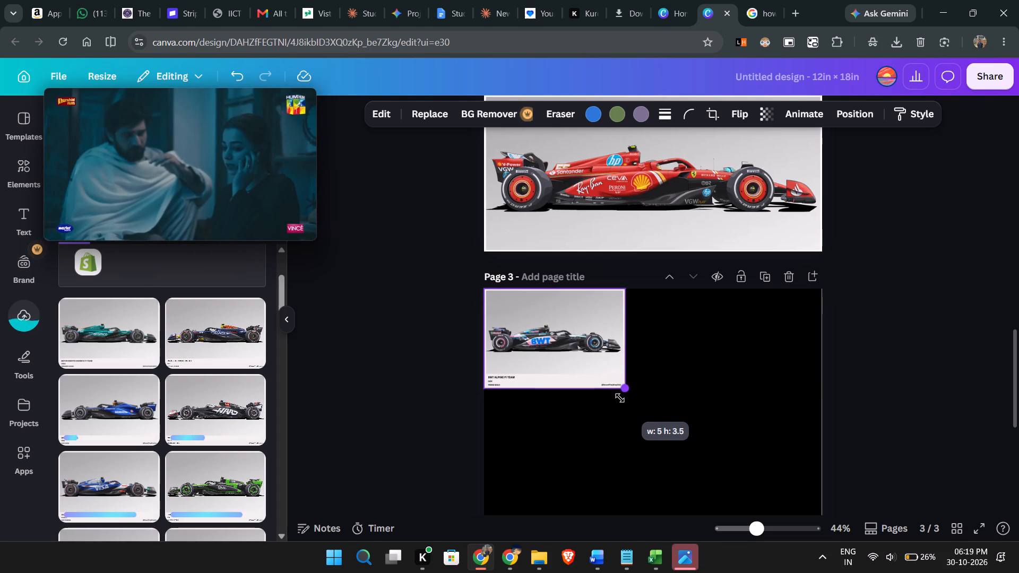
drag(620, 398, 606, 381)
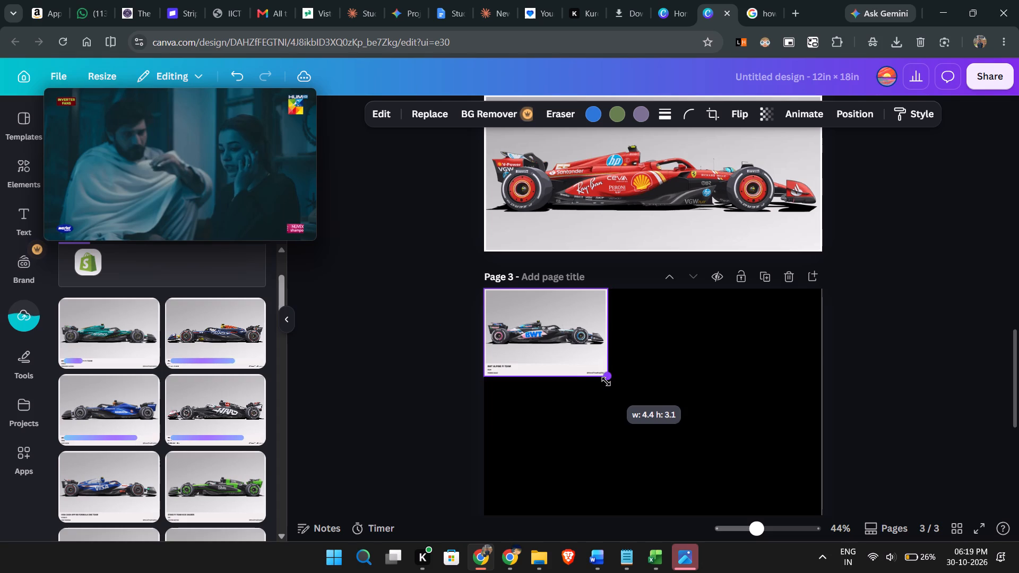
drag(606, 381, 607, 380)
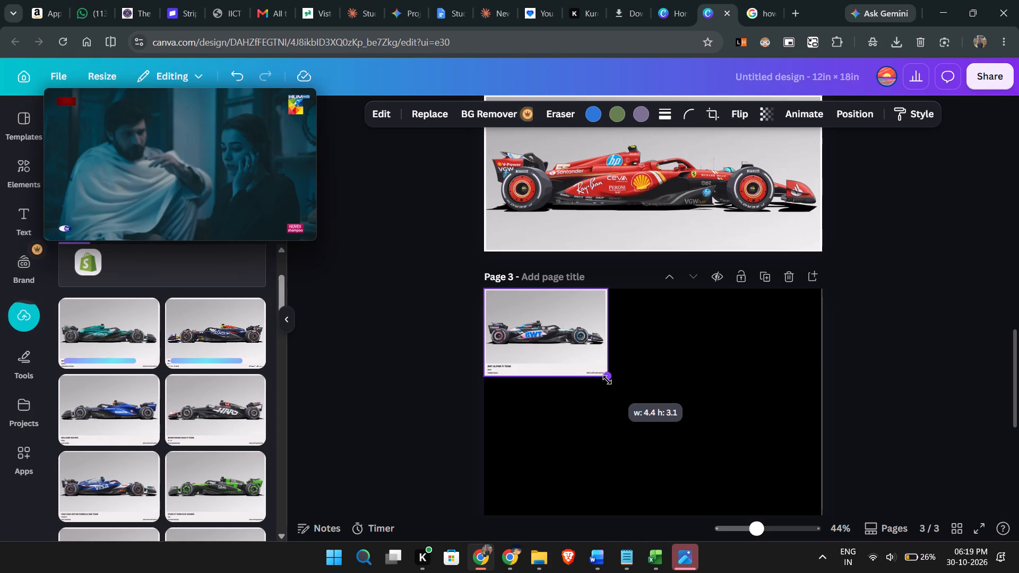
drag(607, 380, 606, 378)
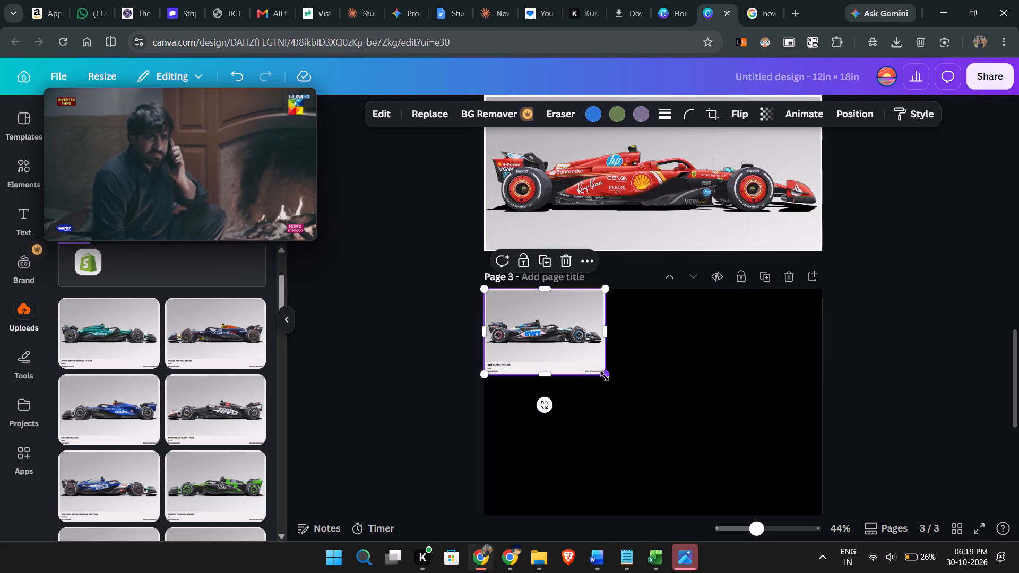
click(553, 334)
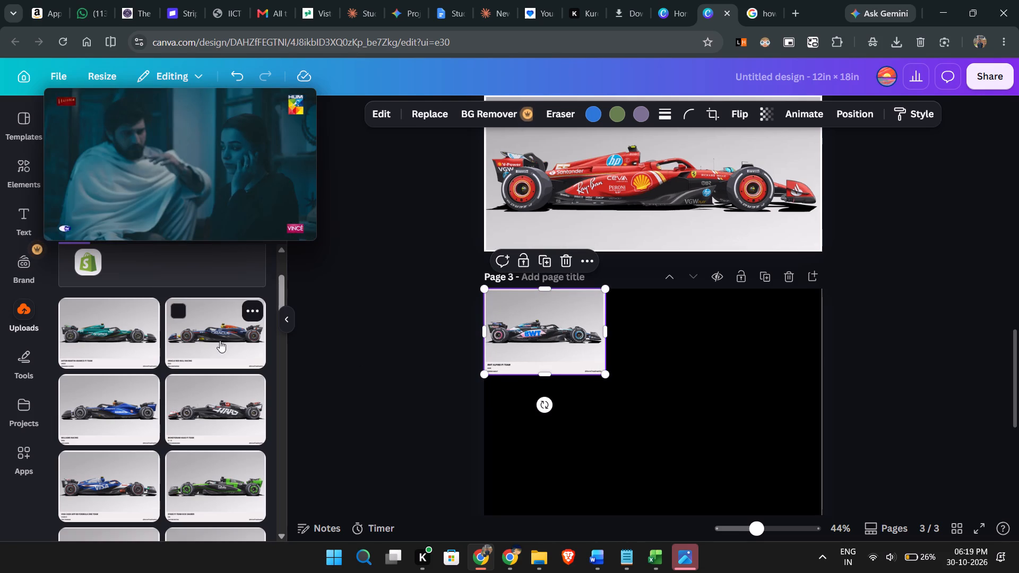
Add the uploaded Oracle Red Bull Racing image to page 3 and shrink it to about the size of the Alpine image.
drag(219, 340, 675, 346)
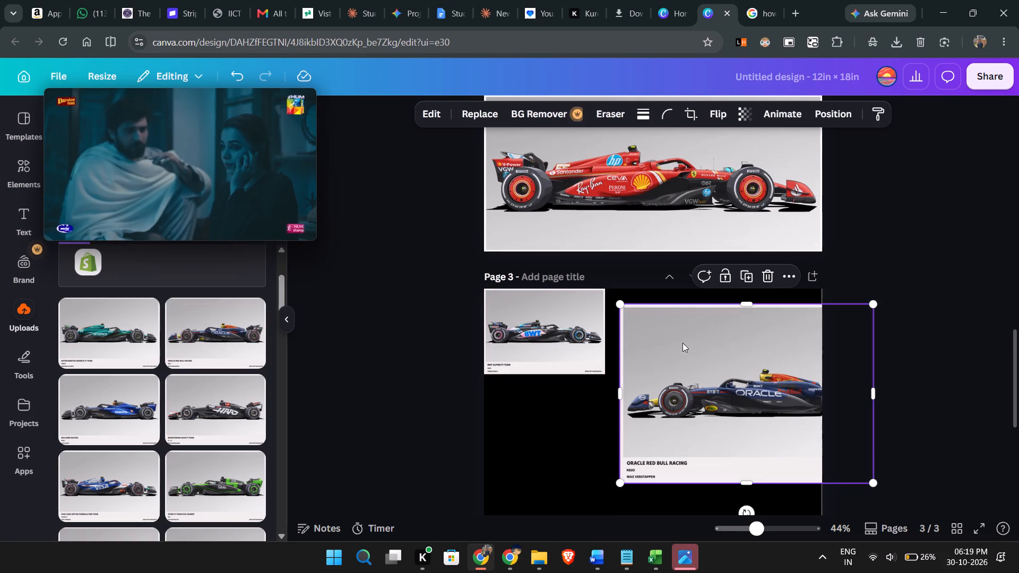
click(871, 481)
drag(871, 484, 770, 374)
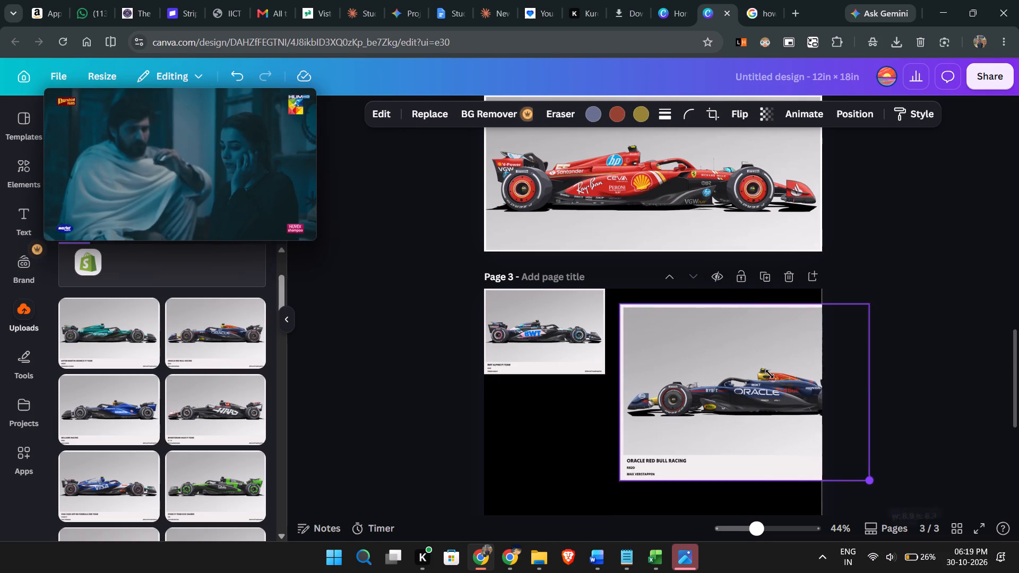
drag(770, 374, 760, 368)
Align the Oracle Red Bull Racing image flush with page 3's top-right corner.
drag(652, 364, 643, 351)
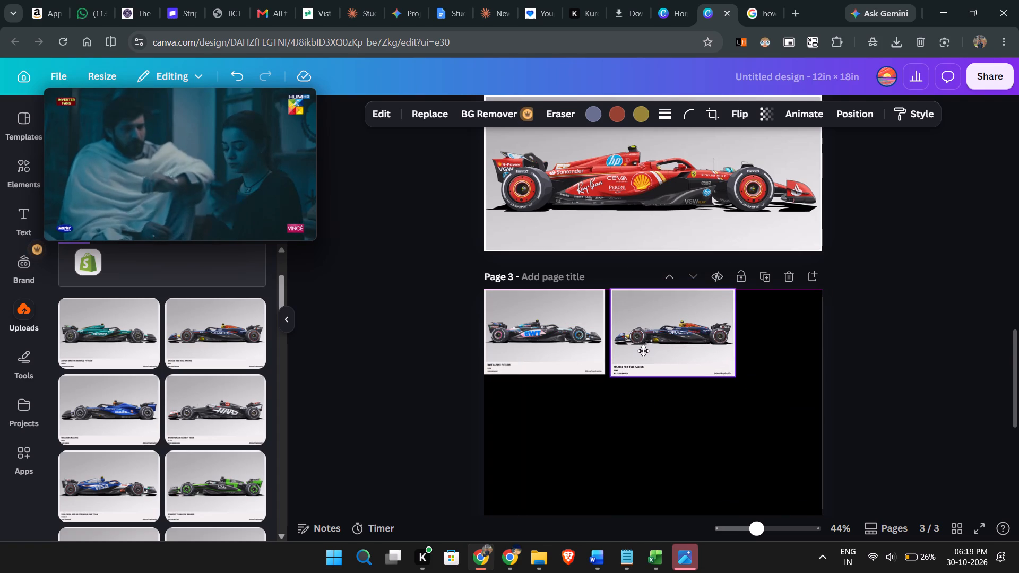
drag(643, 351, 641, 351)
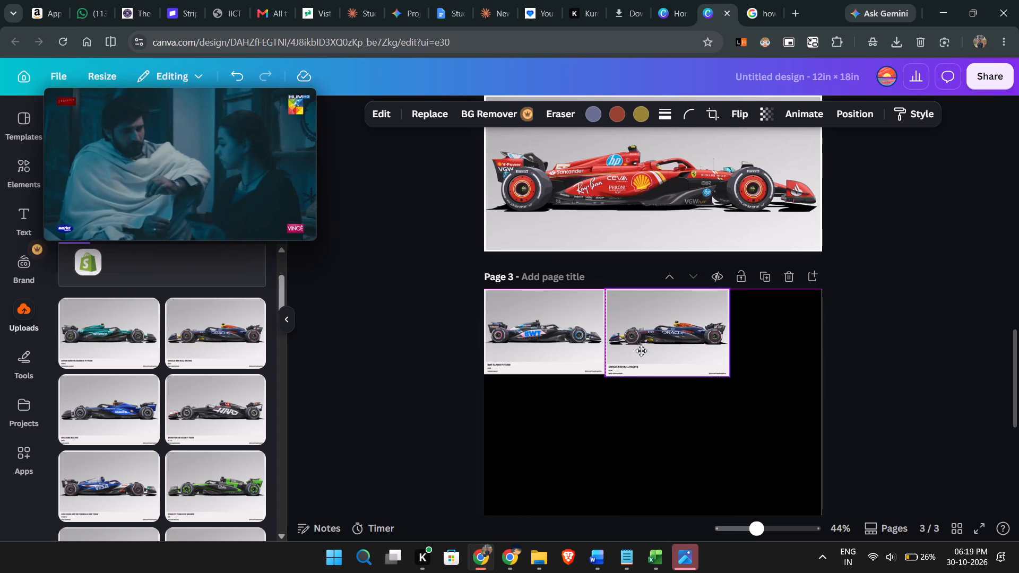
drag(641, 351, 643, 345)
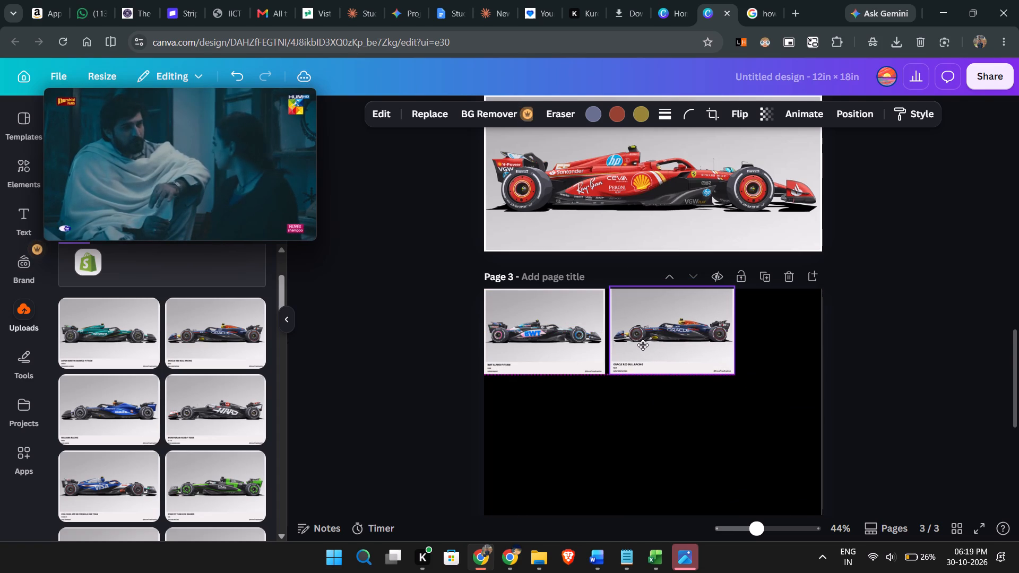
drag(643, 345, 723, 349)
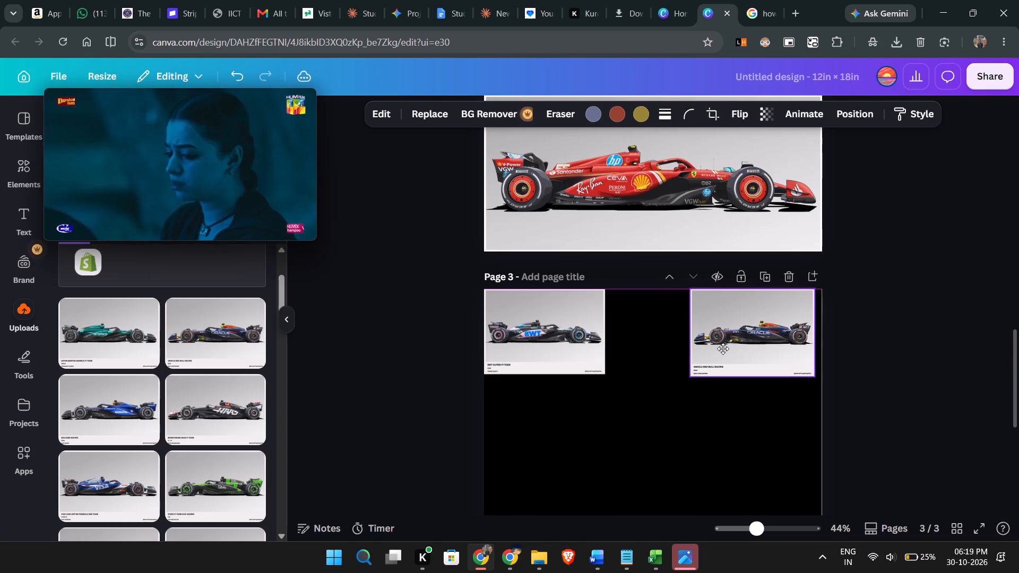
drag(723, 349, 728, 349)
click(861, 358)
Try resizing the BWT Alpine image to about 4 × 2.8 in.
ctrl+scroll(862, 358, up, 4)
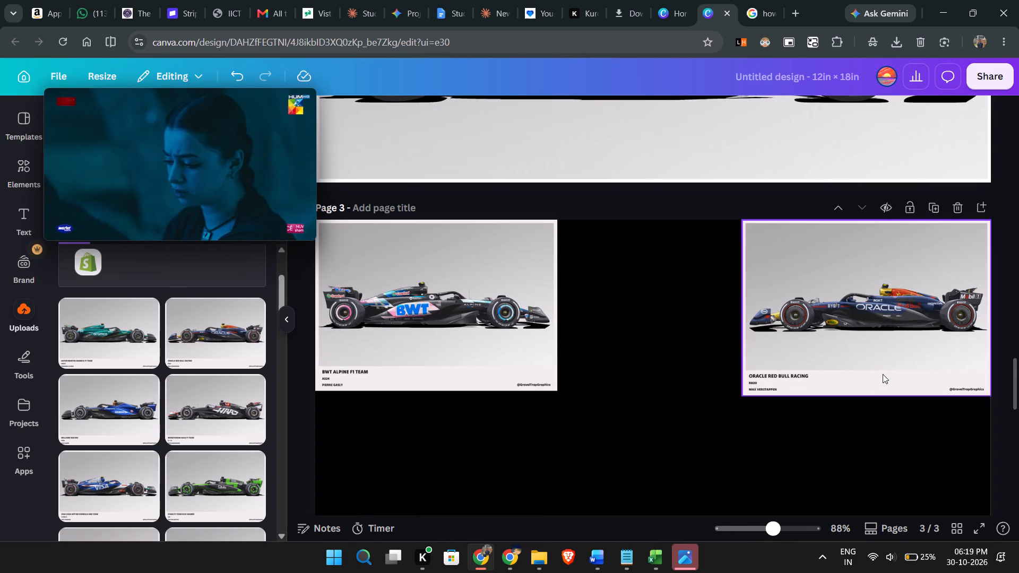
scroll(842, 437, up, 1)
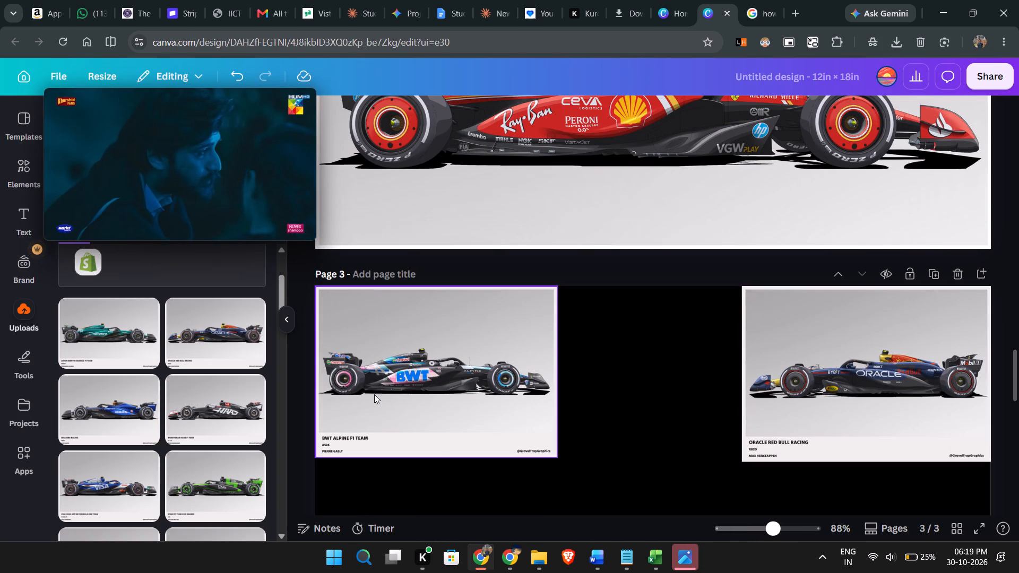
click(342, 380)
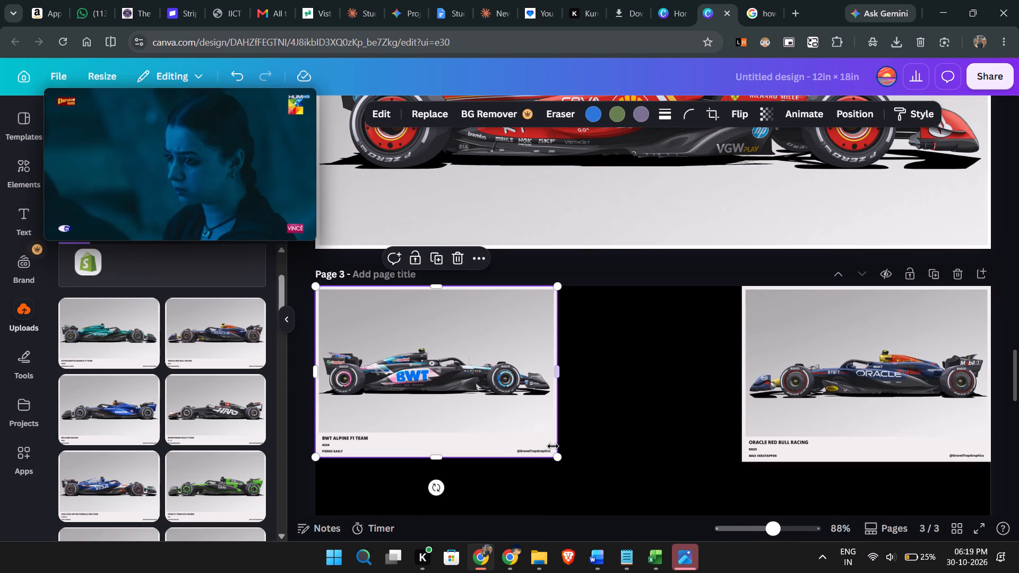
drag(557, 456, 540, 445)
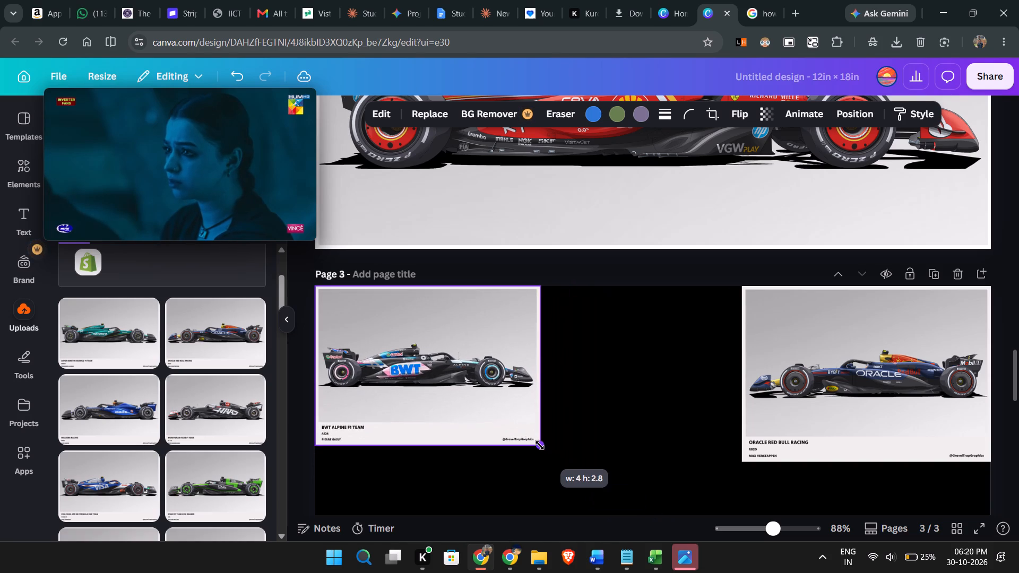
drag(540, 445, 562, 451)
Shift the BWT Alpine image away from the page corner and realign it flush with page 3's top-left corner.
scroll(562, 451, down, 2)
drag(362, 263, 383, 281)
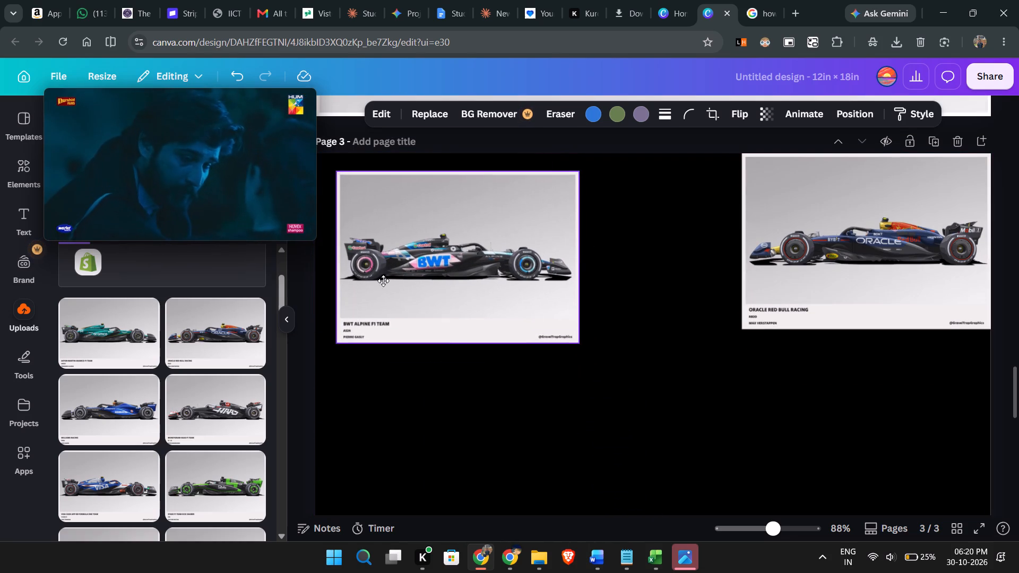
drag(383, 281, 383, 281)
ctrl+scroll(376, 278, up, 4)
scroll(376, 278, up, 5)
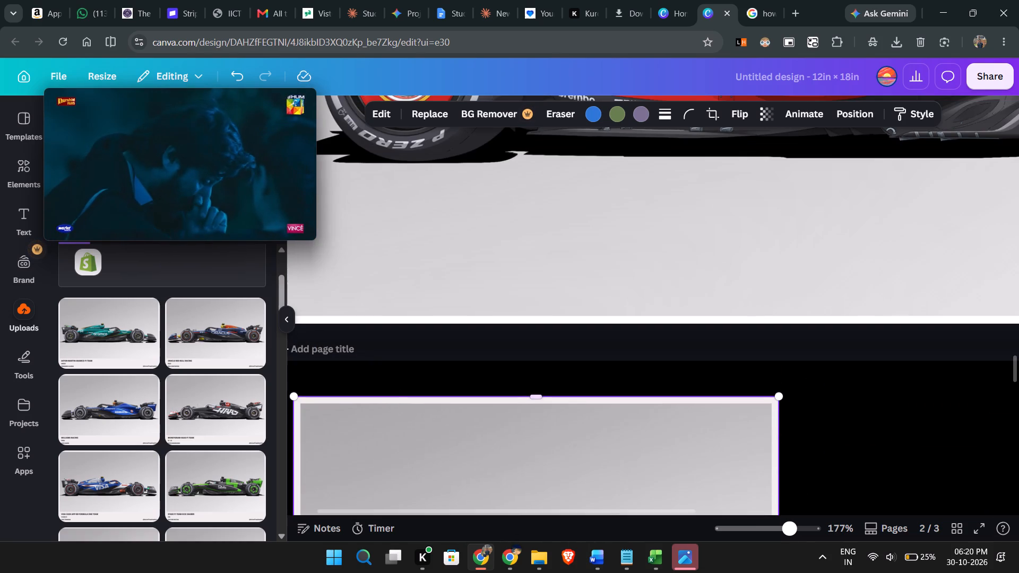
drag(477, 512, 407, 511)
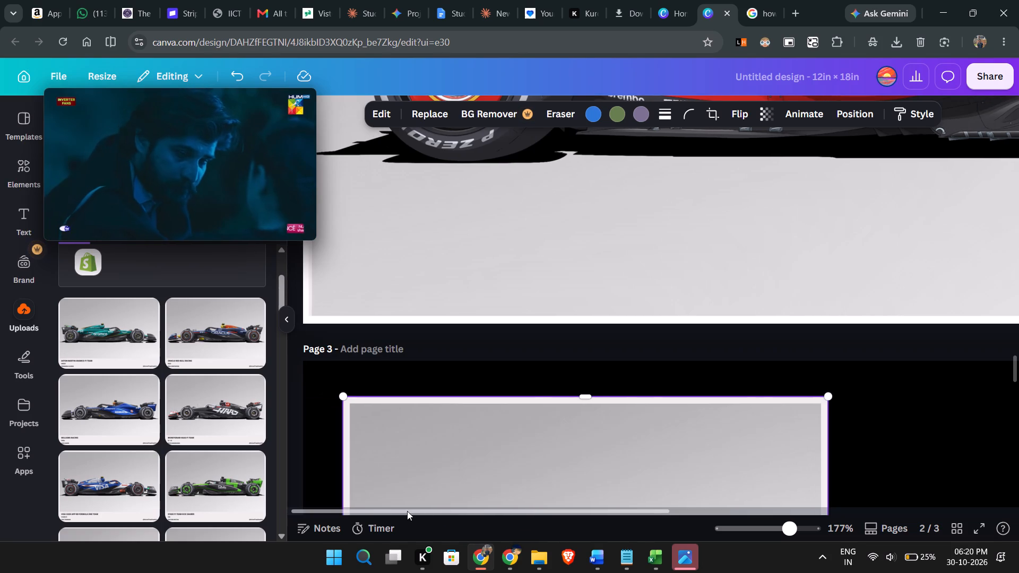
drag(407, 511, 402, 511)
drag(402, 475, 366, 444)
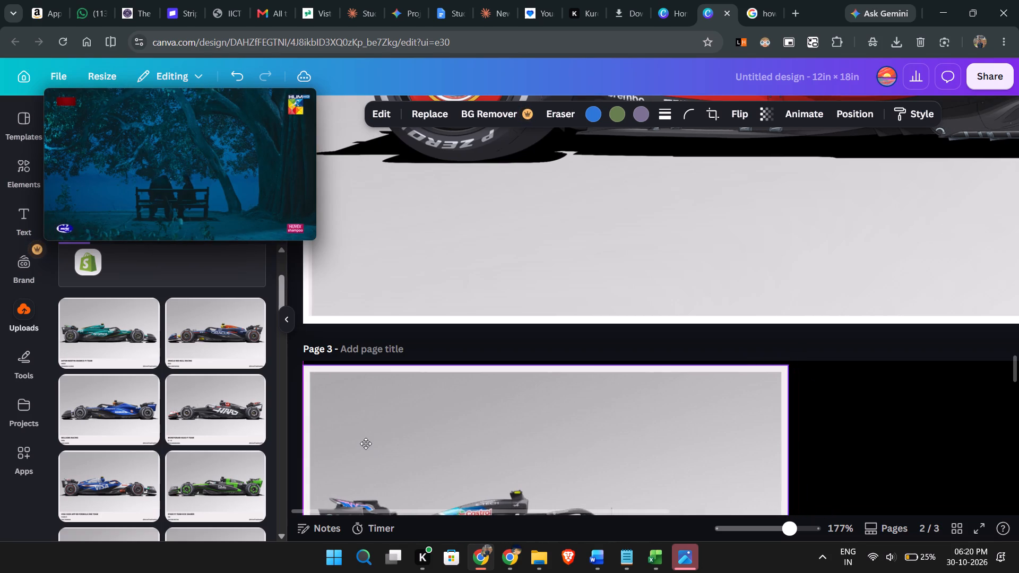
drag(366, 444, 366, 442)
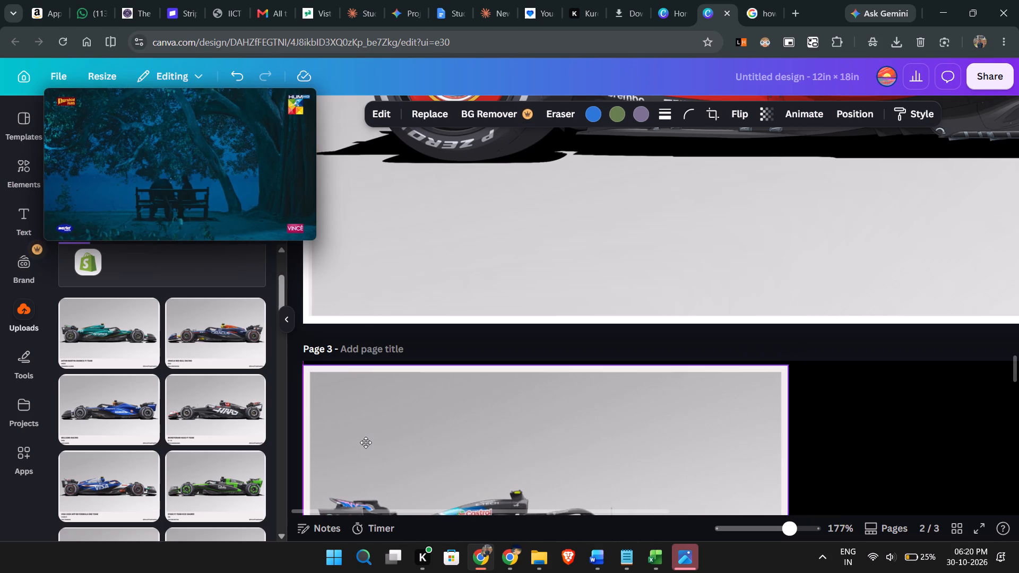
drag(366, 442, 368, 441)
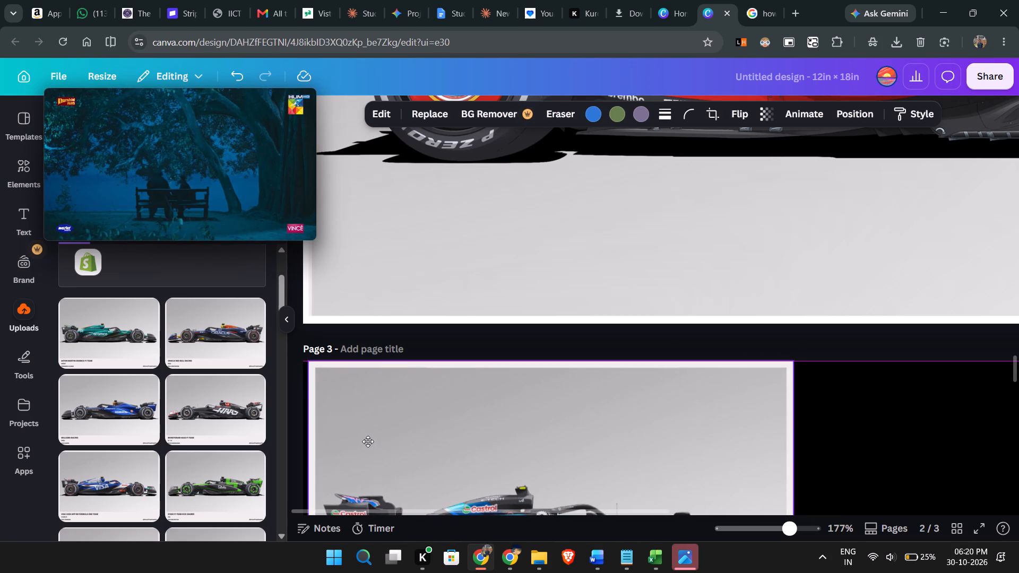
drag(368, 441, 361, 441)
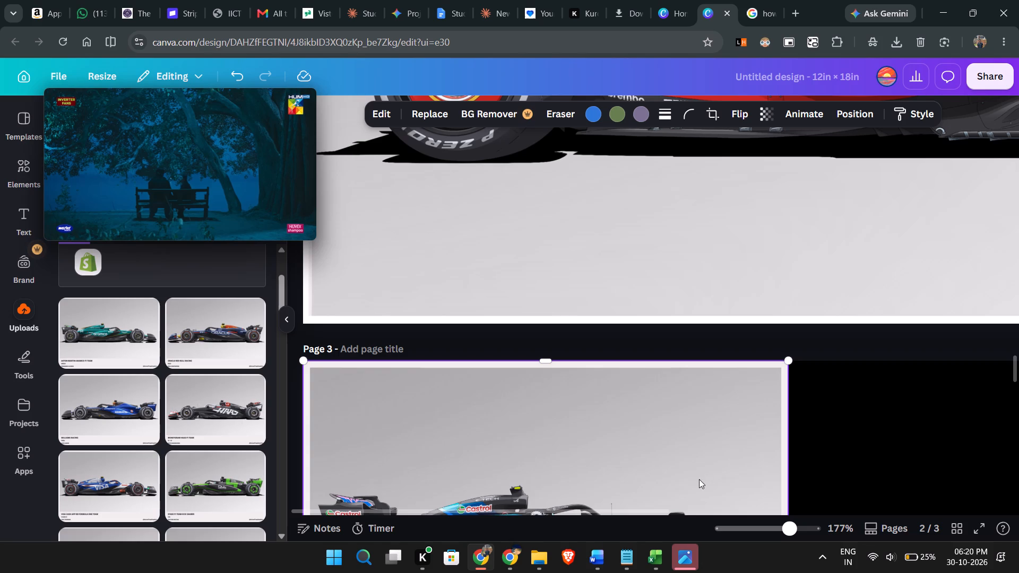
Add a second Oracle Red Bull Racing image from the uploads and place it below the first along page 3's right edge.
drag(526, 514, 770, 538)
ctrl+scroll(762, 526, down, 3)
ctrl+scroll(597, 386, down, 2)
scroll(597, 386, down, 3)
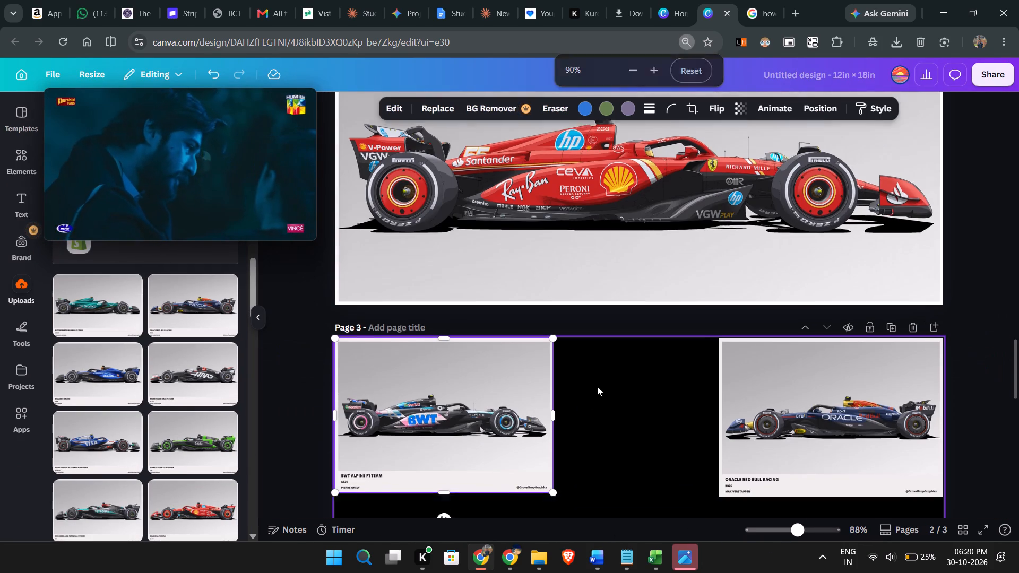
scroll(407, 382, down, 1)
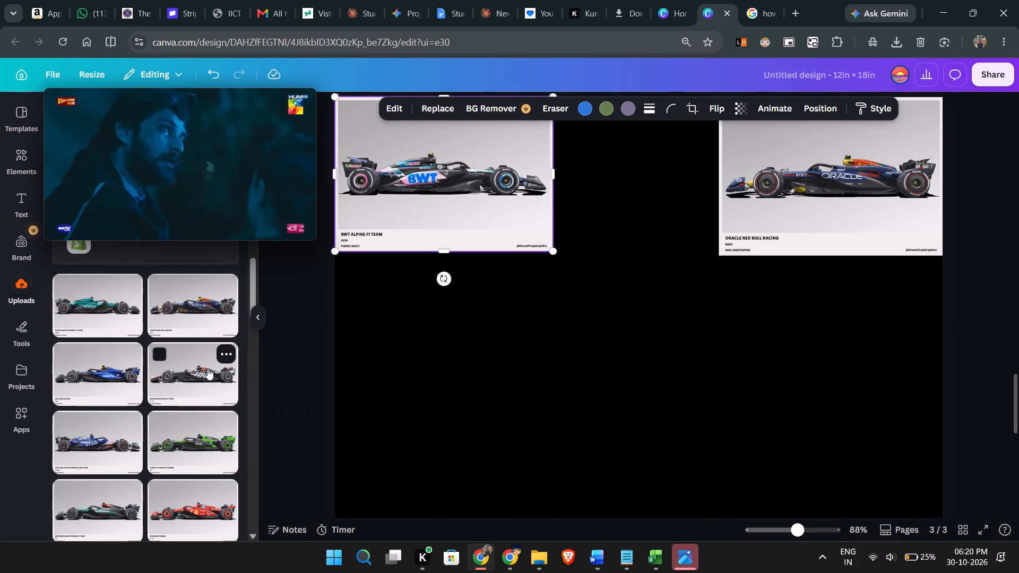
click(202, 302)
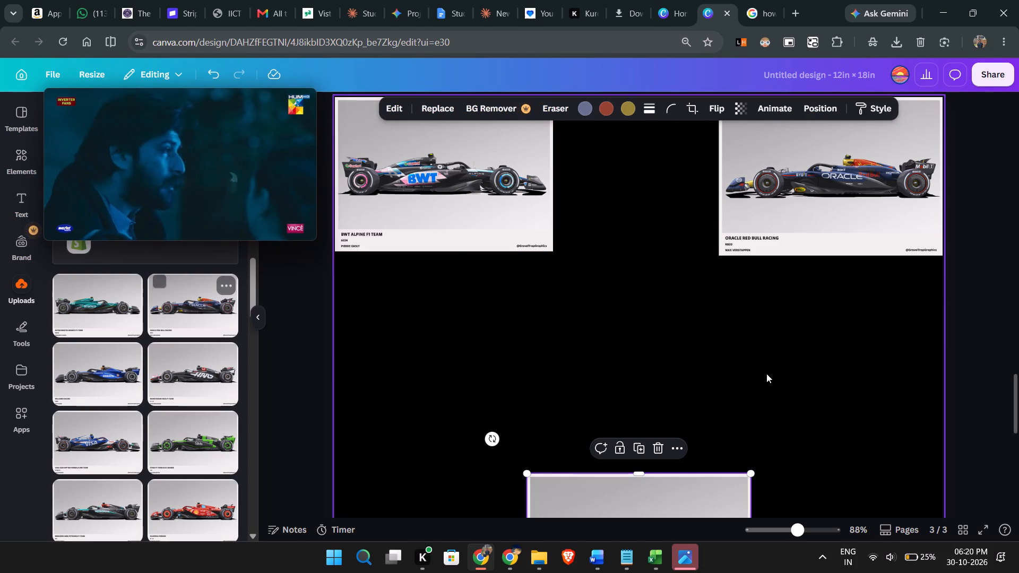
scroll(768, 374, down, 1)
drag(658, 455, 687, 337)
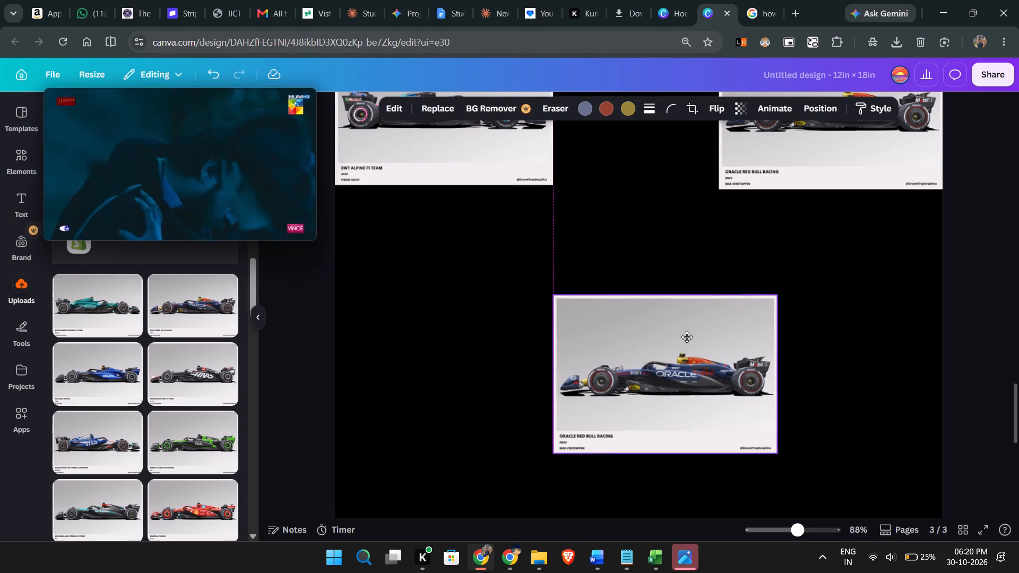
drag(687, 337, 851, 248)
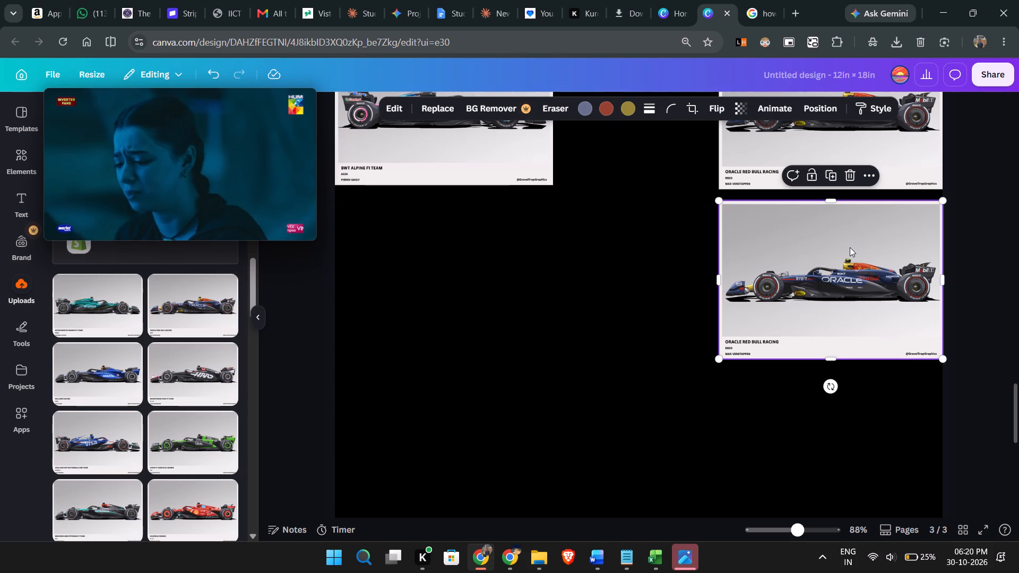
Move the second Oracle Red Bull Racing image up, leaving a narrow gap beneath the first one.
scroll(593, 136, up, 1)
scroll(628, 405, up, 2)
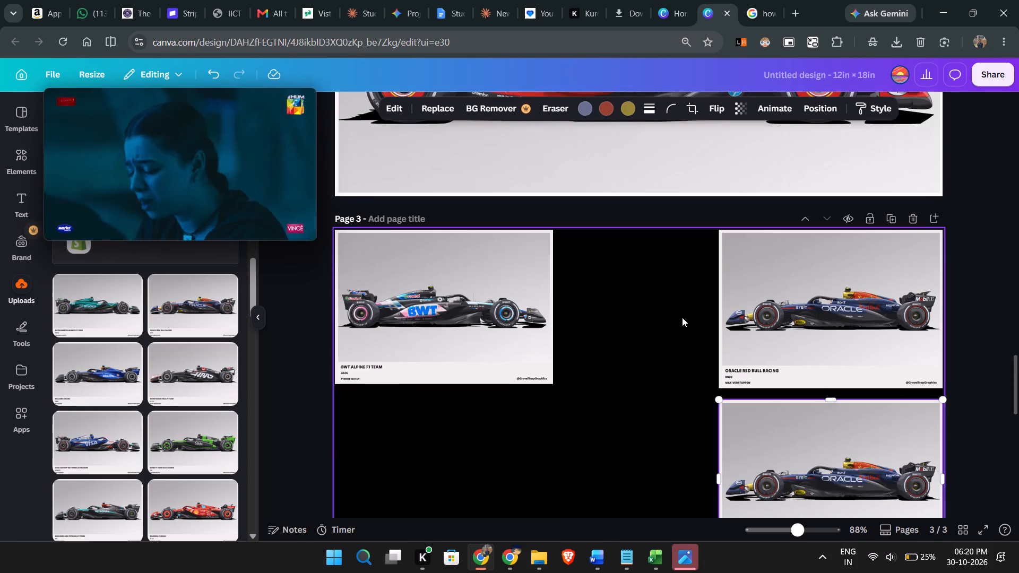
scroll(684, 316, up, 1)
scroll(671, 315, down, 2)
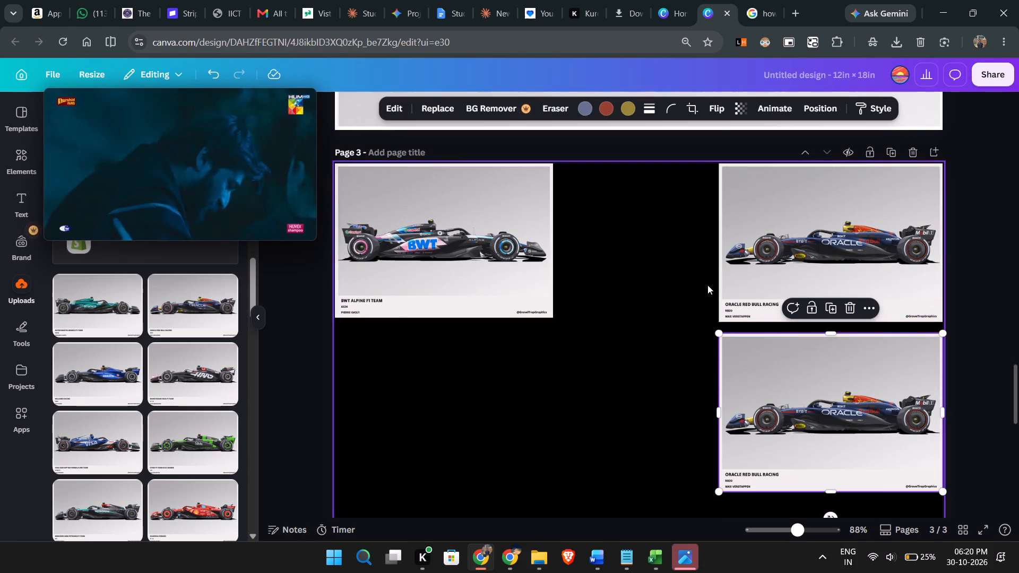
drag(805, 379, 801, 370)
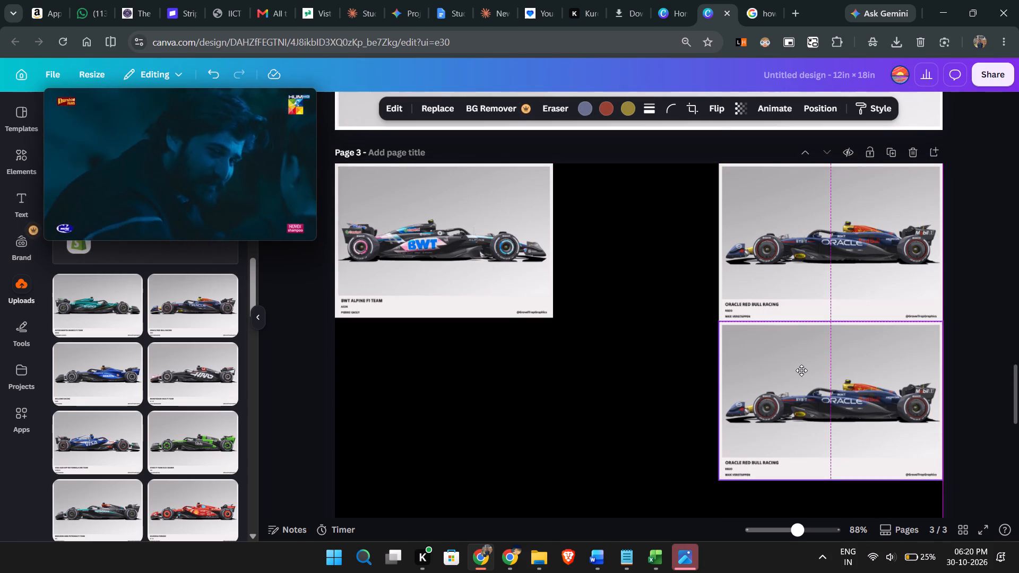
drag(801, 370, 802, 373)
Enlarge the upper Oracle Red Bull Racing image to nearly half the page width, keeping its top-right corner anchored.
click(762, 245)
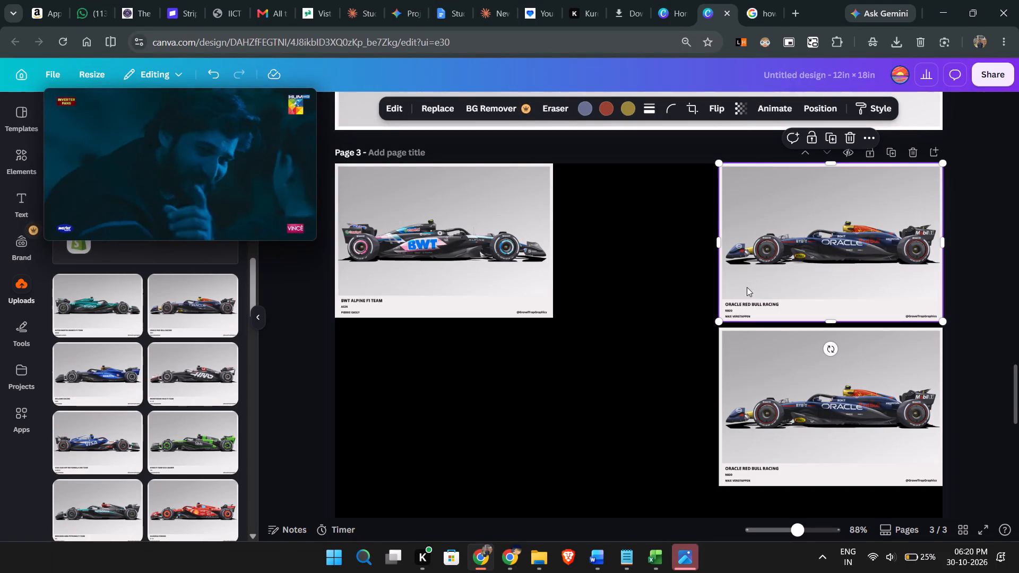
drag(719, 321, 642, 342)
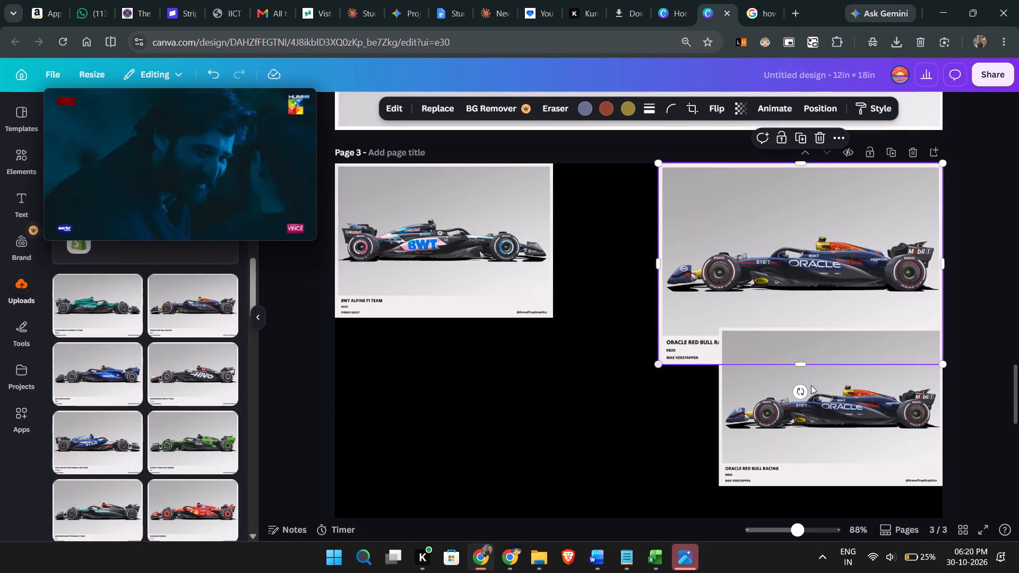
Delete the second, lower Oracle Red Bull Racing image from page 3.
click(832, 398)
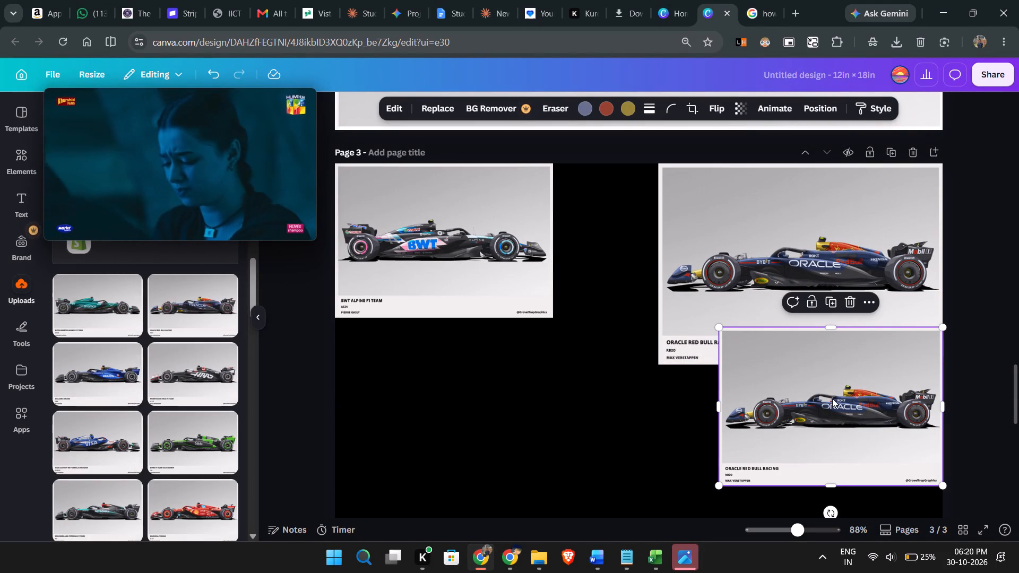
key(BackSpace)
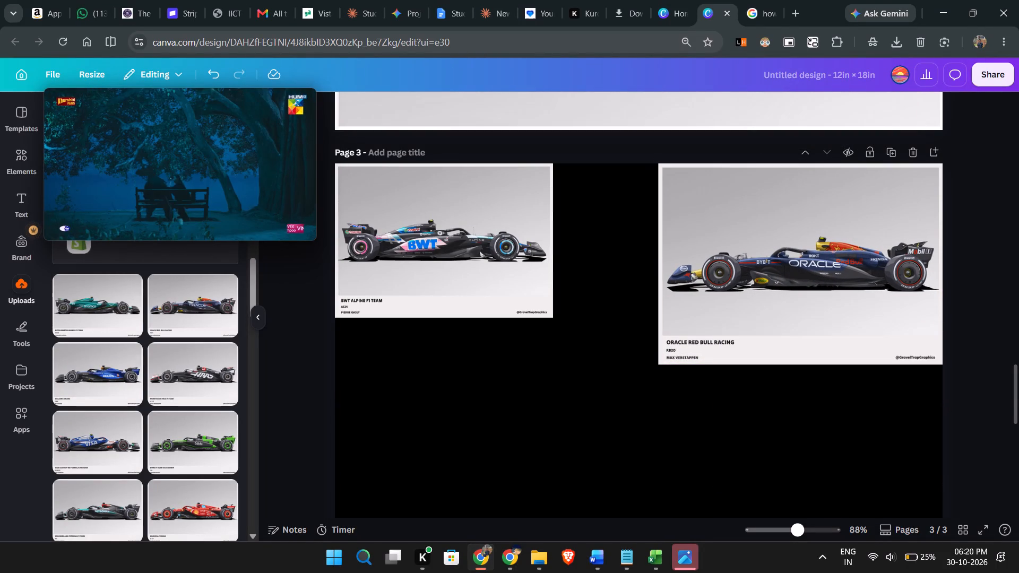
Enlarge the remaining Oracle Red Bull Racing image to half the page width, about 6 in, keeping its top-right corner anchored.
scroll(837, 218, down, 2)
click(789, 173)
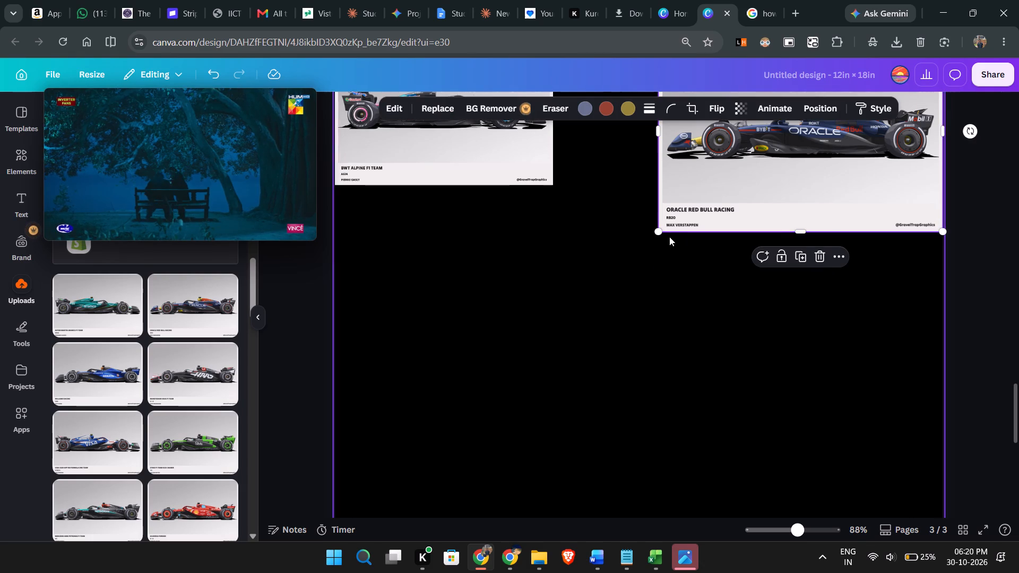
drag(661, 231, 635, 246)
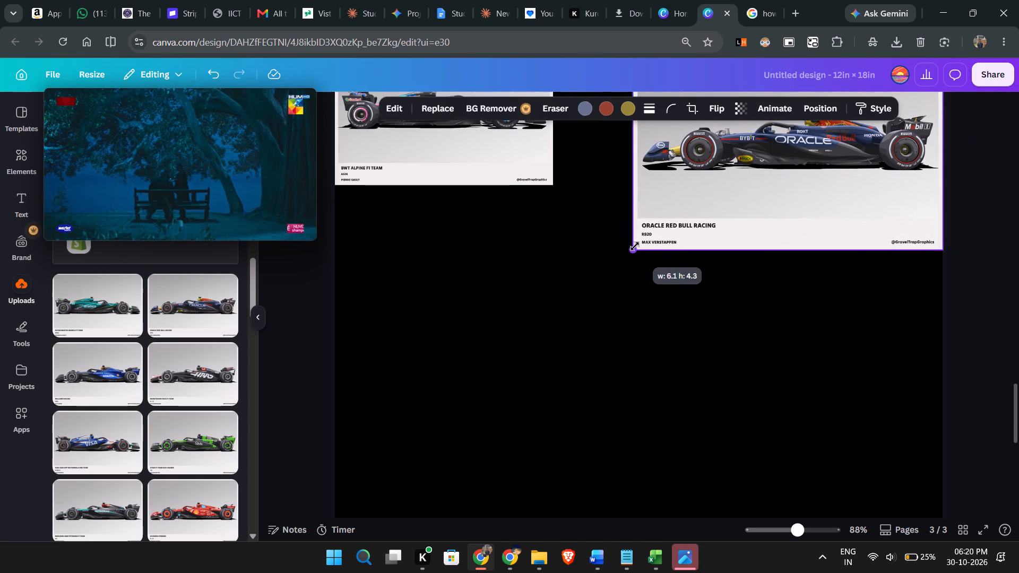
drag(635, 246, 642, 239)
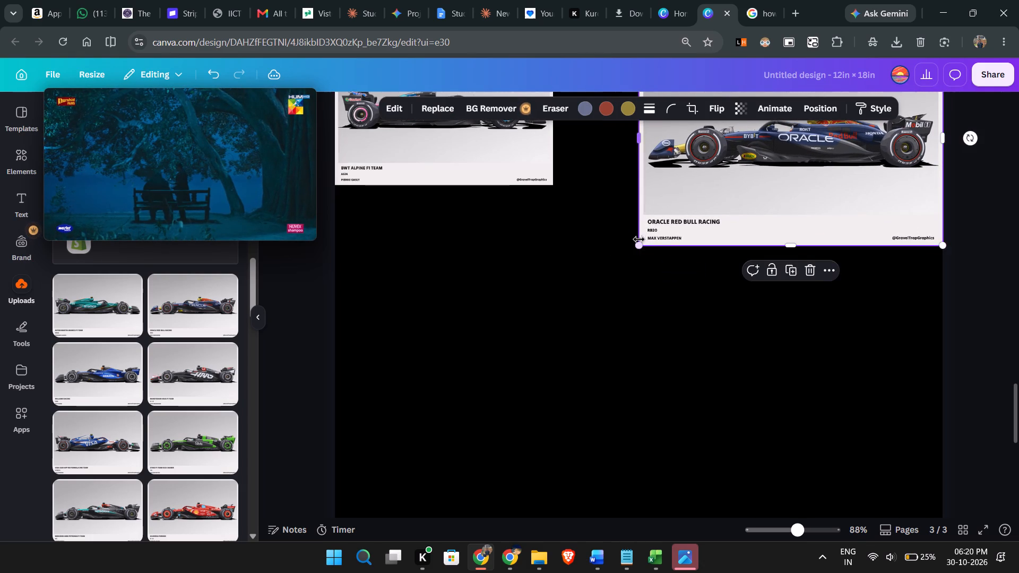
Examine the resized Oracle Red Bull Racing image's inner edge and bottom corner on page 3 up close.
scroll(640, 233, up, 4)
scroll(632, 348, up, 1)
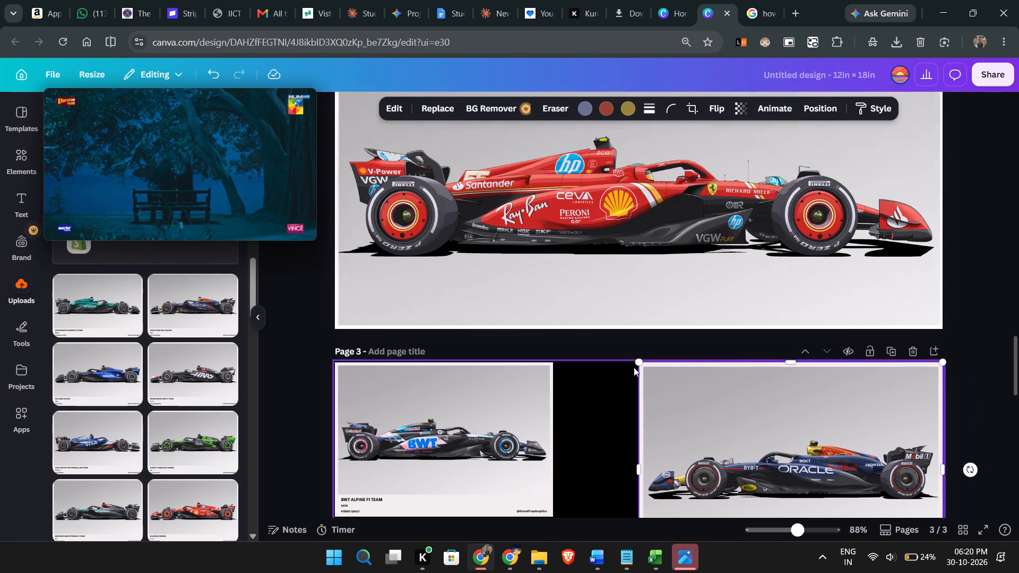
scroll(655, 414, down, 4)
ctrl+scroll(664, 358, up, 11)
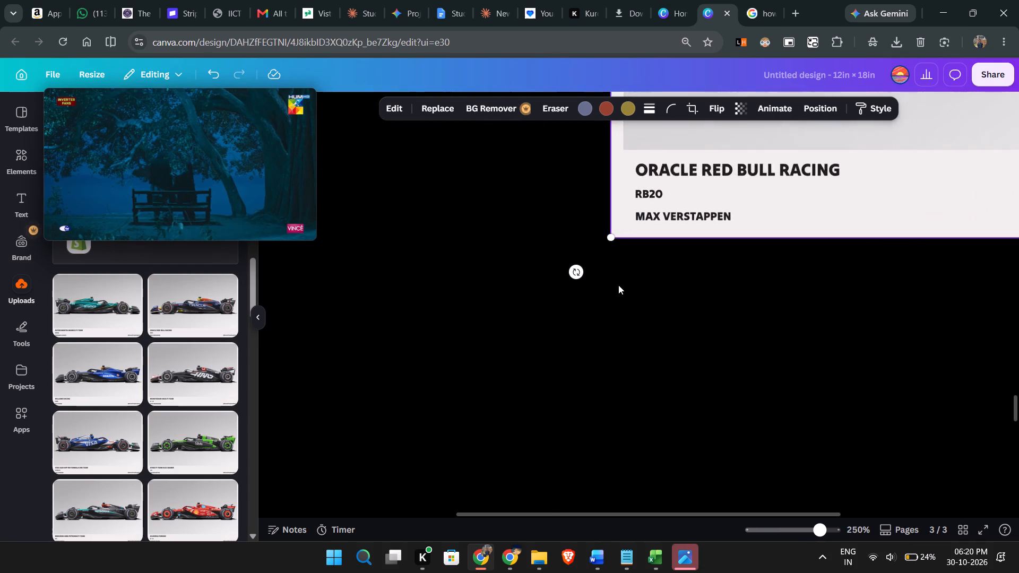
scroll(491, 249, up, 4)
scroll(490, 248, down, 6)
ctrl+scroll(462, 223, down, 3)
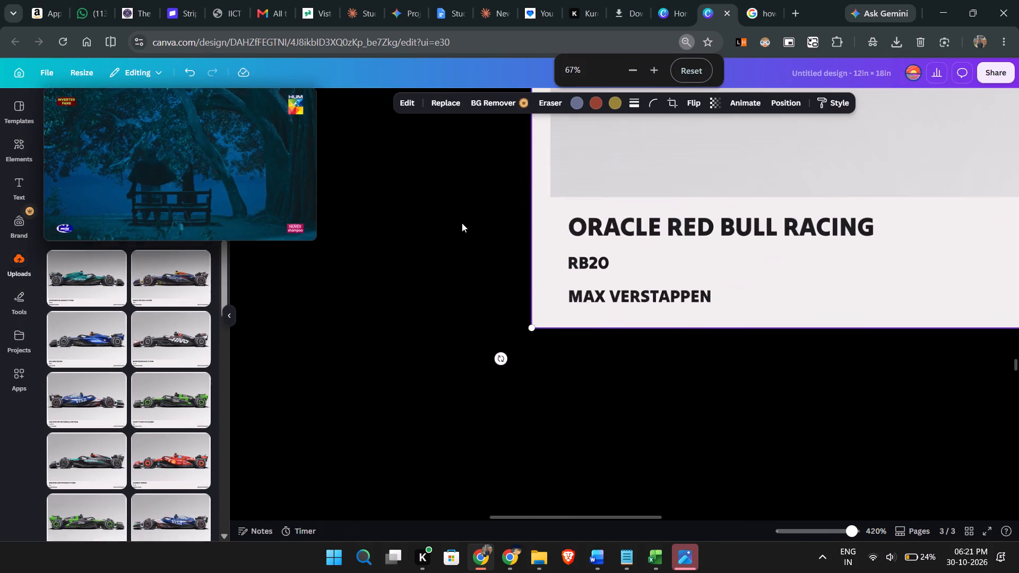
Reset the browser zoom to 100%.
click(702, 68)
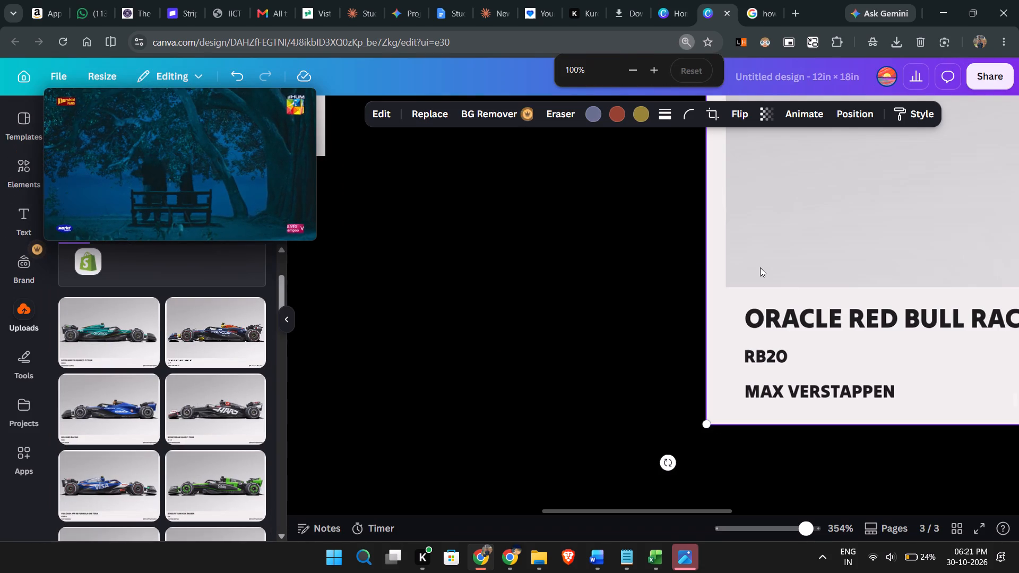
Add the right-facing Mercedes-AMG Petronas F1 Team W15 image from the uploads to page 3.
scroll(541, 9, down, 1)
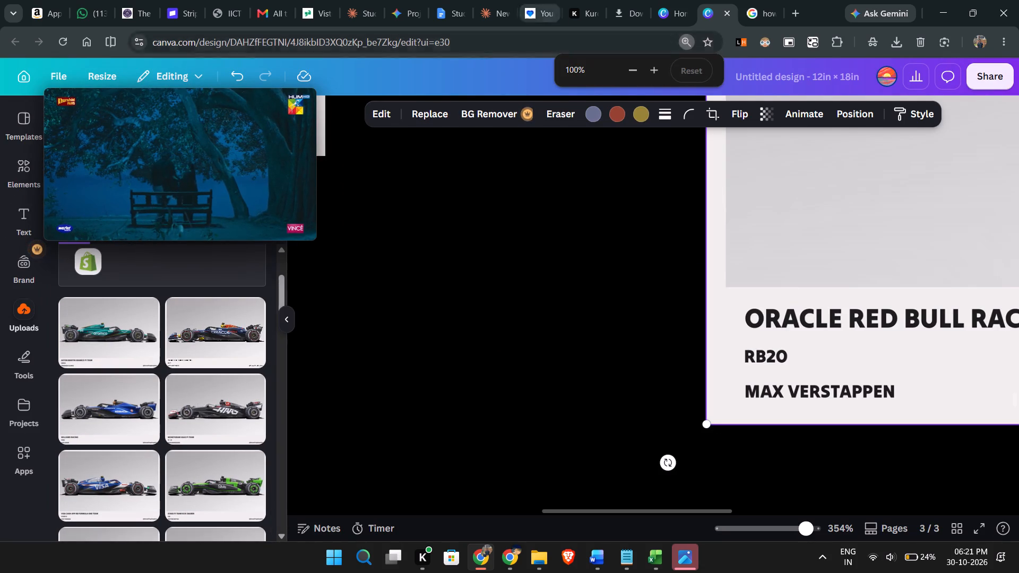
scroll(565, 235, down, 2)
ctrl+scroll(573, 223, down, 6)
scroll(511, 270, down, 1)
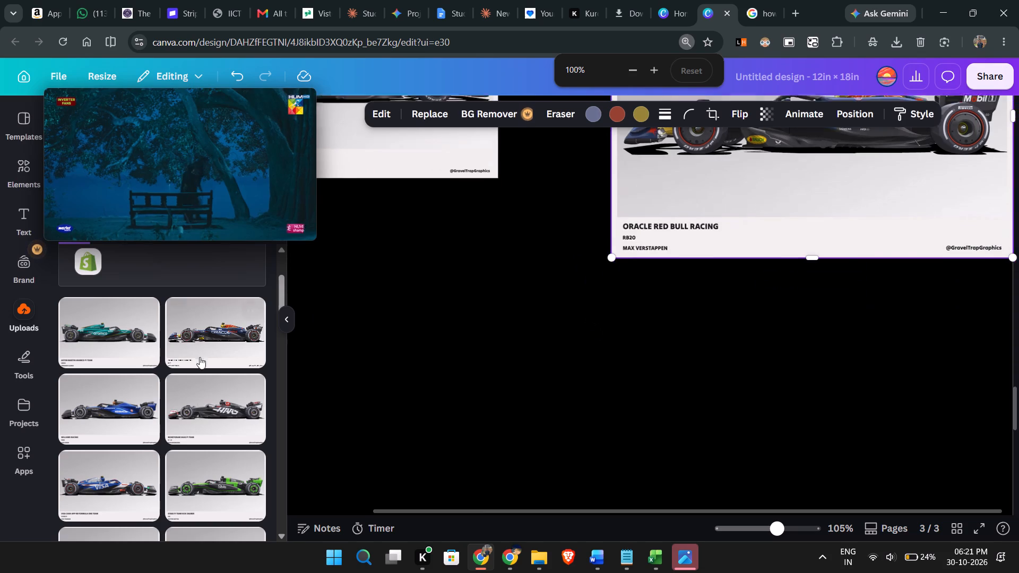
scroll(214, 381, down, 1)
scroll(177, 440, down, 3)
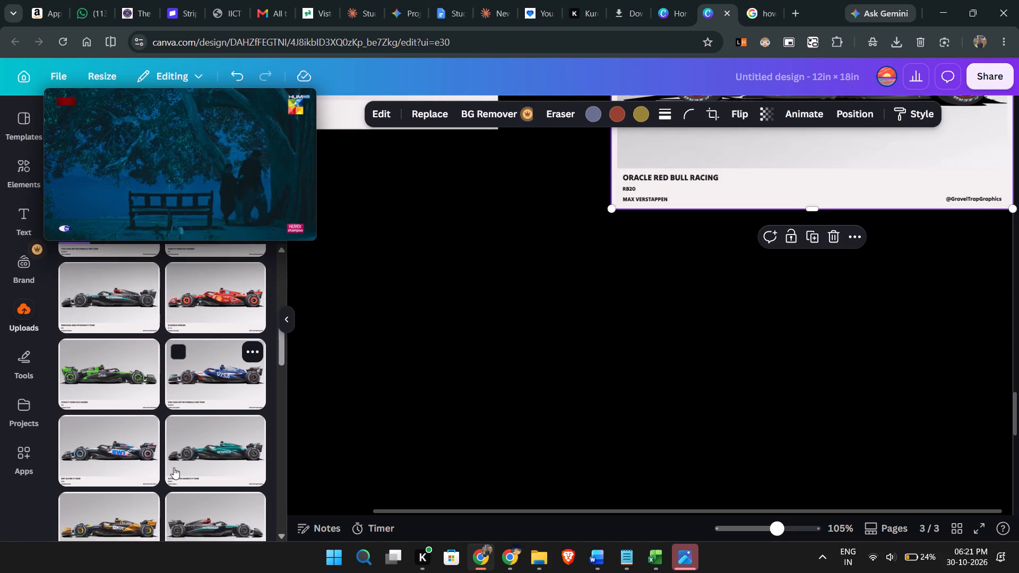
scroll(174, 467, down, 3)
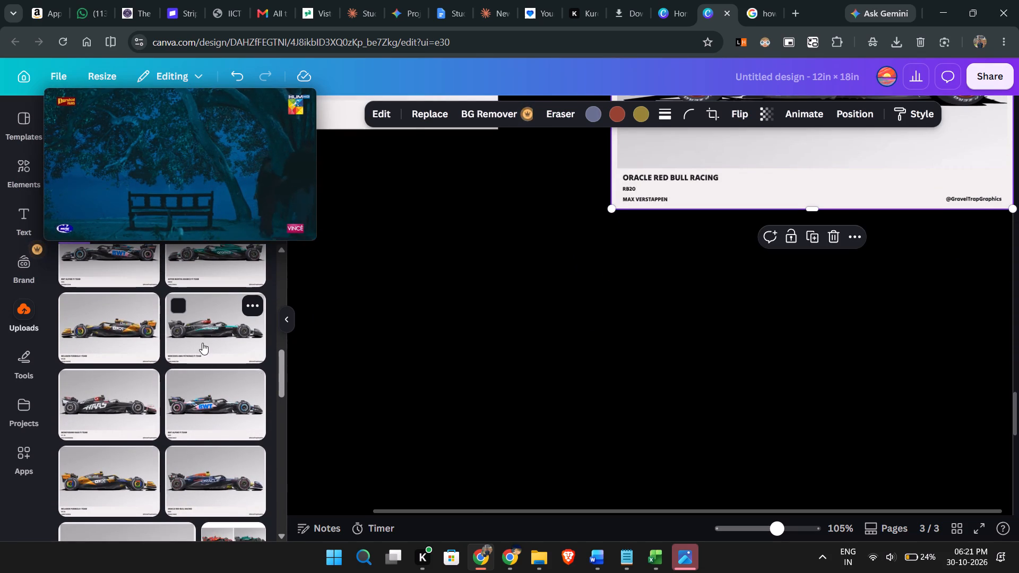
click(202, 342)
Add the left-facing Scuderia Ferrari SF-24 Charles Leclerc image from the uploads to page 3.
scroll(490, 435, down, 3)
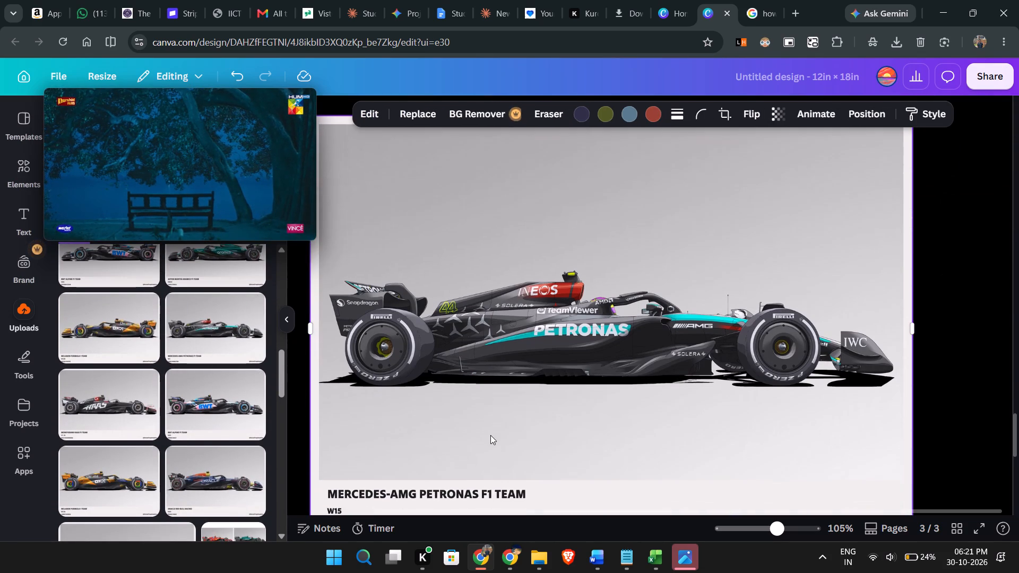
scroll(490, 435, down, 1)
scroll(622, 344, up, 2)
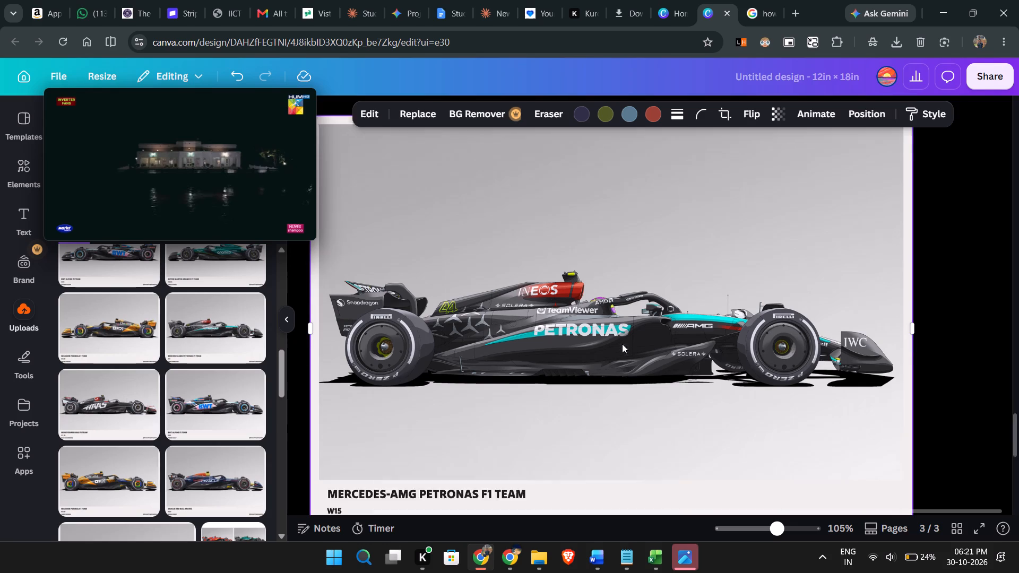
scroll(215, 404, down, 3)
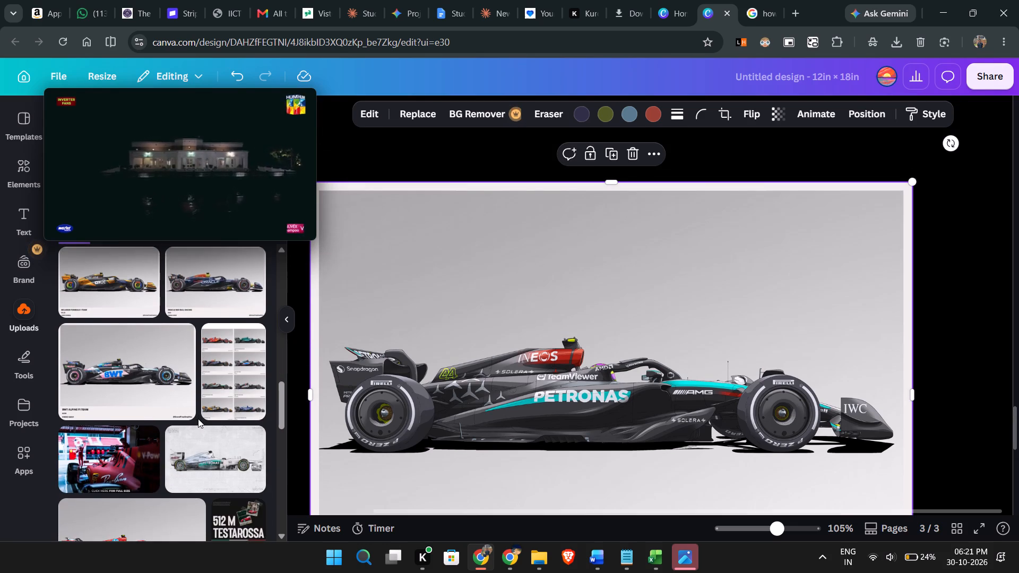
scroll(198, 420, up, 8)
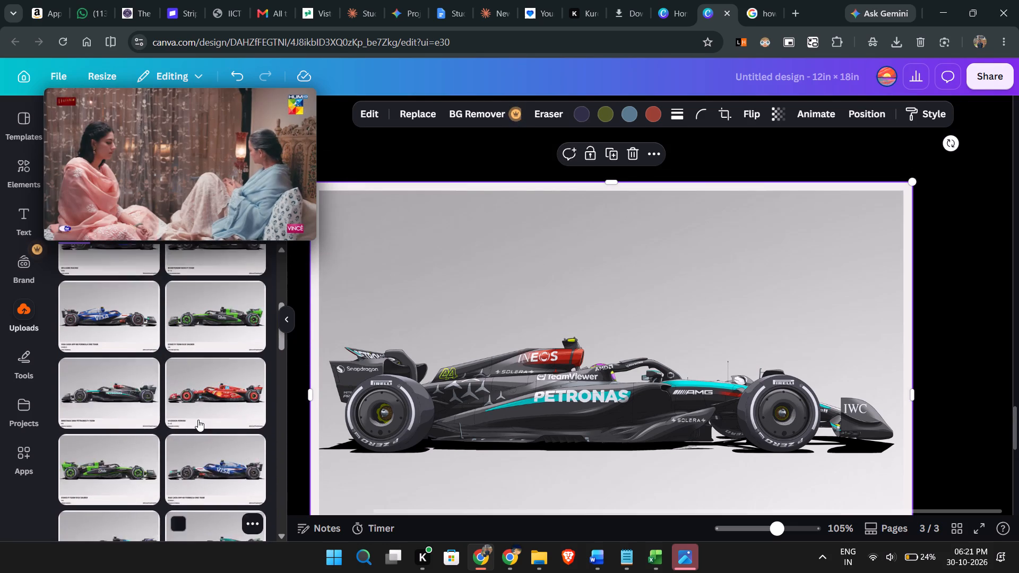
click(198, 420)
scroll(463, 355, down, 2)
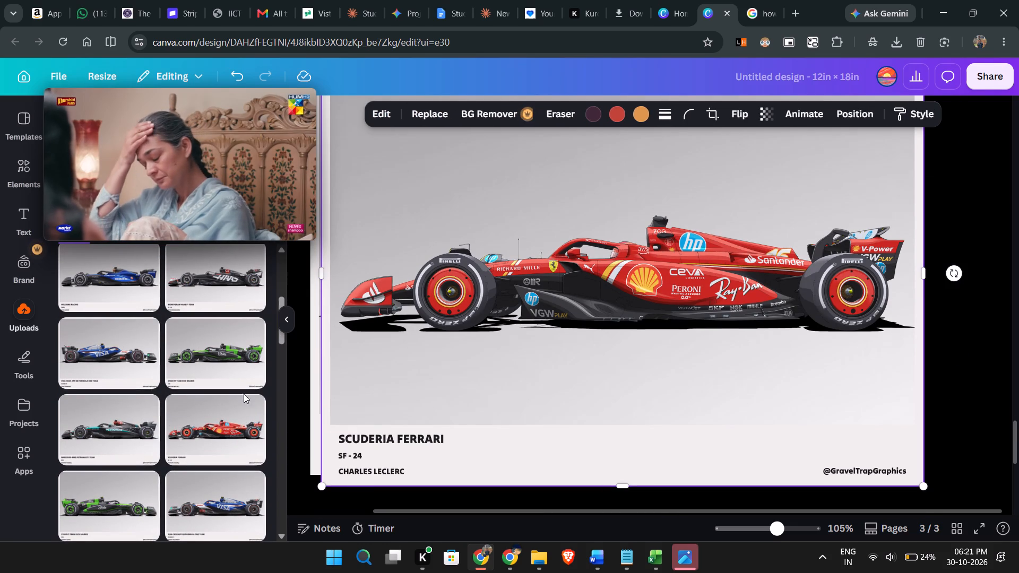
scroll(149, 371, up, 2)
scroll(150, 371, down, 8)
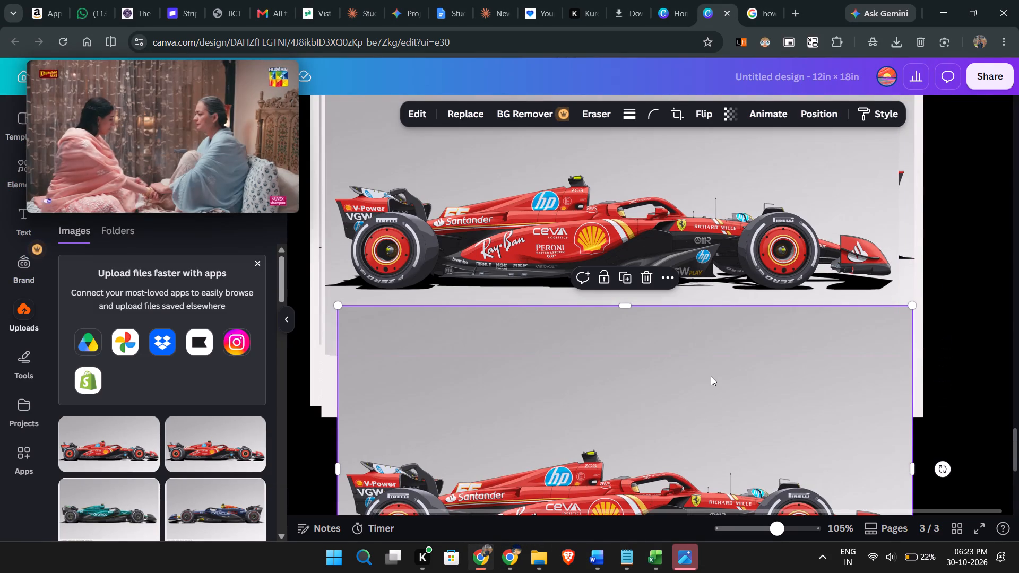
scroll(708, 383, down, 1)
click(708, 383)
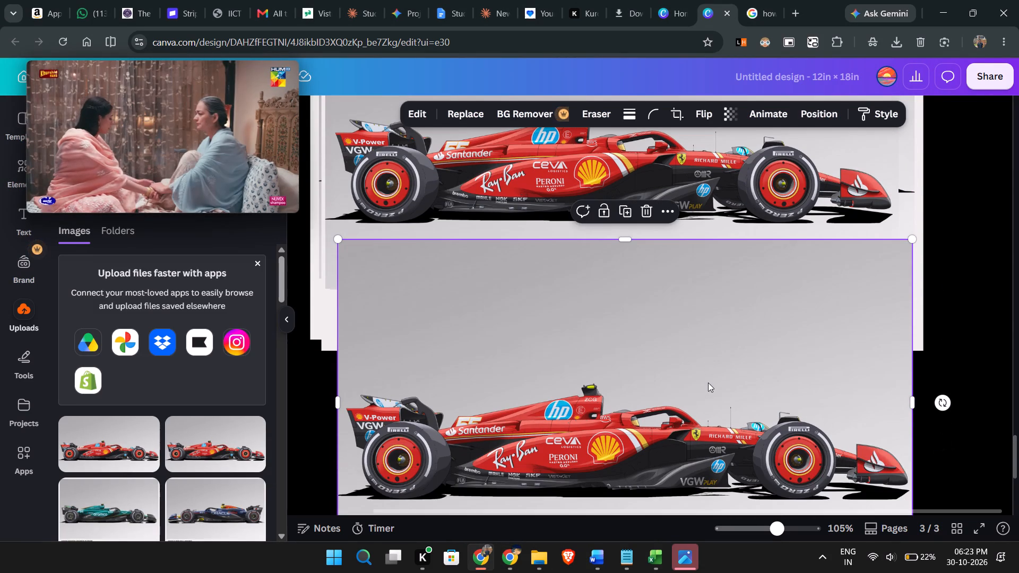
key(BackSpace)
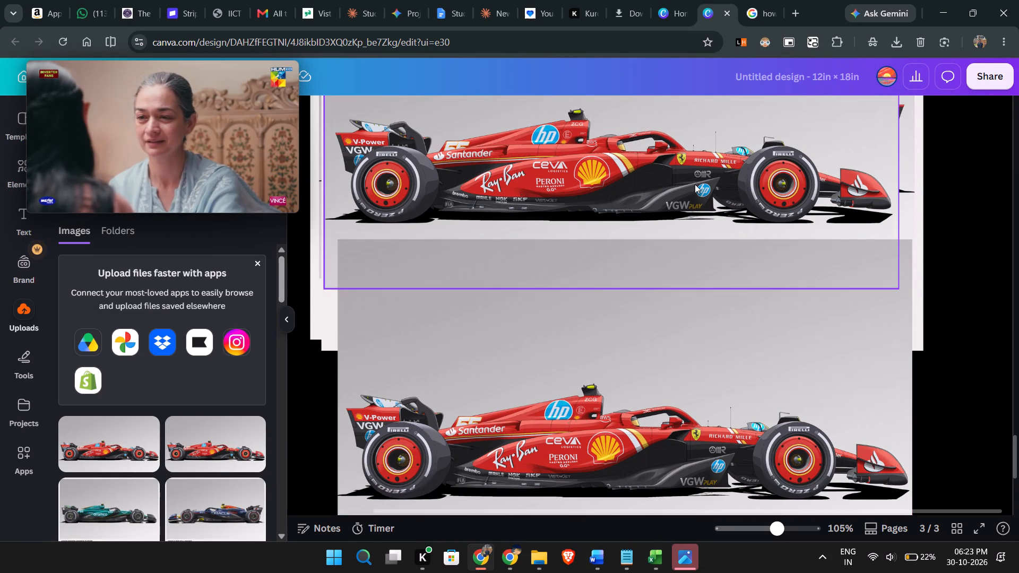
click(621, 357)
key(BackSpace)
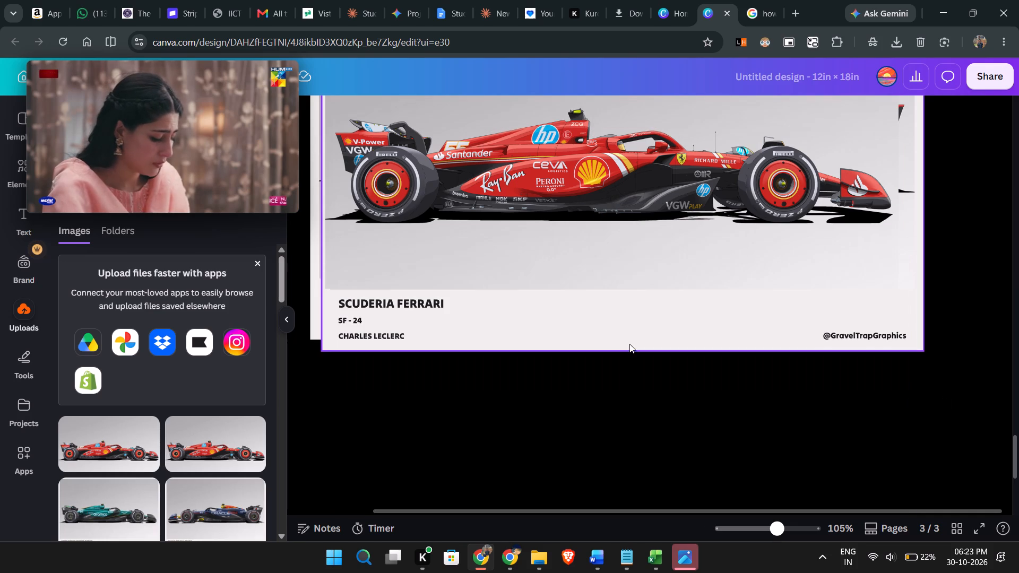
click(603, 249)
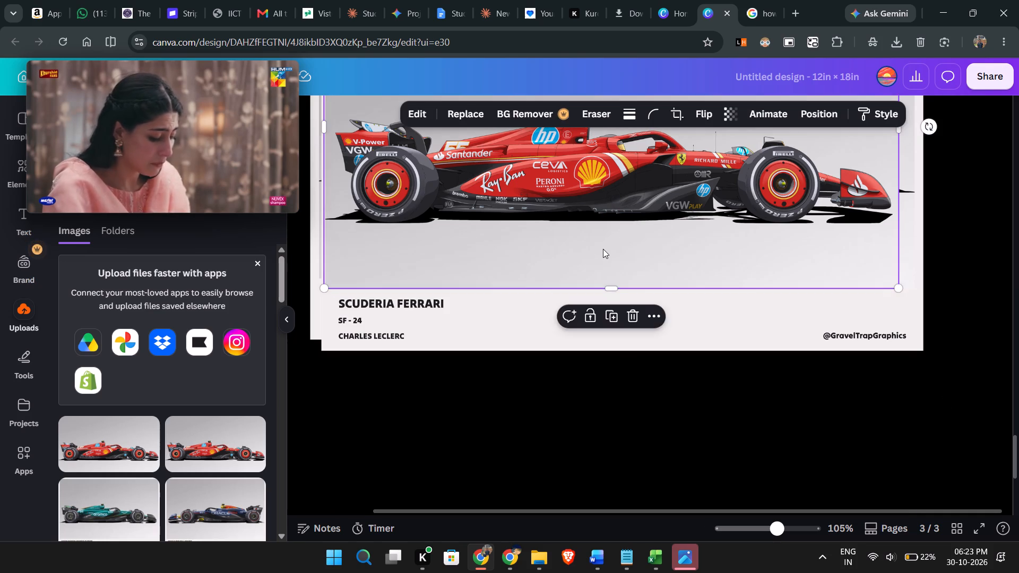
drag(603, 249, 608, 320)
key(BackSpace)
Move the Charles Leclerc Ferrari card lower and shift the Mercedes-AMG Petronas card up to the page's left edge.
drag(597, 303, 615, 410)
scroll(557, 274, down, 2)
scroll(557, 274, up, 8)
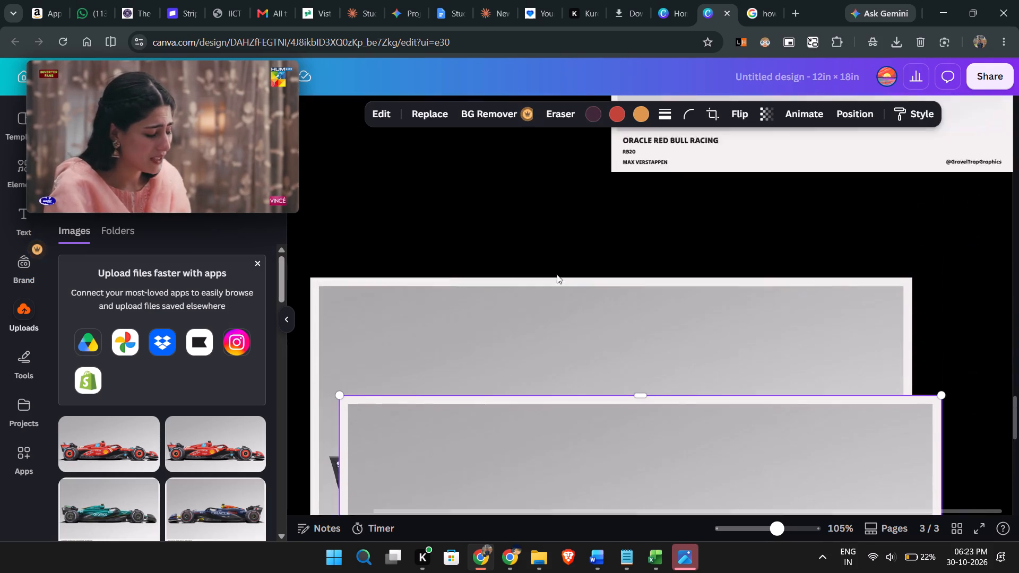
ctrl+scroll(557, 274, down, 4)
drag(725, 307, 631, 277)
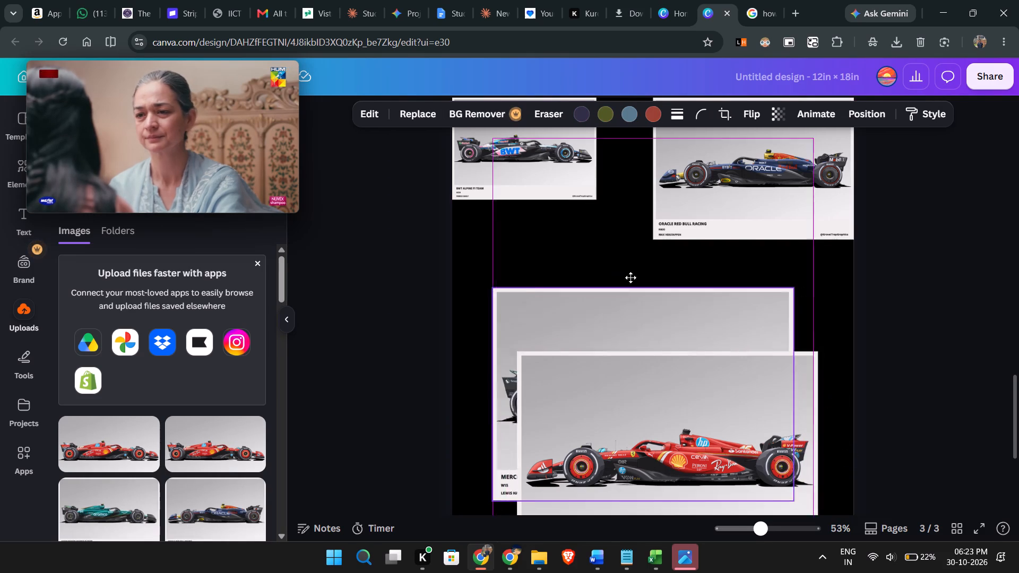
drag(631, 277, 665, 277)
Delete the small BWT Alpine F1 Team card from the upper-left corner of page 3.
click(541, 151)
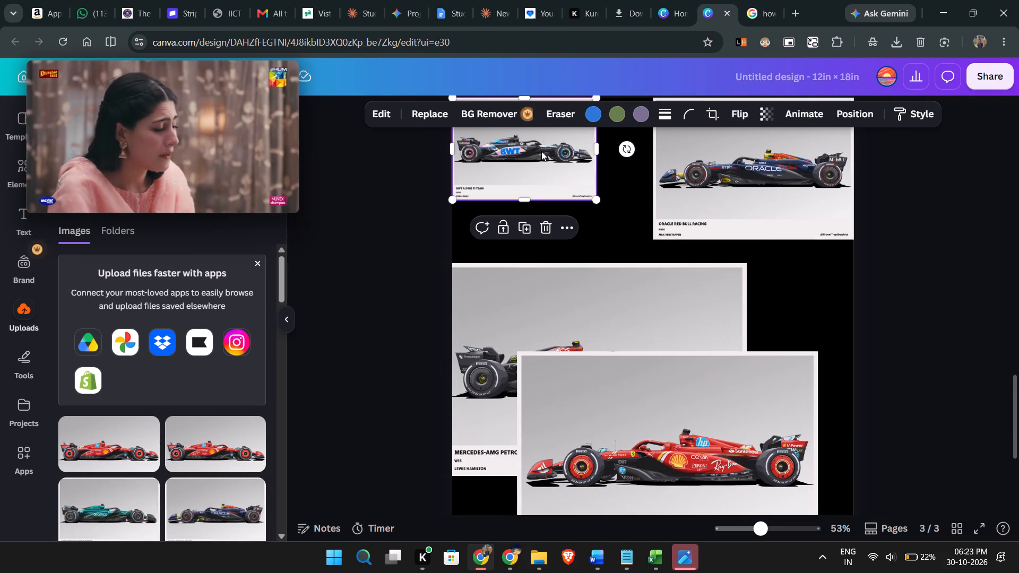
ctrl+scroll(495, 173, up, 3)
ctrl+scroll(551, 230, up, 4)
scroll(454, 206, up, 2)
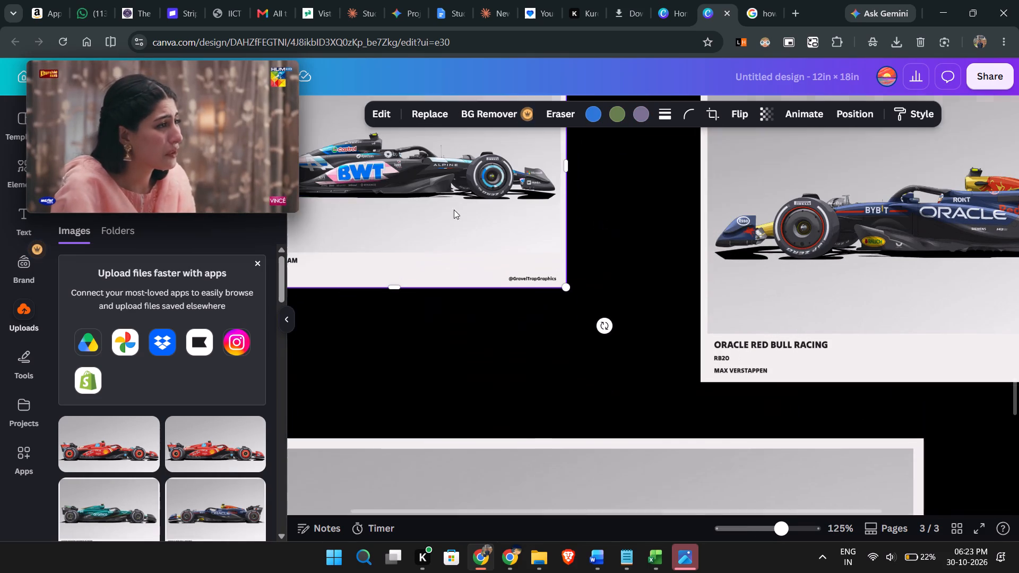
drag(584, 513, 479, 499)
click(484, 254)
key(BackSpace)
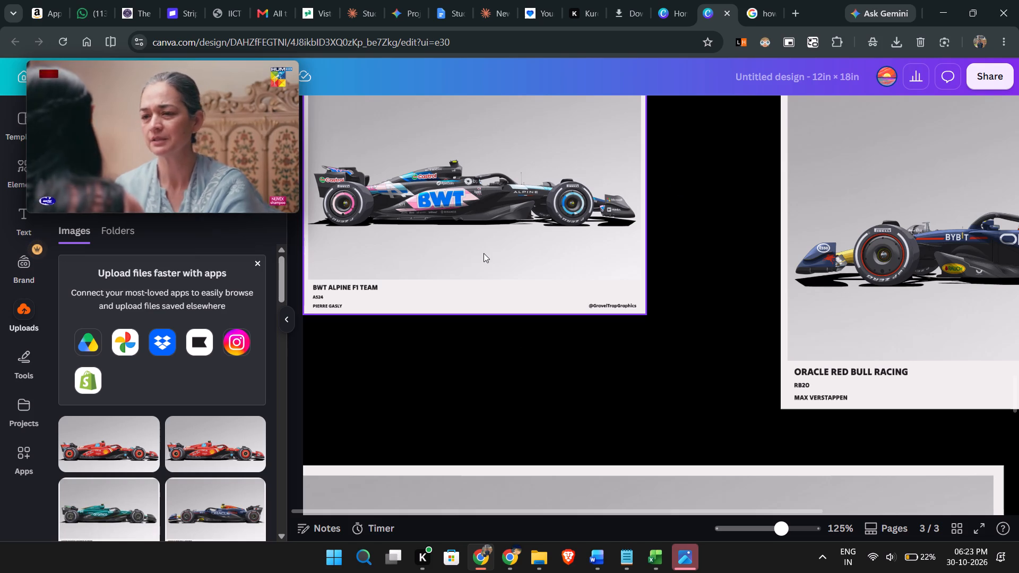
scroll(587, 69, up, 3)
click(472, 266)
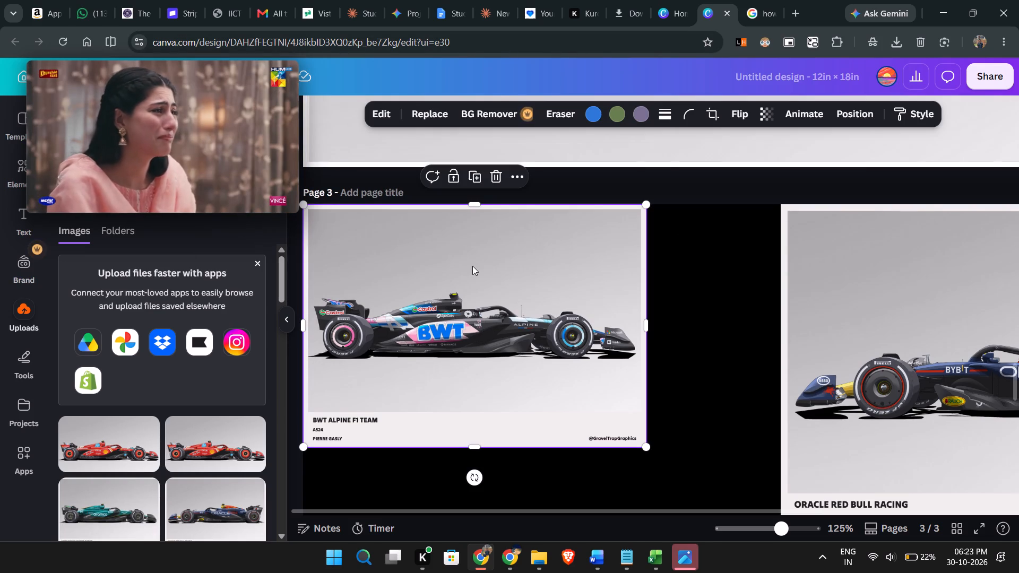
key(BackSpace)
Move the Mercedes-AMG Petronas card into the upper-left corner of page 3.
scroll(525, 170, down, 4)
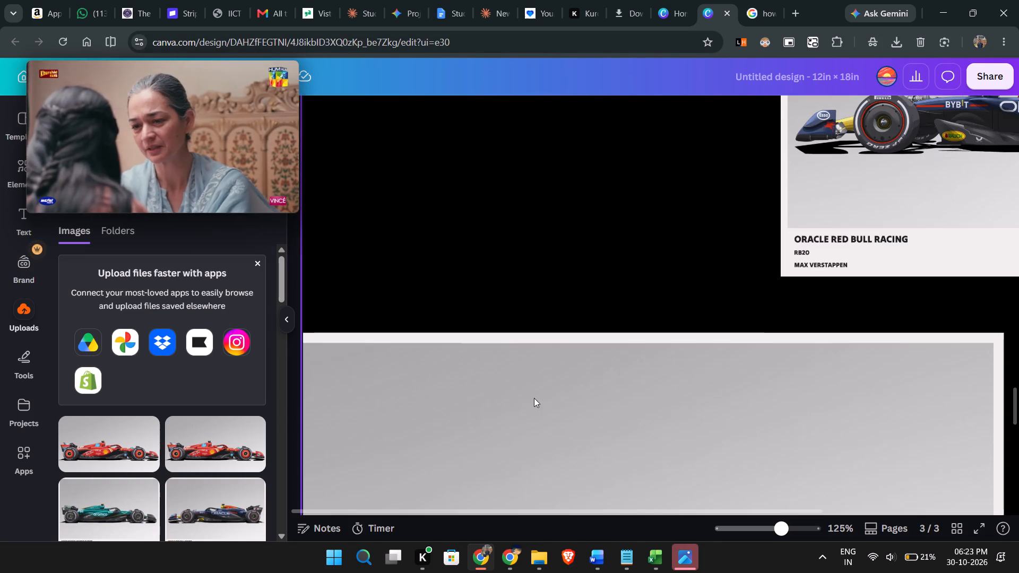
scroll(534, 400, down, 4)
scroll(580, 307, down, 1)
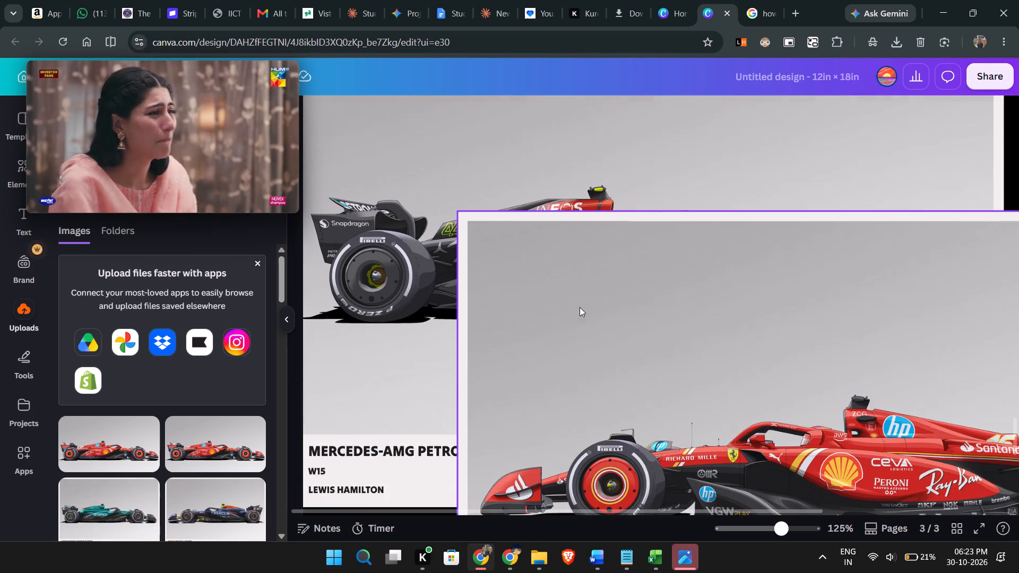
scroll(579, 296, up, 1)
drag(581, 232, 575, 116)
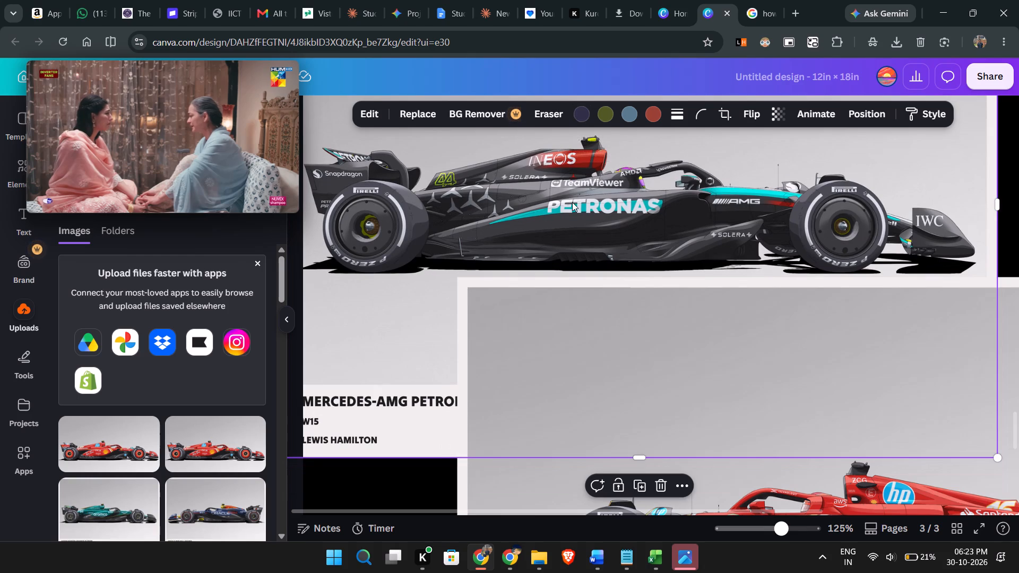
scroll(572, 202, up, 3)
drag(563, 302, 562, 82)
scroll(548, 180, up, 5)
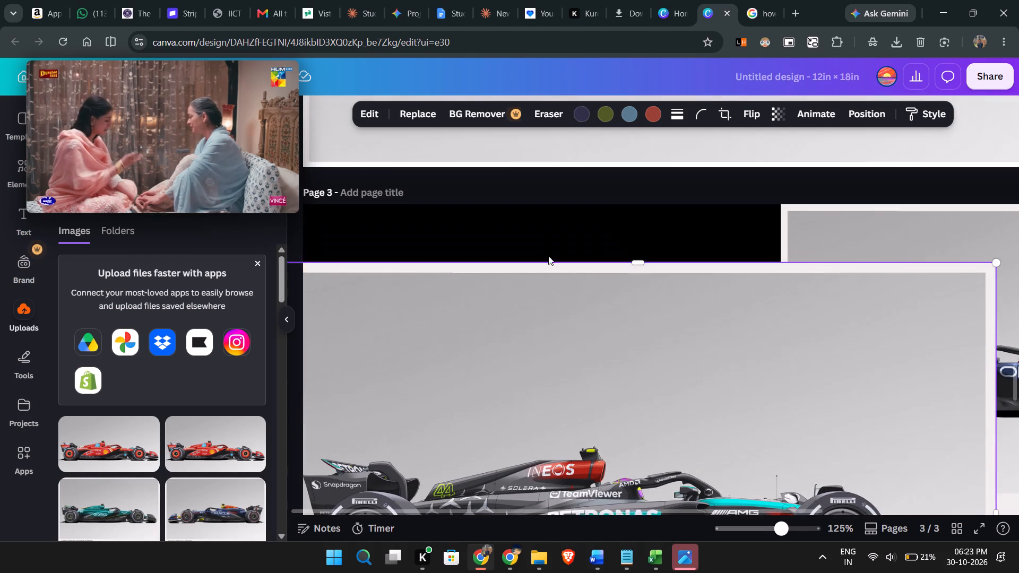
drag(549, 364, 574, 308)
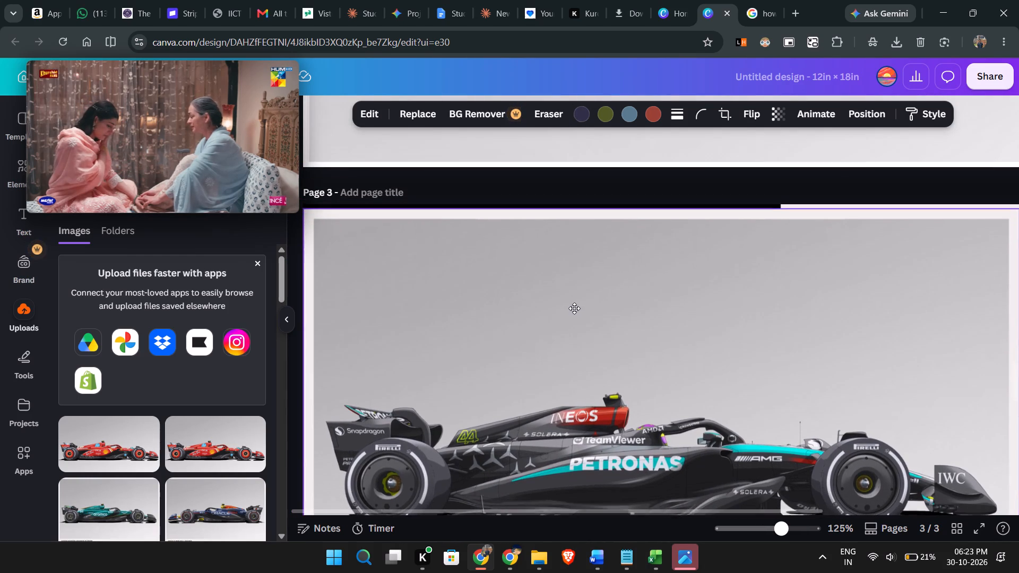
drag(574, 308, 574, 307)
Scale the Mercedes-AMG Petronas card down to about half the page width so it meets the Oracle Red Bull Racing card.
scroll(573, 306, down, 4)
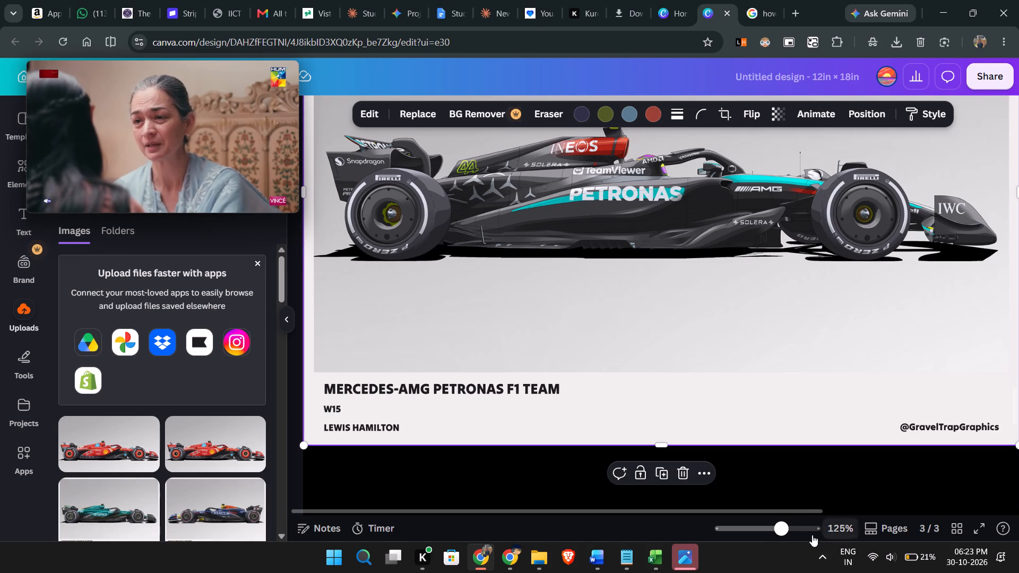
drag(815, 510, 876, 514)
drag(937, 445, 688, 261)
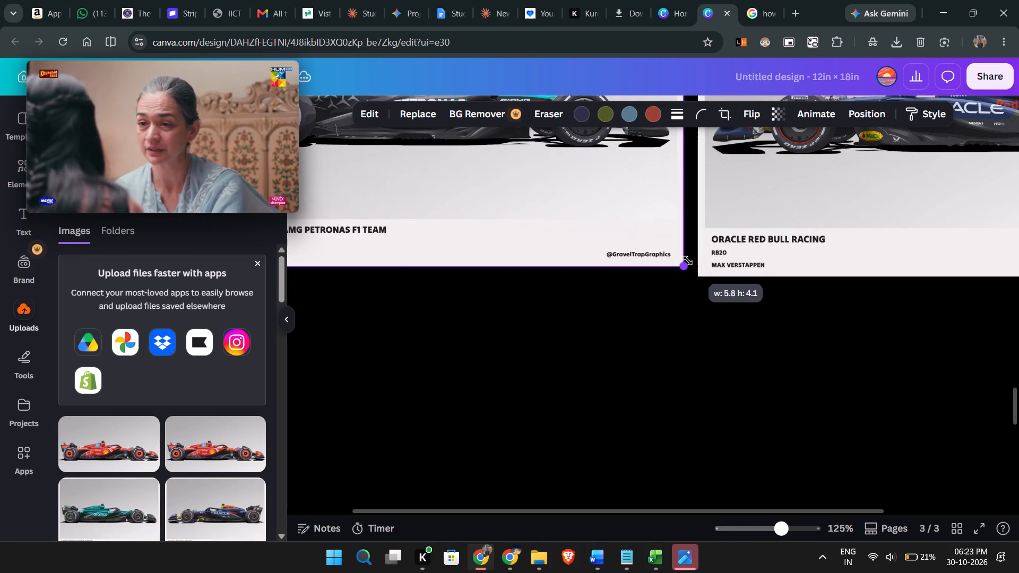
drag(688, 261, 698, 270)
click(720, 329)
scroll(715, 292, up, 6)
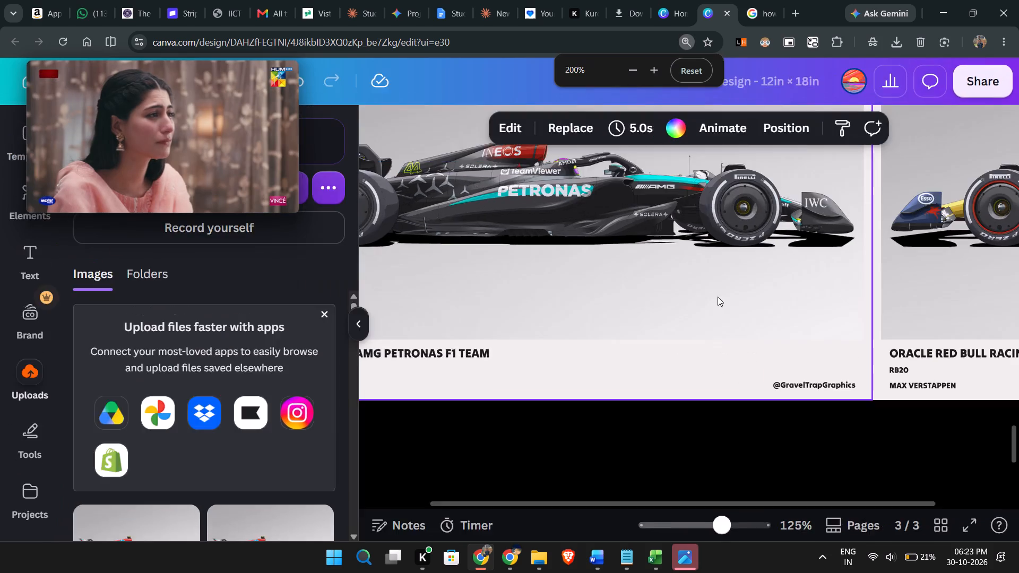
Examine the seam between the Mercedes-AMG Petronas and Oracle Red Bull Racing cards at close range.
ctrl+scroll(825, 343, down, 2)
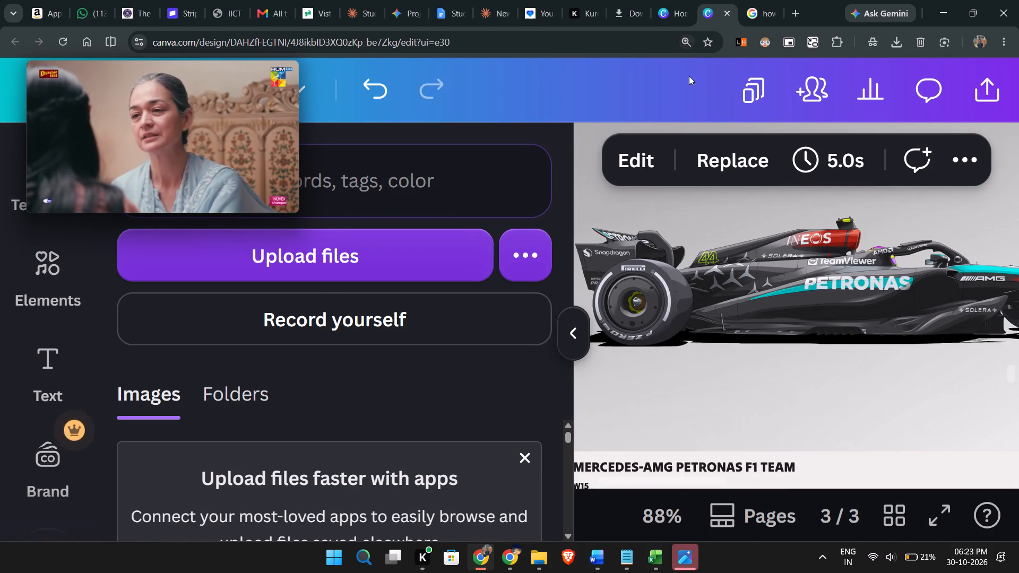
ctrl+scroll(689, 76, down, 1)
click(692, 63)
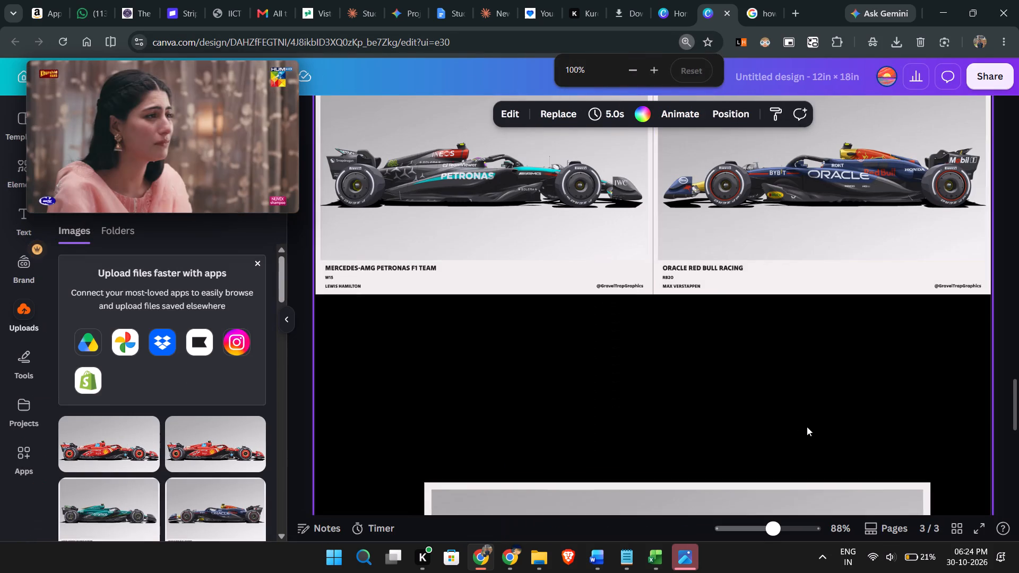
scroll(778, 409, up, 1)
scroll(781, 365, up, 1)
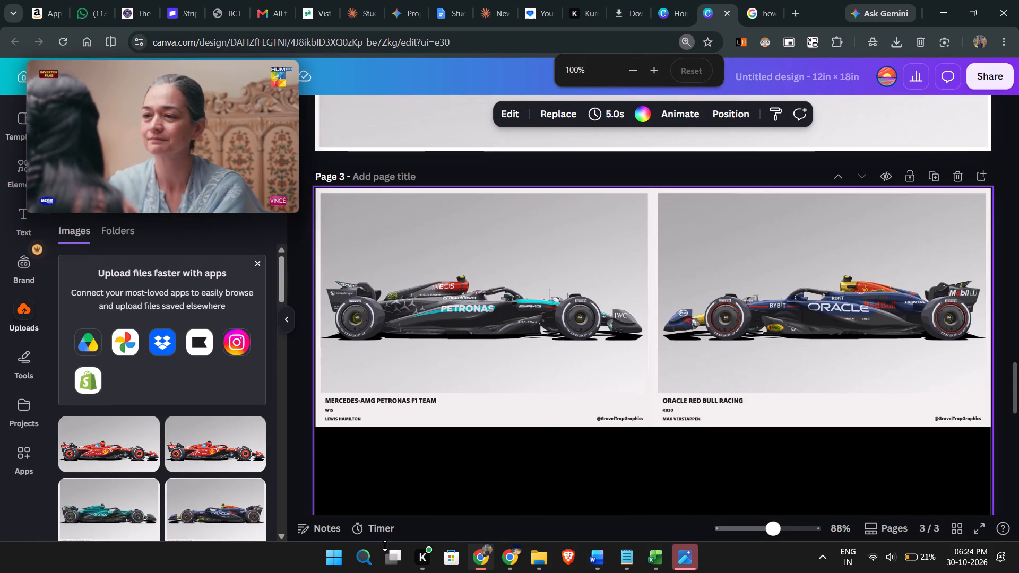
click(666, 500)
click(644, 165)
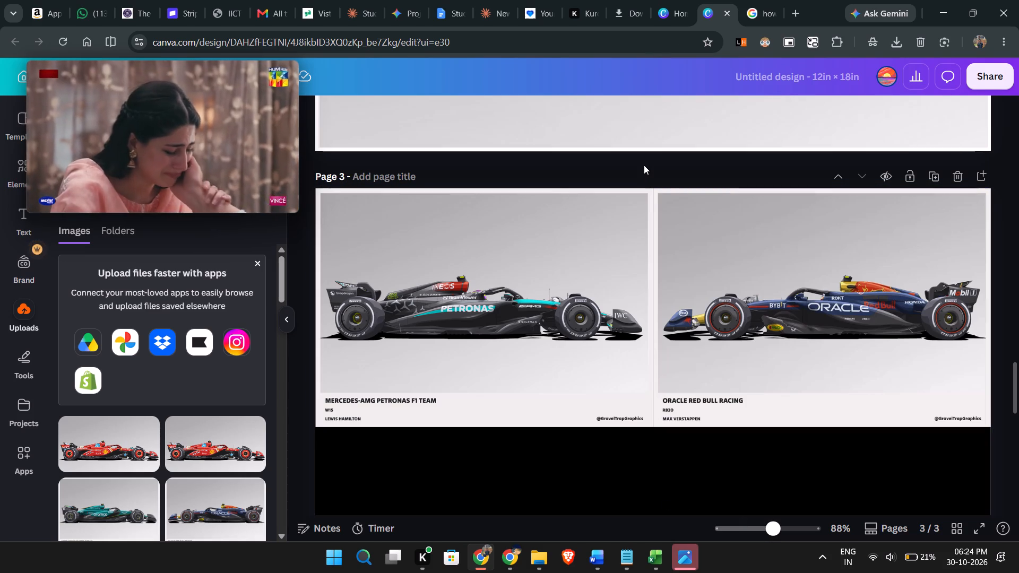
ctrl+scroll(697, 308, up, 5)
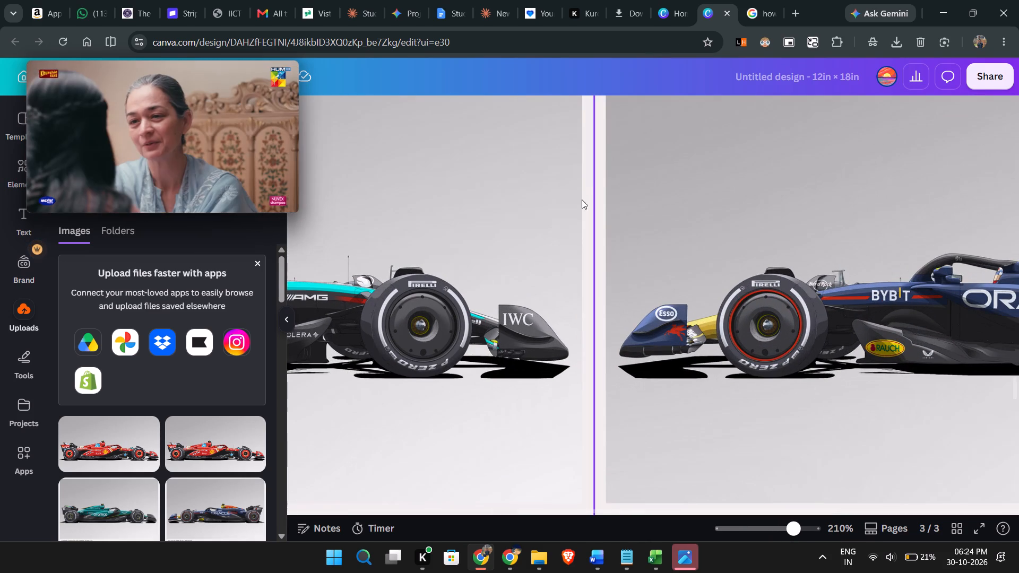
scroll(536, 327, down, 3)
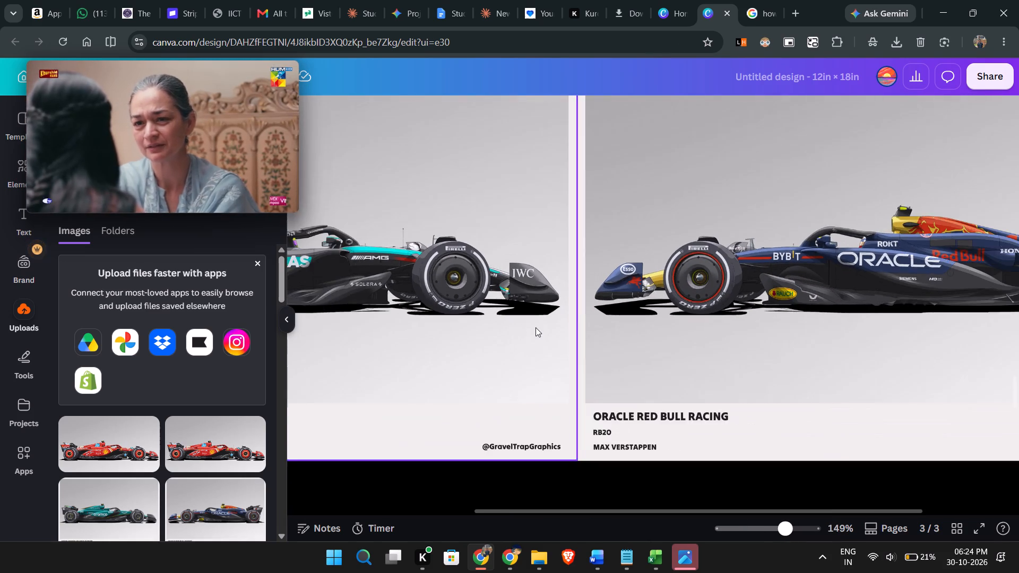
ctrl+scroll(536, 327, down, 2)
scroll(536, 444, down, 2)
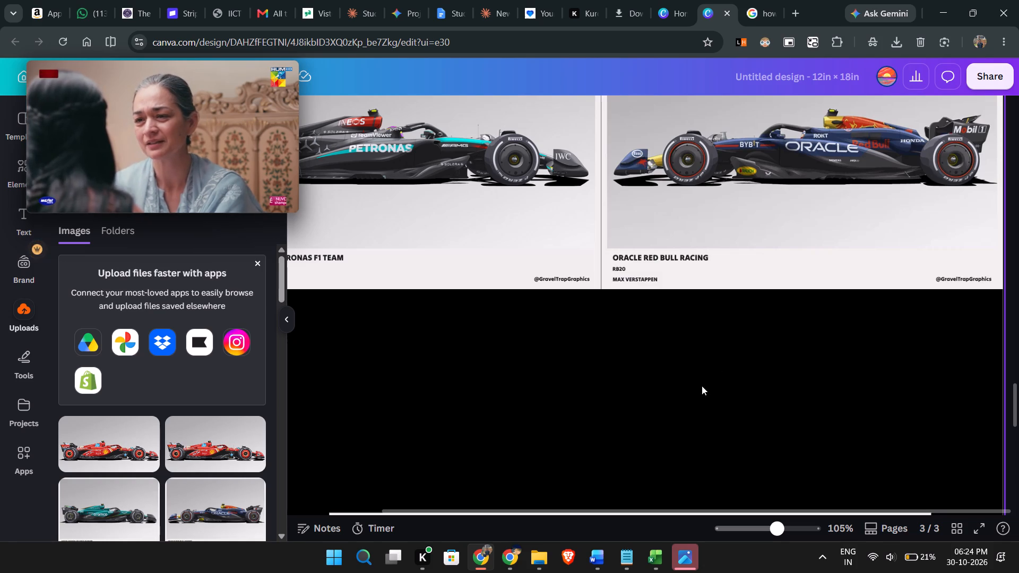
ctrl+scroll(696, 389, down, 2)
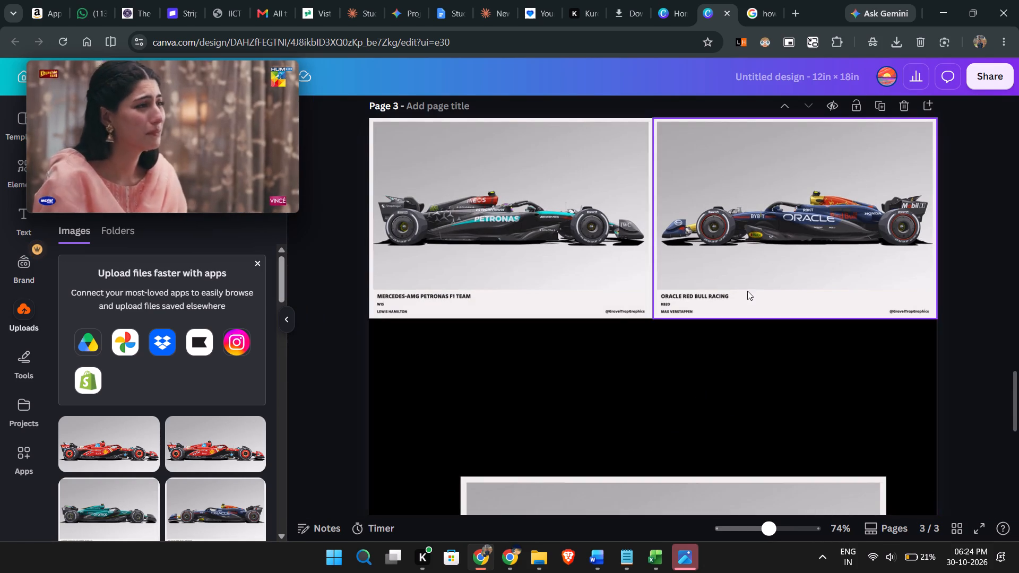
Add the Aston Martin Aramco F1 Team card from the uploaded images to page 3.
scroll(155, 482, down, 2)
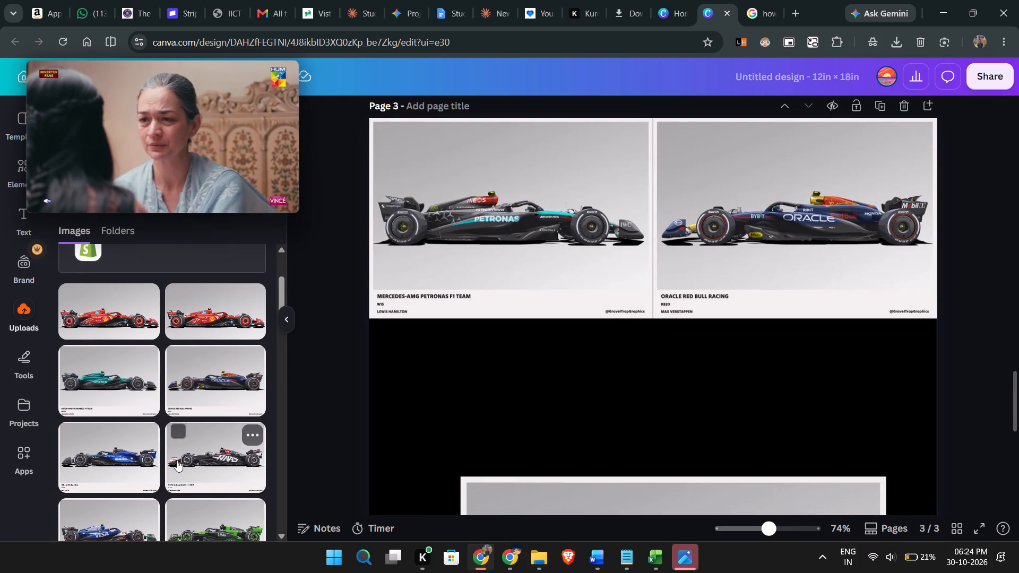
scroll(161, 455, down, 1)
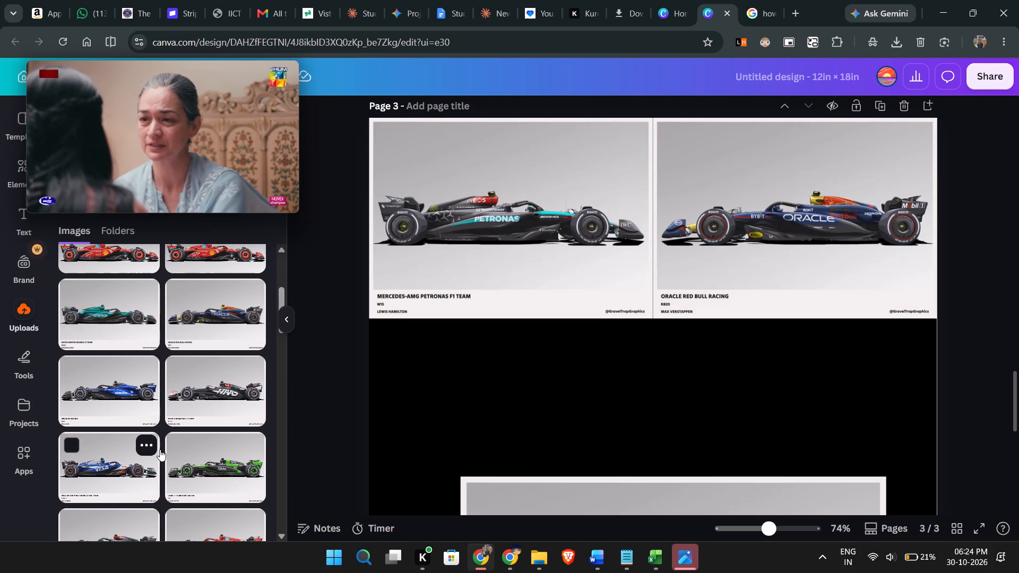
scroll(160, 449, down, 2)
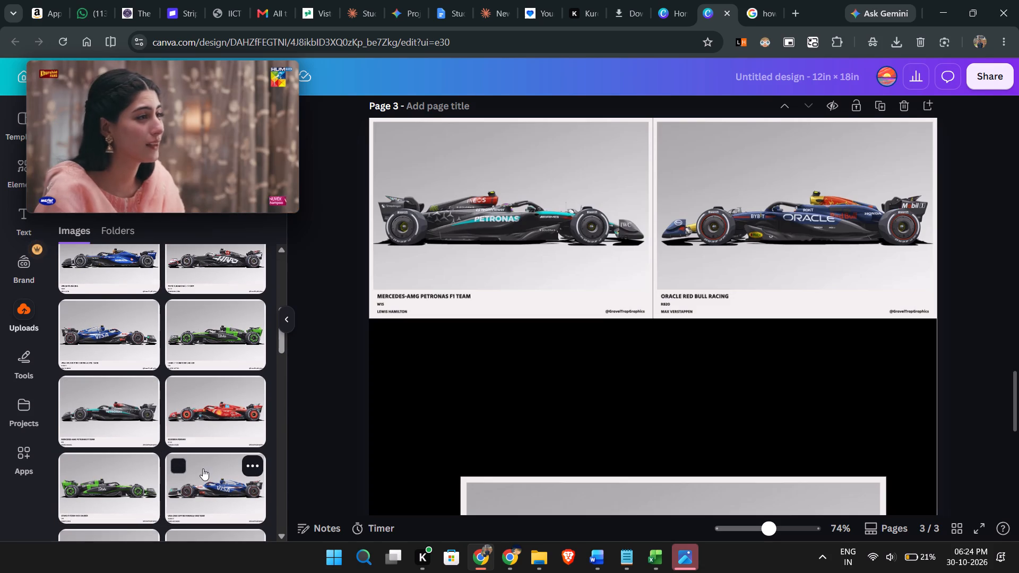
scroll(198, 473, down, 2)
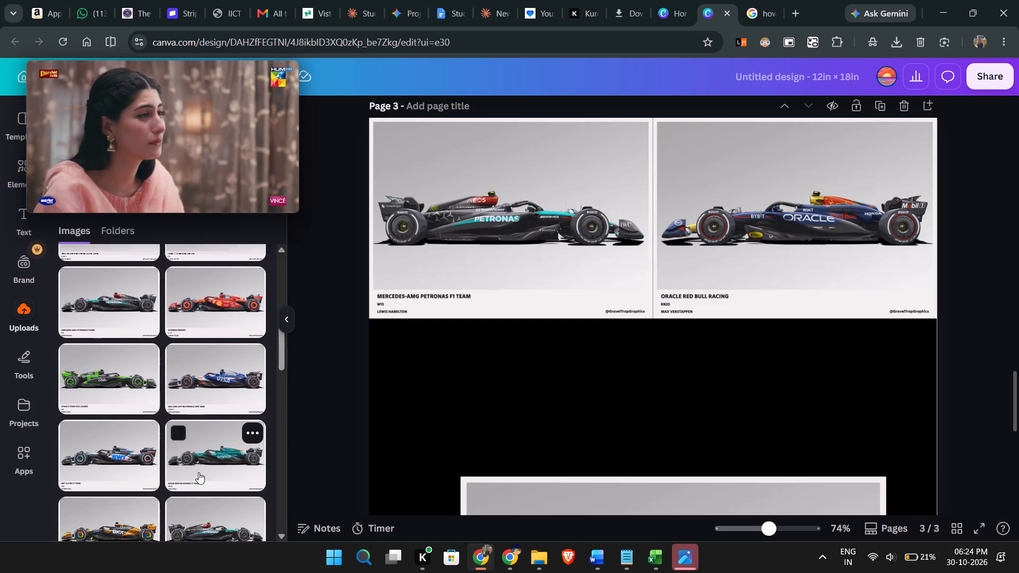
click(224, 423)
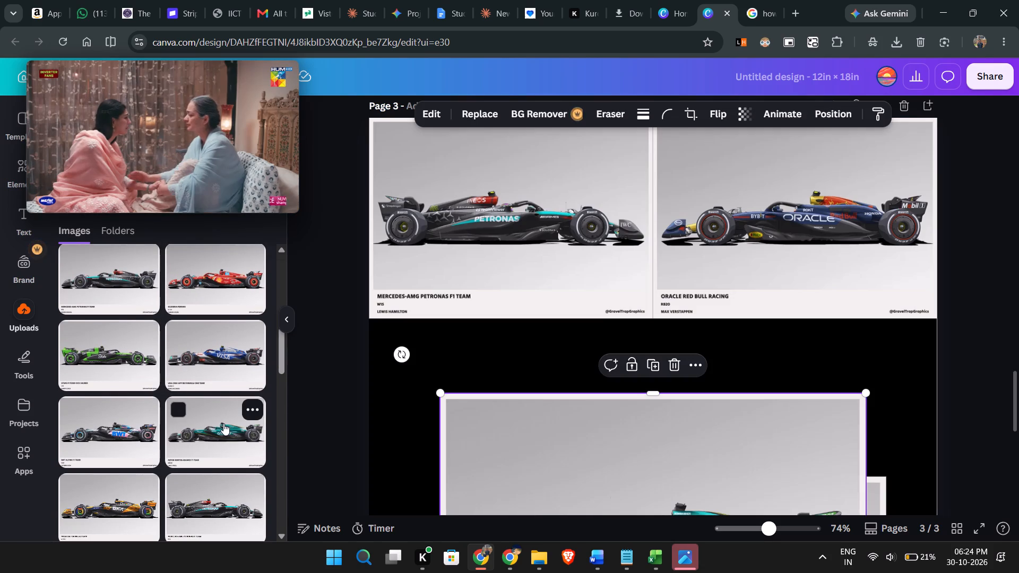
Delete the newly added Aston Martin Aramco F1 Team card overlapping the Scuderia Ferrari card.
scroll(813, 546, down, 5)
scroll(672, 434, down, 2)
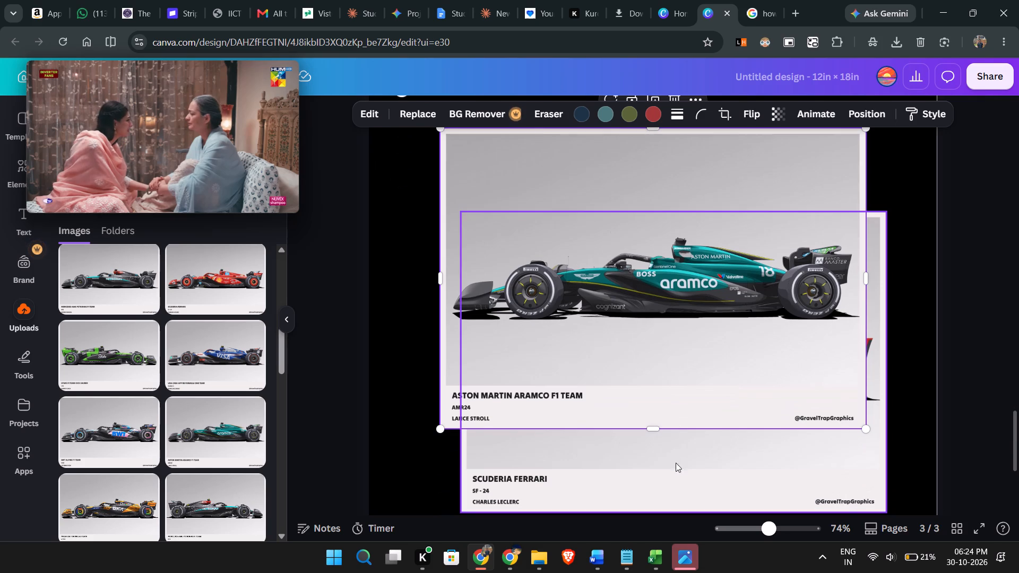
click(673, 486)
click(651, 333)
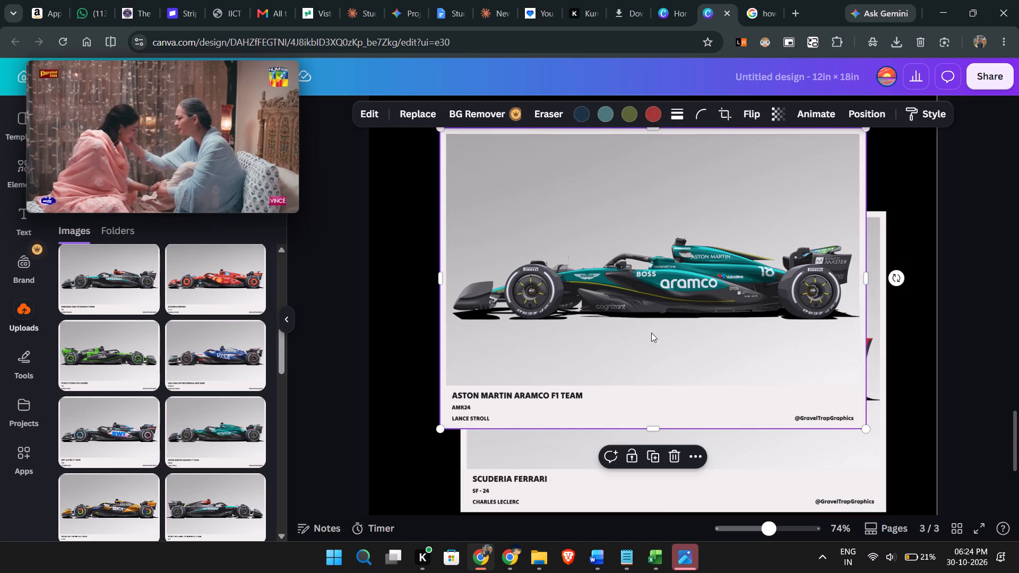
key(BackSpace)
Move the Scuderia Ferrari card up against the Oracle Red Bull Racing card's bottom edge, flush with the page's right edge.
click(651, 333)
scroll(654, 325, up, 3)
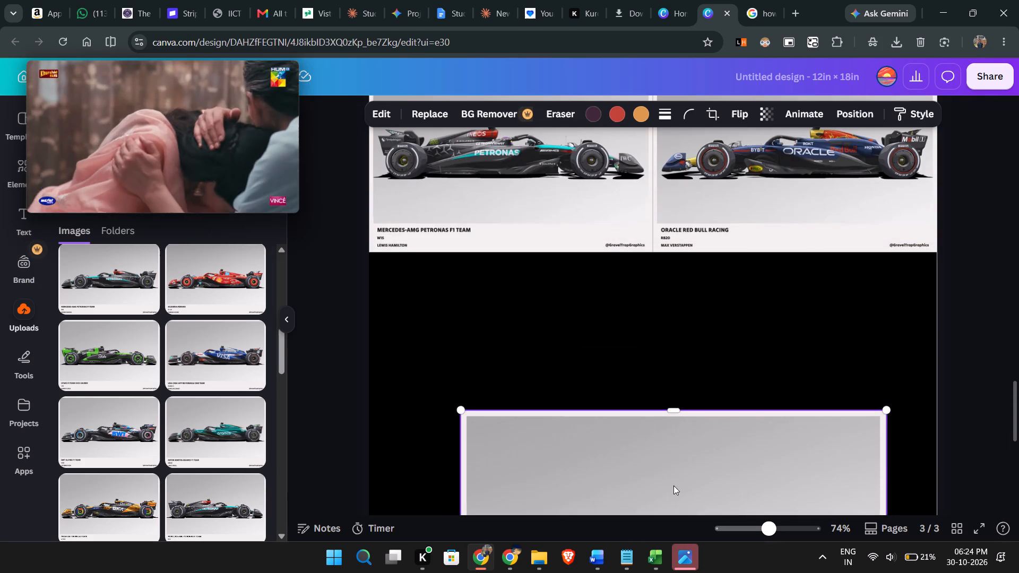
drag(670, 524, 707, 440)
drag(643, 469, 698, 314)
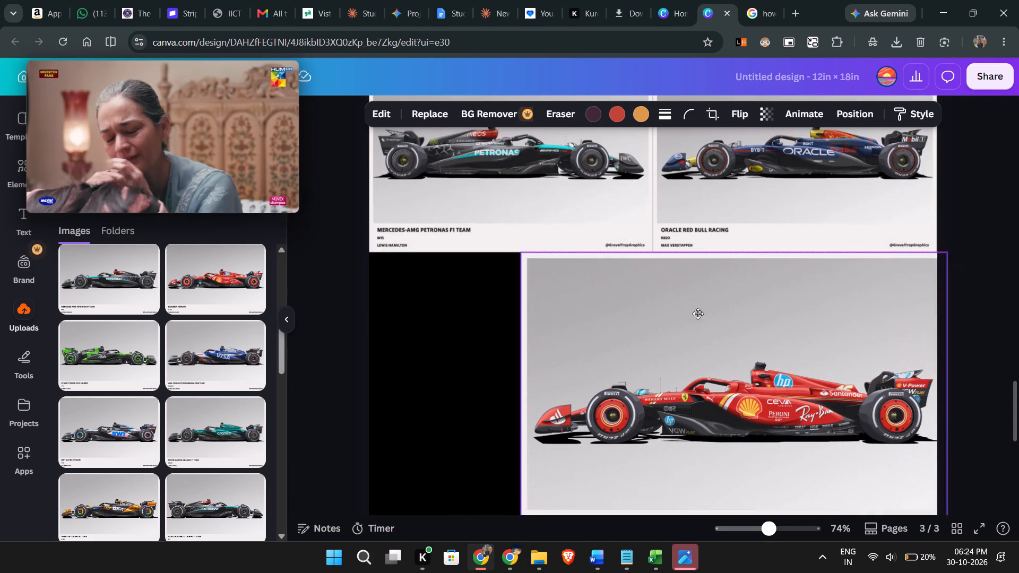
drag(698, 314, 694, 313)
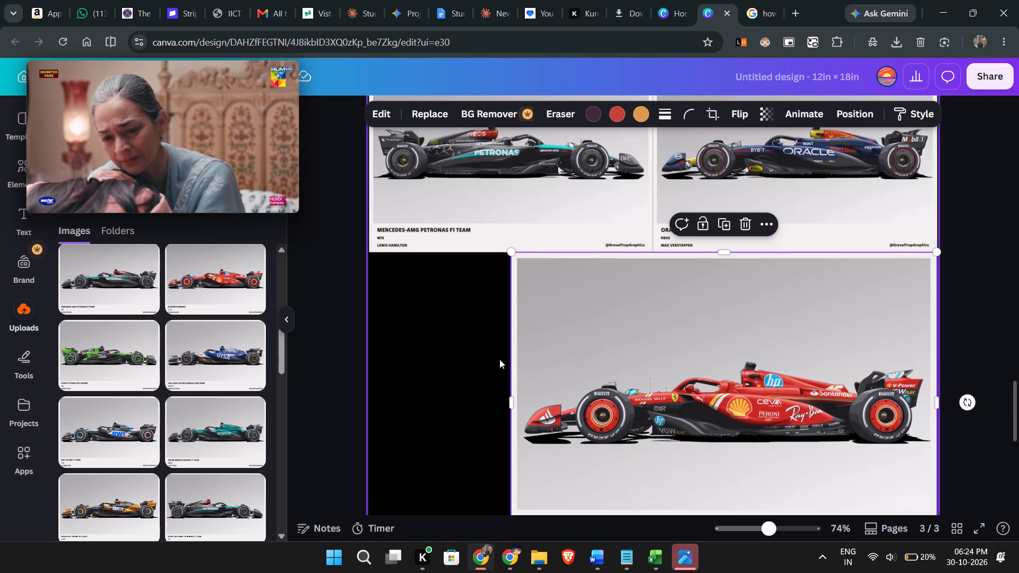
Scale the Scuderia Ferrari card down to half the page width, keeping it against the page's right edge.
drag(513, 248, 690, 326)
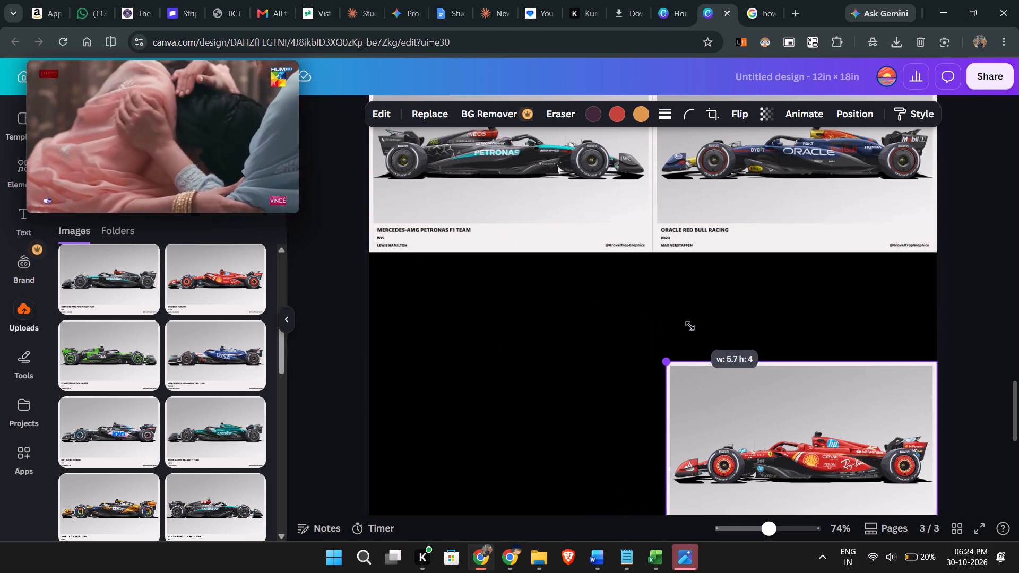
drag(690, 326, 671, 327)
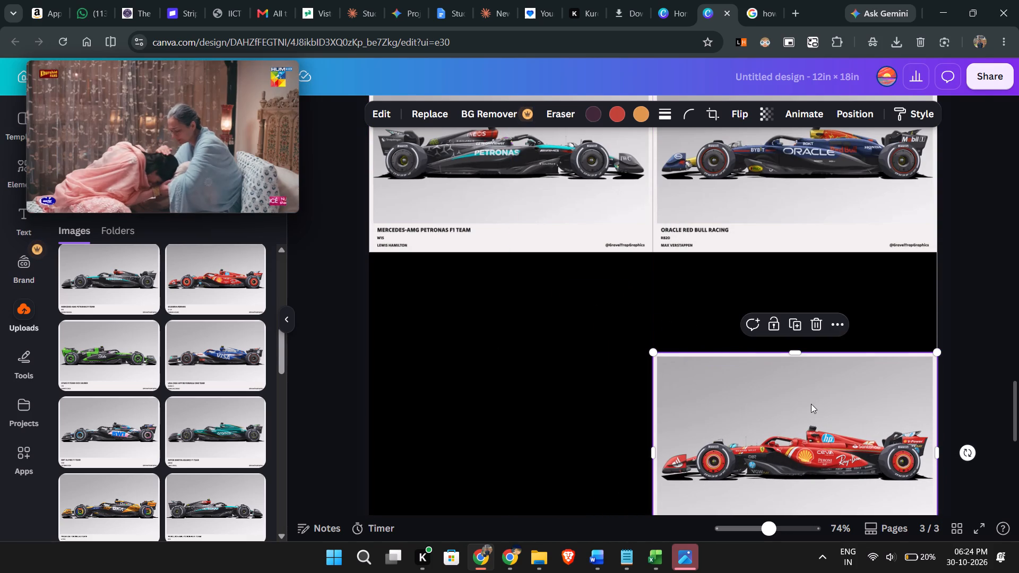
Move the resized Scuderia Ferrari card up directly beneath the Oracle Red Bull Racing card, aligned to its sides.
scroll(861, 362, up, 3)
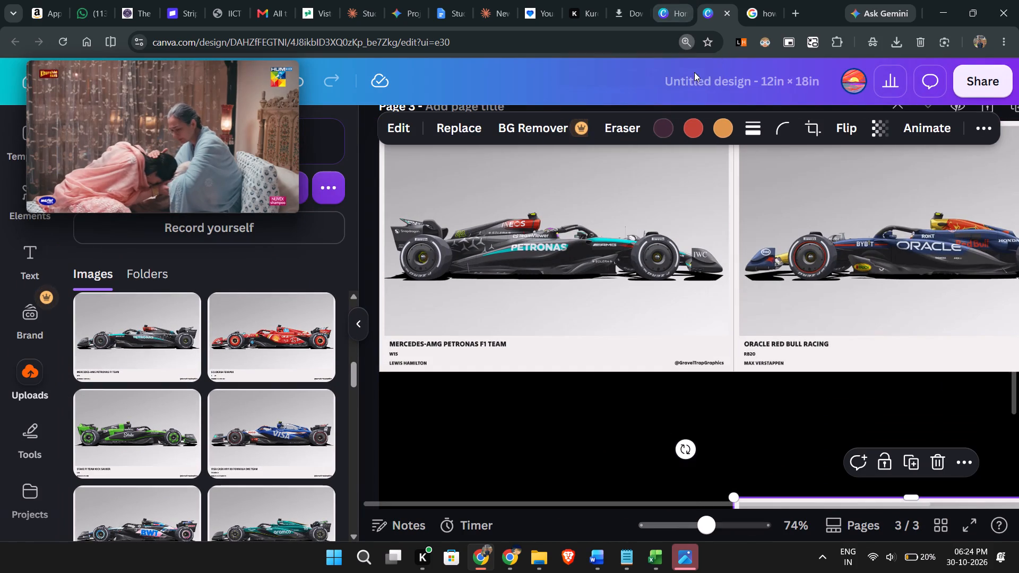
click(694, 72)
ctrl+scroll(703, 126, down, 1)
click(697, 67)
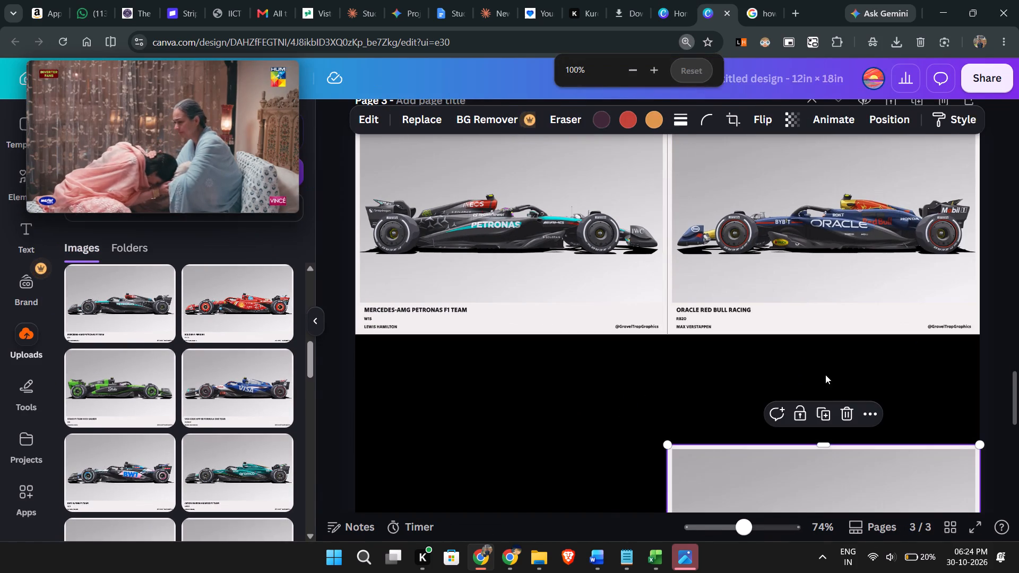
scroll(823, 491, down, 2)
drag(834, 401, 843, 290)
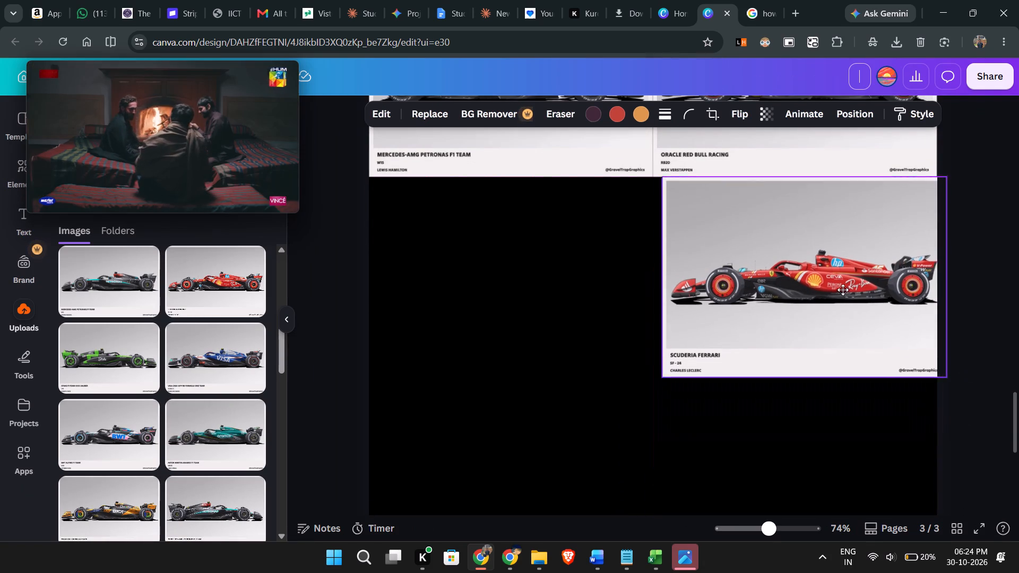
drag(843, 290, 836, 306)
Fine-position the Scuderia Ferrari card at close range, leaving a thin black gap below the Oracle Red Bull Racing card.
ctrl+scroll(850, 262, up, 3)
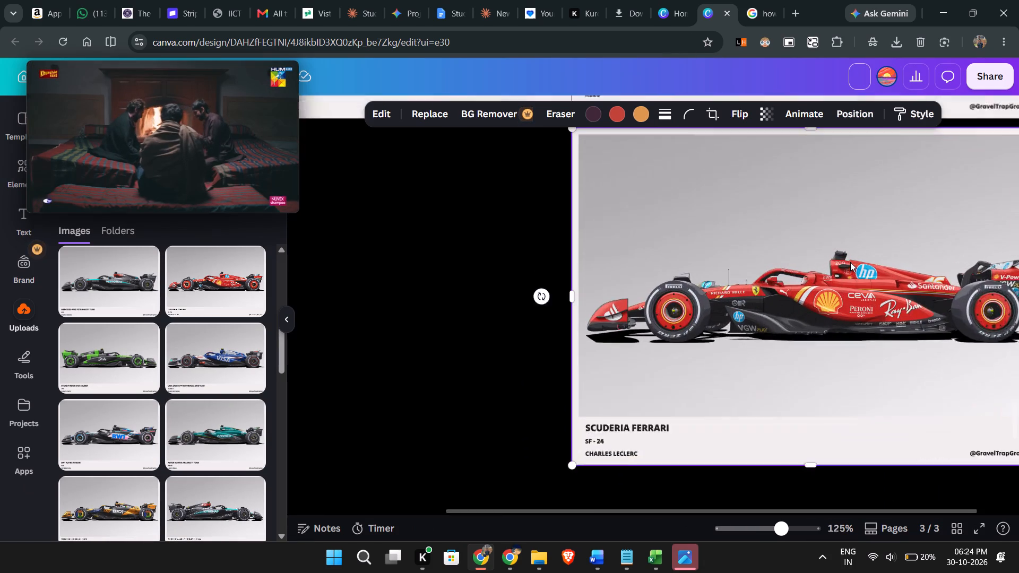
ctrl+scroll(850, 262, up, 3)
scroll(541, 247, up, 4)
drag(500, 387, 499, 375)
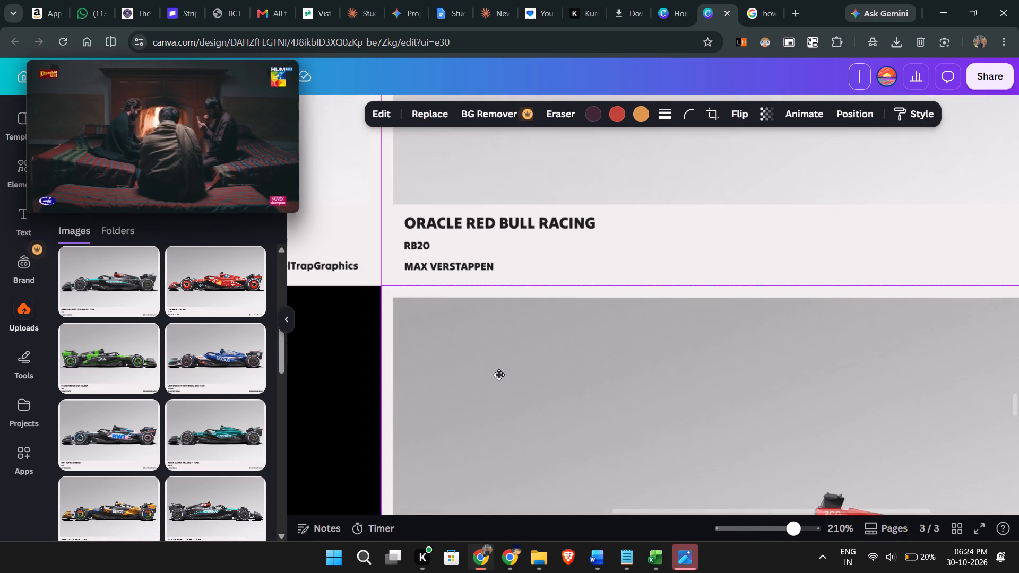
drag(499, 375, 498, 377)
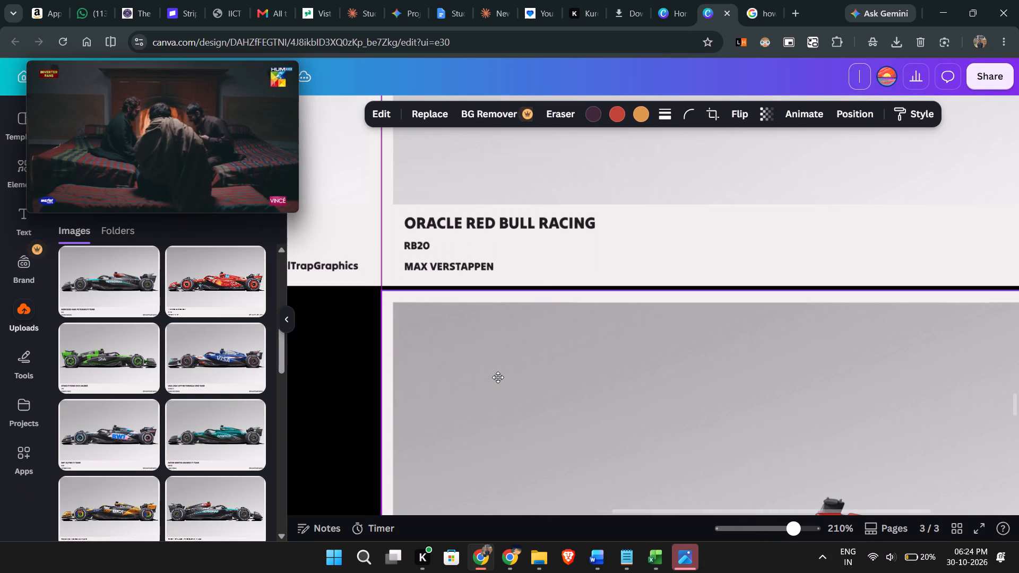
drag(498, 377, 498, 376)
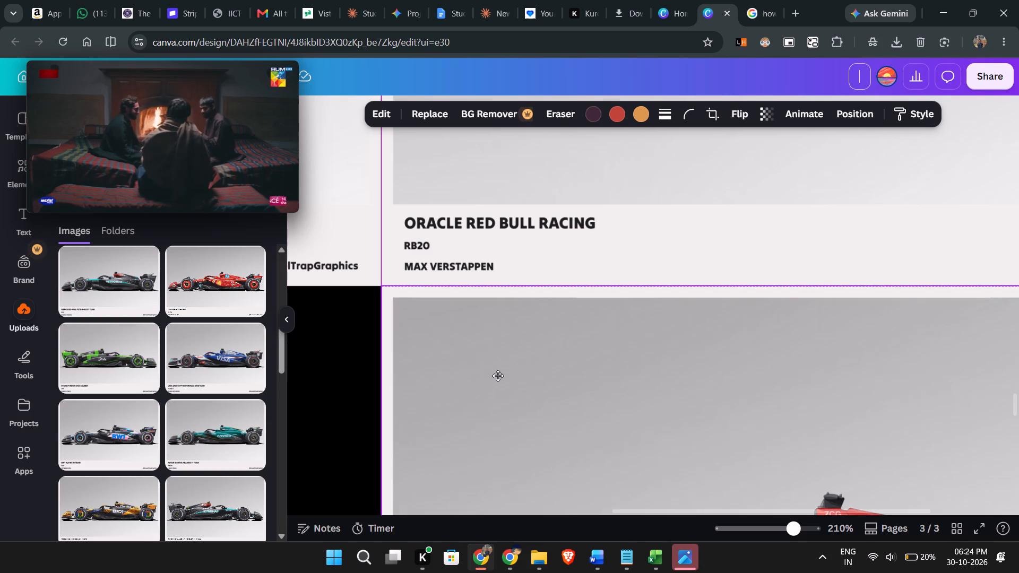
drag(498, 376, 499, 377)
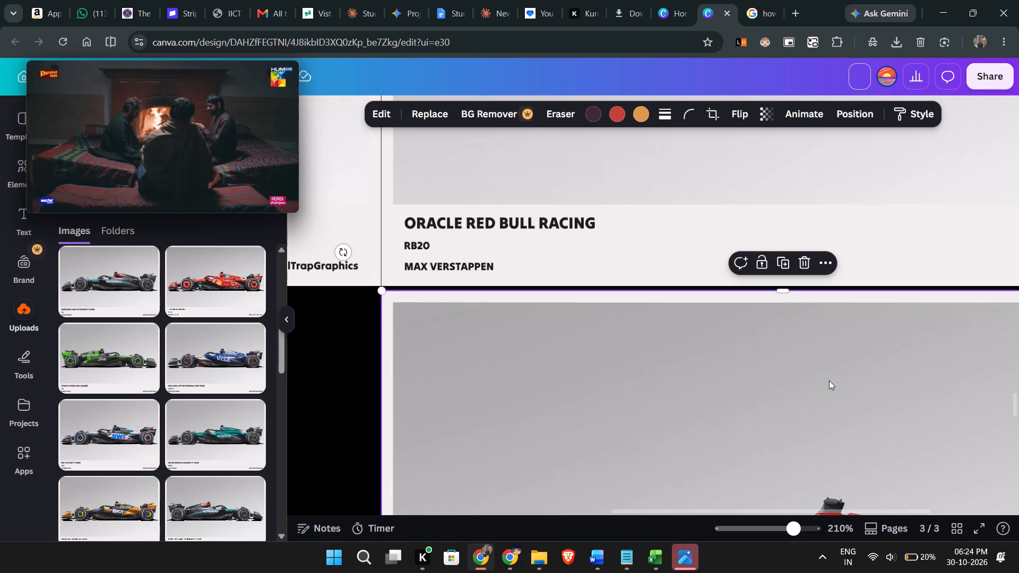
Nudge the Scuderia Ferrari card up and down in small increments, ending with a thin gap below the Oracle Red Bull Racing card.
scroll(833, 380, up, 2)
scroll(830, 385, down, 1)
key(Up)
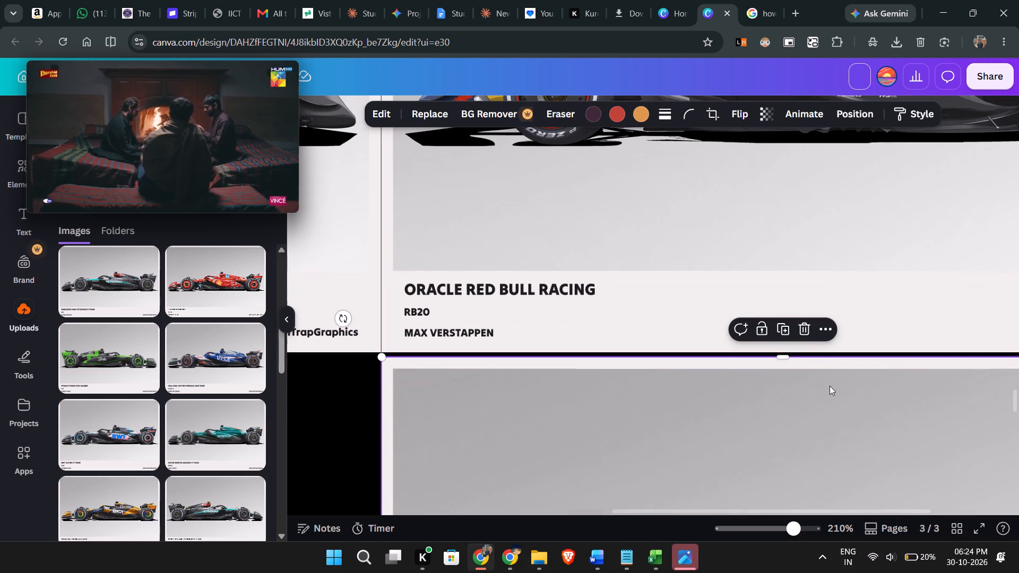
click(312, 420)
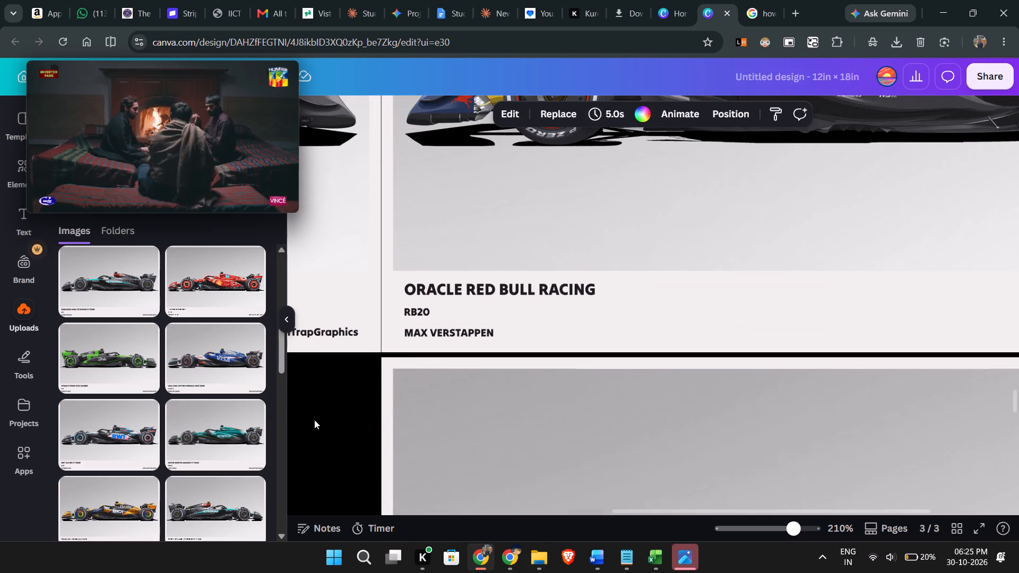
click(425, 404)
key(Up)
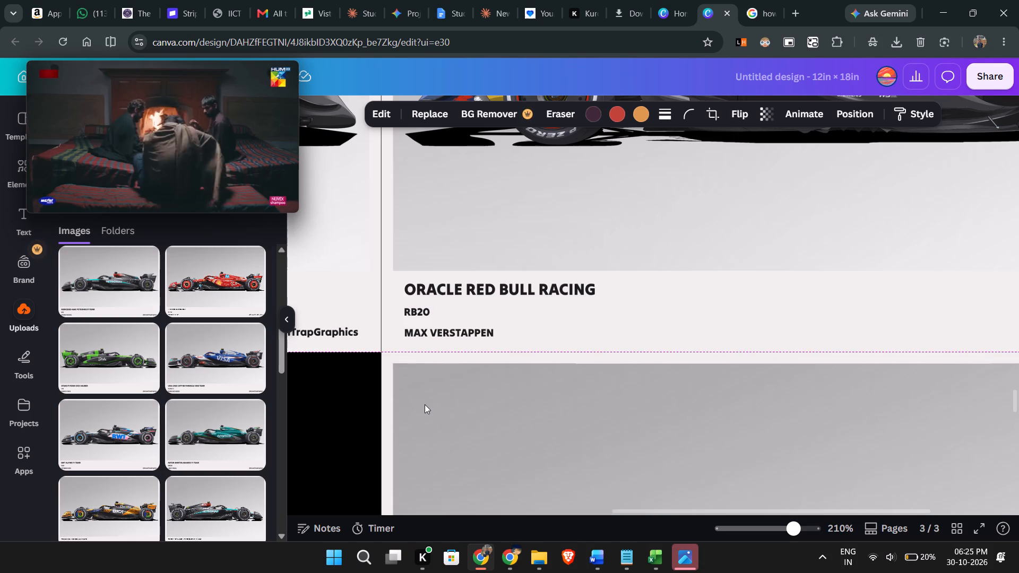
key(Down)
key(Down)
key(Down)
key(Down)
key(Up)
key(Up)
key(Up)
key(Up)
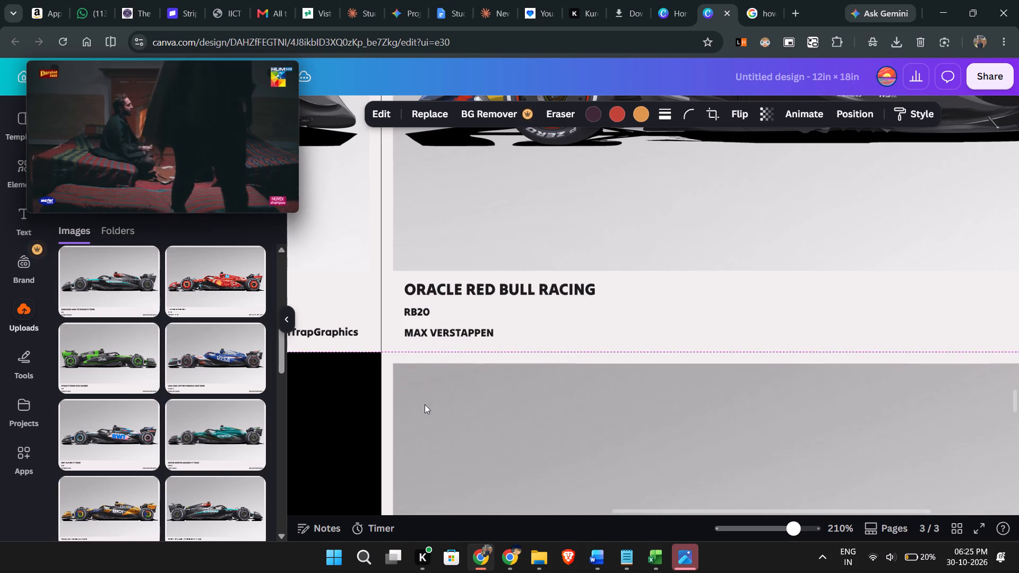
key(Down)
Move the Scuderia Ferrari card up at close range to narrow the black gap beneath the Oracle Red Bull Racing card.
scroll(417, 378, up, 2)
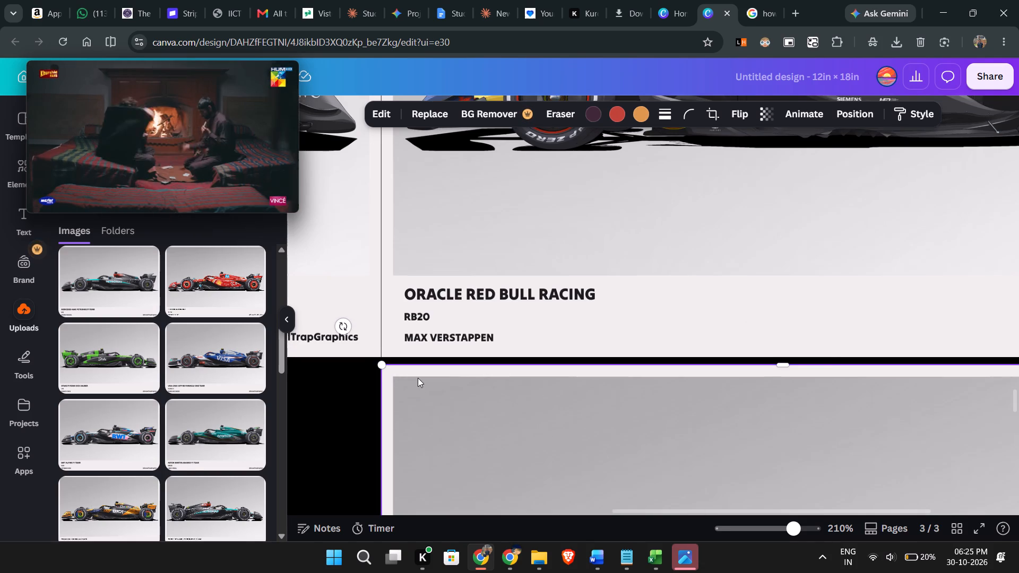
scroll(418, 378, up, 4)
click(688, 71)
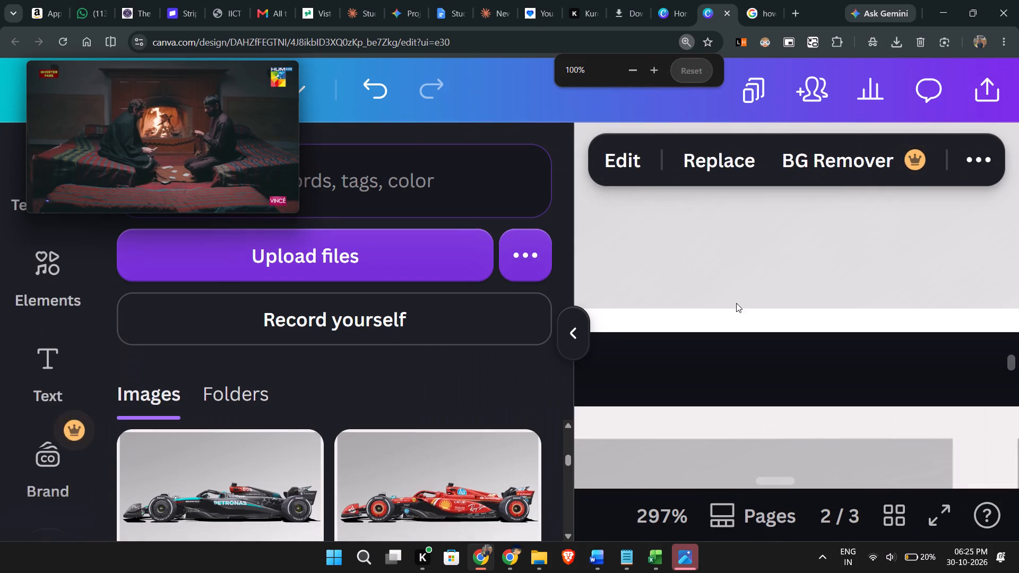
scroll(604, 371, down, 9)
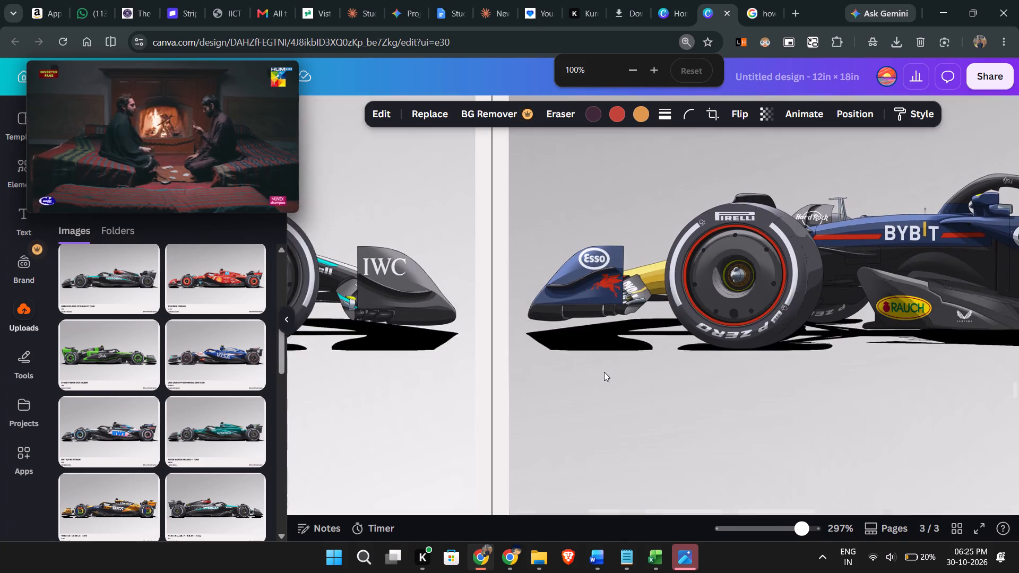
scroll(604, 372, down, 4)
ctrl+scroll(573, 309, up, 3)
scroll(444, 190, up, 1)
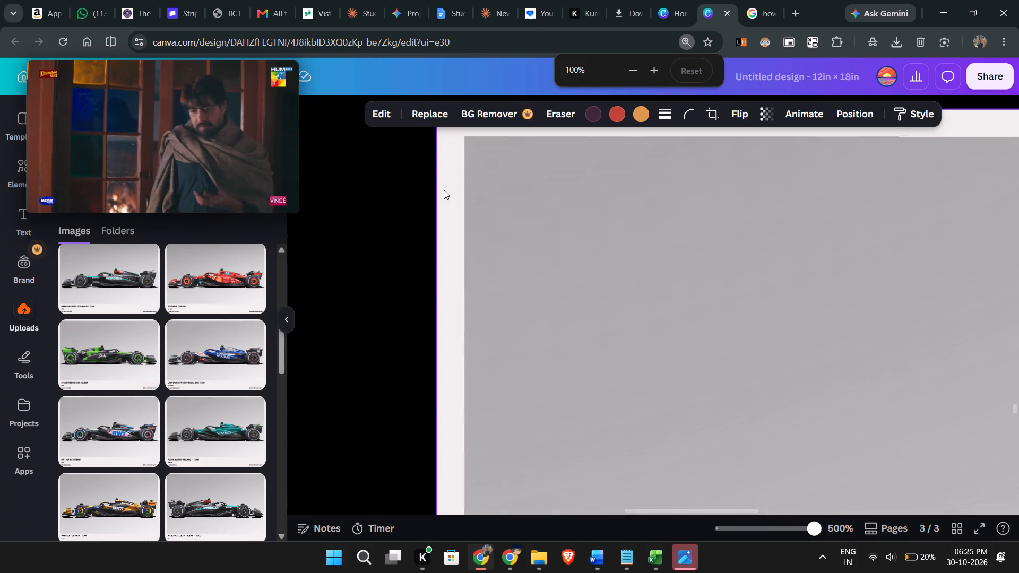
scroll(444, 190, up, 3)
ctrl+scroll(522, 399, up, 1)
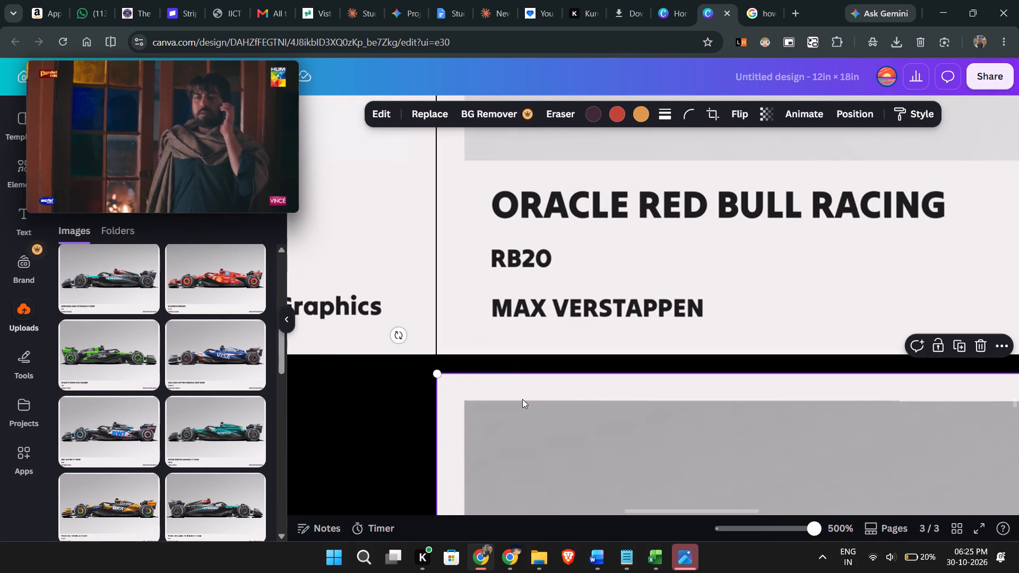
scroll(512, 429, down, 1)
ctrl+scroll(510, 416, up, 2)
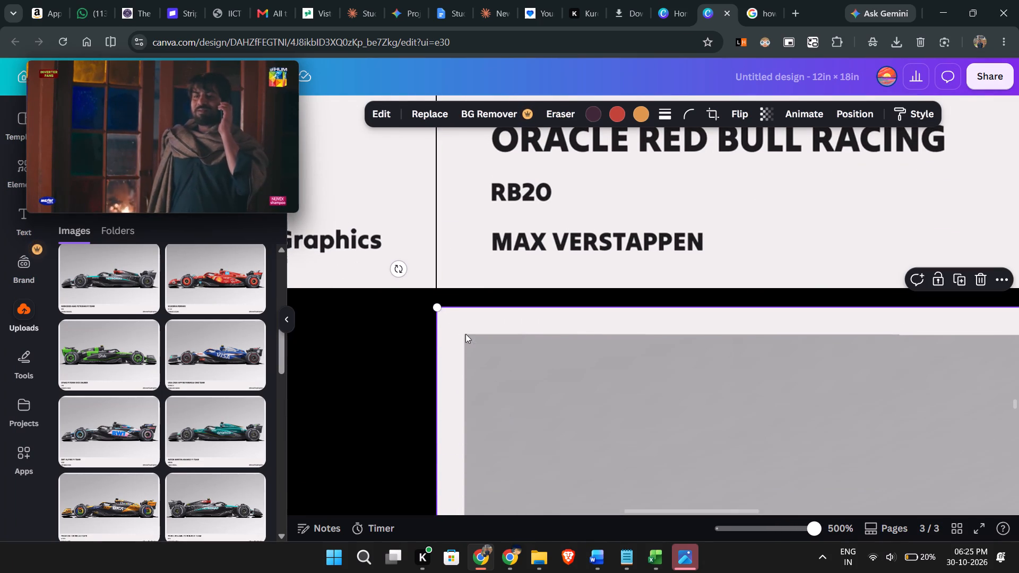
drag(481, 348, 479, 334)
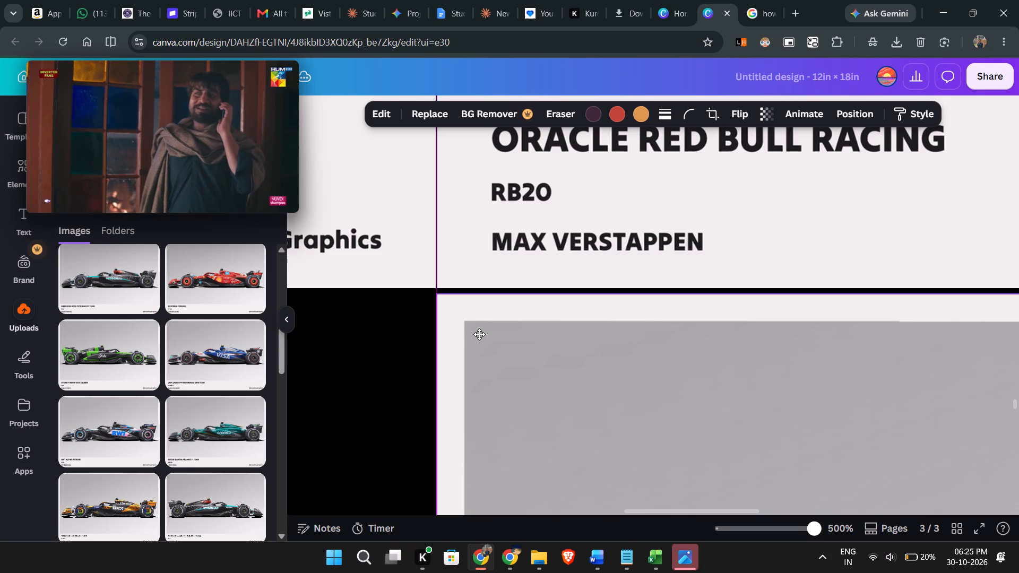
drag(479, 334, 478, 334)
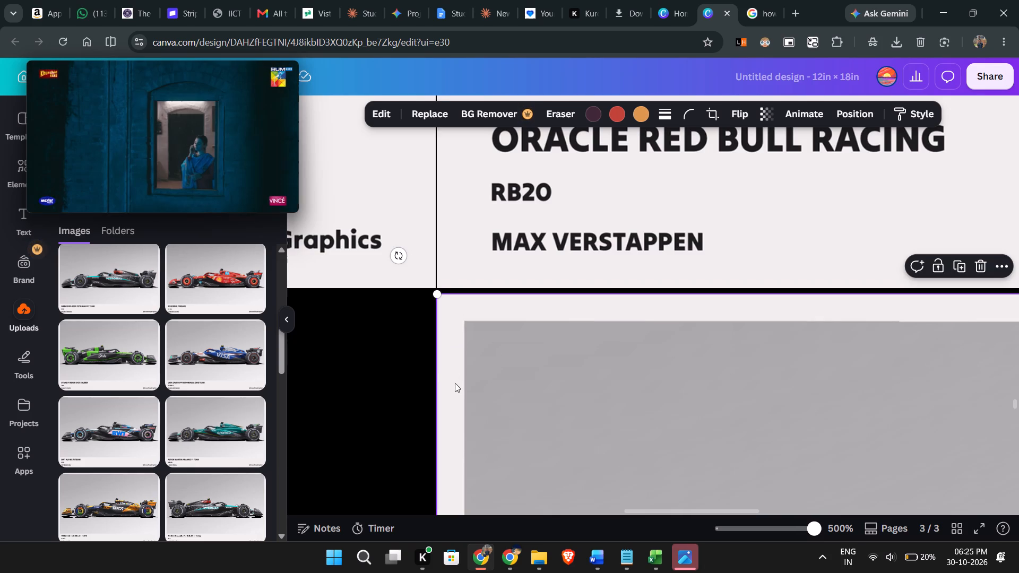
click(512, 385)
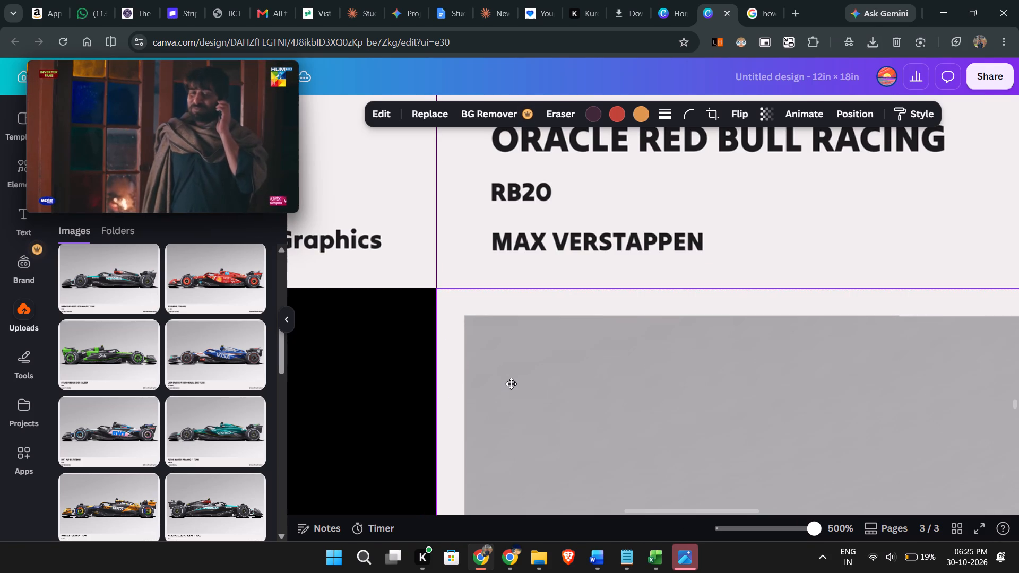
ctrl+scroll(507, 381, down, 3)
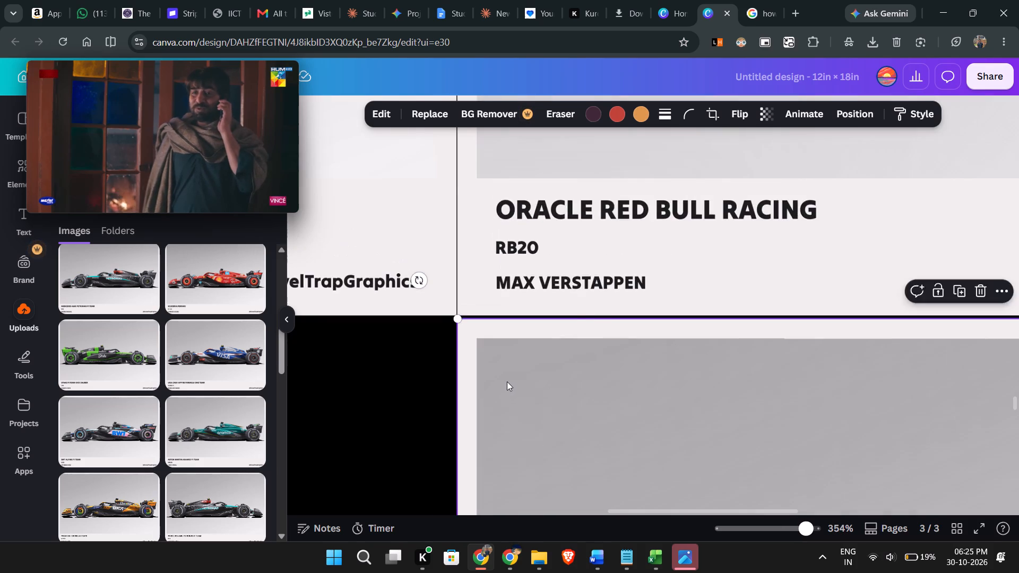
ctrl+scroll(507, 381, down, 2)
click(454, 402)
scroll(544, 399, down, 3)
click(403, 350)
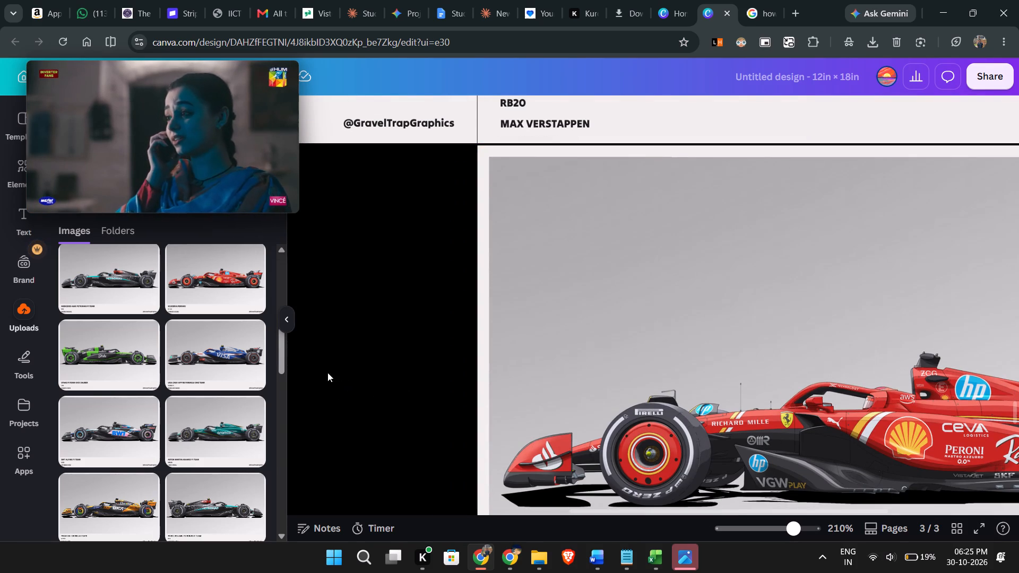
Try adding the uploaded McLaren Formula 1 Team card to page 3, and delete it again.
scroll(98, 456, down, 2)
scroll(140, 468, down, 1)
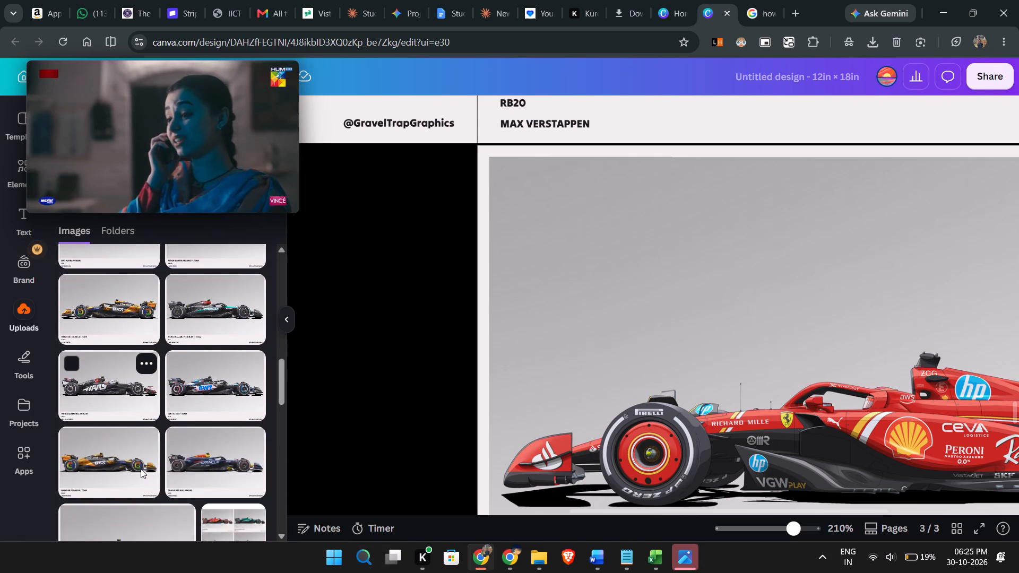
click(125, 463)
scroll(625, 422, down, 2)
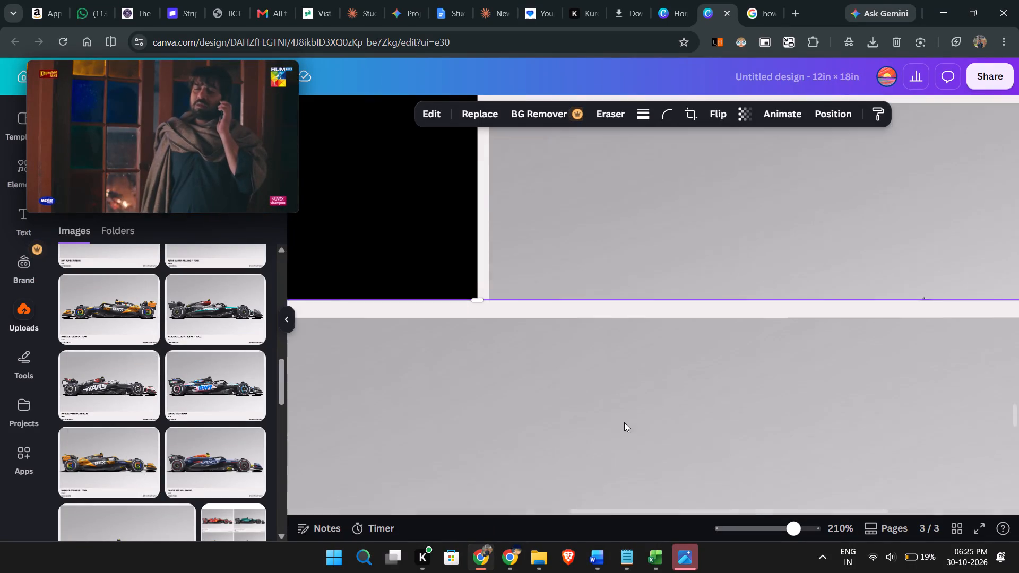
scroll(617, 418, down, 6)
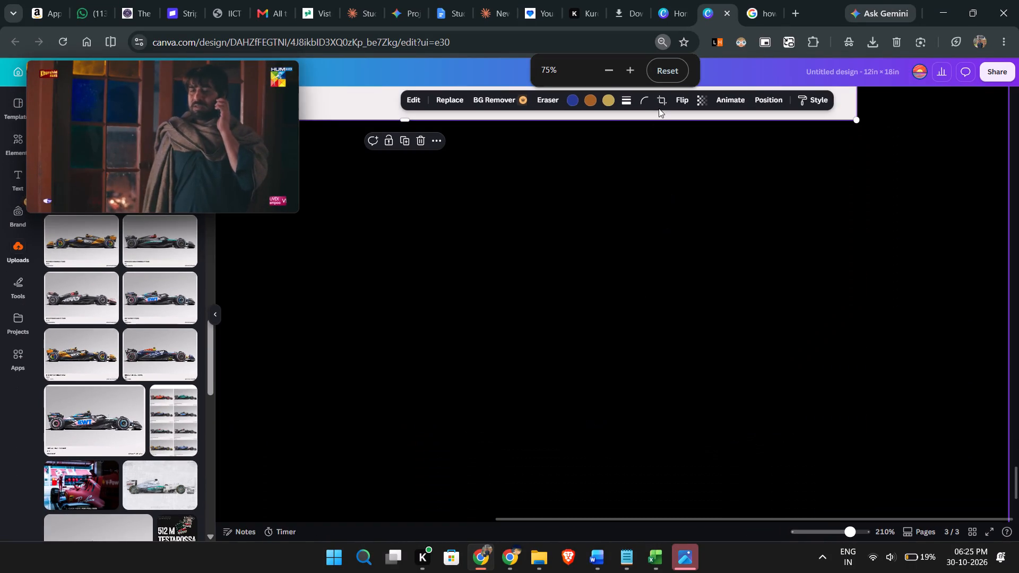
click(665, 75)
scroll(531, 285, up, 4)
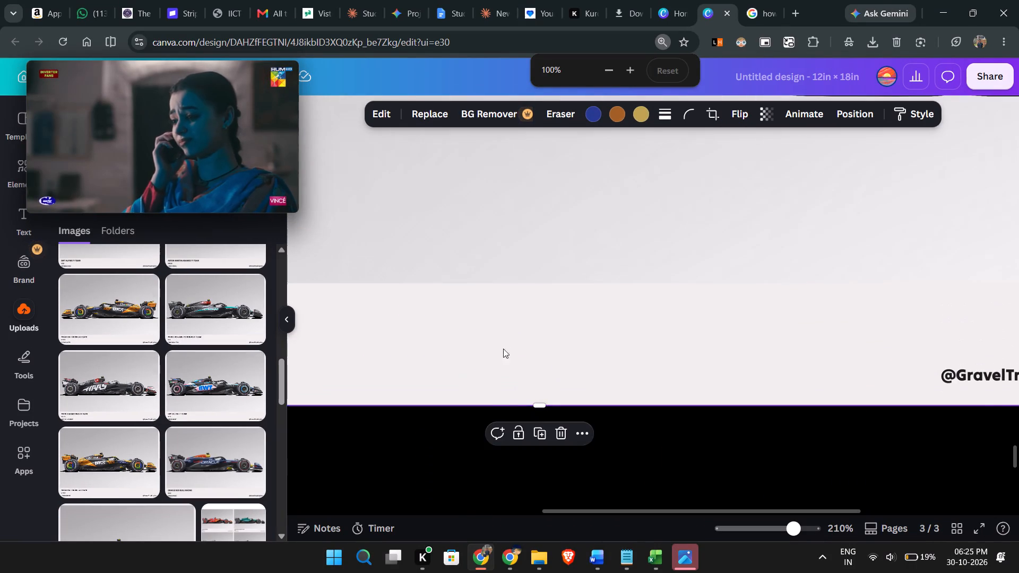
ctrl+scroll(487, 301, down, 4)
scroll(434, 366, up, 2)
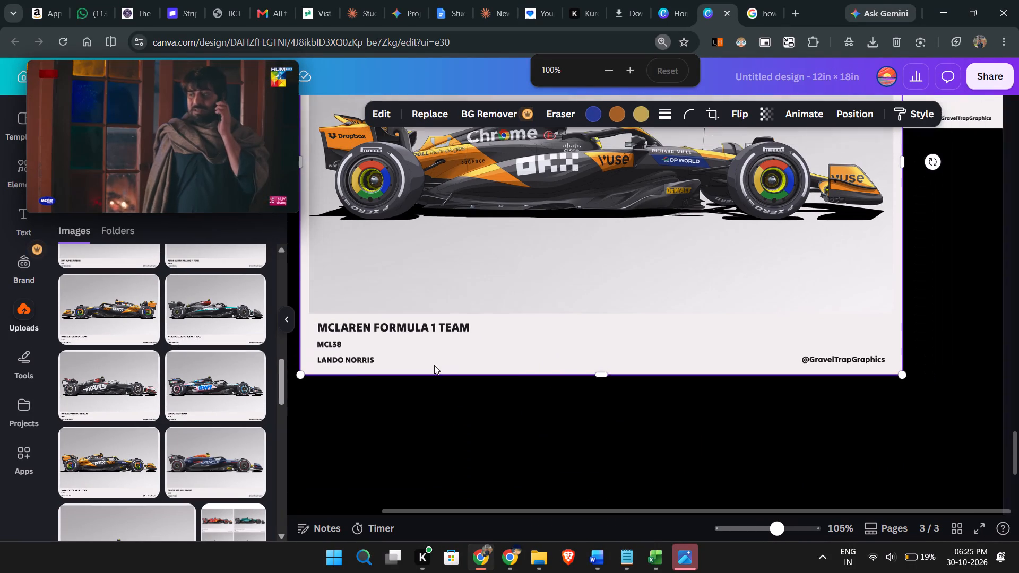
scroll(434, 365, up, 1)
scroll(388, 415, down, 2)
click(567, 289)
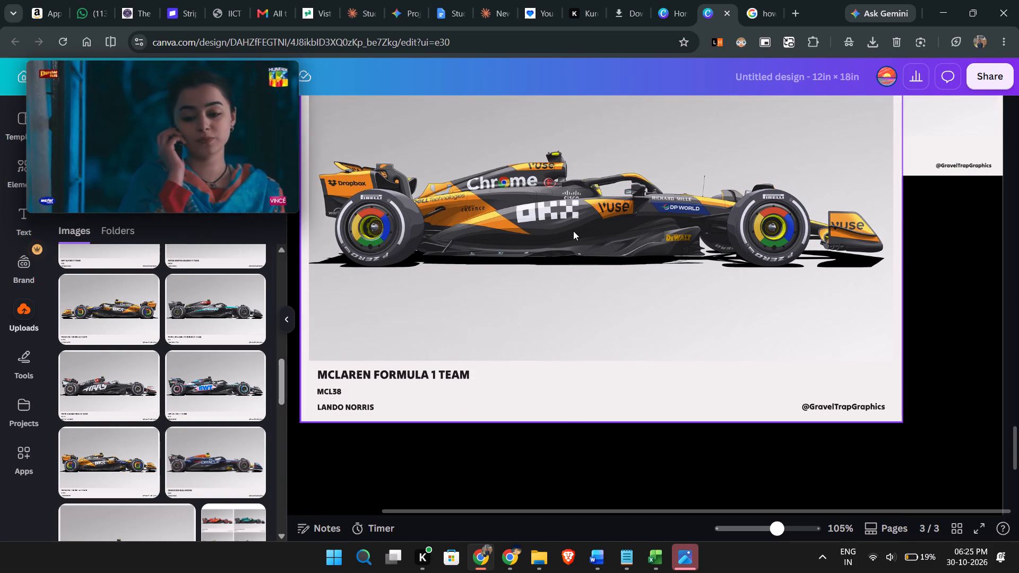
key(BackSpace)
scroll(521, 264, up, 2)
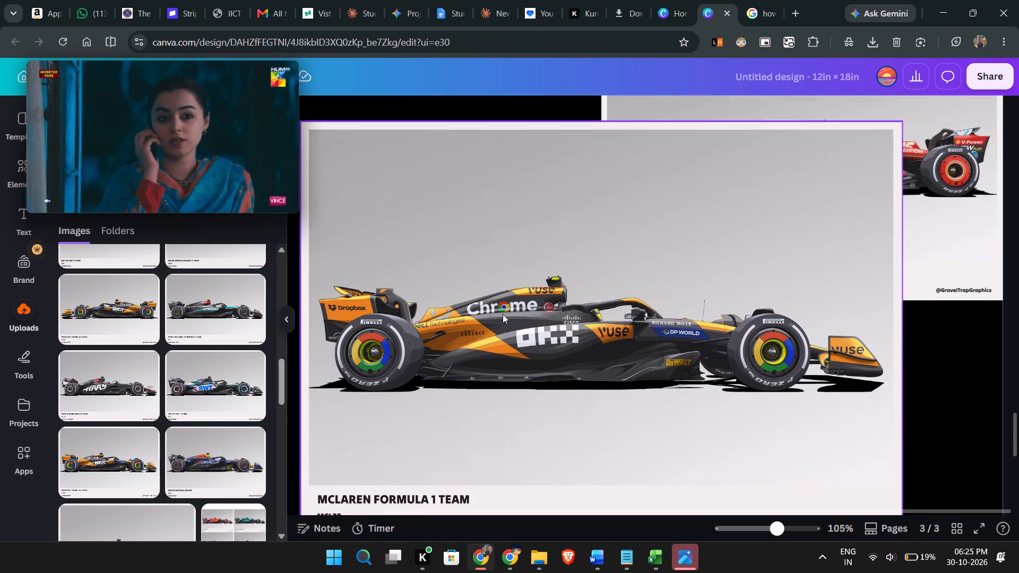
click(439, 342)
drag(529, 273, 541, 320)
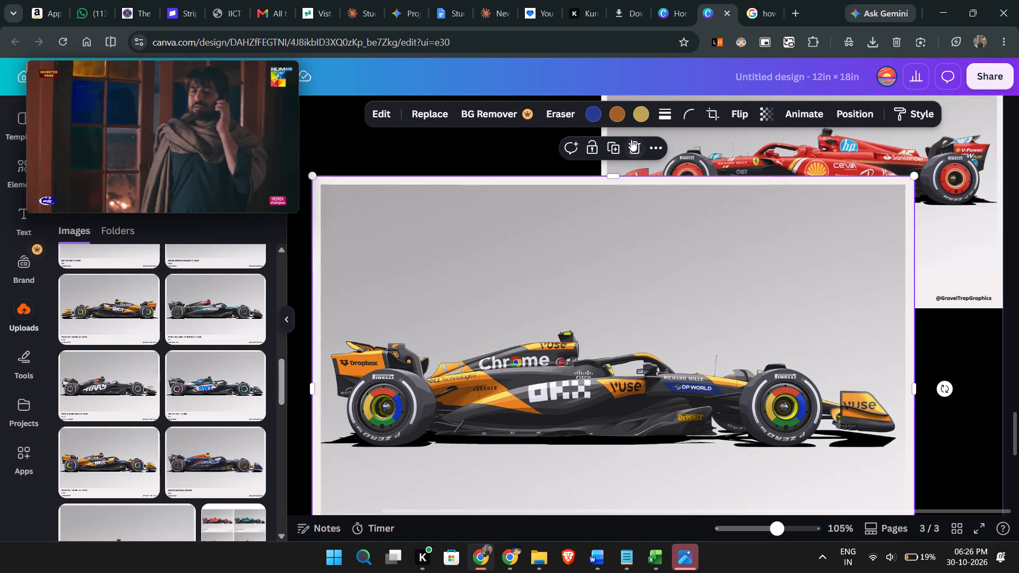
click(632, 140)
Add the uploaded MoneyGram Haas F1 Team card and move it beneath the Mercedes card, beside the Scuderia Ferrari card.
scroll(234, 377, down, 2)
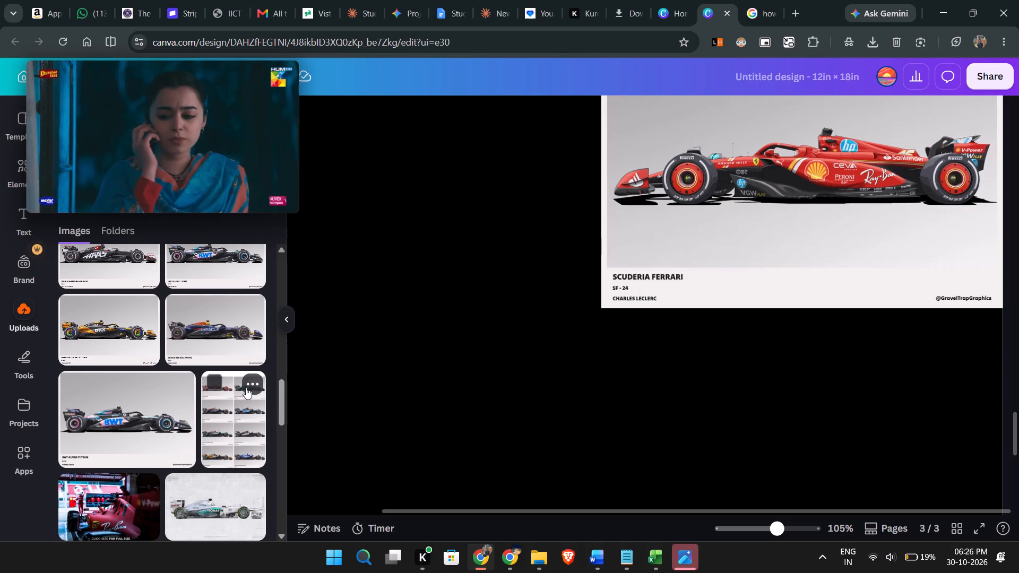
scroll(110, 422, down, 1)
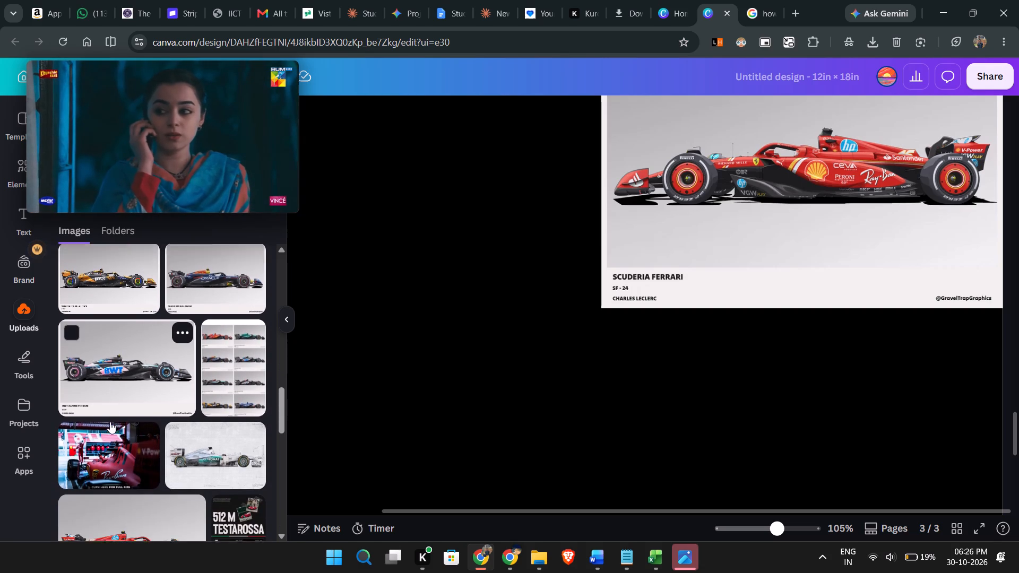
scroll(110, 422, up, 2)
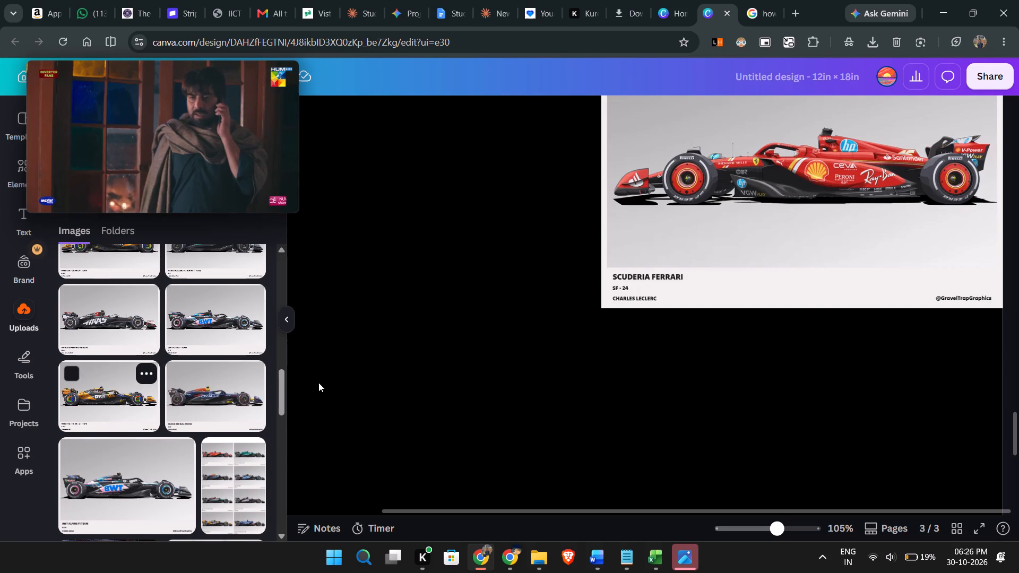
click(114, 335)
scroll(488, 406, down, 2)
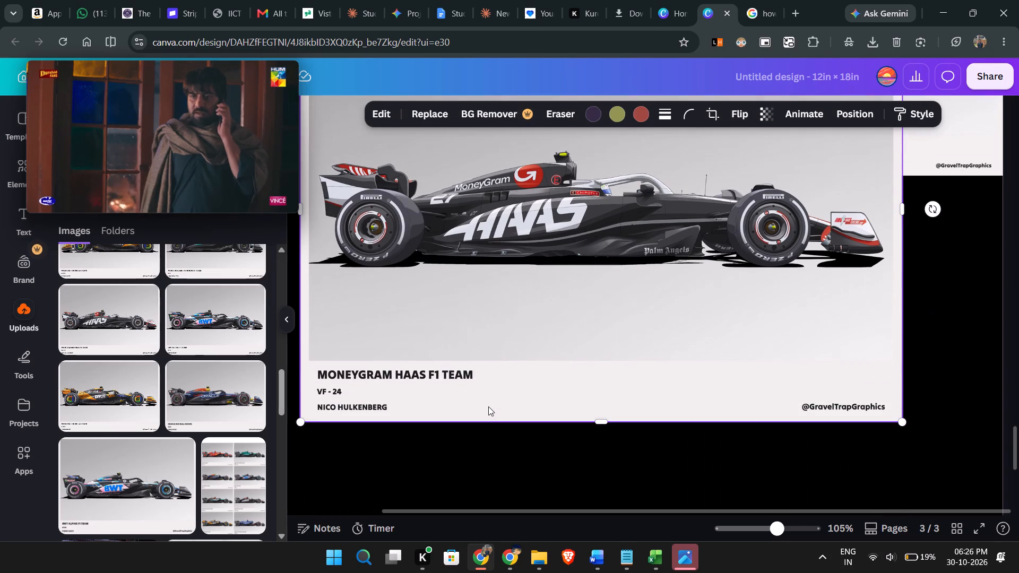
scroll(488, 406, up, 4)
drag(538, 404, 252, 289)
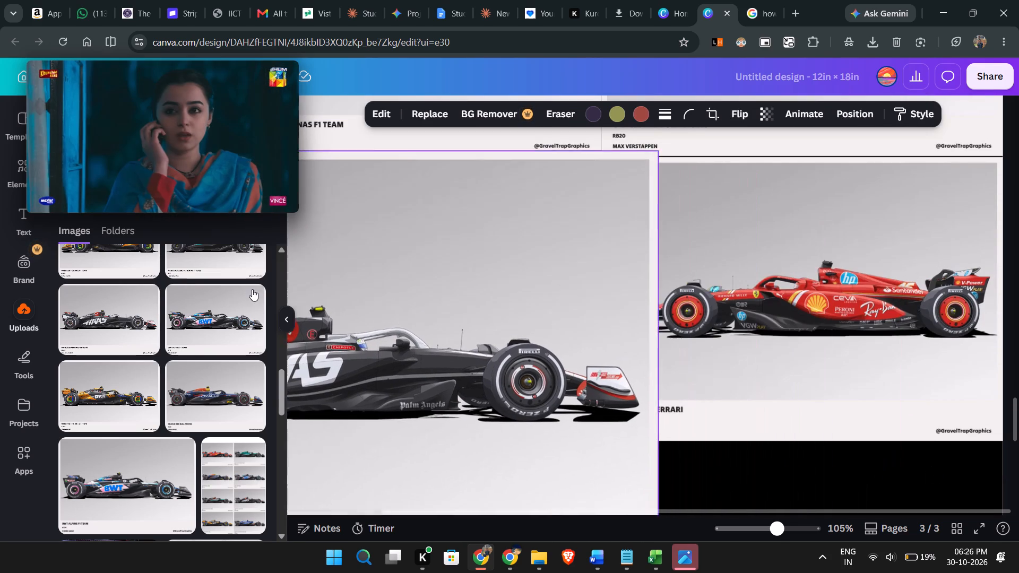
drag(252, 289, 233, 303)
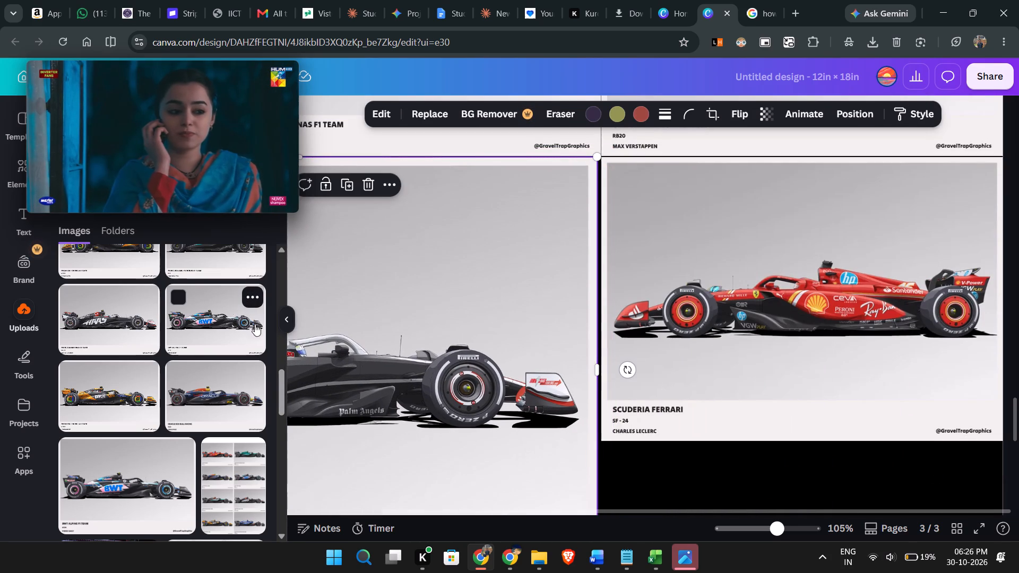
Scale the MoneyGram Haas card down to half the page width and align it level with the Scuderia Ferrari card's inner edge.
scroll(262, 332, down, 3)
scroll(502, 428, down, 3)
drag(600, 384, 533, 299)
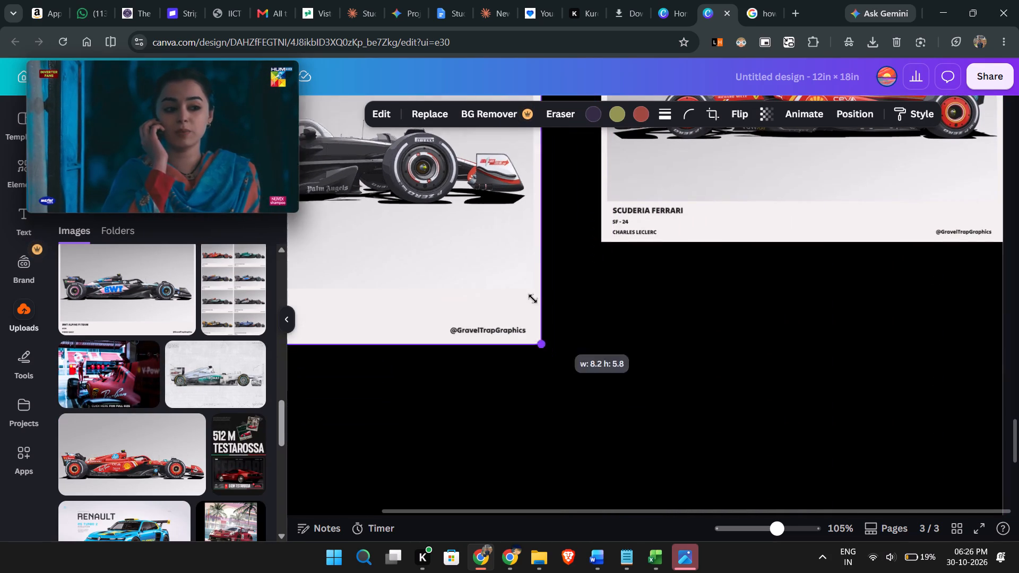
drag(533, 299, 461, 156)
drag(386, 175, 457, 178)
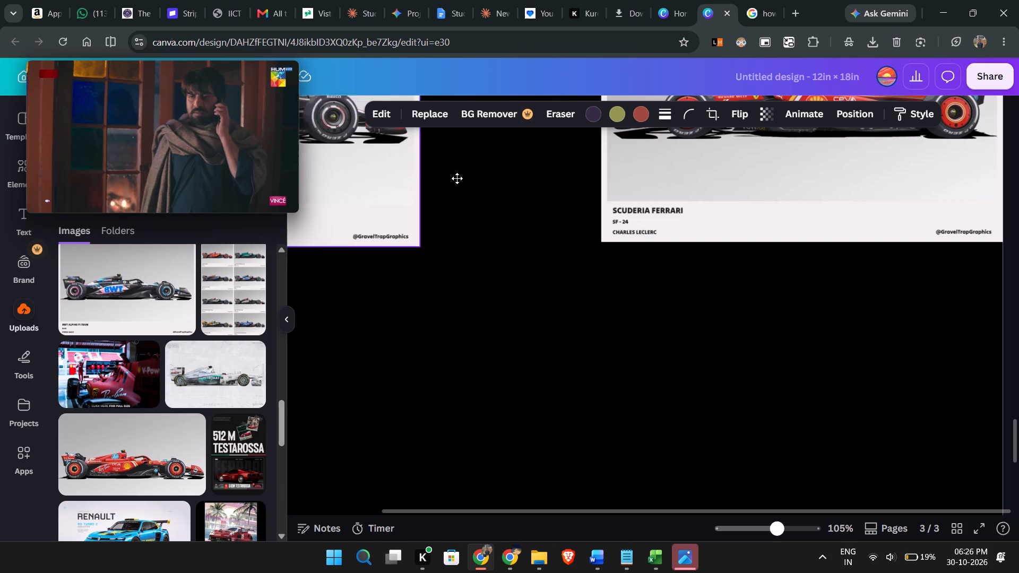
drag(457, 178, 574, 179)
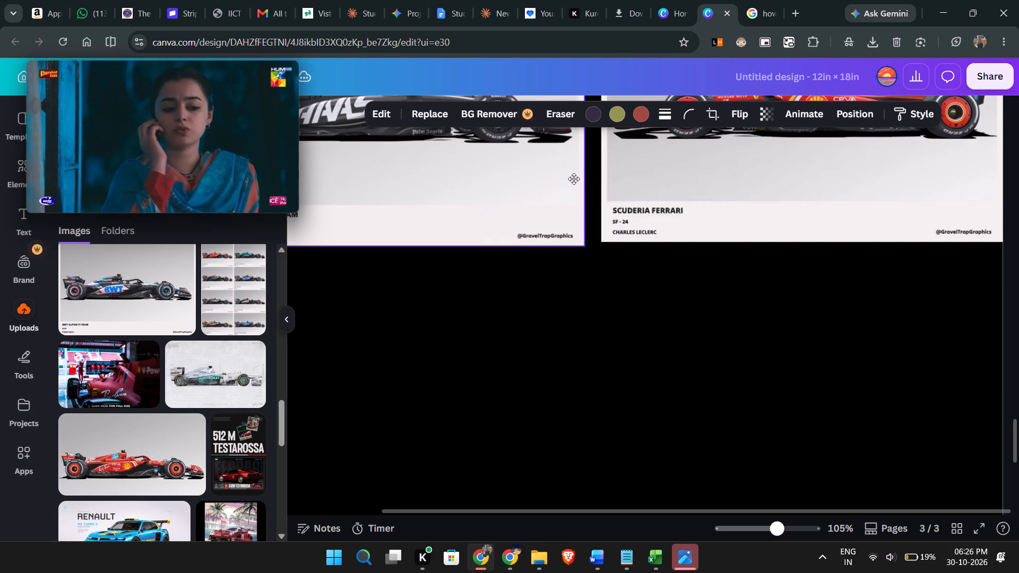
drag(574, 179, 589, 177)
click(584, 346)
Fine-adjust the Haas and Scuderia Ferrari cards at close range where the four cards meet, shifting the Ferrari card slightly away from Haas.
scroll(586, 303, up, 1)
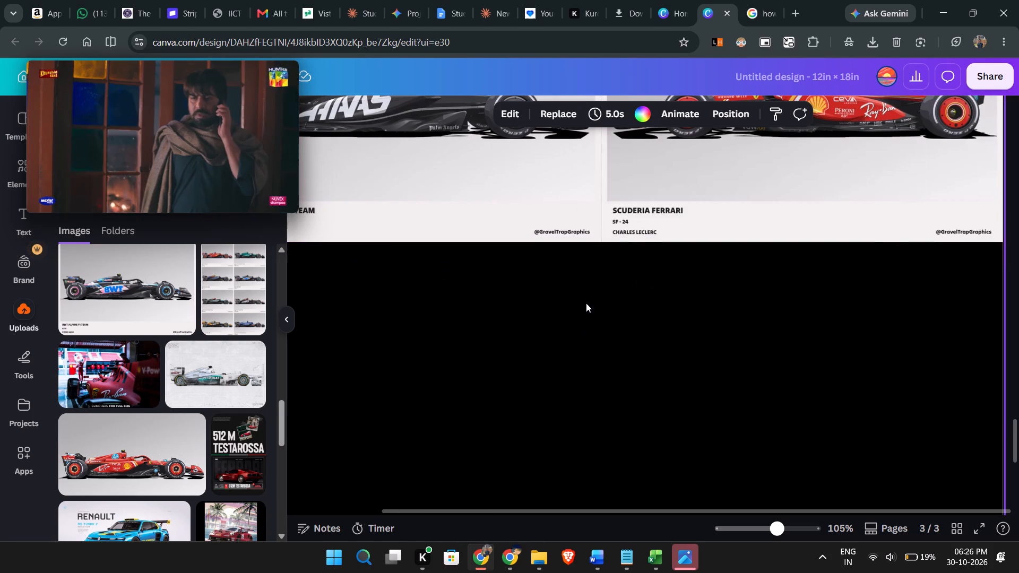
scroll(586, 303, up, 2)
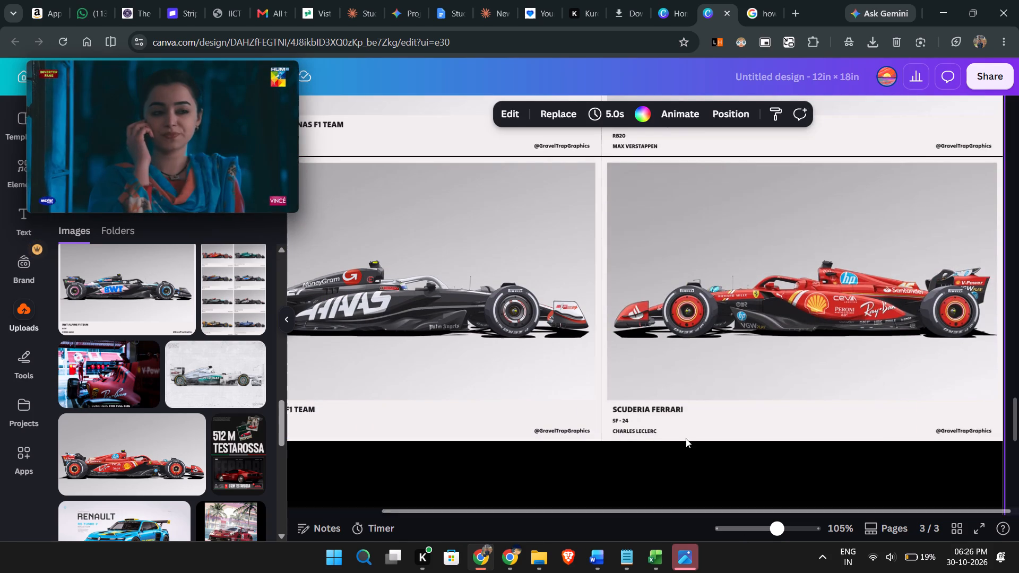
ctrl+scroll(577, 254, up, 11)
scroll(616, 247, up, 6)
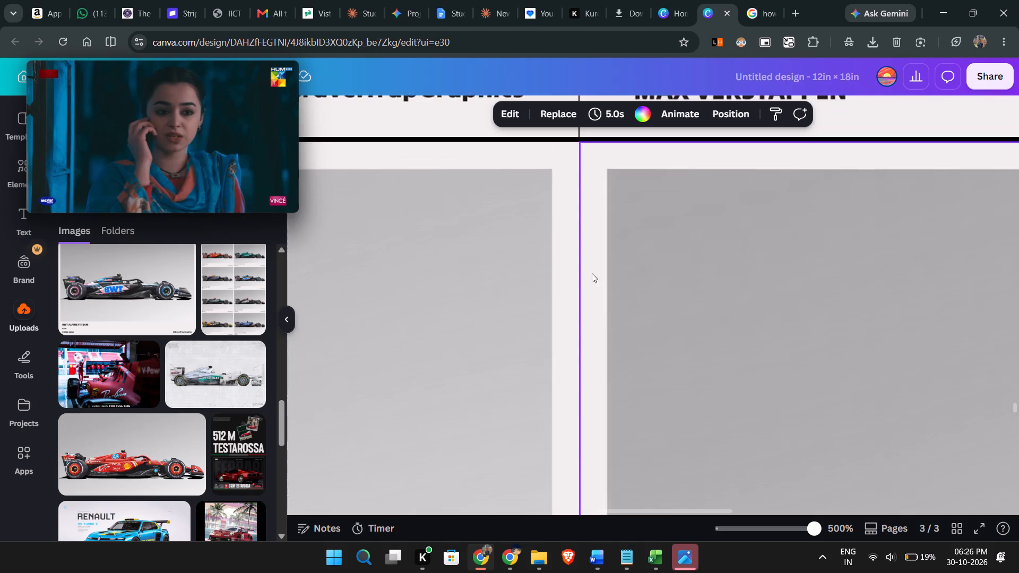
click(445, 396)
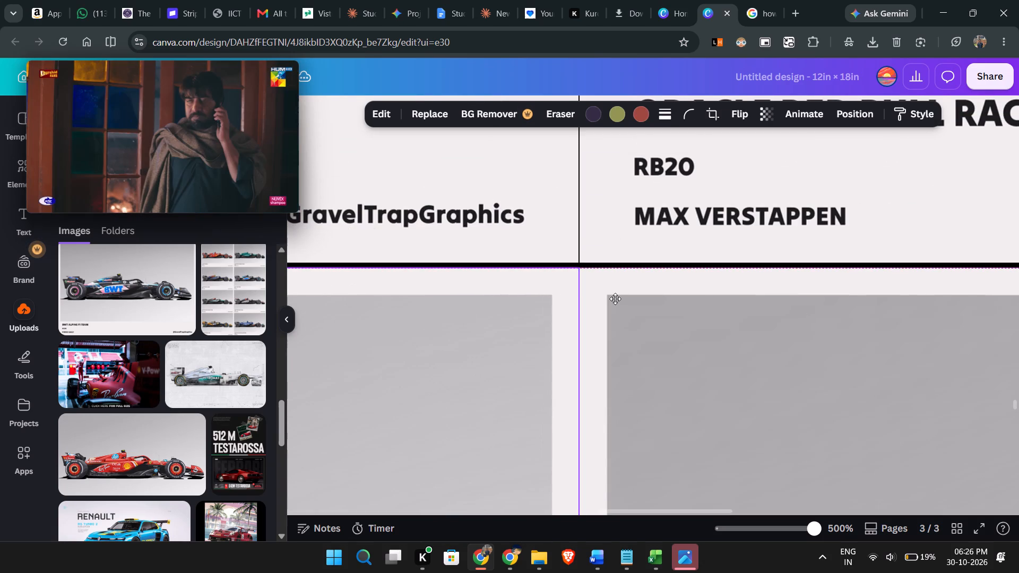
click(590, 221)
click(552, 243)
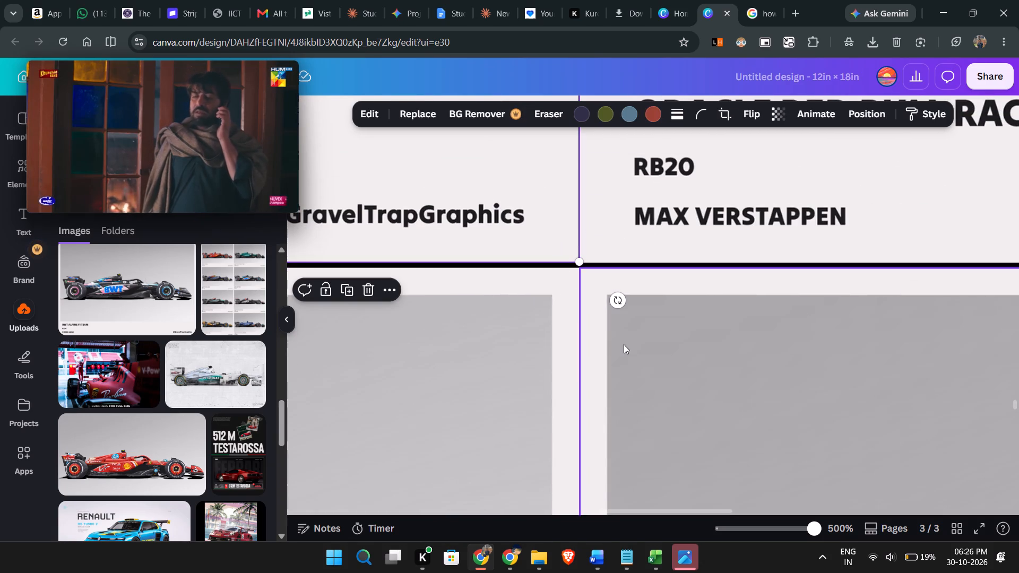
click(624, 344)
click(624, 344)
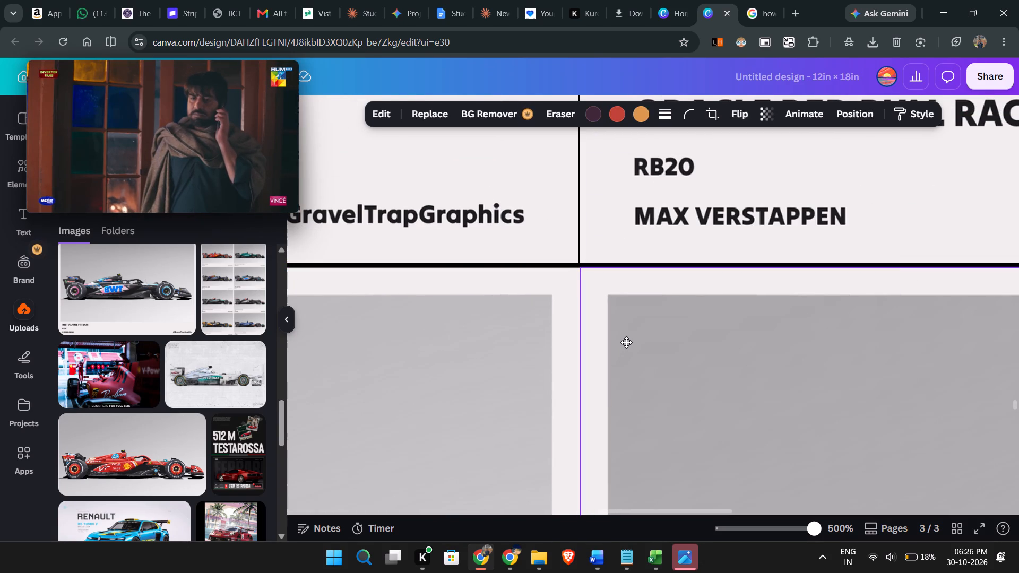
click(668, 222)
scroll(610, 298, down, 2)
ctrl+scroll(610, 298, down, 4)
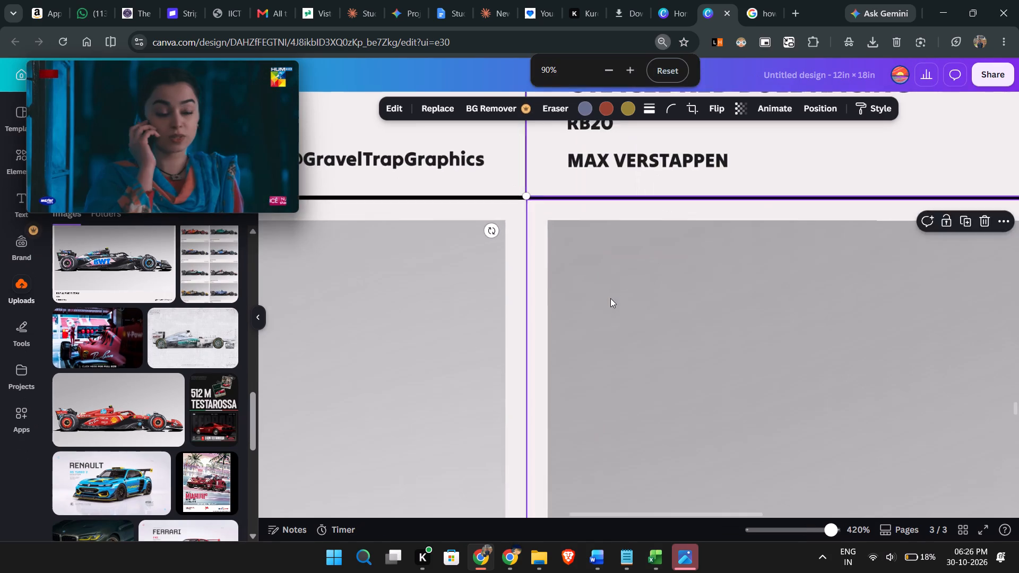
Reset the browser zoom to 100% and check the gaps and alignment of the four cards on page 3.
click(672, 79)
scroll(584, 433, down, 2)
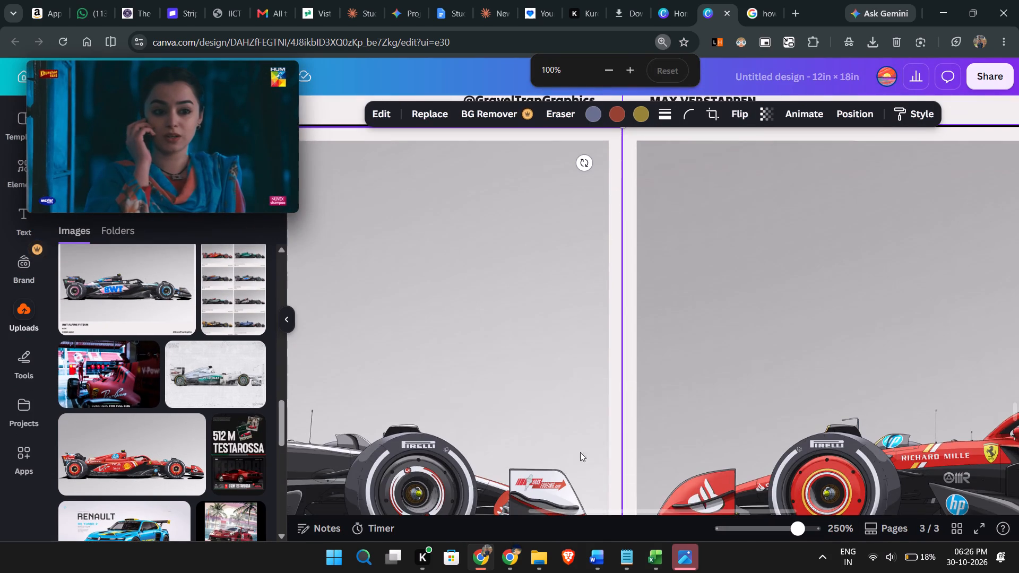
scroll(597, 421, up, 2)
click(554, 198)
click(702, 372)
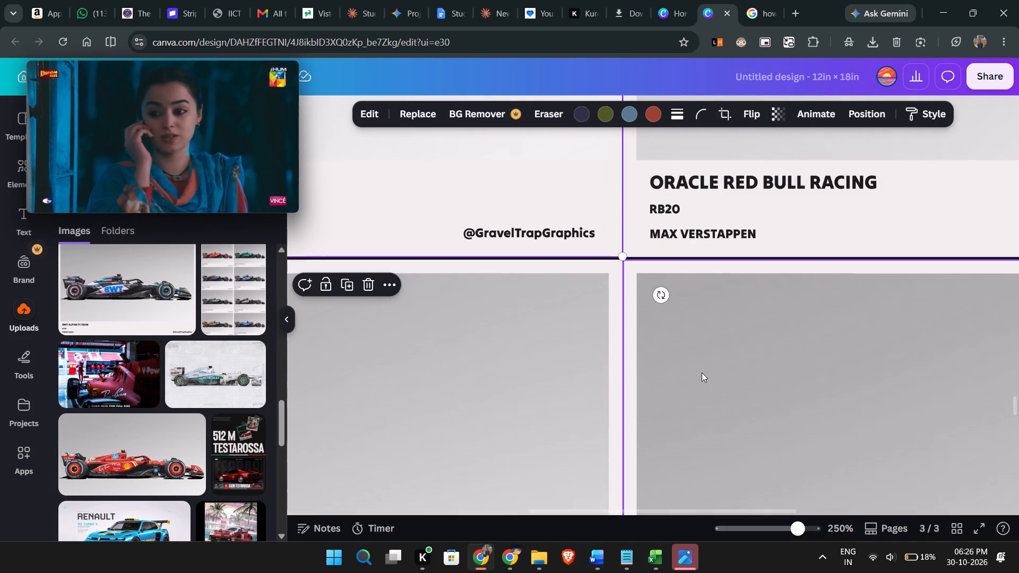
click(532, 383)
ctrl+scroll(610, 401, down, 7)
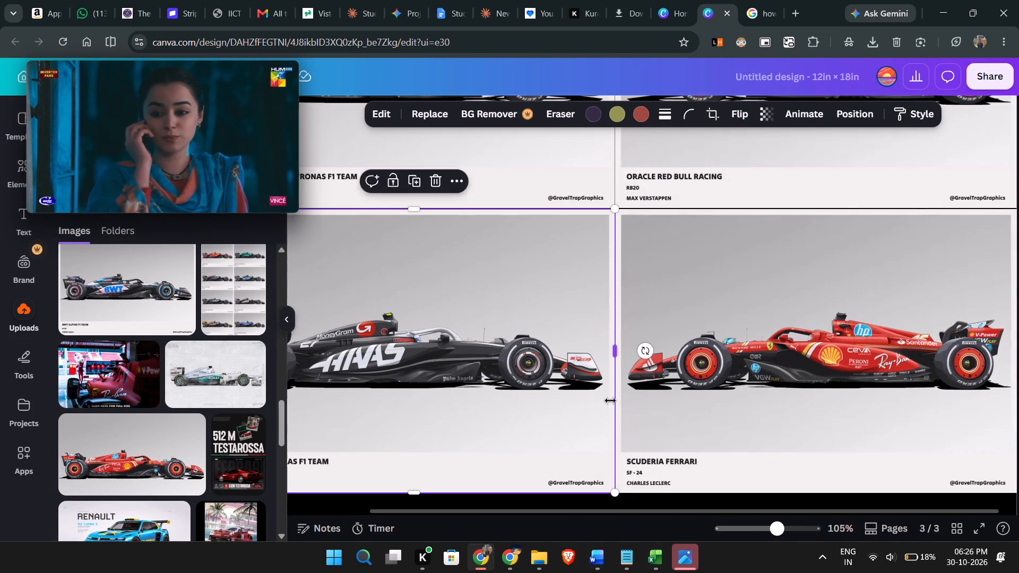
scroll(610, 401, down, 3)
click(590, 459)
ctrl+scroll(603, 376, down, 3)
scroll(603, 376, up, 2)
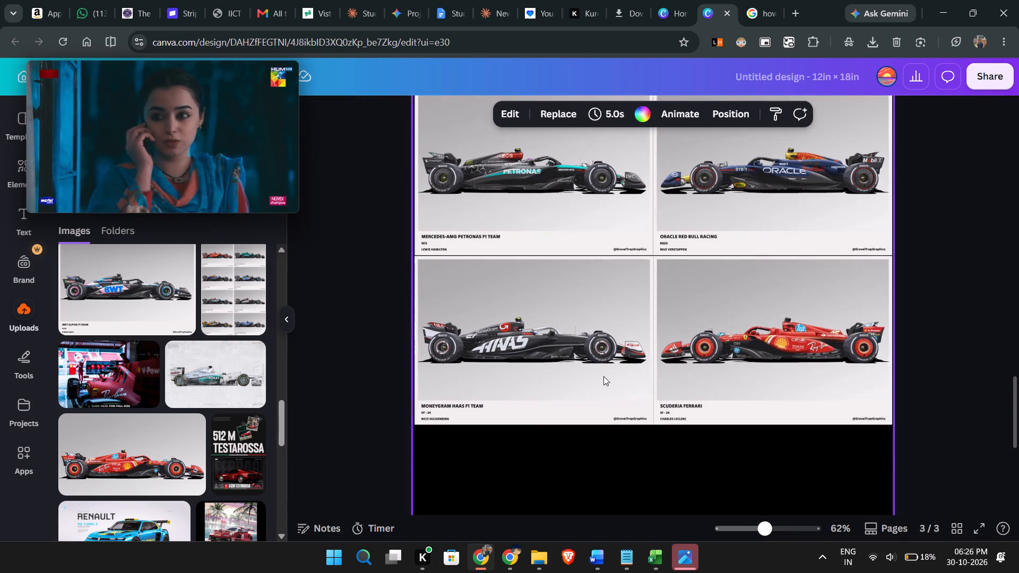
Add the uploaded Visa Cash App RB card of Yuki Tsunoda and place it directly beneath the MoneyGram Haas card, against the page edge.
scroll(176, 396, down, 1)
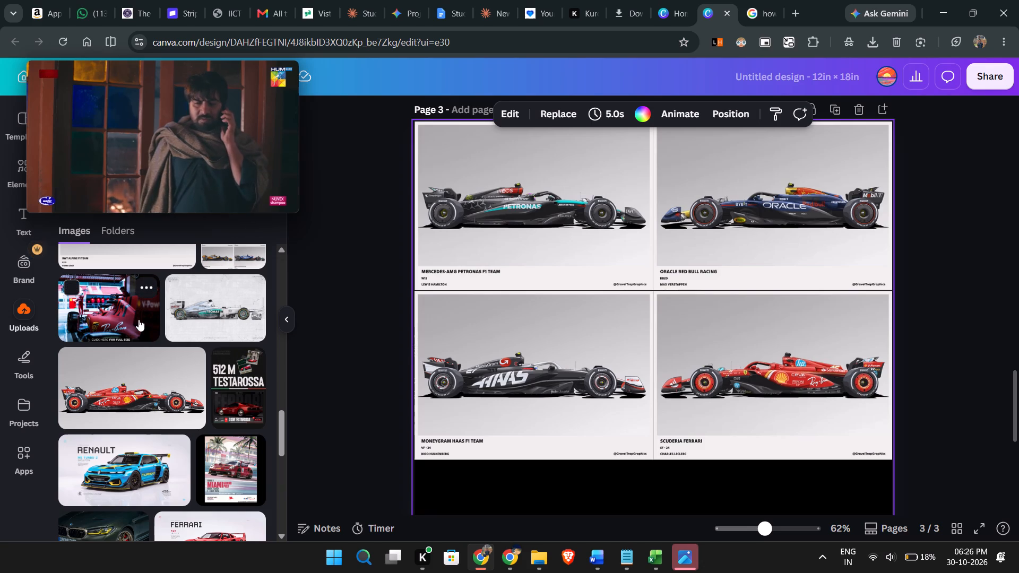
scroll(149, 358, up, 3)
scroll(245, 381, up, 1)
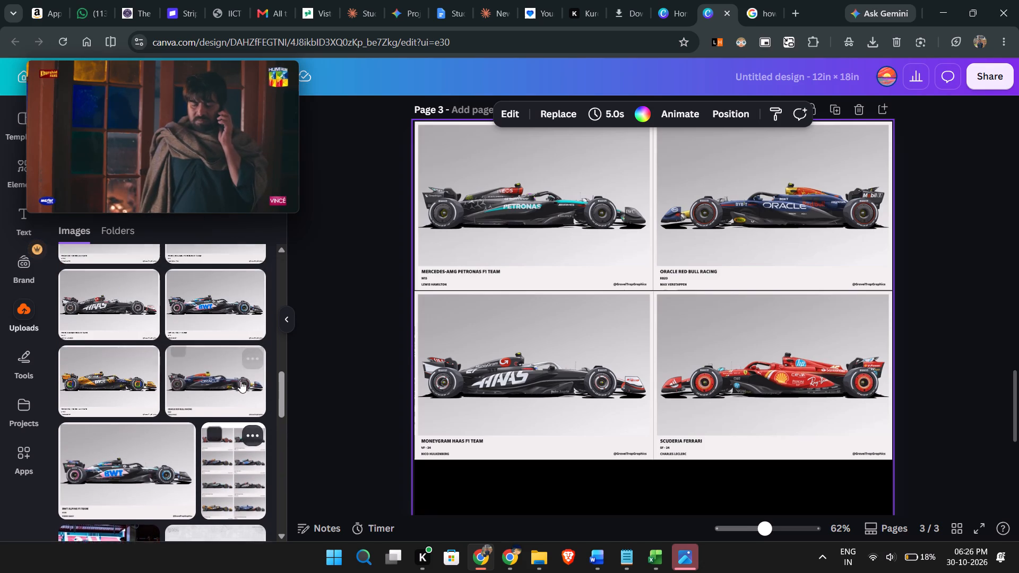
scroll(240, 381, up, 3)
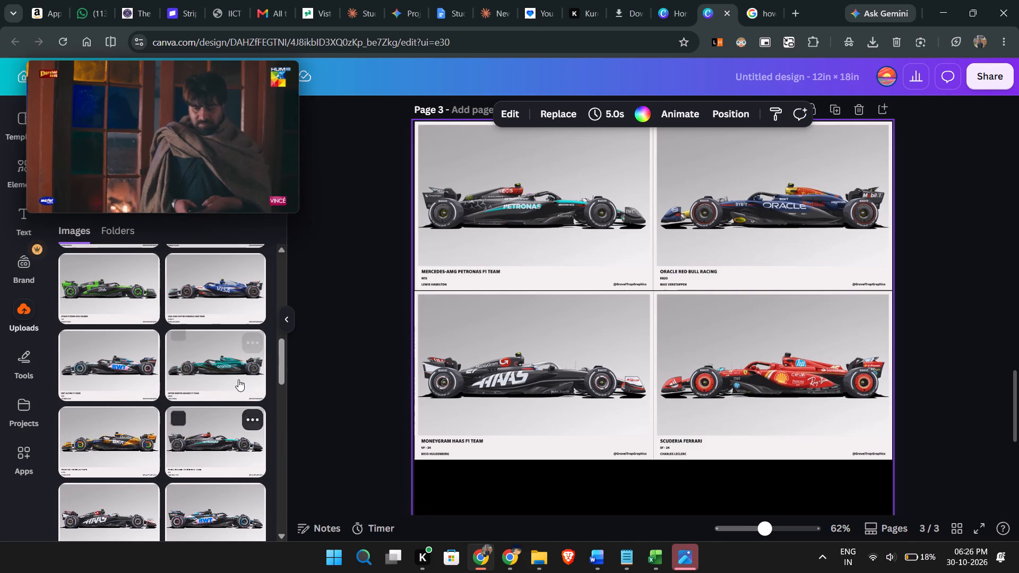
scroll(209, 369, up, 3)
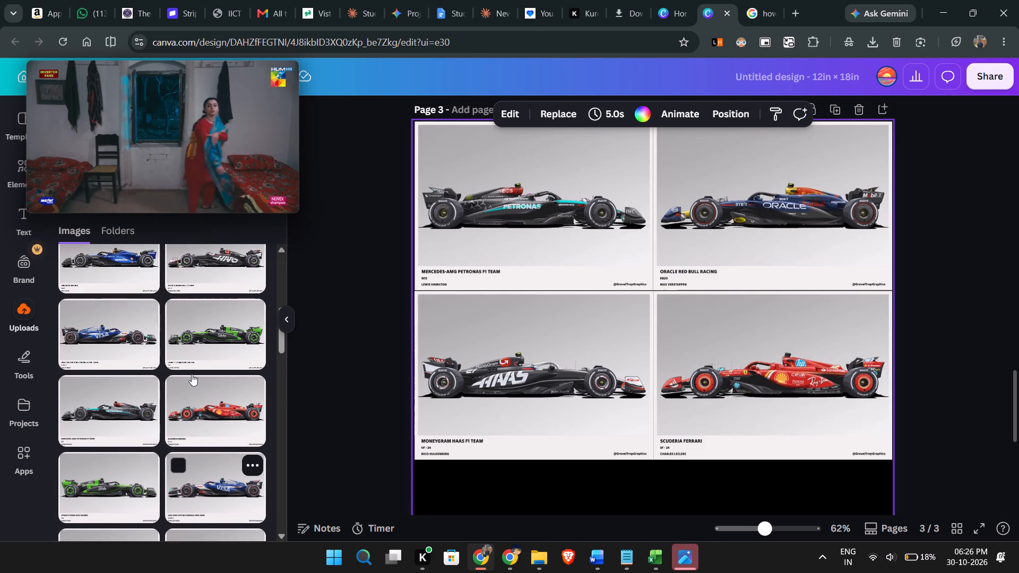
scroll(192, 374, up, 2)
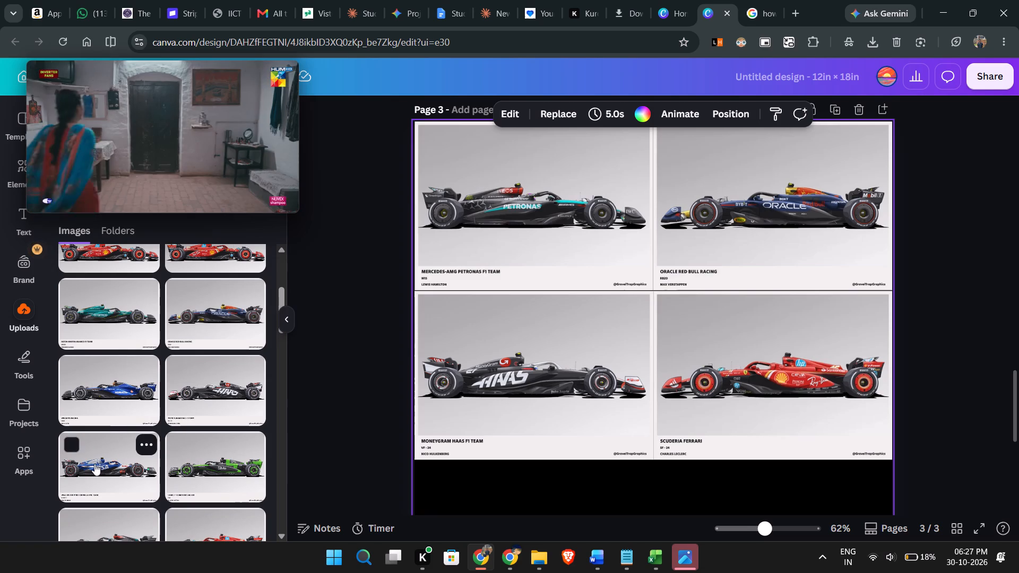
click(94, 464)
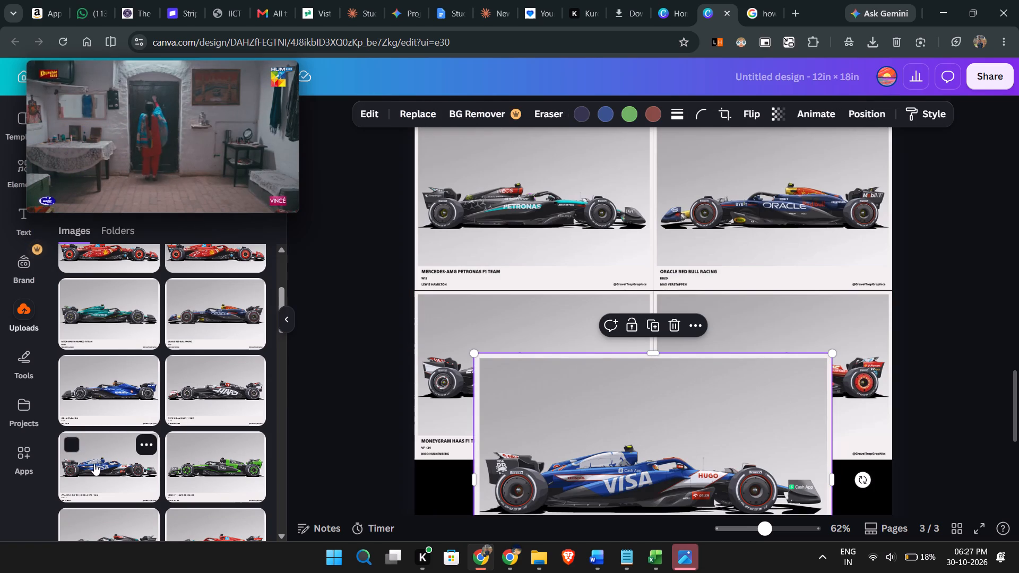
scroll(436, 397, down, 2)
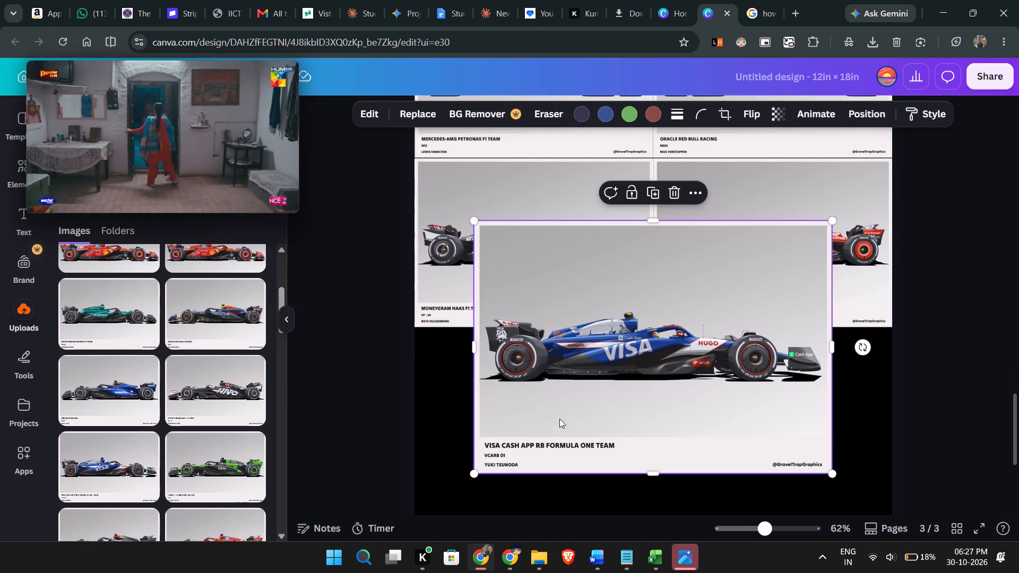
drag(640, 390, 577, 501)
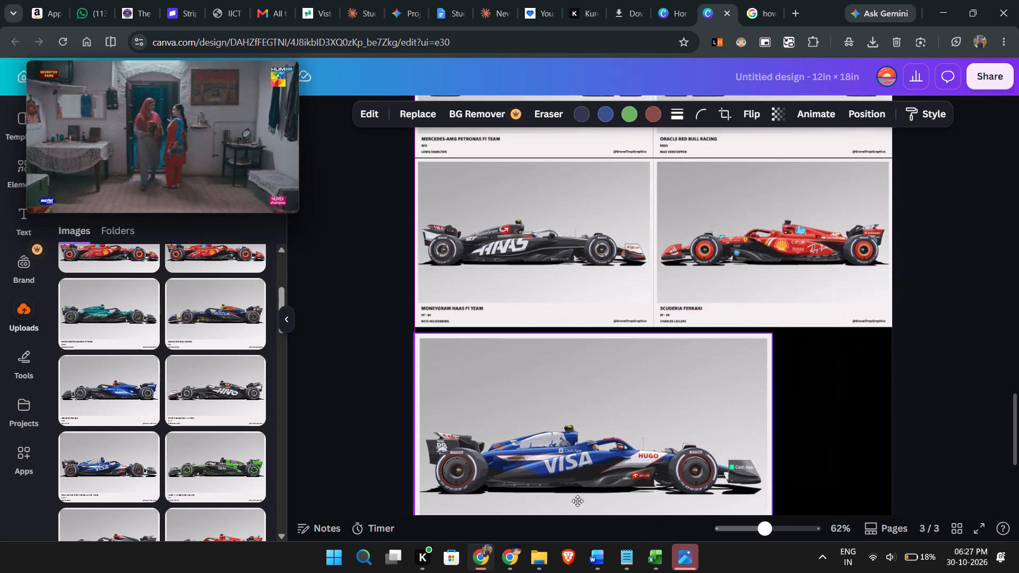
drag(577, 501, 577, 499)
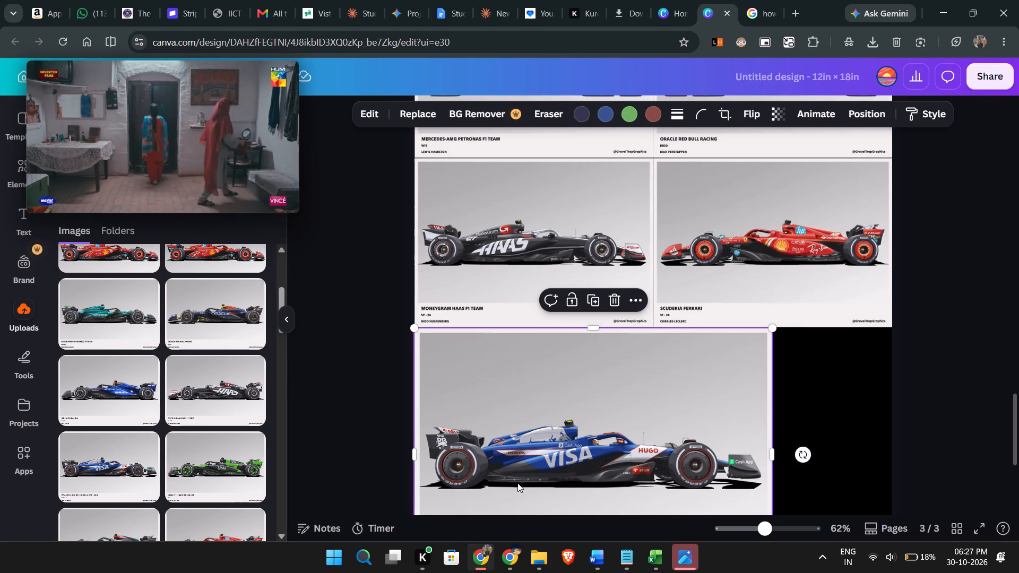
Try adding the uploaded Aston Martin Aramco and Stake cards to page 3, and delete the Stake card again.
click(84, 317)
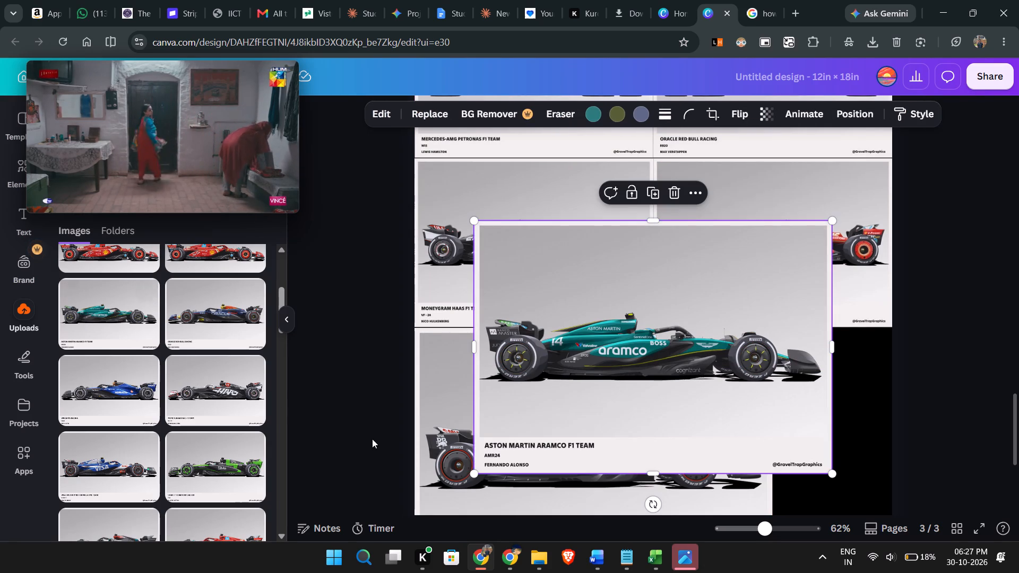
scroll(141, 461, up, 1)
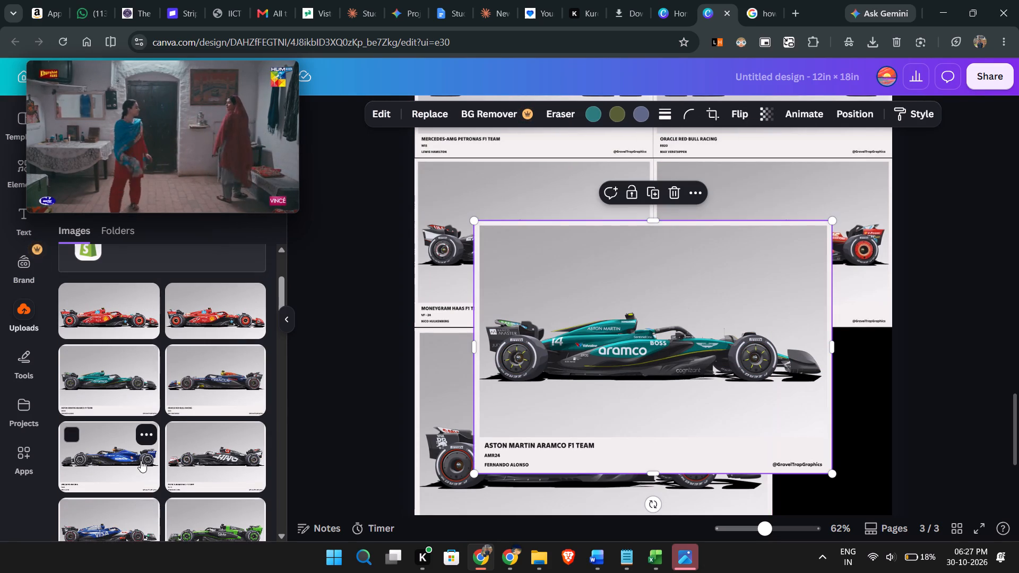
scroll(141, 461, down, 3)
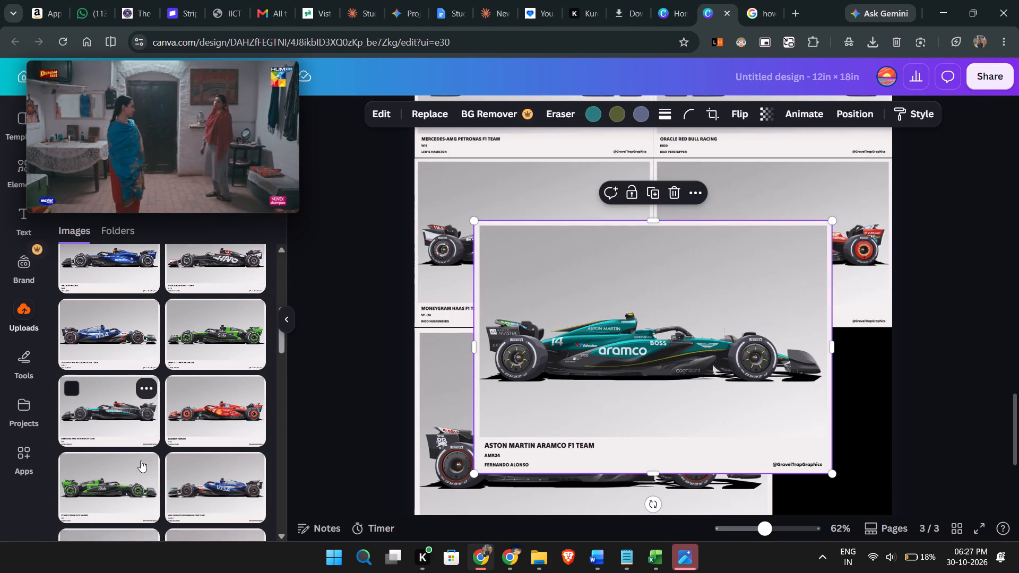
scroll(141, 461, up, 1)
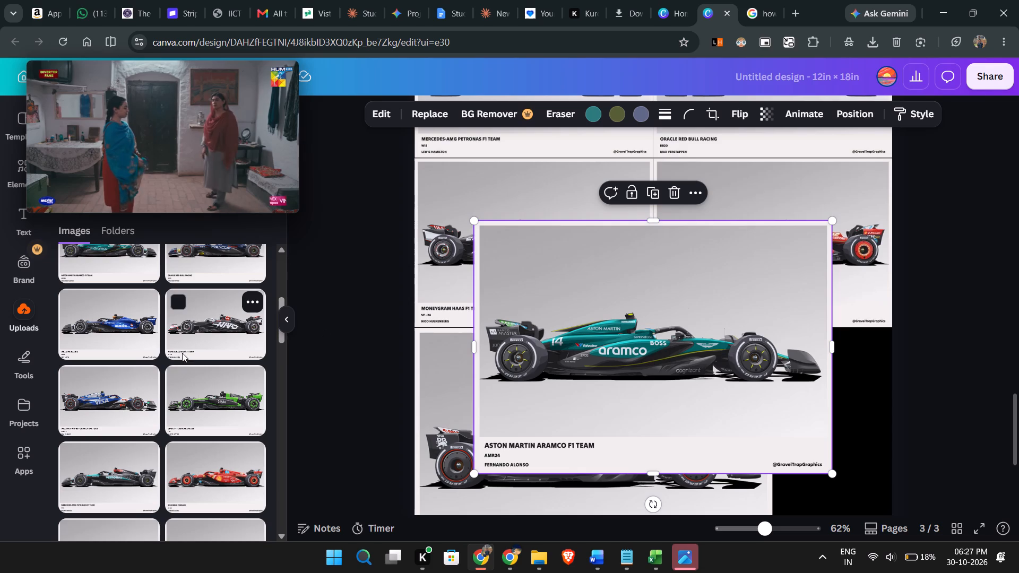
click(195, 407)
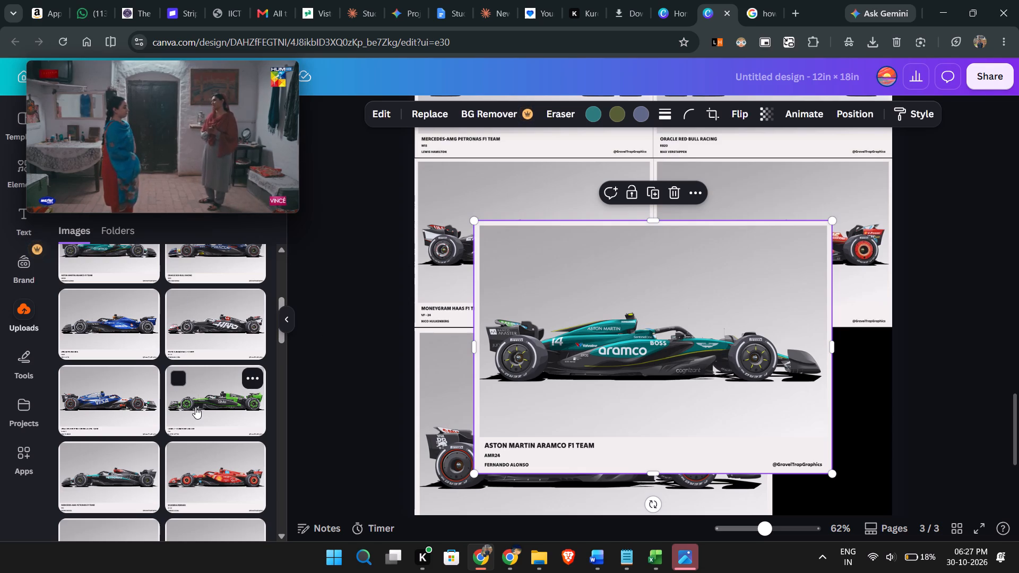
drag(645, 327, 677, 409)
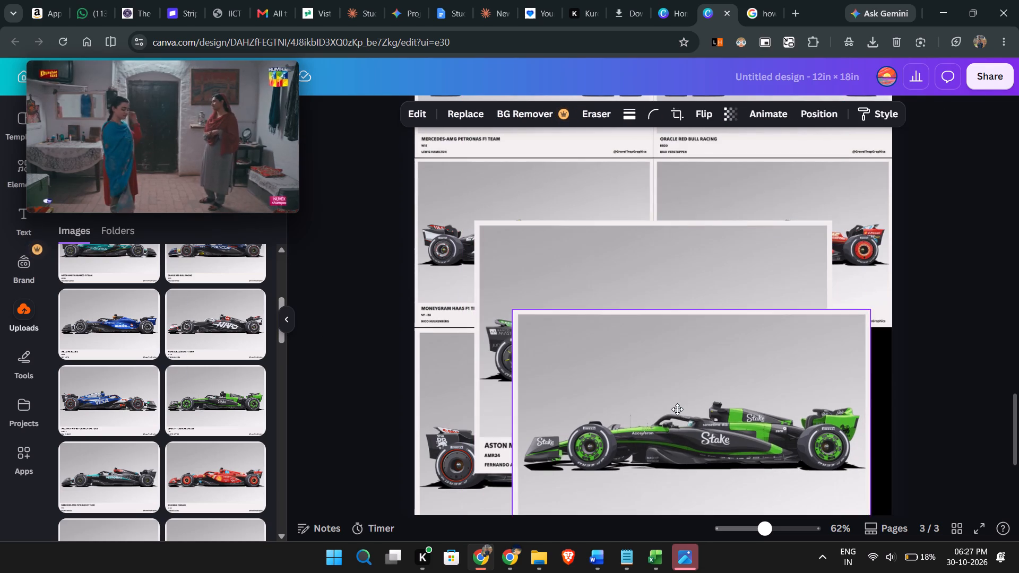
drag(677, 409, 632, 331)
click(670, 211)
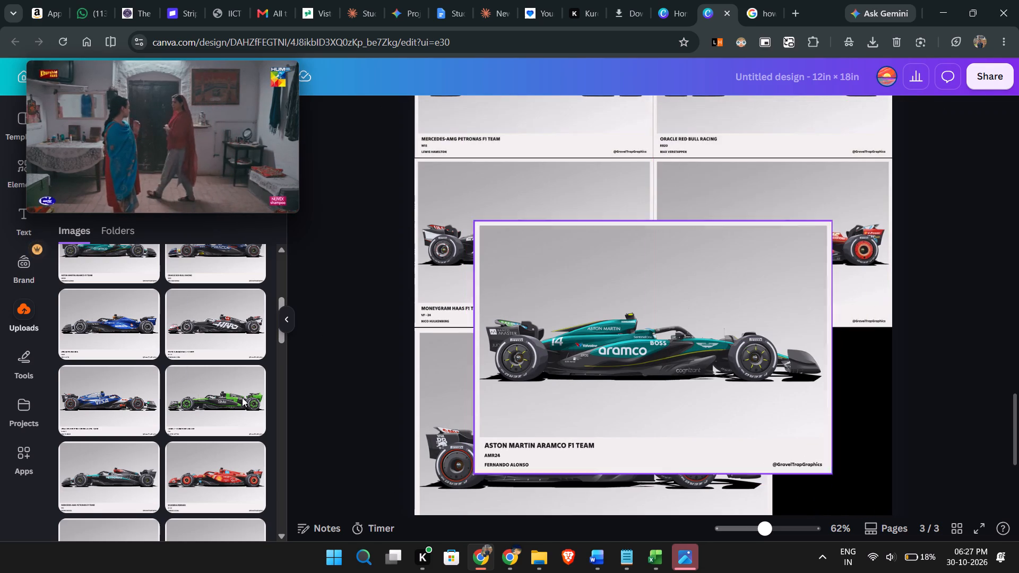
Add the uploaded Visa Cash App RB card of Daniel Ricciardo, delete the Aston Martin Aramco card, and move the new card below the Ferrari card.
scroll(196, 415, down, 2)
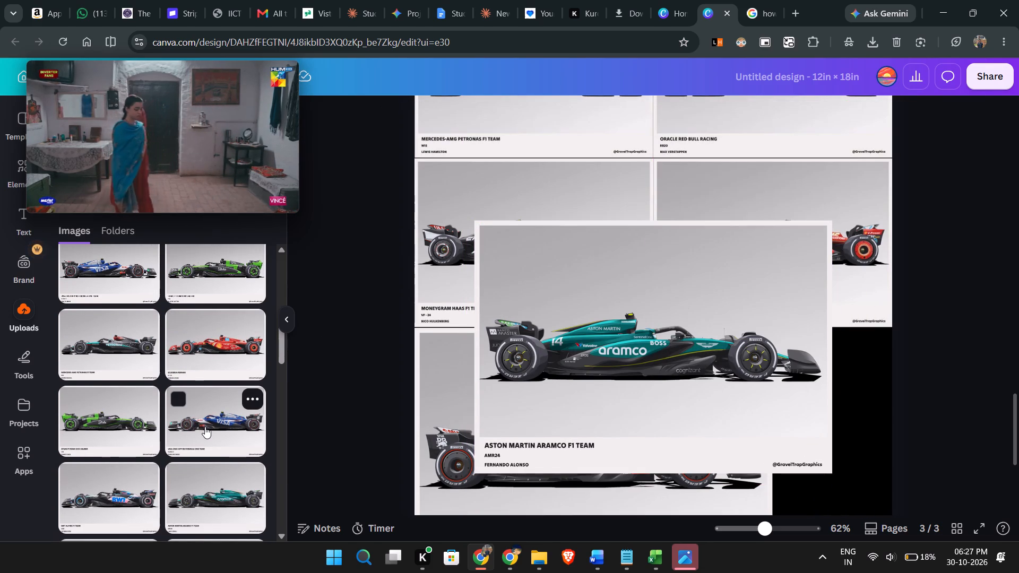
click(205, 427)
drag(571, 377, 572, 468)
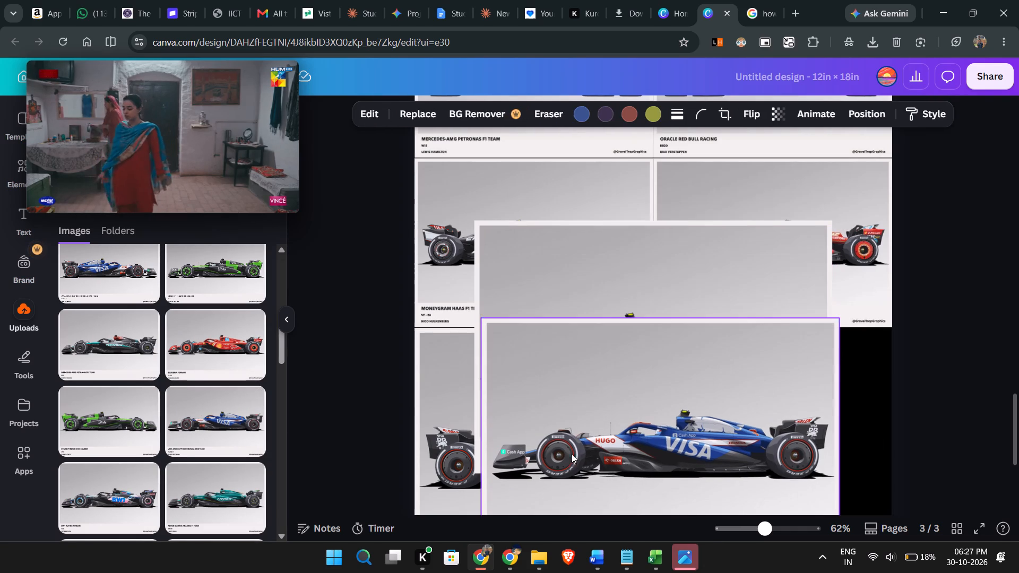
click(563, 272)
click(669, 195)
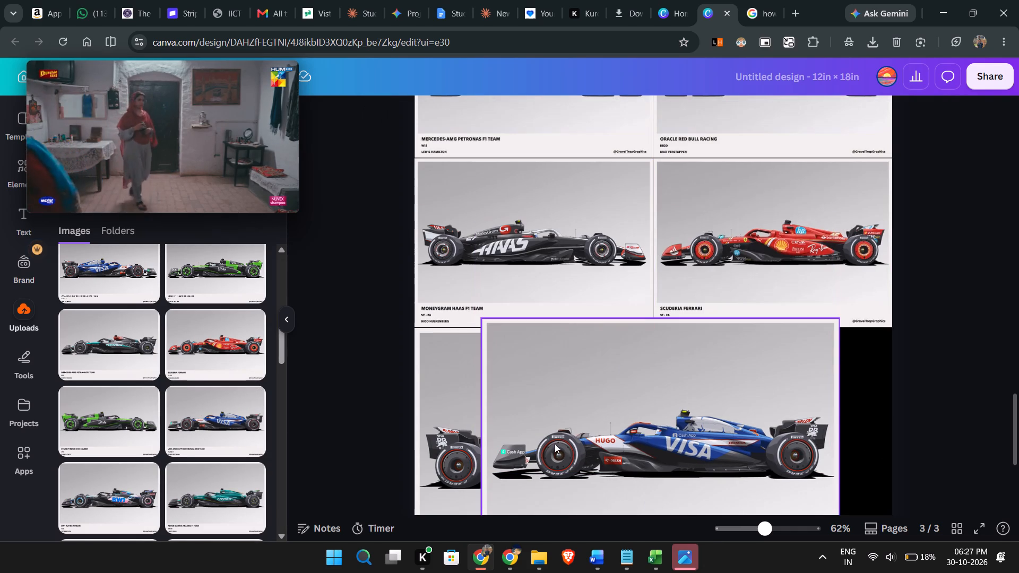
drag(614, 412, 728, 474)
Scale the Yuki Tsunoda Visa Cash App RB card down to half the page width beneath the Haas card.
click(481, 405)
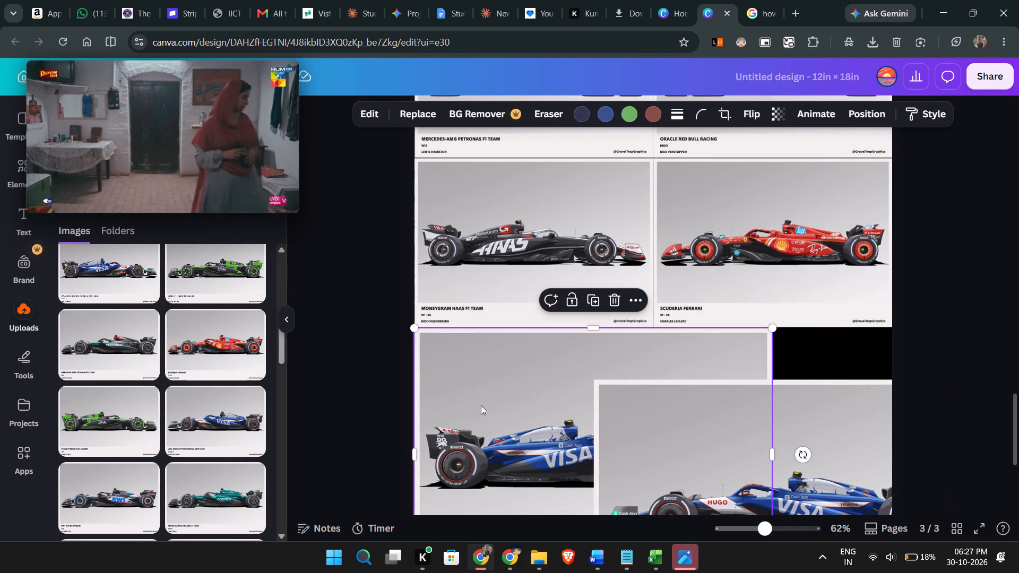
scroll(763, 476, down, 2)
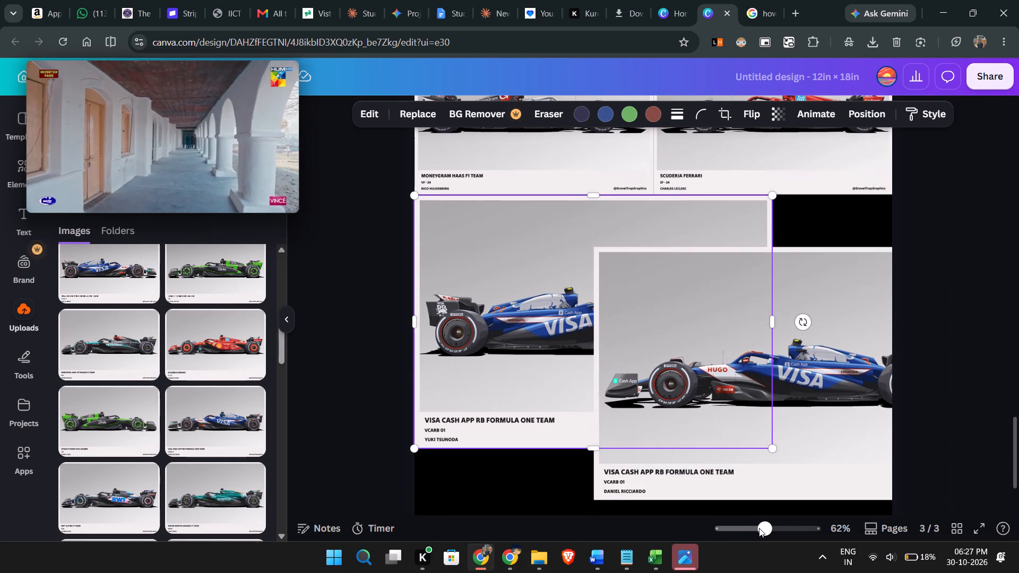
drag(775, 450, 635, 395)
Move the Daniel Ricciardo Visa card flush beside the Tsunoda card and scale it down to half the page width.
drag(753, 426, 817, 376)
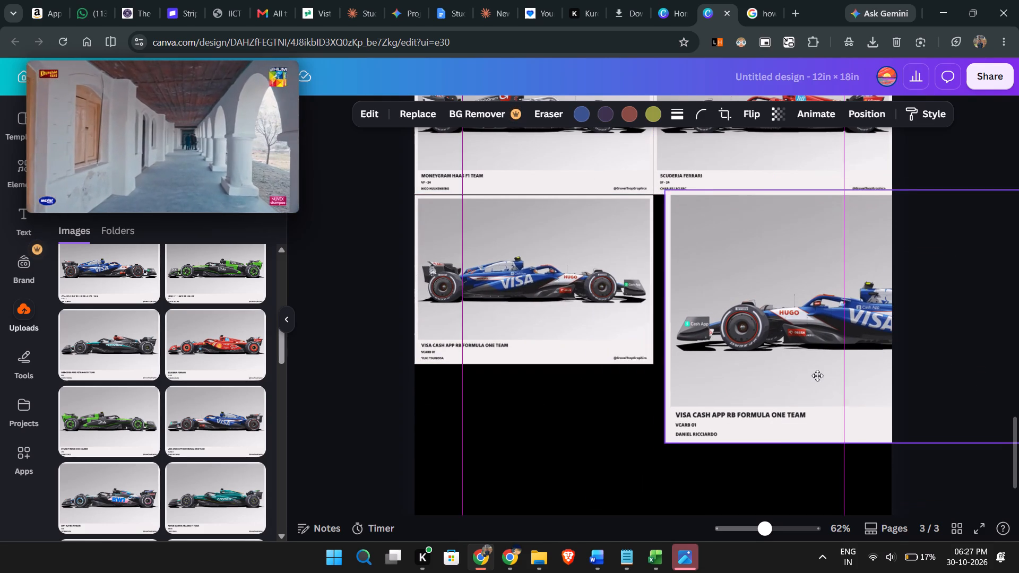
drag(817, 376, 809, 376)
drag(1009, 445, 1005, 441)
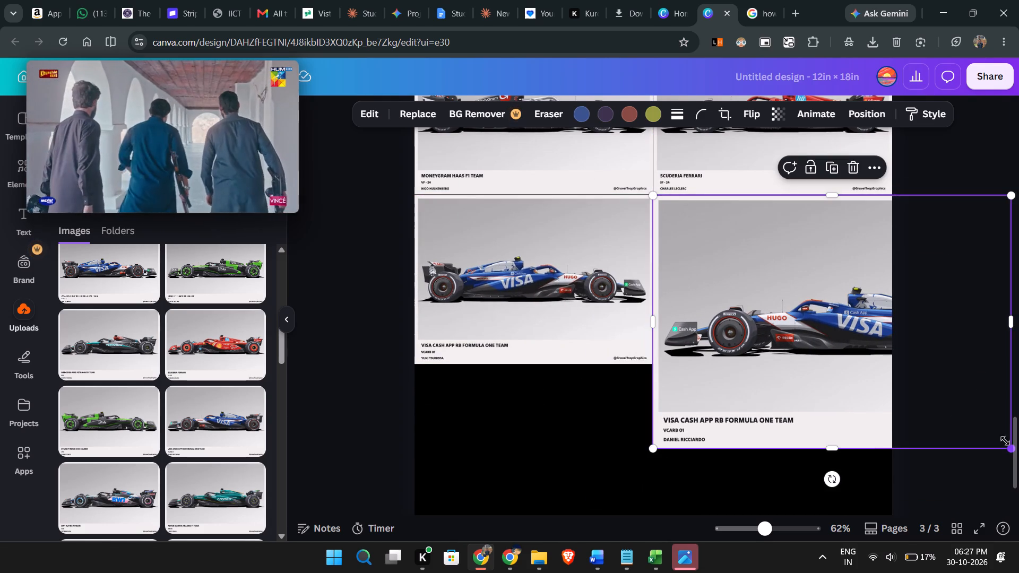
drag(1005, 441, 900, 340)
Fine-align the Scuderia Ferrari and Daniel Ricciardo Visa cards at close range where the four lower cards meet.
scroll(765, 372, up, 2)
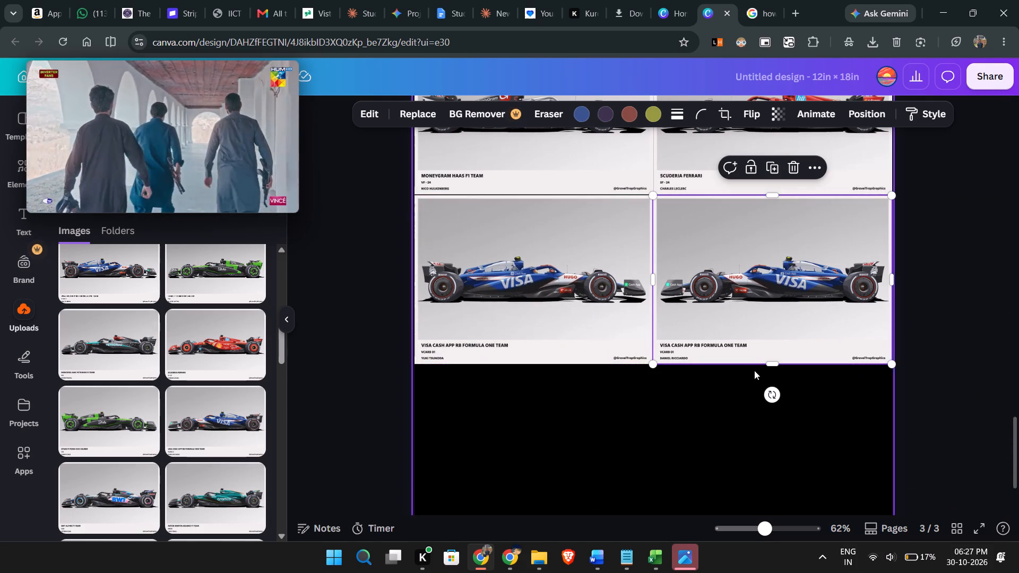
scroll(754, 370, up, 1)
scroll(704, 396, down, 1)
ctrl+scroll(672, 346, up, 8)
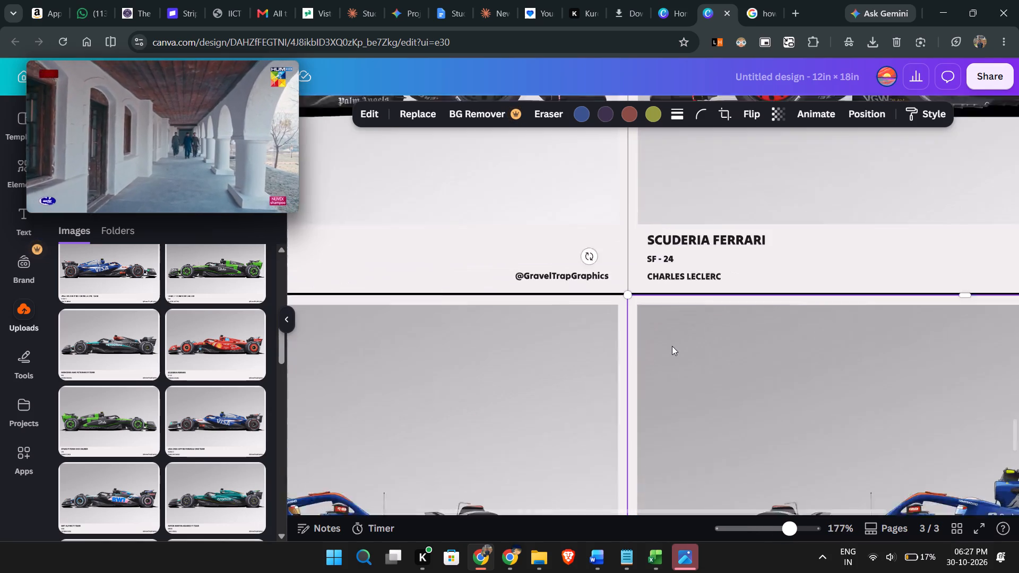
click(726, 233)
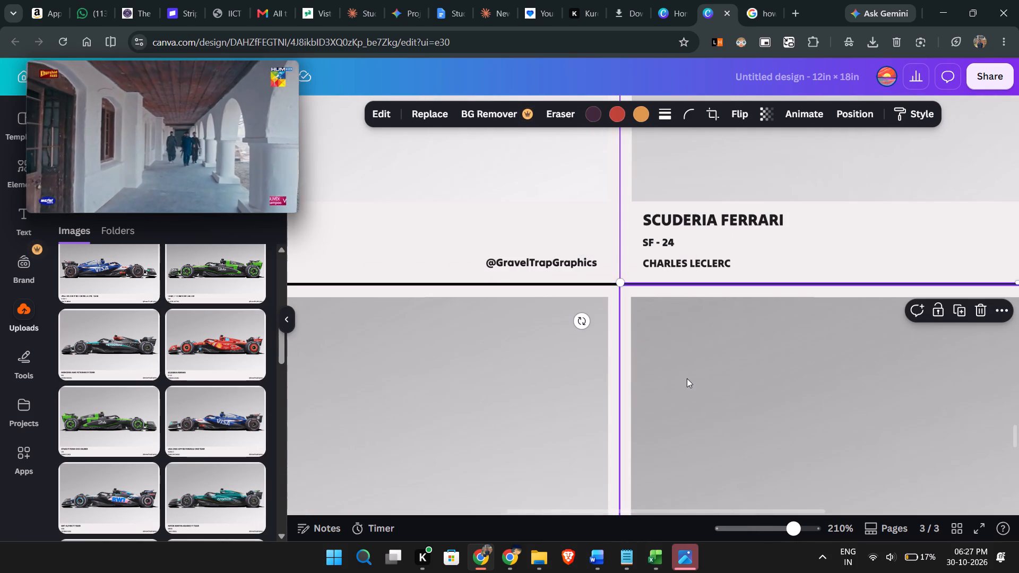
click(687, 378)
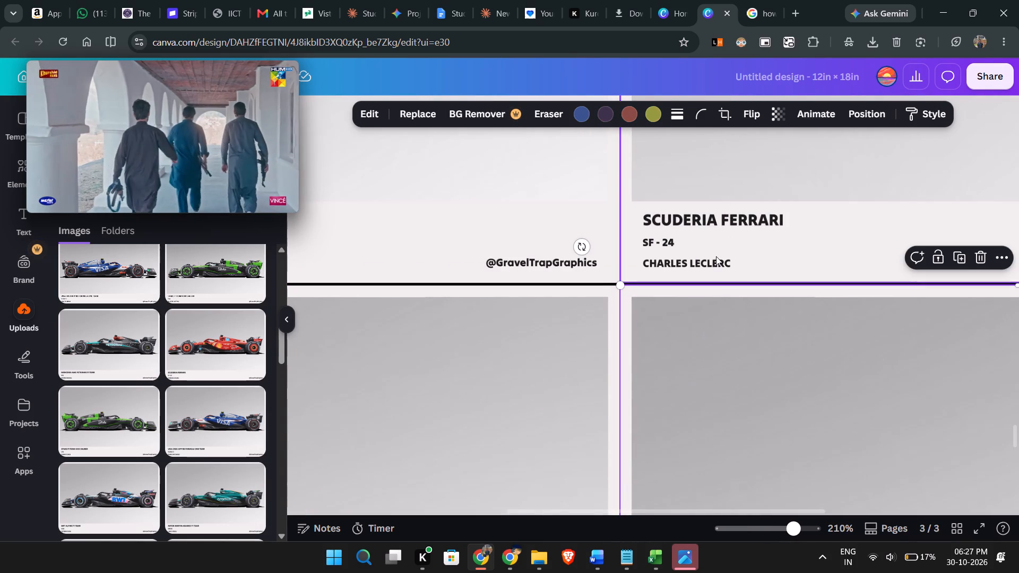
click(716, 256)
Examine the overall layout of the six cards and the empty space remaining on page 3, along with the uploaded cards.
scroll(676, 343, down, 3)
ctrl+scroll(676, 343, down, 4)
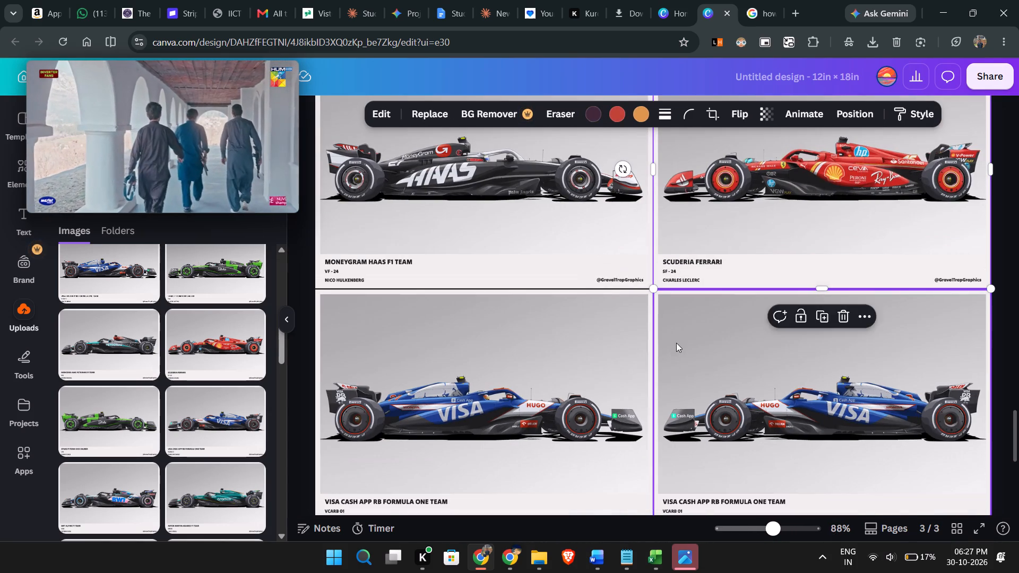
ctrl+scroll(676, 343, down, 1)
scroll(643, 472, down, 2)
scroll(654, 430, down, 2)
click(658, 418)
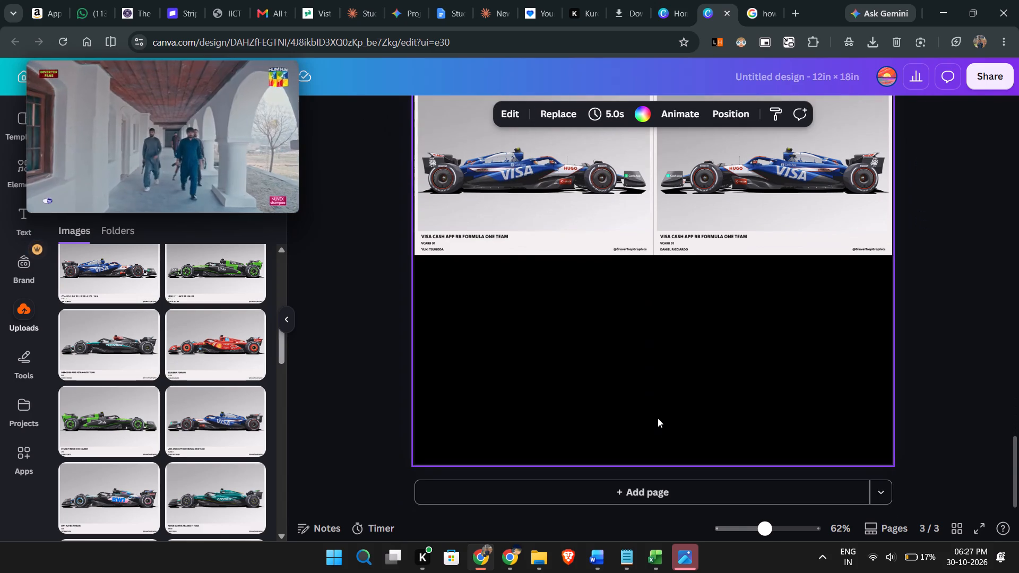
ctrl+scroll(658, 418, up, 1)
ctrl+scroll(658, 418, down, 4)
scroll(669, 414, up, 2)
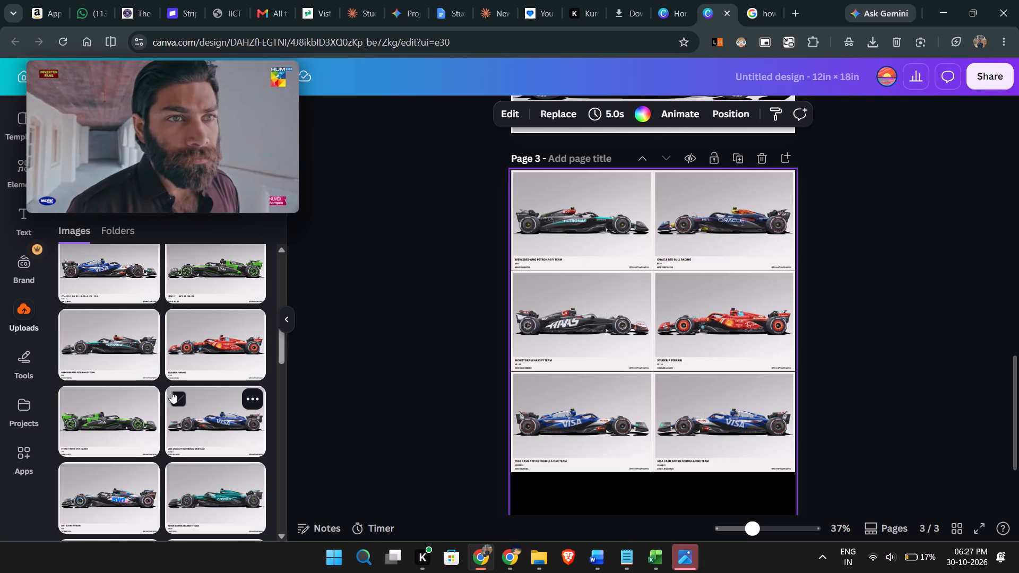
scroll(171, 392, down, 1)
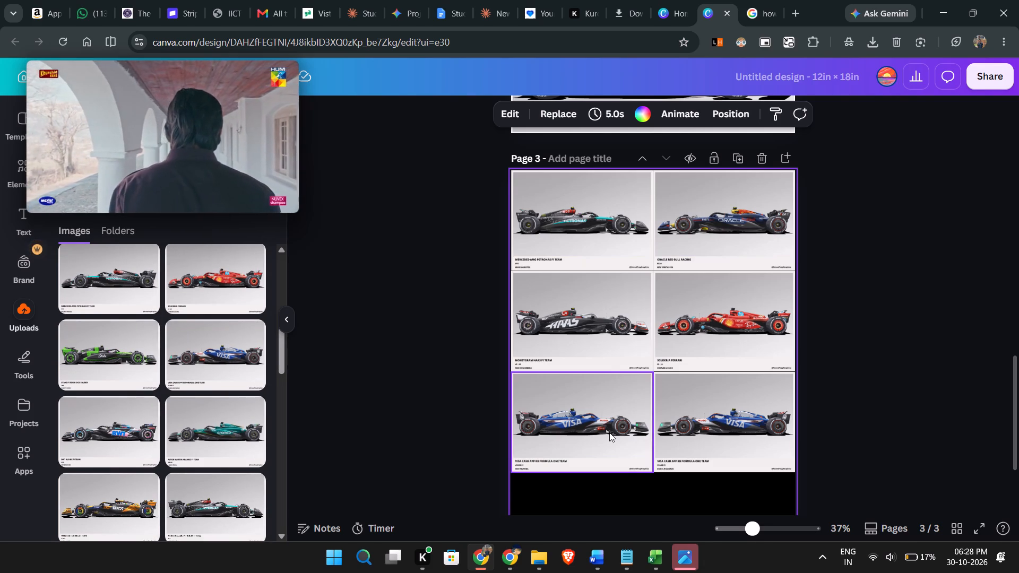
Delete the Yuki Tsunoda Visa Cash App RB card beneath the Haas card on page 3.
scroll(178, 417, up, 3)
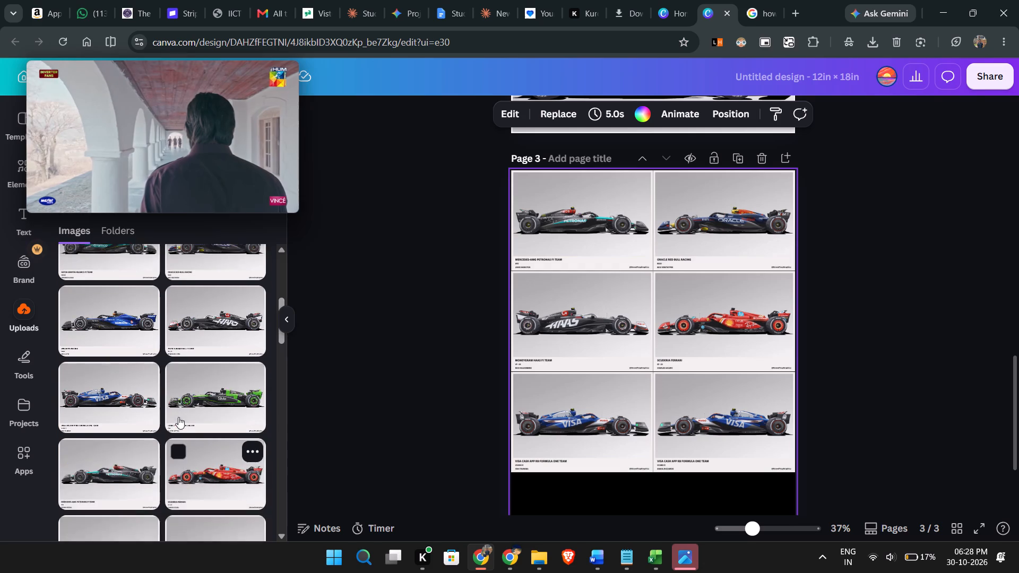
scroll(178, 417, up, 1)
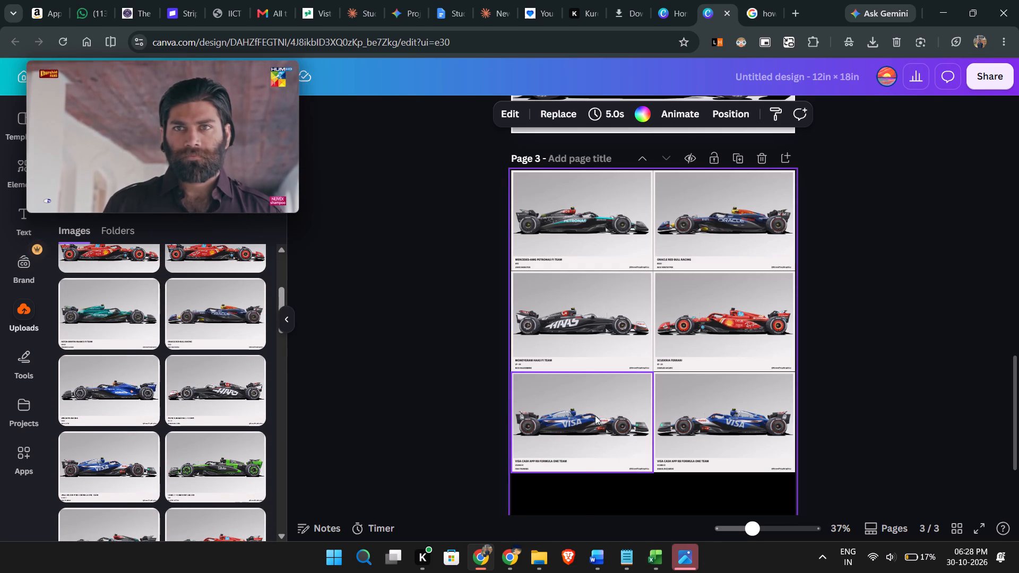
click(579, 433)
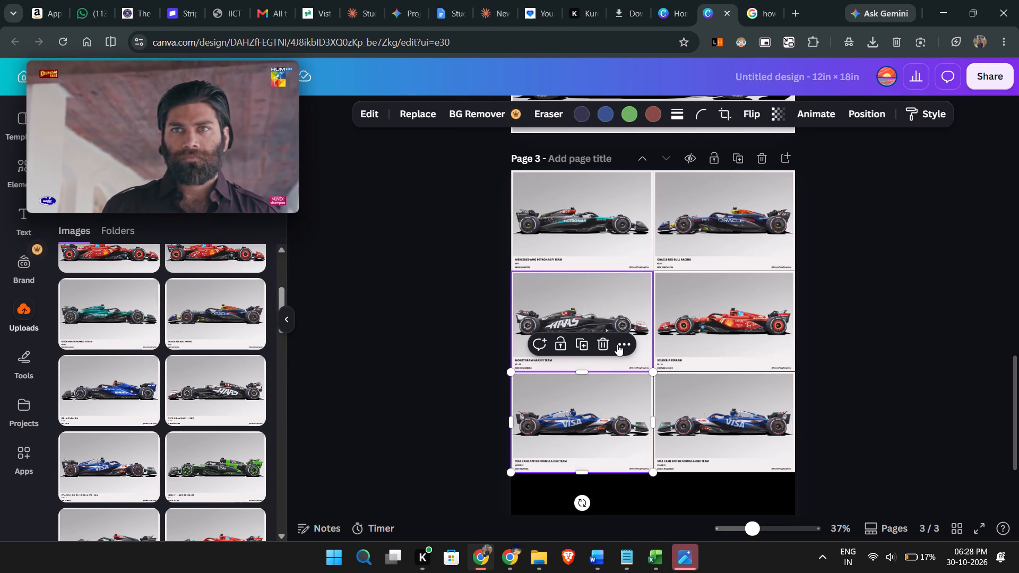
click(602, 349)
Add the Fernando Alonso Aston Martin Aramco card to page 3 and move it beneath the Haas card, against the page's edge.
click(129, 322)
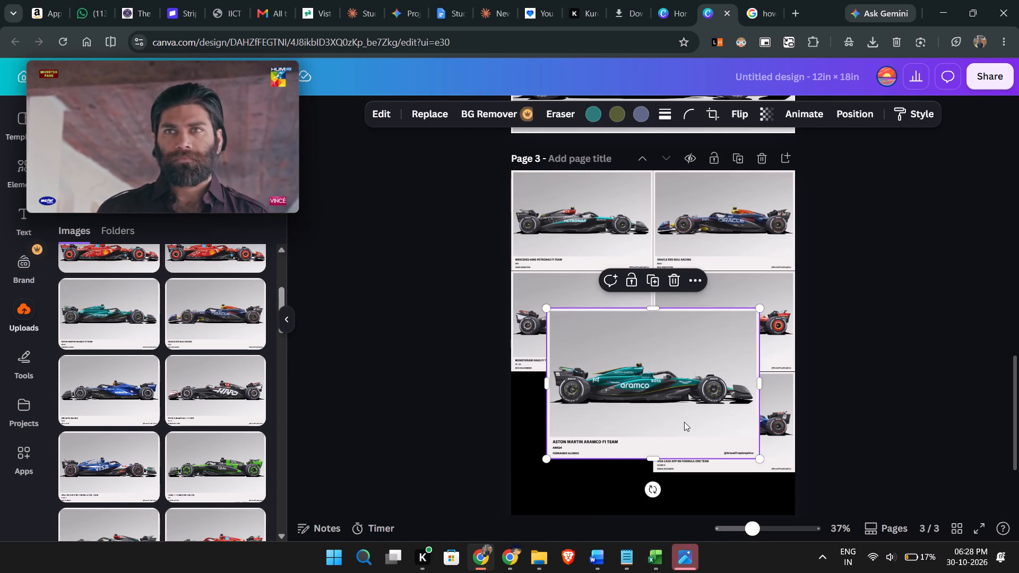
drag(688, 404, 651, 468)
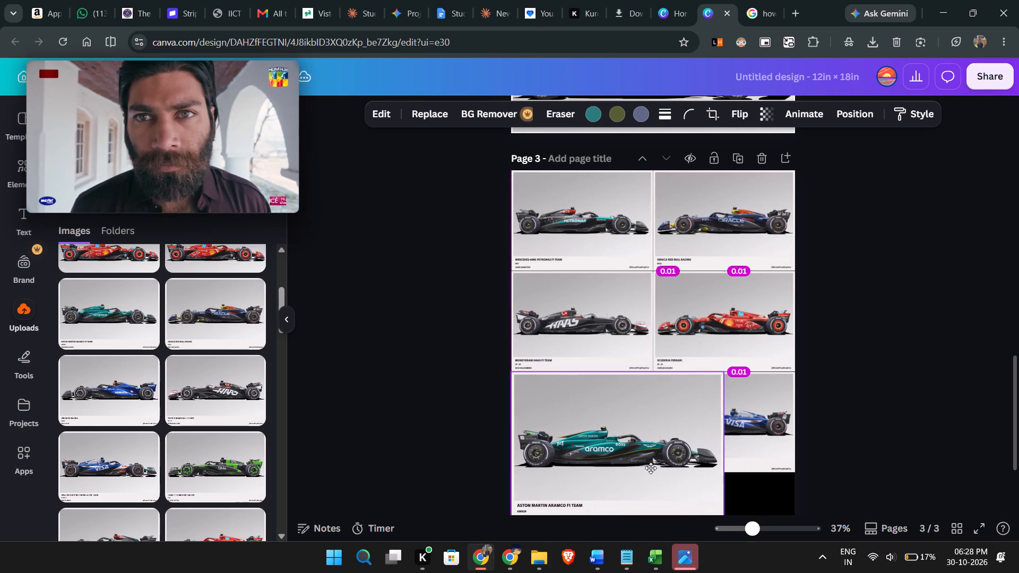
drag(651, 468, 655, 467)
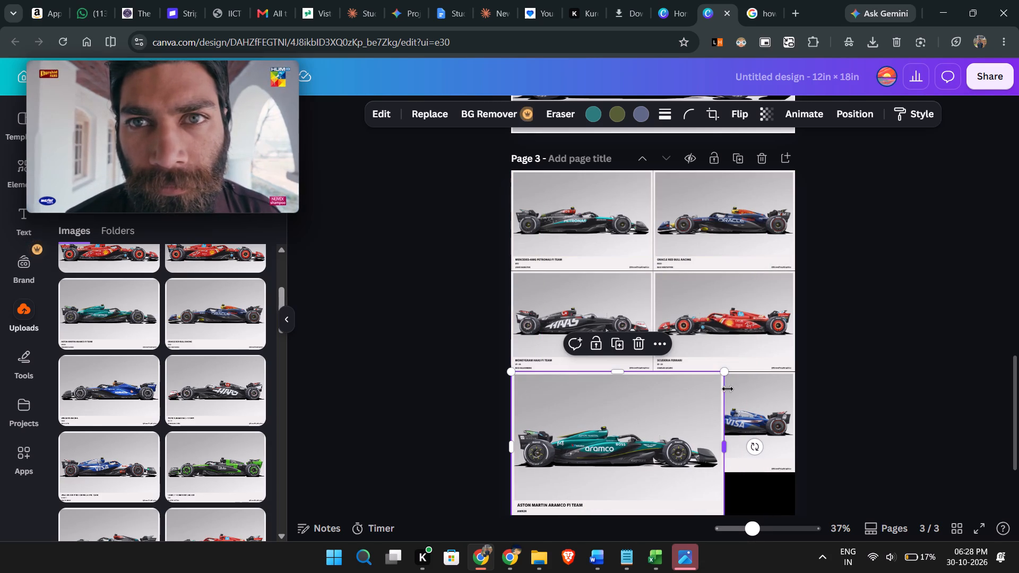
scroll(707, 445, down, 1)
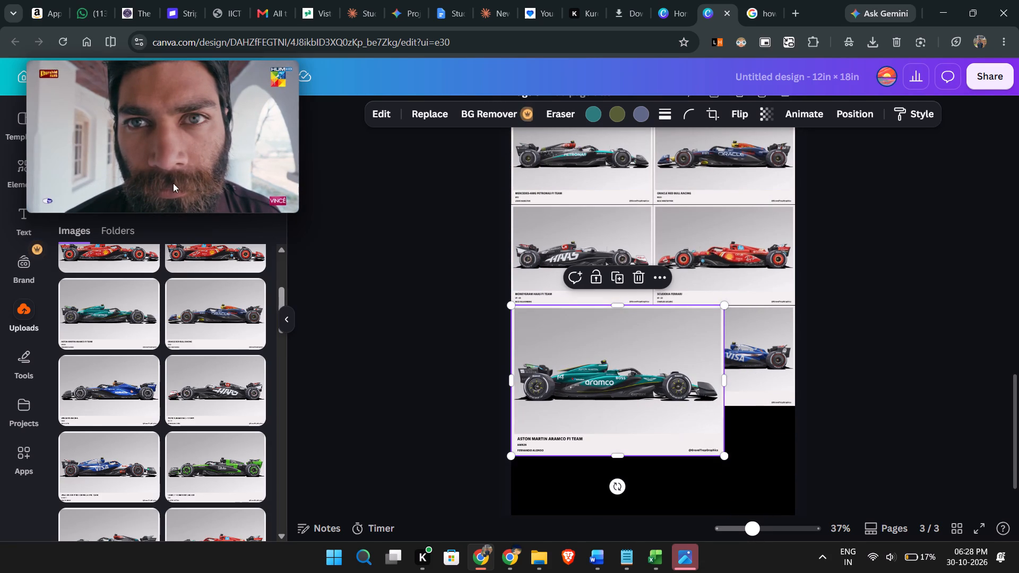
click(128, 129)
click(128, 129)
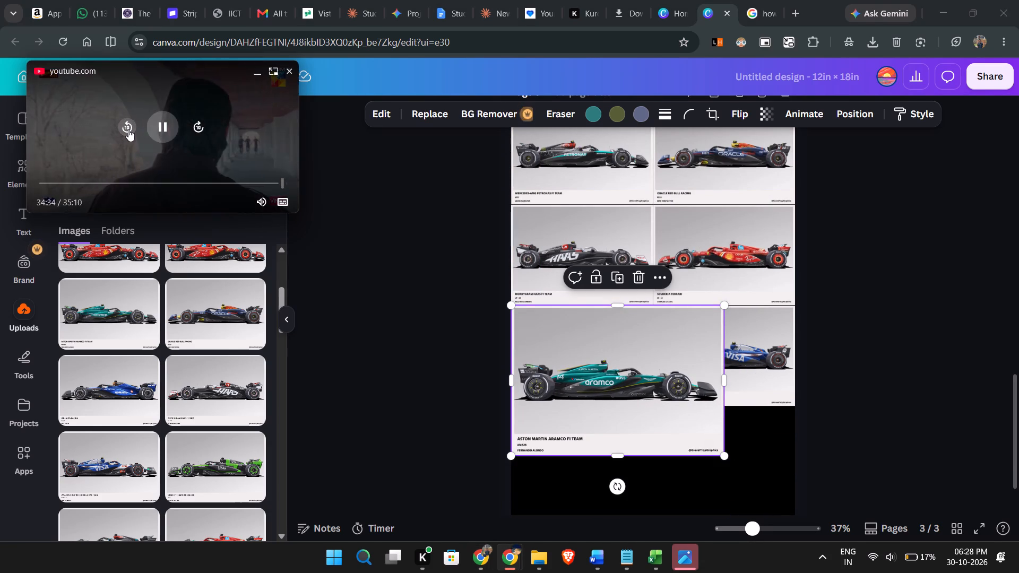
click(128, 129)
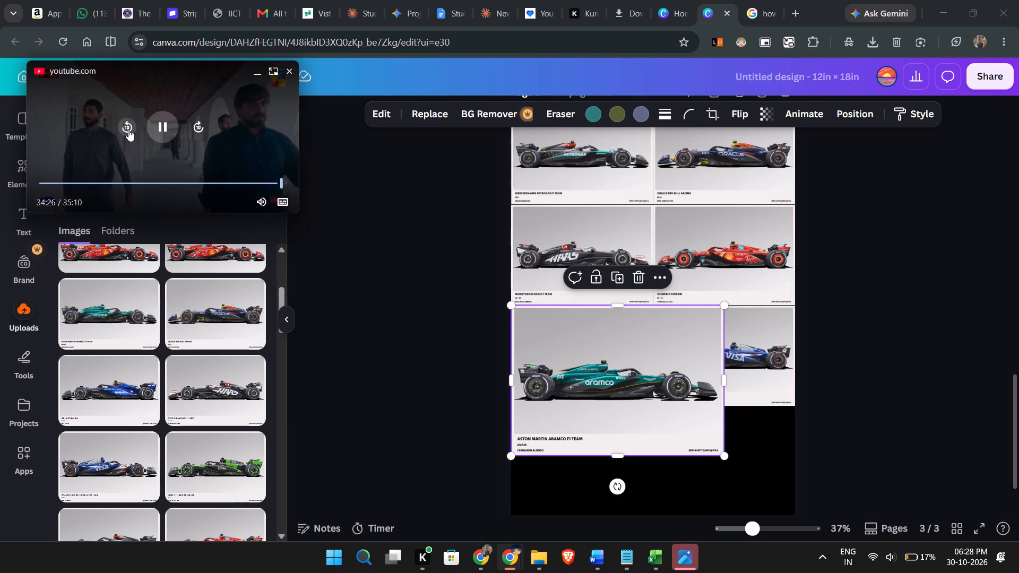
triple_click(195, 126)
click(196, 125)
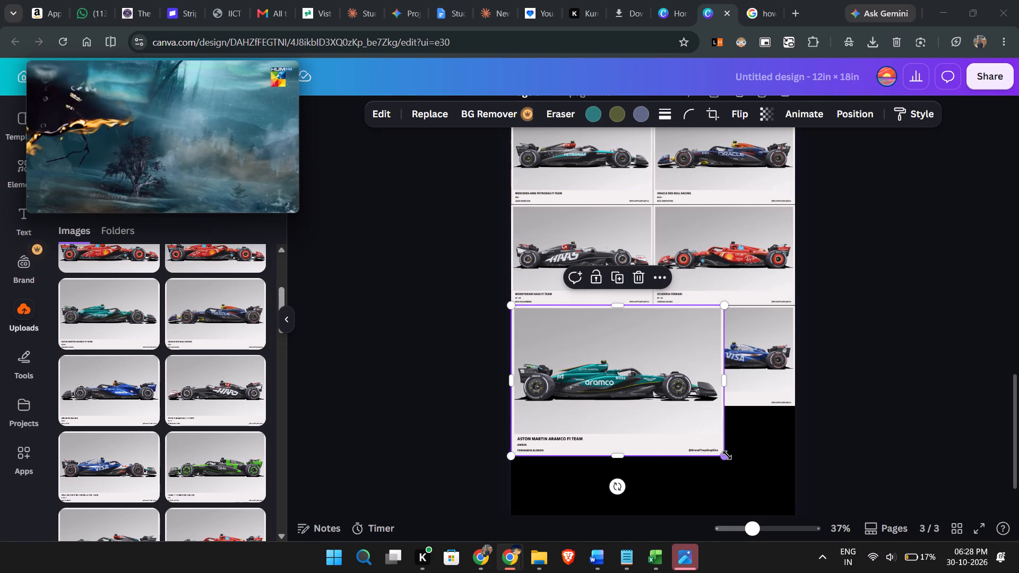
Scale the Aston Martin Aramco card down to half the page width, 6 by 4.2 in.
drag(727, 455, 655, 403)
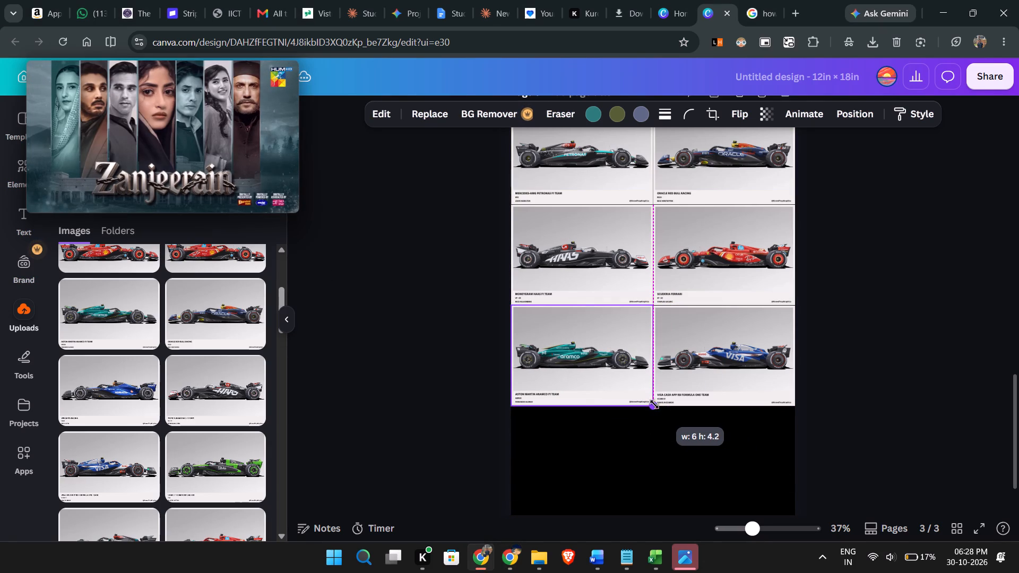
click(654, 462)
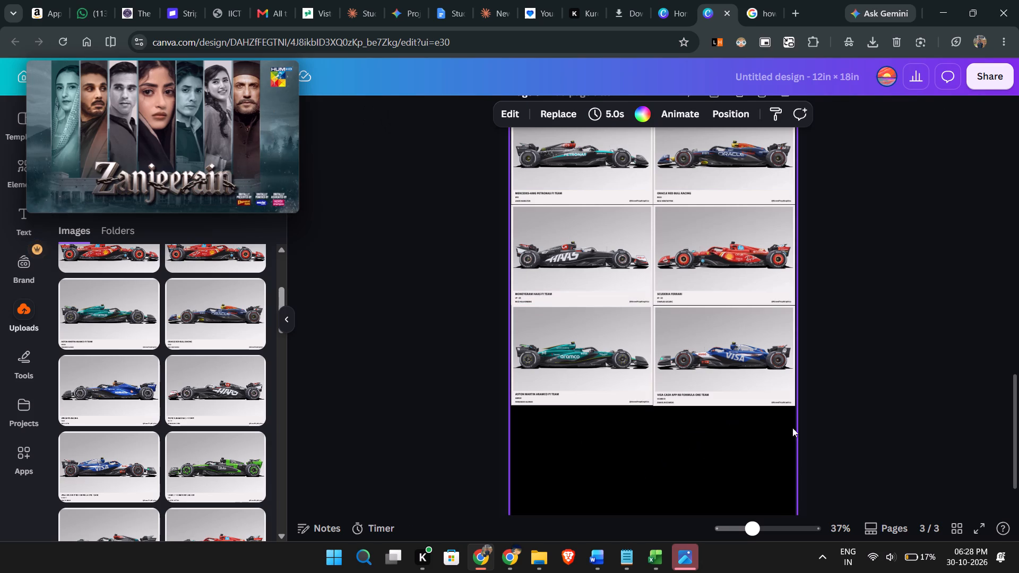
Nudge the Aston Martin card slightly down at close range so its top edge lines up with the Daniel Ricciardo Visa card.
click(567, 355)
scroll(668, 343, up, 3)
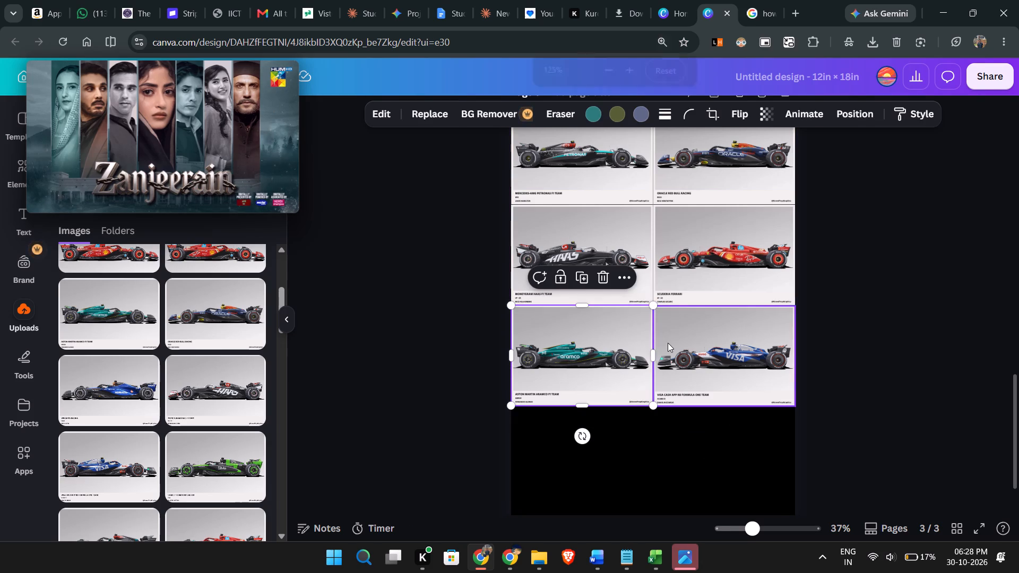
ctrl+scroll(668, 343, up, 1)
click(660, 79)
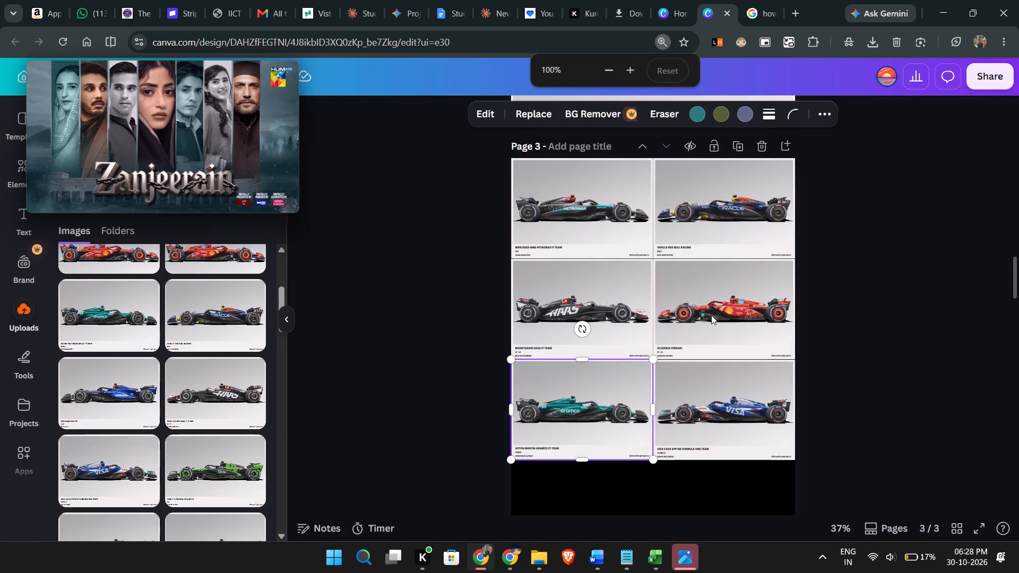
ctrl+scroll(684, 338, up, 6)
ctrl+scroll(668, 424, up, 3)
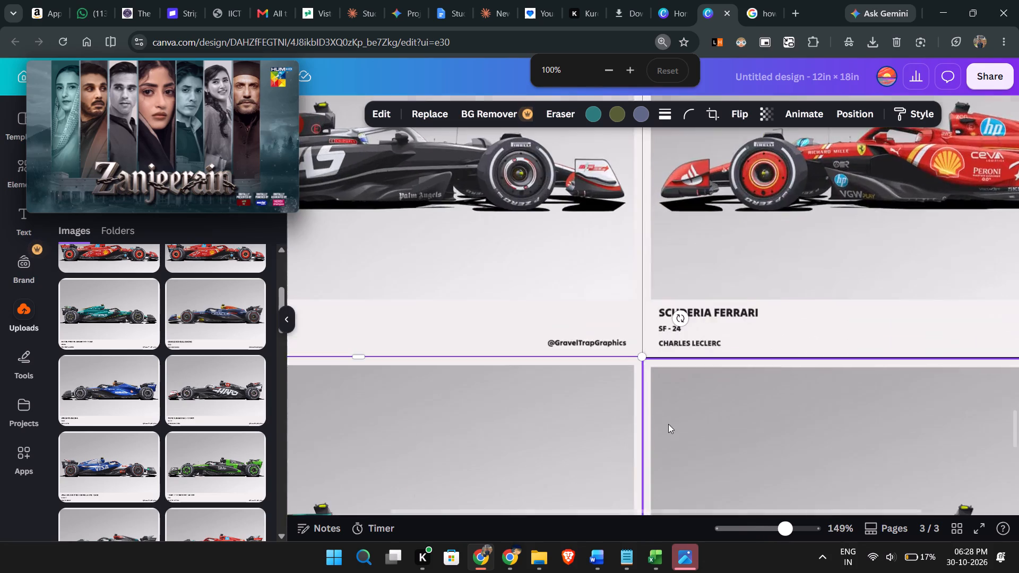
ctrl+scroll(668, 424, up, 3)
click(667, 244)
click(571, 340)
drag(571, 340, 571, 345)
click(804, 240)
click(583, 221)
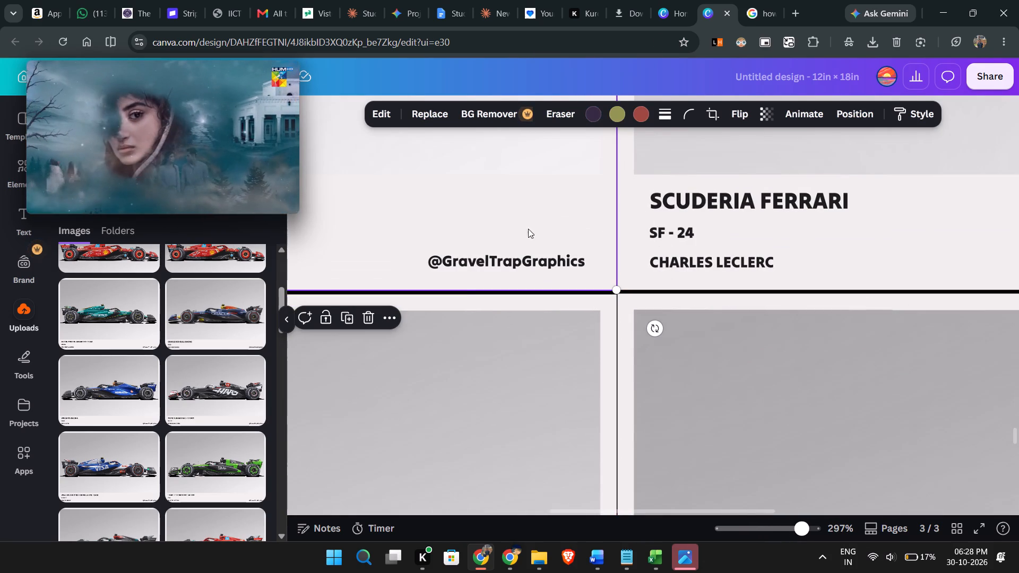
Fine-align the Aston Martin card against the Haas and Ricciardo cards at close range where the four lower cards meet.
ctrl+scroll(587, 358, down, 4)
scroll(588, 363, down, 6)
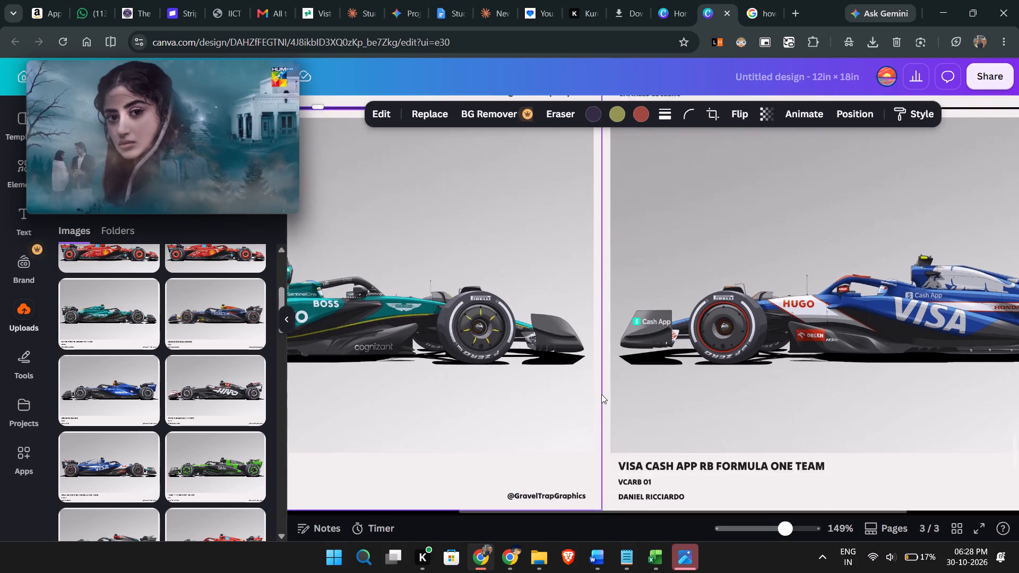
scroll(601, 394, down, 1)
click(602, 411)
scroll(602, 412, up, 7)
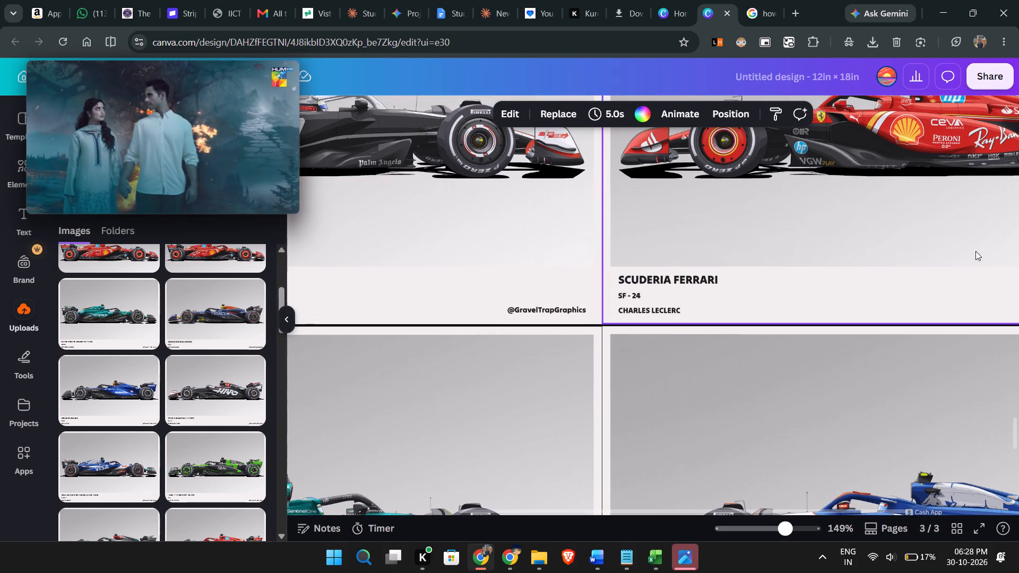
ctrl+scroll(400, 120, up, 2)
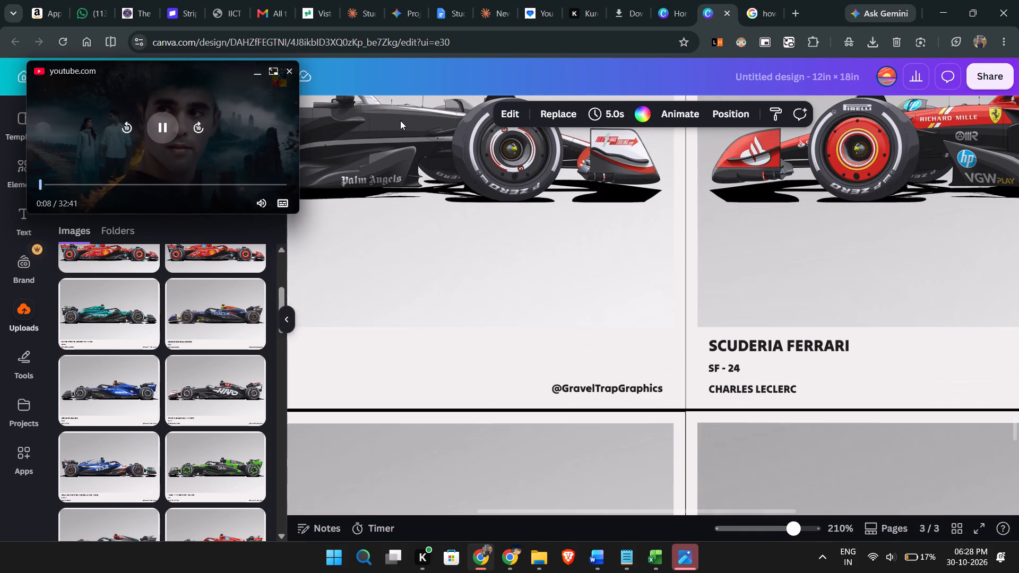
ctrl+scroll(400, 120, up, 1)
ctrl+scroll(608, 321, up, 2)
scroll(731, 407, down, 2)
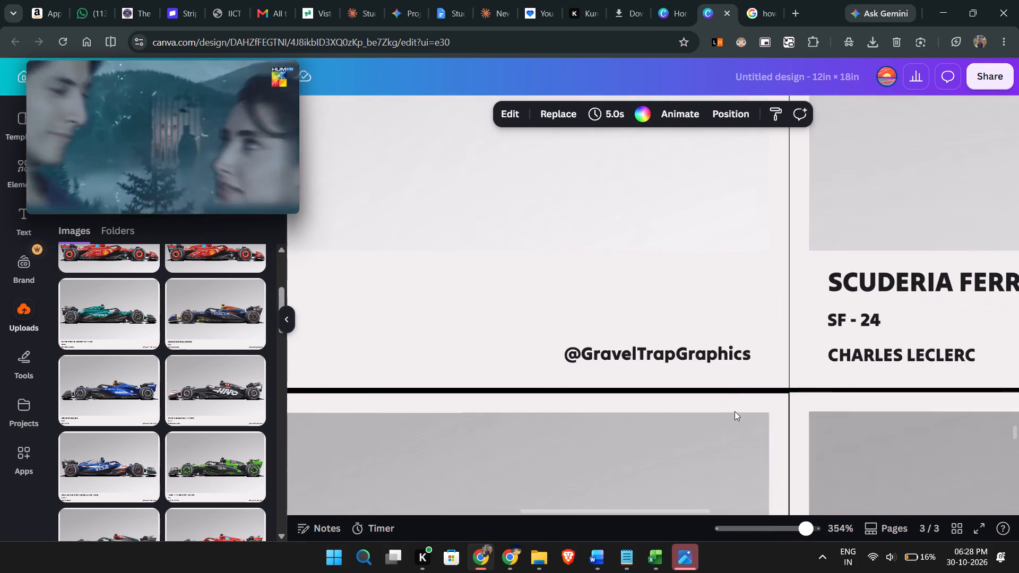
ctrl+scroll(843, 433, up, 2)
click(715, 435)
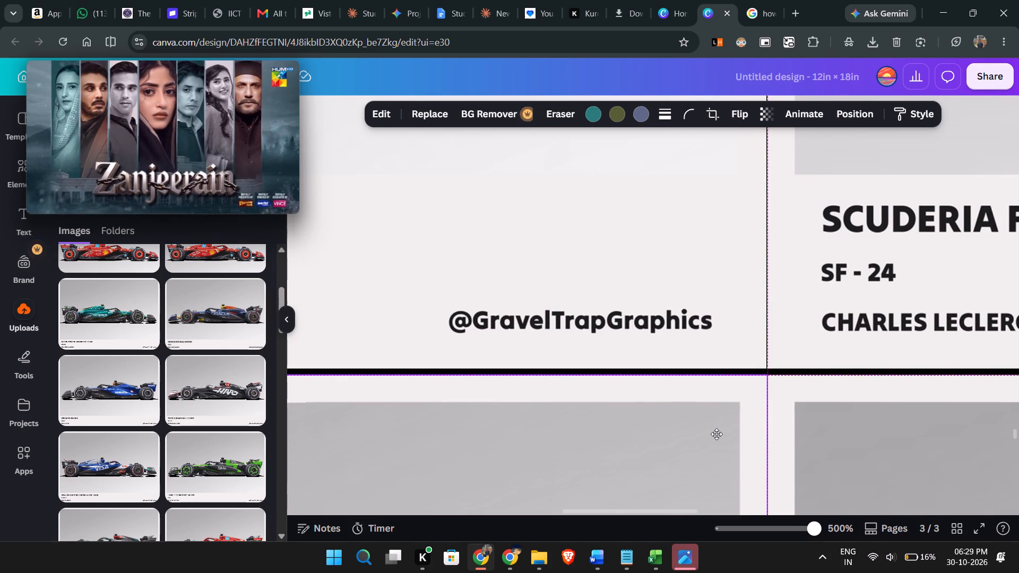
click(865, 315)
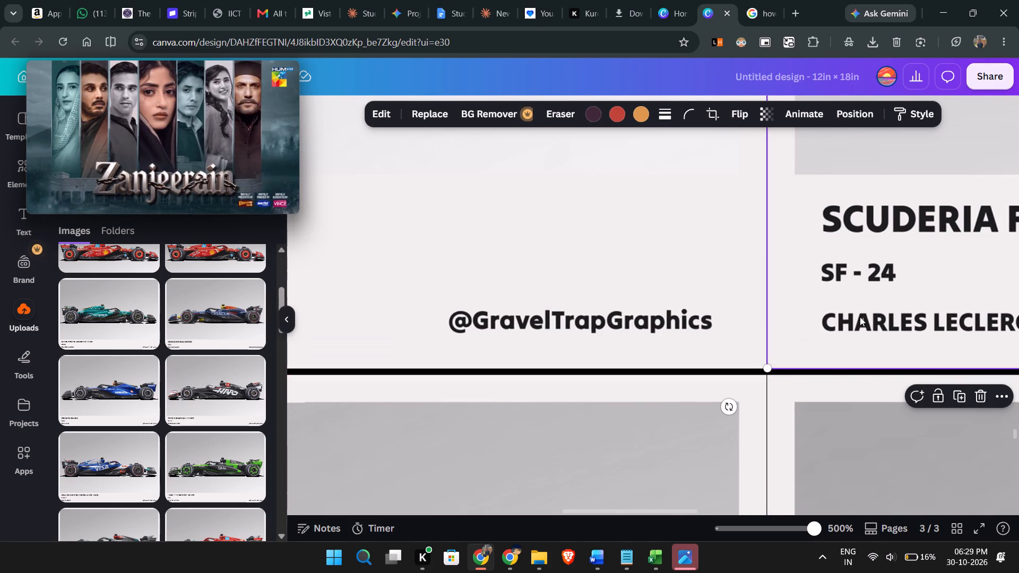
click(603, 292)
Enlarge the Aston Martin card slightly from its outer lower corner to meet the page edge and match the Ricciardo card's bottom edge.
ctrl+scroll(603, 292, down, 4)
scroll(678, 381, down, 6)
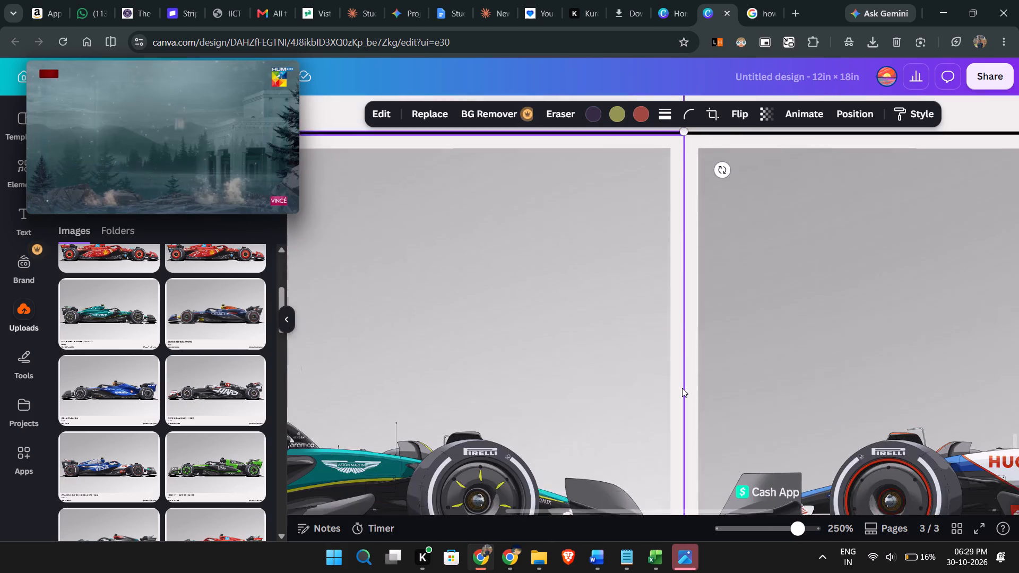
scroll(682, 388, down, 2)
scroll(676, 496, down, 2)
click(686, 435)
ctrl+scroll(696, 372, up, 2)
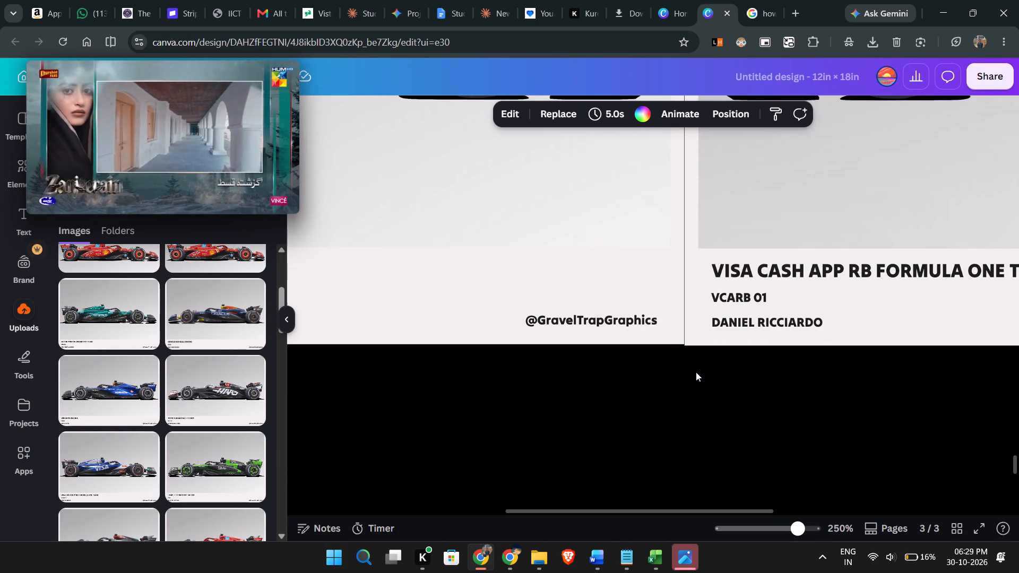
ctrl+scroll(696, 372, up, 5)
scroll(541, 354, up, 2)
scroll(528, 367, down, 1)
click(576, 365)
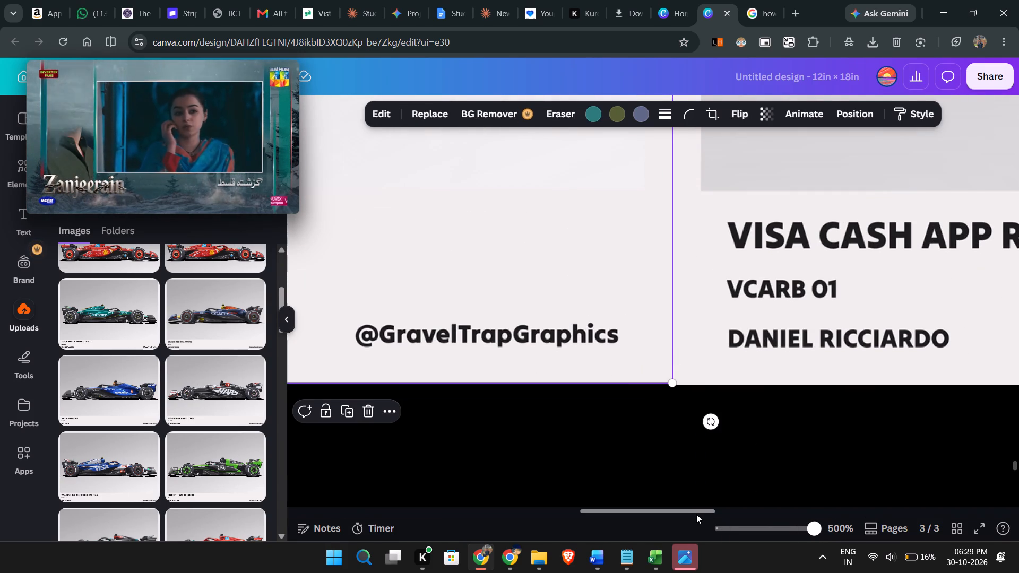
drag(694, 510, 284, 488)
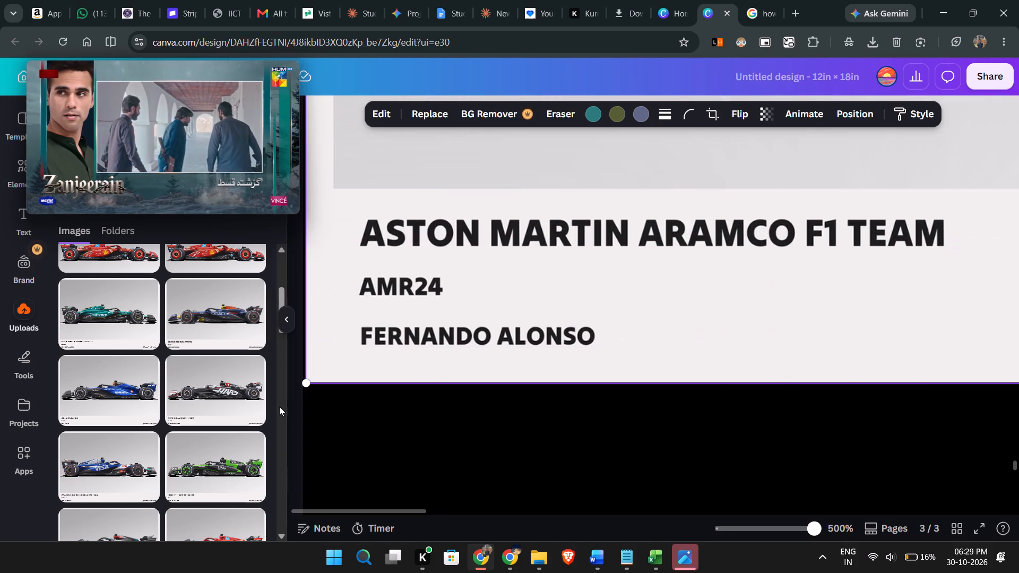
drag(307, 381, 302, 384)
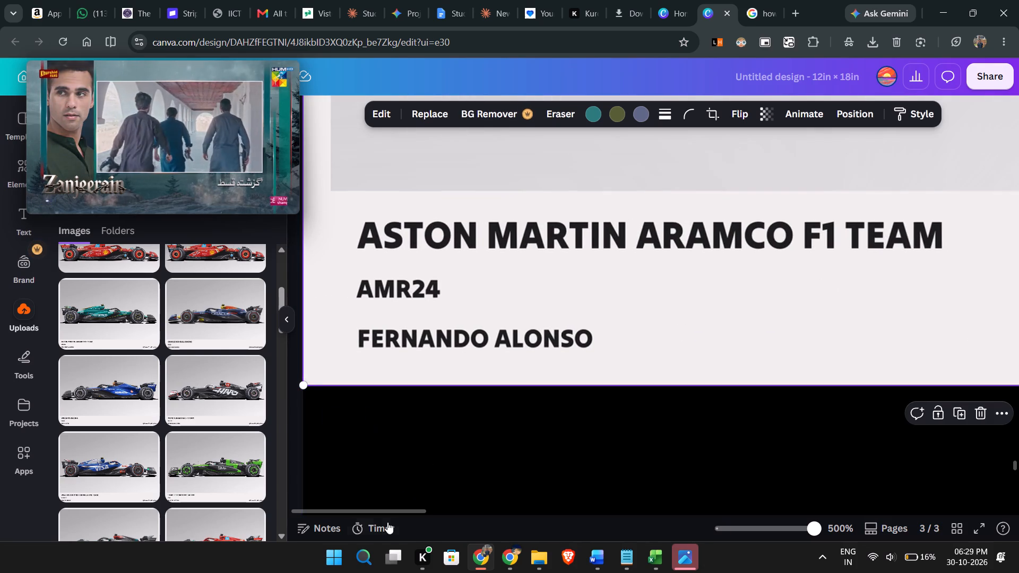
drag(384, 510, 695, 510)
click(518, 389)
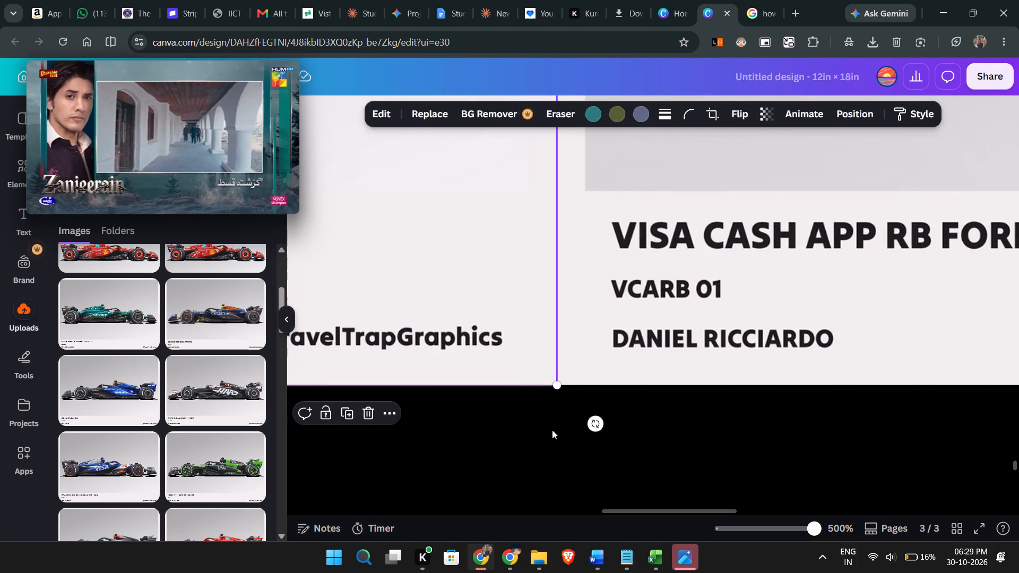
click(552, 430)
Examine the gaps between the four lower cards and the empty space remaining at the bottom of page 3.
scroll(552, 430, up, 14)
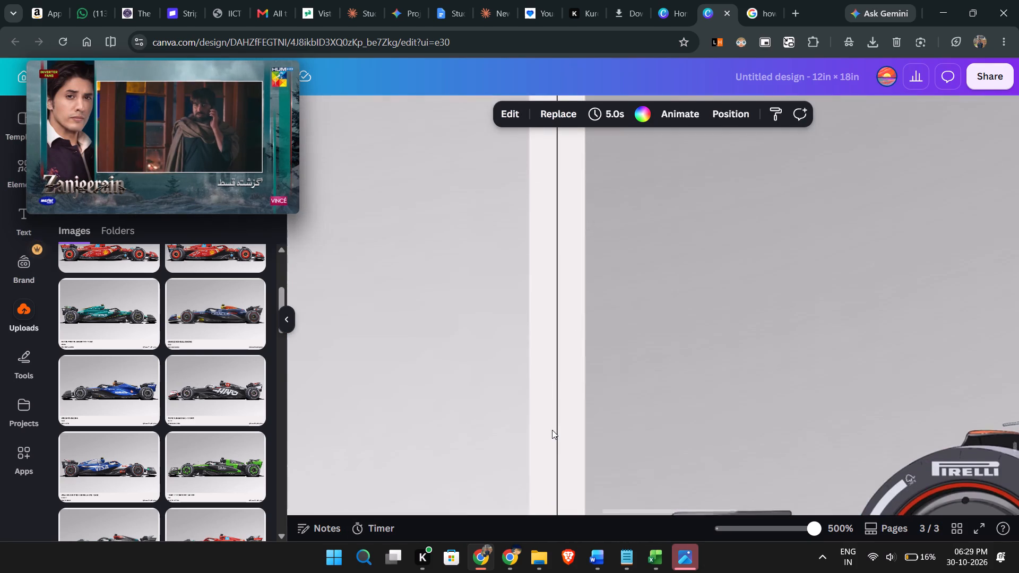
scroll(552, 430, up, 5)
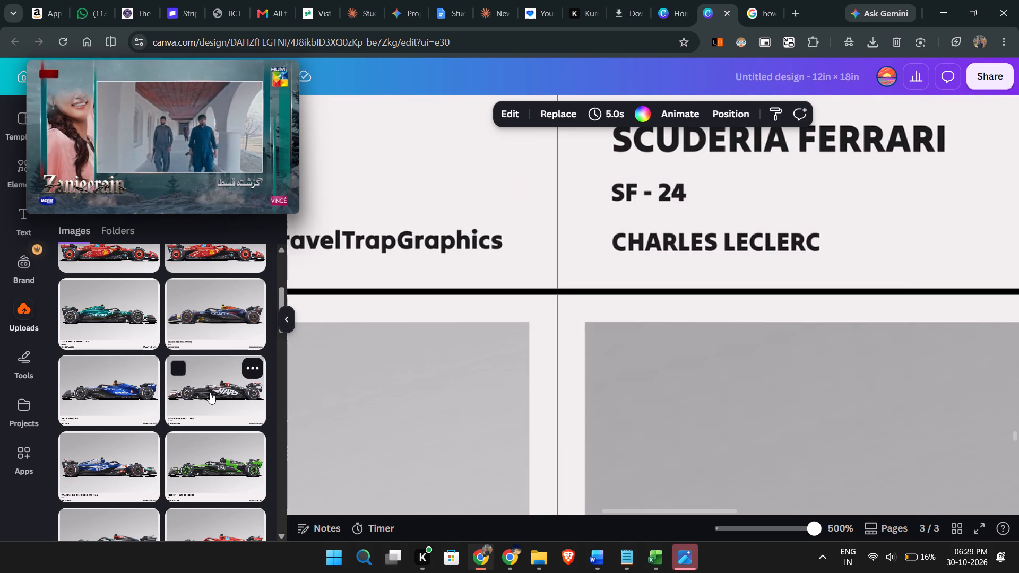
ctrl+scroll(525, 367, down, 3)
scroll(211, 403, down, 1)
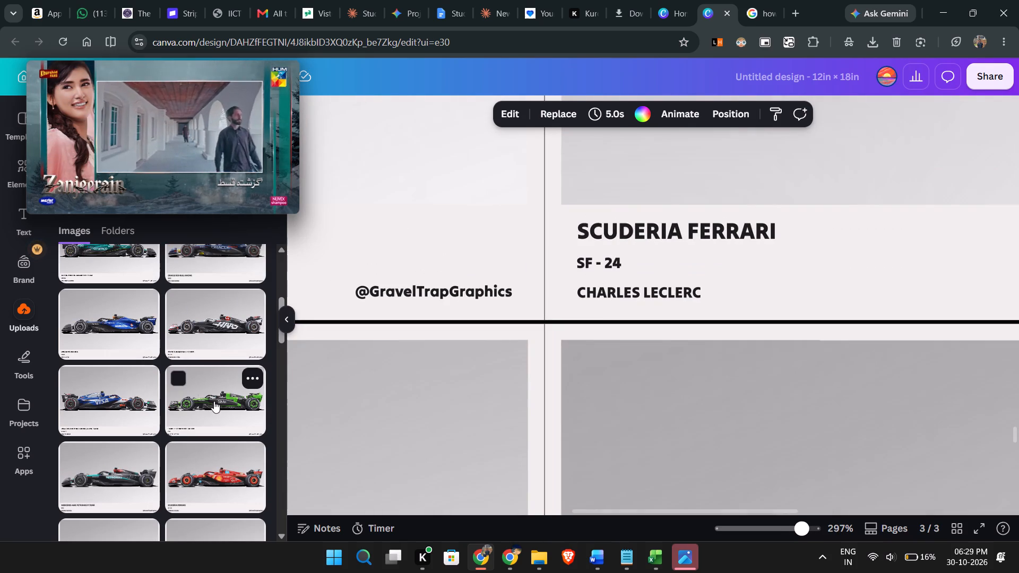
ctrl+scroll(562, 414, down, 1)
scroll(562, 414, down, 10)
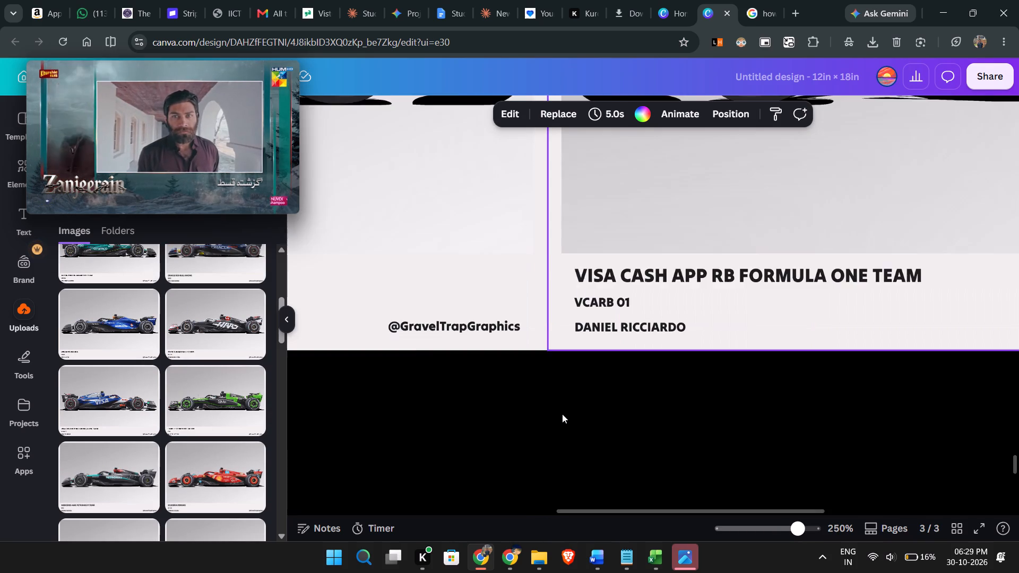
ctrl+scroll(562, 414, down, 5)
scroll(562, 414, down, 4)
ctrl+scroll(562, 414, down, 2)
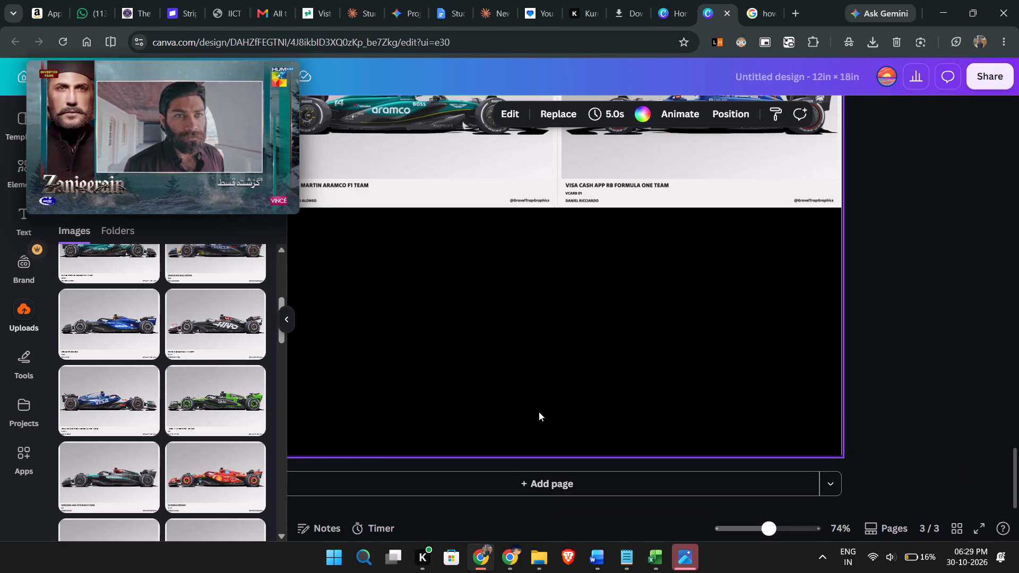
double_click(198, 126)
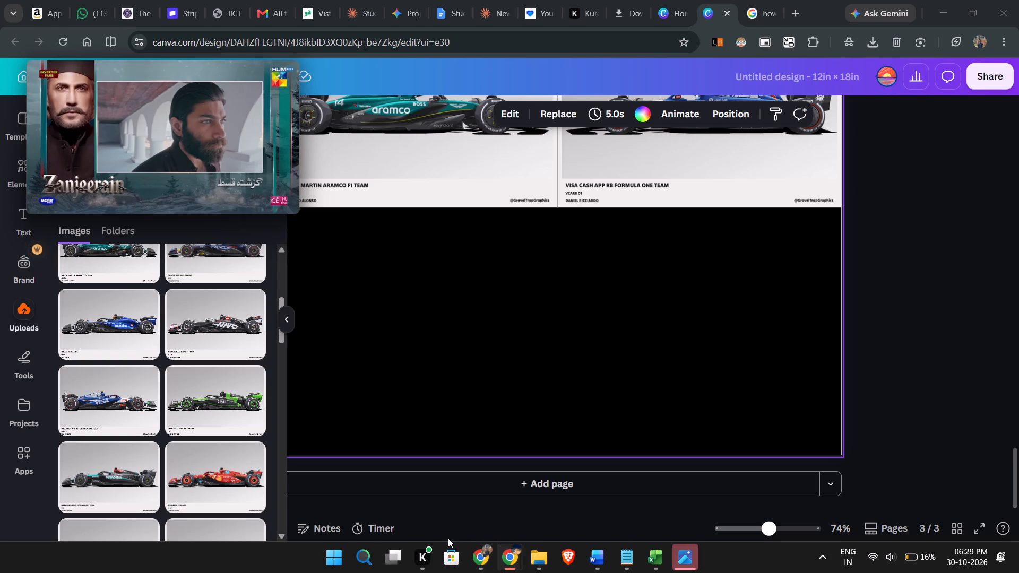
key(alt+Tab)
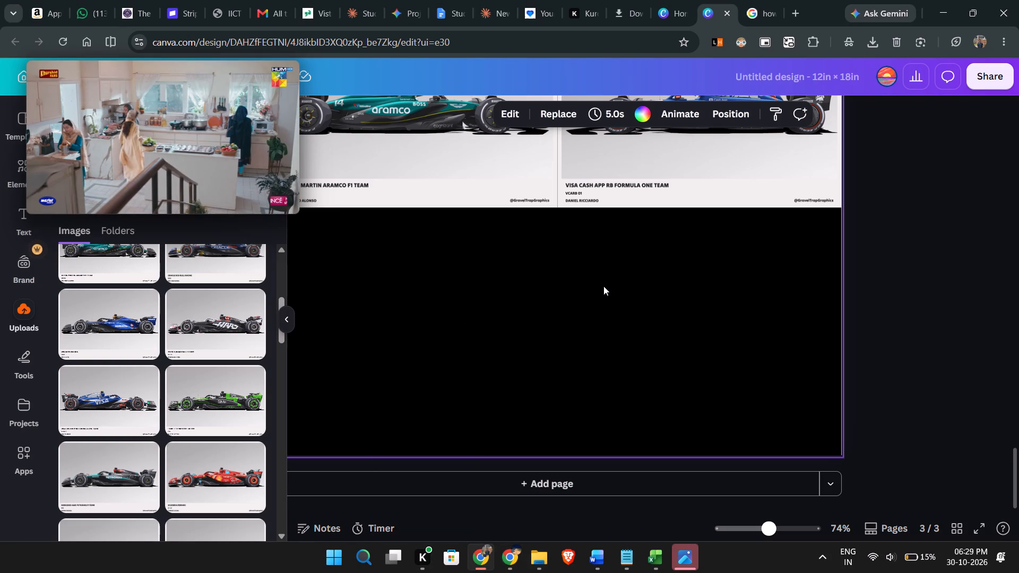
Switch to File Explorer and look through the poster folder for images to fill the empty bottom of page 3.
key(alt+Tab)
click(546, 557)
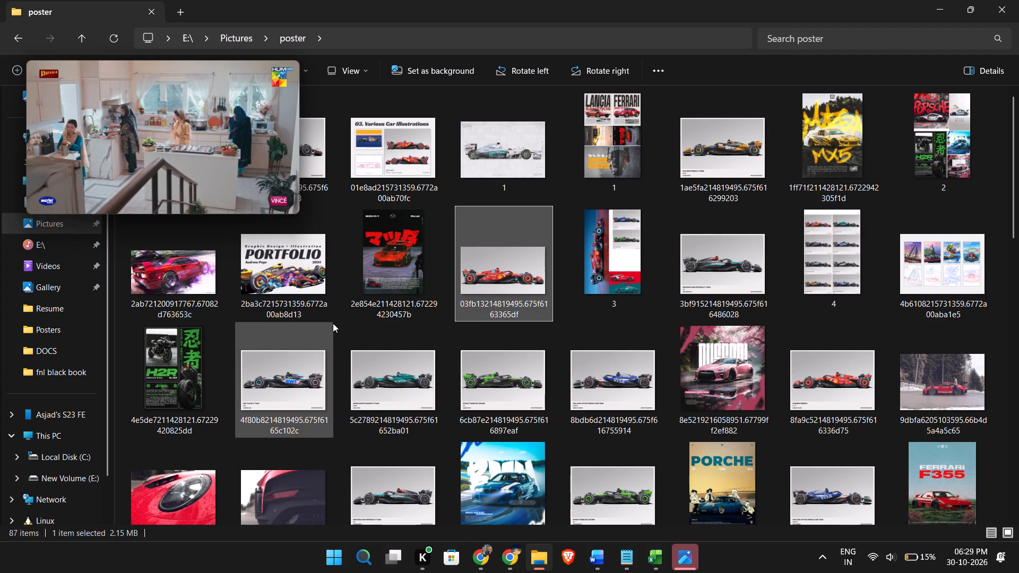
scroll(336, 338, up, 1)
scroll(401, 293, up, 3)
scroll(401, 293, down, 2)
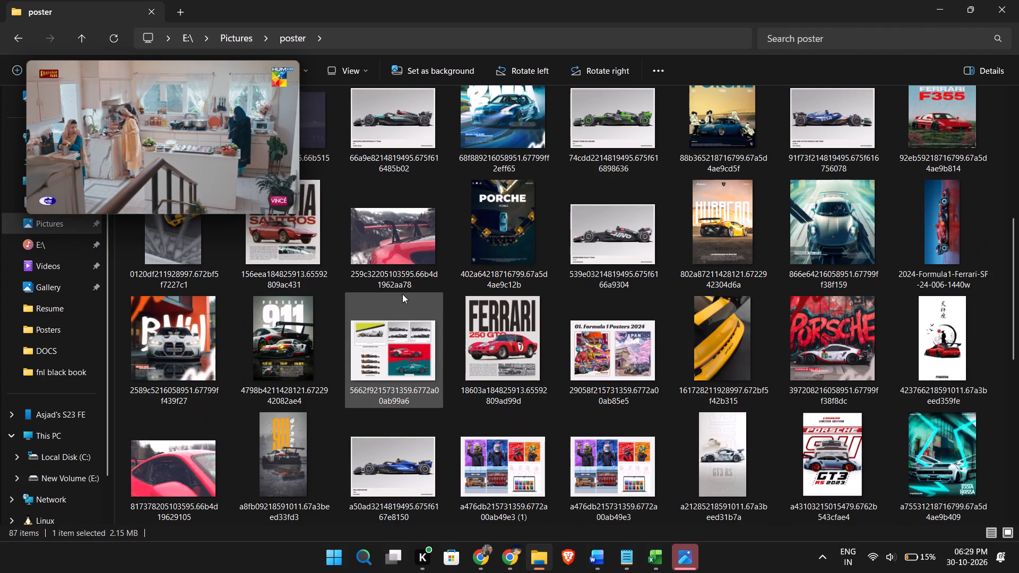
scroll(396, 335, down, 1)
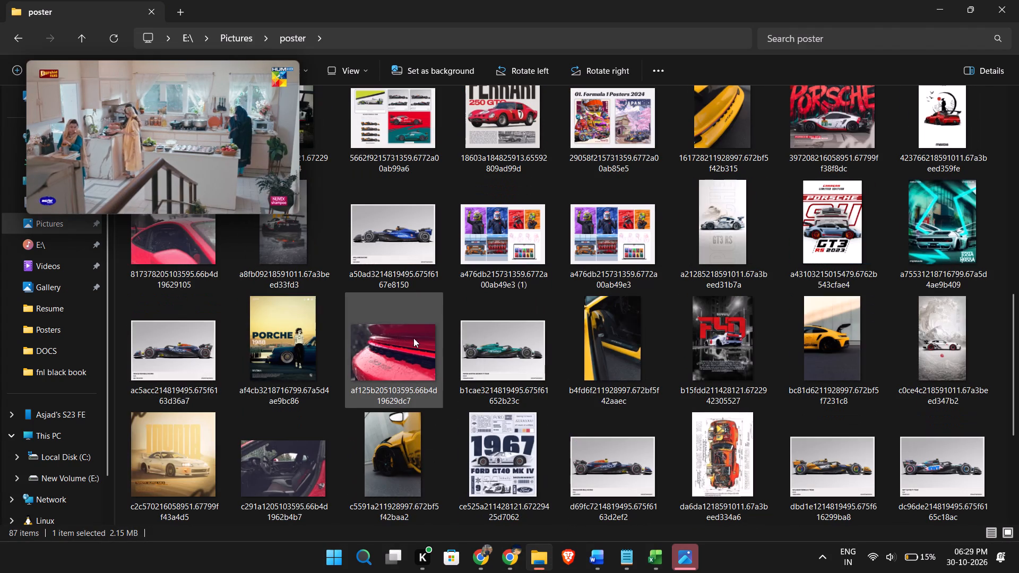
scroll(486, 322, down, 1)
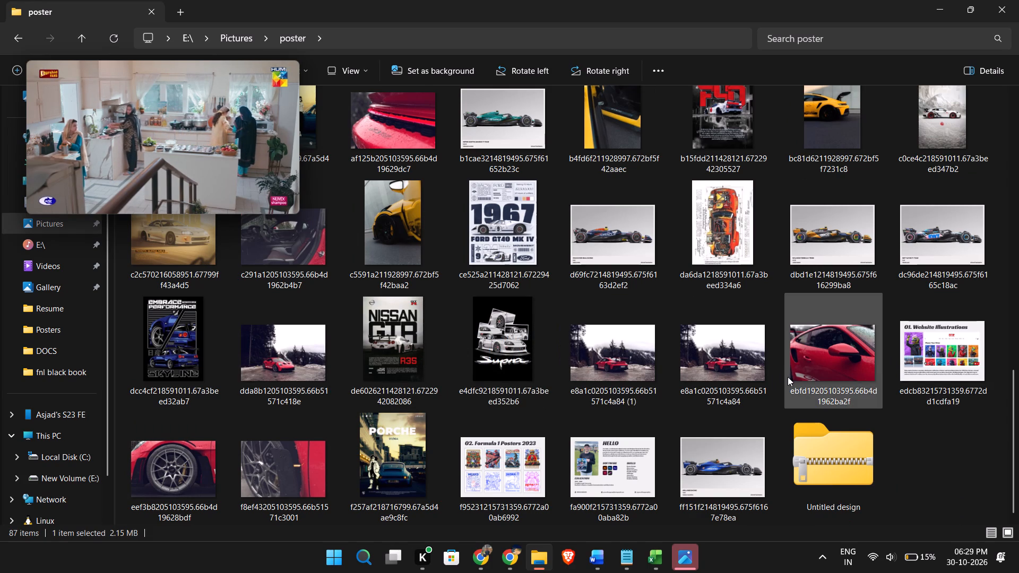
scroll(738, 390, down, 1)
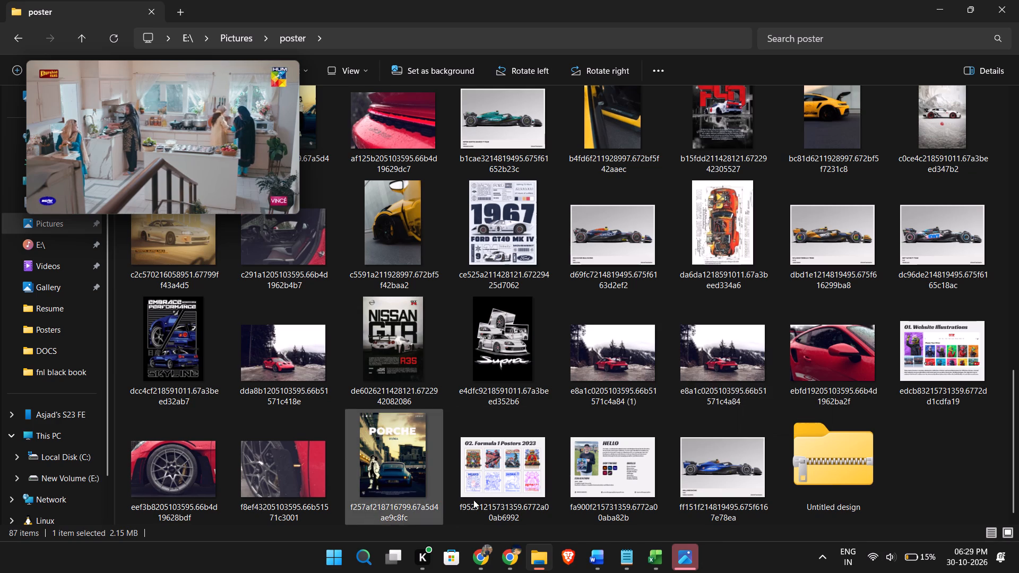
scroll(438, 458, up, 1)
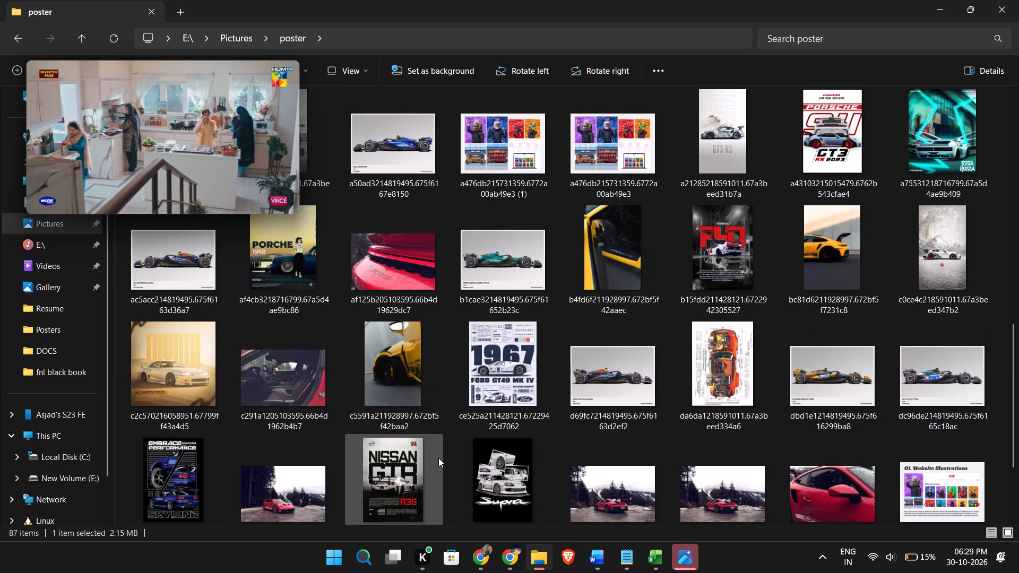
scroll(438, 458, up, 4)
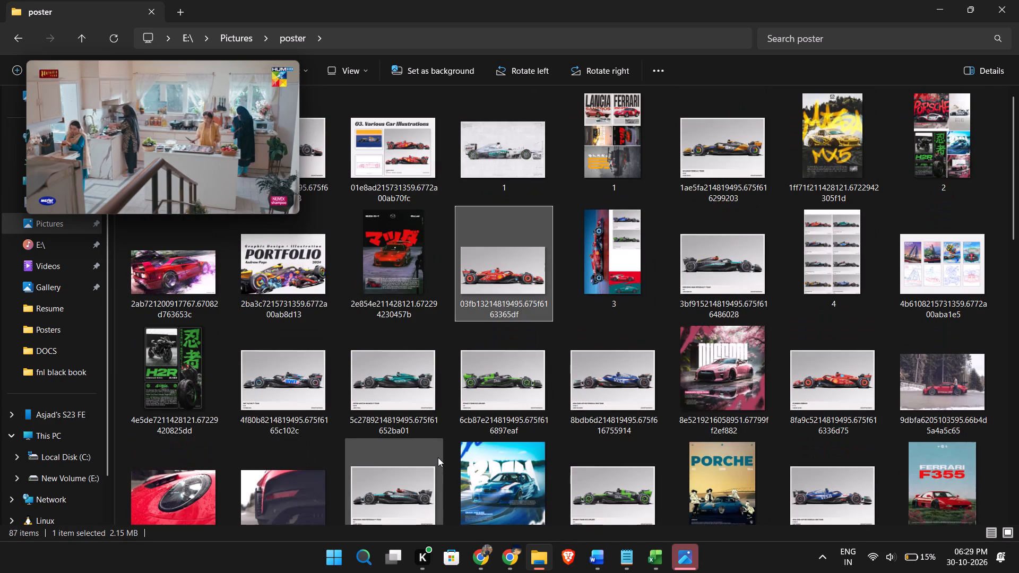
drag(258, 146, 106, 382)
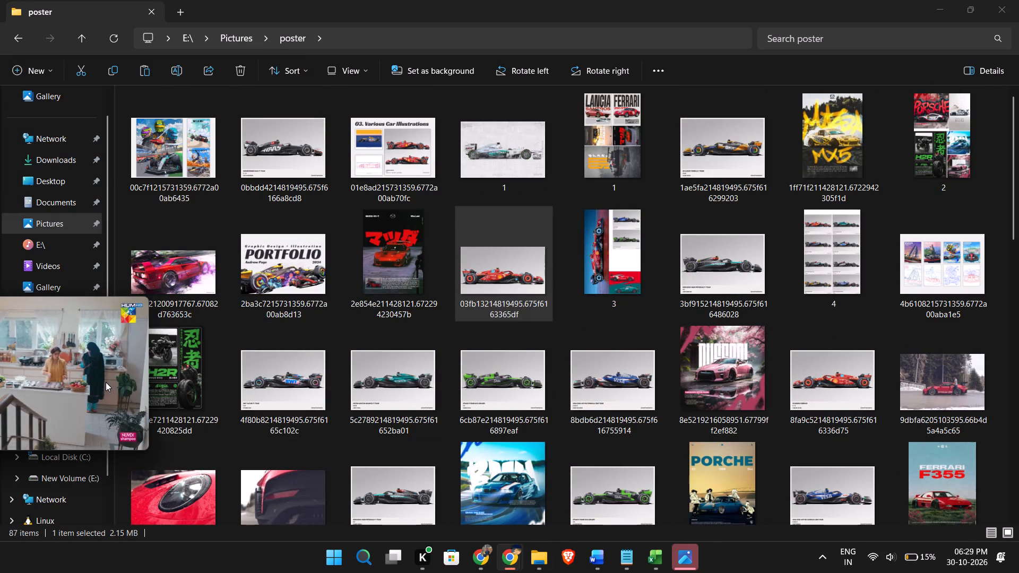
drag(106, 382, 253, 304)
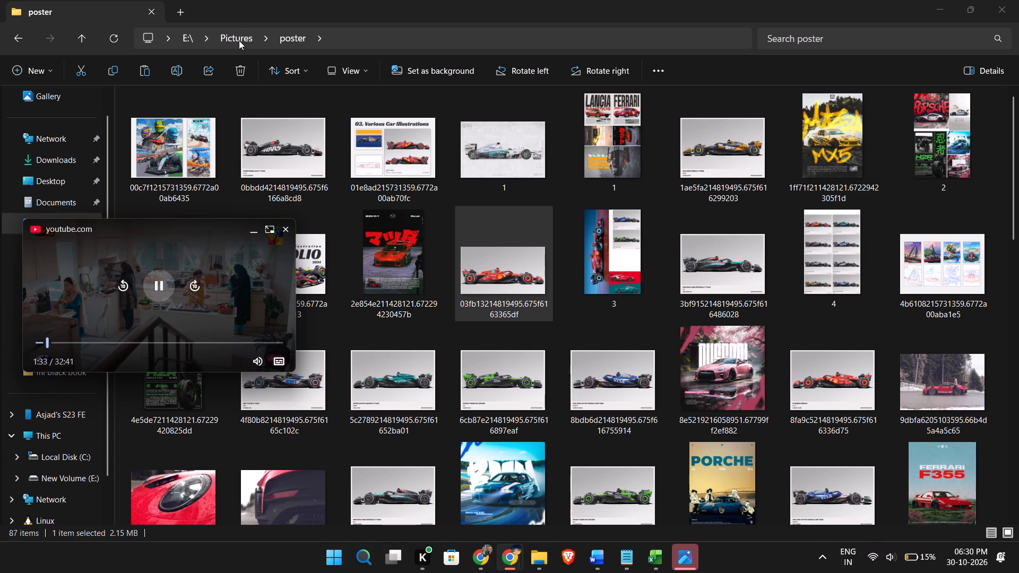
Check the Pictures subfolder inside the main Pictures folder for suitable images.
click(239, 40)
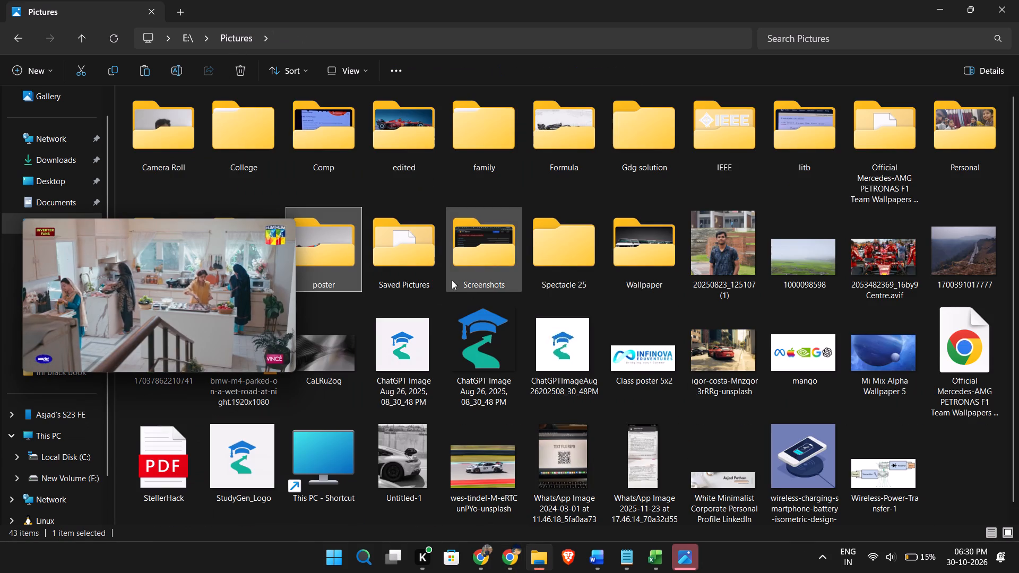
drag(151, 286, 185, 402)
drag(268, 284, 268, 405)
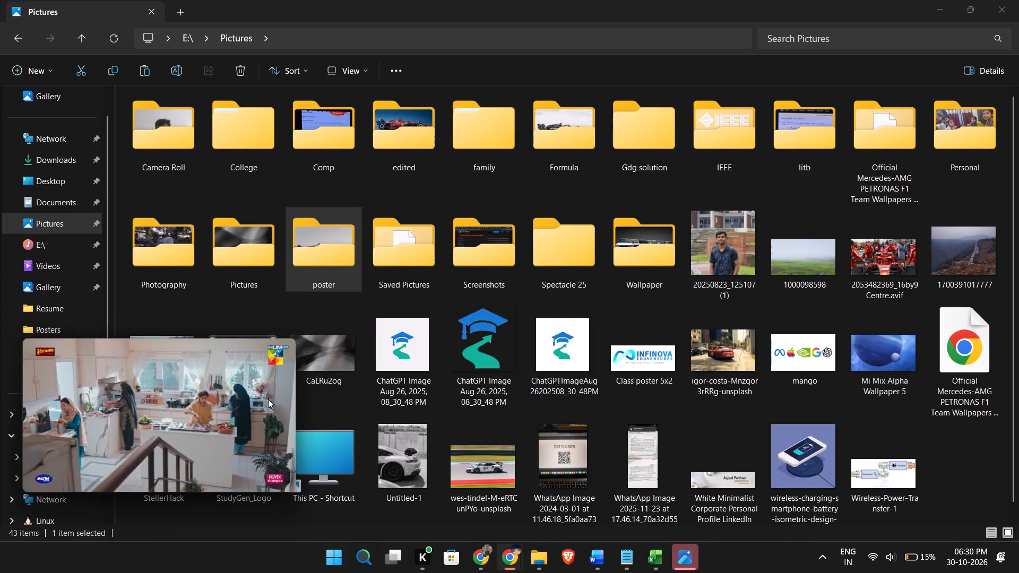
double_click(251, 267)
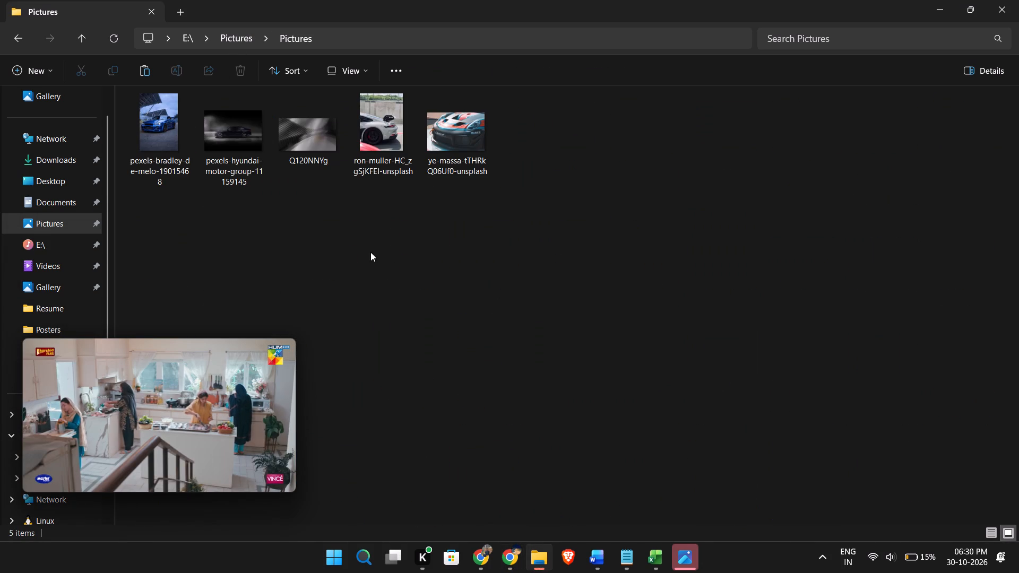
click(20, 40)
Look through the Photography folder for suitable images, and return to the main Pictures folder.
double_click(163, 231)
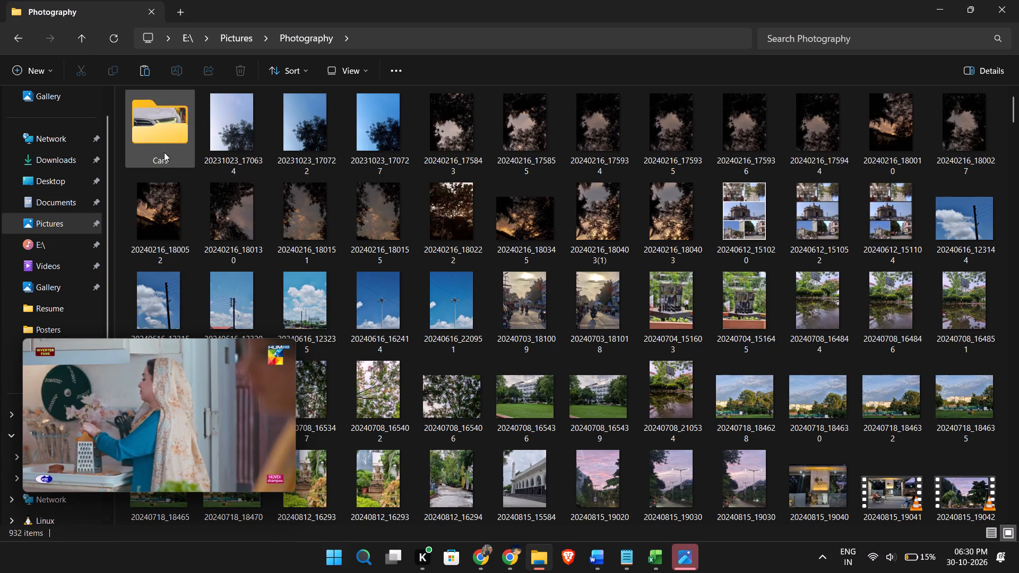
click(164, 152)
scroll(431, 305, down, 5)
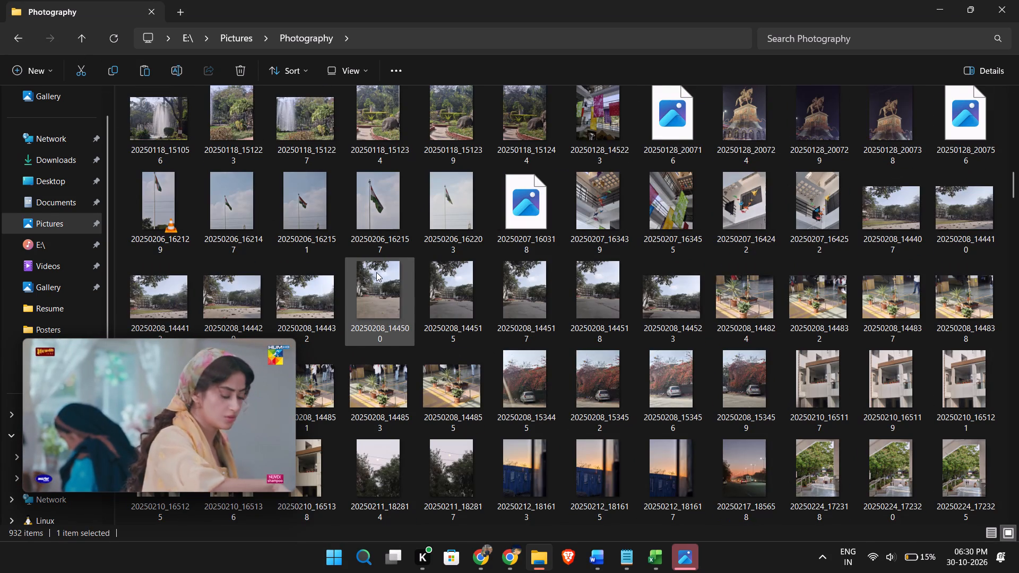
scroll(376, 272, down, 2)
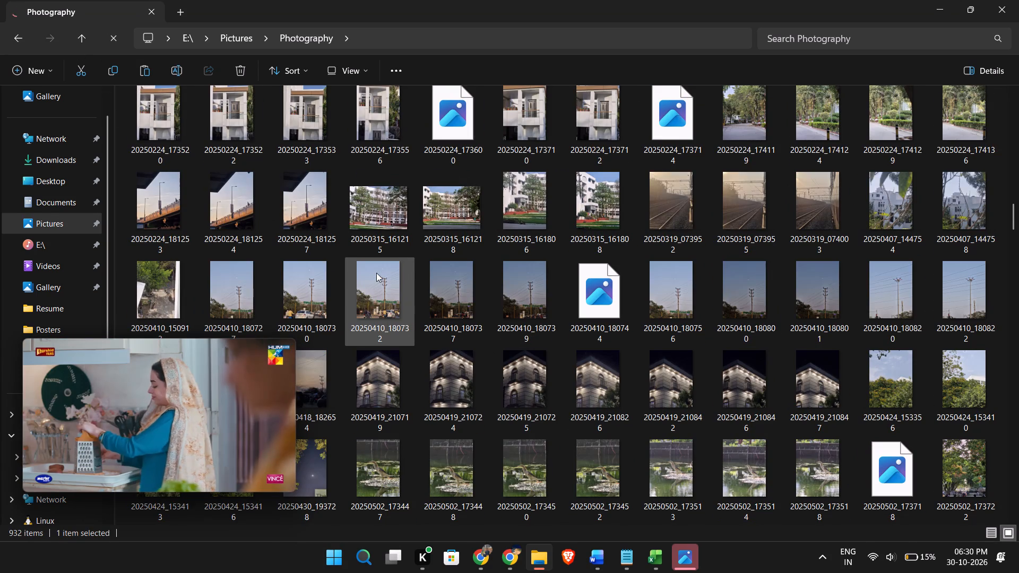
scroll(376, 273, down, 3)
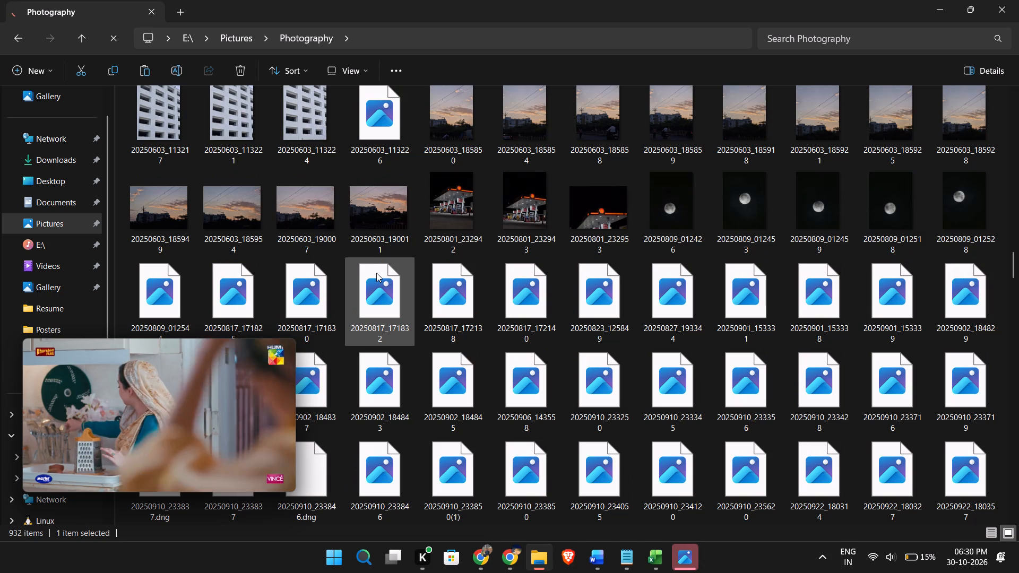
scroll(376, 273, down, 1)
scroll(376, 273, up, 1)
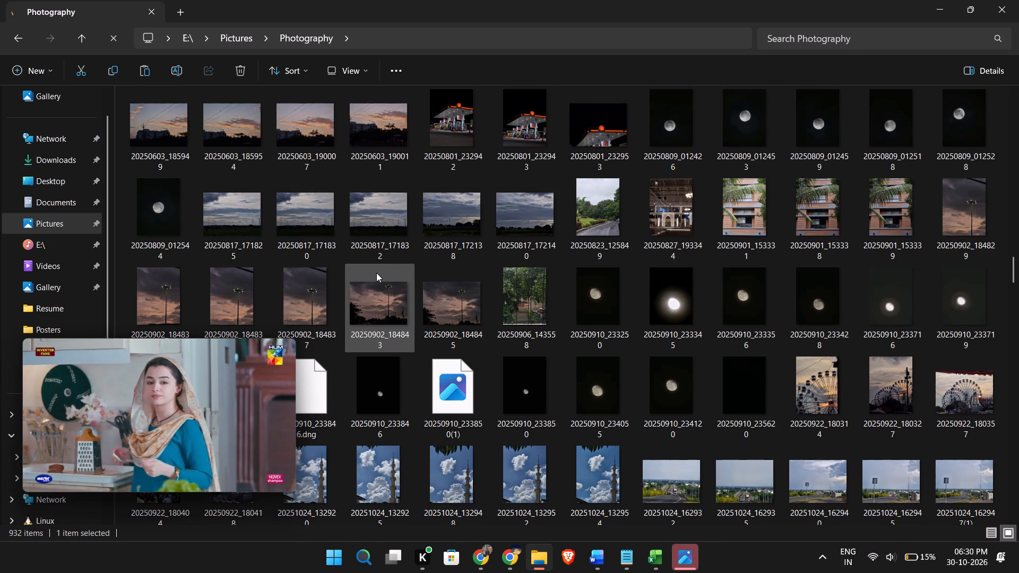
scroll(376, 273, down, 2)
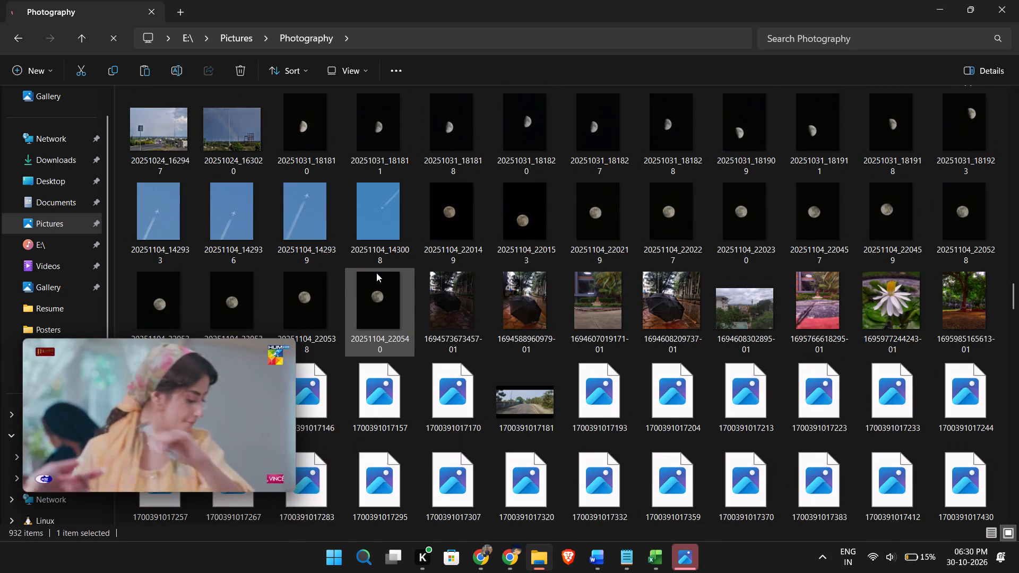
scroll(376, 273, down, 2)
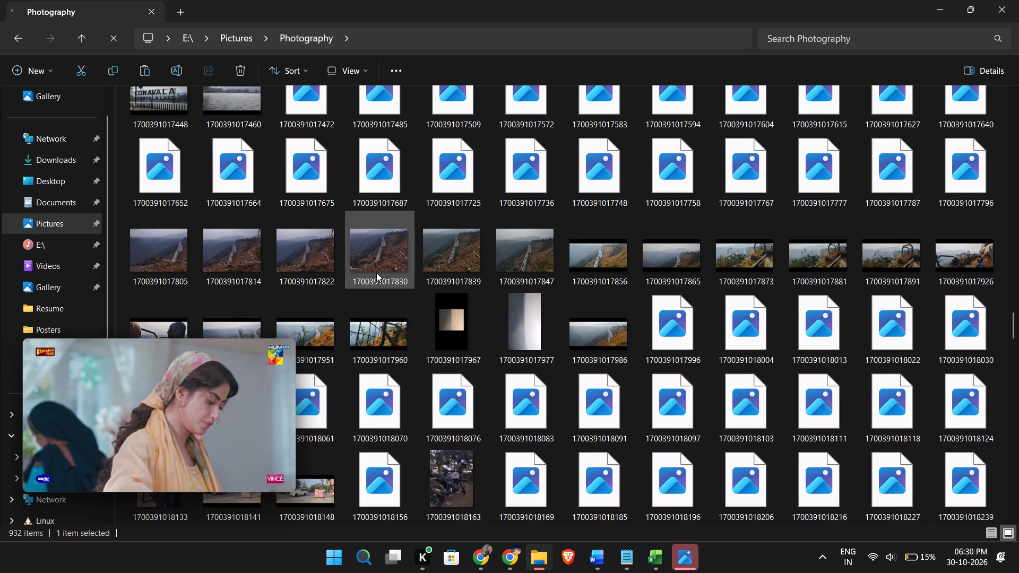
scroll(376, 273, down, 3)
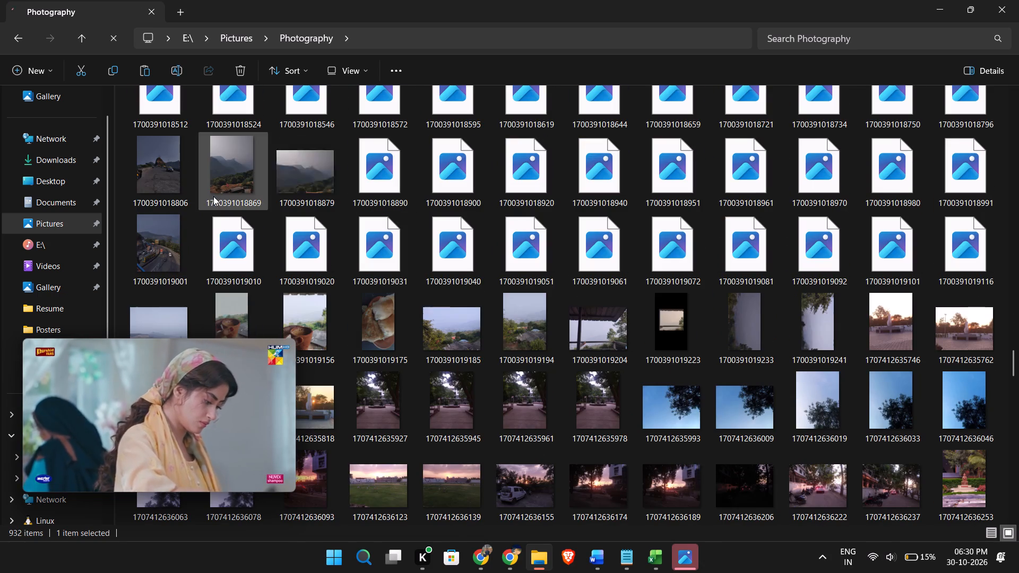
click(6, 36)
click(16, 36)
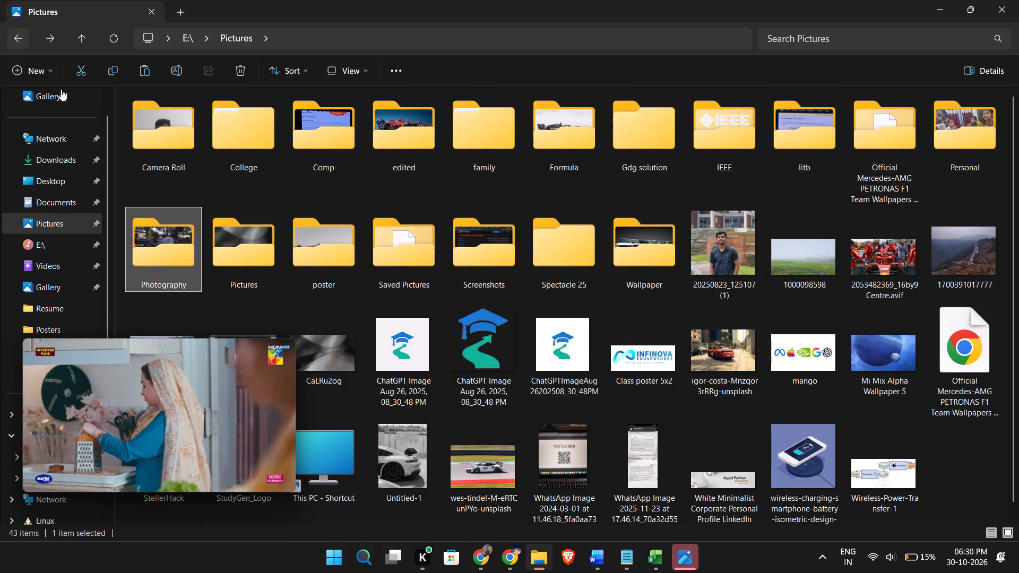
Open the Posters folder inside Downloads and keep the floating video clear of the top row of images.
scroll(605, 292, up, 1)
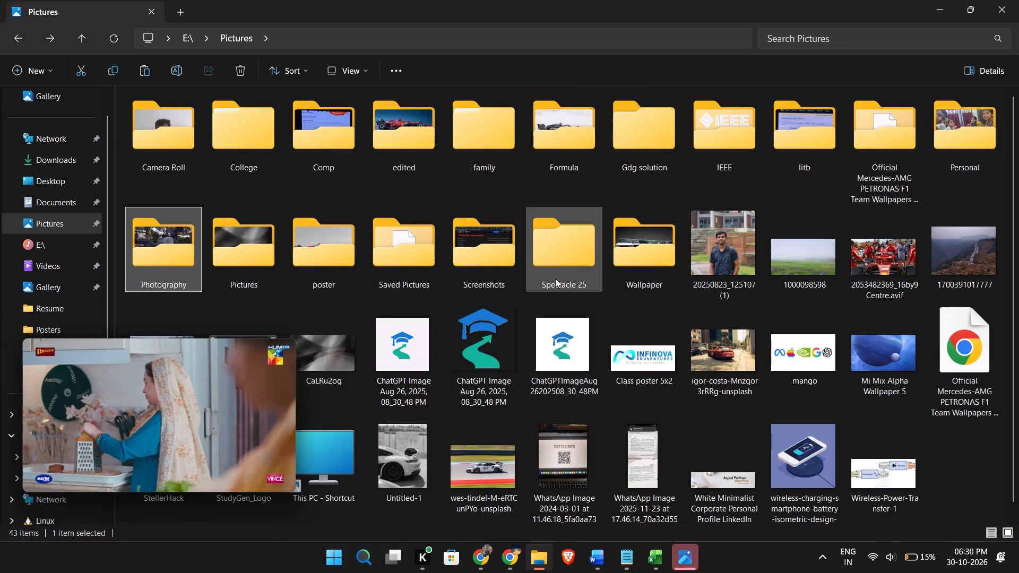
scroll(398, 318, up, 1)
drag(223, 407, 633, 161)
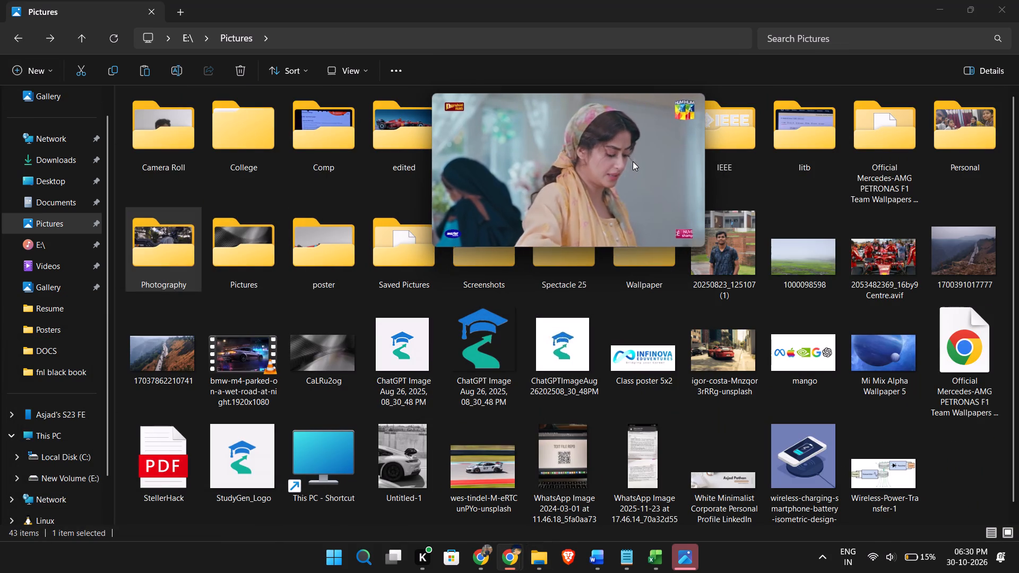
drag(633, 161, 376, 485)
scroll(586, 305, up, 2)
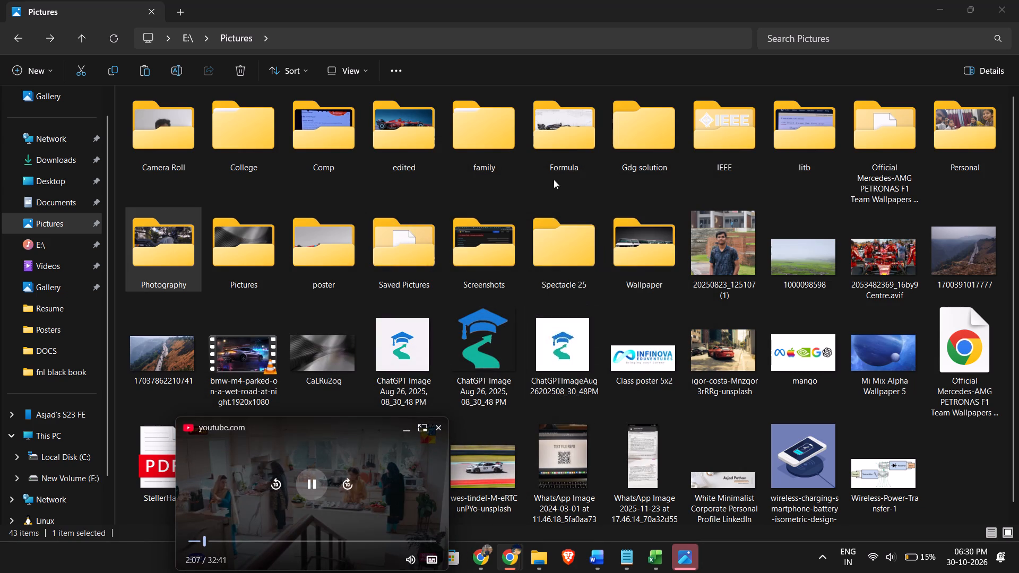
click(46, 159)
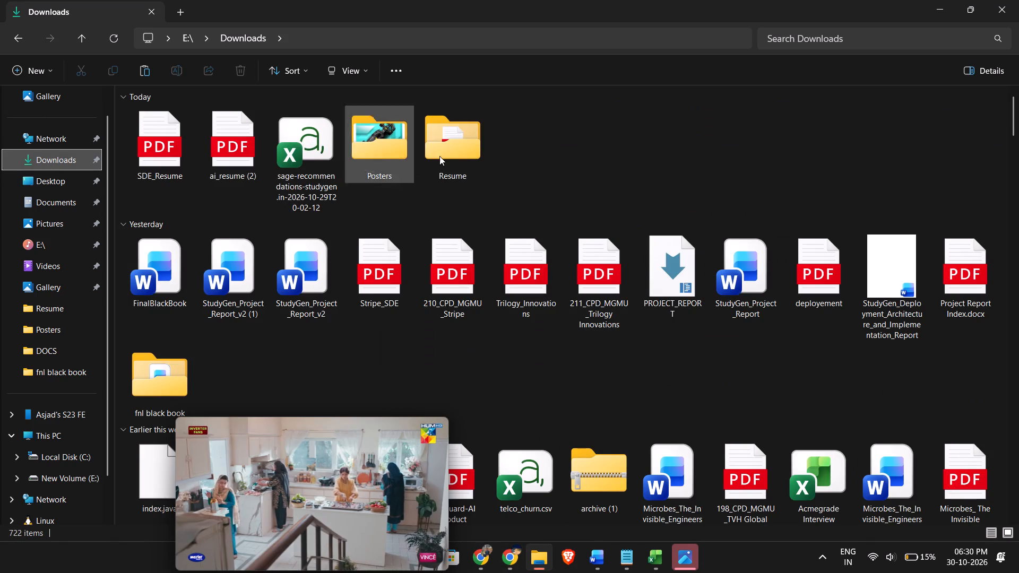
double_click(382, 157)
drag(324, 509, 352, 461)
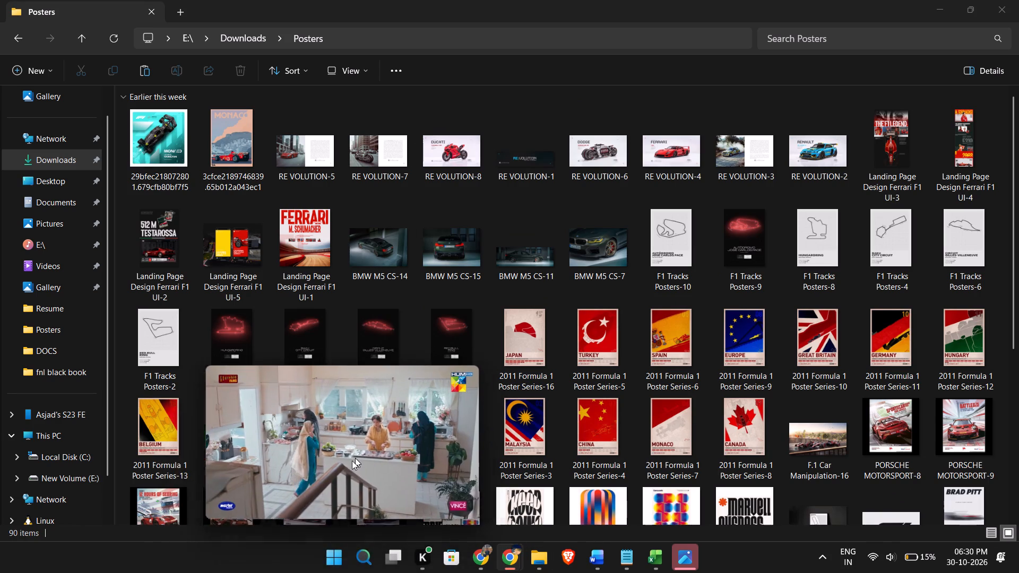
drag(352, 461, 312, 492)
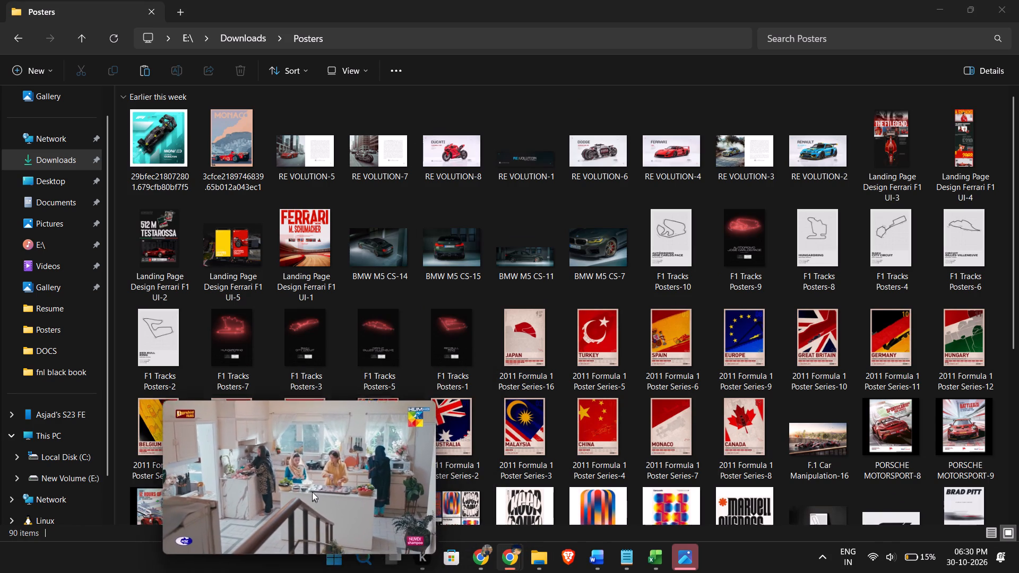
drag(312, 492, 246, 344)
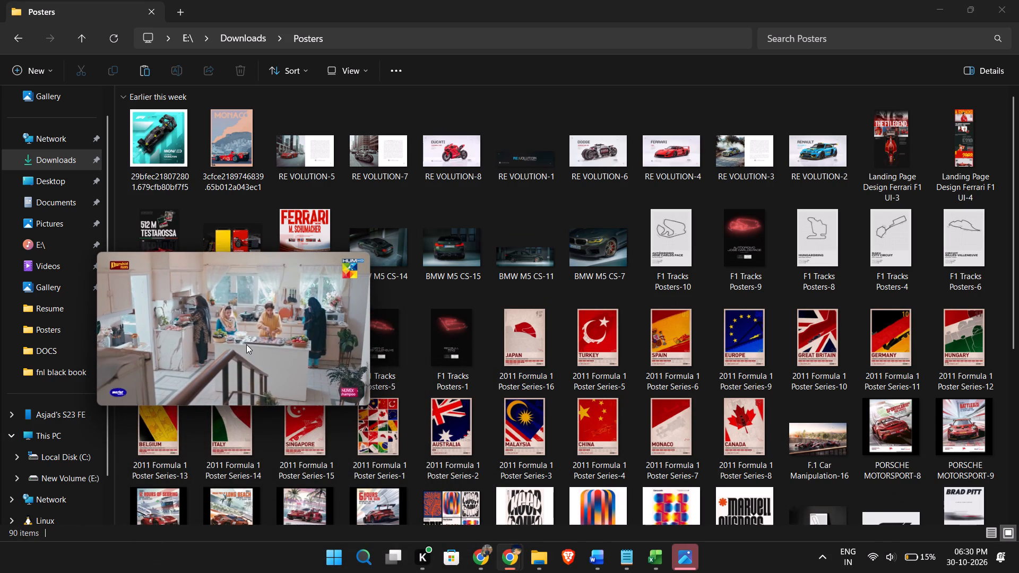
click(448, 172)
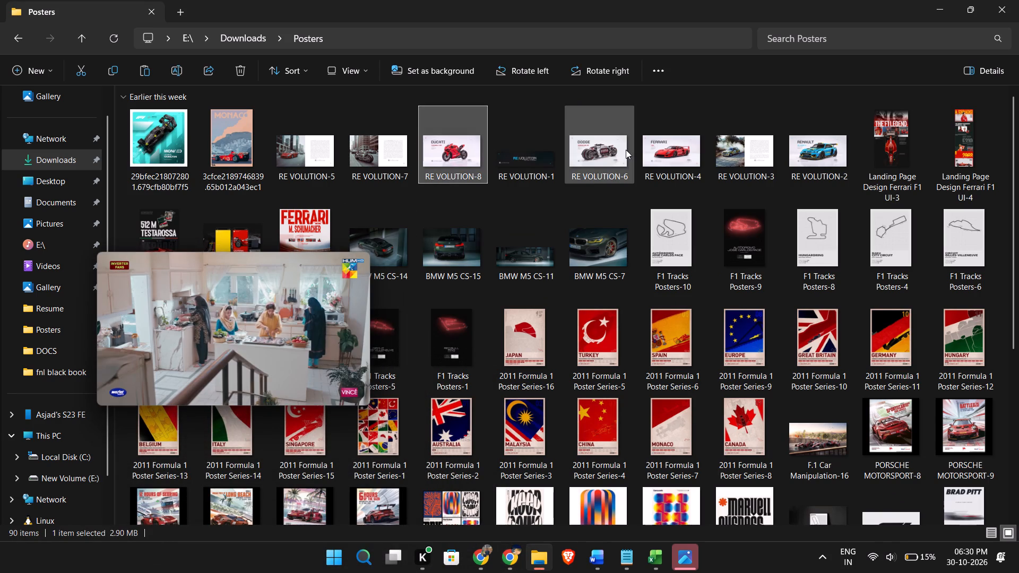
ctrl+click(626, 150)
drag(596, 153, 593, 195)
key(alt+Tab)
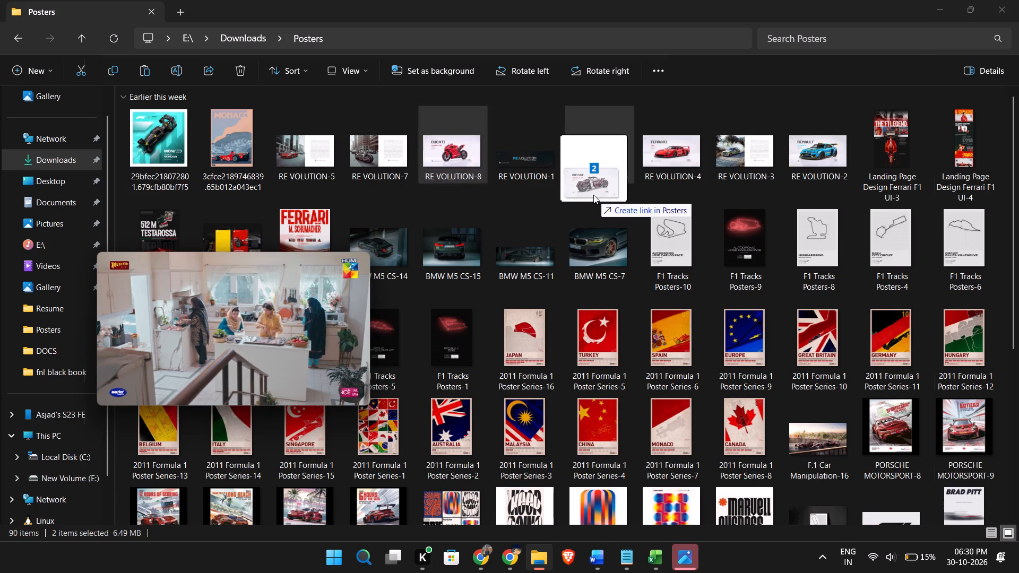
drag(593, 195, 579, 296)
key(alt+Tab)
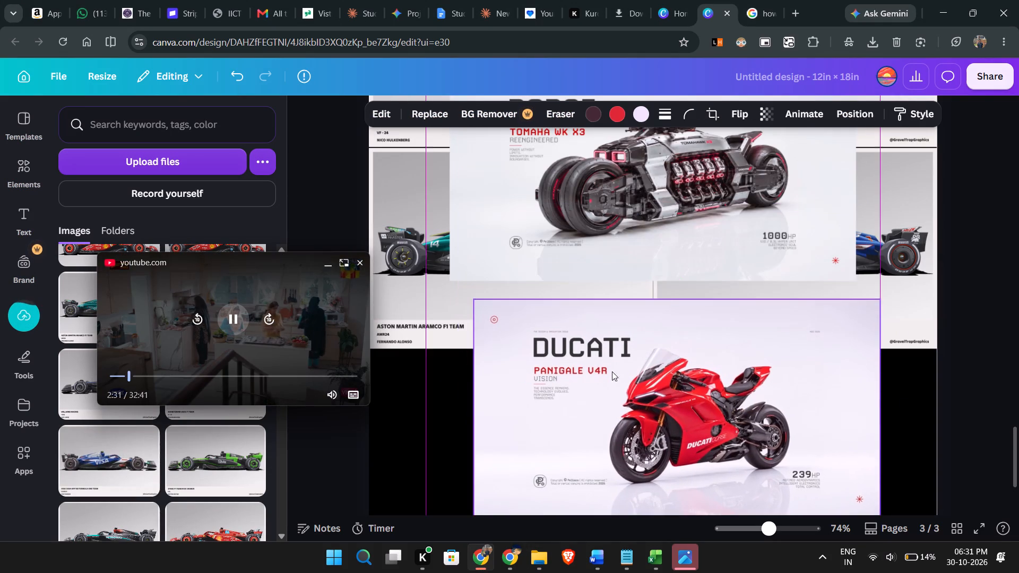
drag(620, 190, 545, 438)
scroll(545, 432, down, 2)
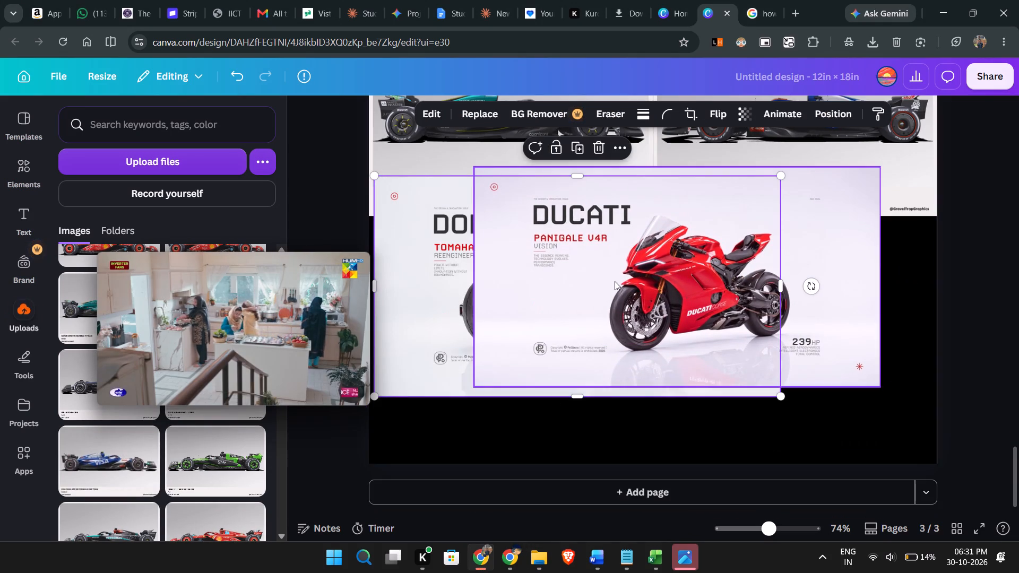
Place the Dodge card flush under the Aston Martin card on page 3, and shift the Ducati card to the lower-right corner of the page.
drag(615, 281, 610, 326)
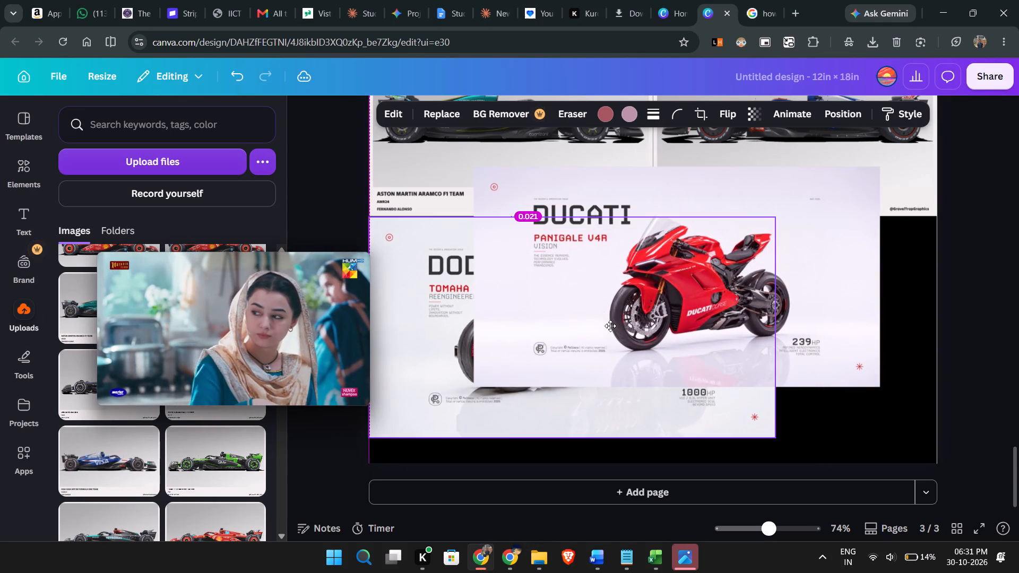
drag(610, 326, 612, 323)
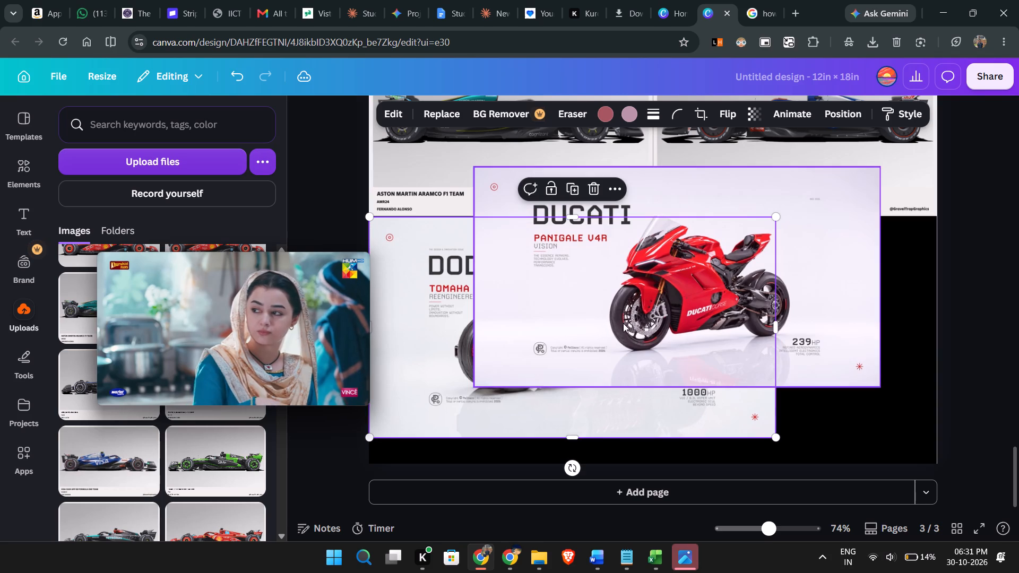
drag(745, 192, 888, 340)
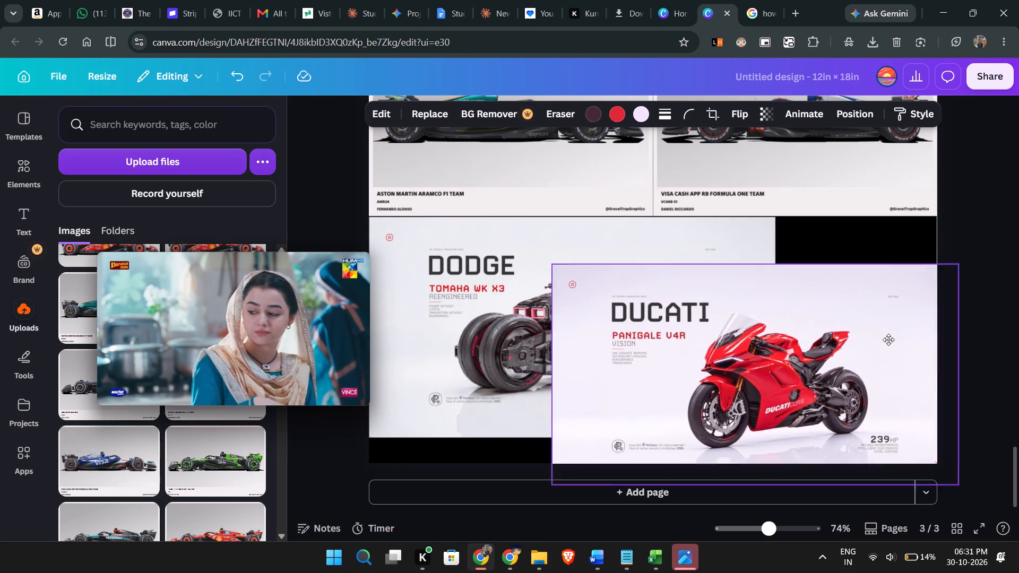
drag(888, 340, 974, 410)
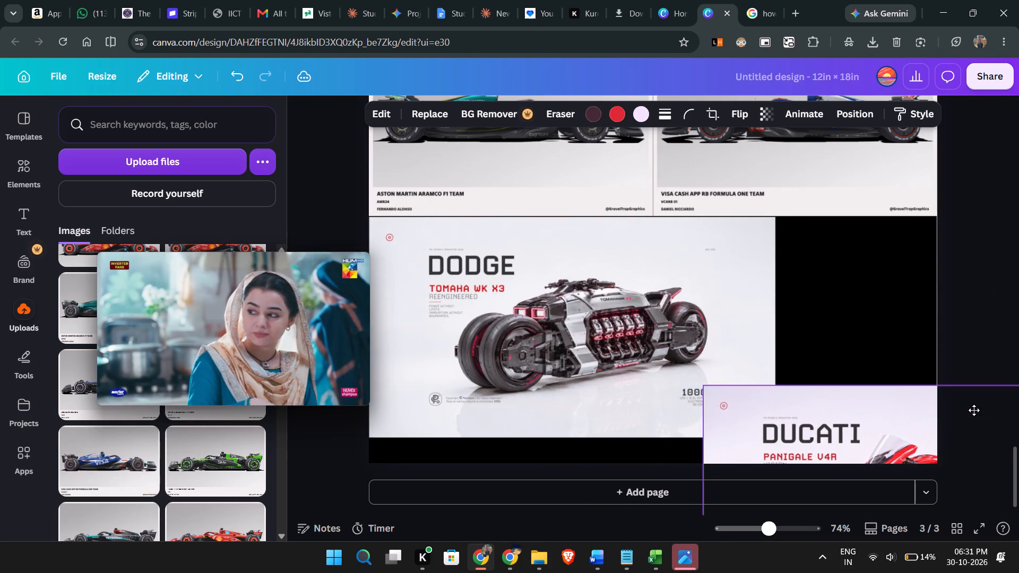
drag(974, 410, 947, 385)
Look over the layouts of pages 1 and 2, and return to the motorcycle cards on page 3.
scroll(827, 349, up, 16)
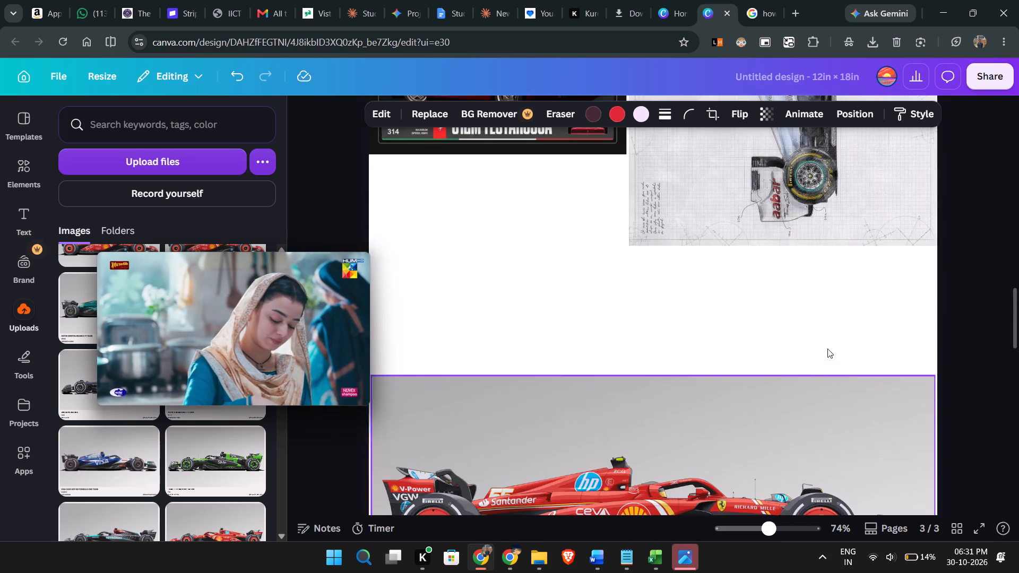
scroll(827, 349, up, 13)
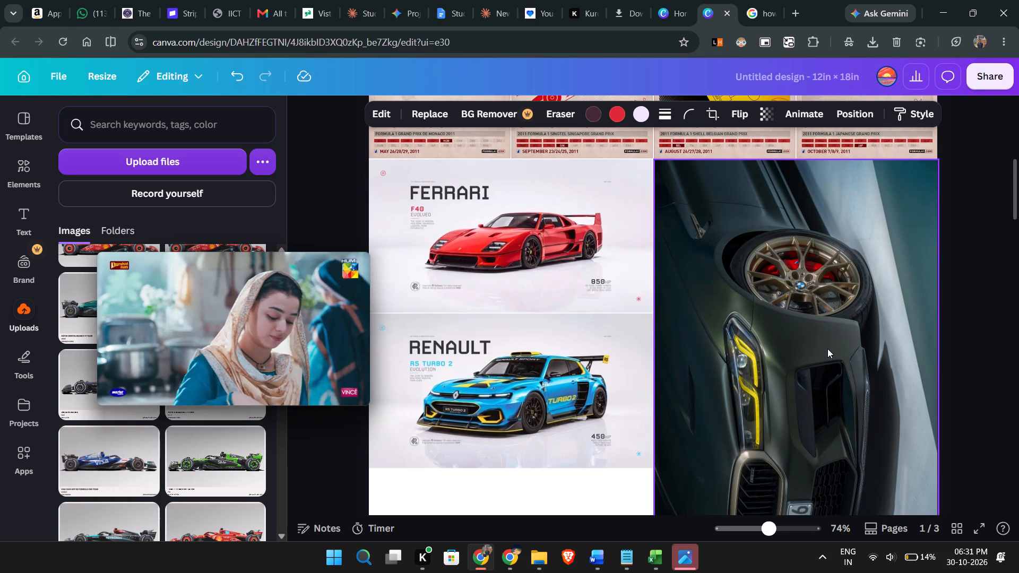
scroll(818, 350, down, 14)
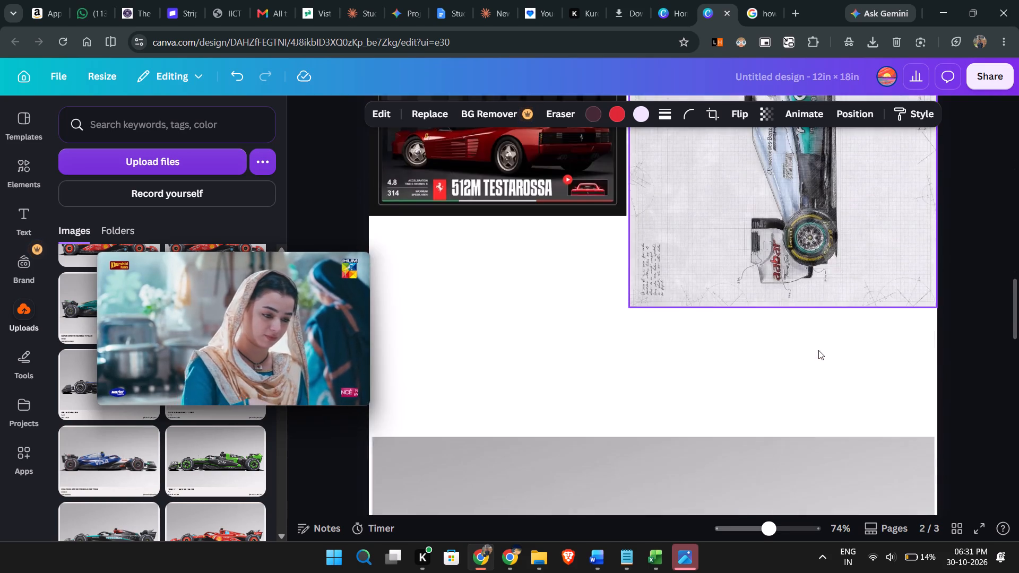
scroll(818, 350, down, 16)
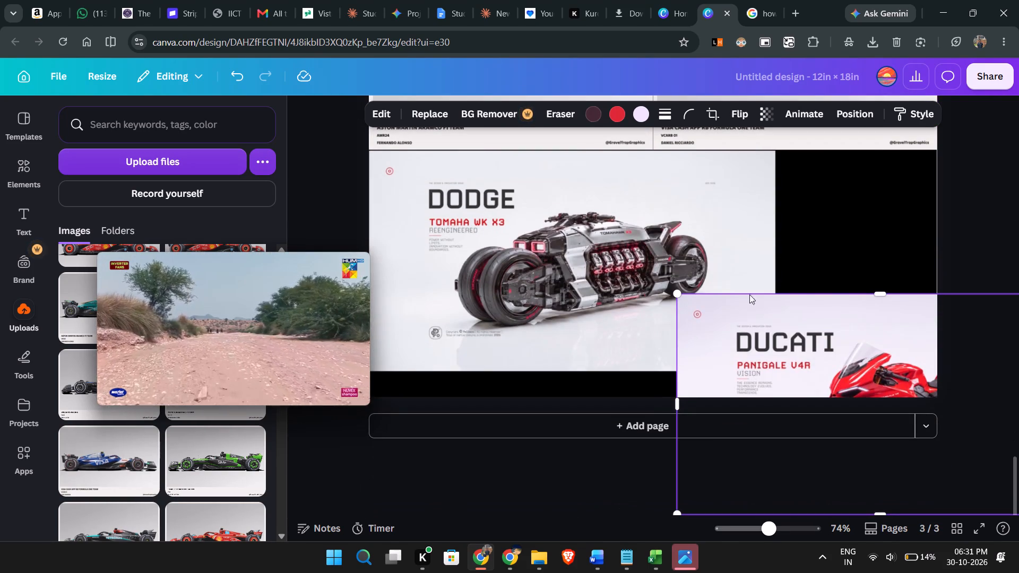
Shrink the Ducati card to about half the page width and fit it directly below the Visa Cash App RB card.
click(662, 245)
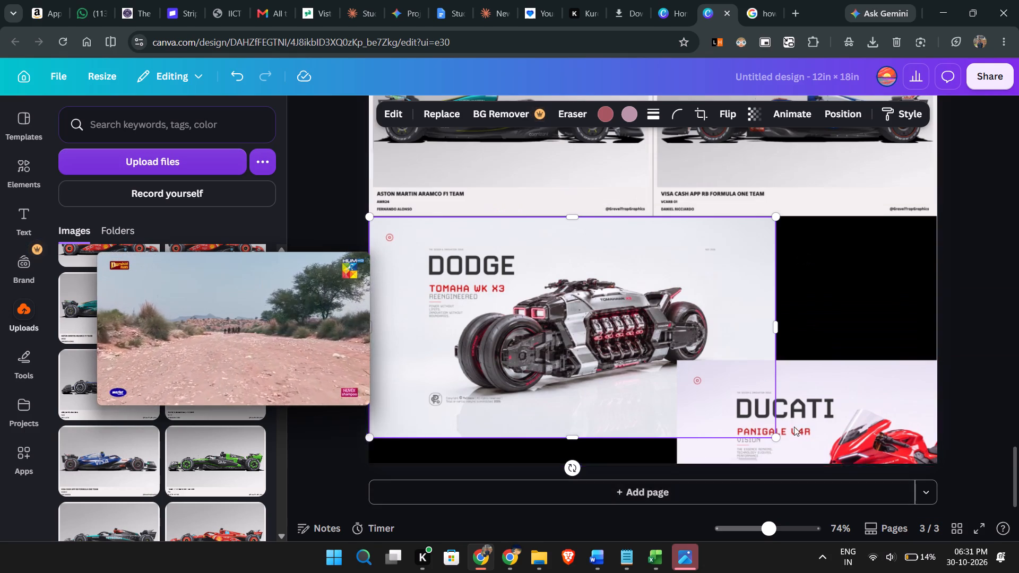
click(873, 395)
drag(873, 395, 708, 319)
drag(508, 437, 621, 380)
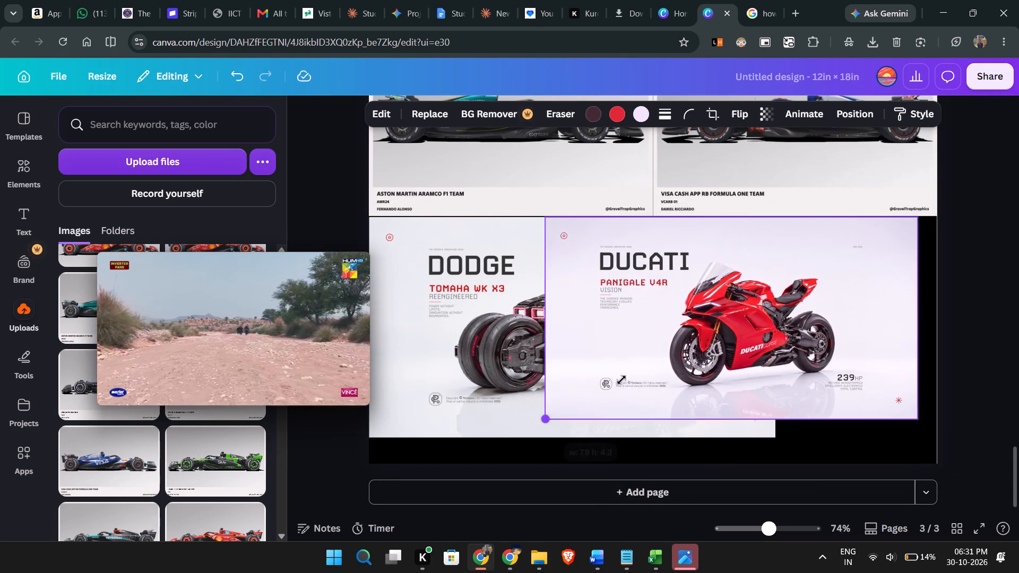
drag(621, 380, 640, 379)
drag(696, 291, 722, 312)
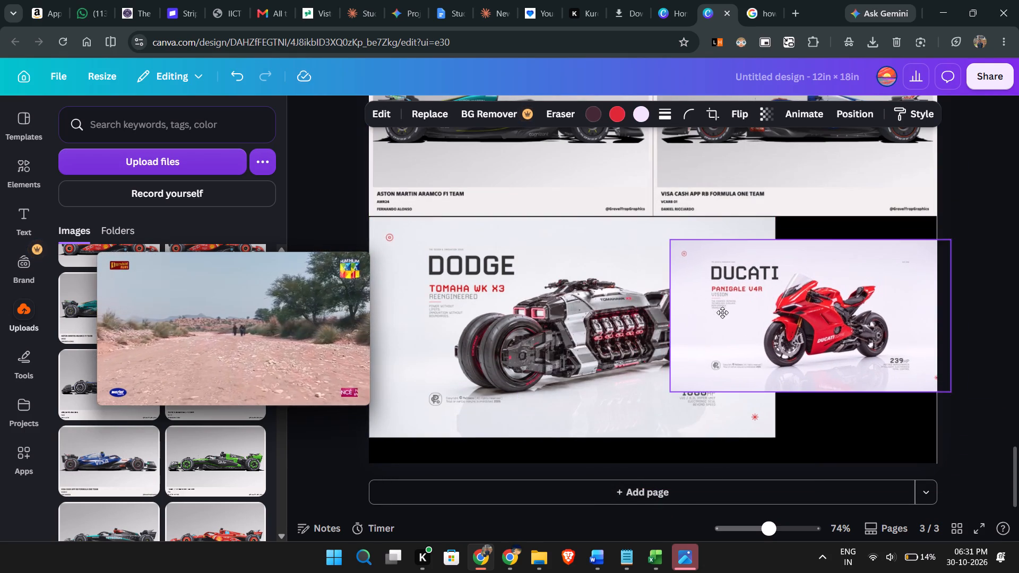
drag(722, 312, 715, 291)
Shrink the Dodge card to half the page width so it fits beside the Ducati card under the Aston Martin card.
click(666, 390)
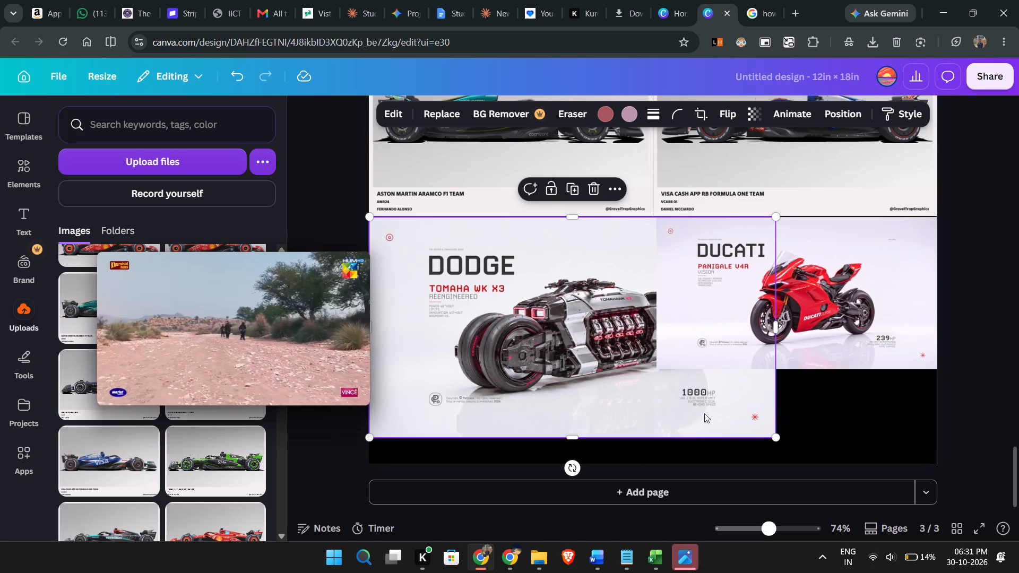
drag(774, 437, 657, 351)
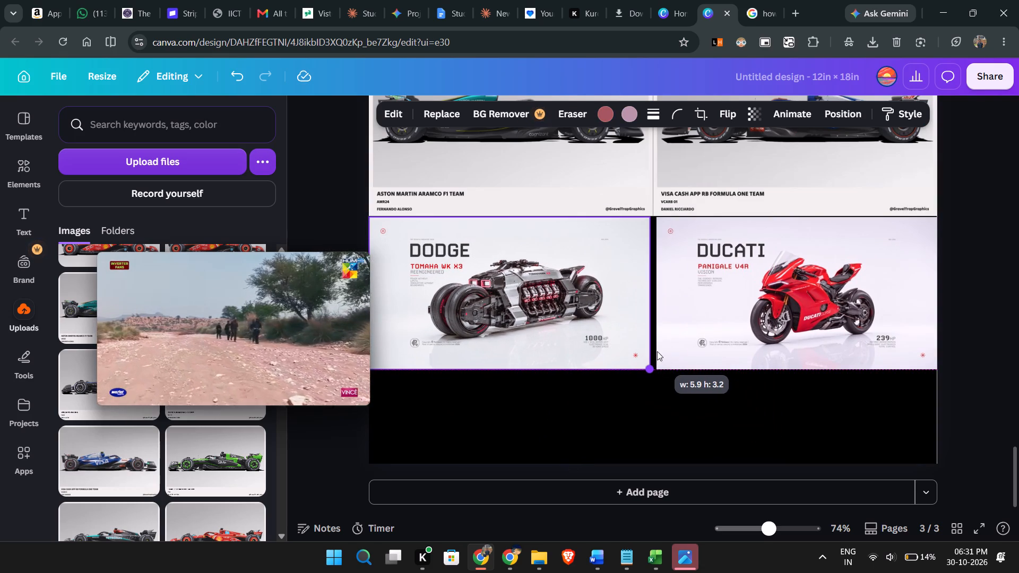
drag(657, 351, 661, 353)
click(638, 400)
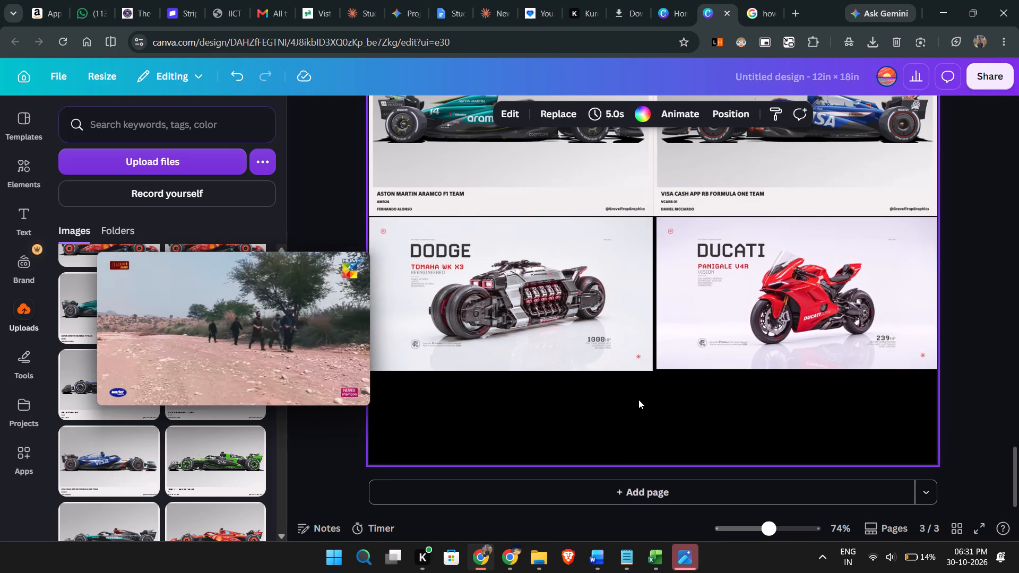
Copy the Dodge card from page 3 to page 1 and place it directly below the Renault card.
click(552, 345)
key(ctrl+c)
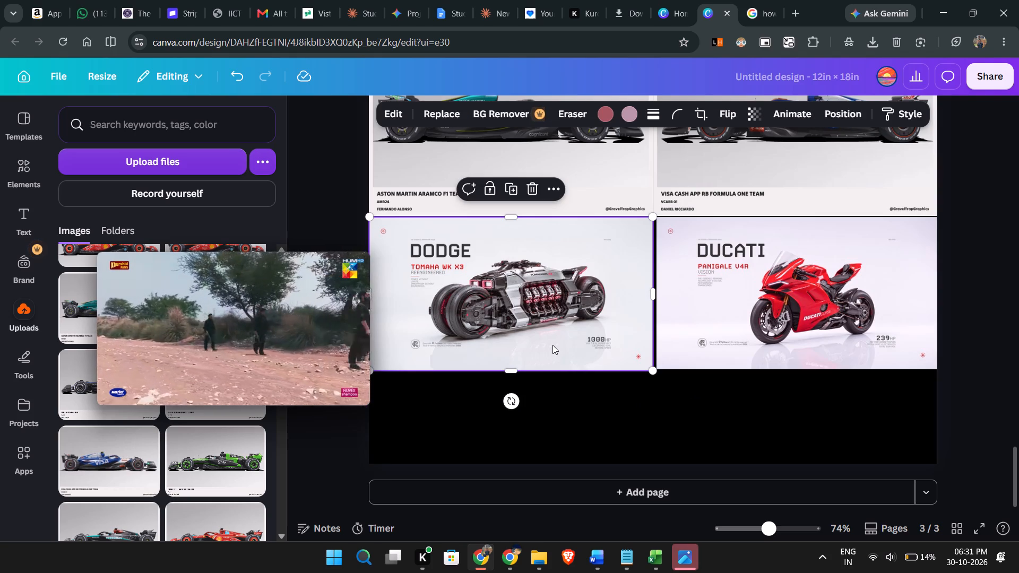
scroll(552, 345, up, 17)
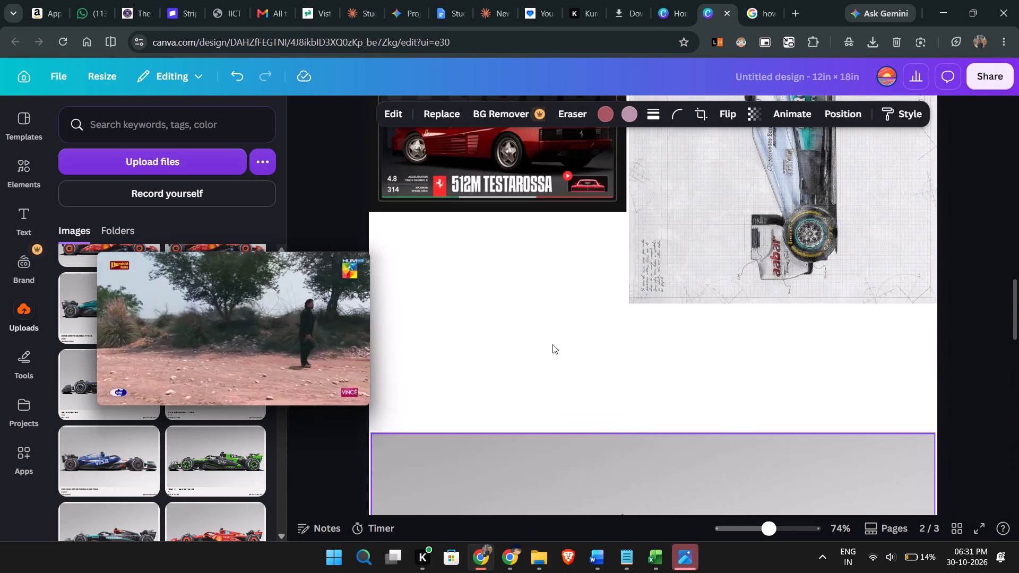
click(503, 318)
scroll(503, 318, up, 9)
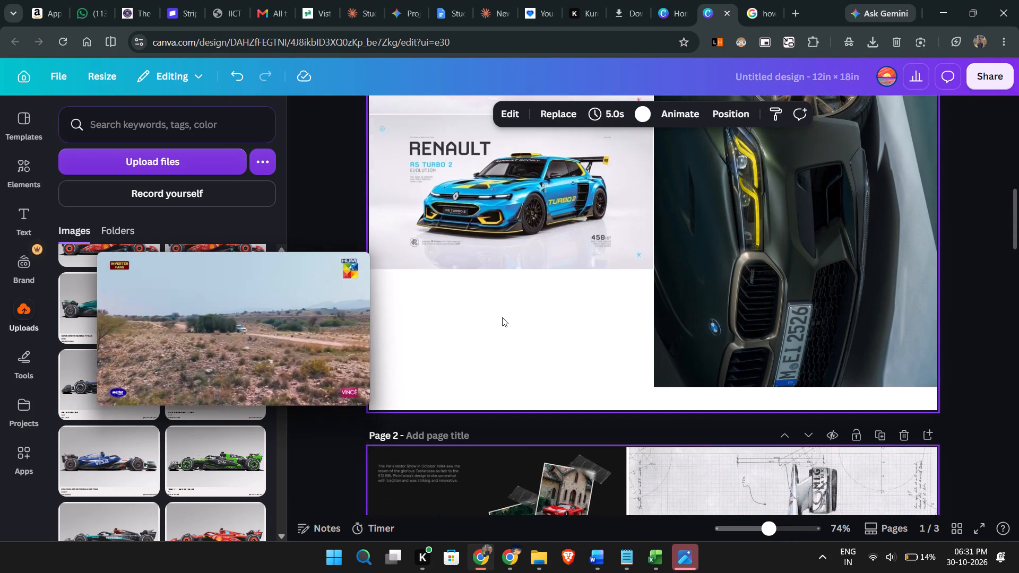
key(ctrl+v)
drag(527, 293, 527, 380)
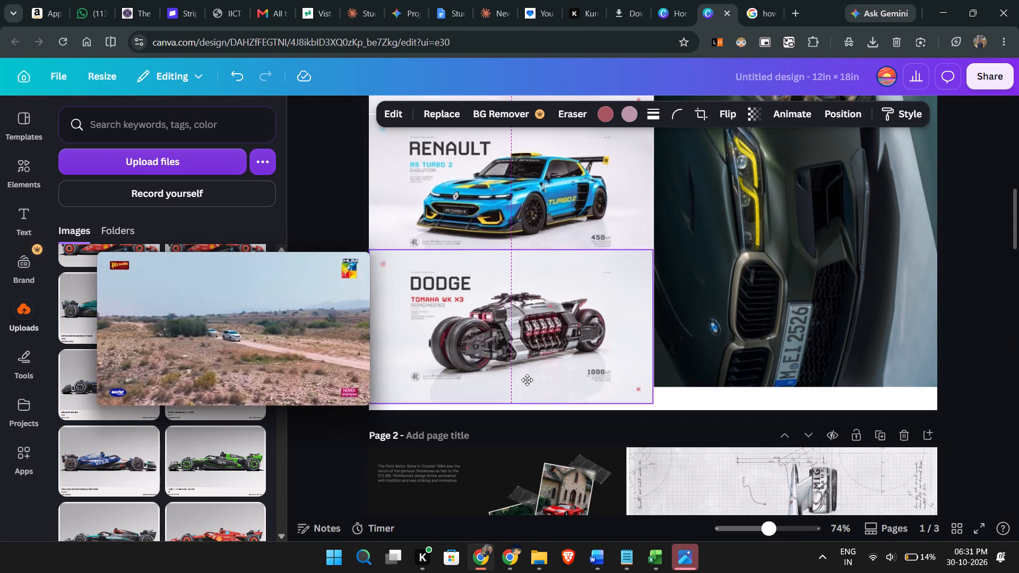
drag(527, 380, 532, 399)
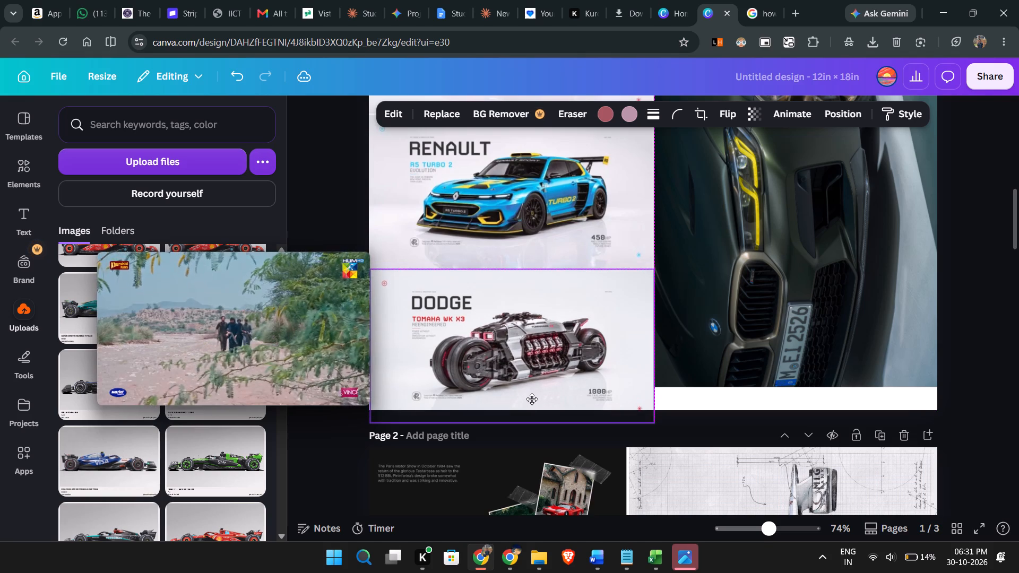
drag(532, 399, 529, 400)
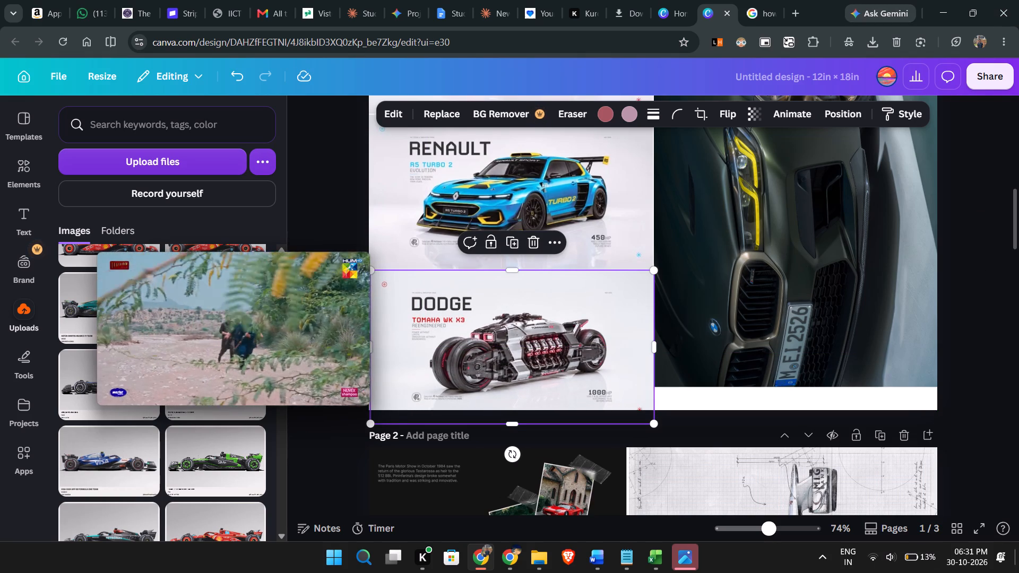
Check the page 1 layout from the Grand Prix posters down to the Dodge card.
scroll(763, 65, up, 2)
scroll(652, 217, up, 1)
scroll(569, 250, up, 3)
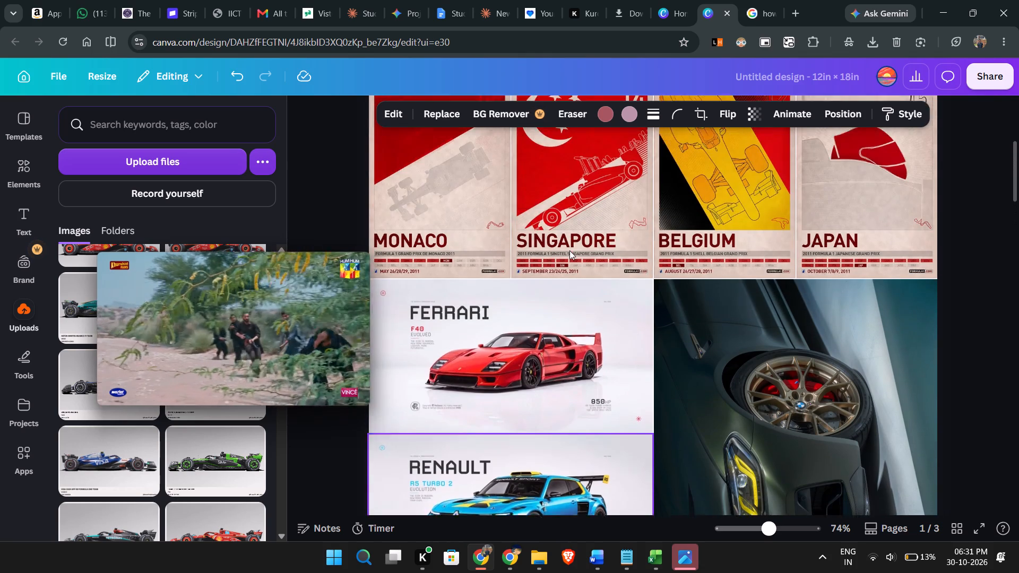
scroll(569, 250, down, 5)
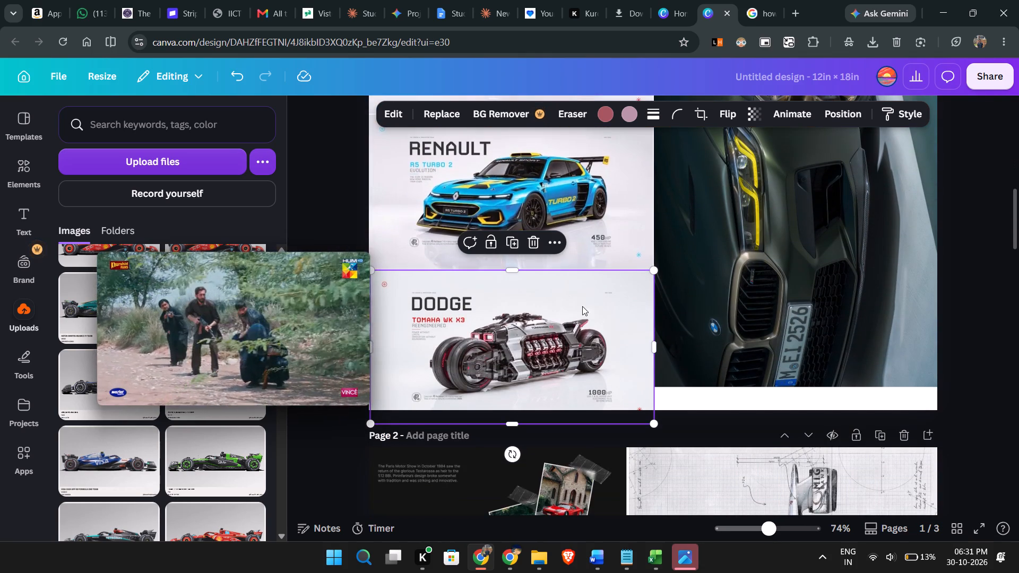
scroll(587, 330, down, 2)
scroll(546, 188, up, 2)
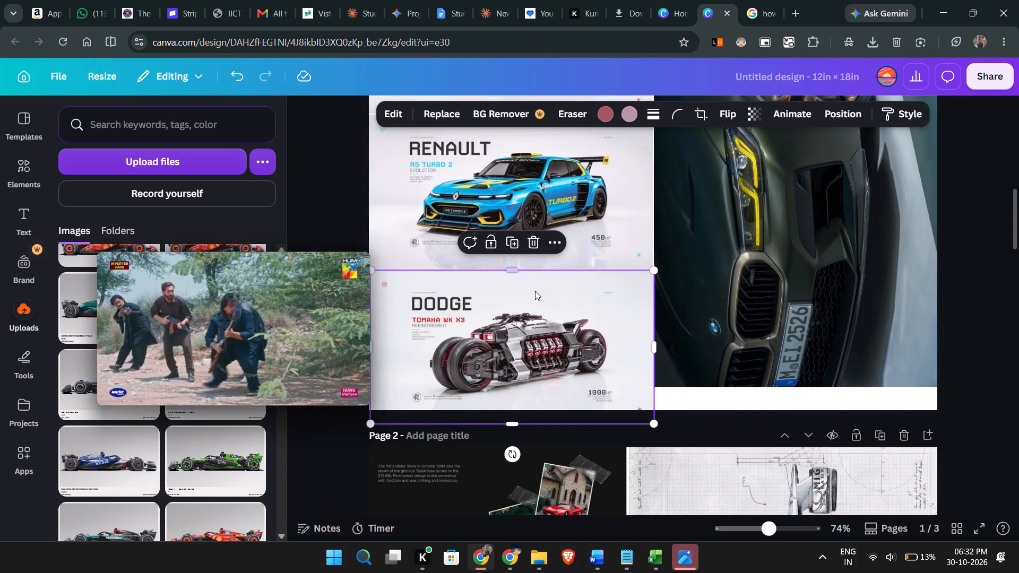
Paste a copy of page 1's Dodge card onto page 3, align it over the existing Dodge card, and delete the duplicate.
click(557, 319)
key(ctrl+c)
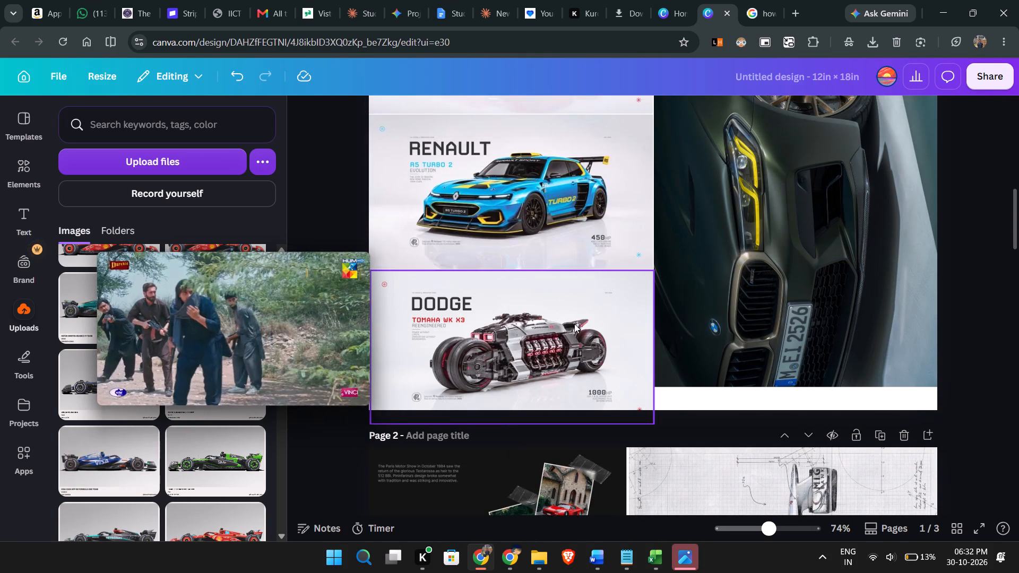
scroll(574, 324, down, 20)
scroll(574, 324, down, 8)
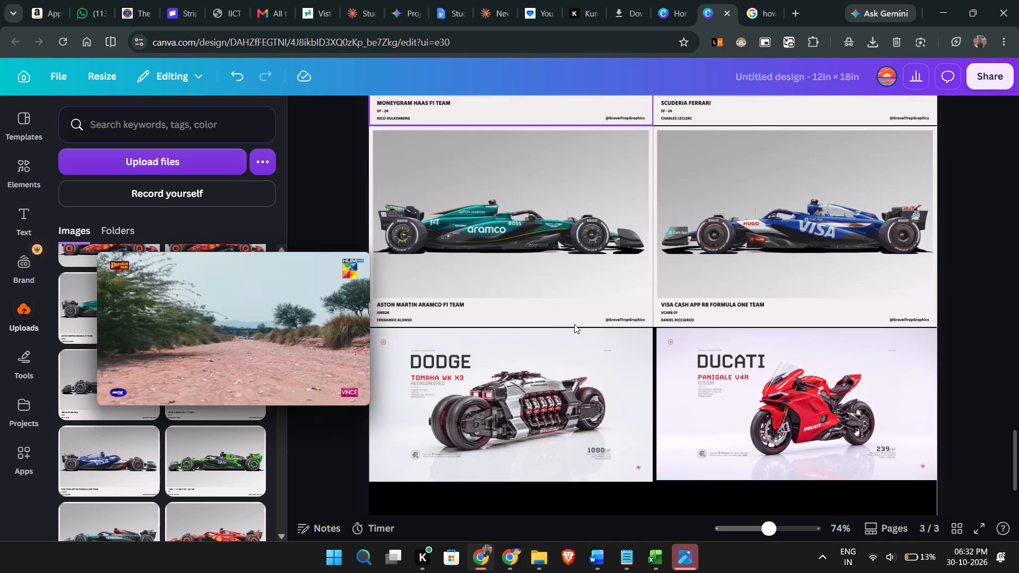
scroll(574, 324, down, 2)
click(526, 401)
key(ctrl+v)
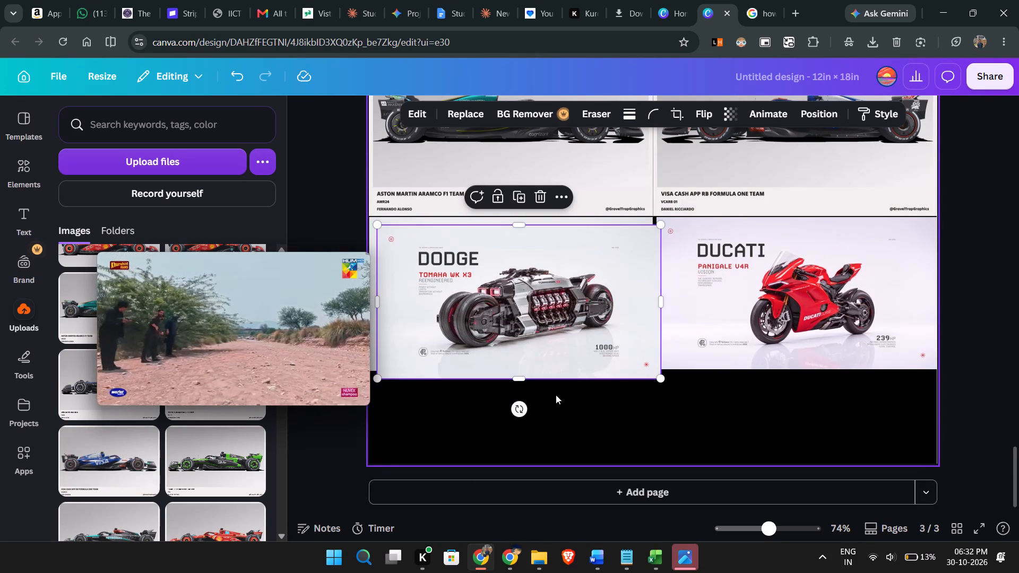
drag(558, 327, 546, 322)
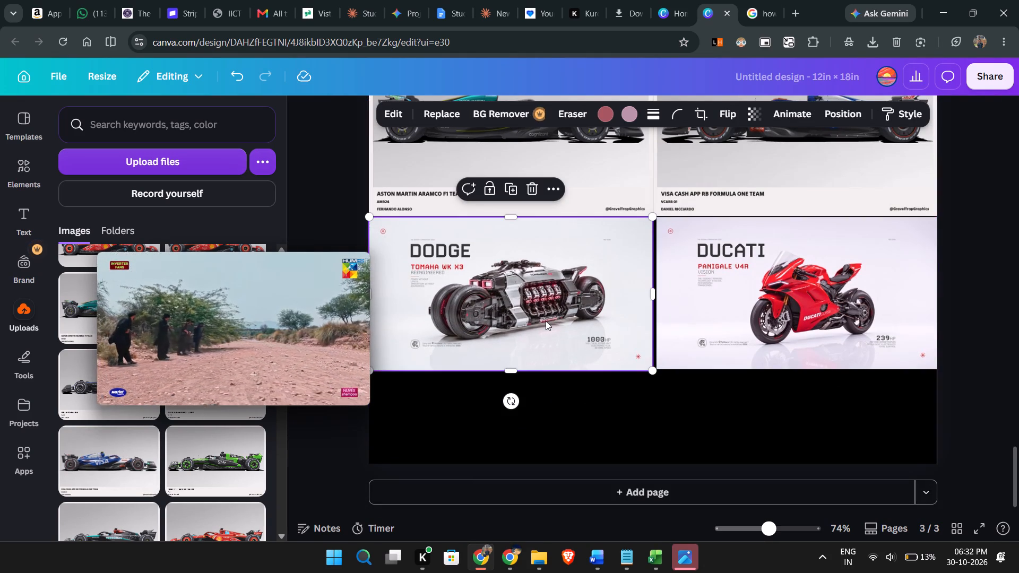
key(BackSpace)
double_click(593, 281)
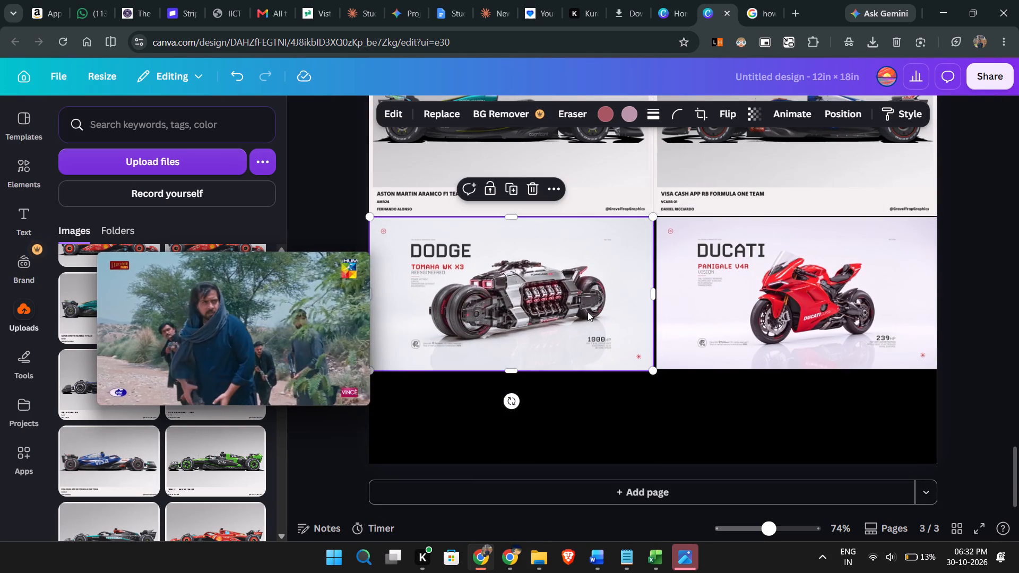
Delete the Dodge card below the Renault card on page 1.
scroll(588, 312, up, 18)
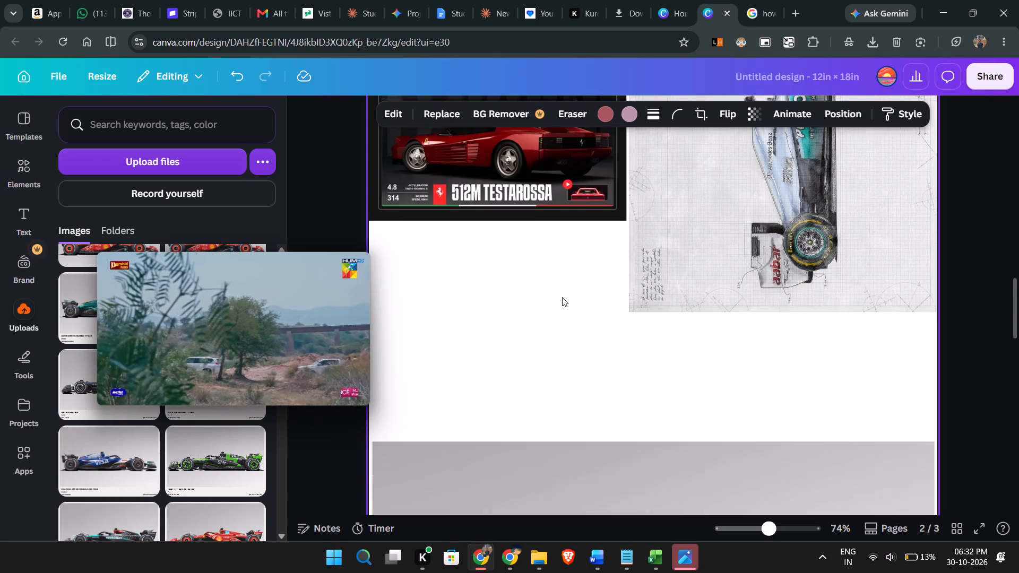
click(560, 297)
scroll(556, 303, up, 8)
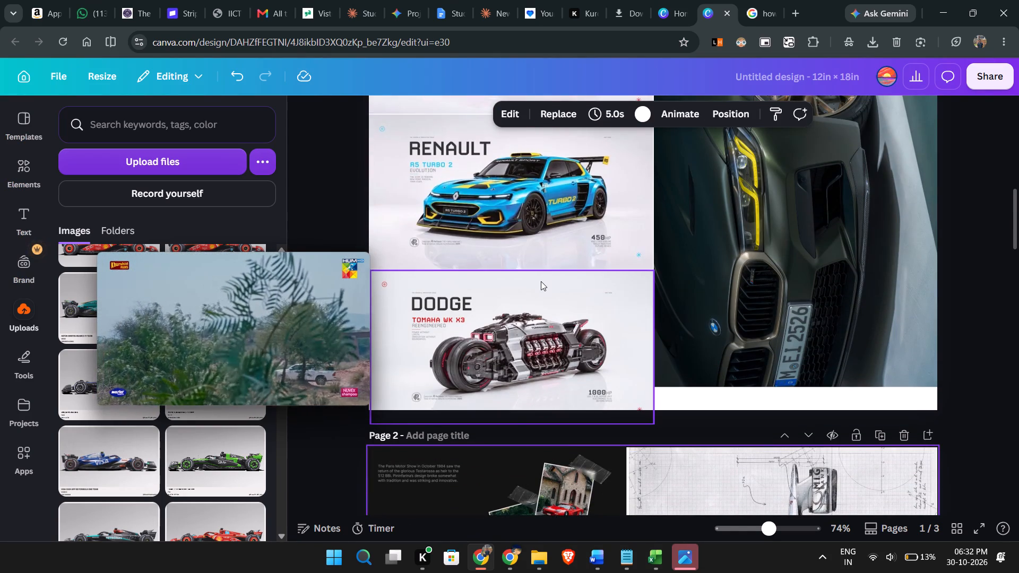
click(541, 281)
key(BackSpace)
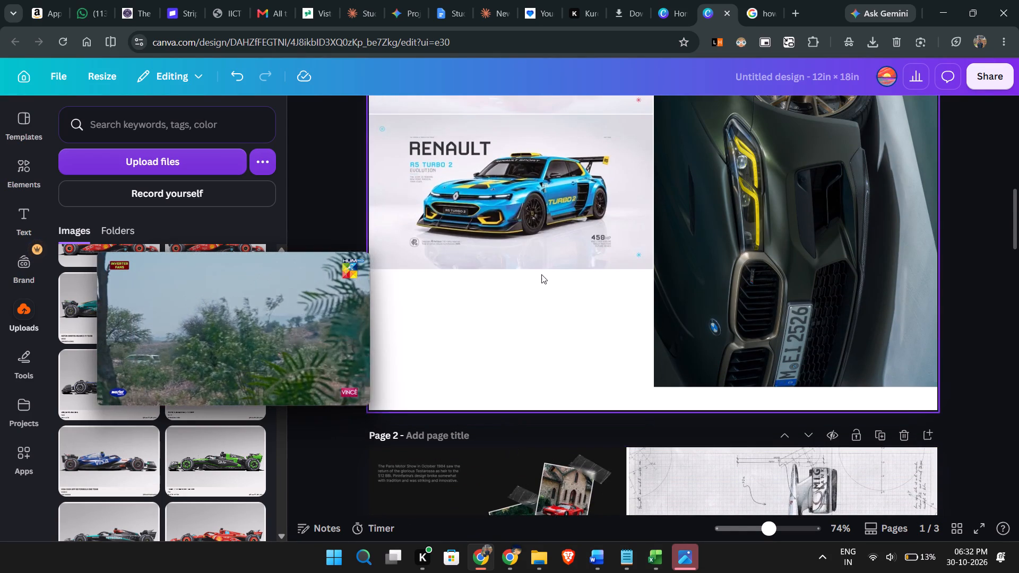
Browse the uploaded images and compare the Grand Prix posters with those already placed on page 1.
scroll(199, 398, down, 3)
scroll(166, 425, down, 6)
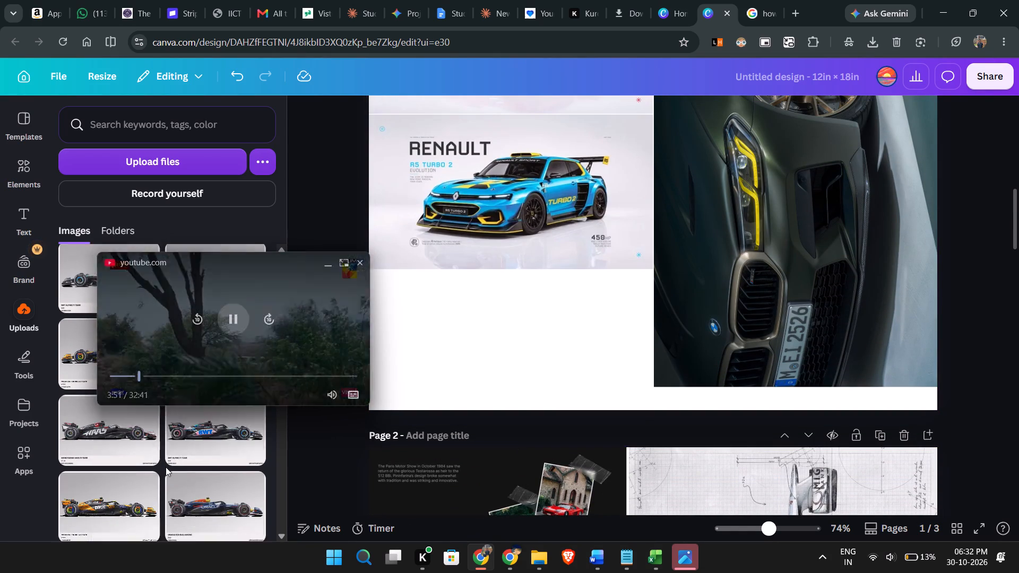
scroll(166, 467, down, 1)
scroll(196, 431, down, 4)
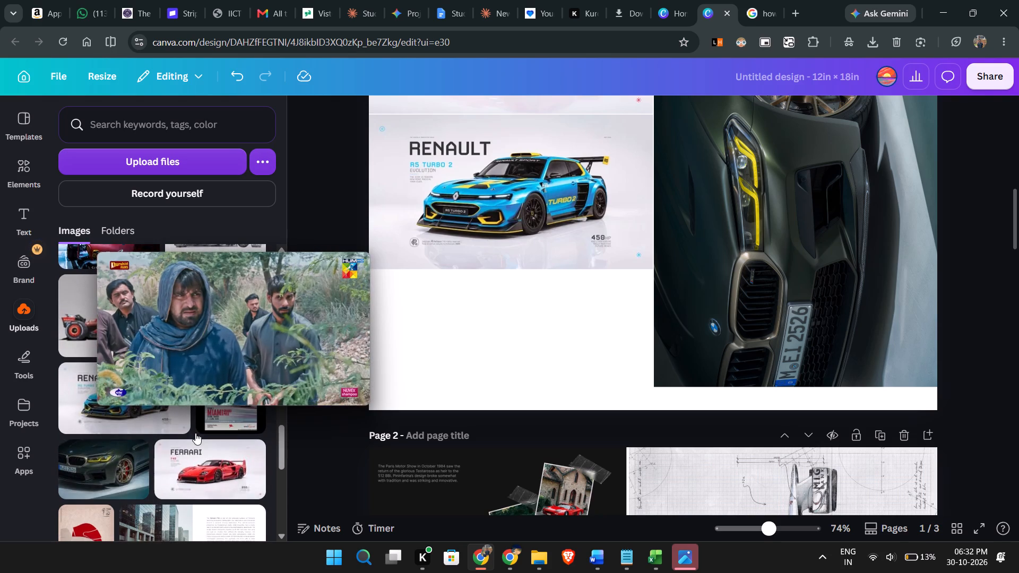
scroll(195, 433, down, 2)
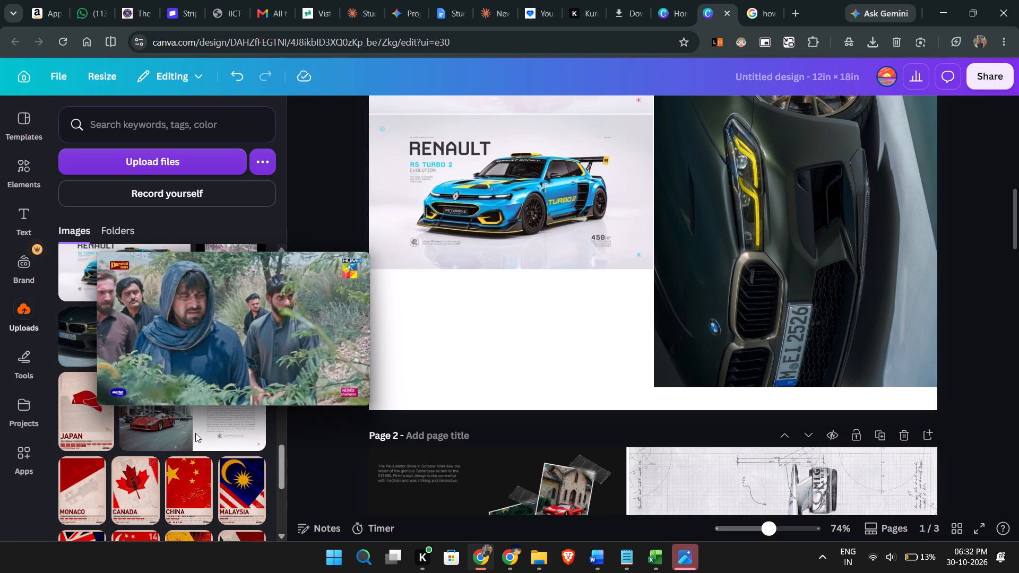
scroll(195, 433, down, 1)
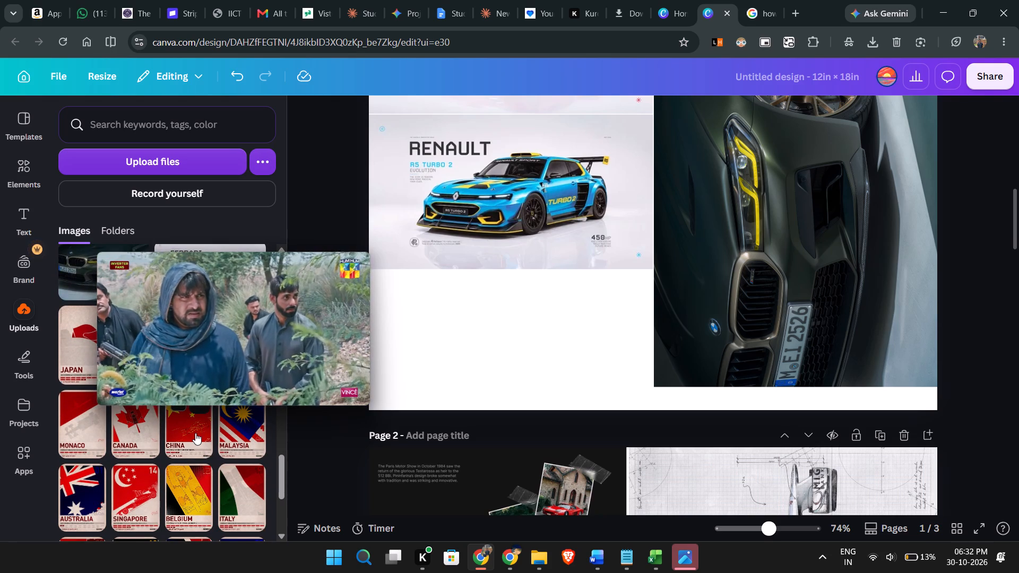
scroll(405, 402, up, 6)
scroll(406, 402, down, 1)
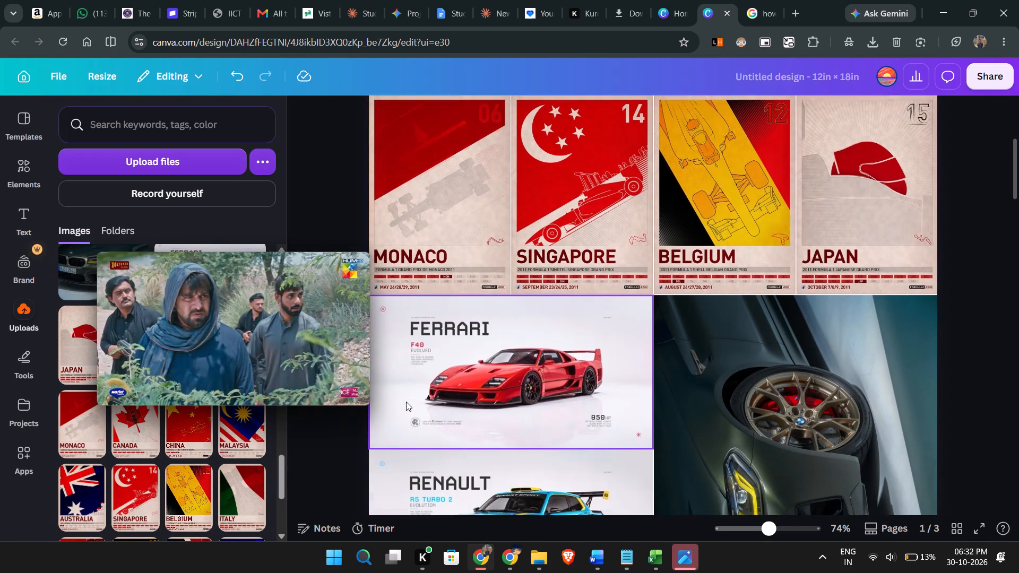
scroll(406, 402, down, 4)
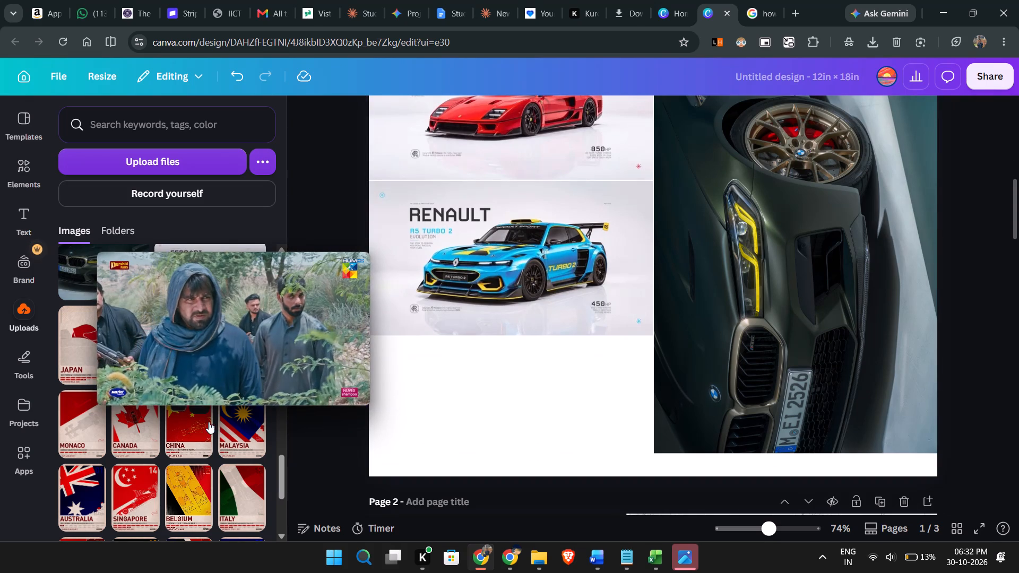
drag(265, 341, 280, 152)
scroll(187, 395, down, 2)
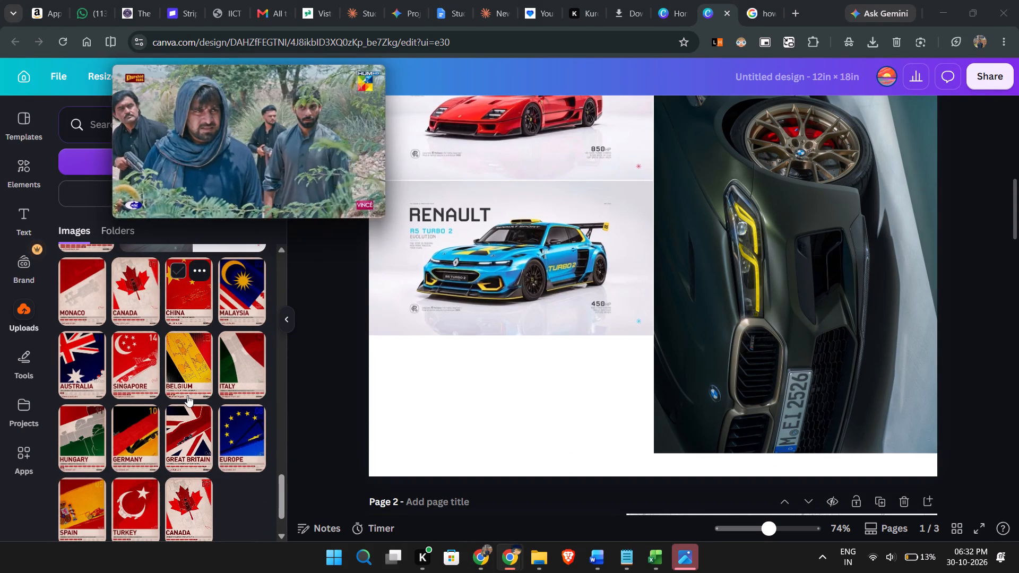
scroll(209, 456, down, 1)
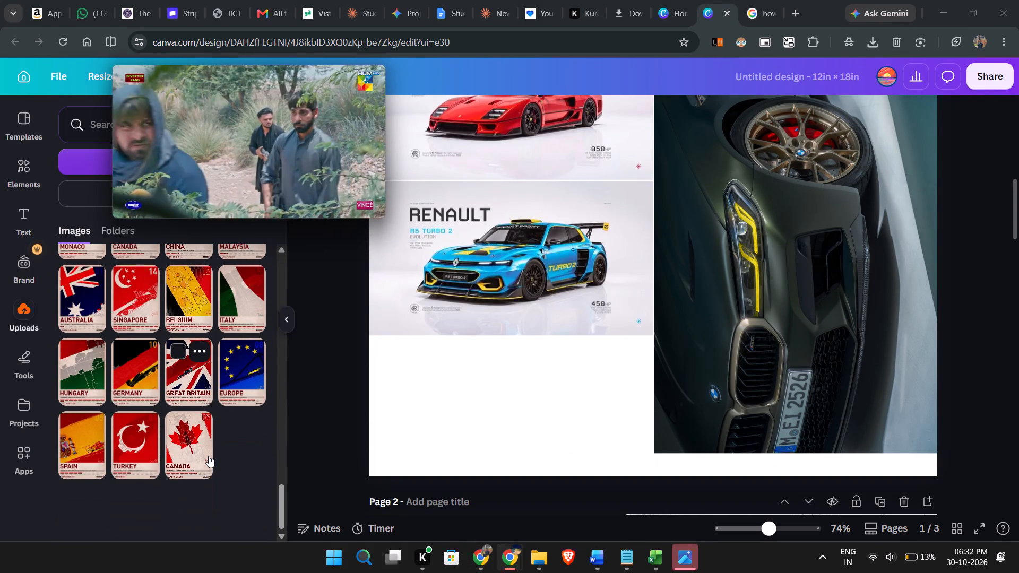
scroll(209, 456, up, 2)
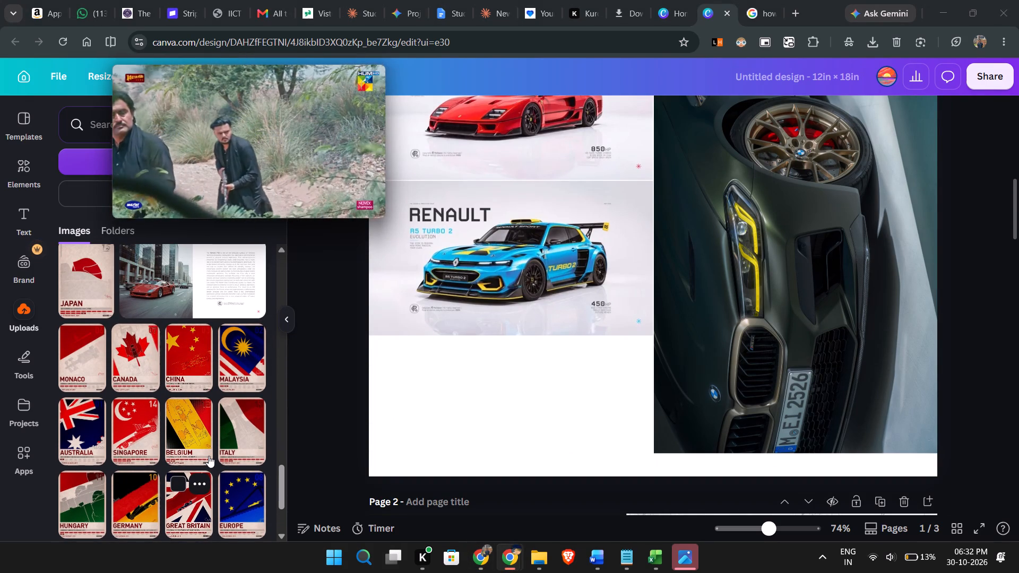
scroll(416, 450, up, 2)
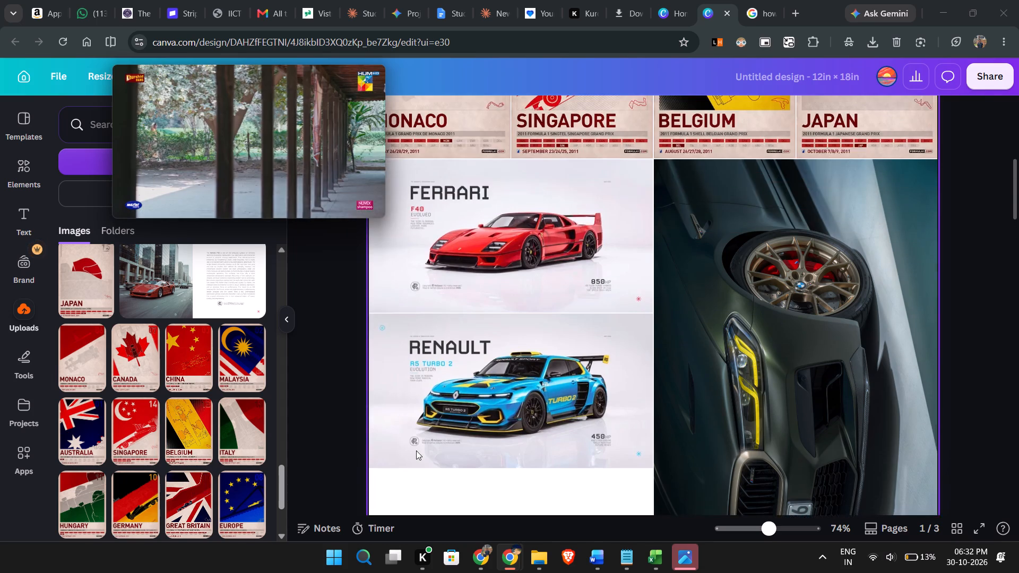
scroll(416, 450, up, 6)
scroll(414, 447, down, 1)
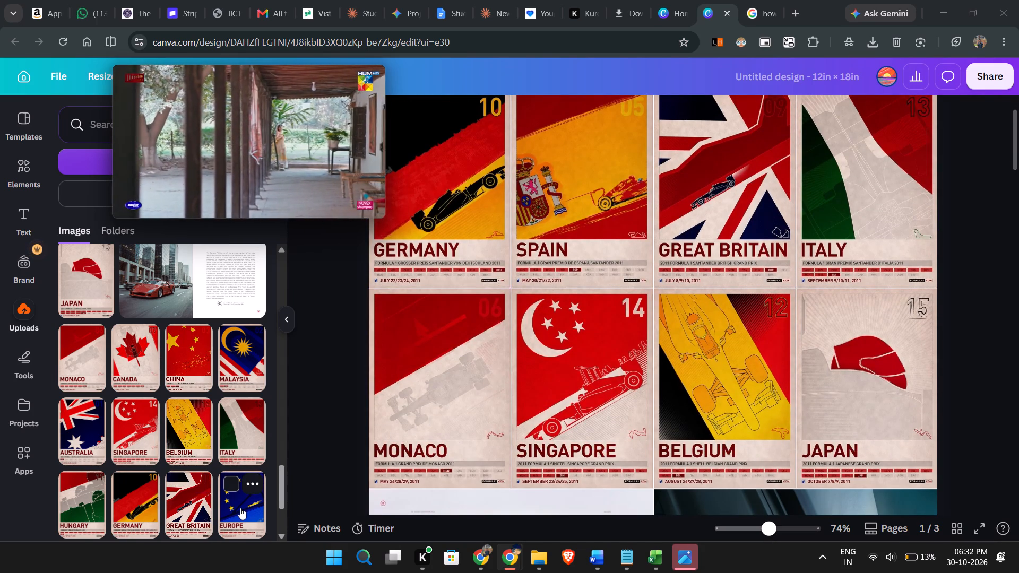
scroll(185, 546, down, 1)
scroll(229, 504, down, 1)
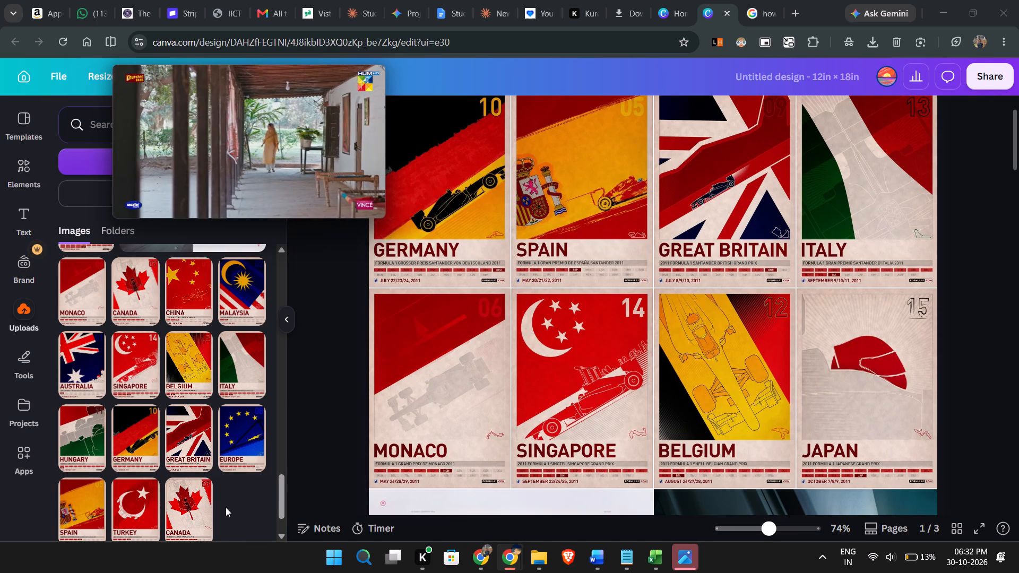
scroll(226, 507, down, 1)
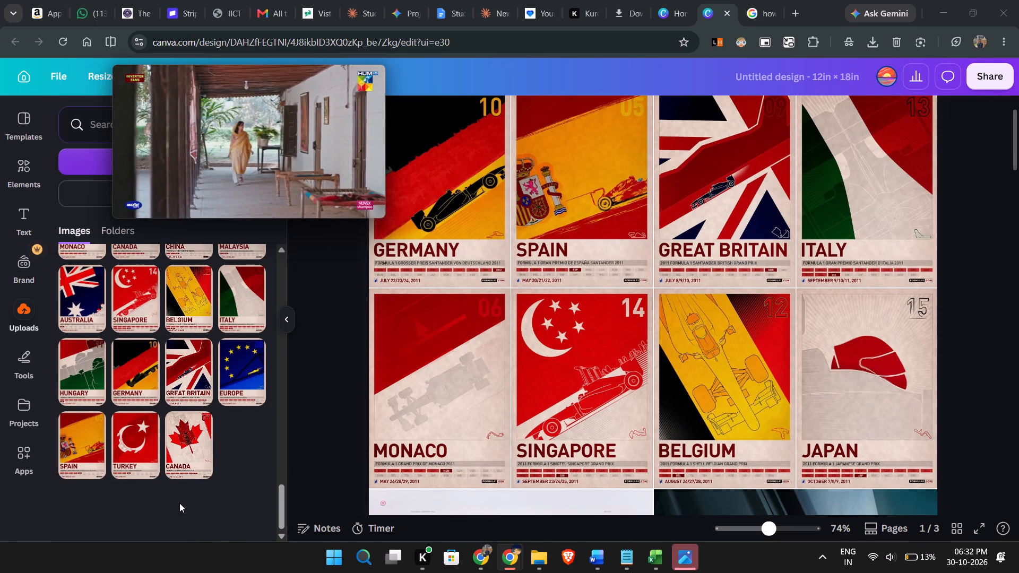
scroll(179, 503, up, 1)
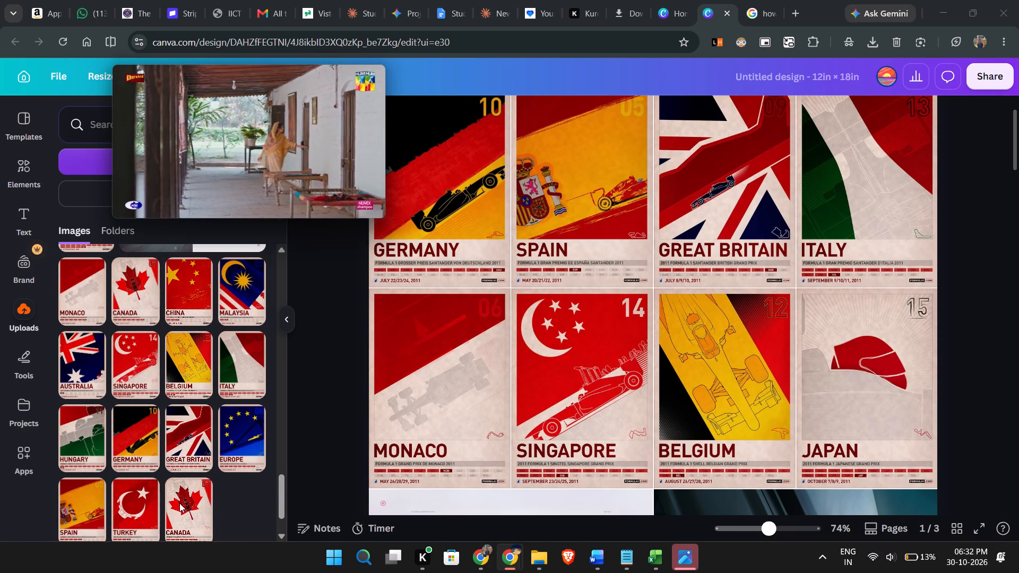
scroll(179, 503, up, 1)
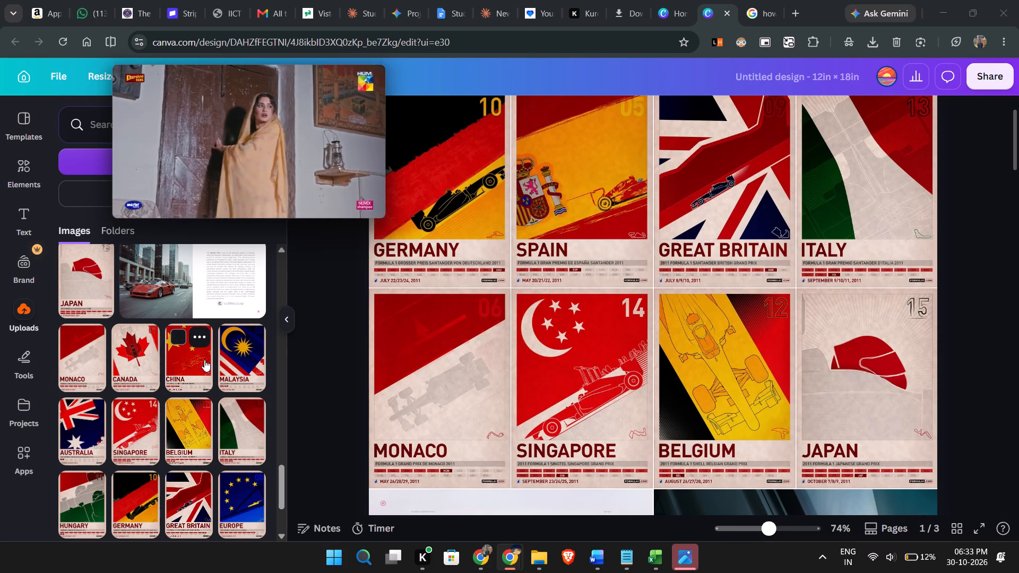
scroll(204, 360, down, 2)
scroll(204, 360, up, 1)
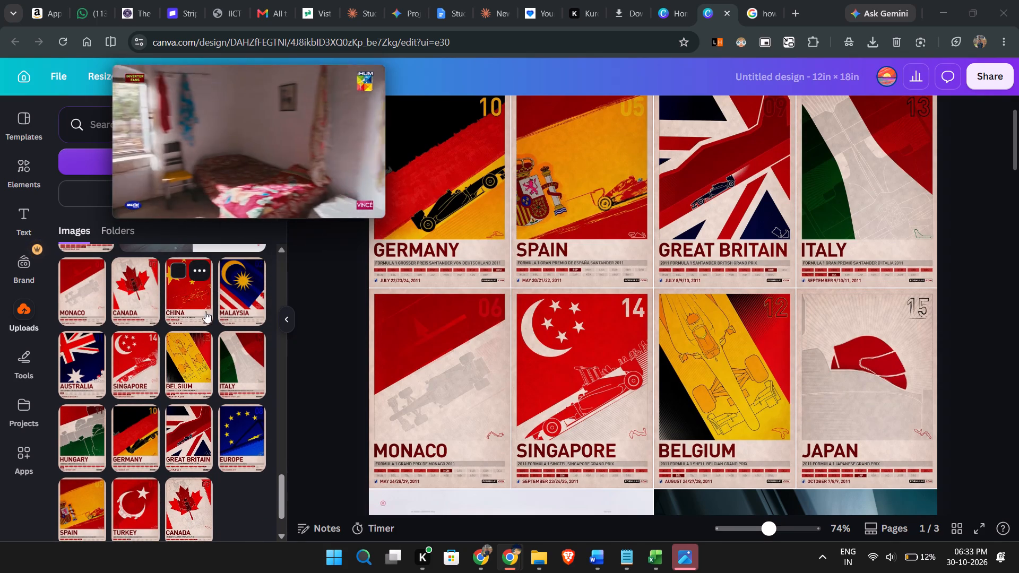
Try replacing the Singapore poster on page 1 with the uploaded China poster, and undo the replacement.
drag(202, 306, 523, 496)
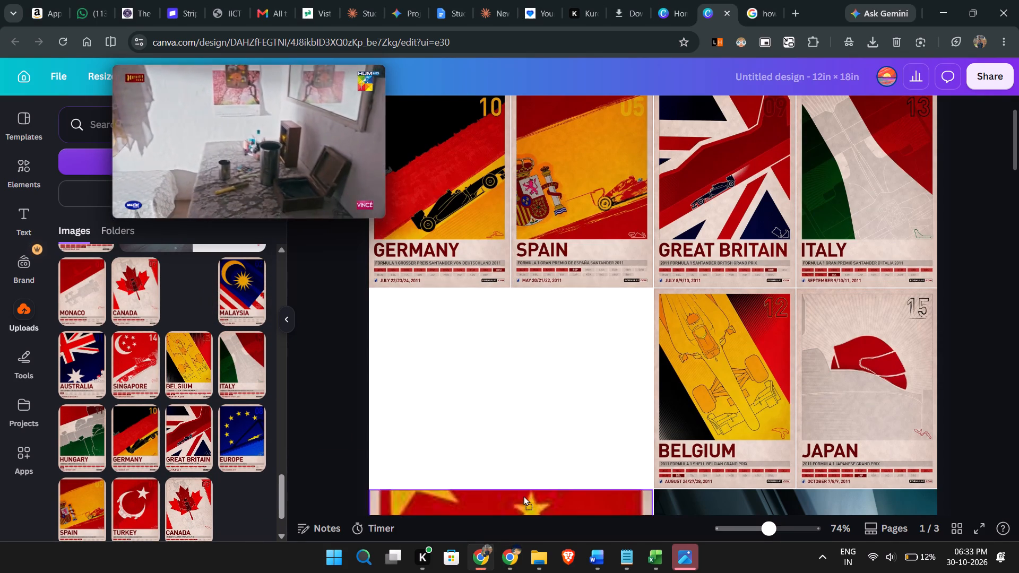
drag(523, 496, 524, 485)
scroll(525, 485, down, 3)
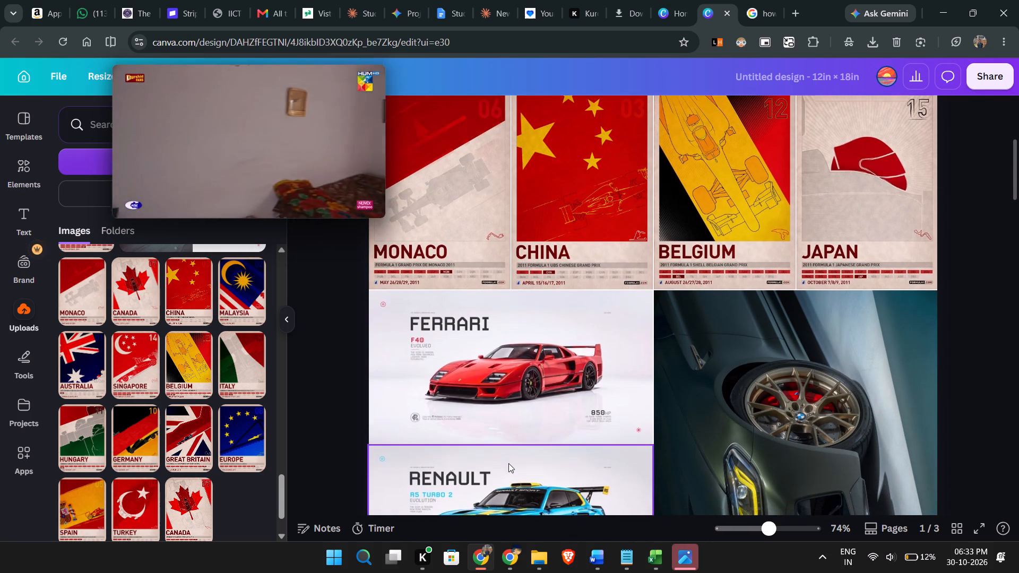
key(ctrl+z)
Add the uploaded China Grand Prix poster to page 1 as a separate image in the blank space below the Renault card.
scroll(240, 395, down, 2)
scroll(393, 414, down, 3)
scroll(454, 427, down, 2)
scroll(412, 386, up, 2)
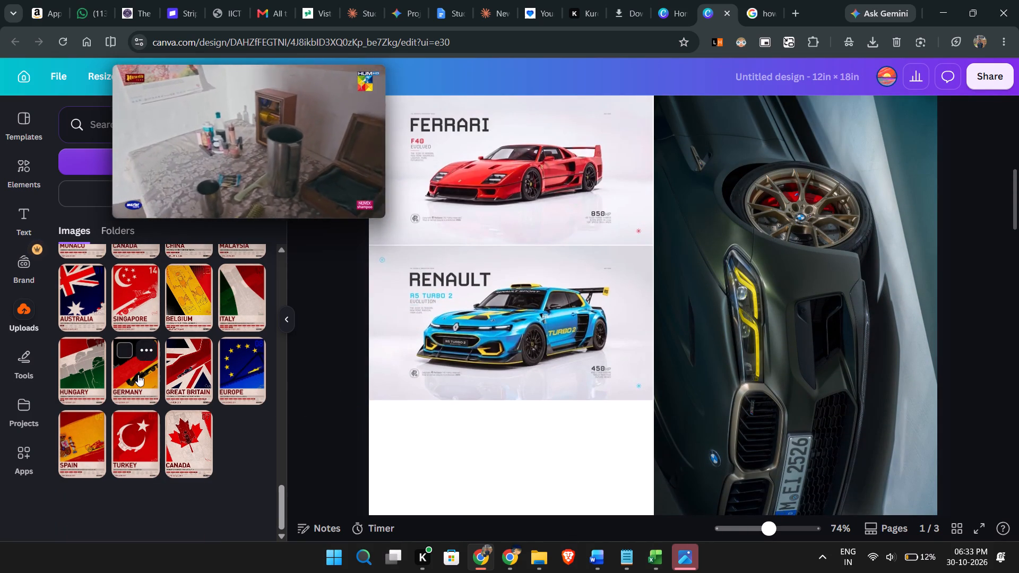
scroll(179, 416, up, 1)
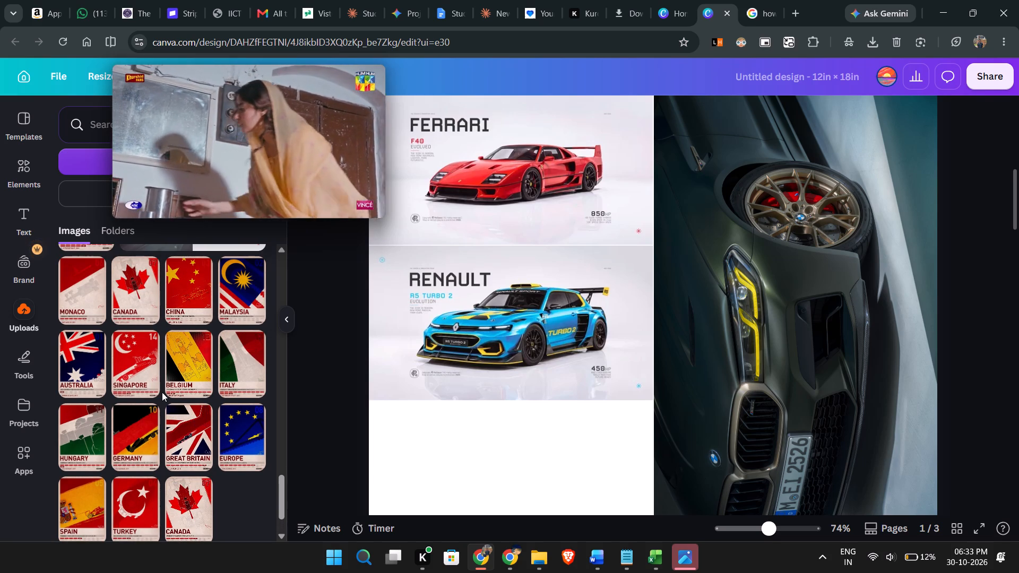
drag(176, 292, 478, 341)
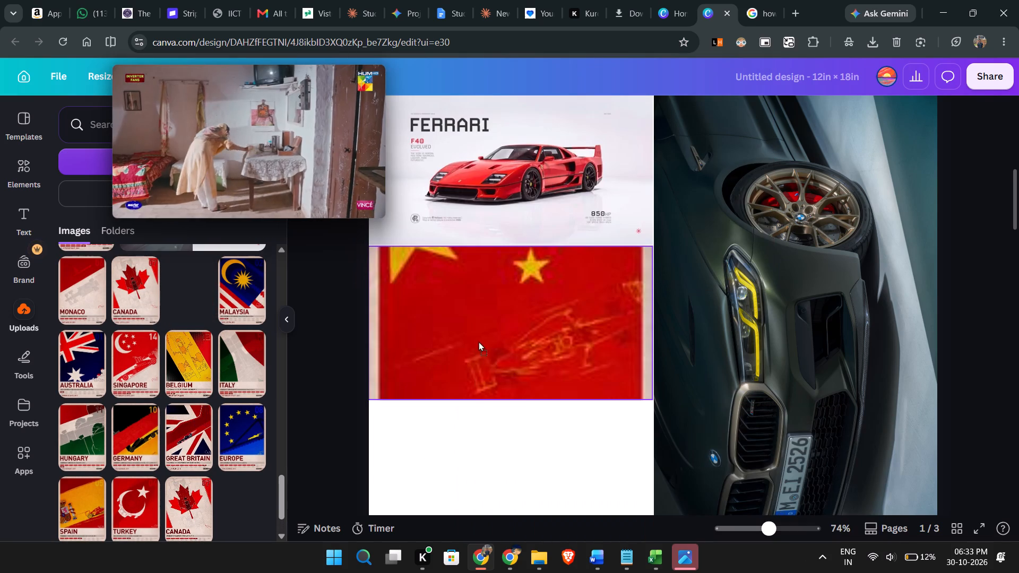
drag(478, 341, 481, 427)
drag(574, 450, 568, 435)
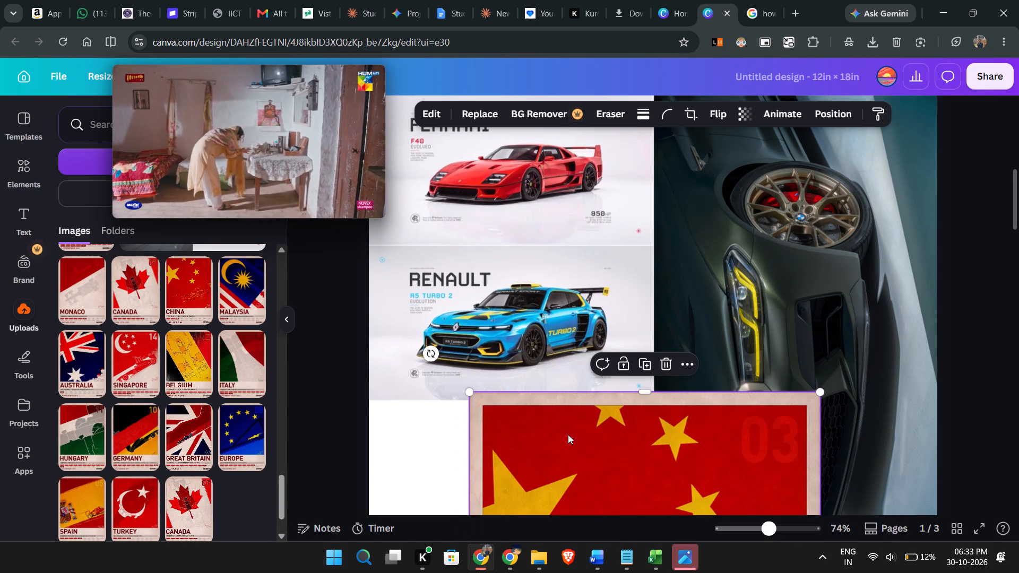
Shrink the China poster to the neighbouring posters' size and align it over the Singapore poster, between Monaco and Belgium.
drag(568, 435, 505, 166)
scroll(644, 450, down, 1)
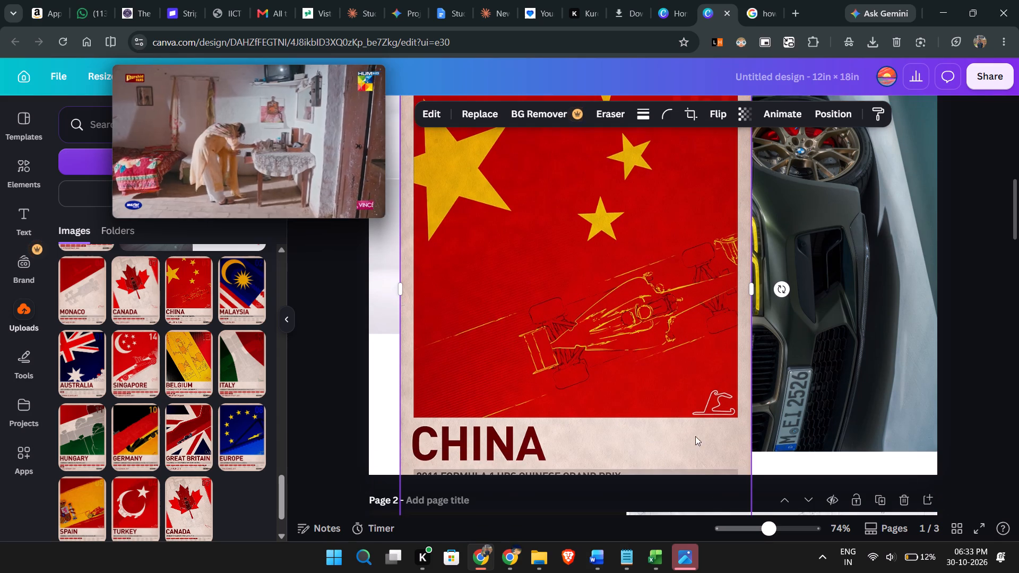
scroll(626, 414, up, 2)
drag(399, 172, 618, 419)
drag(677, 473, 553, 172)
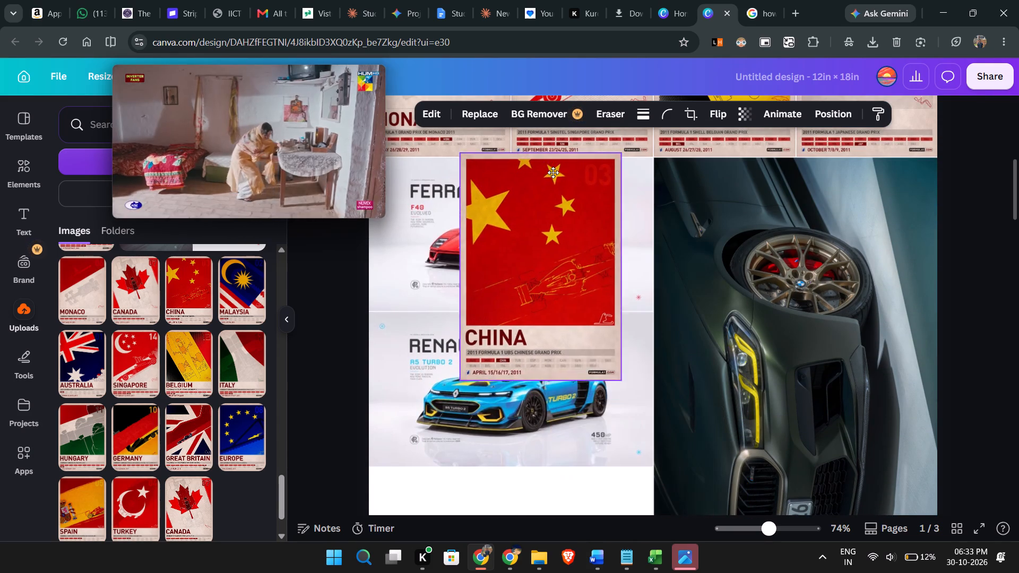
drag(553, 172, 583, 161)
scroll(583, 161, up, 3)
drag(581, 388, 589, 247)
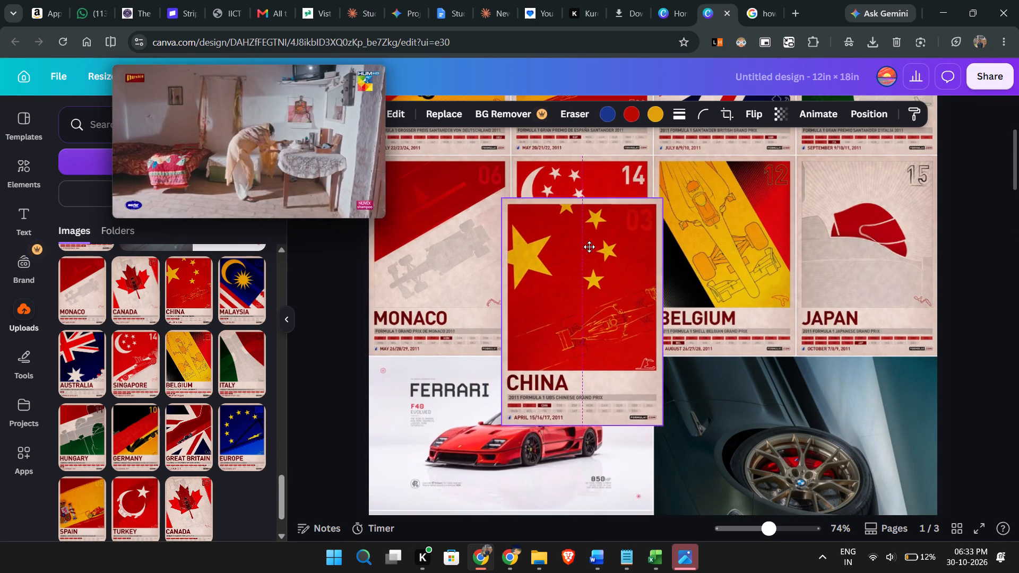
drag(589, 247, 601, 215)
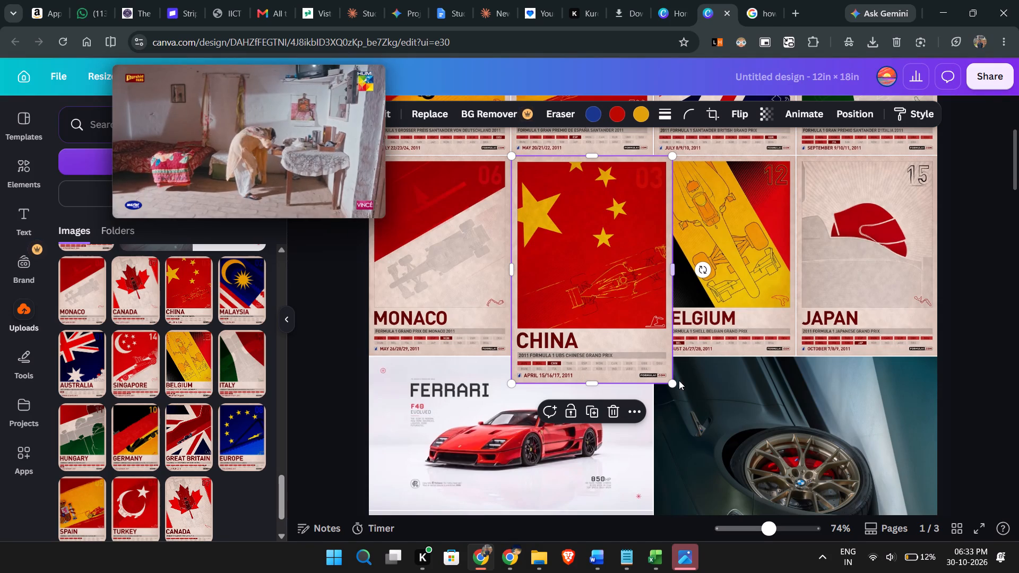
drag(672, 387, 651, 353)
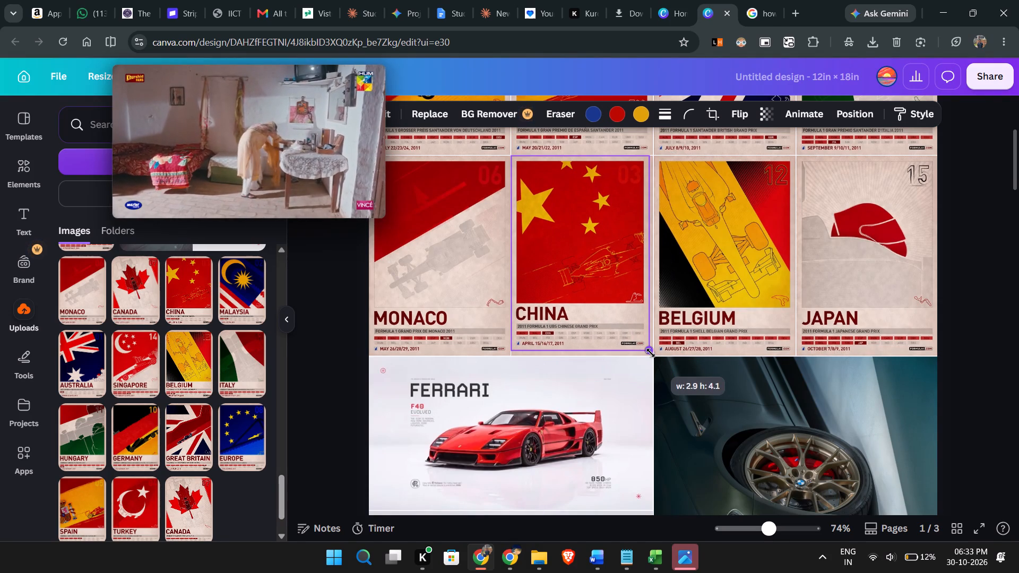
drag(651, 353, 654, 354)
Copy the Singapore poster from beneath the China poster and paste it into the blank area below the Renault card on page 1.
scroll(657, 397, up, 4)
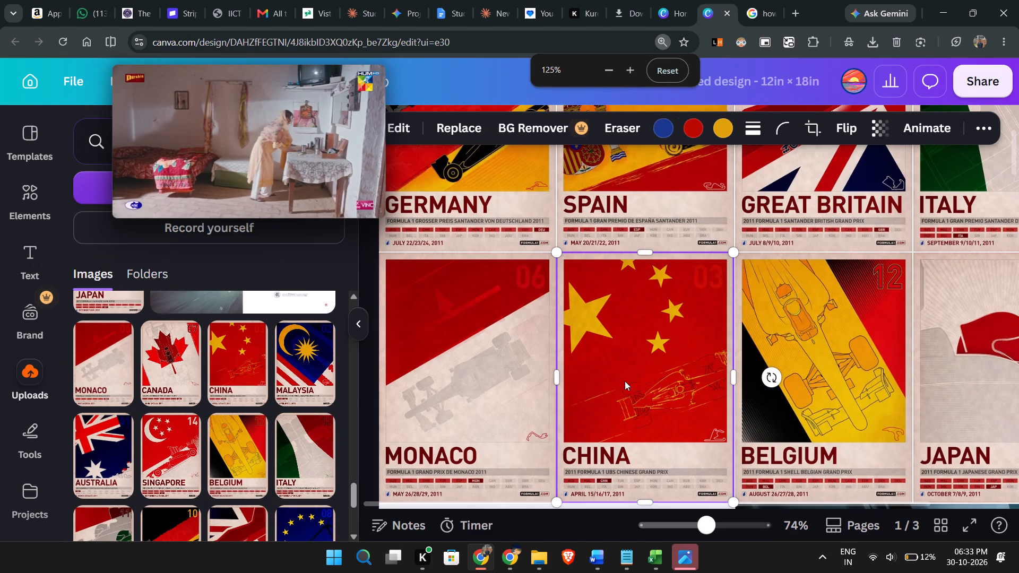
click(676, 68)
scroll(686, 319, down, 1)
ctrl+scroll(588, 282, up, 7)
scroll(545, 369, down, 1)
click(547, 351)
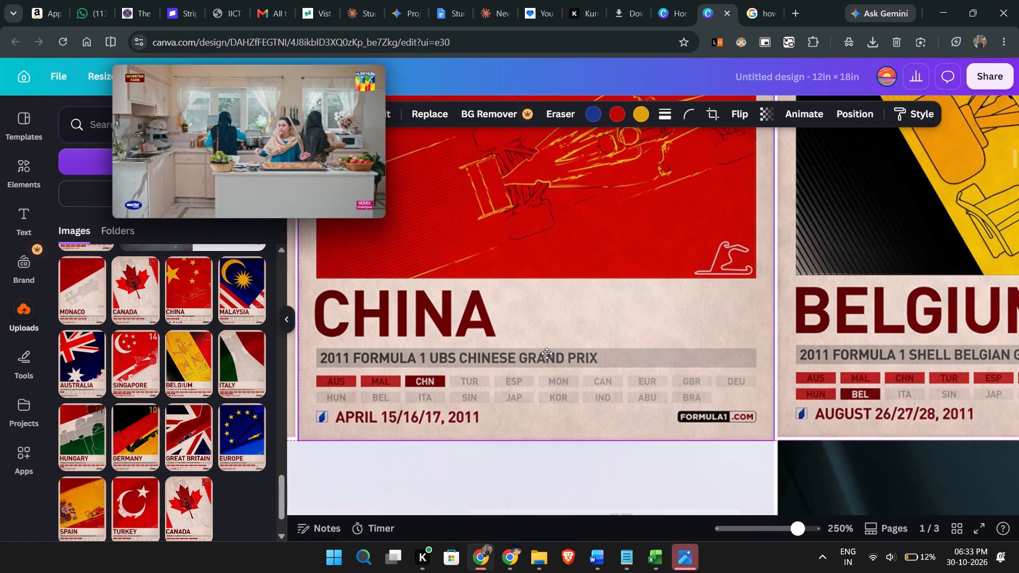
key(ctrl+c)
scroll(549, 343, down, 4)
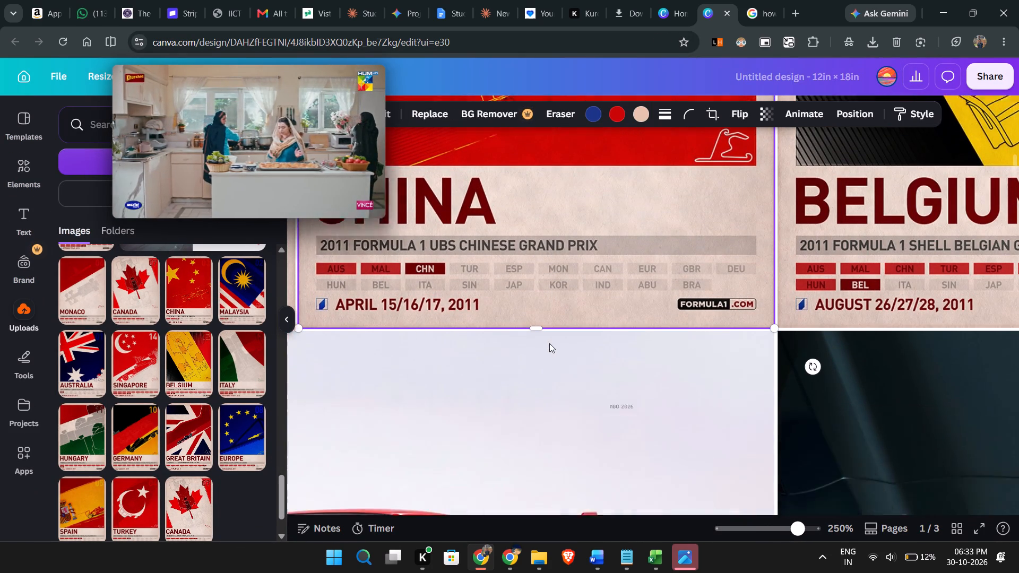
scroll(549, 343, down, 10)
ctrl+scroll(549, 343, down, 3)
scroll(552, 361, down, 3)
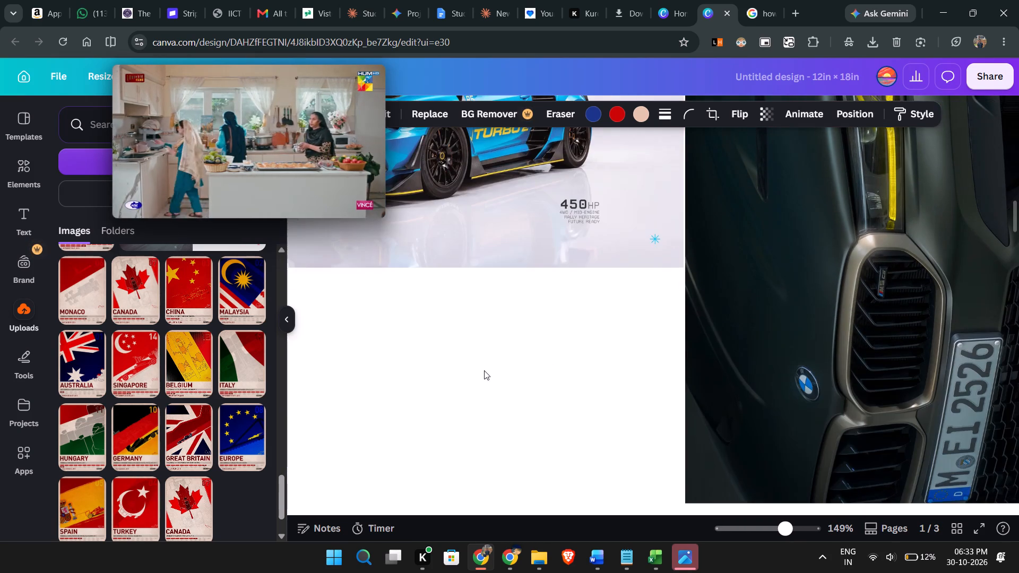
scroll(624, 468, down, 1)
drag(603, 511, 572, 511)
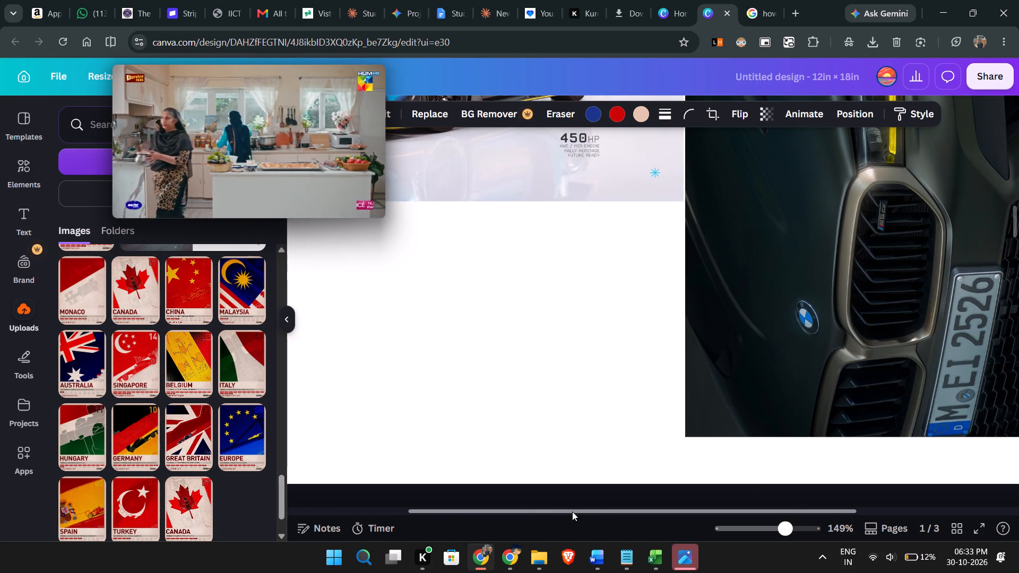
drag(572, 511, 519, 508)
click(493, 314)
key(ctrl+v)
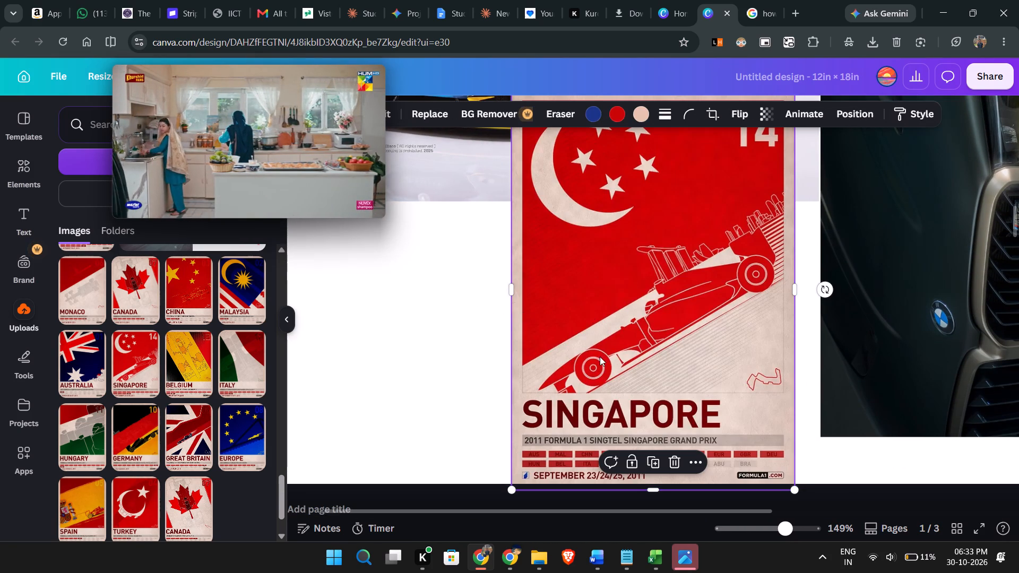
Rotate the pasted Singapore poster on page 1 a quarter turn clockwise so it lies sideways.
scroll(663, 376, down, 2)
drag(658, 268, 649, 193)
drag(822, 319, 576, 314)
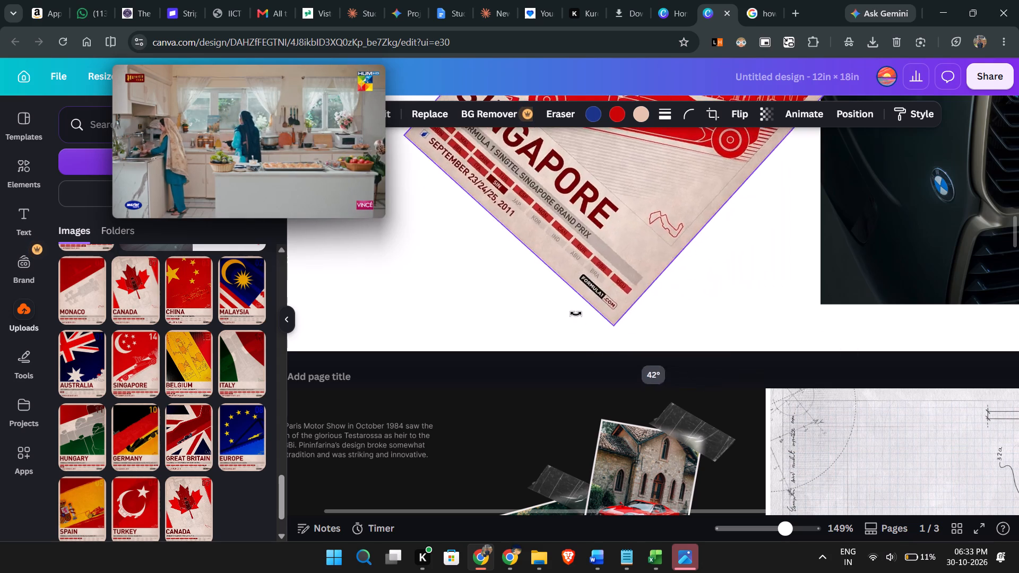
drag(576, 314, 480, 220)
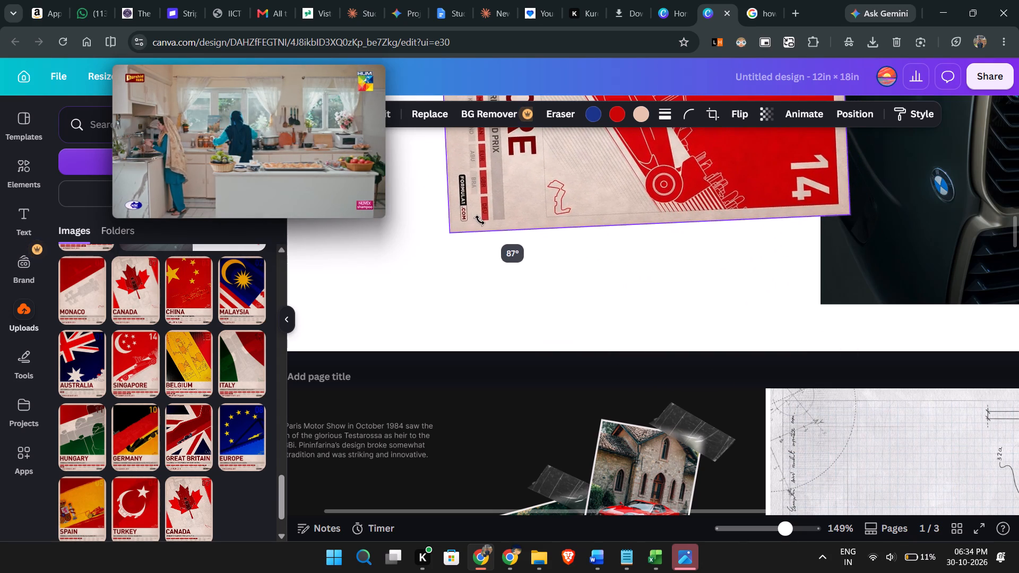
drag(480, 220, 477, 214)
Position the sideways Singapore poster just below the Renault card, against the BMW image and the bottom edge of page 1.
drag(626, 180, 606, 221)
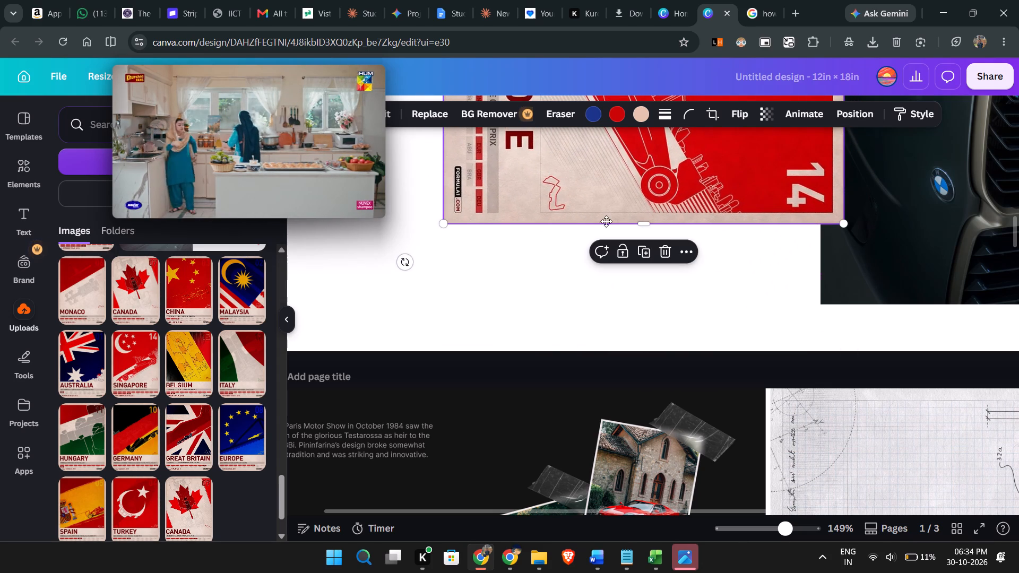
drag(606, 221, 548, 294)
scroll(549, 291, up, 3)
scroll(615, 324, down, 1)
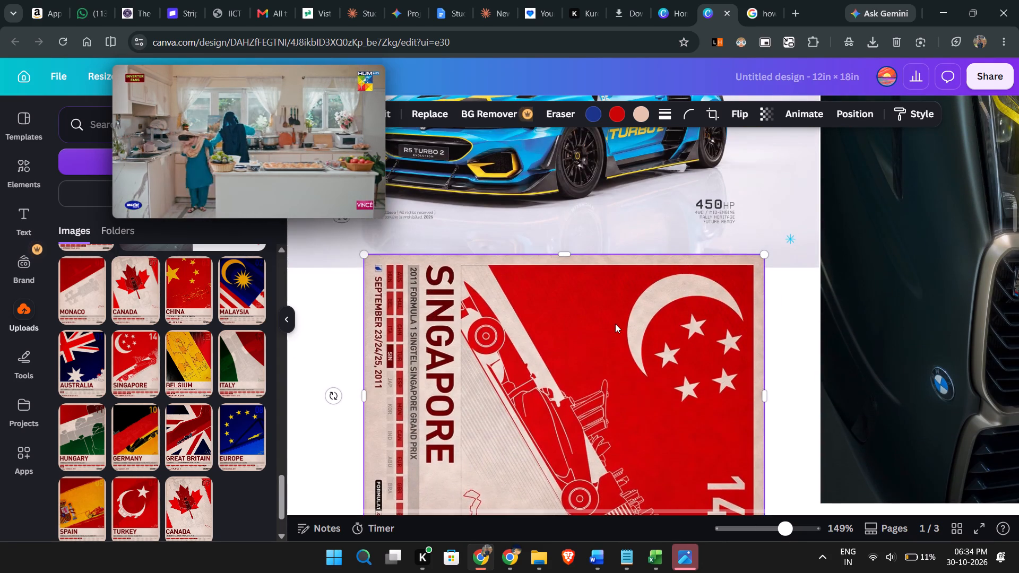
scroll(615, 324, down, 2)
drag(631, 241, 631, 255)
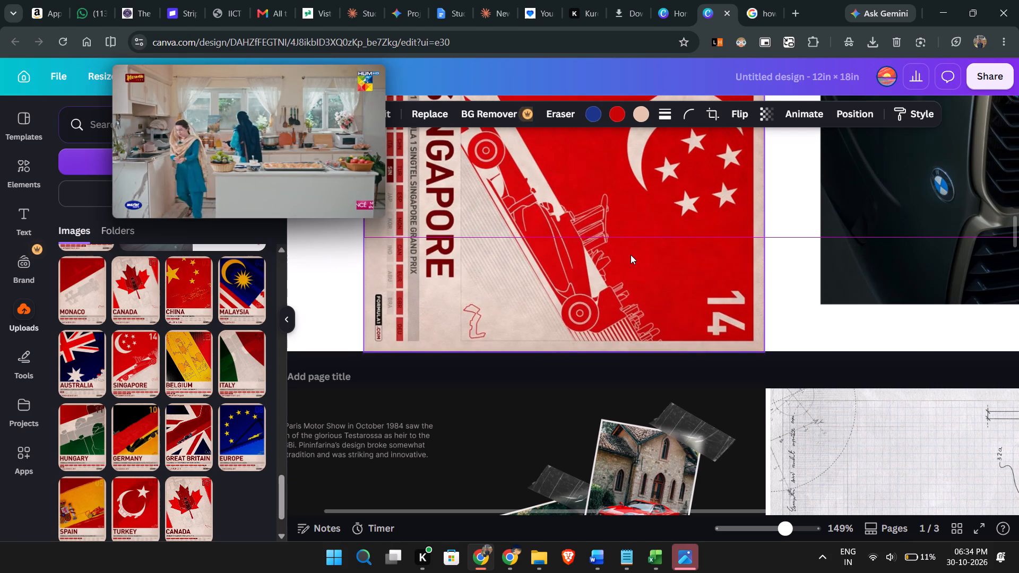
scroll(631, 255, up, 2)
drag(614, 284, 655, 289)
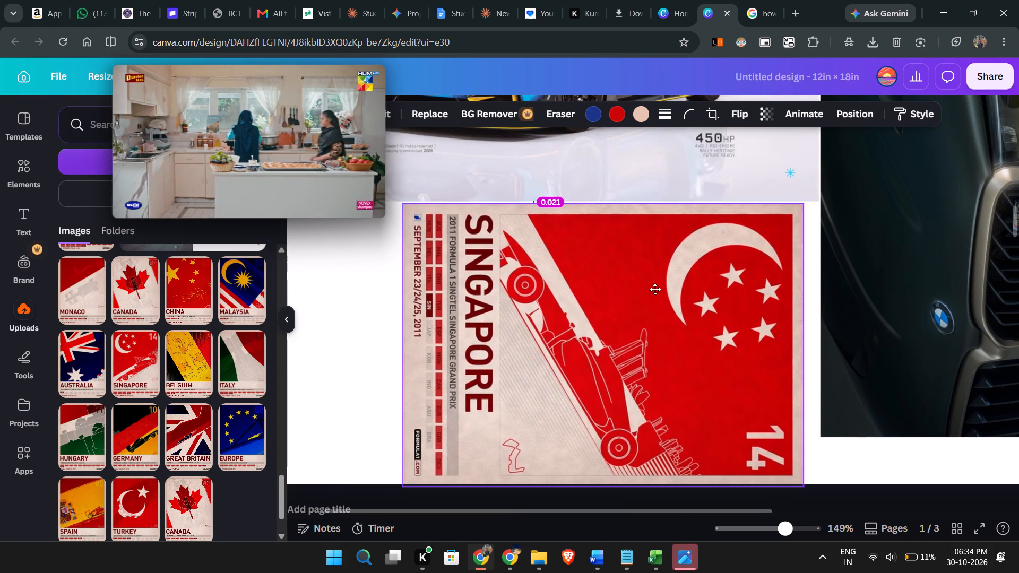
drag(655, 289, 660, 287)
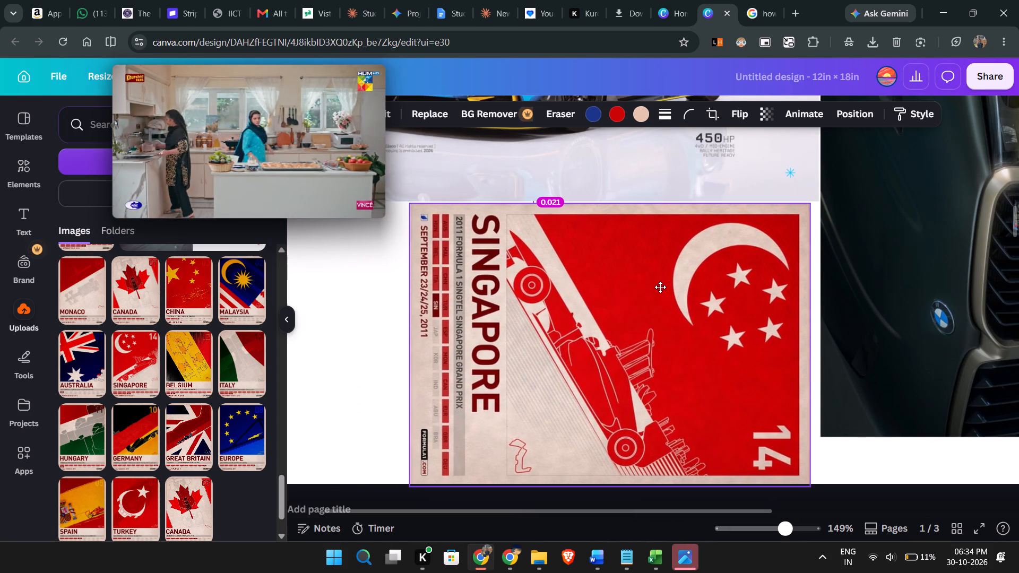
drag(660, 287, 665, 286)
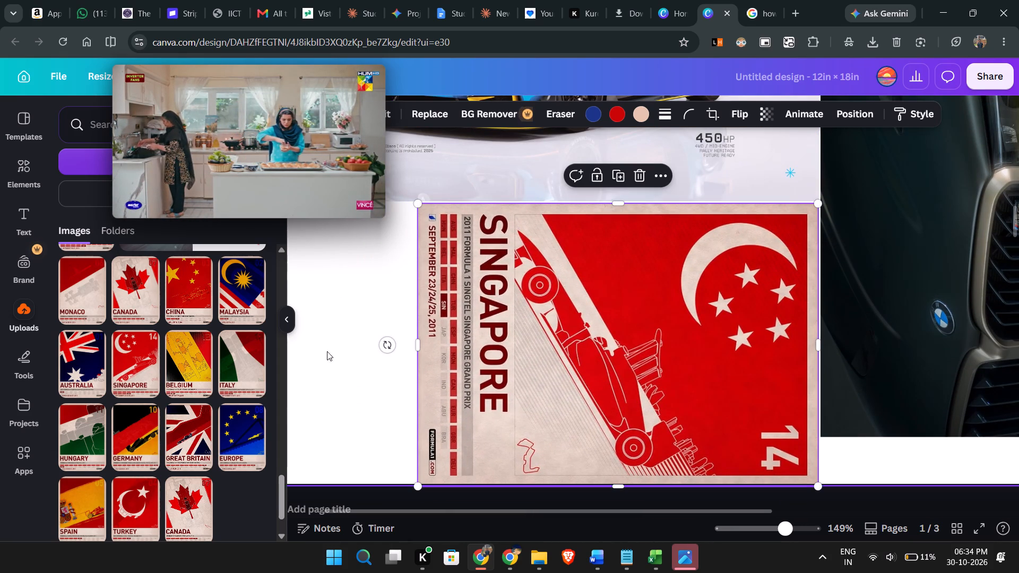
click(336, 415)
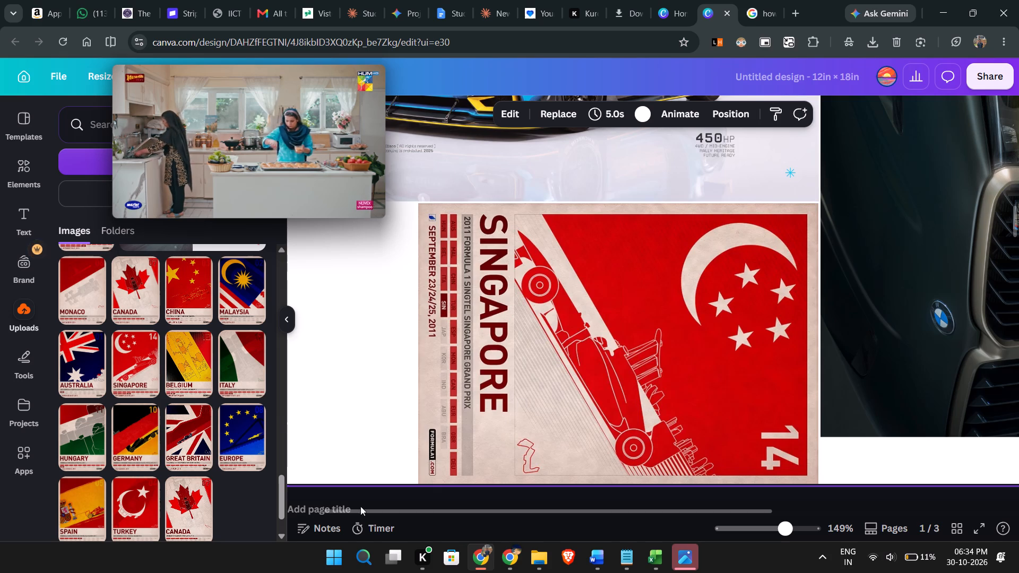
click(439, 498)
Zoom out and review page 1's layout, from the country poster grid down to the space around the sideways Singapore poster.
ctrl+scroll(439, 498, down, 3)
scroll(471, 436, down, 1)
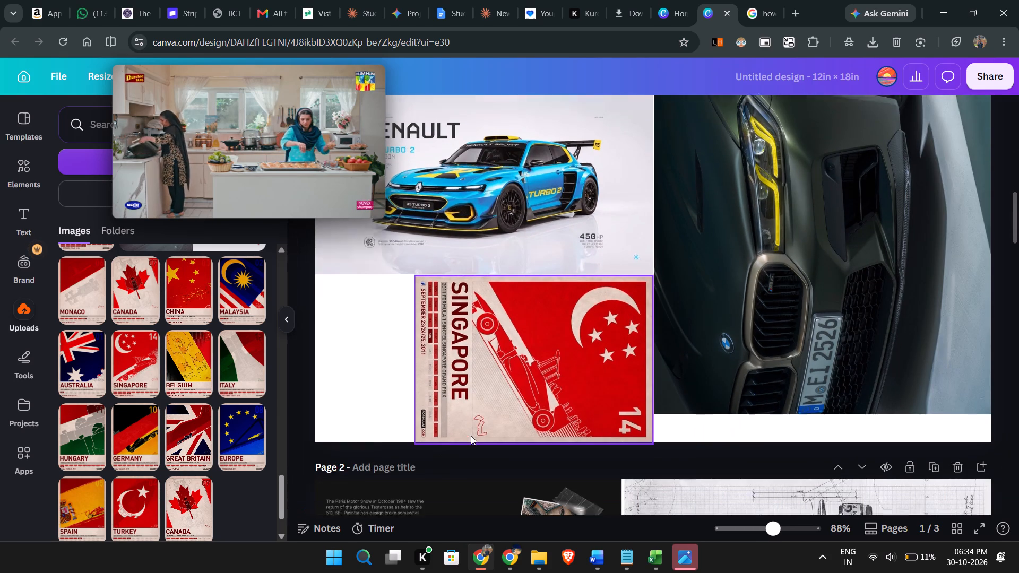
scroll(567, 393, down, 2)
scroll(669, 311, up, 2)
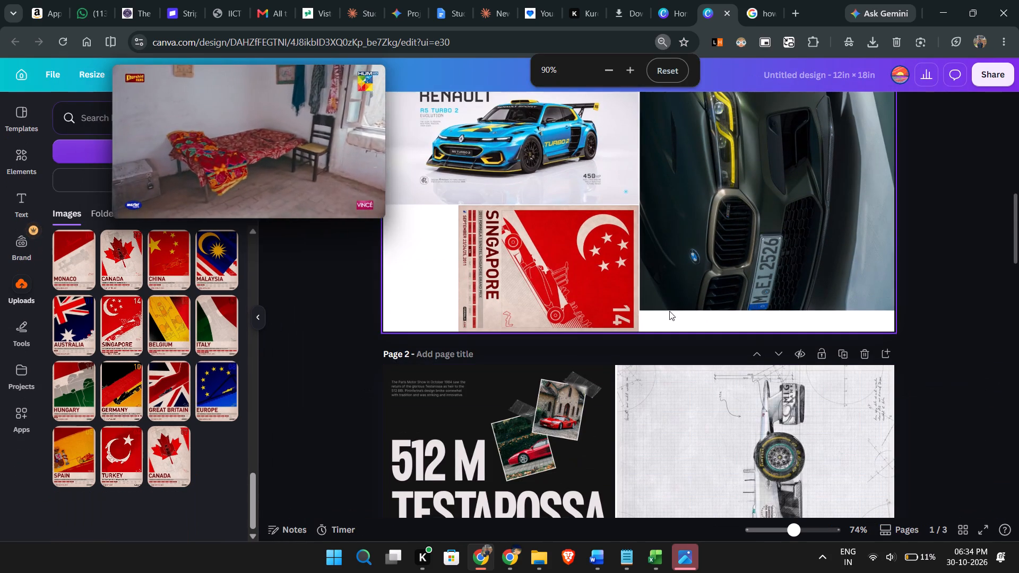
scroll(669, 311, up, 7)
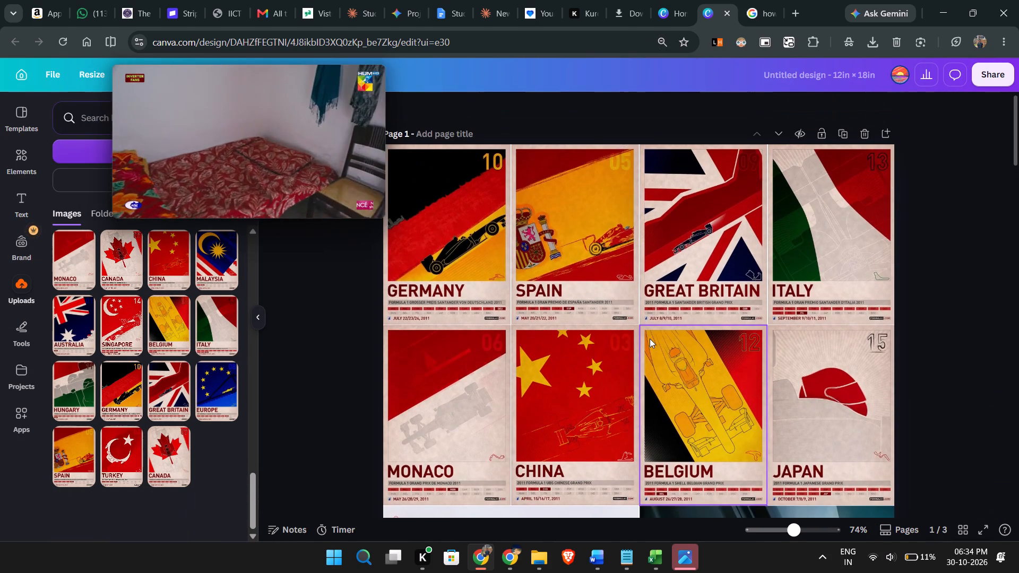
scroll(650, 338, up, 1)
scroll(650, 338, down, 7)
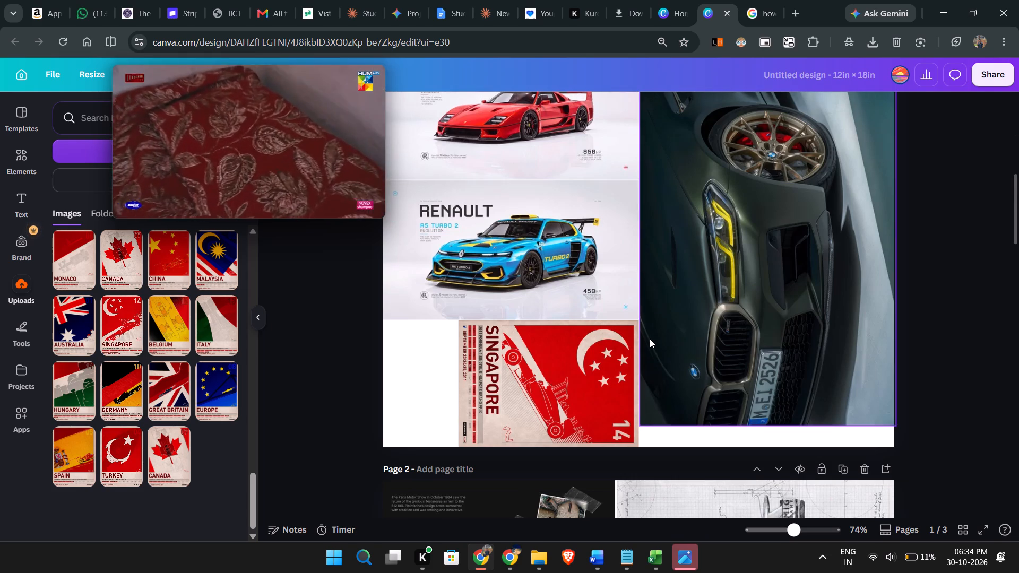
scroll(650, 338, down, 2)
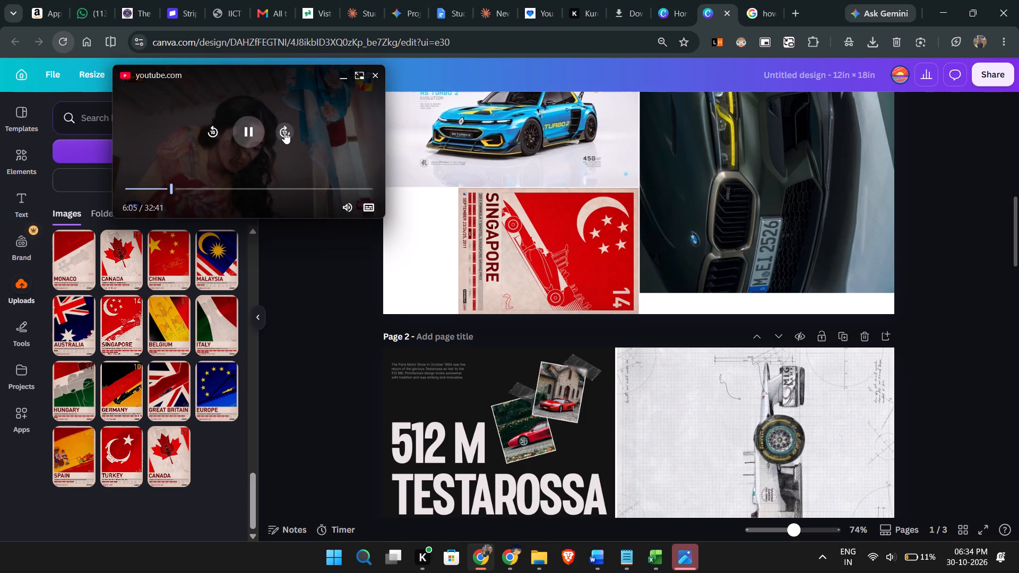
Skip ahead in the floating YouTube video, return it to its browser tab, and continue skipping forward through the episode.
click(284, 132)
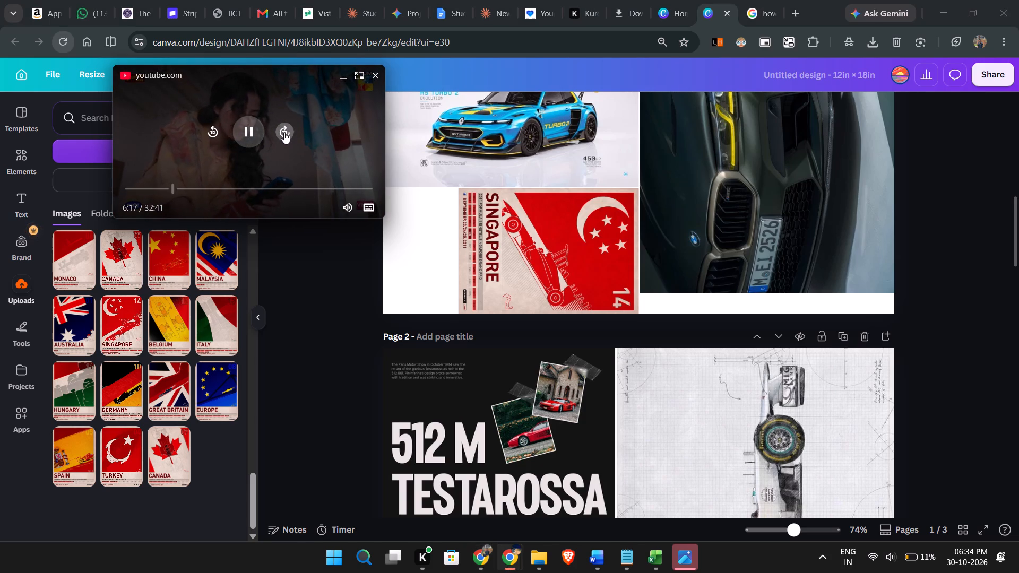
click(284, 132)
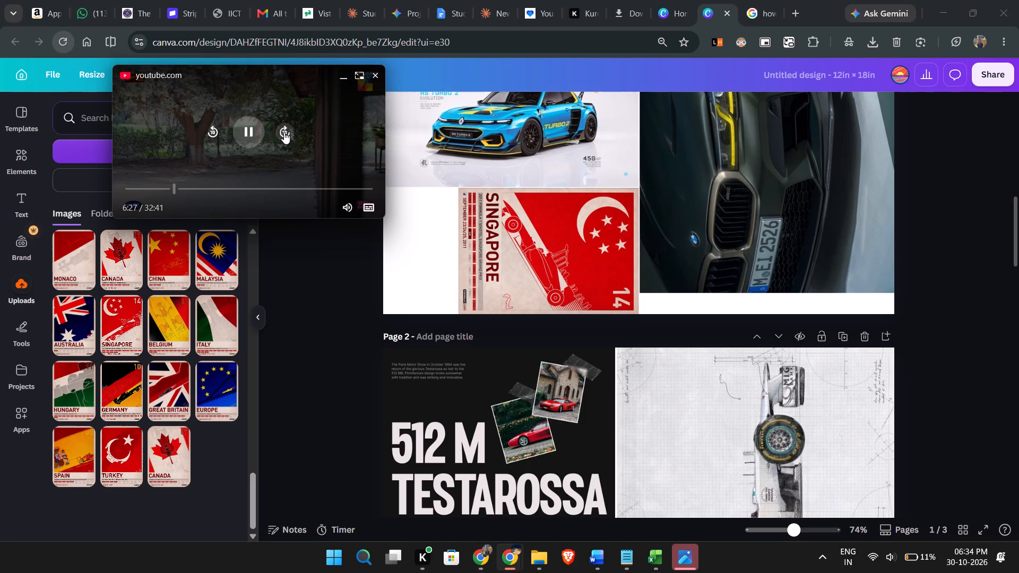
click(355, 77)
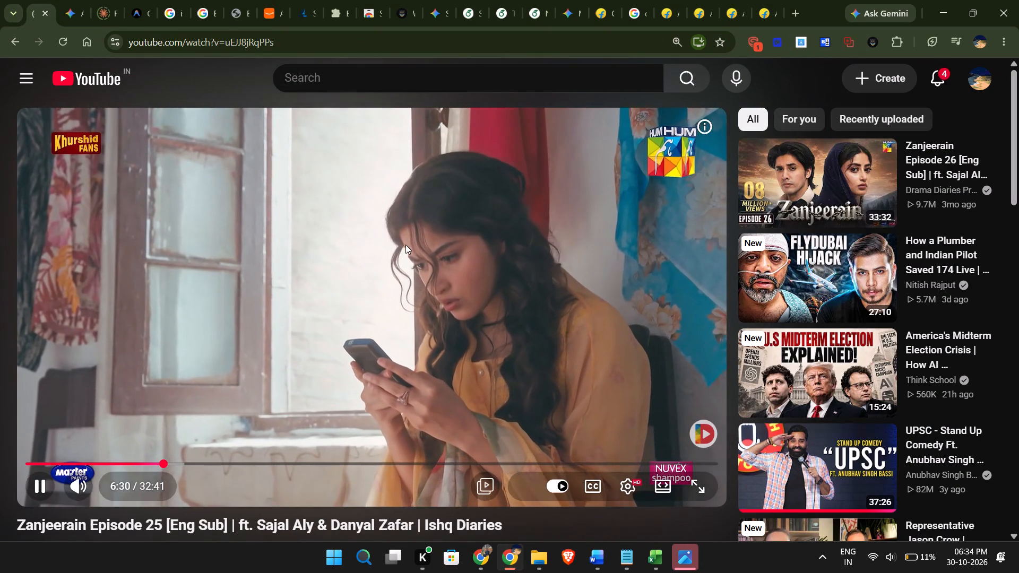
key(Right)
key(Right)
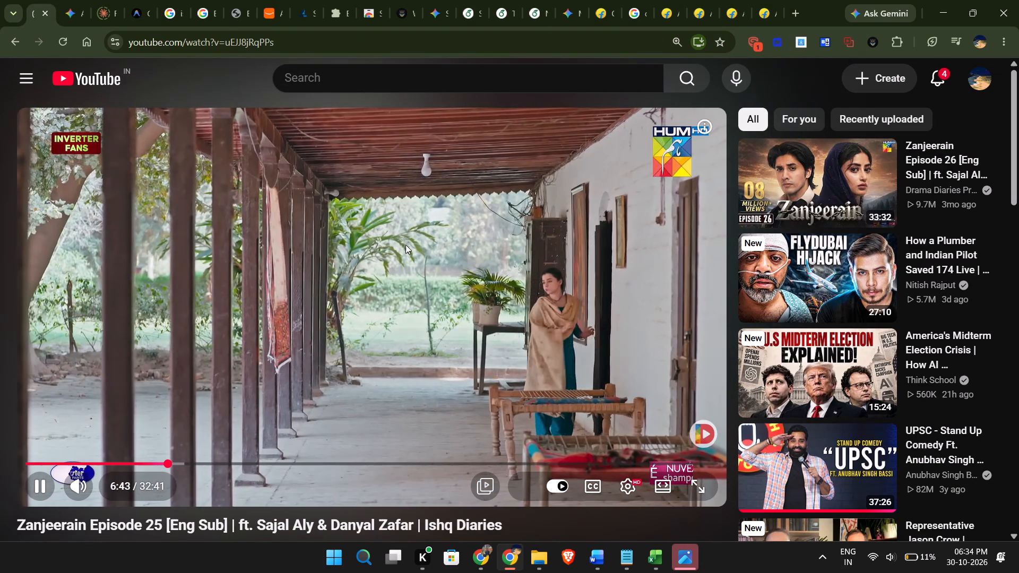
key(Right)
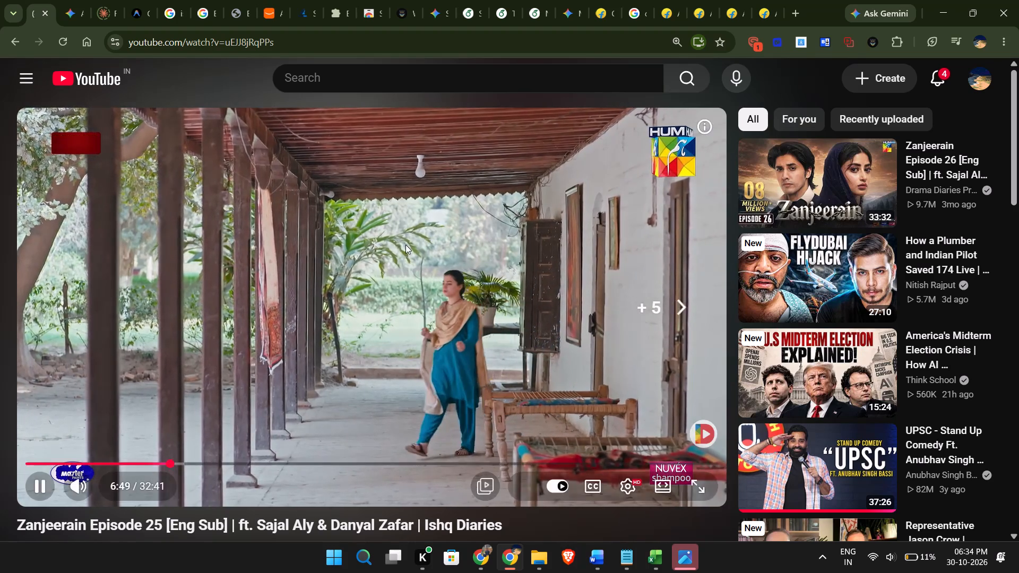
key(Right)
key(Right)
key(Right)
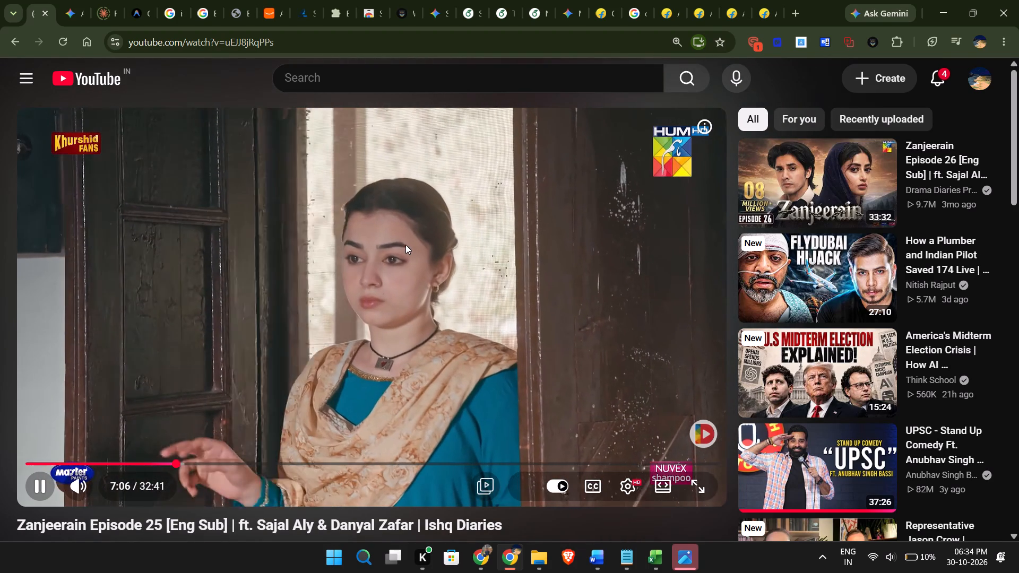
key(Right)
key(Right)
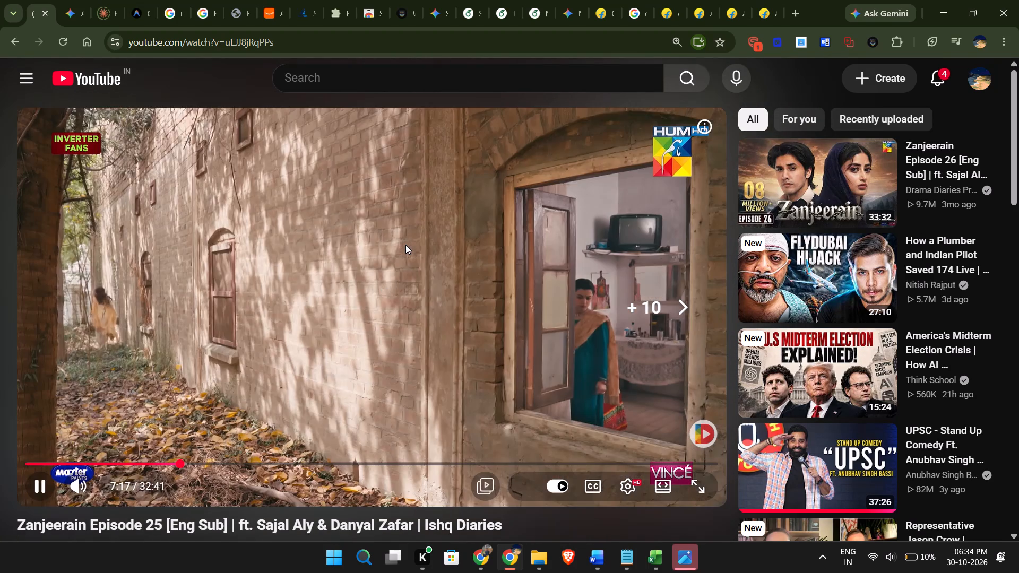
key(Right)
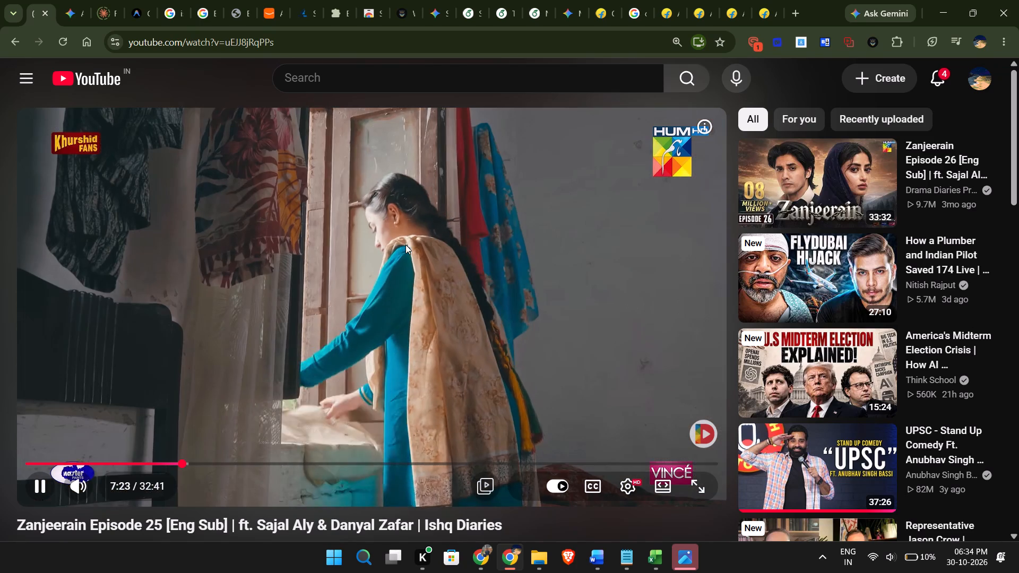
key(Right)
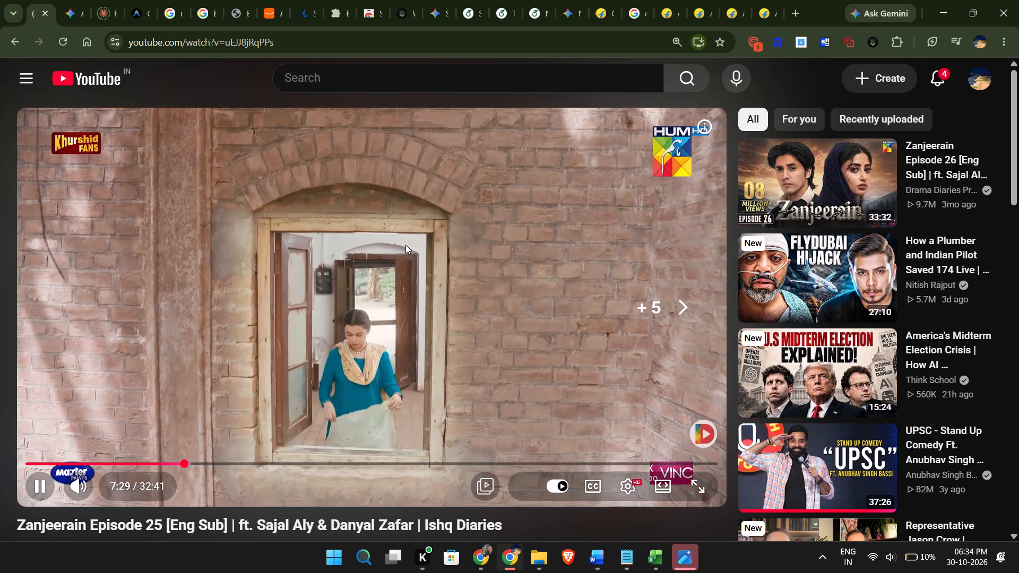
key(Right)
key(Right)
key(Right)
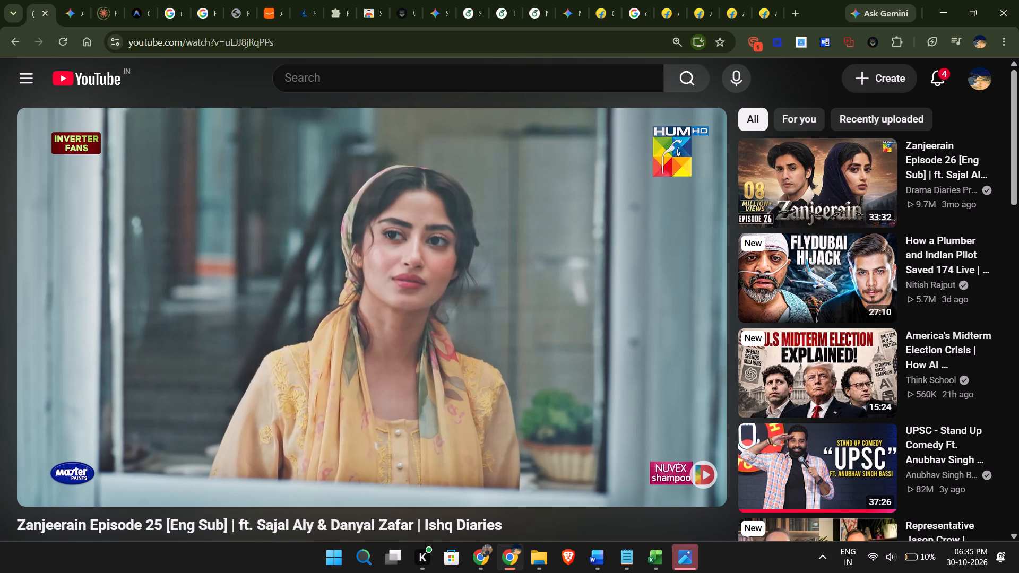
key(Right)
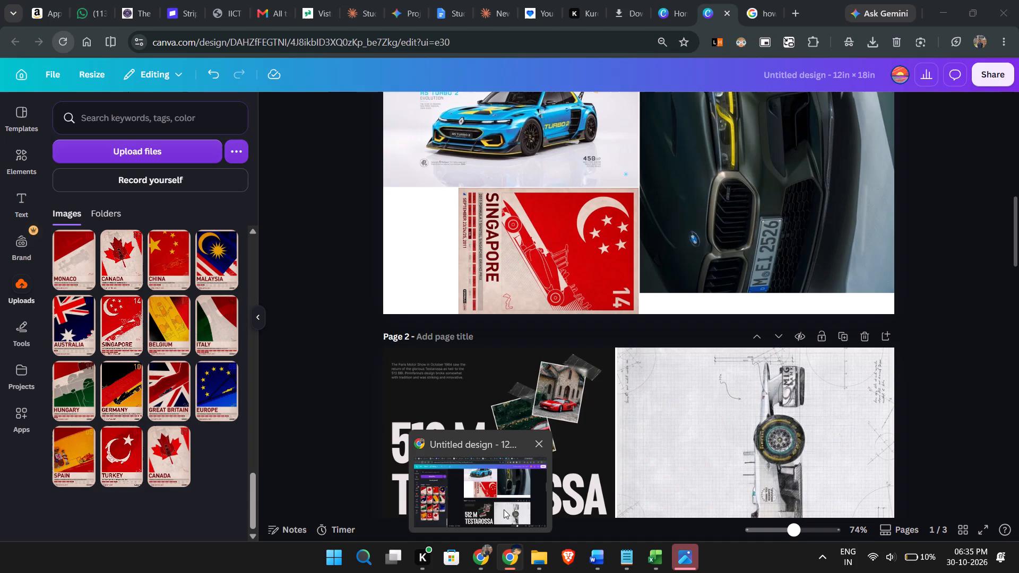
Switch back to the Canva design and examine pages 2 and 3 for blank space, along with the uploaded images.
click(504, 509)
scroll(530, 334, down, 2)
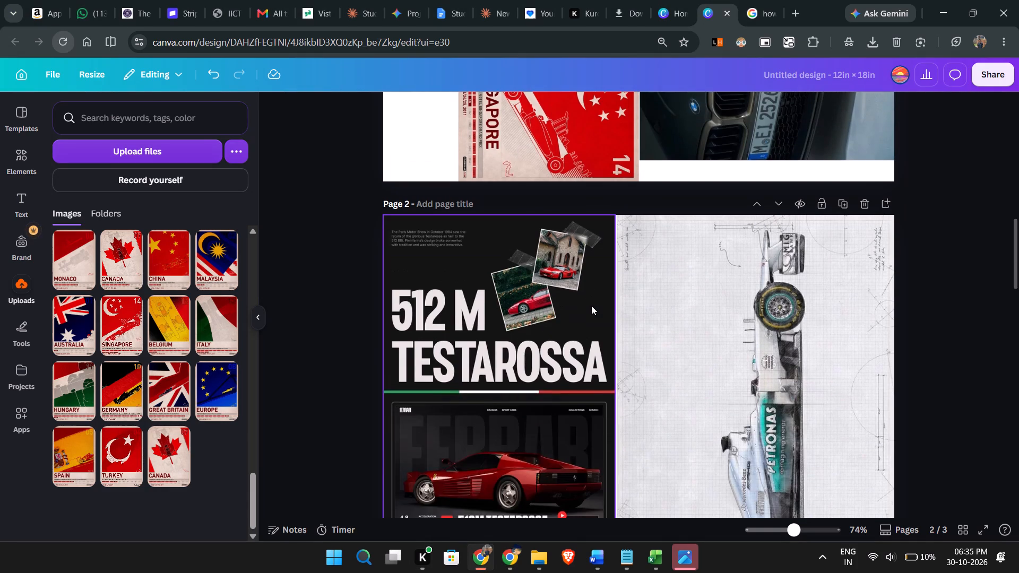
scroll(591, 306, down, 4)
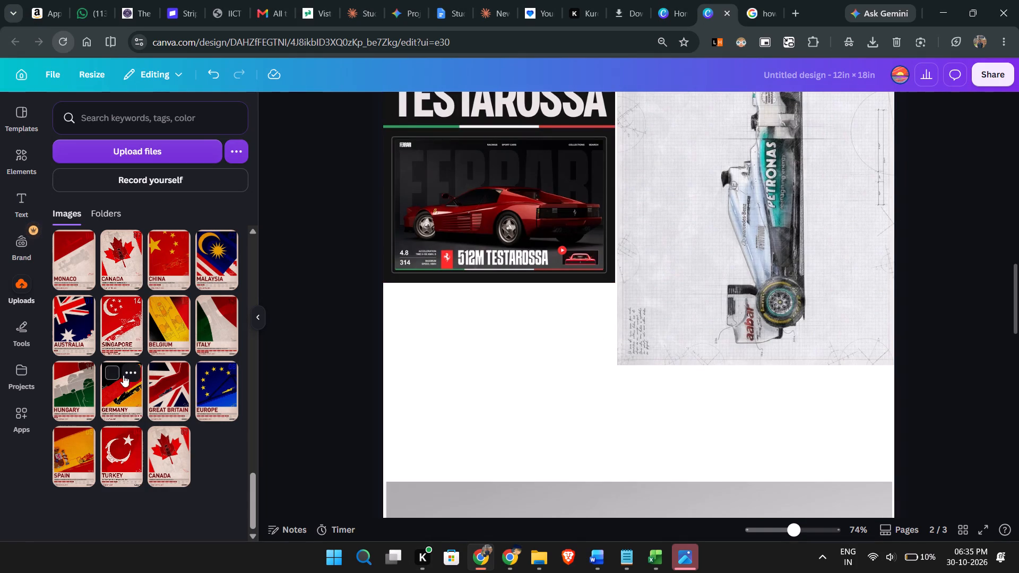
scroll(317, 385, down, 1)
scroll(524, 375, down, 3)
scroll(454, 362, down, 1)
scroll(98, 353, up, 2)
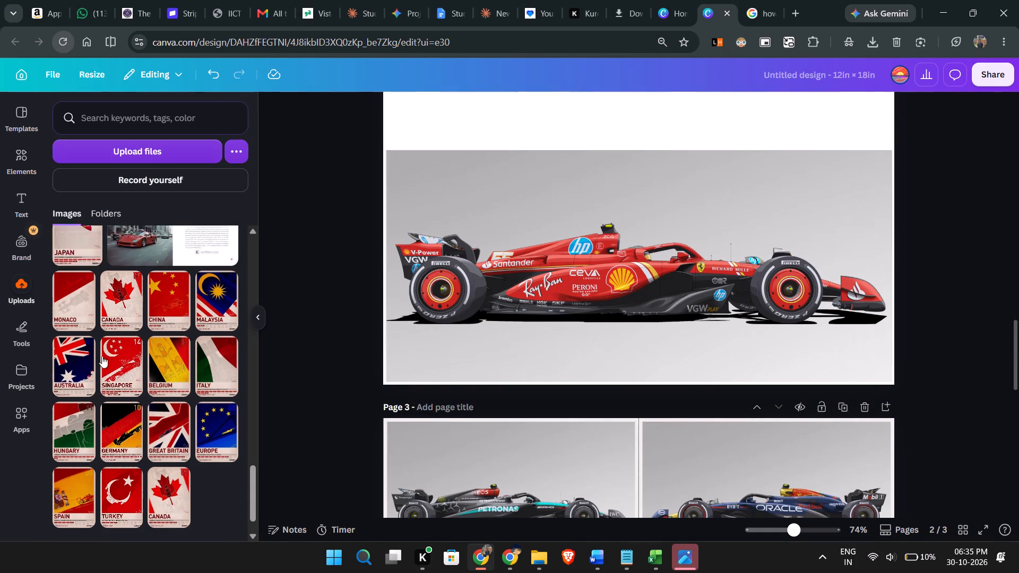
scroll(102, 356, up, 2)
Browse the Posters folder and preview images from the Ferrari F1 landing pages through the BMW M5 CS photos as candidates for the blank space.
key(alt+Tab)
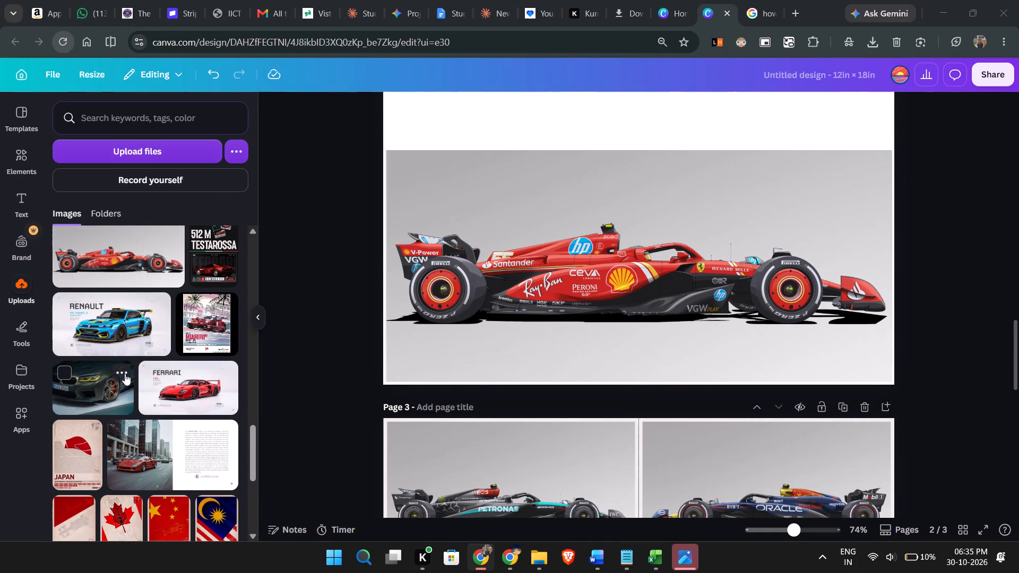
alt+click(483, 230)
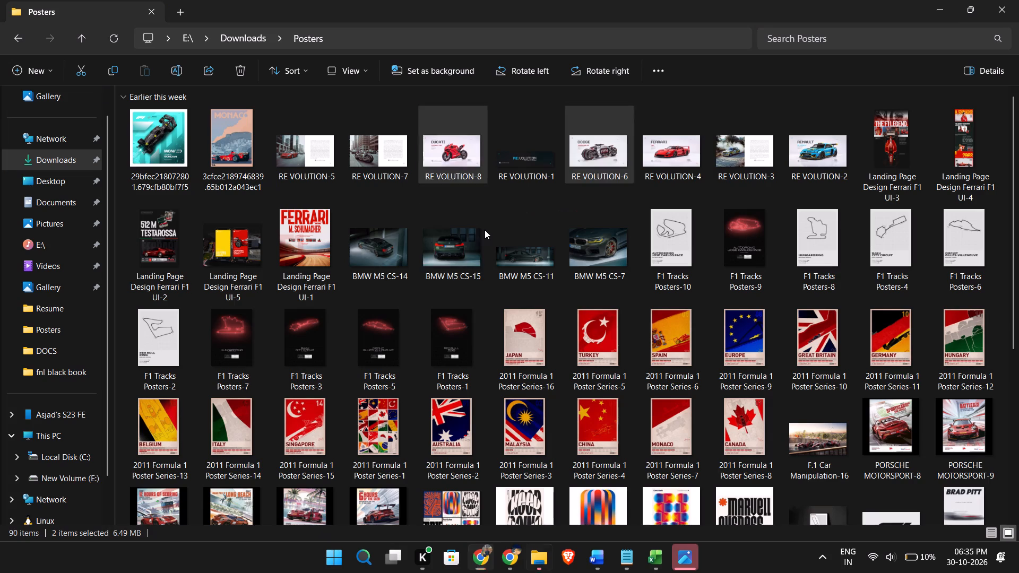
scroll(402, 287, up, 1)
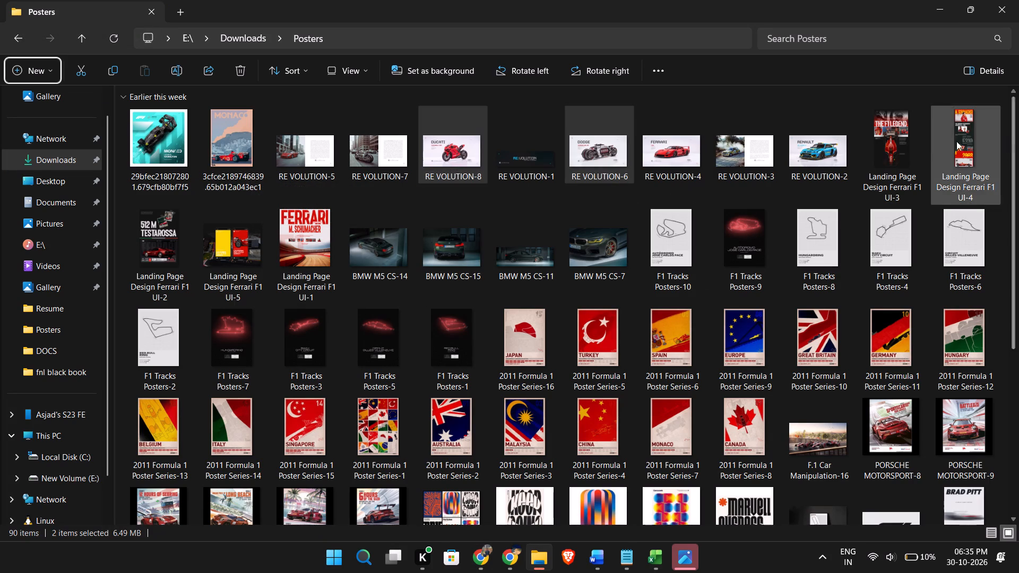
double_click(896, 151)
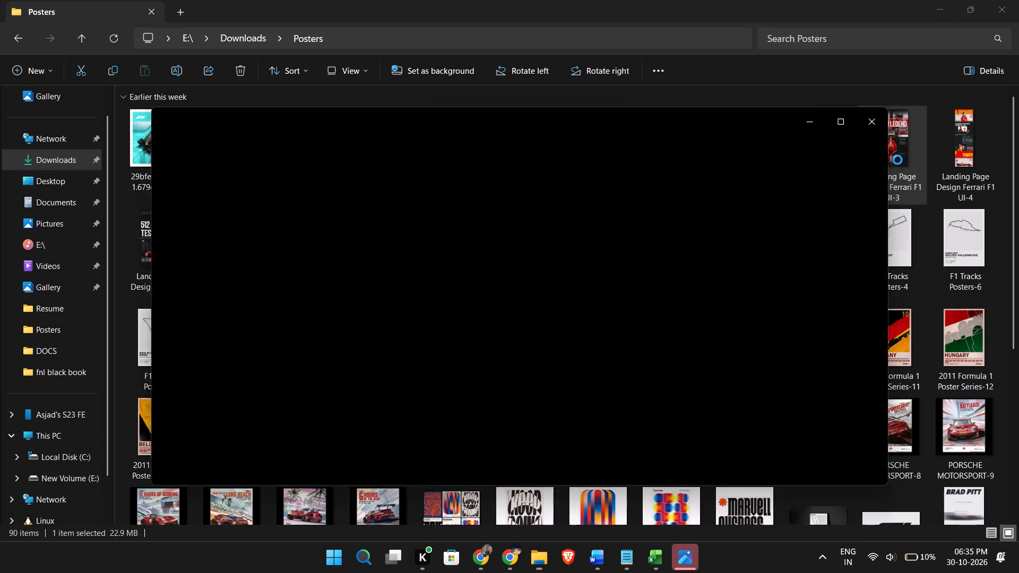
click(717, 392)
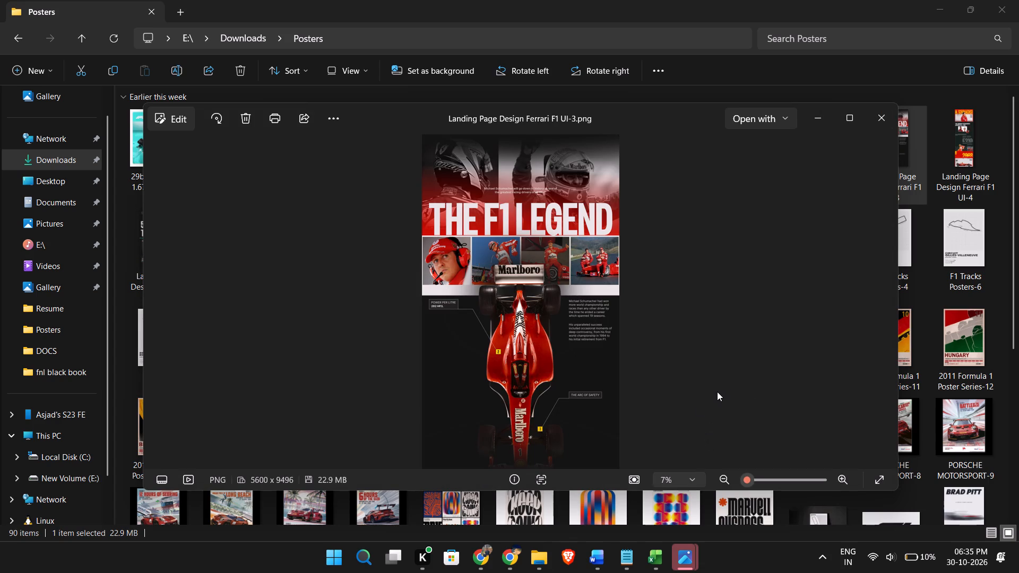
key(Right)
key(Right)
key(Left)
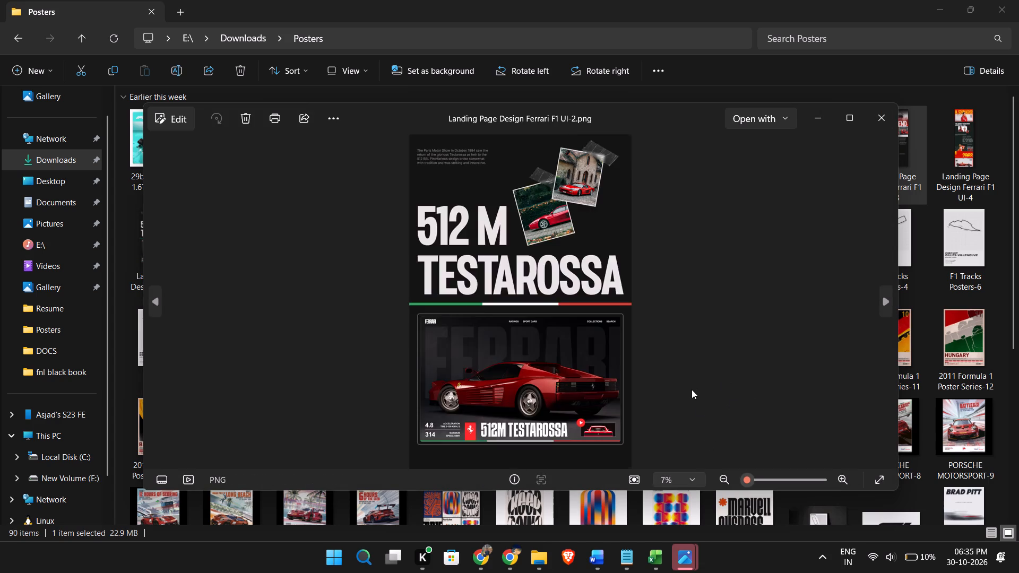
key(Right)
key(Right)
key(Right)
key(Right)
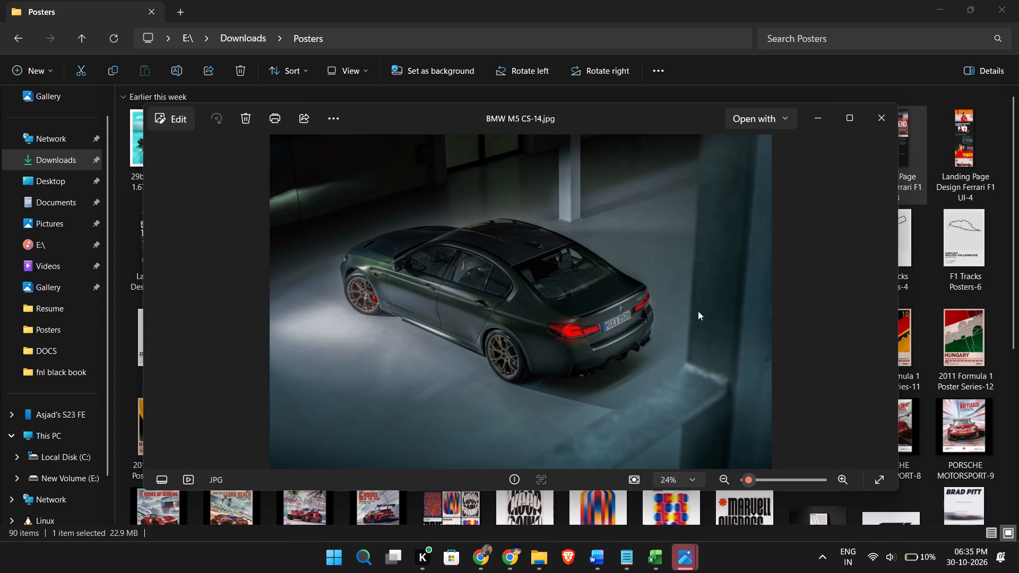
key(Right)
key(Left)
key(Right)
key(Right)
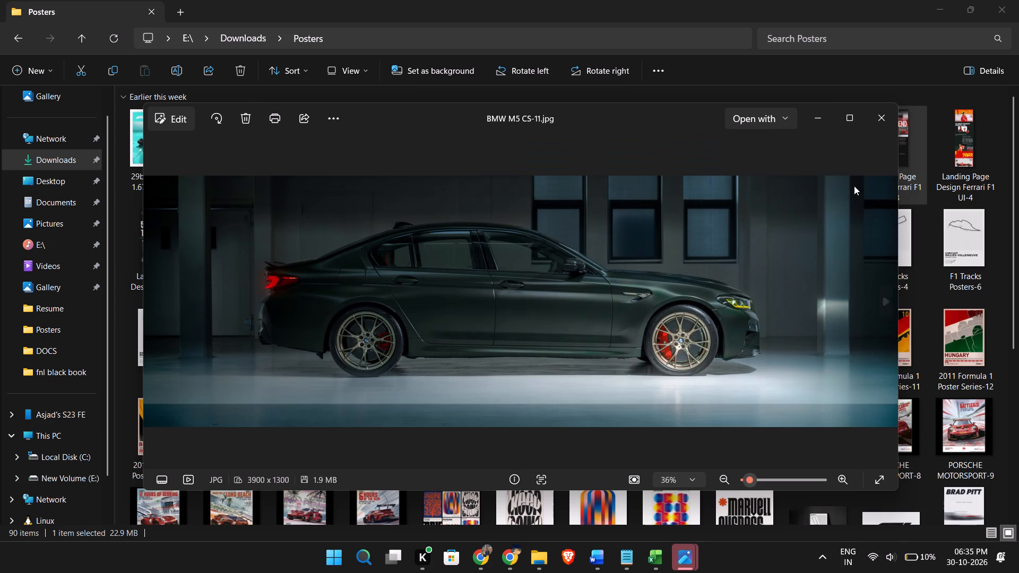
click(883, 122)
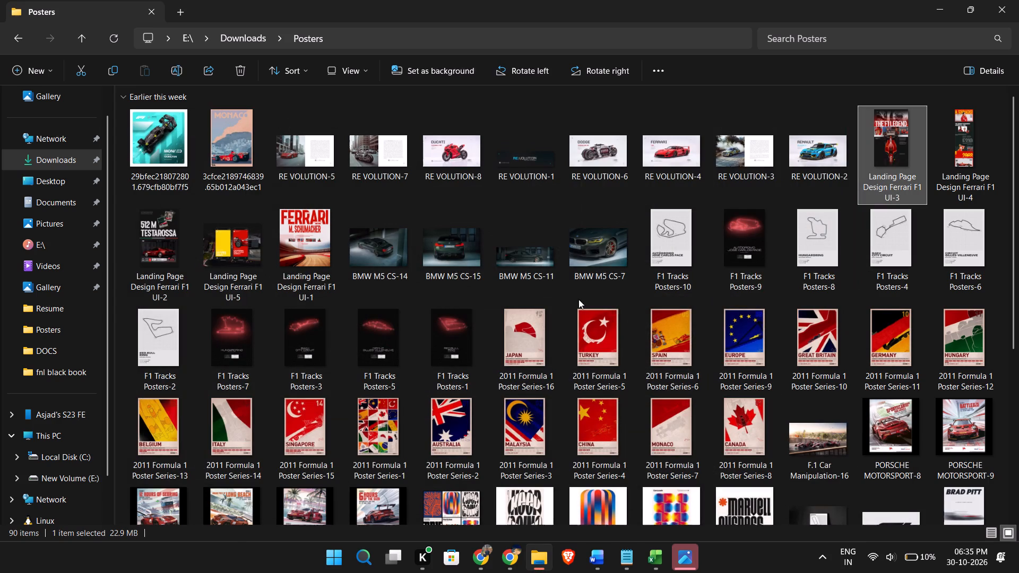
click(539, 273)
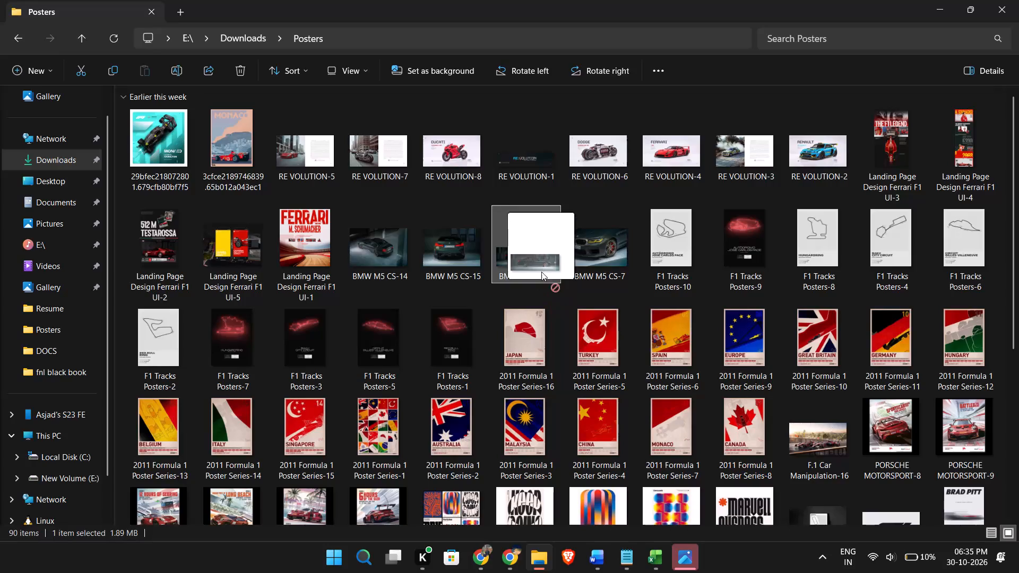
click(447, 255)
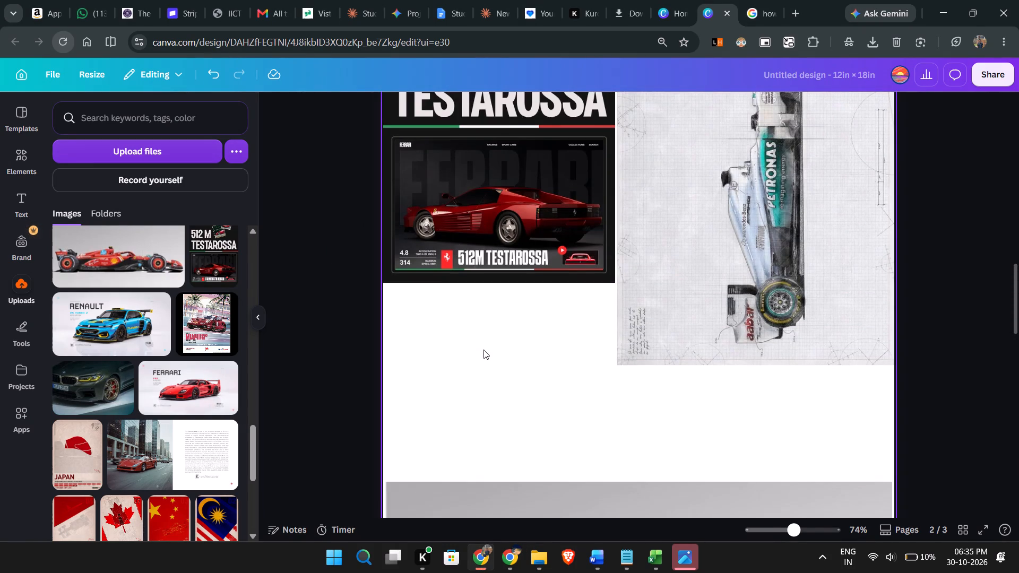
click(483, 350)
key(ctrl+v)
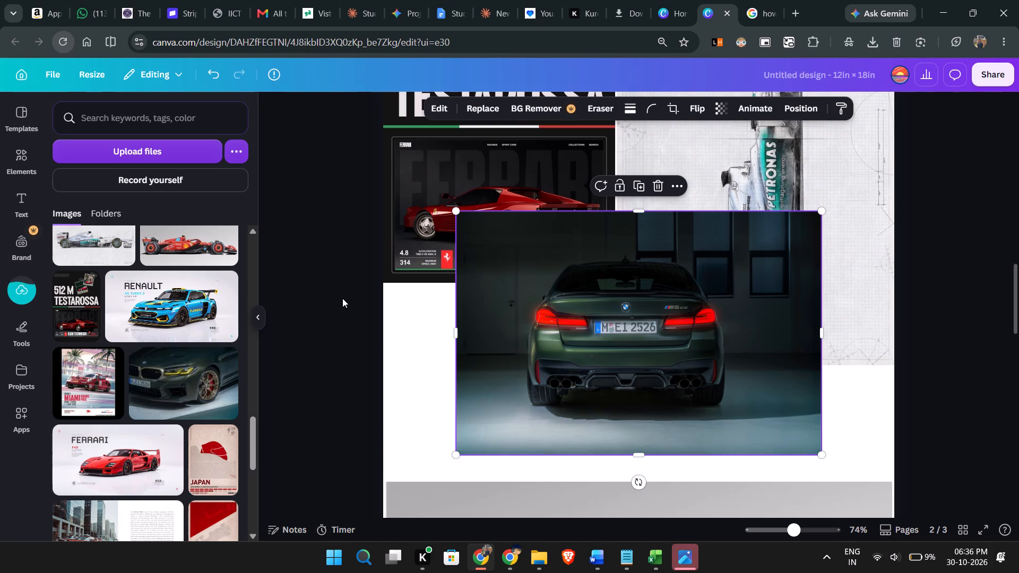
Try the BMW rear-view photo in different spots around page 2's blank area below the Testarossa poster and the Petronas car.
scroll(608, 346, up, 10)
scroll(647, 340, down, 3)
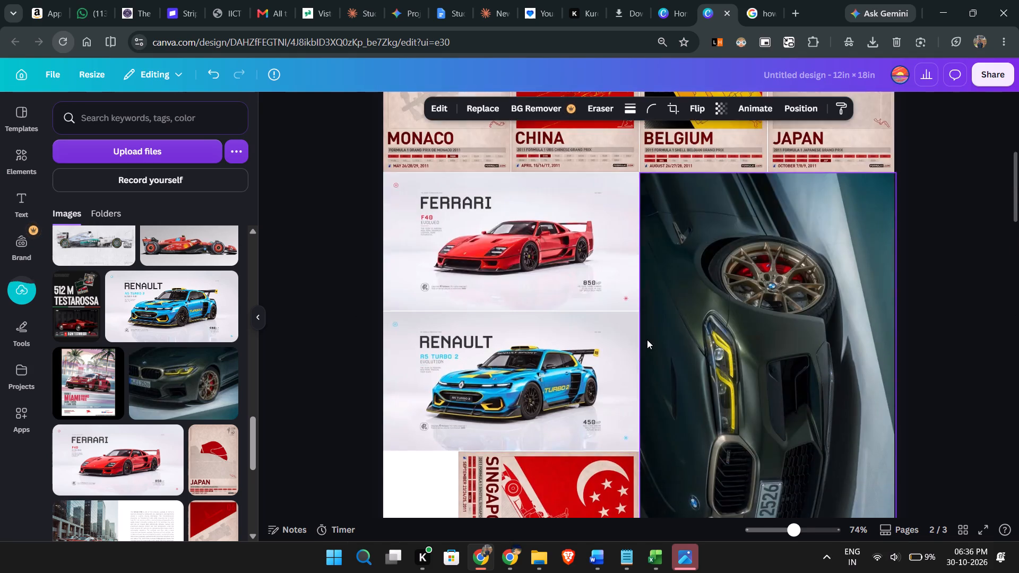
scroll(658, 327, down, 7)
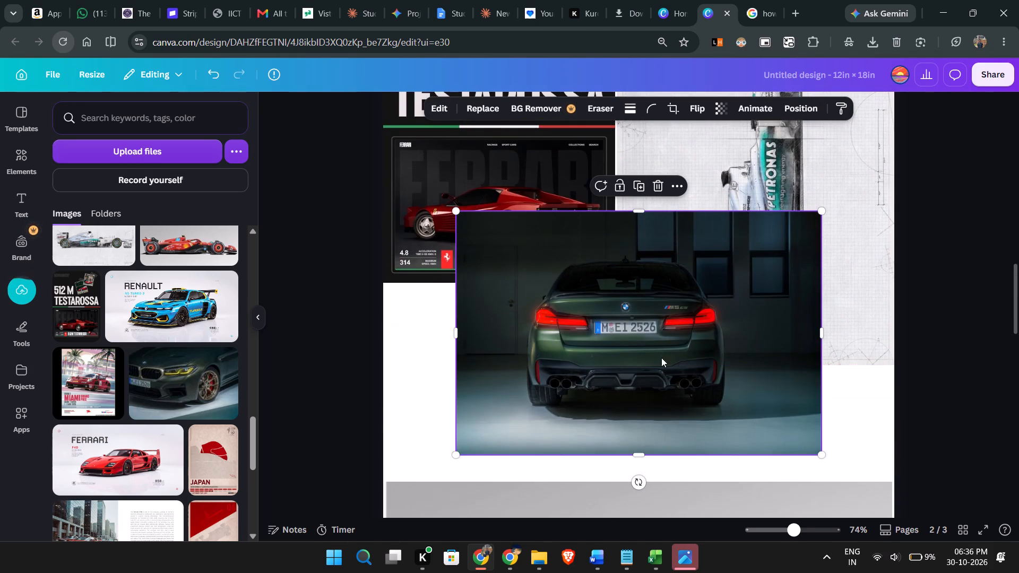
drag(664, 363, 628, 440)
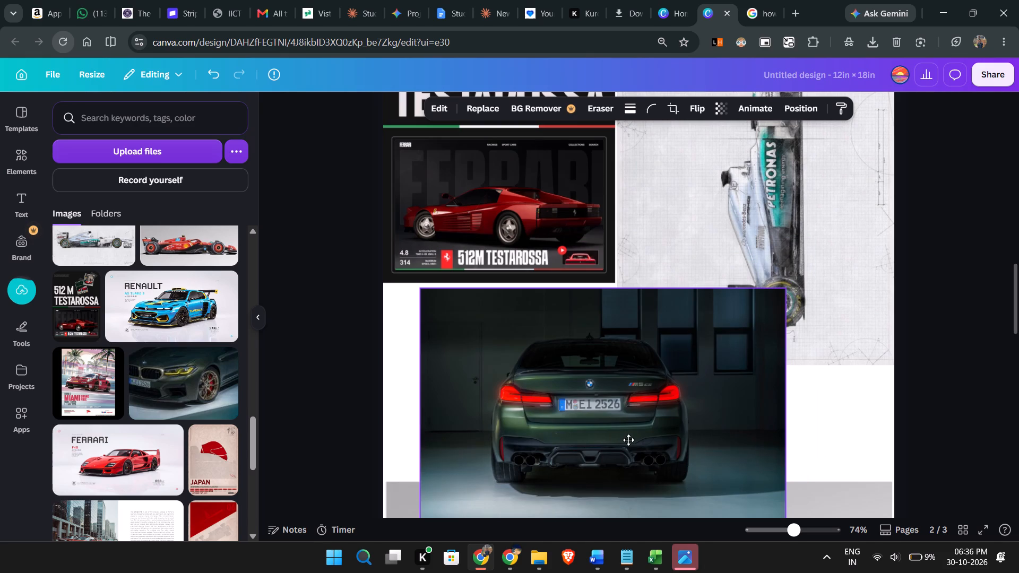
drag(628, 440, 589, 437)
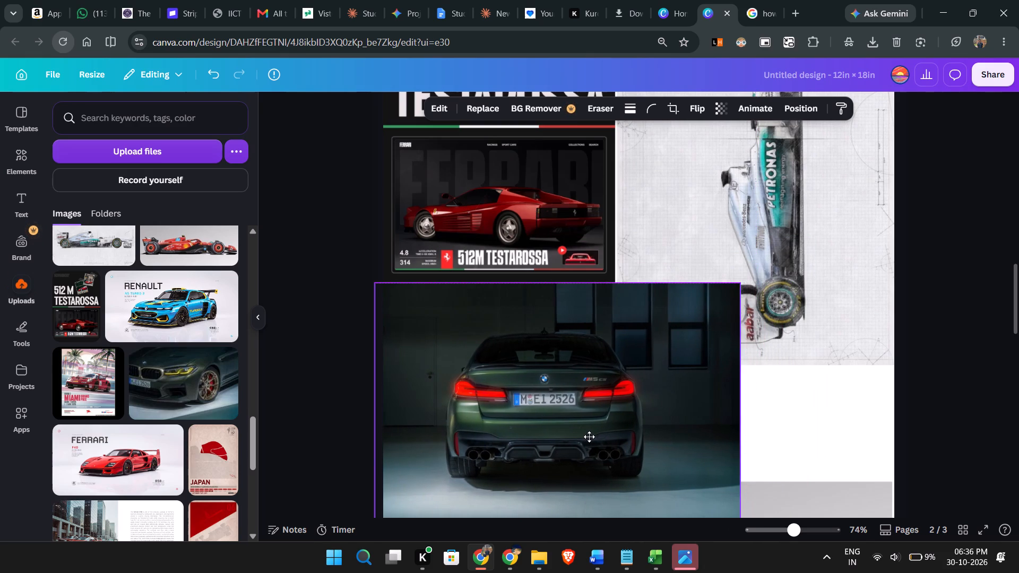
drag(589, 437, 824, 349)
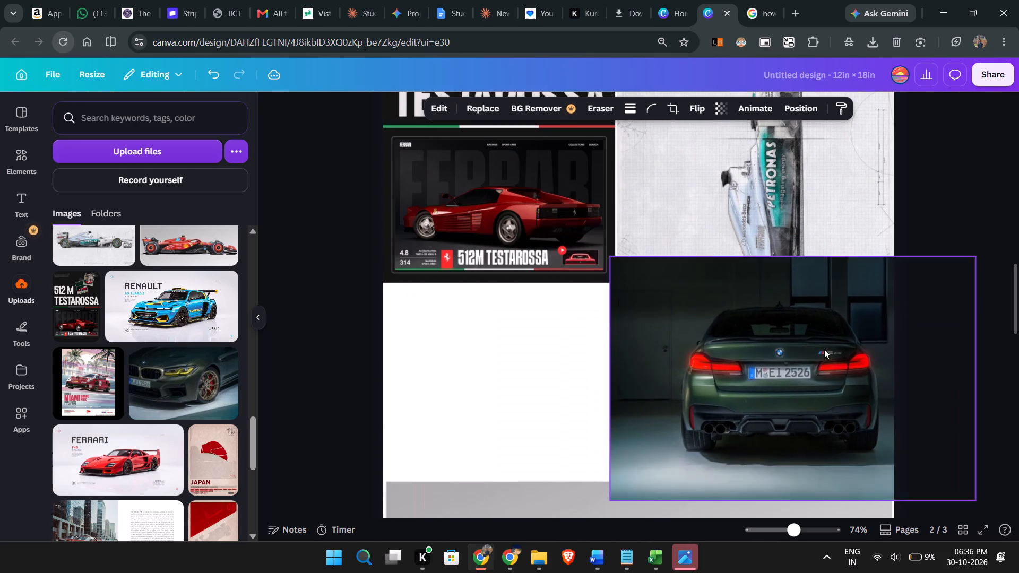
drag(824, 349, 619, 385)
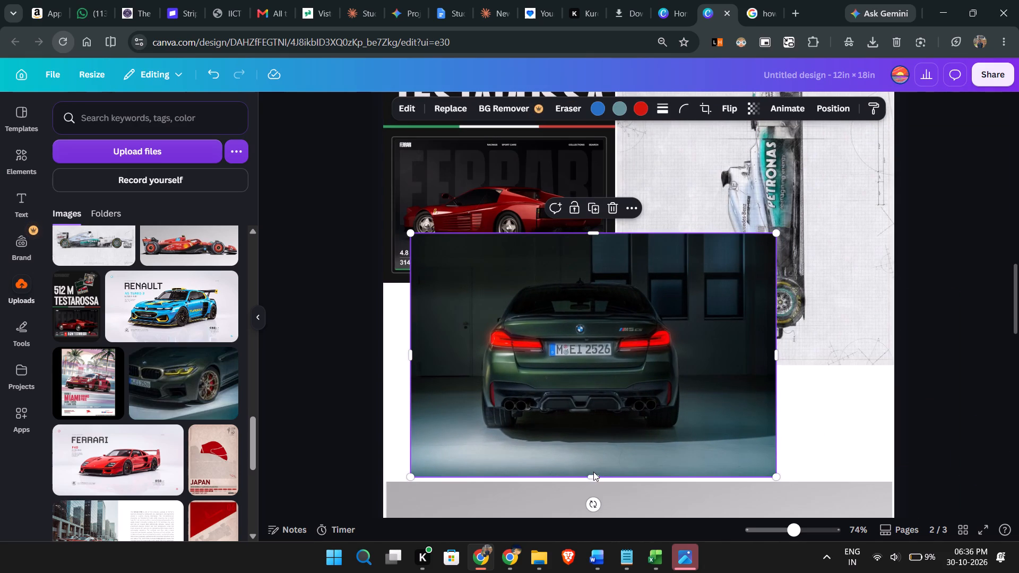
Crop the BMW rear-view photo from its top and bottom edges into a wide strip around the car.
drag(592, 476, 596, 444)
drag(594, 231, 598, 263)
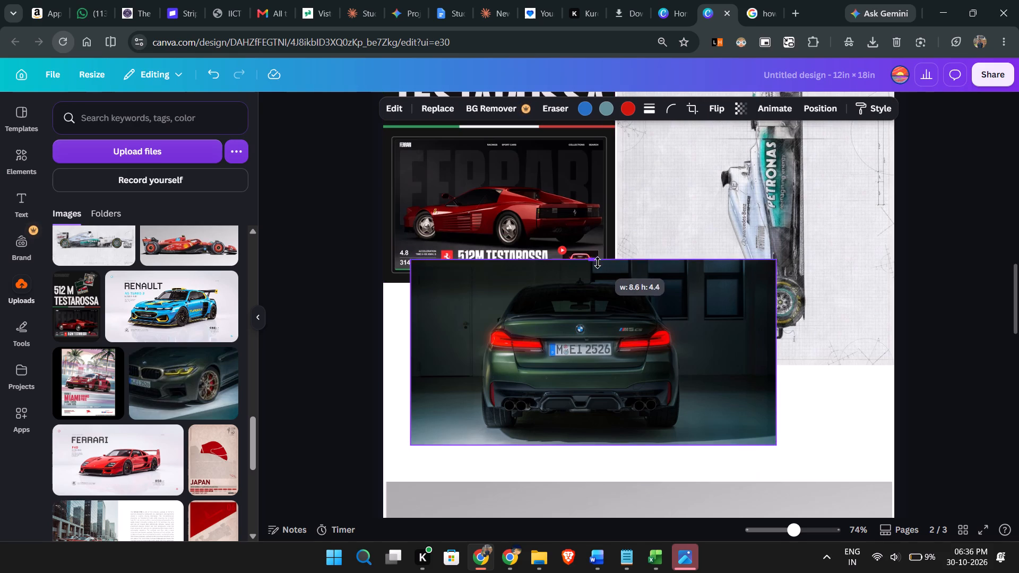
drag(598, 263, 599, 267)
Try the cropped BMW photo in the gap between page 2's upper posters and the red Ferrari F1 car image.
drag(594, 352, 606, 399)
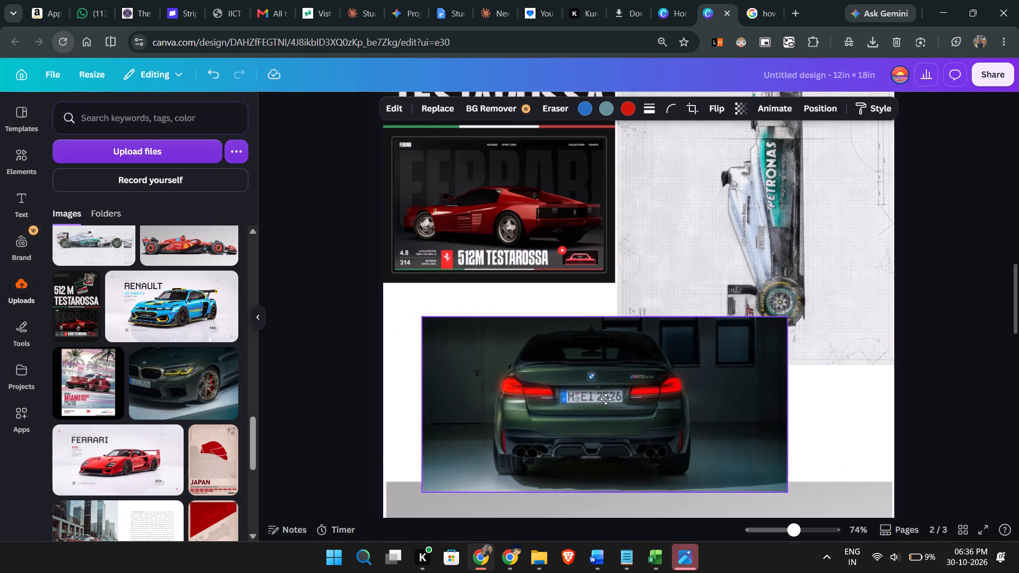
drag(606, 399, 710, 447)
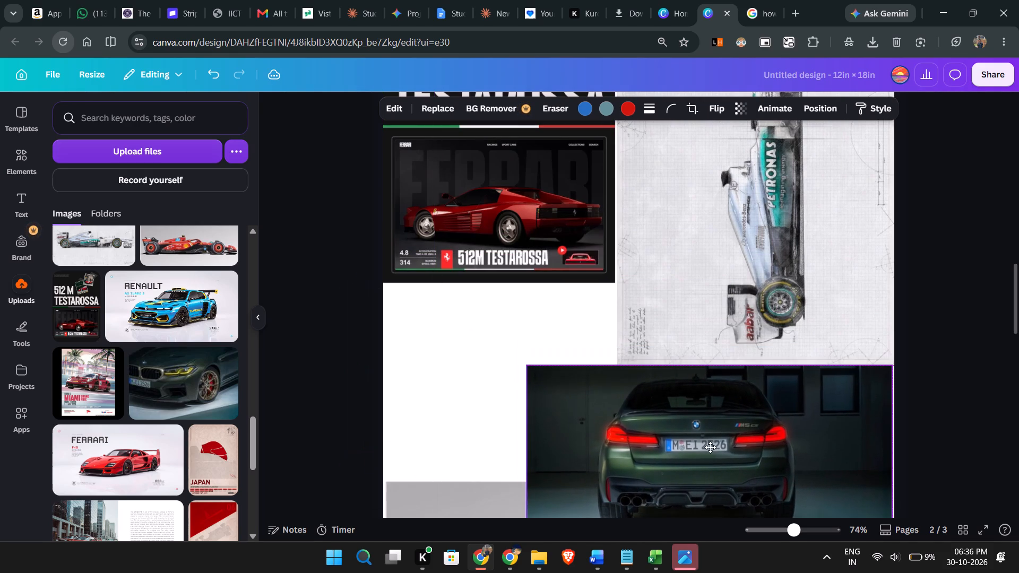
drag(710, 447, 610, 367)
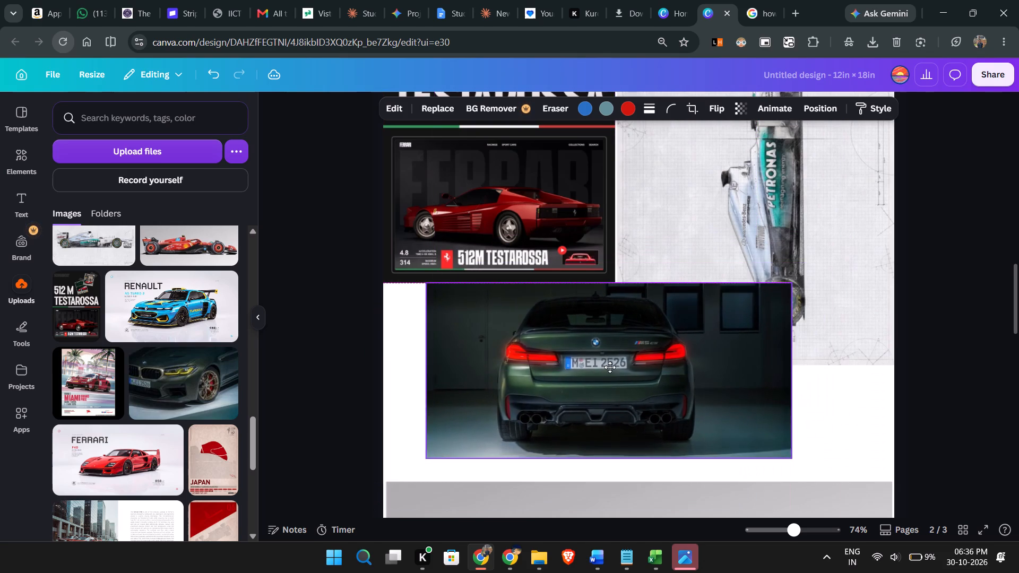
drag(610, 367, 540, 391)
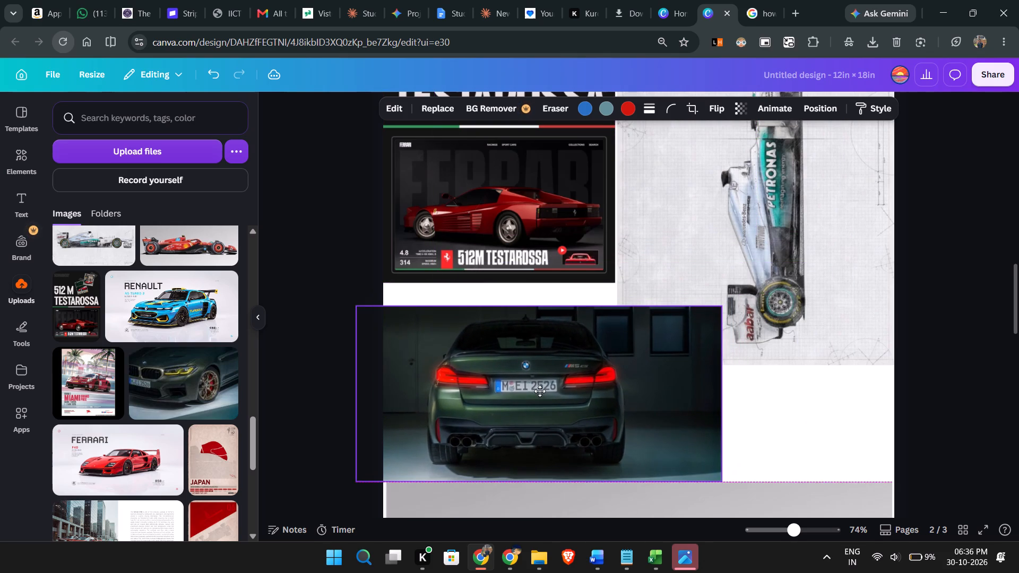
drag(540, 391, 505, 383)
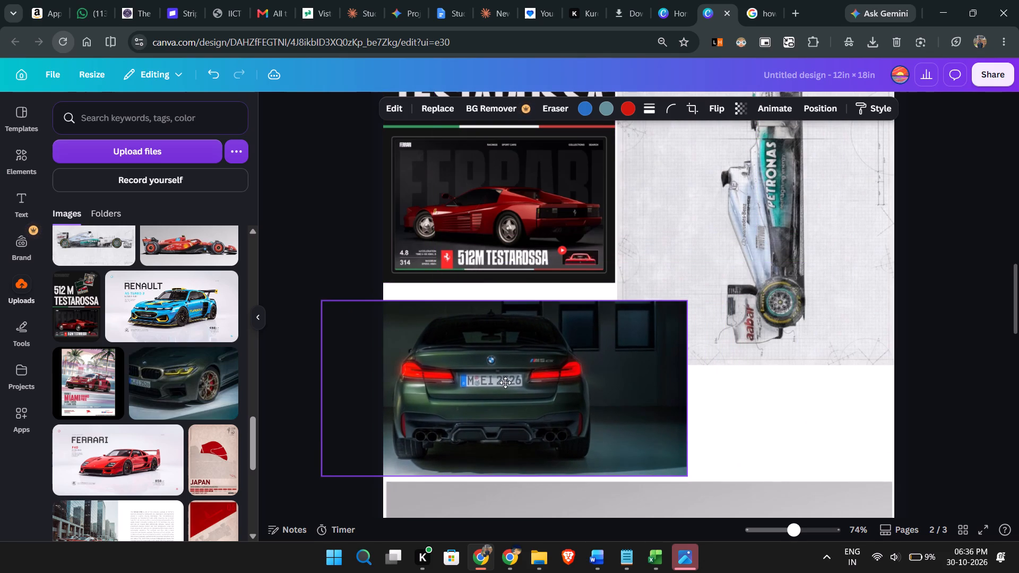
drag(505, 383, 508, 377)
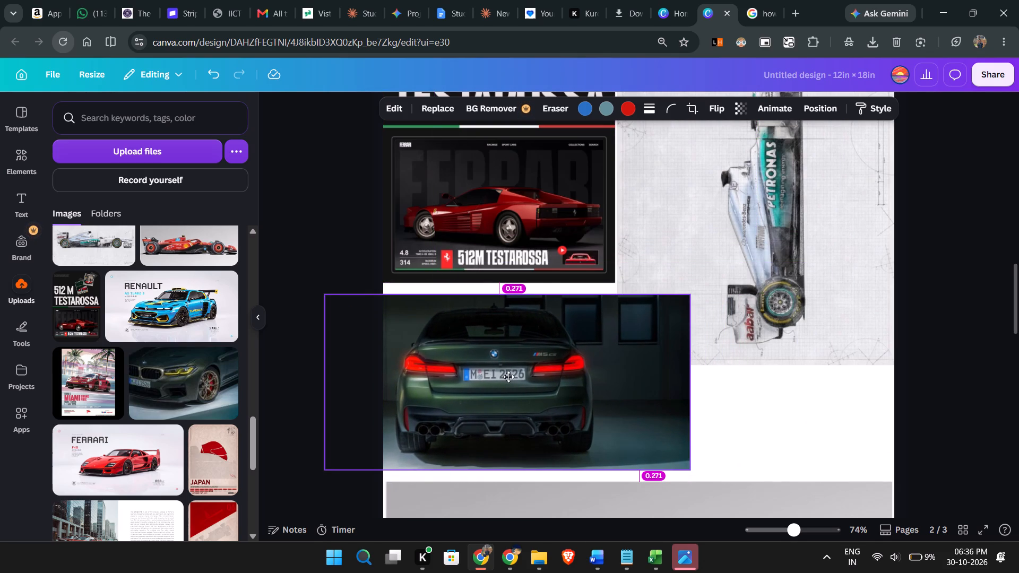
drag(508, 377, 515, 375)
Rotate the cropped BMW photo a quarter turn counterclockwise so it stands vertically, and place it overlapping the lower Testarossa poster.
drag(512, 500, 616, 385)
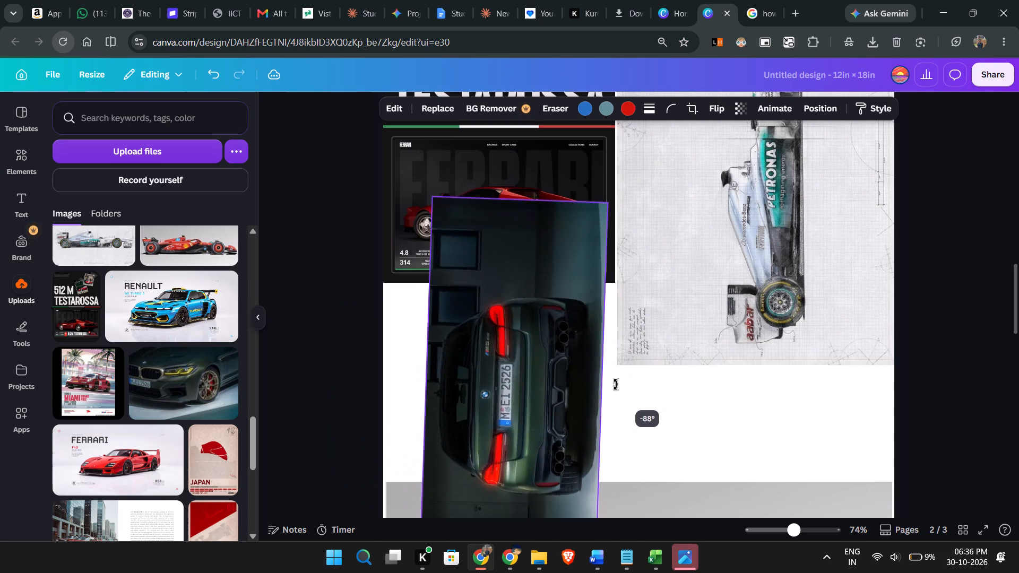
drag(616, 385, 616, 387)
drag(548, 399, 545, 394)
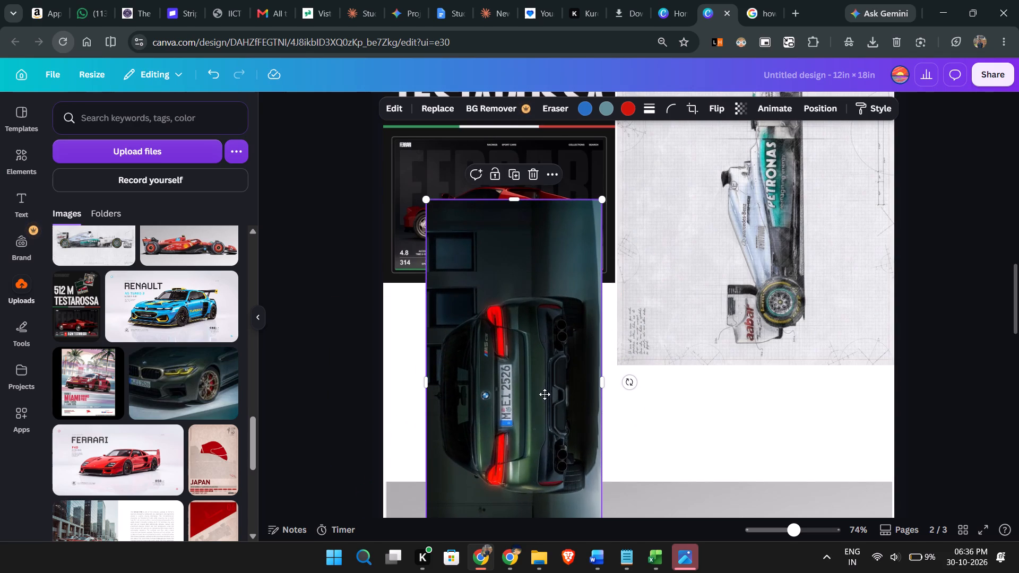
drag(545, 394, 544, 386)
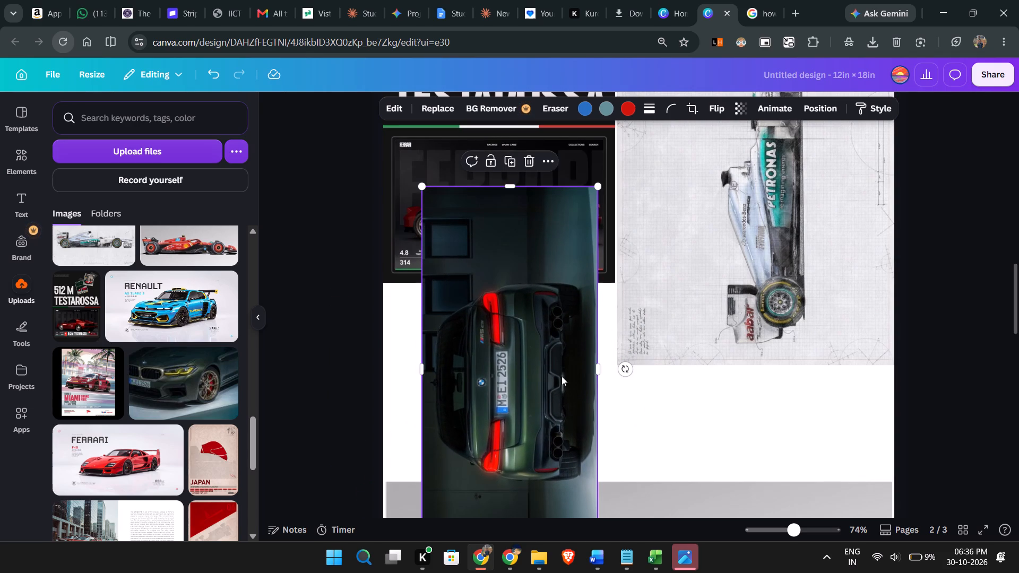
Shrink the vertical Petronas car image on page 2 to about 7.9 by 5.3 in, keeping it against the page's right edge.
click(799, 294)
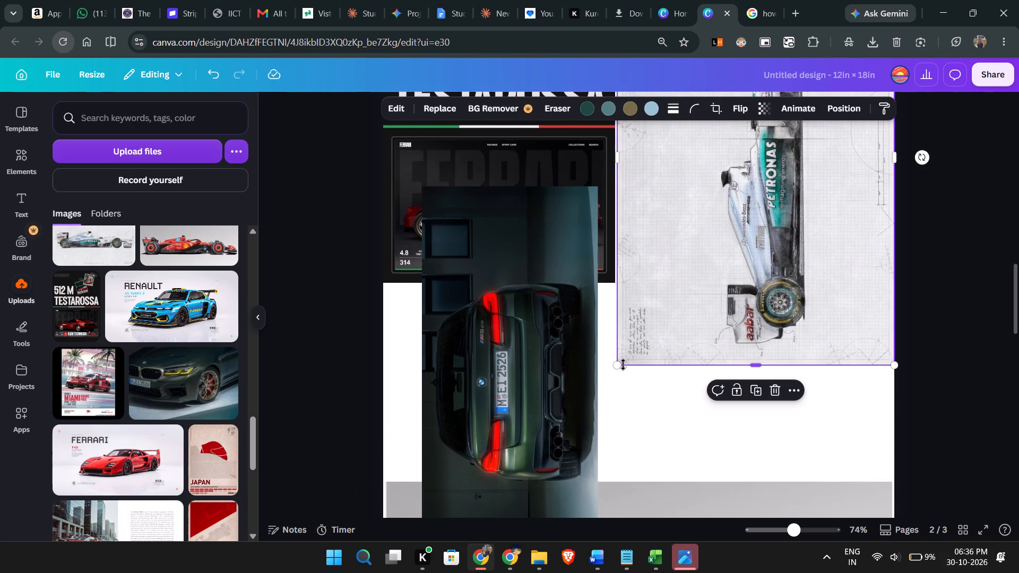
drag(618, 364, 667, 276)
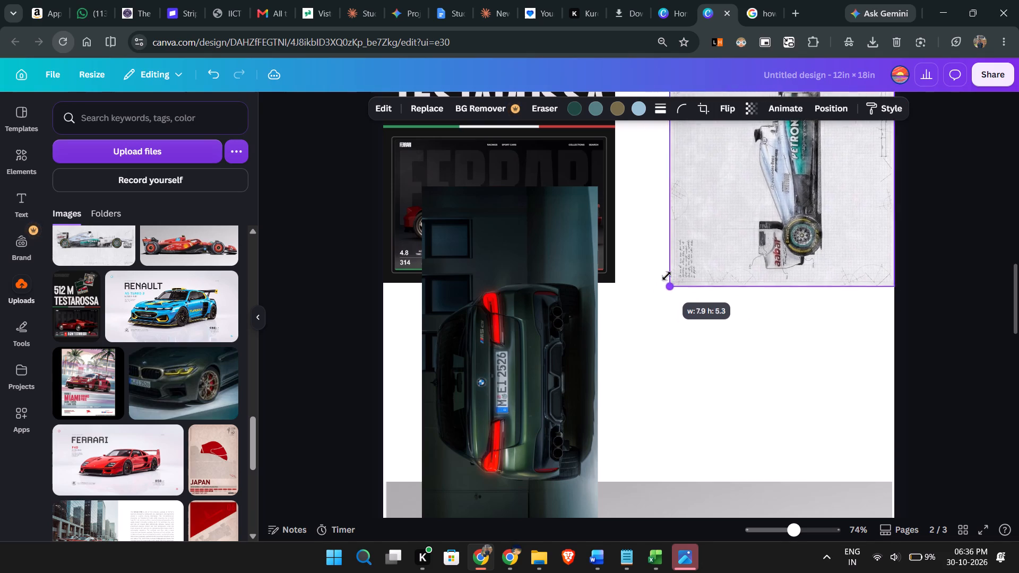
drag(667, 276, 669, 277)
scroll(657, 324, up, 3)
scroll(761, 299, up, 1)
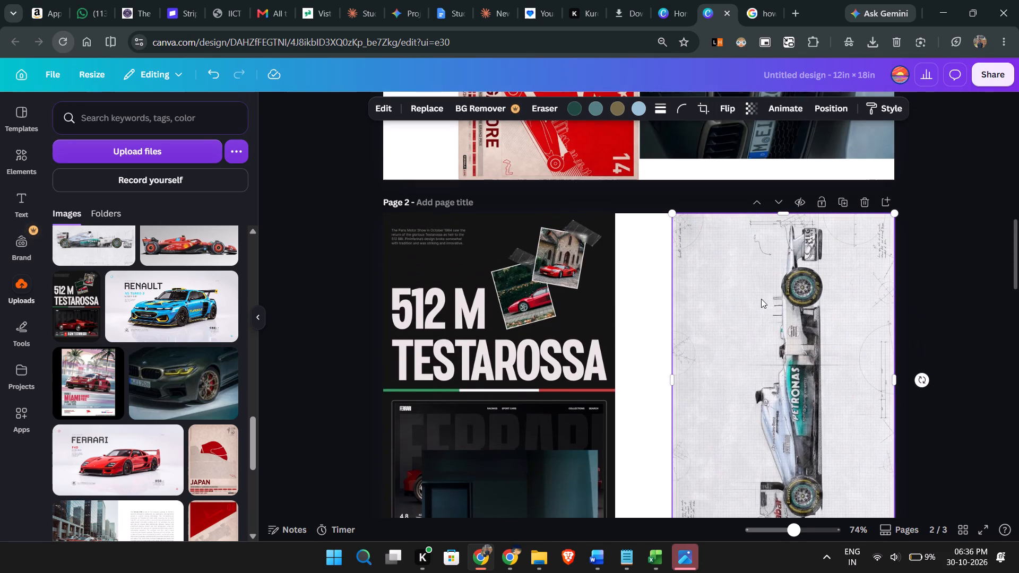
Move the vertical BMW rear-view photo aside to page 2's right edge and bring the vertical Petronas image to the middle of the page.
scroll(703, 323, up, 5)
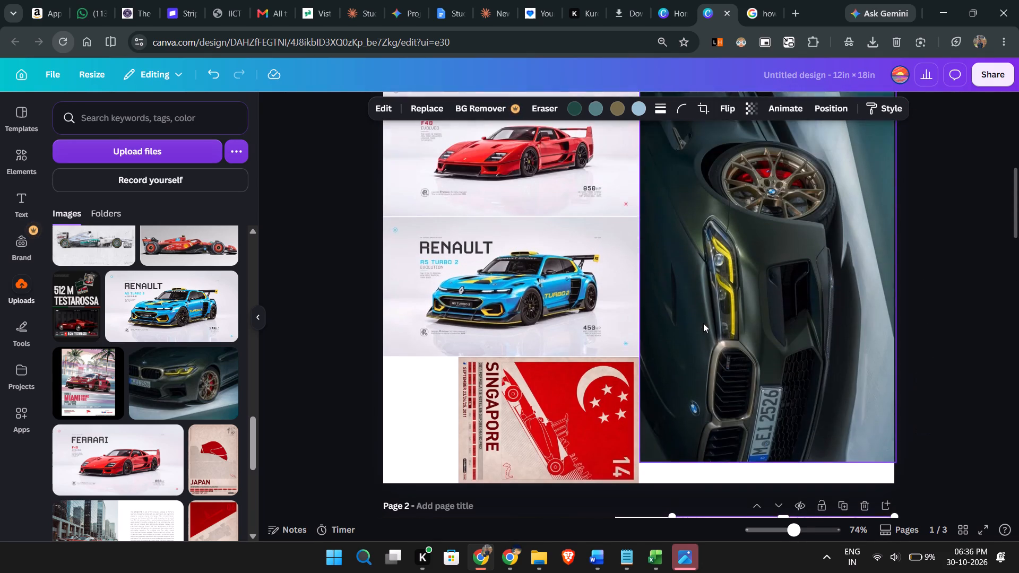
scroll(703, 323, up, 1)
scroll(703, 323, down, 8)
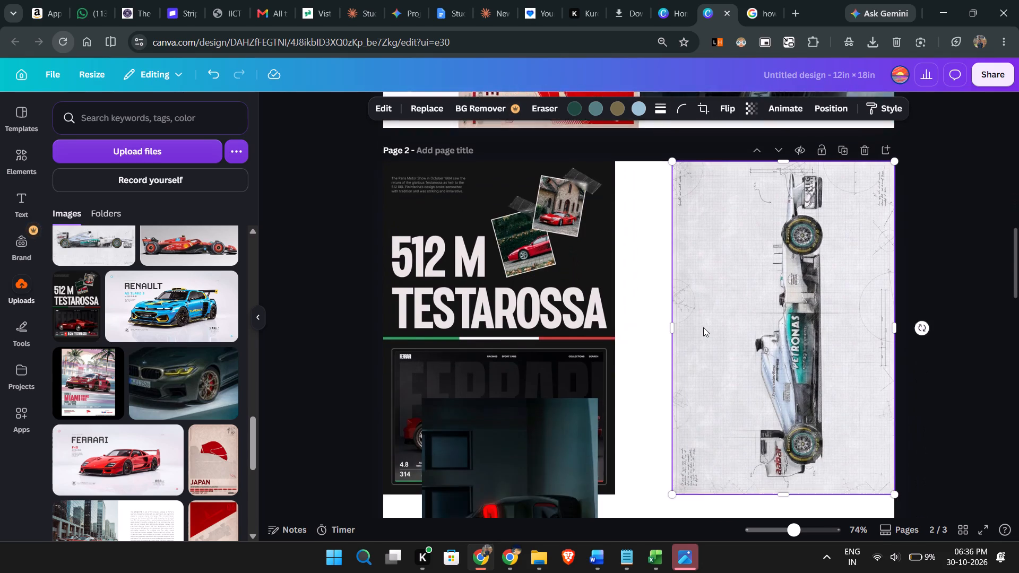
scroll(703, 330, down, 1)
drag(506, 410, 629, 273)
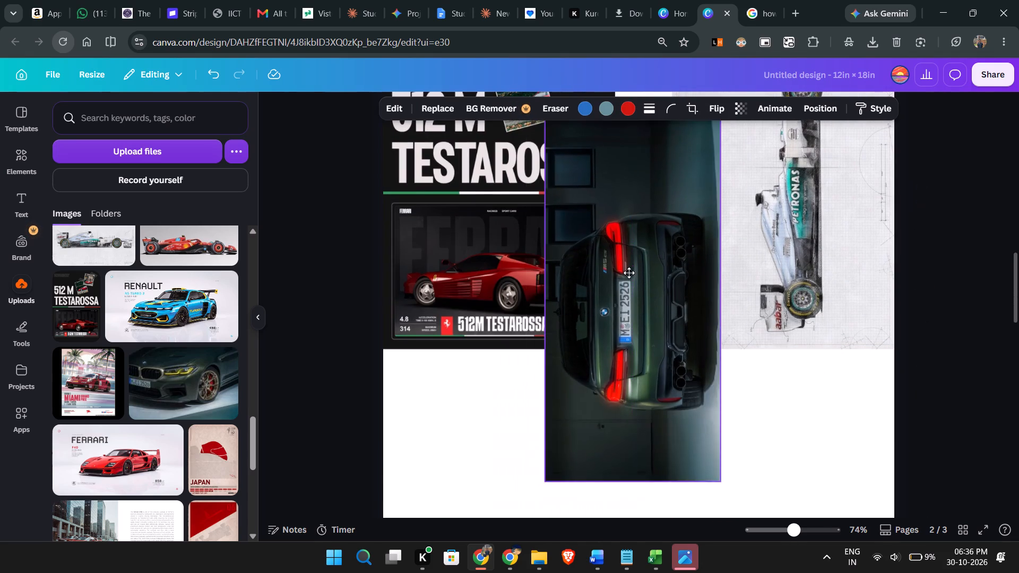
drag(629, 273, 926, 412)
drag(806, 314, 614, 463)
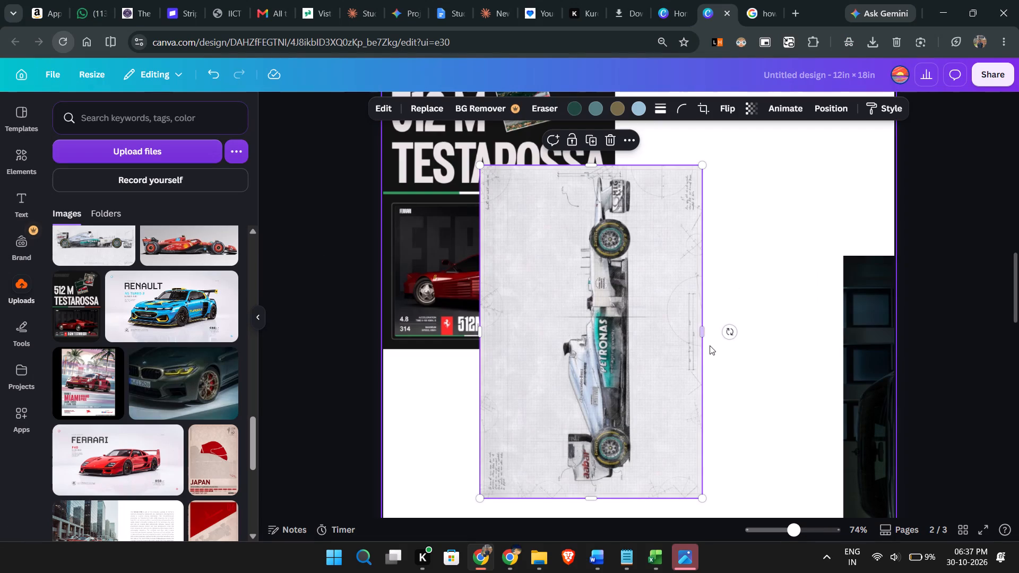
Rotate the Petronas image a quarter turn clockwise to horizontal and place it directly below the lower Testarossa poster, against the page's left edge.
drag(728, 331, 591, 406)
drag(628, 329, 627, 446)
scroll(618, 409, down, 2)
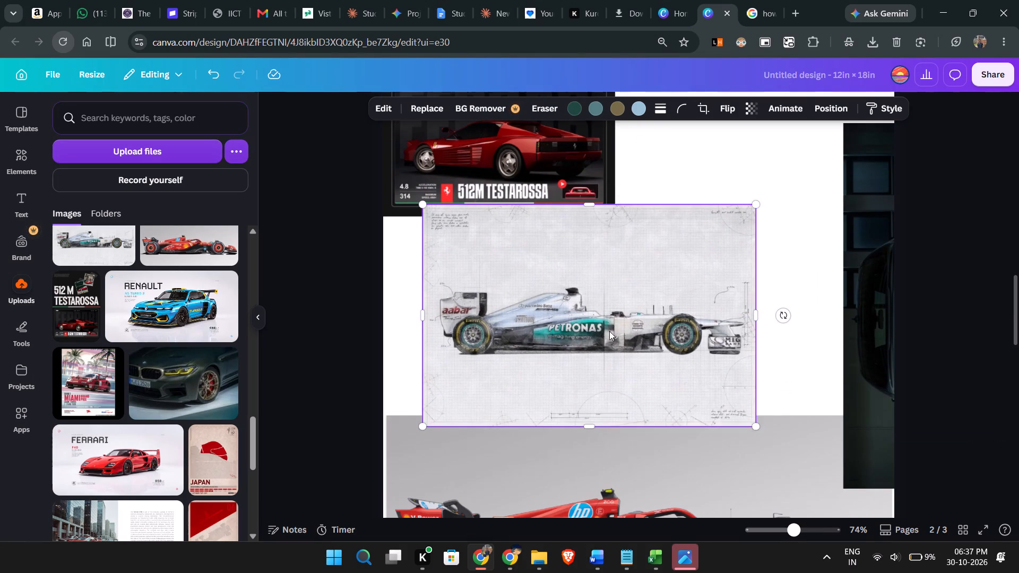
drag(609, 331, 568, 343)
Crop the horizontal Petronas image from its bottom edge, keeping some background below the car.
drag(548, 437, 555, 424)
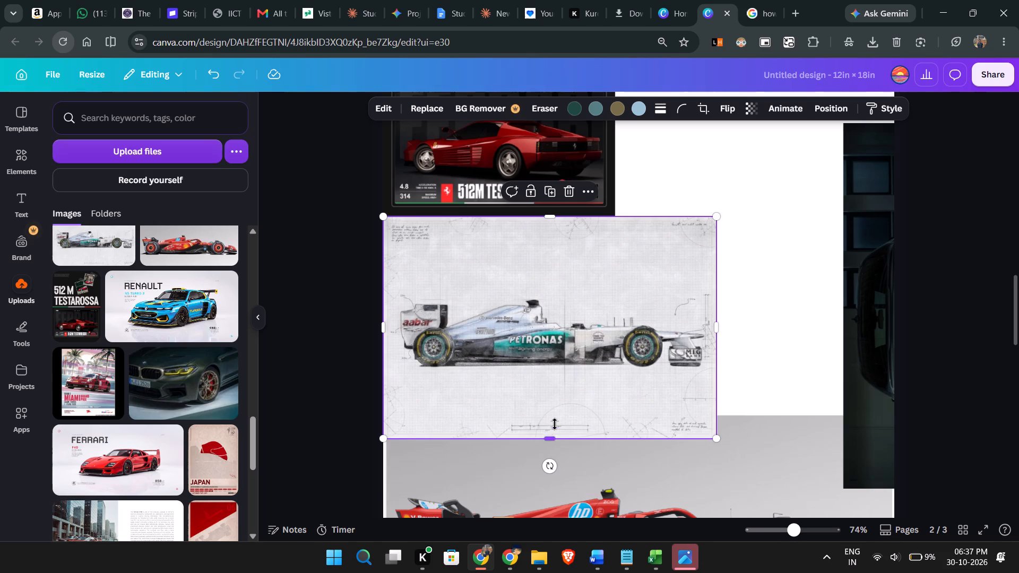
drag(555, 424, 561, 398)
click(574, 347)
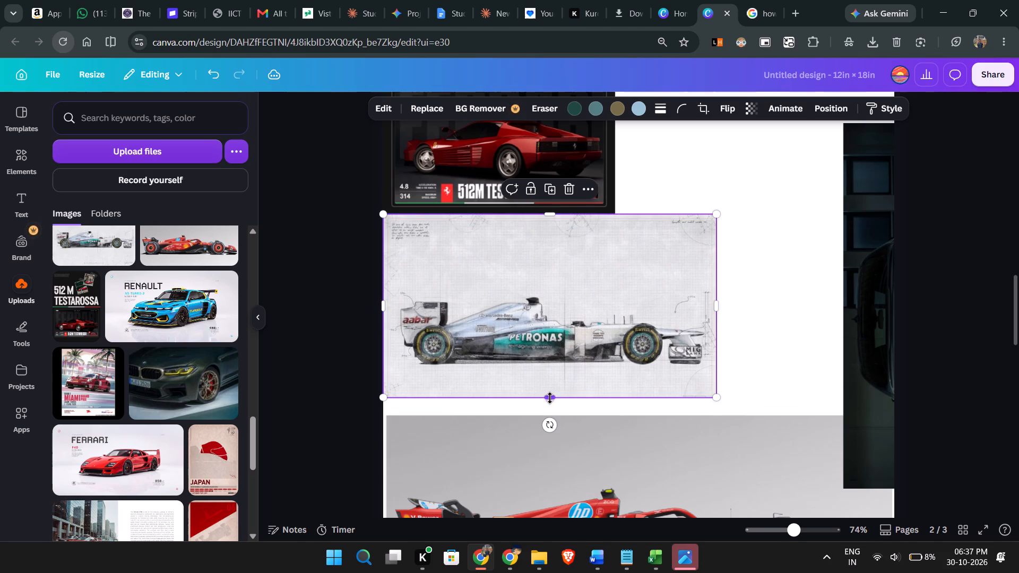
drag(550, 398, 549, 411)
Crop the red Ferrari F1 car image from its top and bottom edges and move it down to the bottom of page 2.
scroll(507, 377, down, 3)
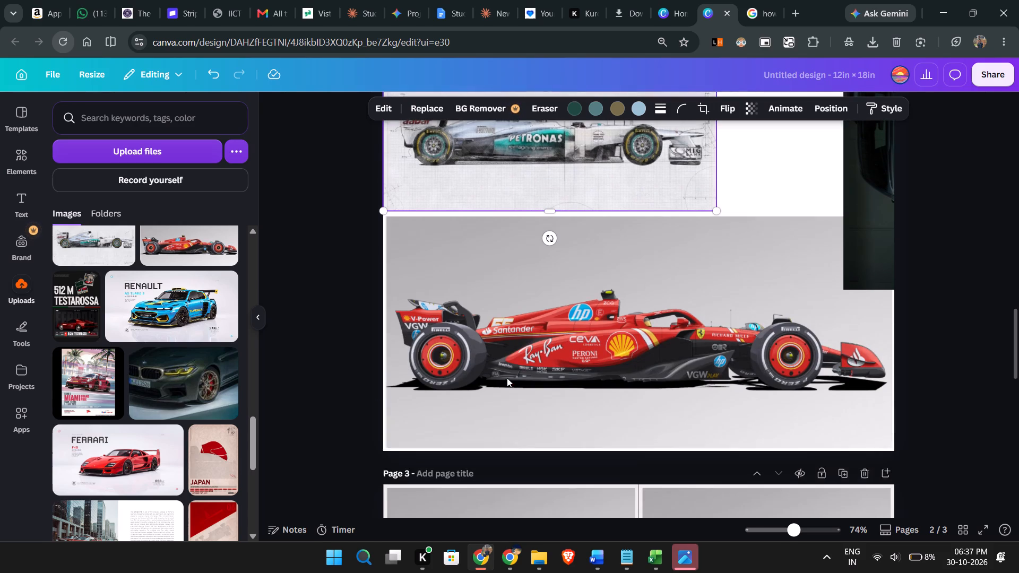
click(740, 358)
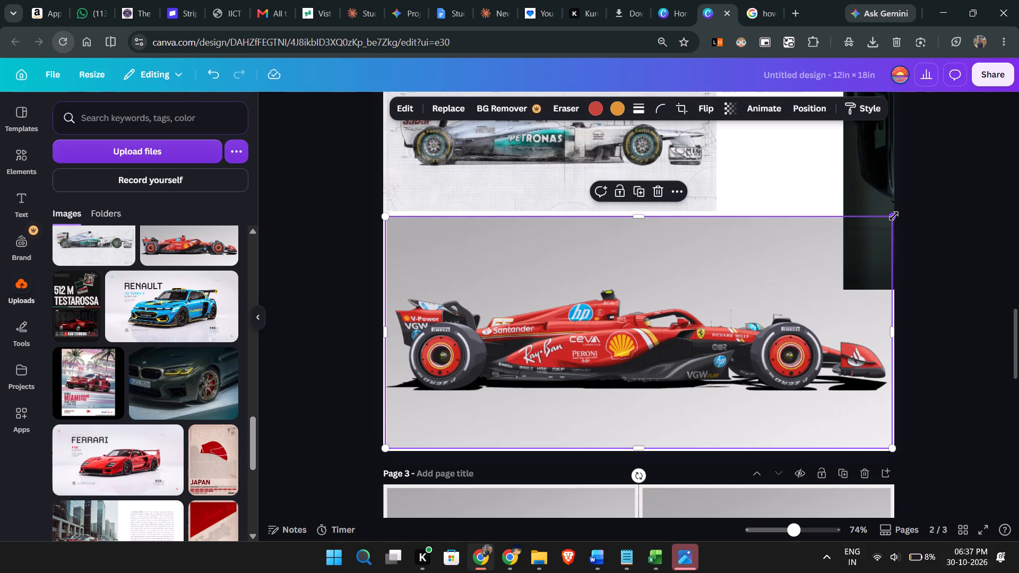
drag(634, 215, 636, 249)
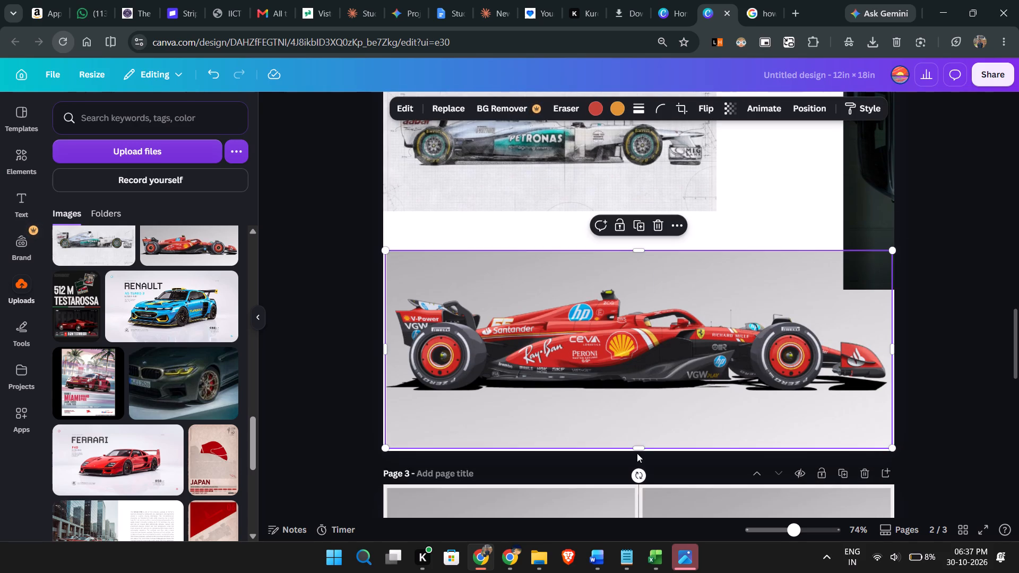
drag(636, 449, 642, 423)
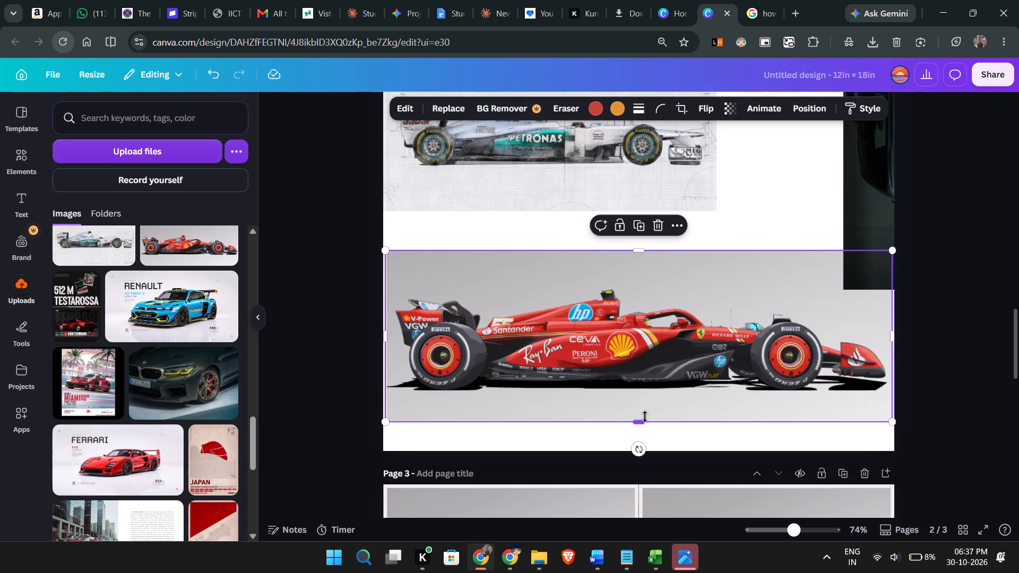
drag(666, 351, 666, 378)
click(369, 349)
Move the Petronas image up beside the lower Testarossa poster, overlapping its edge, to clear the space above the Ferrari F1 image.
scroll(542, 348, up, 3)
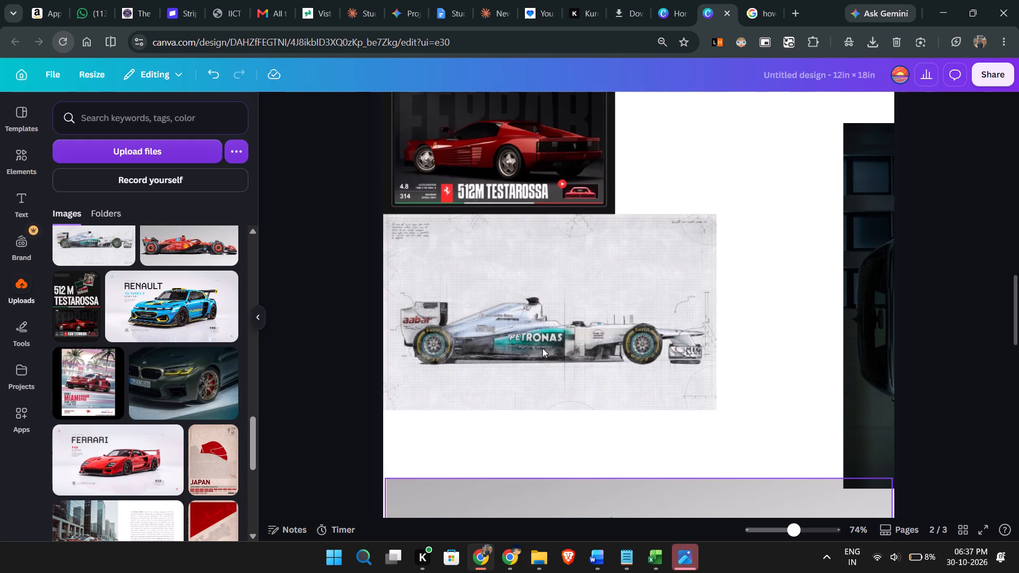
drag(577, 296, 738, 149)
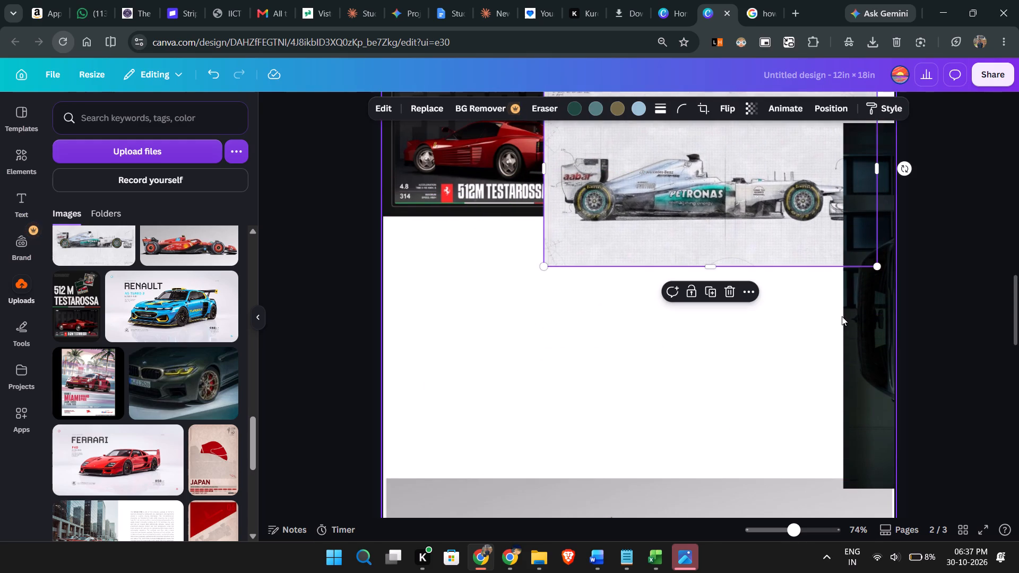
Bring the vertical BMW rear-view photo into page 2's blank area and extend its crop outward on both long sides.
drag(856, 323, 426, 372)
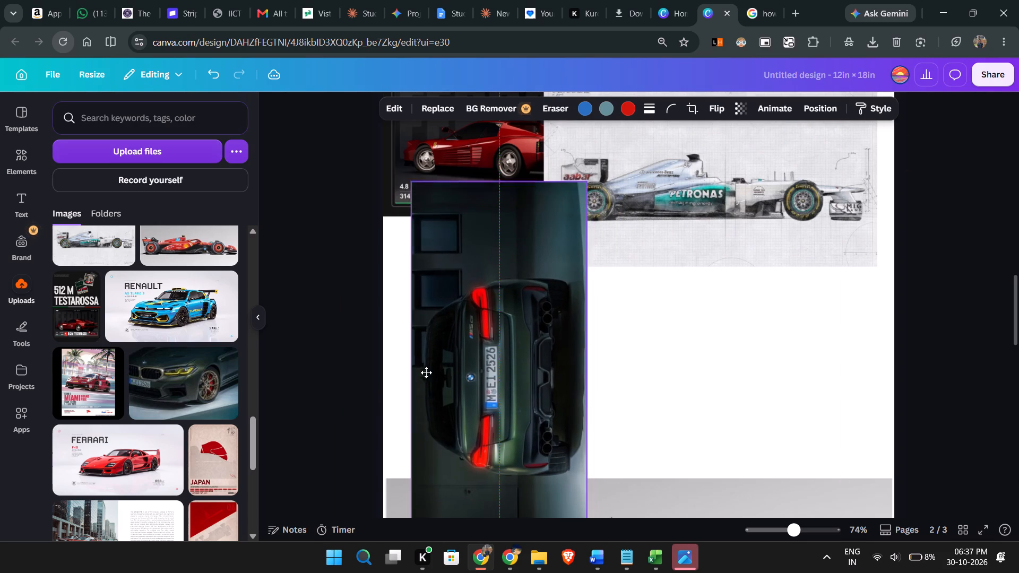
drag(426, 372, 421, 349)
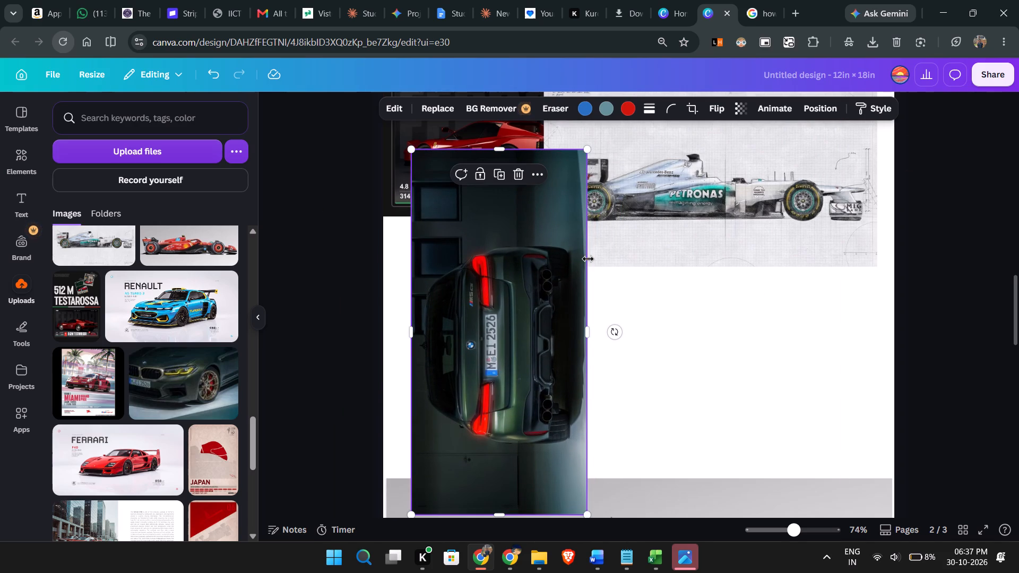
drag(587, 332, 624, 333)
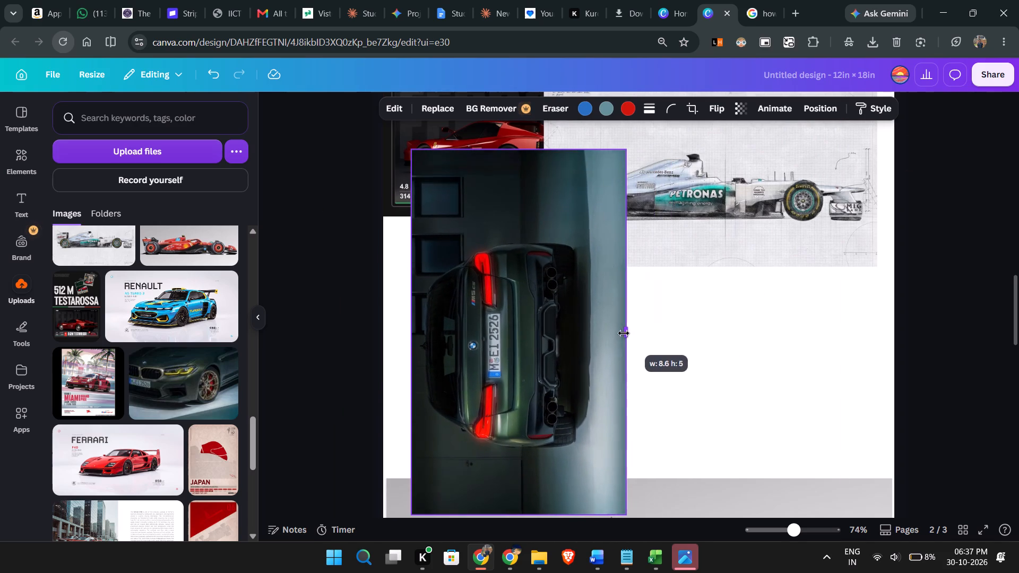
drag(624, 333, 635, 340)
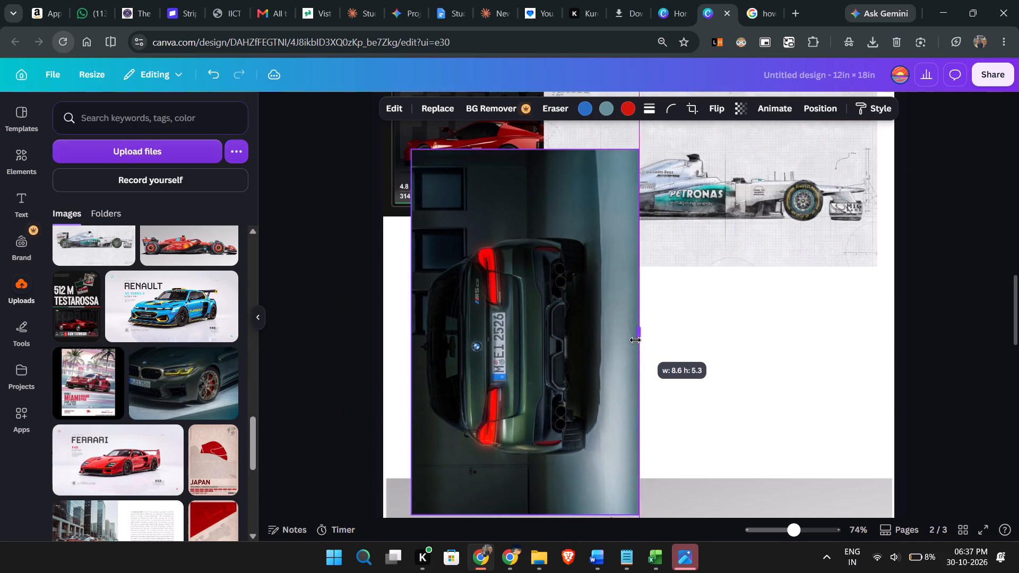
drag(635, 340, 612, 341)
drag(412, 332, 409, 332)
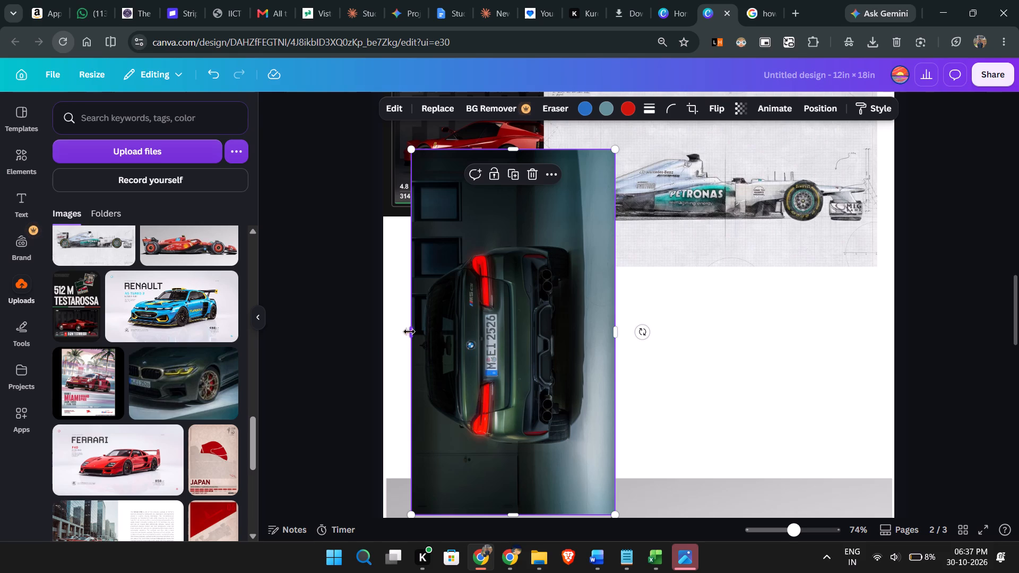
drag(409, 332, 377, 334)
drag(493, 330, 501, 301)
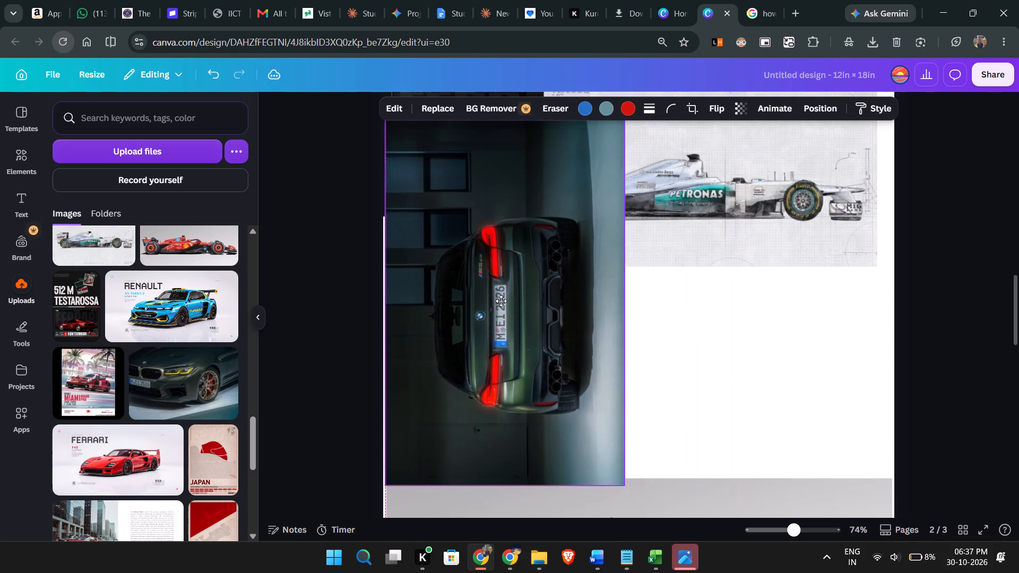
drag(501, 301, 636, 336)
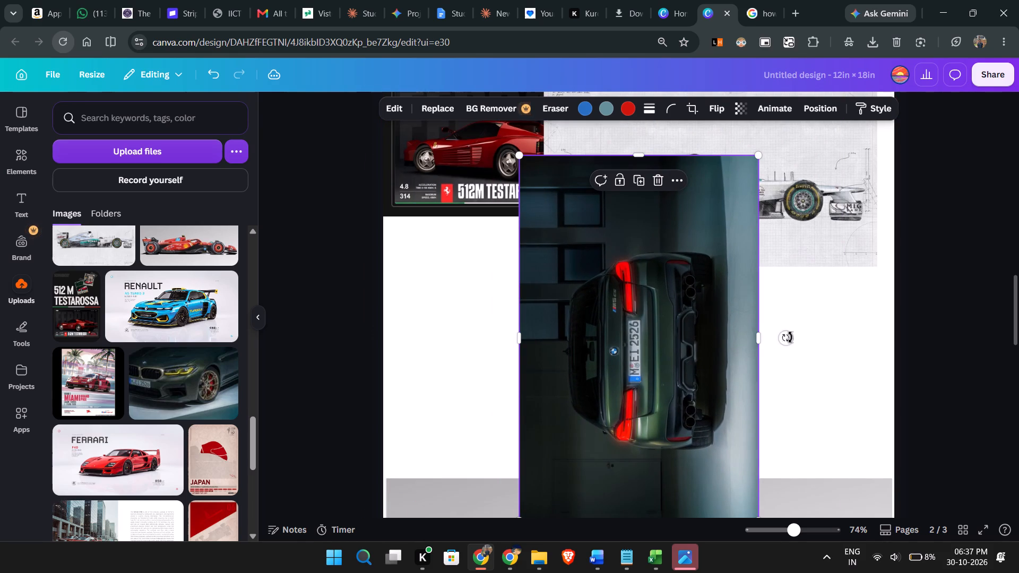
Place the BMW rear-view photo over the BMW front photo on page 1 and enlarge it to match that photo's size.
scroll(647, 395, up, 3)
drag(647, 479, 719, 229)
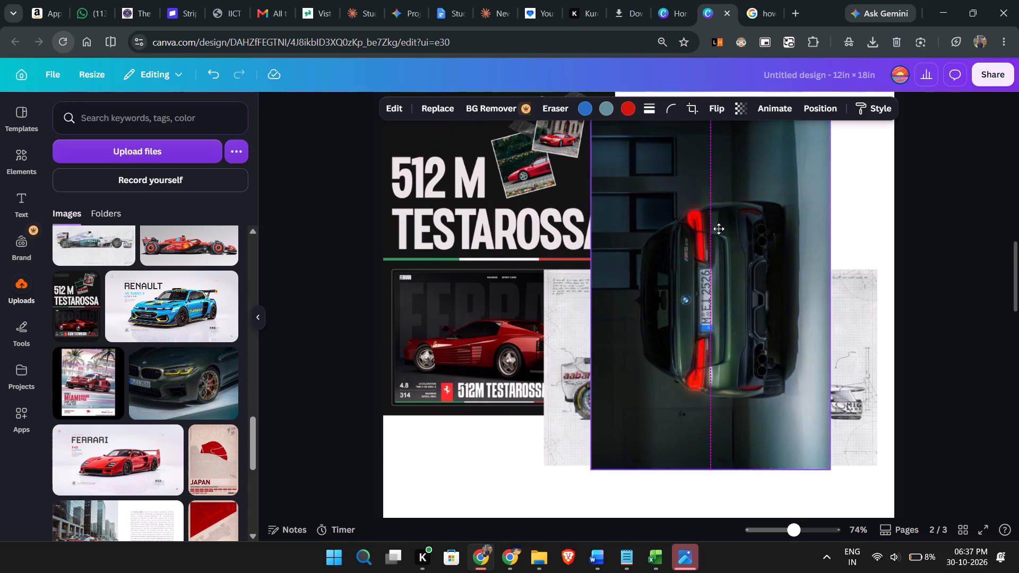
drag(719, 229, 746, 312)
scroll(719, 229, up, 4)
scroll(735, 315, up, 4)
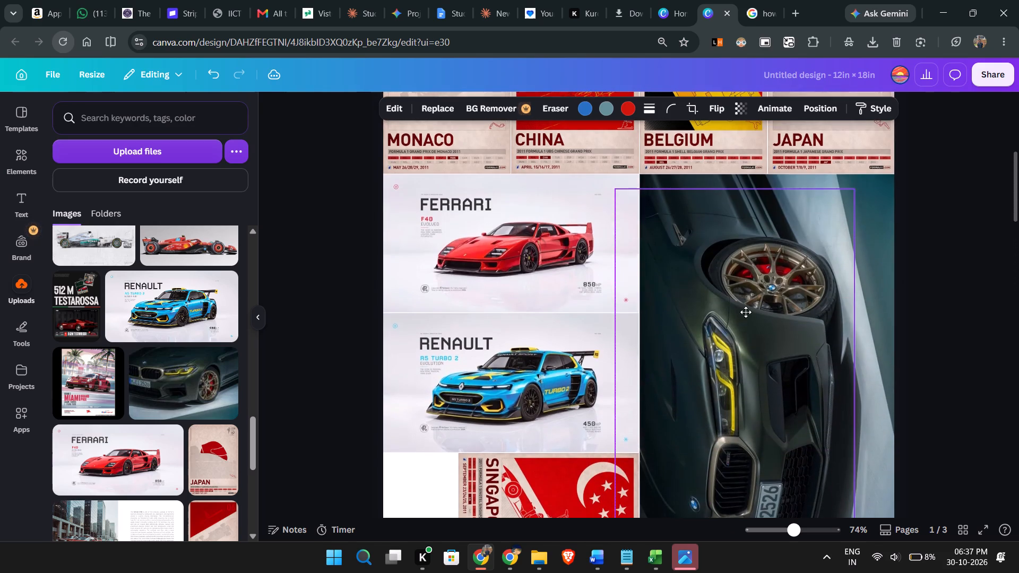
drag(746, 312, 770, 299)
scroll(737, 318, down, 3)
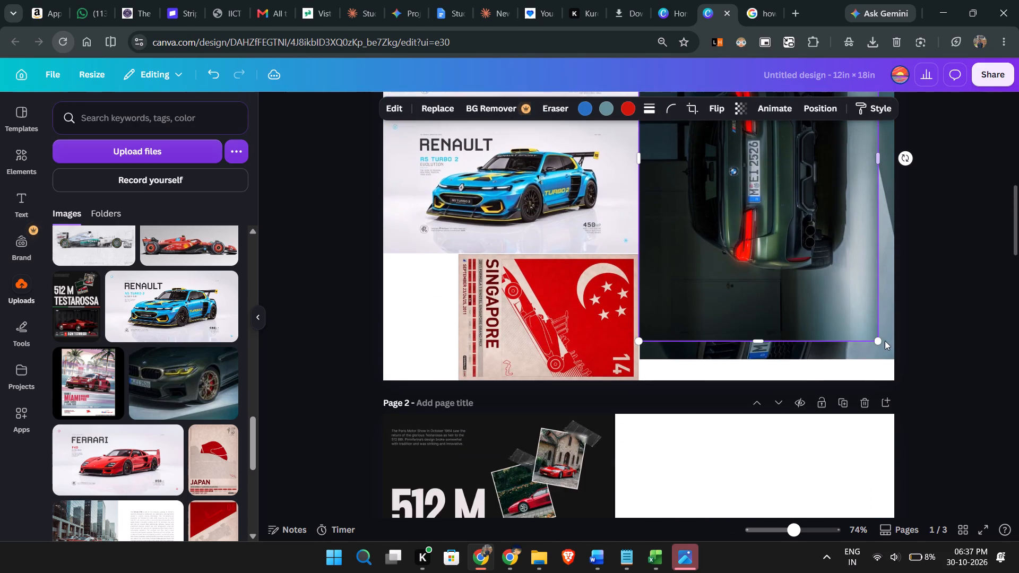
drag(879, 341, 893, 360)
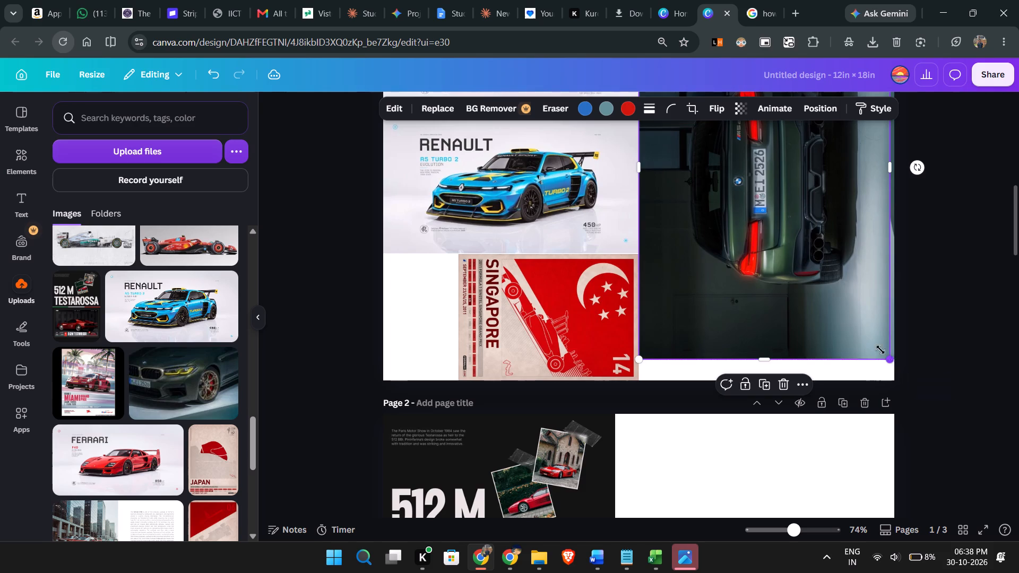
click(890, 166)
scroll(936, 288, up, 3)
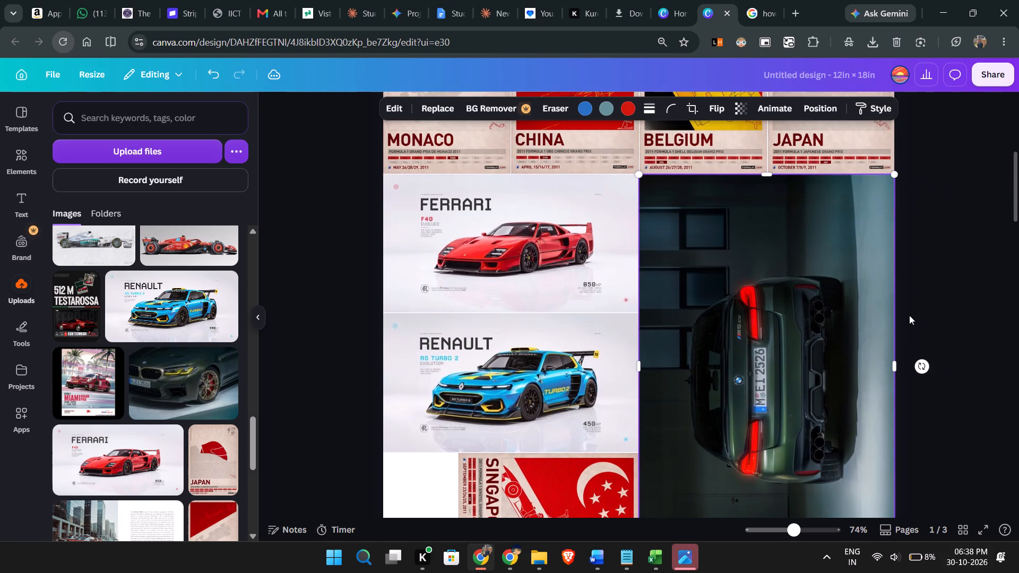
Move the resized BMW rear-view photo back to page 2, into the blank area above the red Ferrari F1 image.
scroll(908, 316, down, 2)
drag(824, 276, 972, 572)
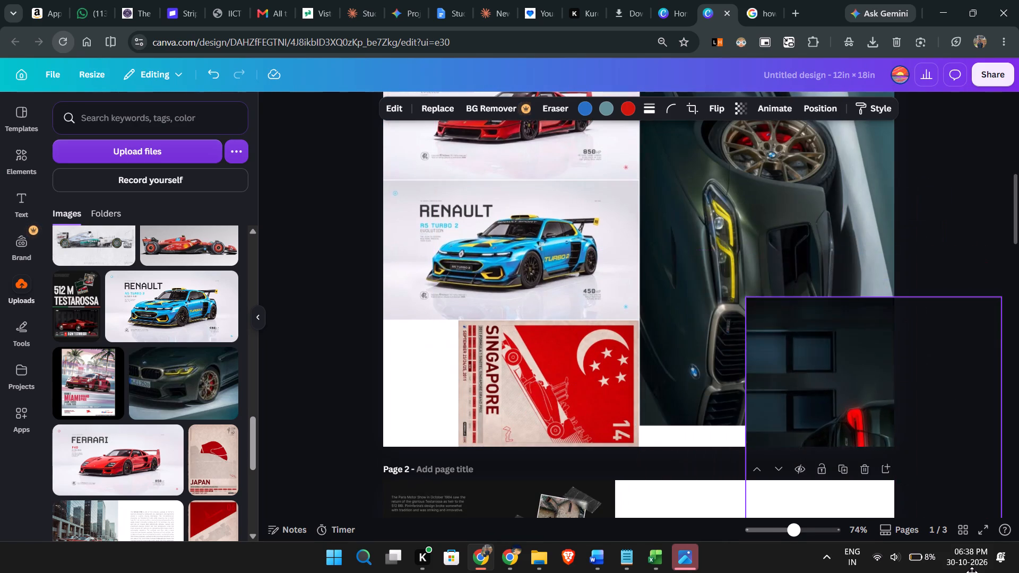
drag(972, 572, 810, 325)
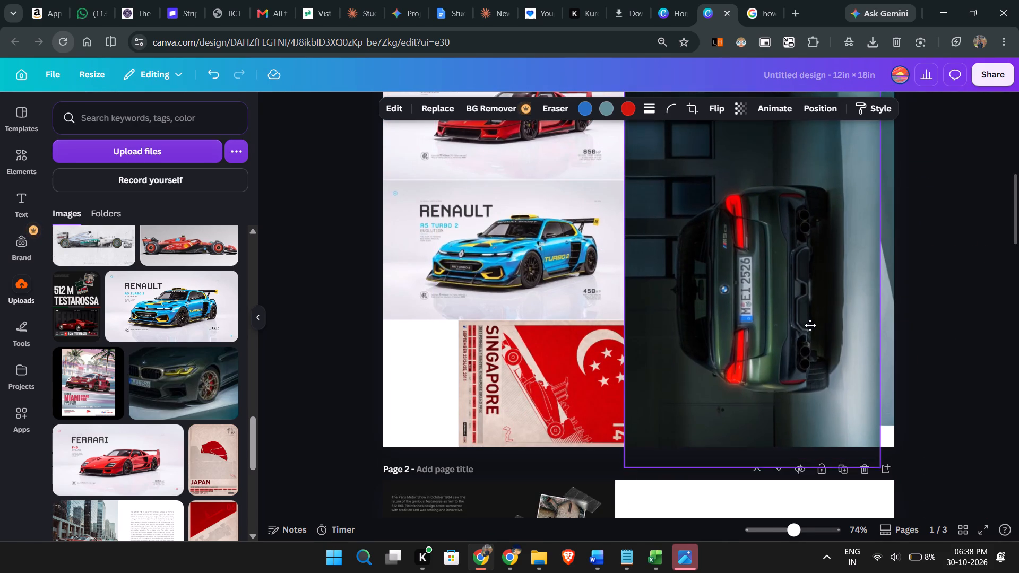
drag(810, 325, 814, 345)
scroll(811, 339, down, 9)
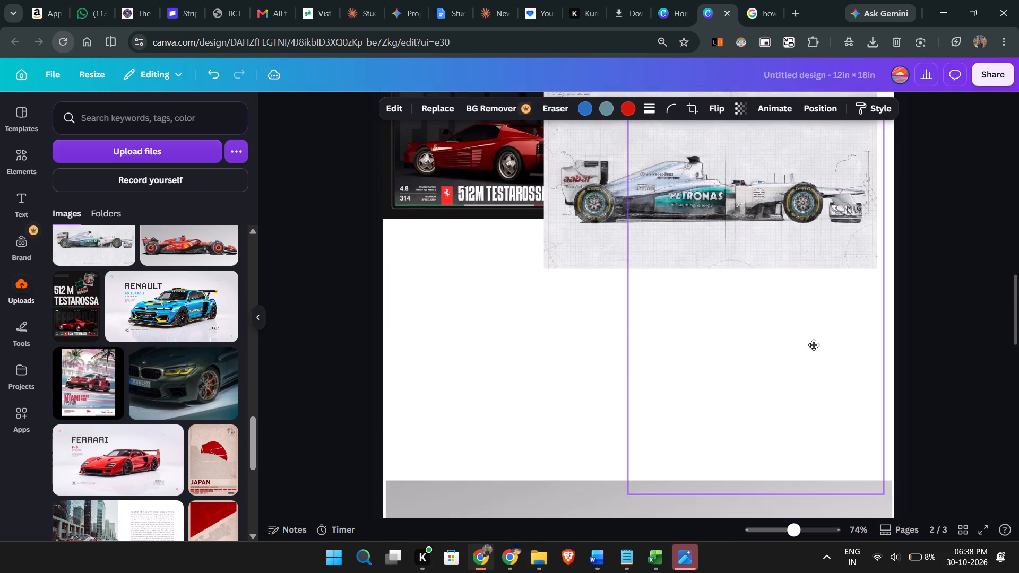
drag(814, 345, 721, 336)
Rotate the BMW rear-view photo upright and place it against page 2's side edge, between the lower Testarossa poster and the Ferrari F1 image.
drag(815, 292, 669, 357)
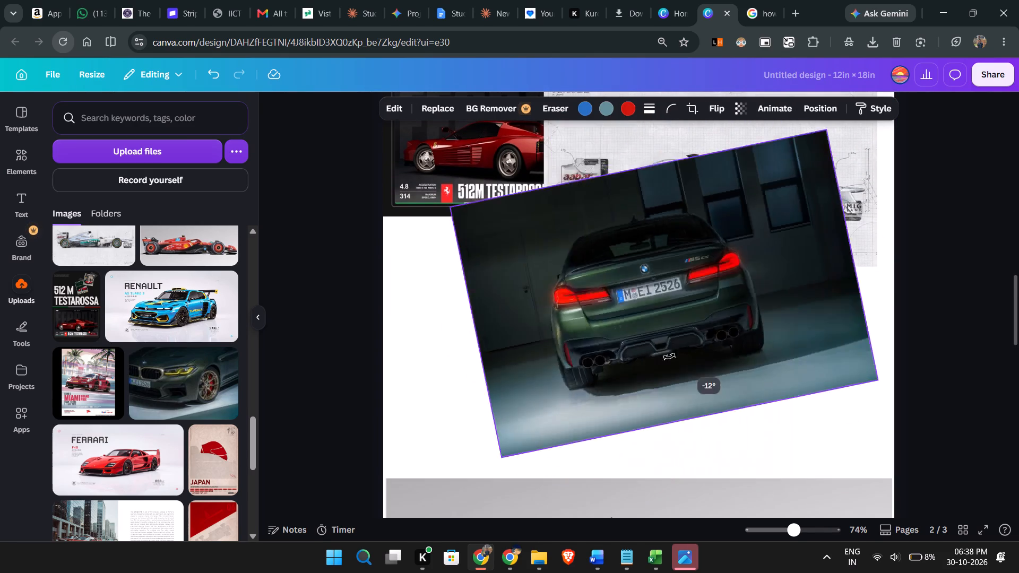
drag(669, 357, 667, 366)
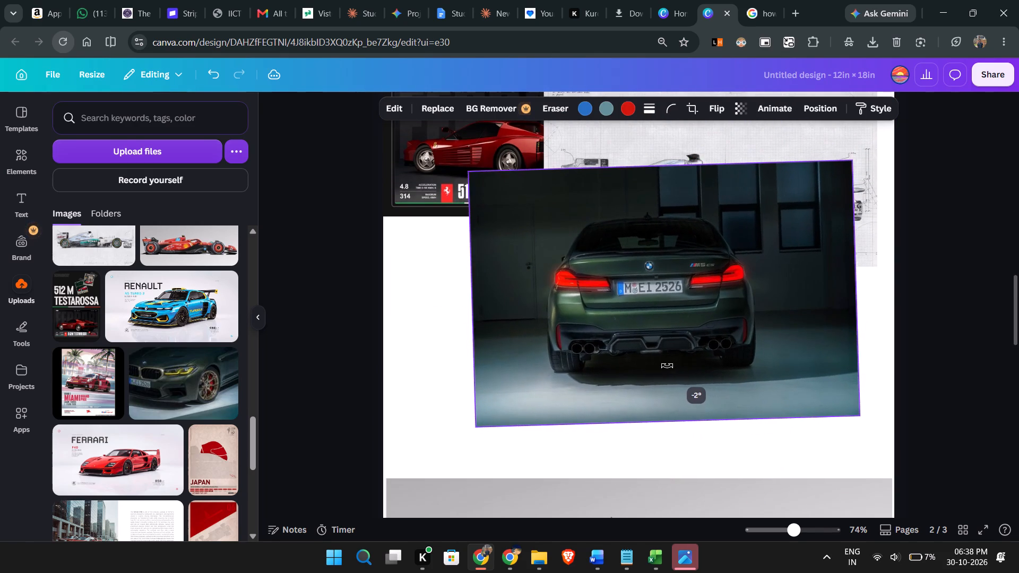
drag(667, 366, 666, 365)
drag(697, 352, 622, 407)
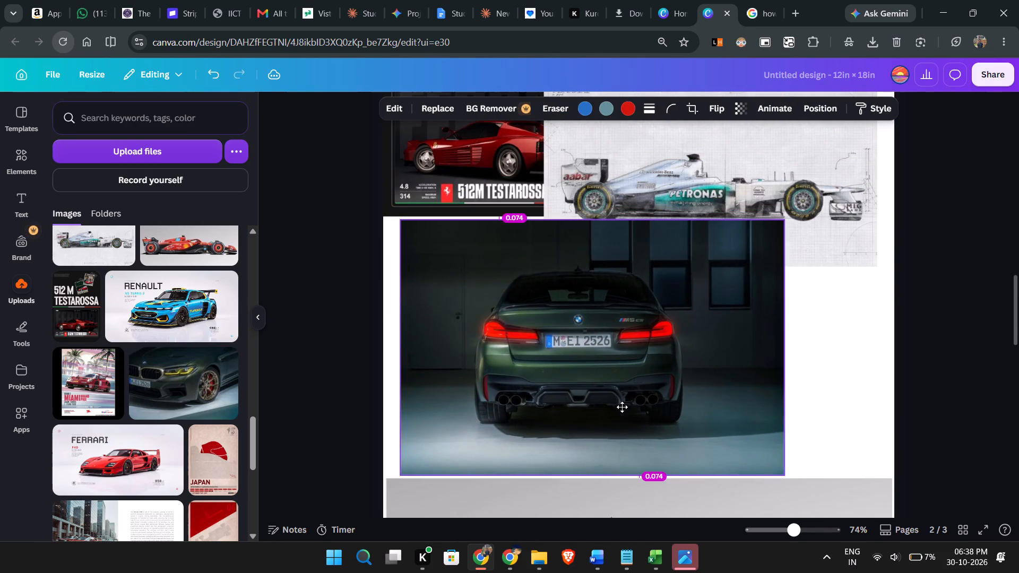
drag(622, 407, 613, 402)
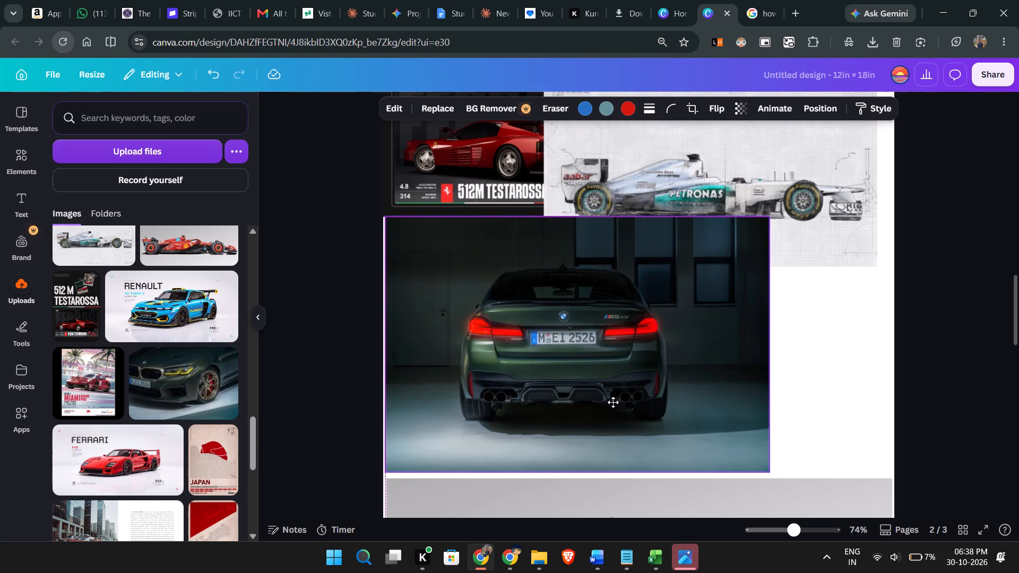
drag(613, 402, 614, 405)
click(328, 337)
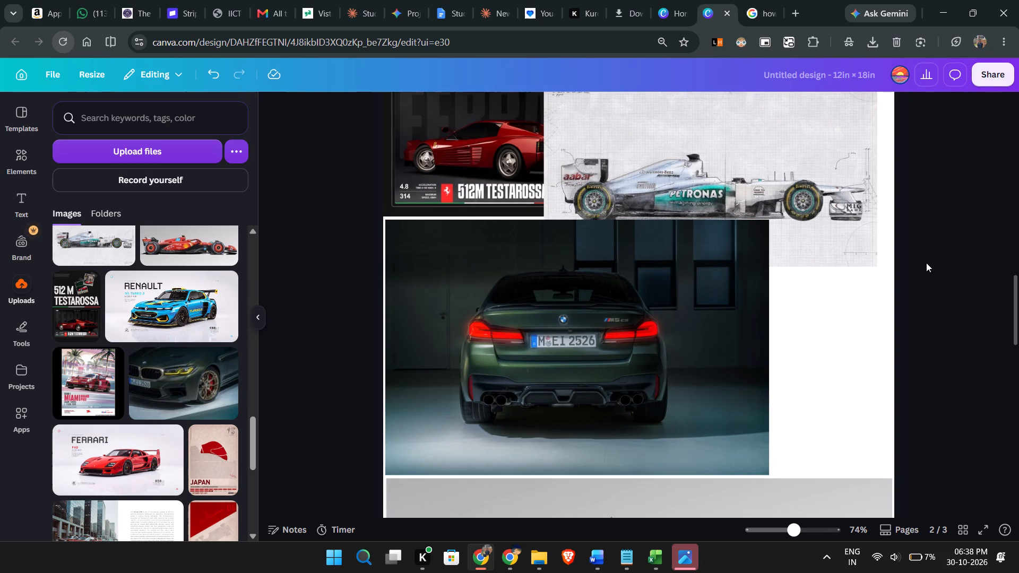
Move the Petronas image flush beside the upper Testarossa poster at page 2's top edge and shrink it to fit the remaining page width.
scroll(926, 263, up, 3)
scroll(829, 341, up, 2)
scroll(826, 361, down, 3)
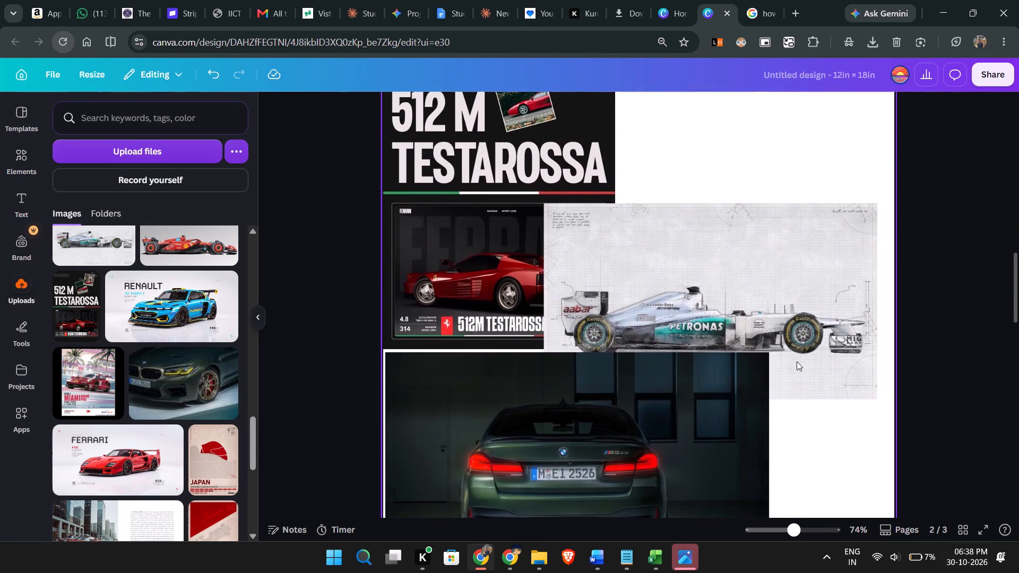
drag(772, 310, 831, 229)
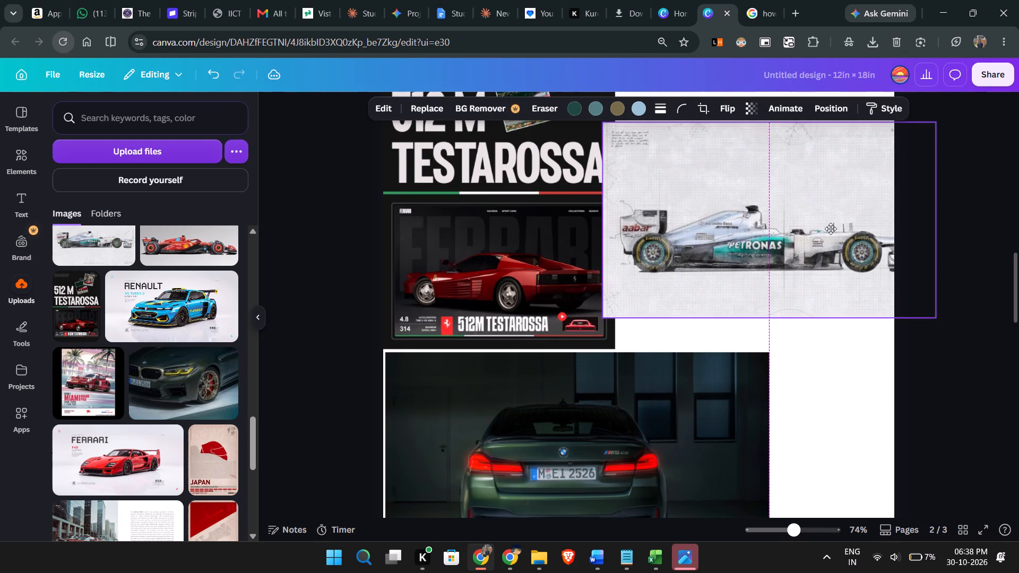
drag(831, 229, 849, 261)
scroll(843, 235, up, 2)
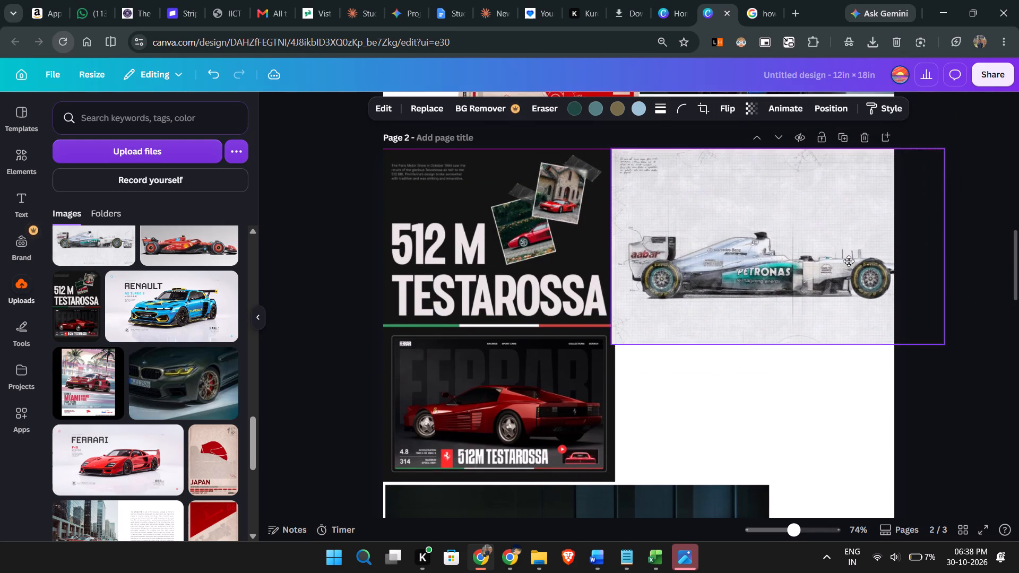
drag(849, 261, 840, 257)
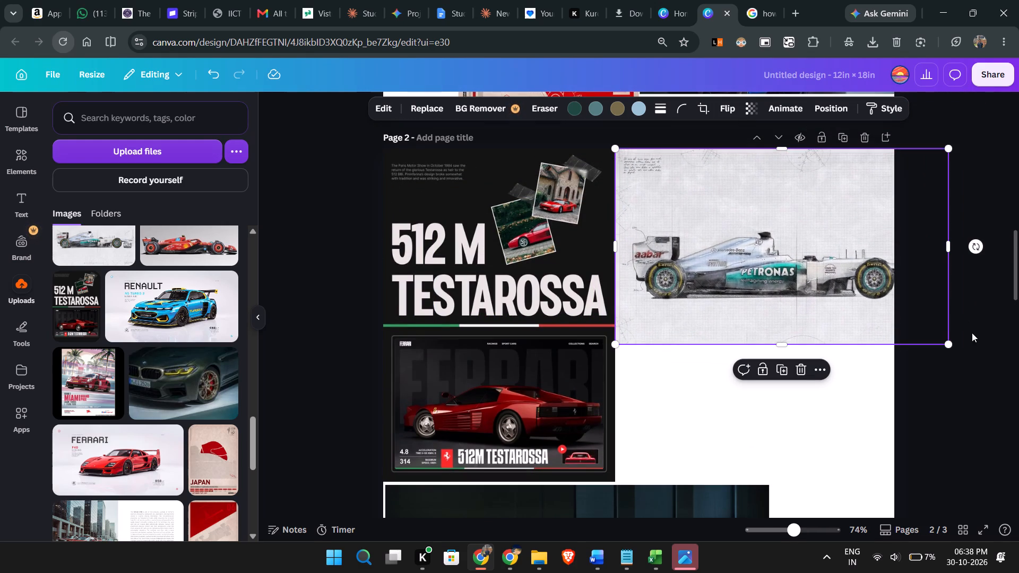
drag(945, 343, 883, 312)
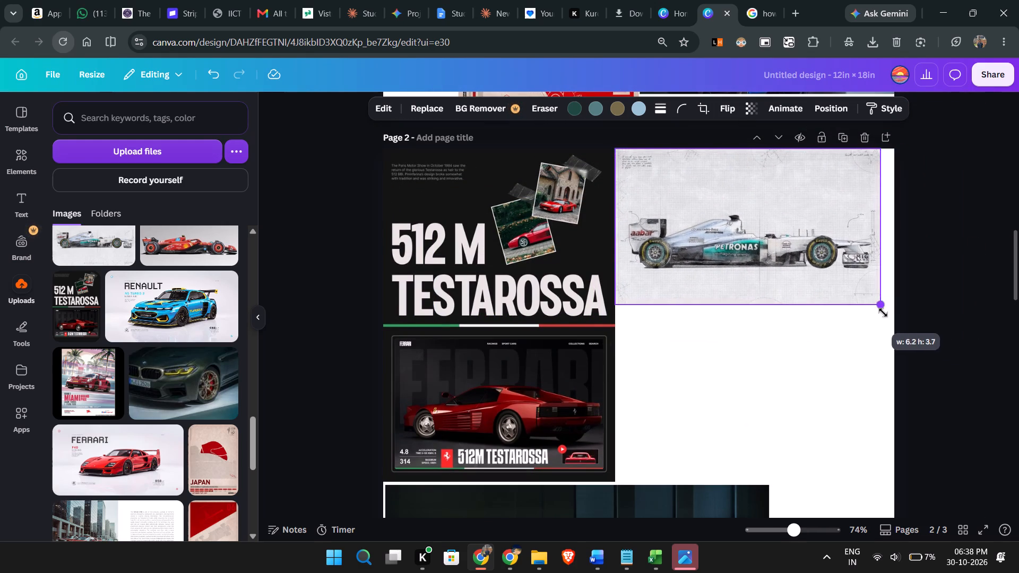
drag(883, 312, 887, 315)
click(972, 319)
Crop all four sides of the BMW rear-view photo closer to the car, to about 5 in high.
scroll(960, 320, down, 3)
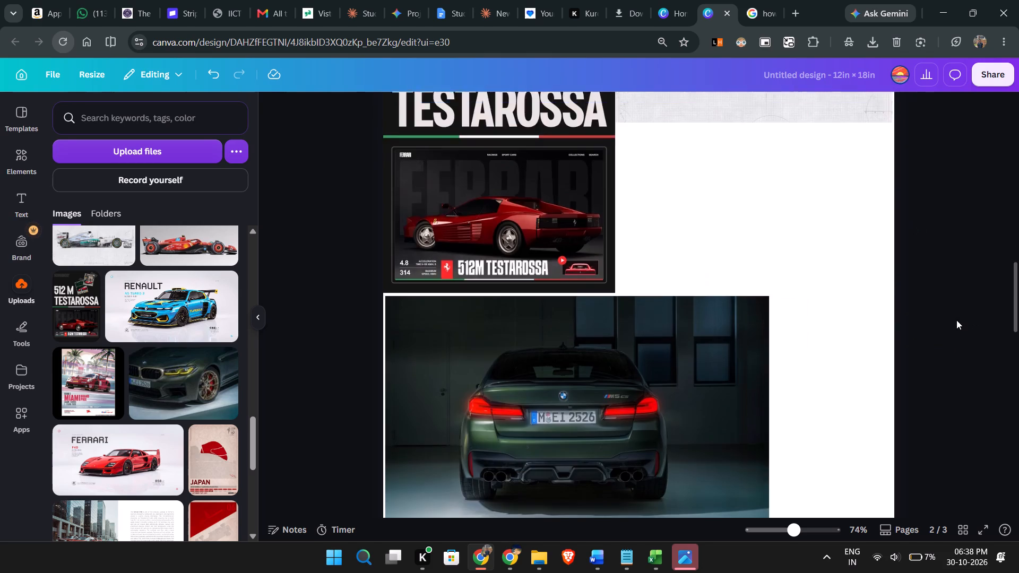
scroll(956, 320, down, 3)
click(723, 269)
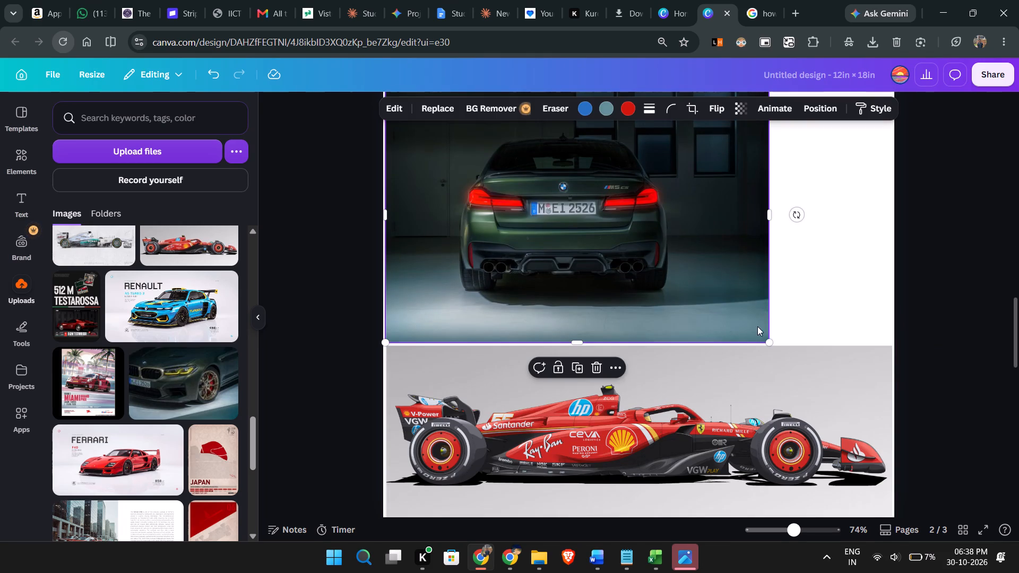
drag(584, 344, 590, 325)
scroll(591, 318, up, 2)
drag(578, 224, 577, 244)
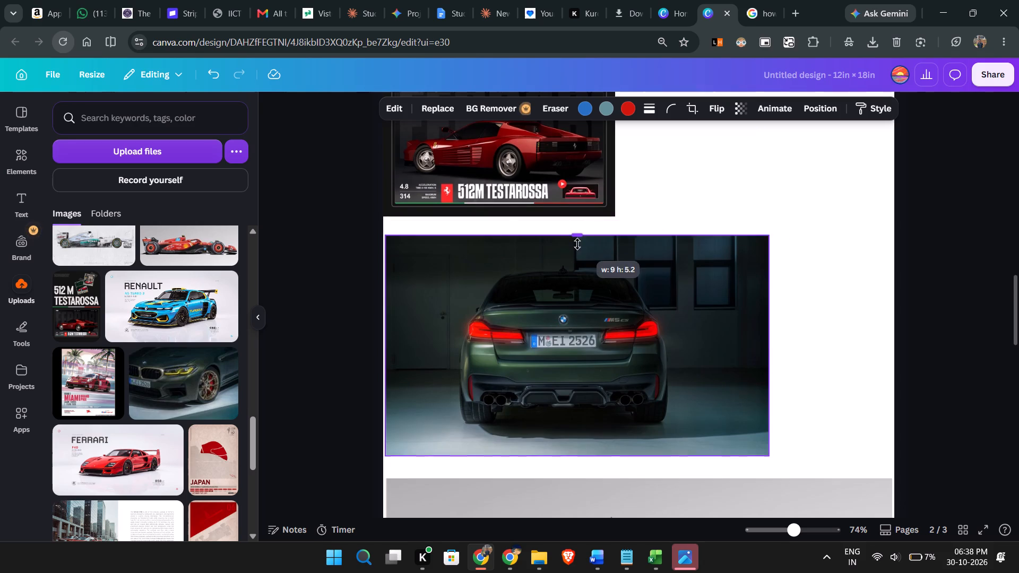
drag(577, 244, 577, 248)
drag(765, 349, 733, 356)
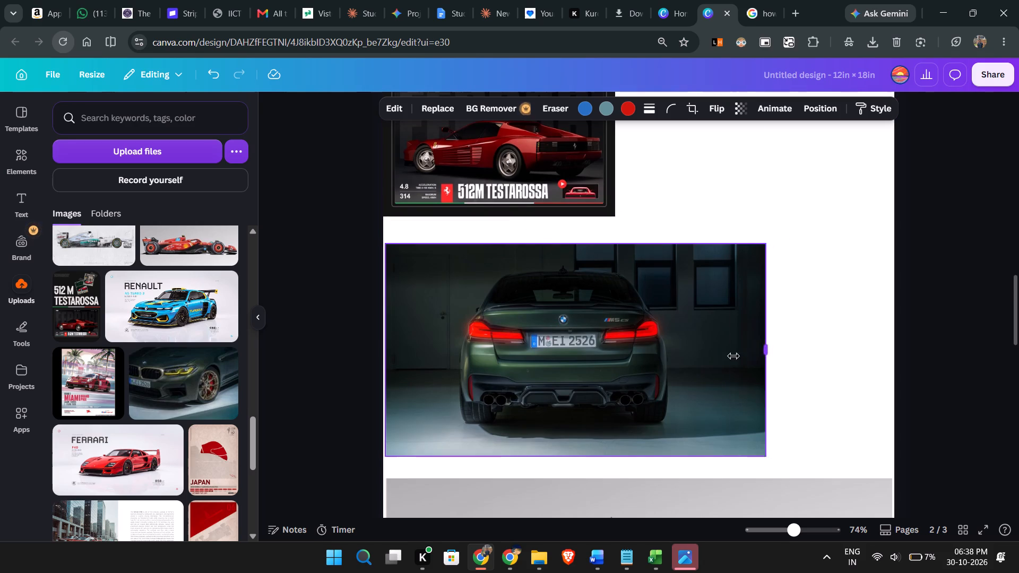
drag(733, 356, 722, 357)
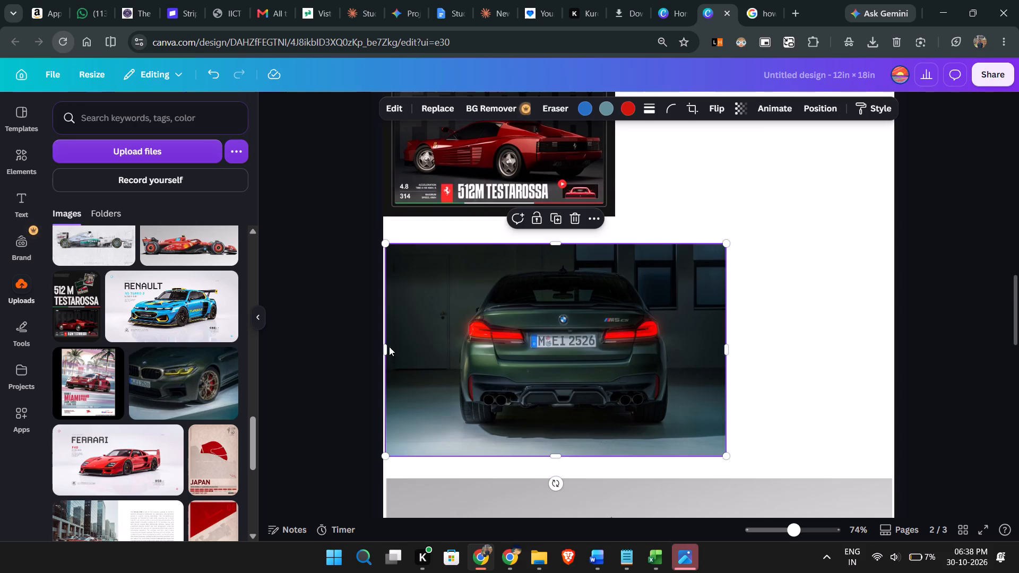
drag(389, 346, 424, 349)
Trim both side edges of the BMW rear-view photo slightly more, to about 7 × 5 in.
ctrl+scroll(670, 383, up, 3)
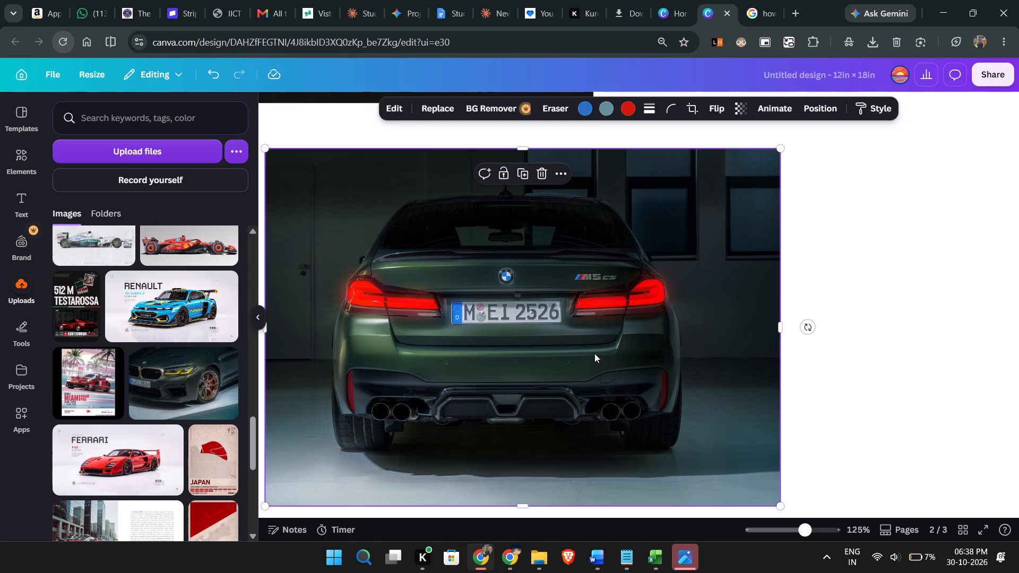
drag(592, 351, 700, 334)
drag(891, 306, 882, 307)
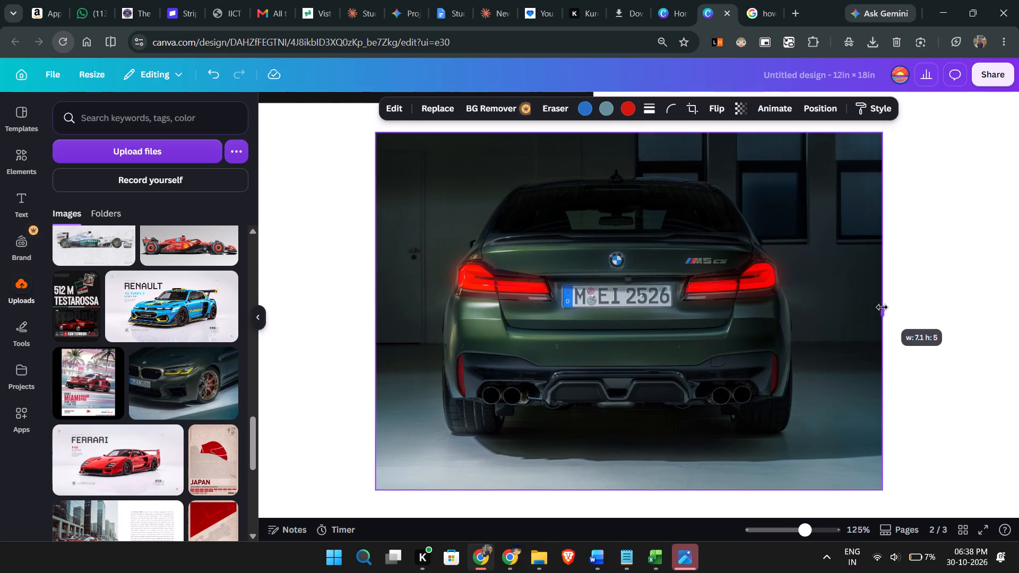
drag(882, 307, 879, 307)
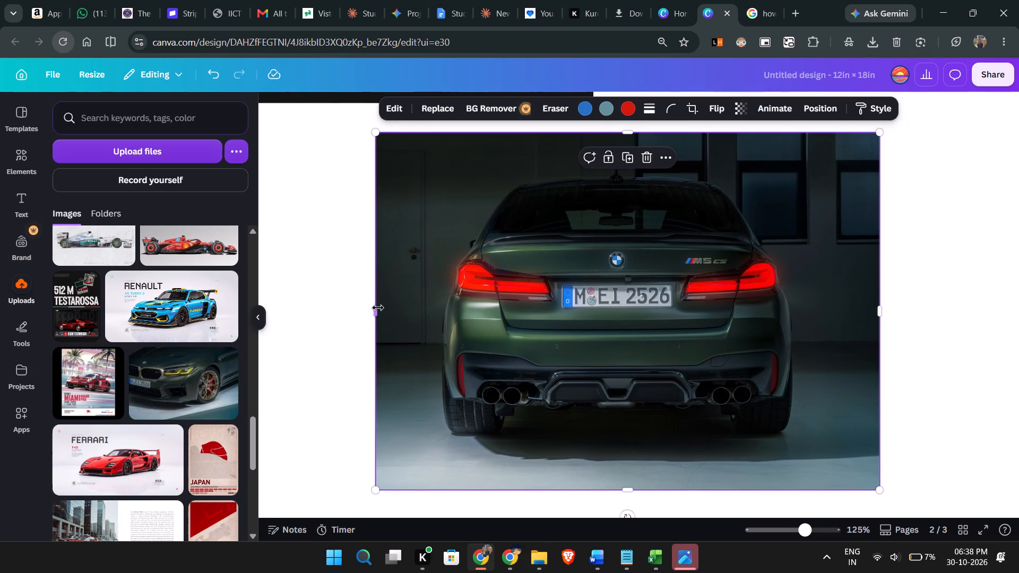
click(378, 308)
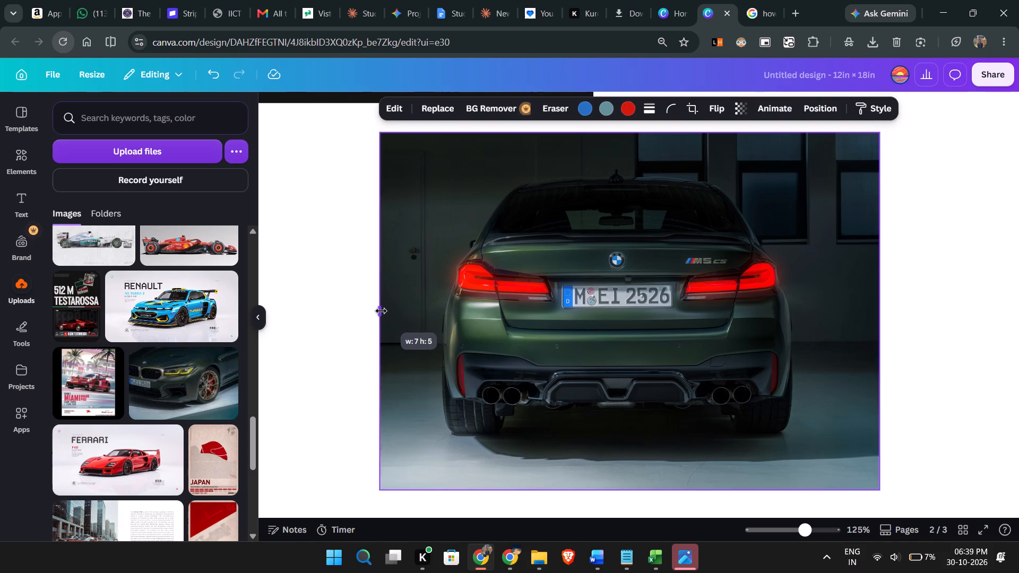
scroll(358, 303, up, 1)
click(358, 303)
scroll(568, 285, down, 2)
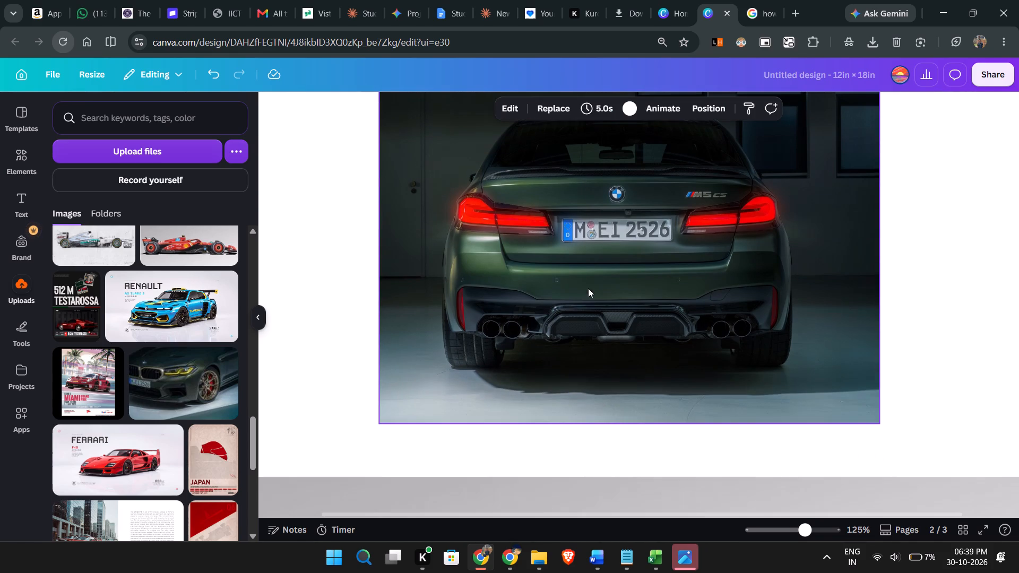
scroll(603, 285, up, 2)
Move the cropped BMW rear-view photo under the Testarossa posters and rotate it a quarter turn counterclockwise to stand vertically.
drag(631, 300, 554, 291)
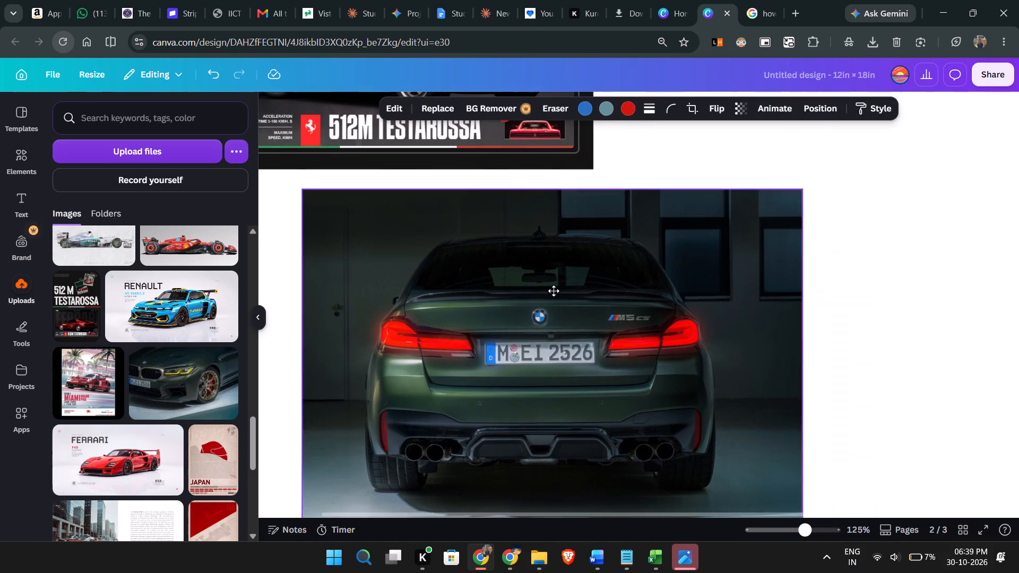
drag(554, 291, 552, 289)
ctrl+scroll(545, 284, down, 2)
drag(607, 313, 559, 307)
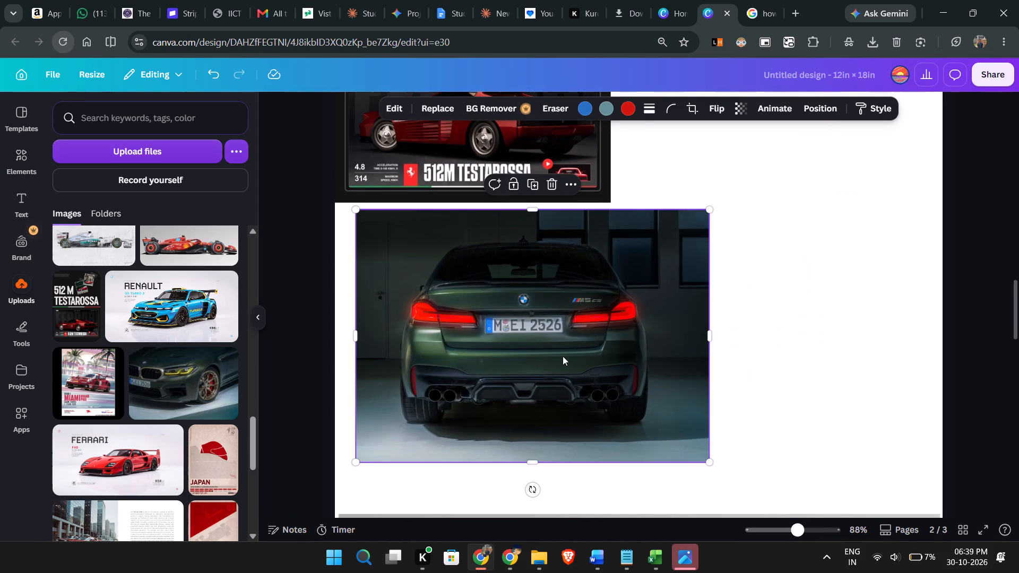
drag(531, 494, 662, 347)
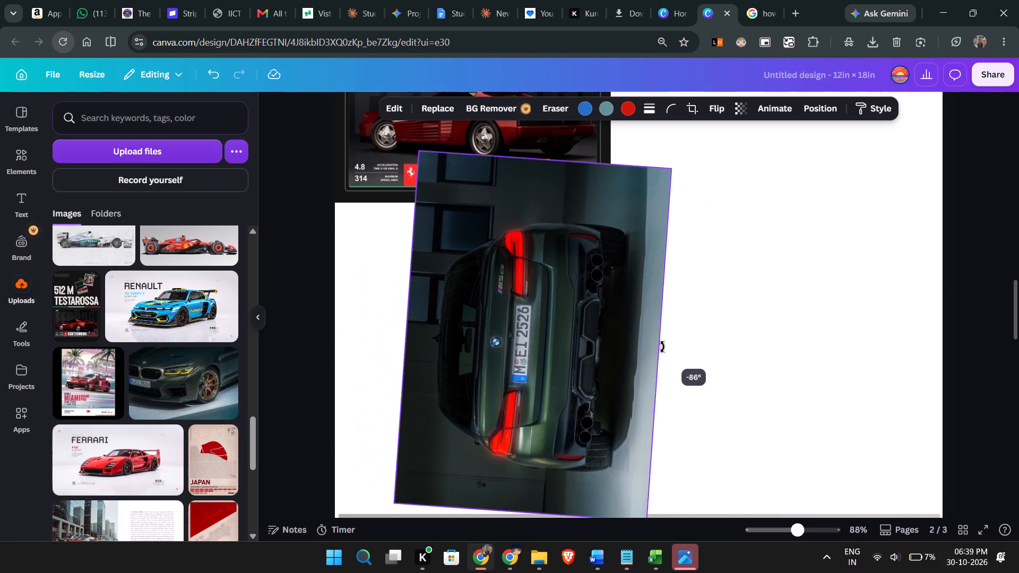
drag(662, 347, 662, 341)
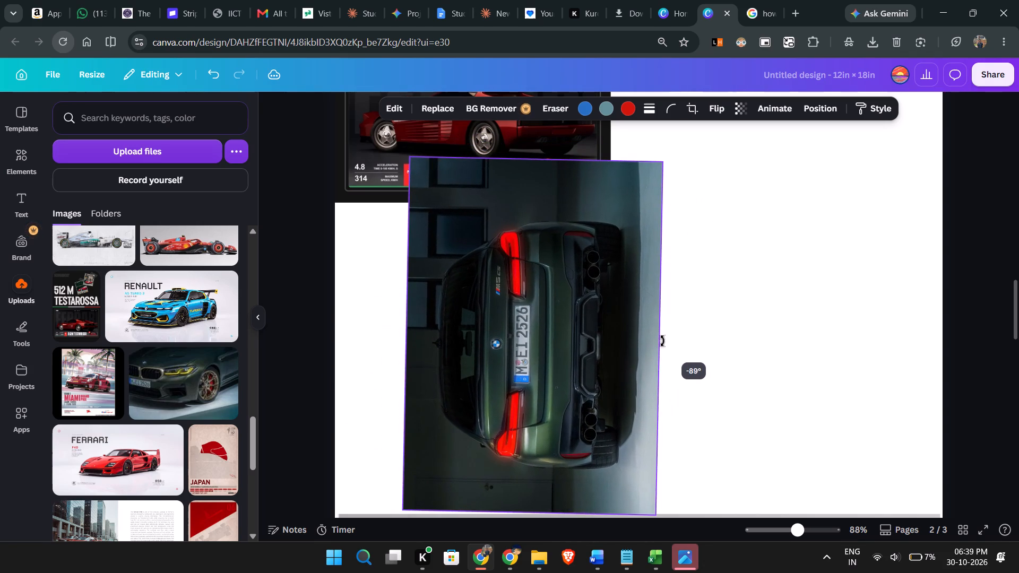
drag(662, 341, 662, 340)
Scale the vertical BMW photo to about 6.1 × 4.4 in, flush with the page edge between the lower Testarossa poster and Ferrari F1 image.
scroll(662, 340, down, 2)
drag(590, 264, 565, 280)
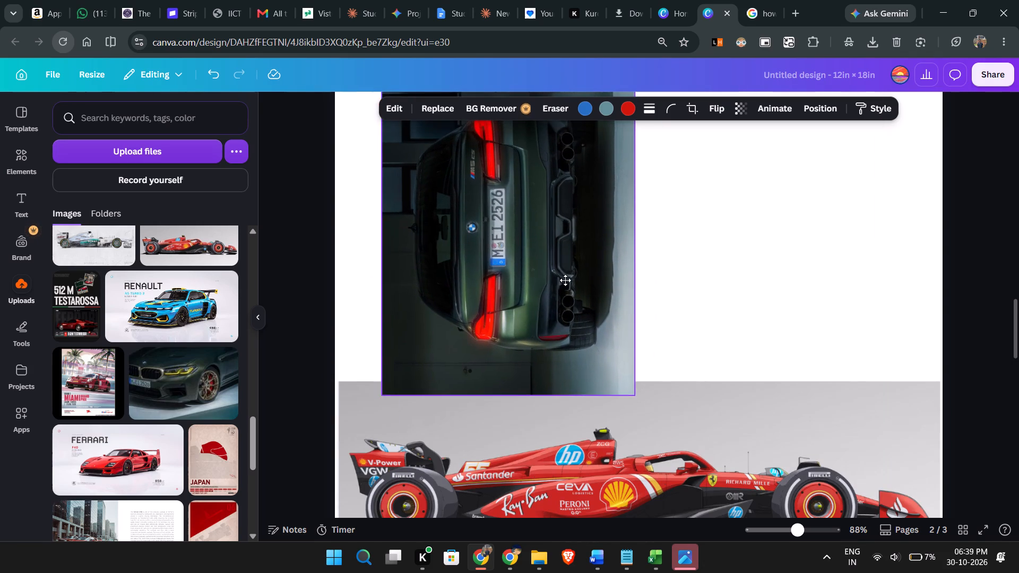
drag(565, 280, 521, 267)
scroll(520, 266, up, 2)
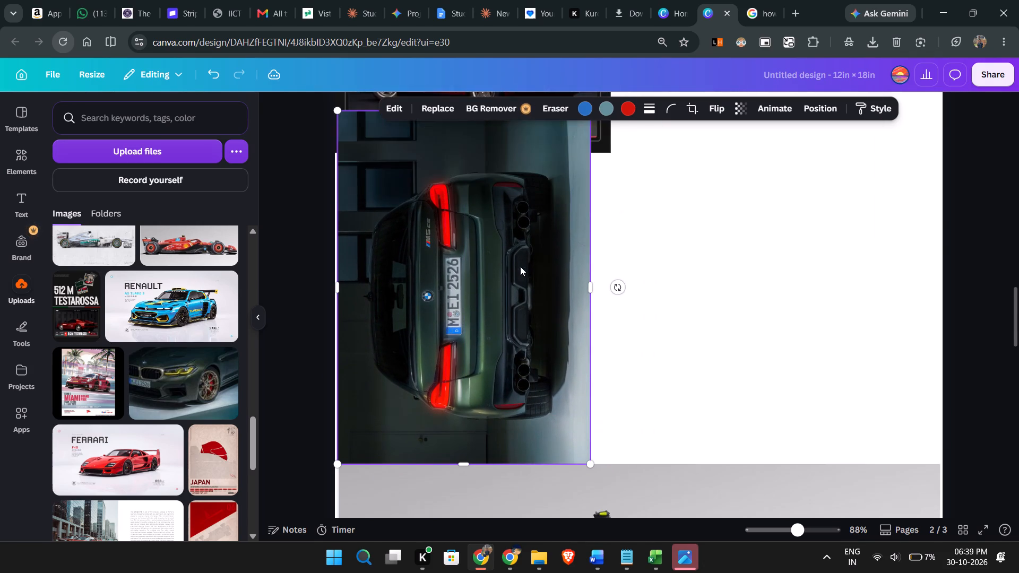
drag(336, 157, 348, 171)
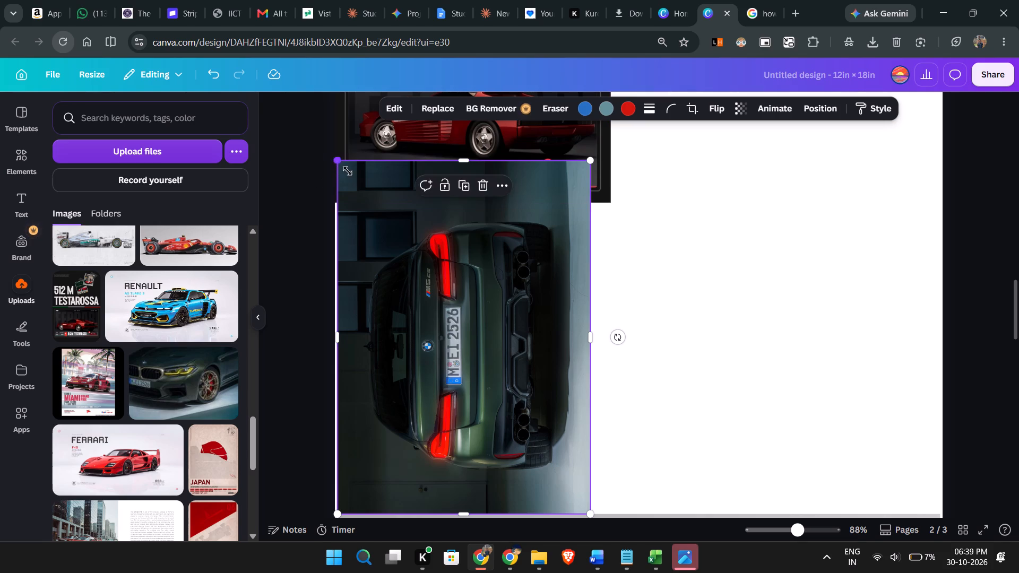
drag(348, 171, 375, 202)
scroll(393, 231, down, 1)
drag(540, 247, 521, 248)
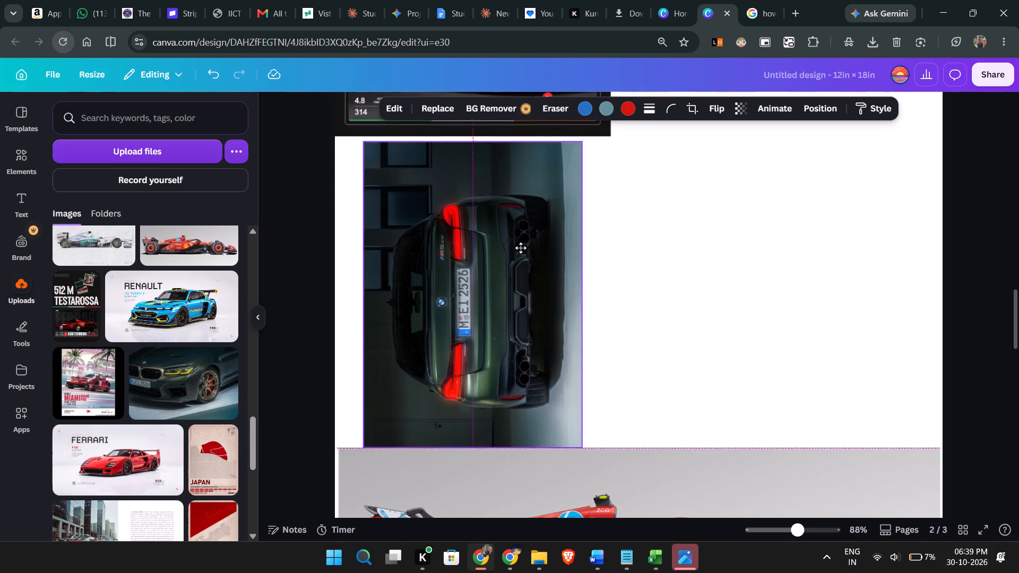
drag(521, 248, 504, 242)
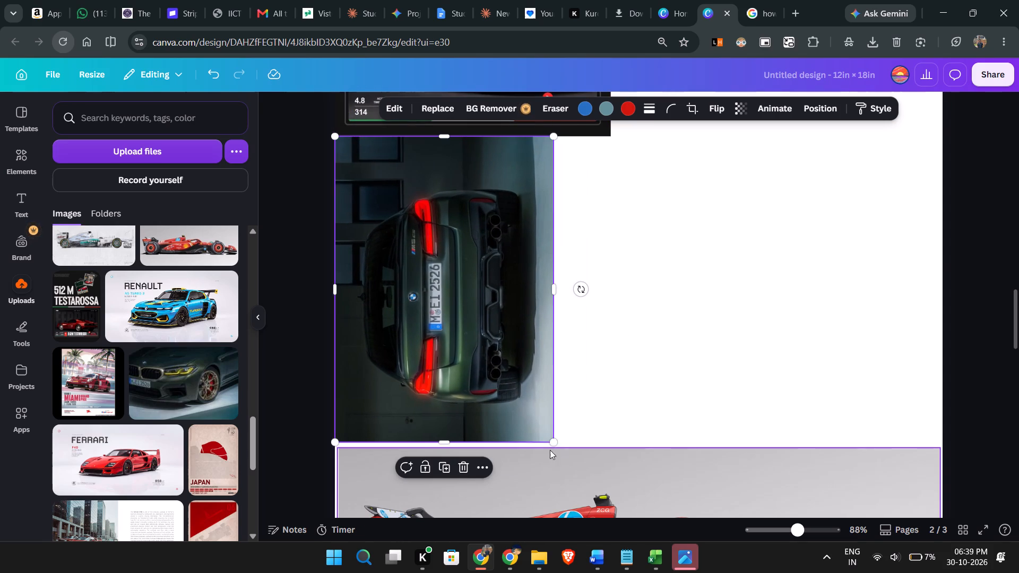
click(556, 441)
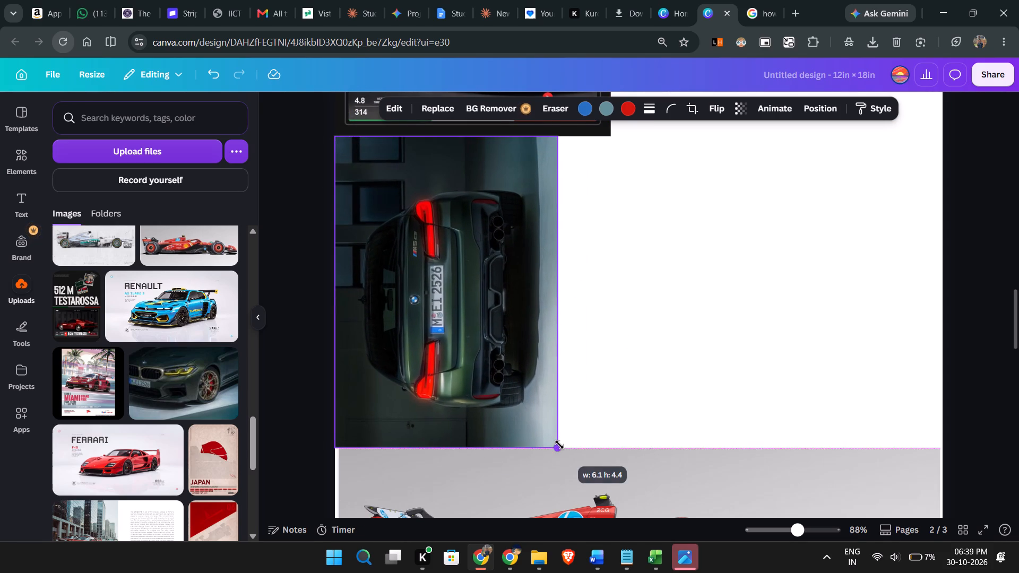
click(647, 379)
Examine the remaining gaps on page 2 and the uploaded images for something to fill them.
scroll(647, 379, up, 1)
scroll(693, 326, up, 1)
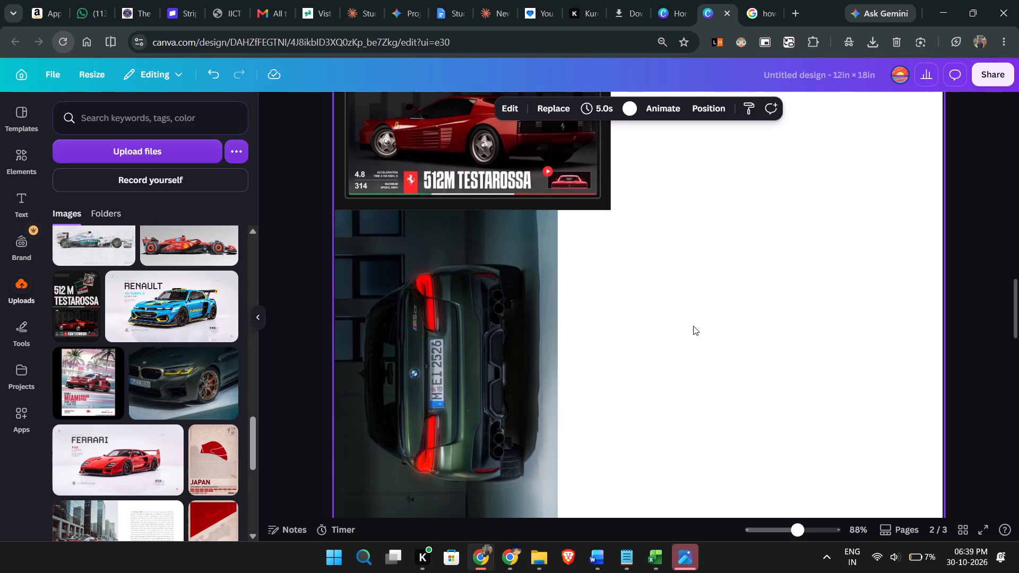
scroll(767, 341, up, 3)
scroll(806, 496, up, 2)
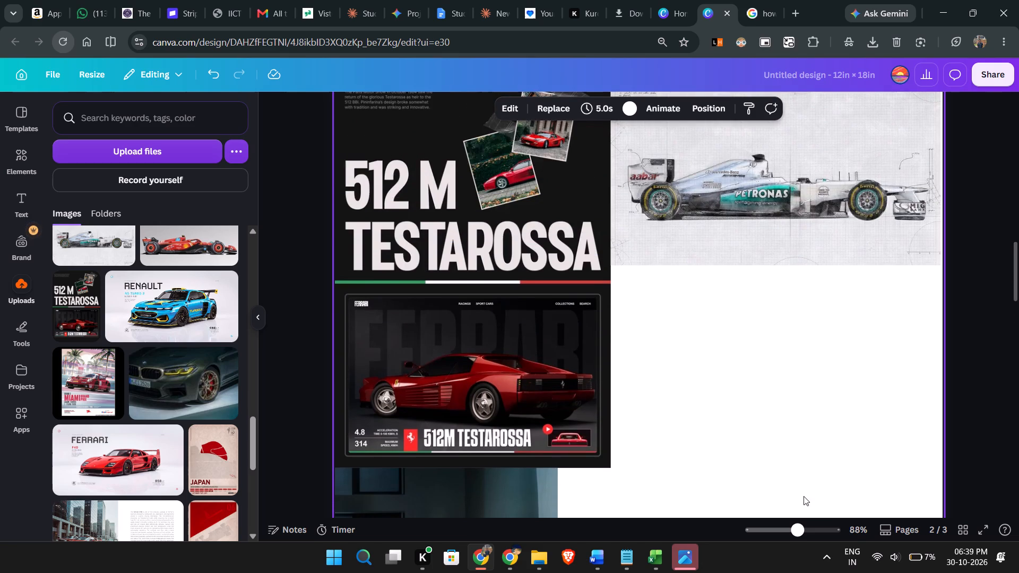
scroll(780, 488, down, 2)
scroll(713, 442, down, 1)
scroll(319, 384, down, 2)
scroll(220, 415, down, 1)
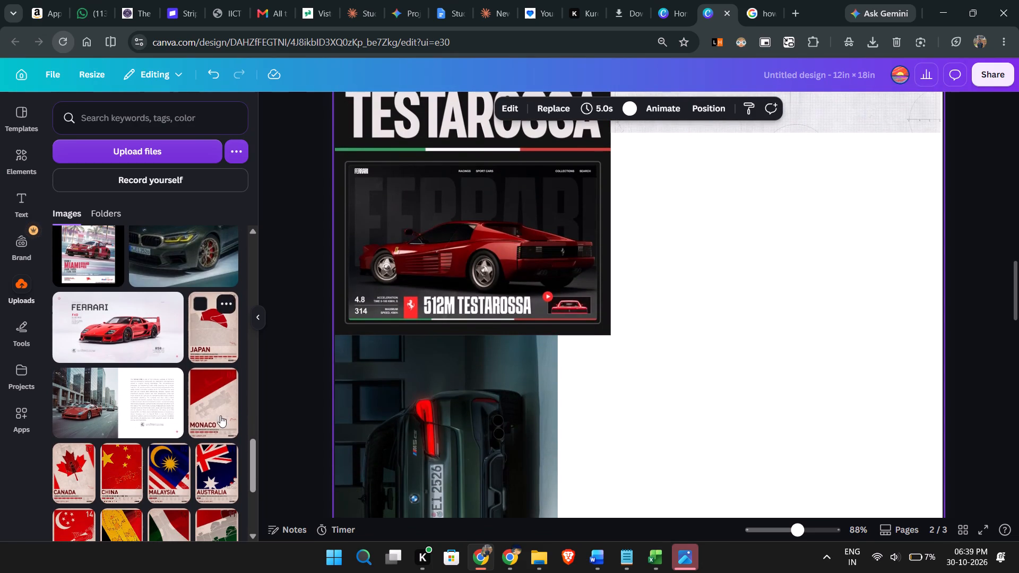
Switch to File Explorer, find the Brad Pitt poster F1-5 in the Posters folder, and bring it into the Canva design.
key(alt+Tab)
key(alt+Tab)
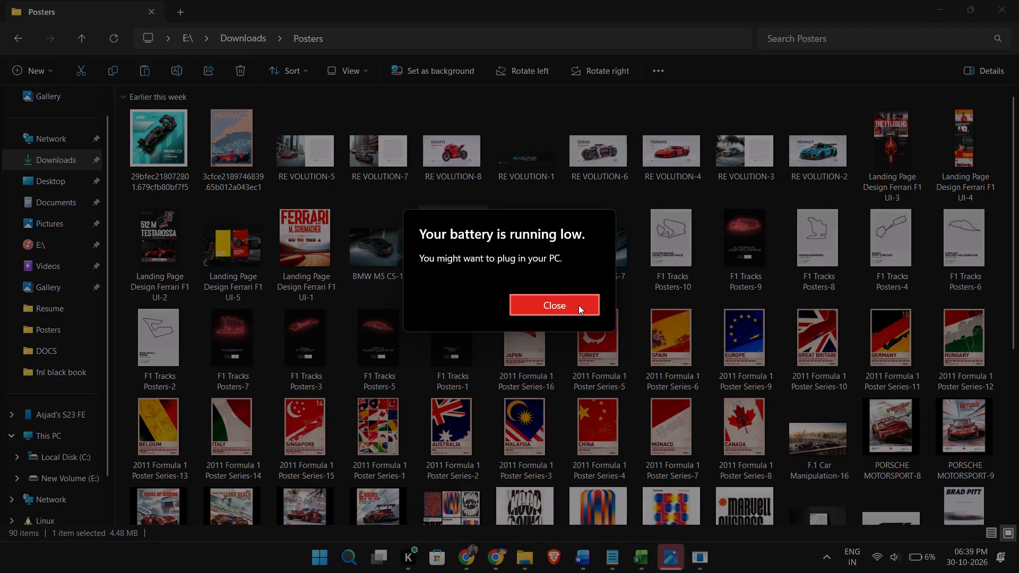
click(577, 300)
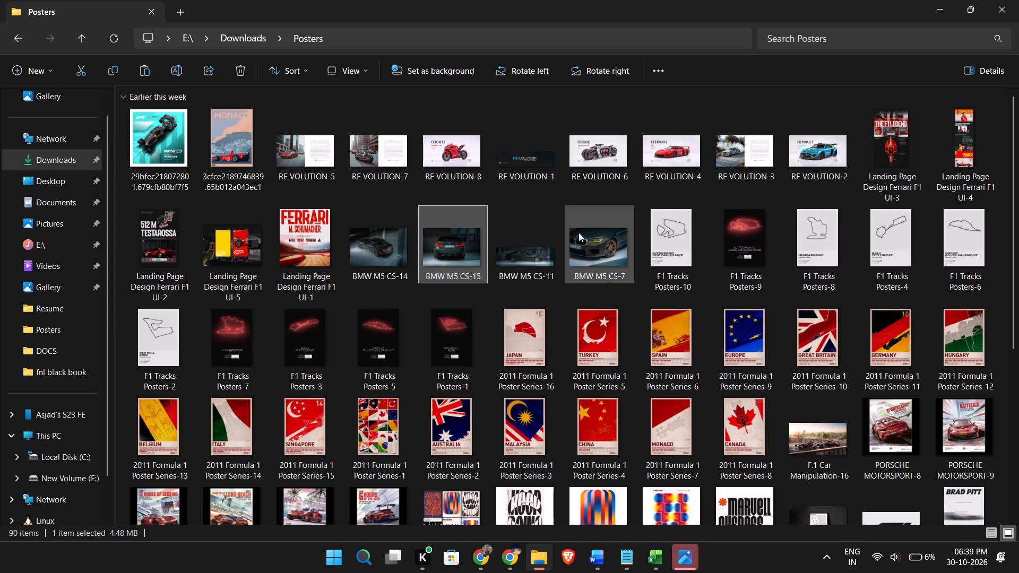
scroll(578, 233, down, 2)
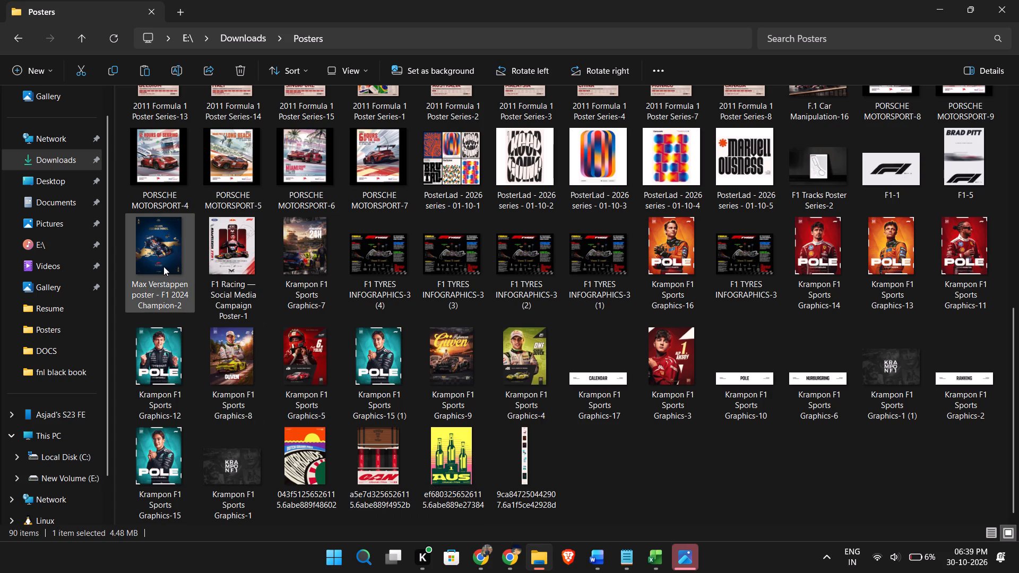
scroll(901, 452, up, 1)
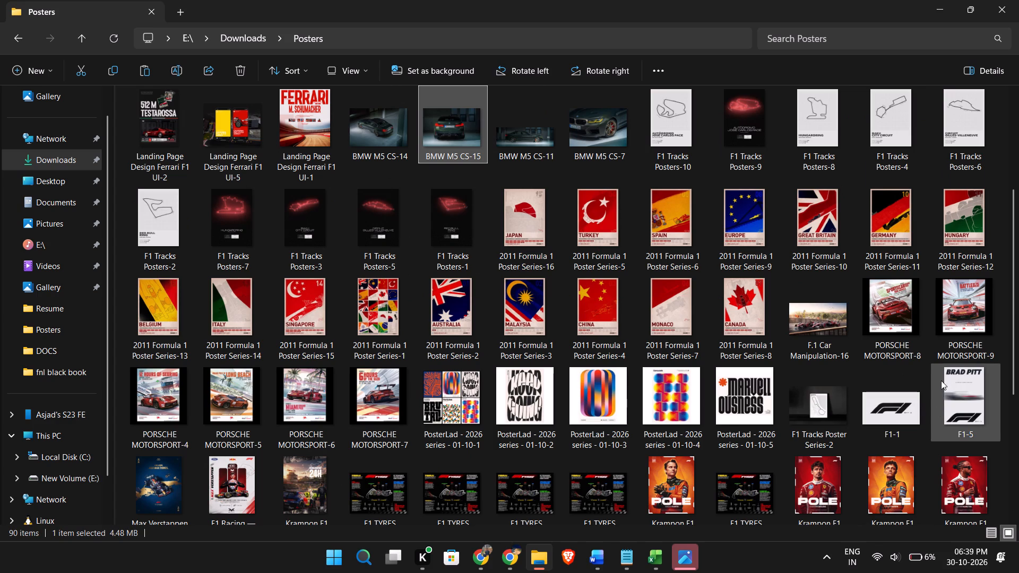
click(961, 407)
drag(970, 390, 970, 414)
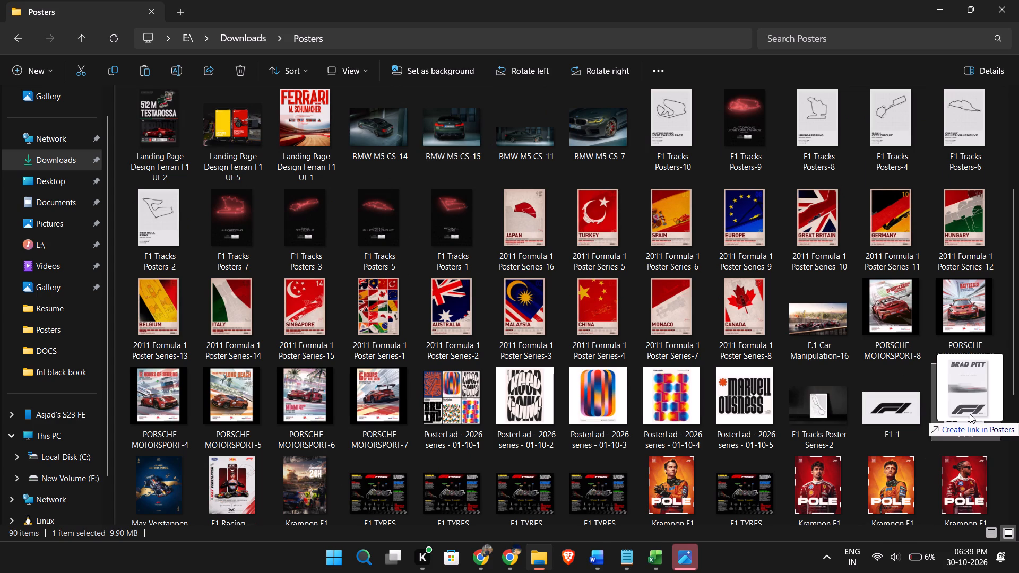
drag(970, 414, 794, 371)
key(alt+Tab)
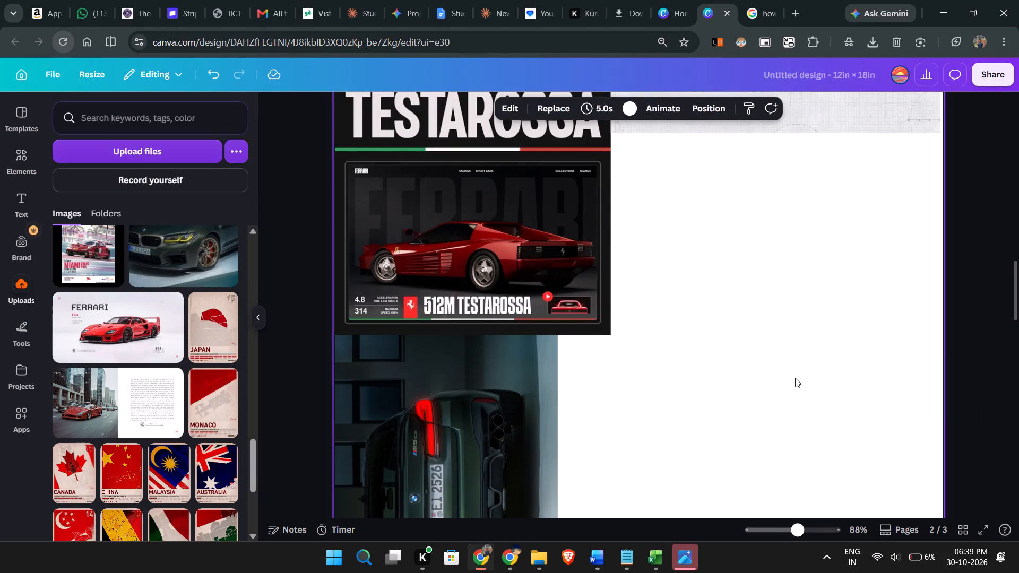
Place the Brad Pitt poster directly beneath the Petronas image and scale it to about 6.6 × 9.4 in, reaching the page edge.
ctrl+scroll(805, 366, down, 3)
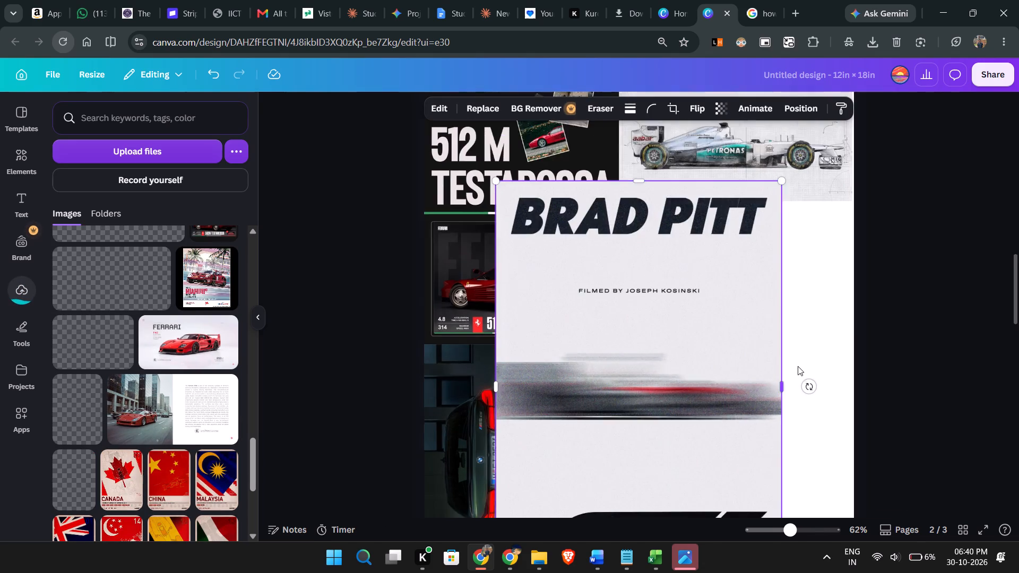
scroll(798, 366, down, 2)
drag(638, 329, 759, 346)
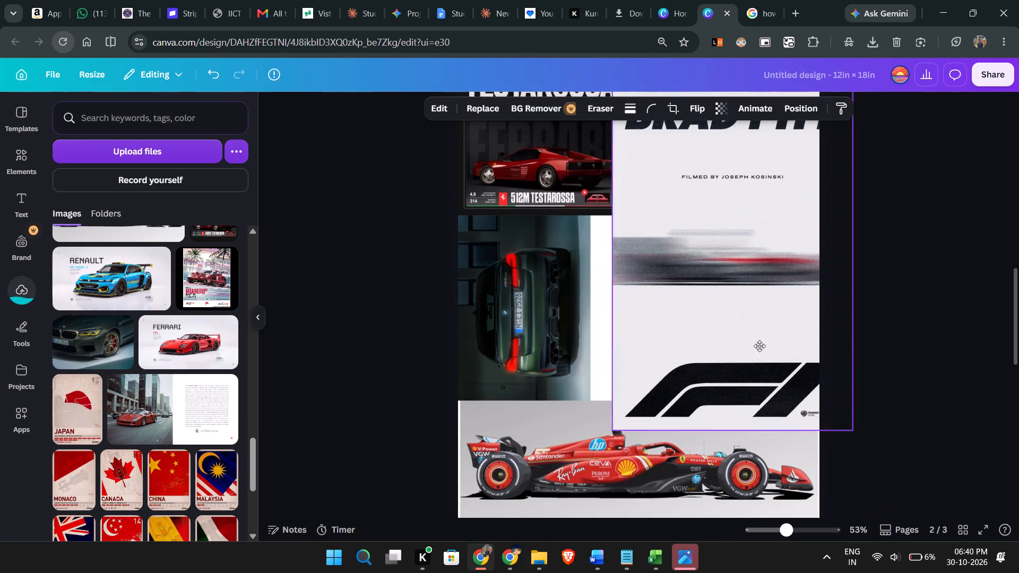
drag(759, 346, 737, 337)
scroll(698, 327, up, 2)
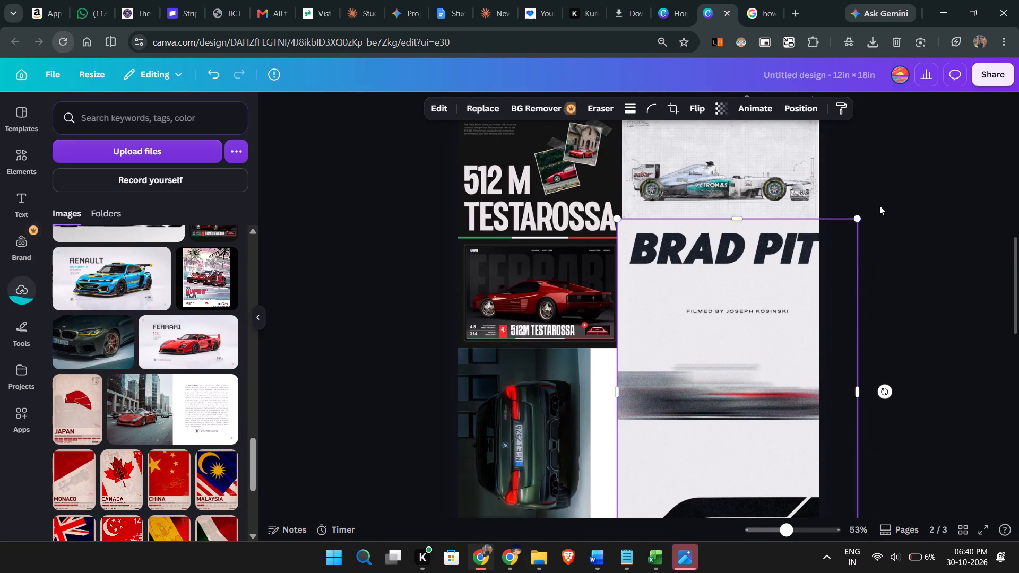
drag(855, 218, 794, 303)
drag(694, 356, 696, 277)
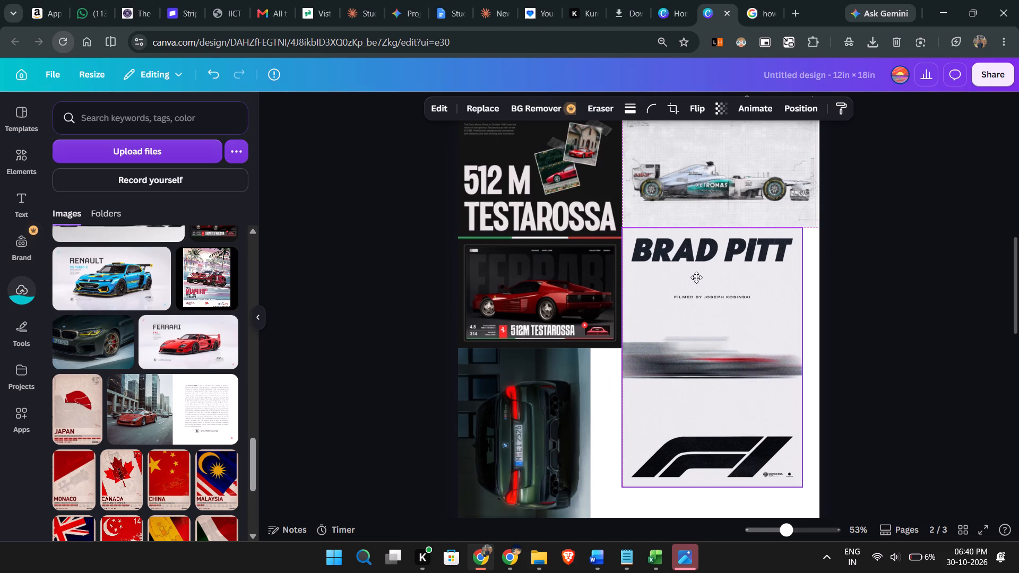
drag(696, 277, 696, 284)
scroll(781, 355, down, 2)
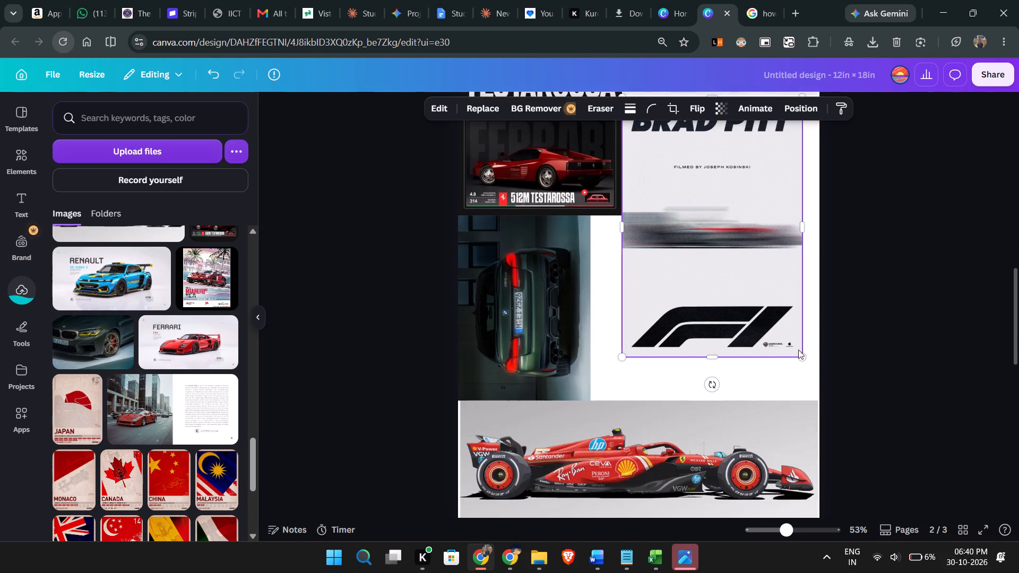
drag(802, 358, 822, 381)
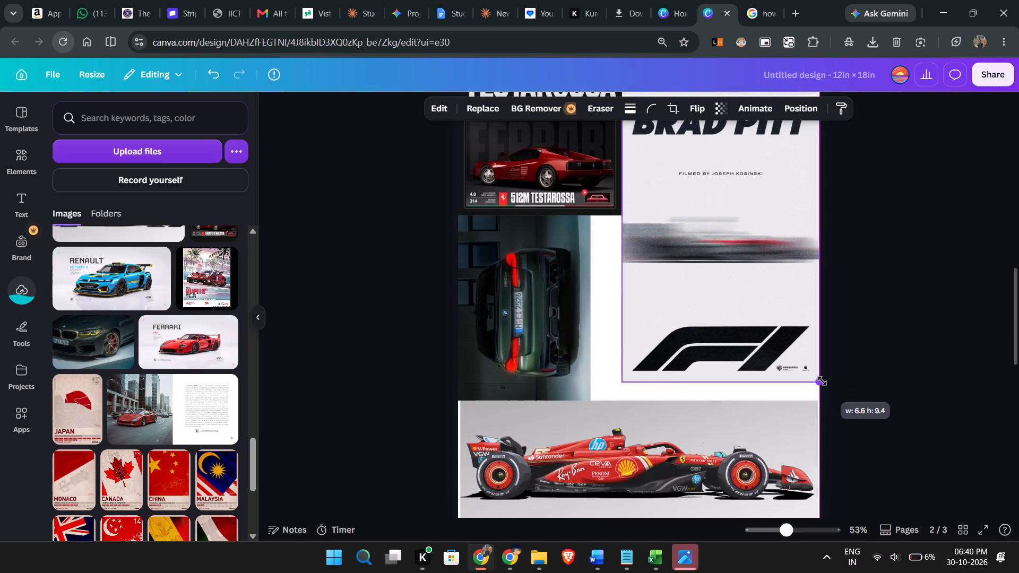
drag(822, 381, 820, 380)
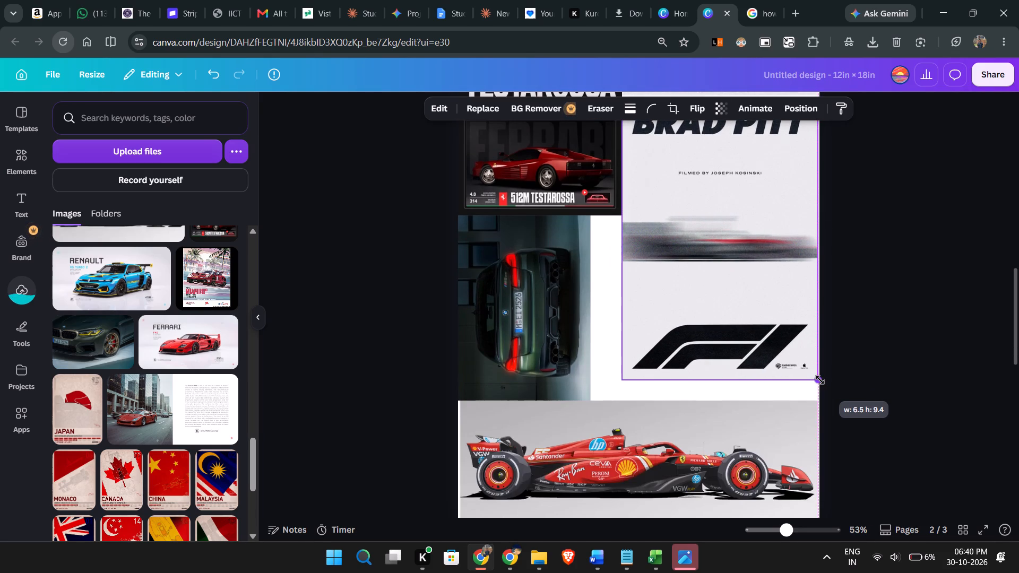
drag(820, 380, 823, 381)
click(871, 335)
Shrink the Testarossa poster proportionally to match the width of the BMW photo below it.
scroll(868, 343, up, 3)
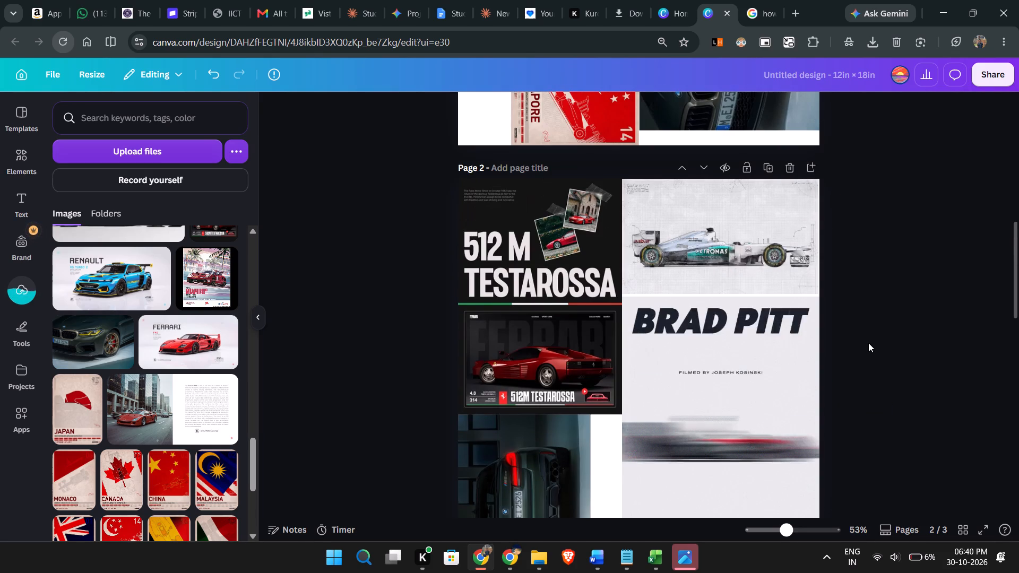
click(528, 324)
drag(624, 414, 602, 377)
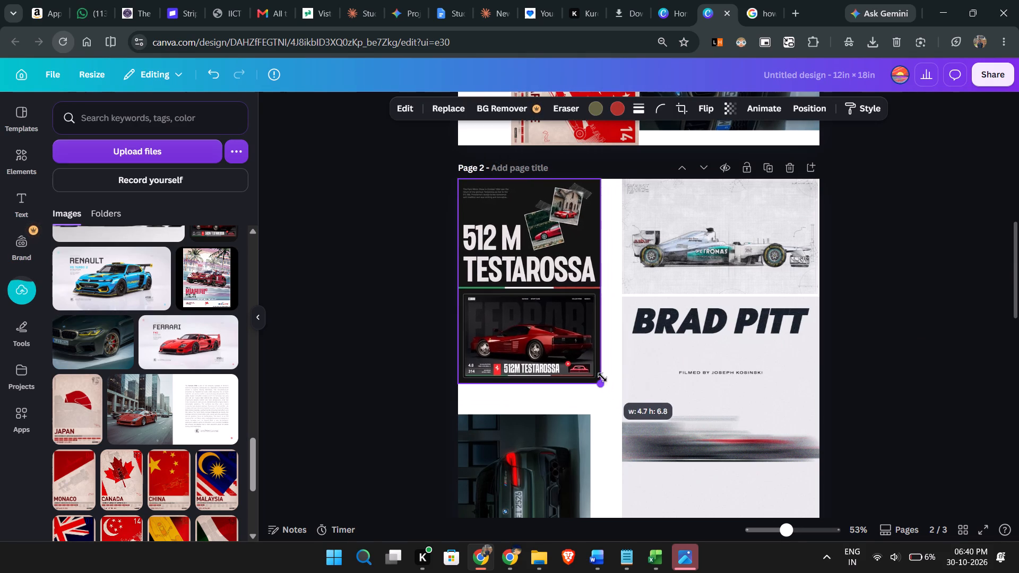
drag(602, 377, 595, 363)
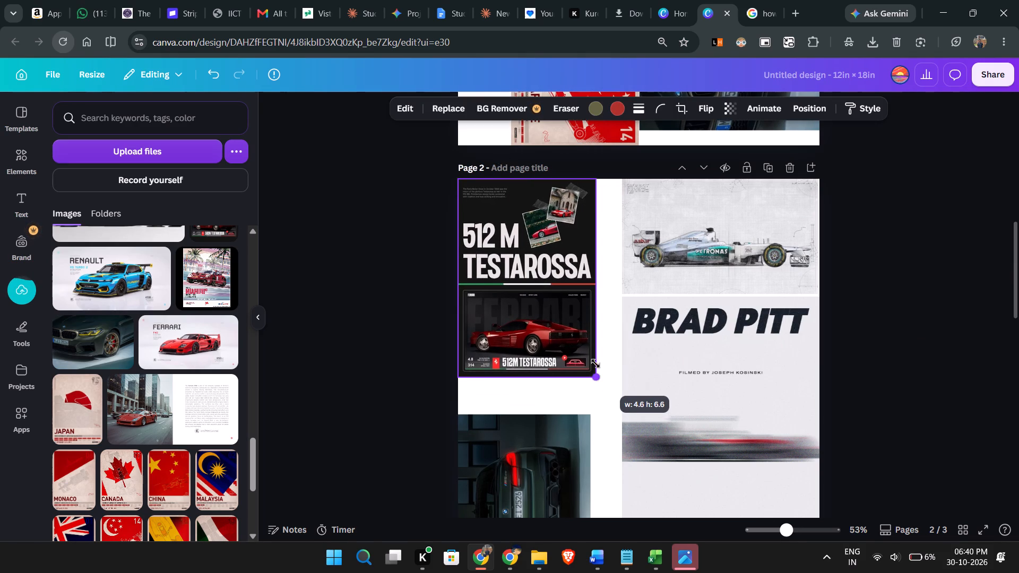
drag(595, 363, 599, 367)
Seat the Brad Pitt poster on the Ferrari F1 image, enlarge it up to the Petronas image, and align it with the page's outer edge.
scroll(602, 374, down, 1)
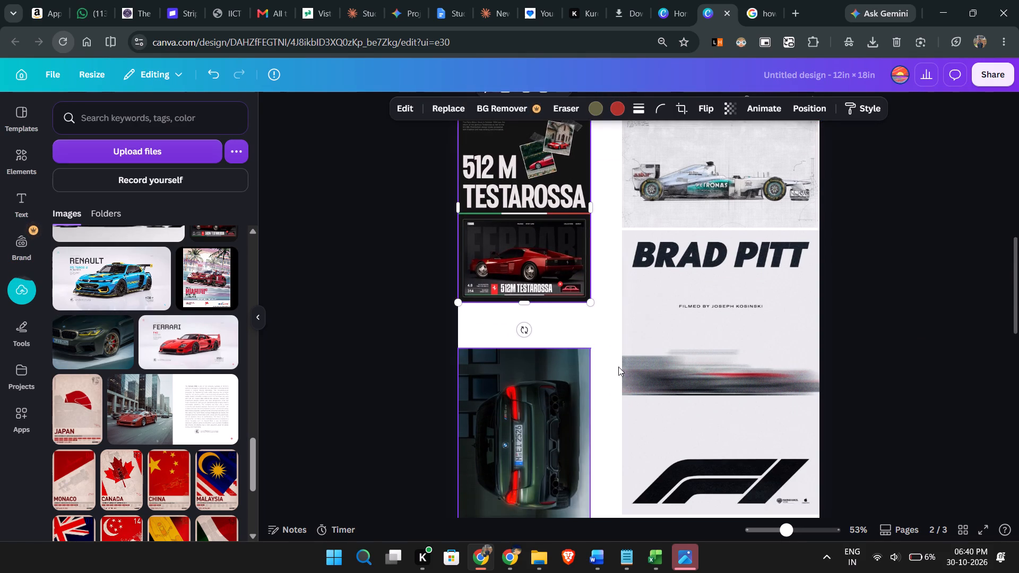
scroll(653, 356, down, 1)
drag(677, 333, 651, 349)
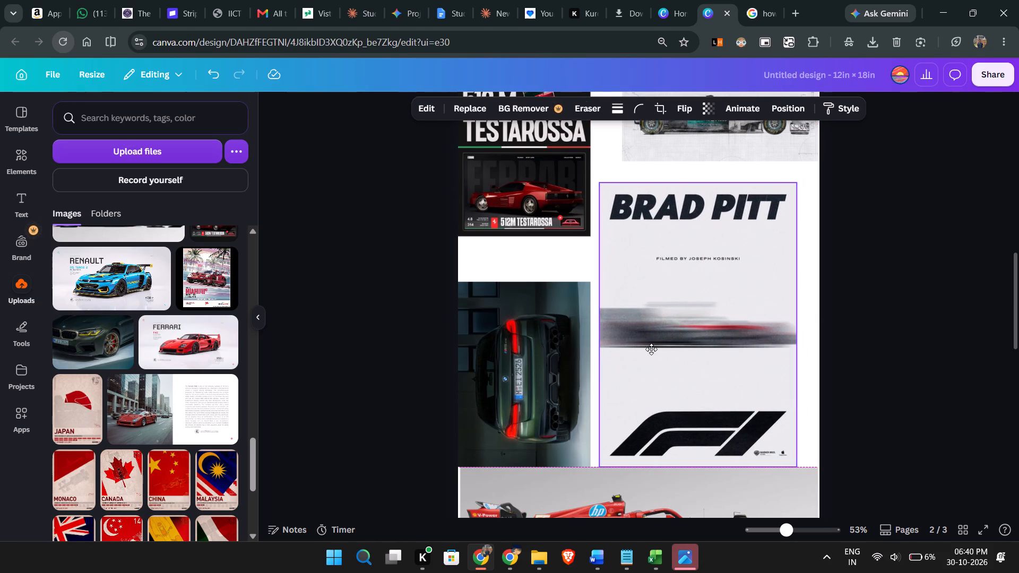
drag(651, 349, 648, 349)
drag(788, 180, 791, 178)
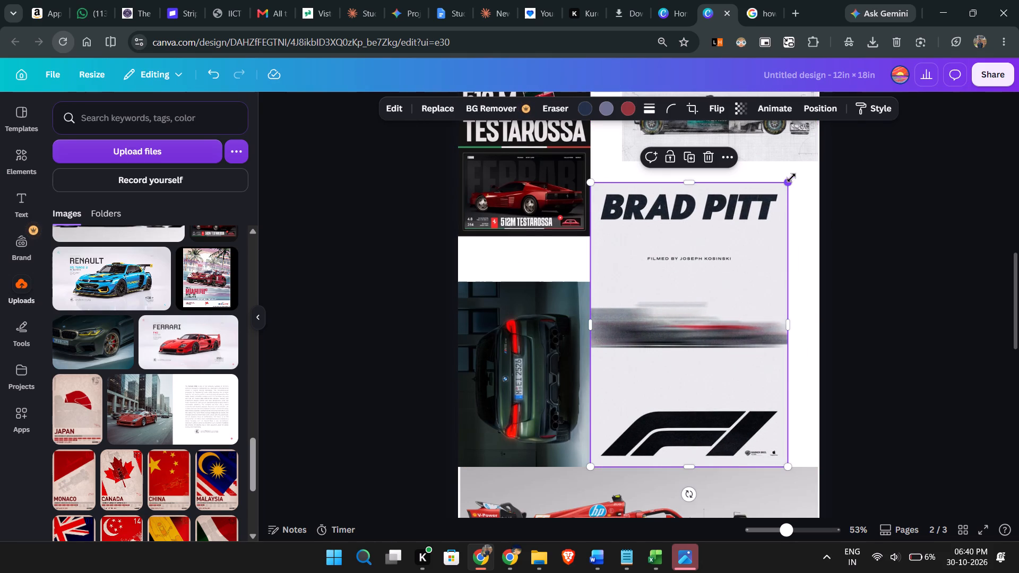
drag(791, 178, 814, 169)
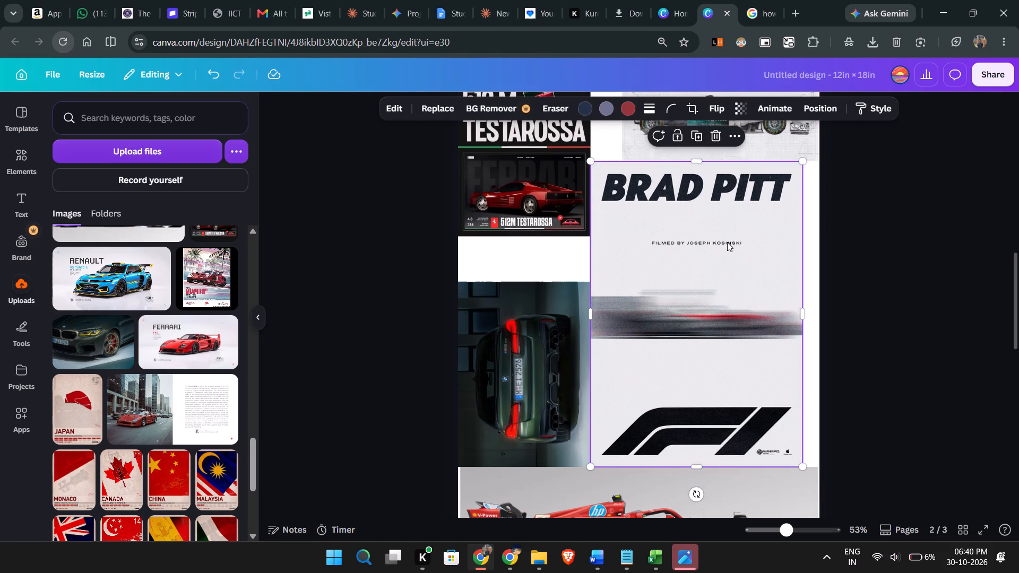
drag(723, 244, 739, 245)
Widen the vertical BMW photo across the gap until it meets the Brad Pitt poster.
click(489, 371)
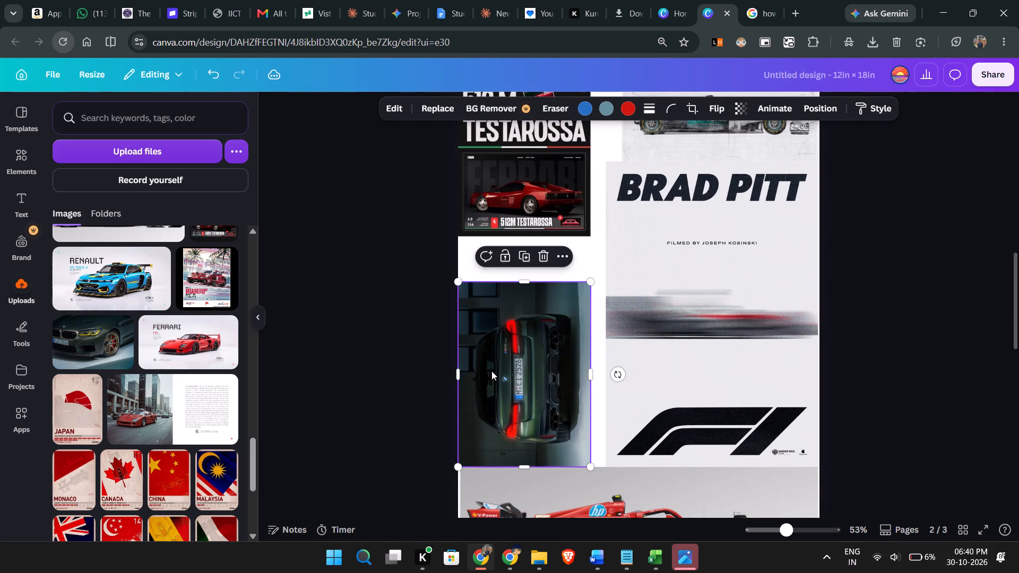
drag(589, 374, 598, 374)
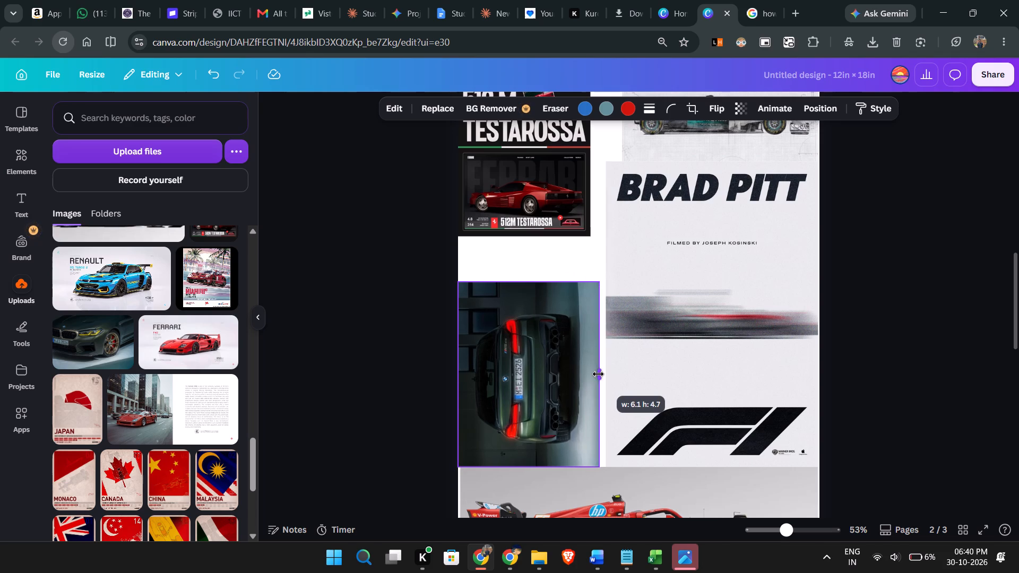
drag(598, 374, 601, 374)
click(546, 376)
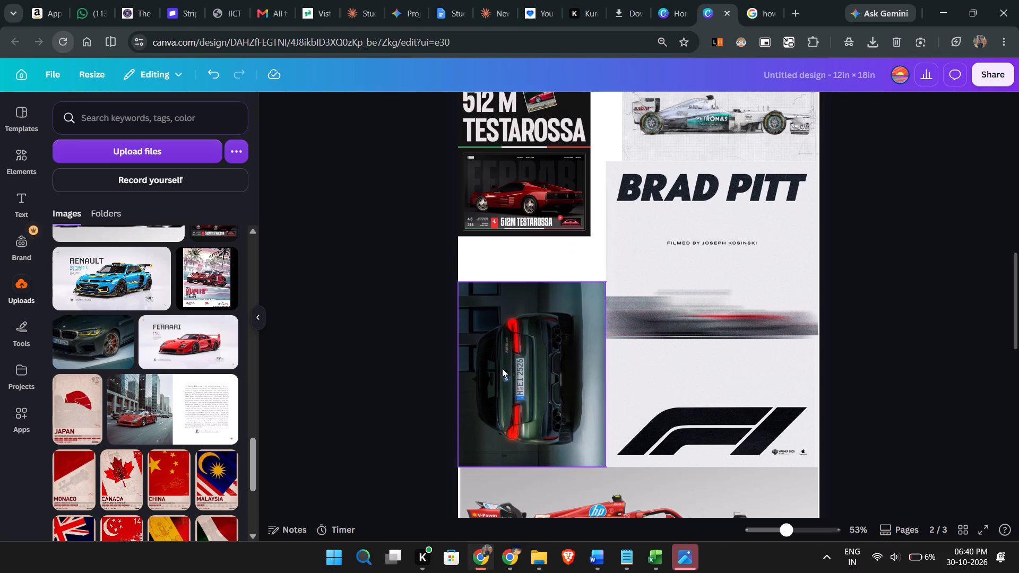
Reposition the BMW photo within its crop frame so the car sits more centrally.
click(502, 368)
click(690, 109)
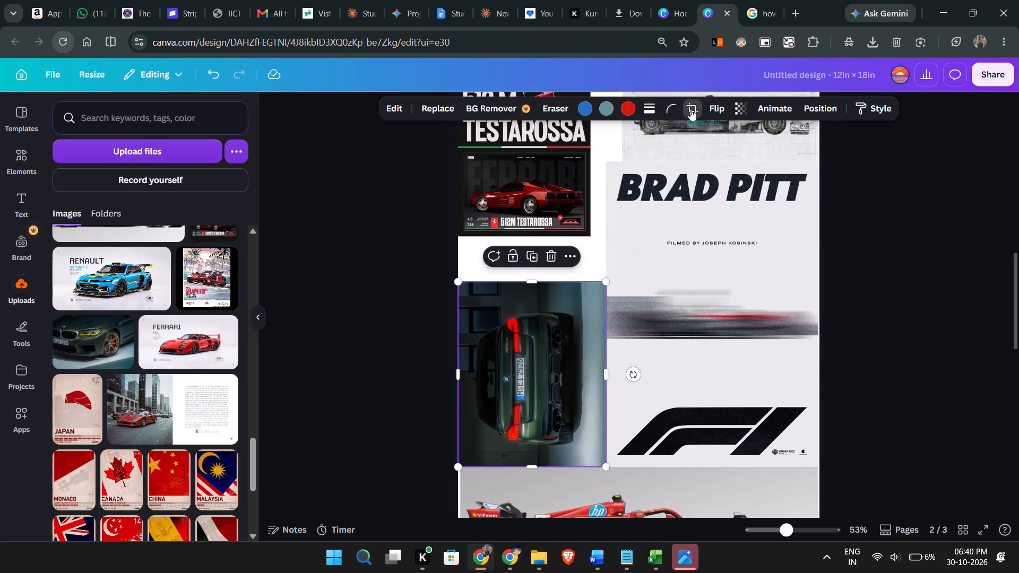
drag(536, 378, 548, 380)
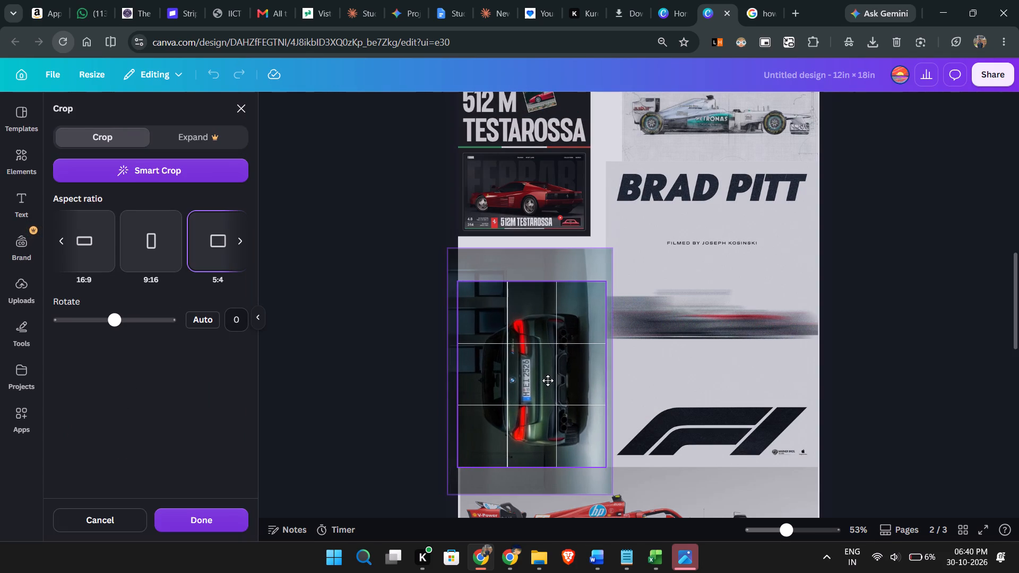
drag(548, 380, 552, 375)
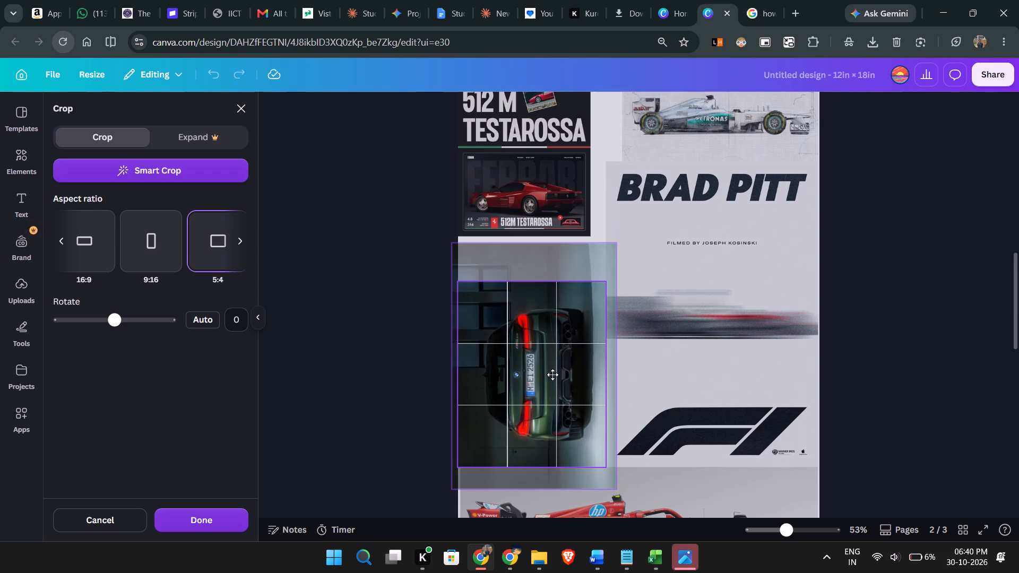
drag(552, 375, 551, 373)
click(387, 371)
Enlarge the Testarossa poster to the widened BMW photo's width and move it down to rest directly on that photo.
scroll(634, 303, up, 2)
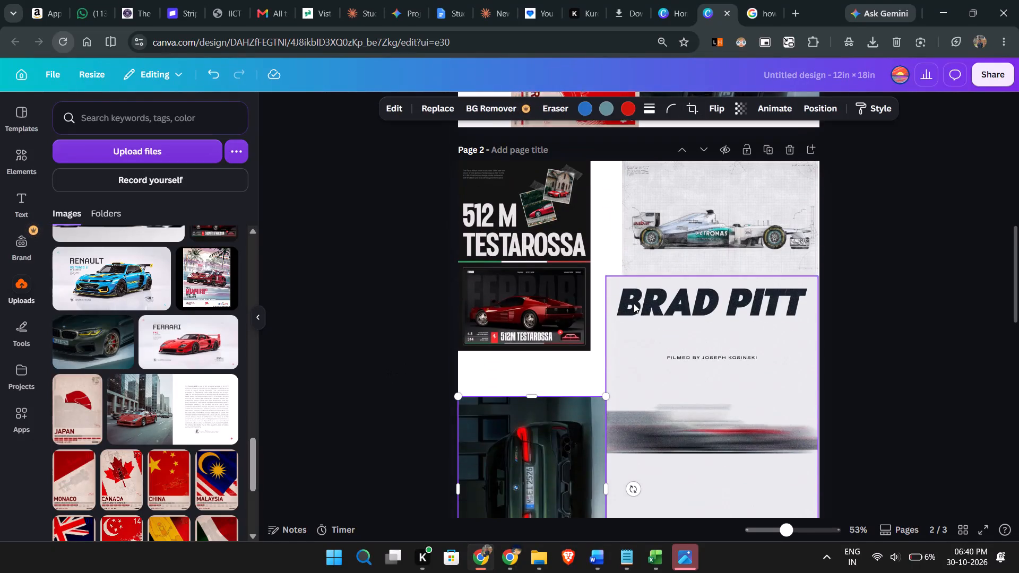
click(570, 306)
drag(588, 367, 602, 381)
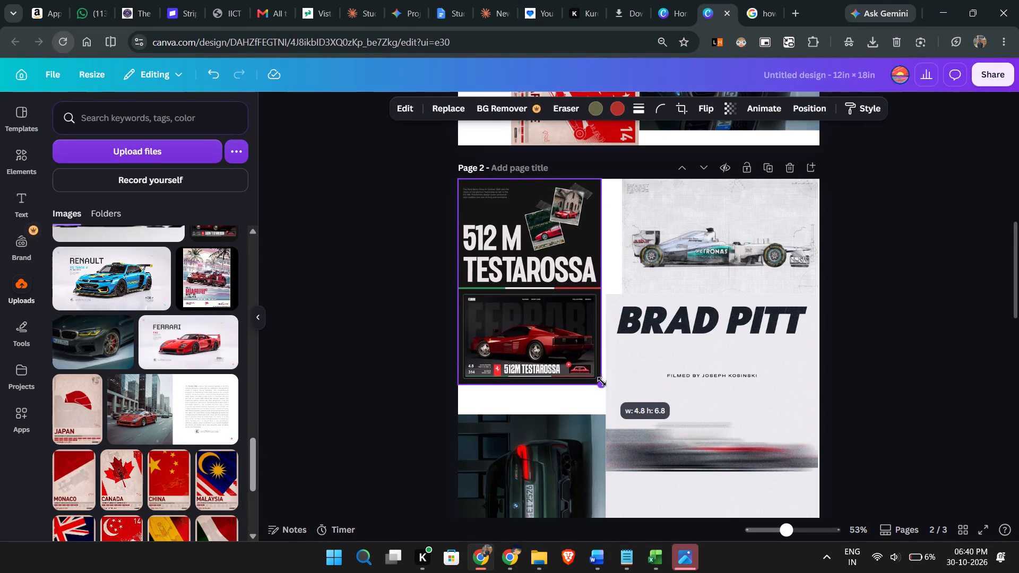
drag(602, 381, 607, 387)
drag(567, 334, 567, 353)
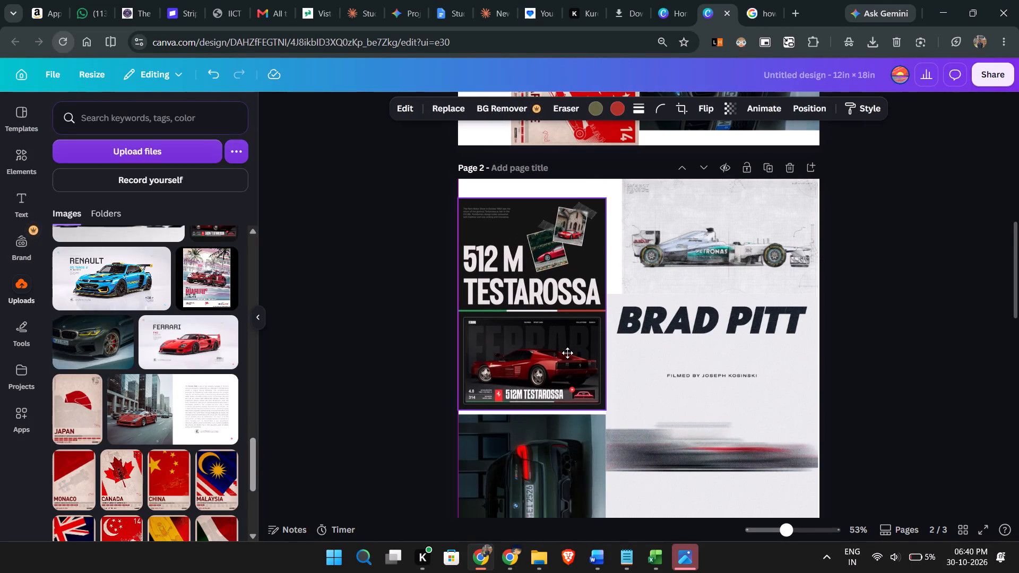
drag(567, 353, 568, 357)
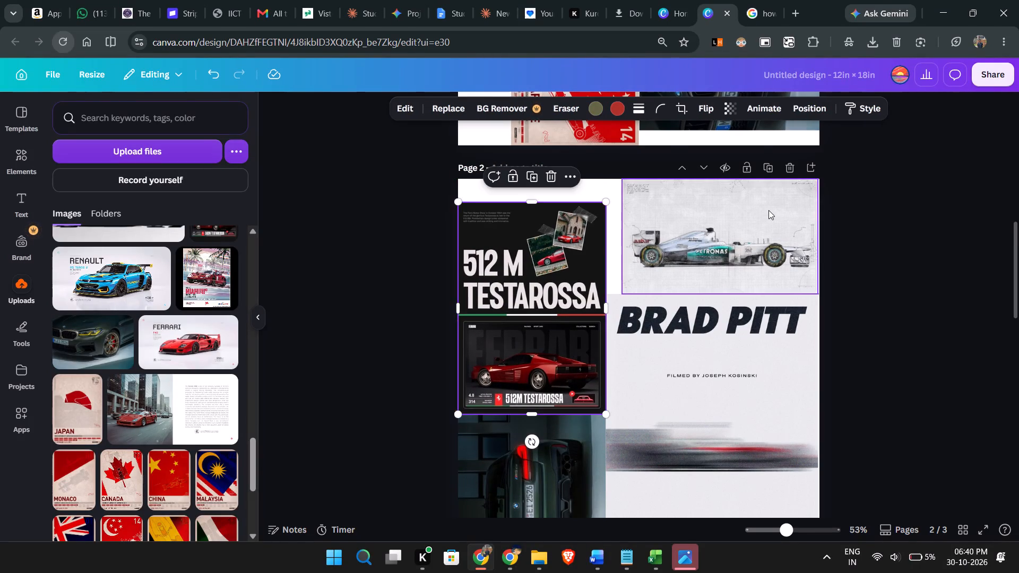
Extend the Petronas image sideways to line up with the Testarossa poster and the Brad Pitt poster's inner edge.
click(768, 210)
drag(621, 238, 618, 238)
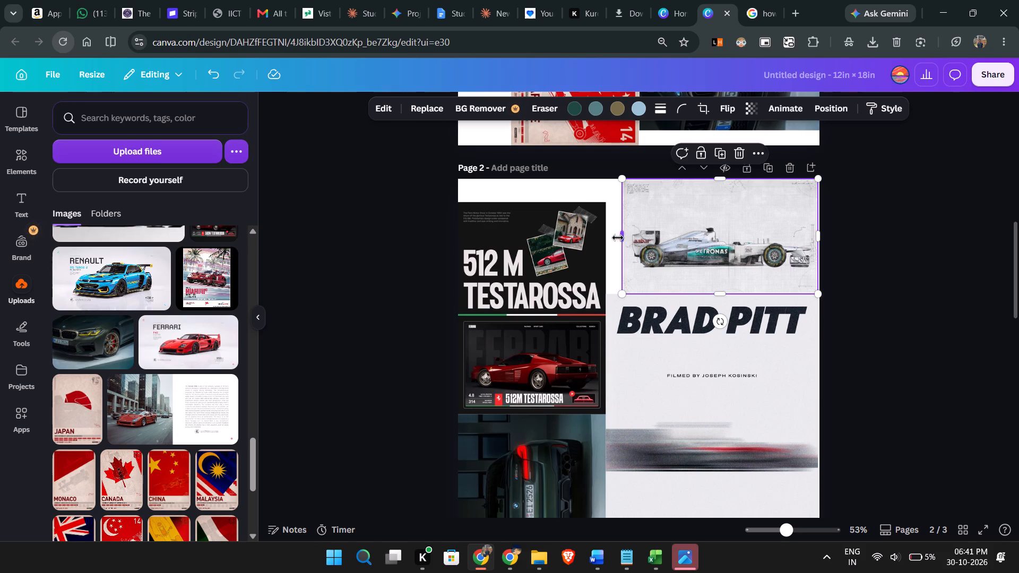
drag(618, 238, 608, 238)
click(861, 239)
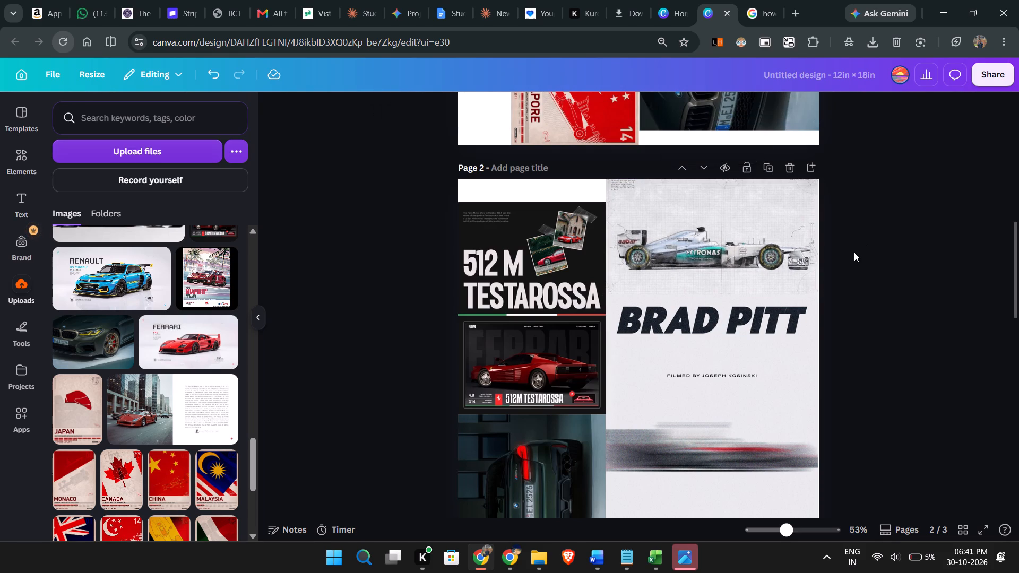
Select the Petronas image on page 2 and restore the browser zoom to 100%.
scroll(764, 310, up, 2)
scroll(958, 306, down, 3)
ctrl+scroll(898, 251, up, 7)
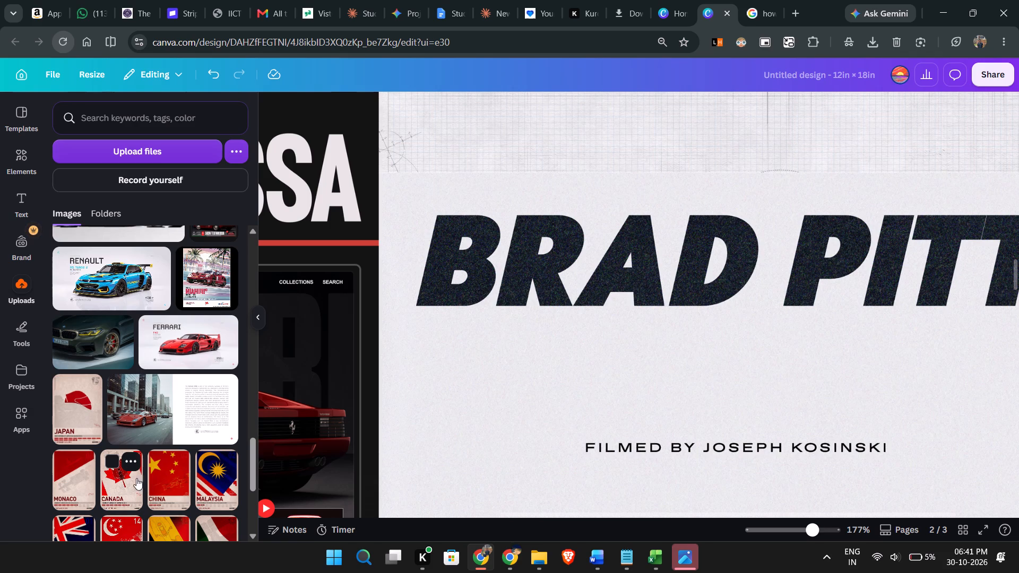
ctrl+scroll(702, 412, down, 5)
scroll(1001, 321, up, 2)
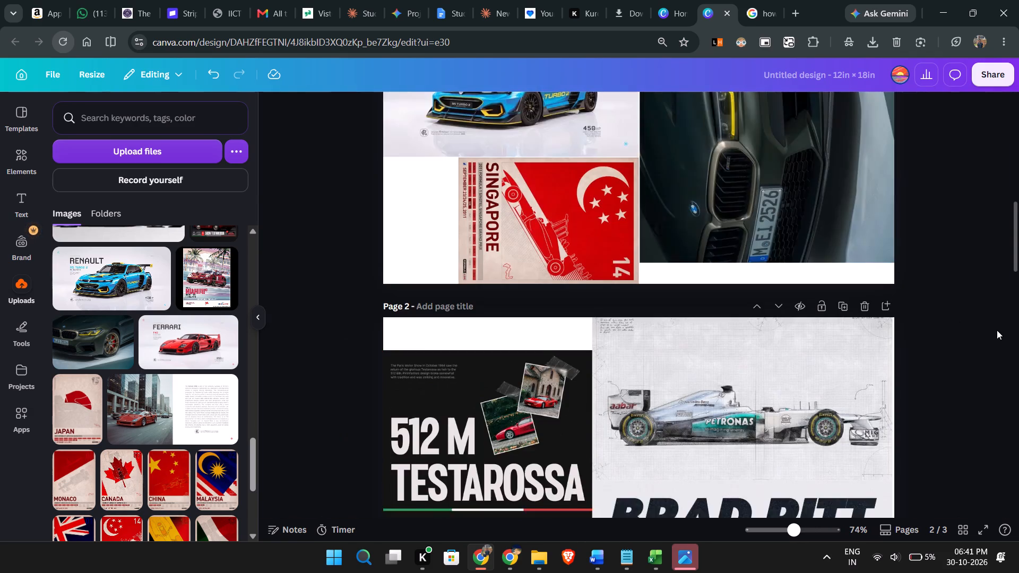
scroll(995, 331, down, 1)
ctrl+scroll(952, 391, up, 4)
click(748, 386)
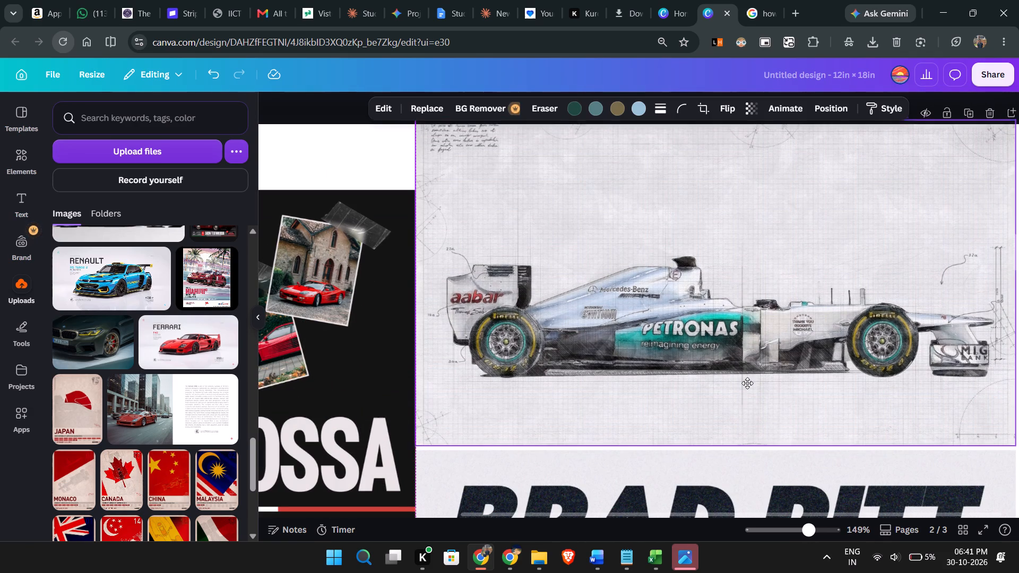
scroll(754, 414, up, 7)
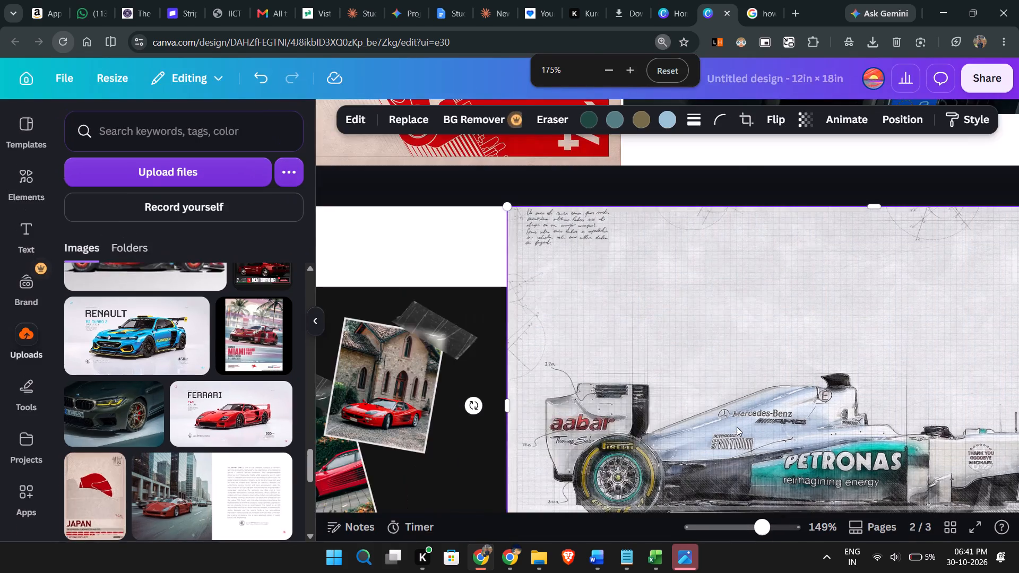
click(669, 76)
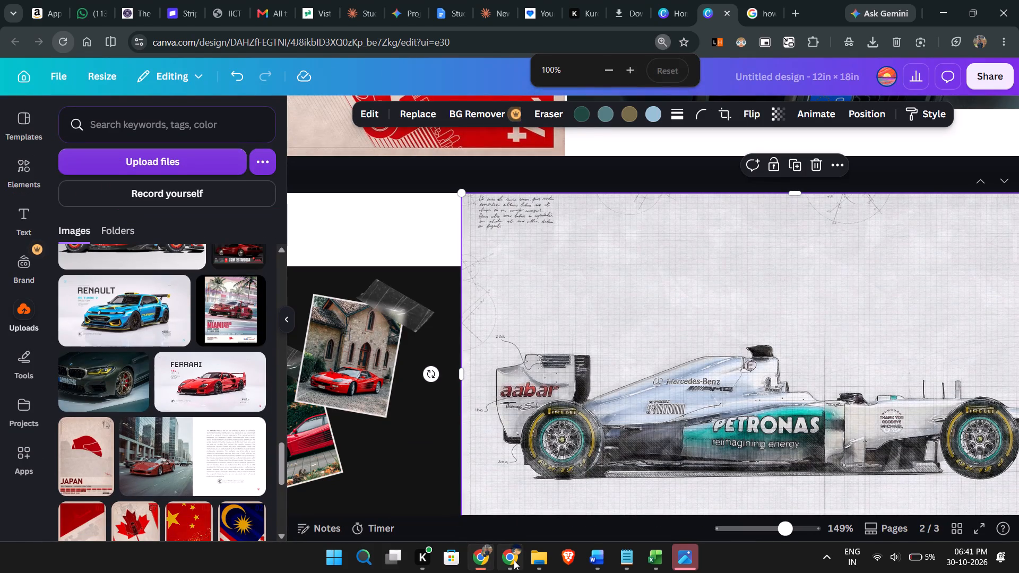
key(alt+Tab)
key(alt+Tab)
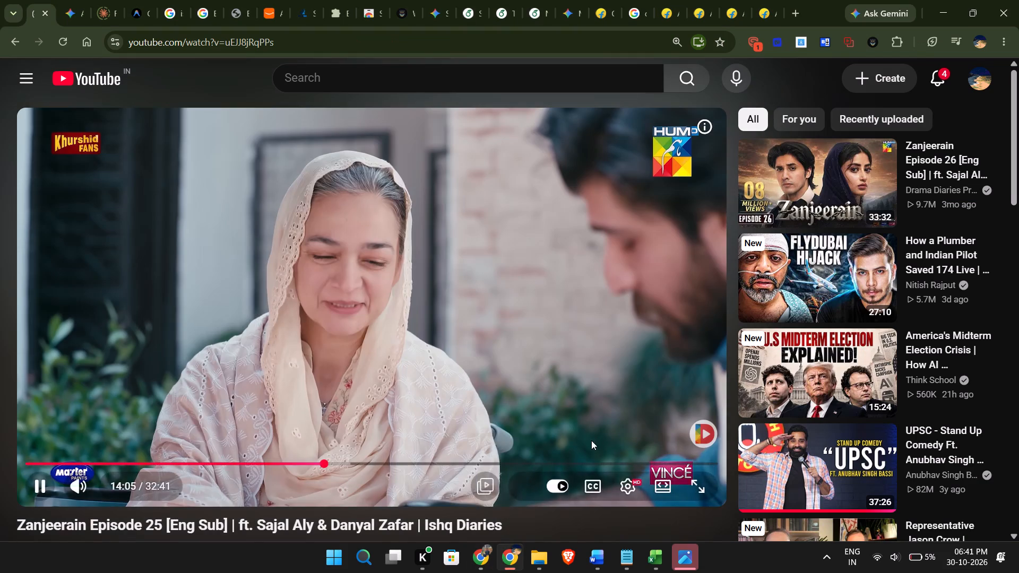
click(487, 481)
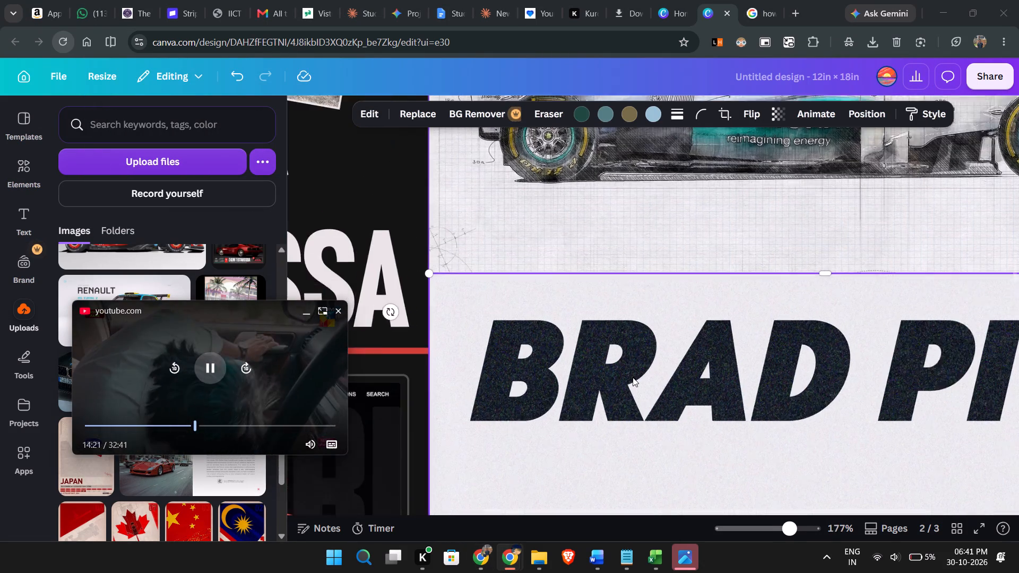
ctrl+scroll(633, 377, down, 3)
ctrl+scroll(625, 366, up, 6)
scroll(489, 277, up, 2)
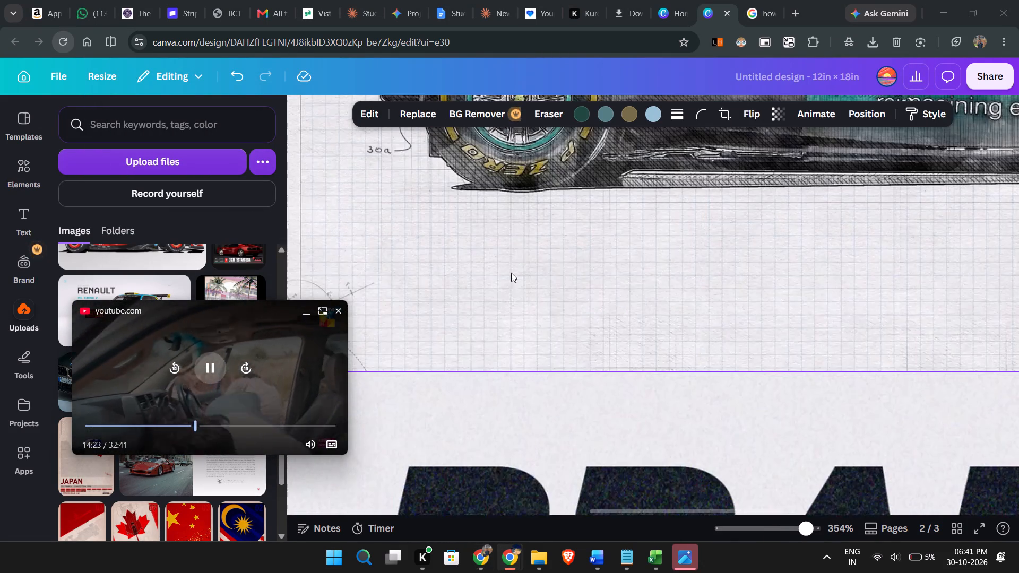
click(554, 371)
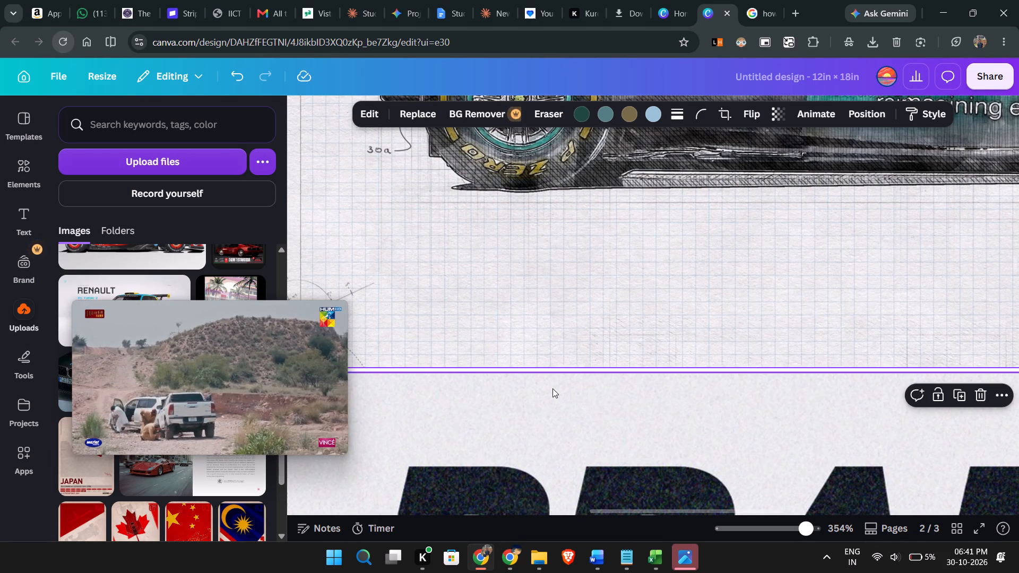
ctrl+scroll(552, 388, down, 9)
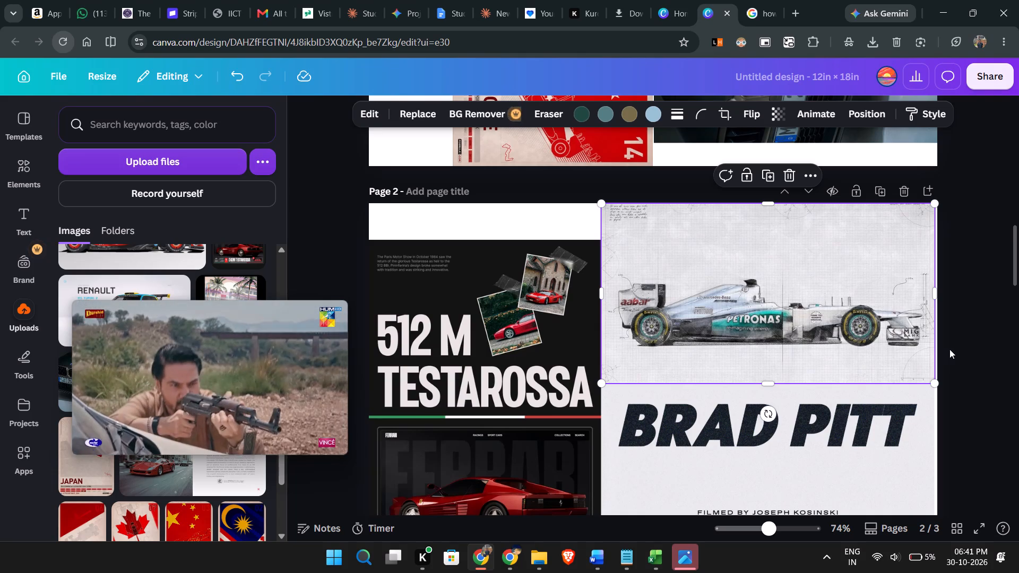
click(949, 349)
click(917, 341)
click(939, 299)
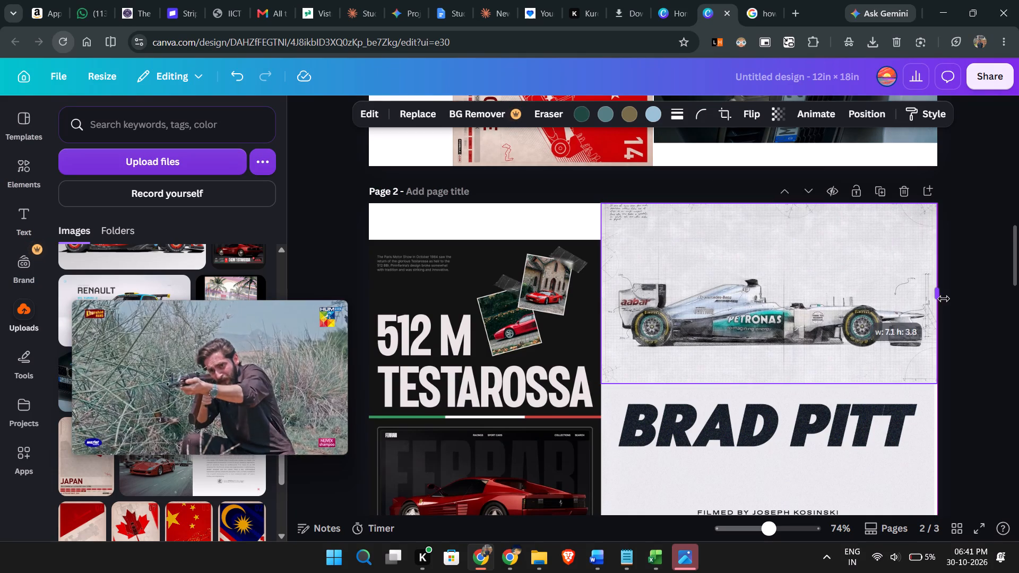
click(1006, 326)
Widen the Ferrari F1 image at the bottom of page 2 to both page edges, about 12 by 4 in.
scroll(1000, 329, down, 2)
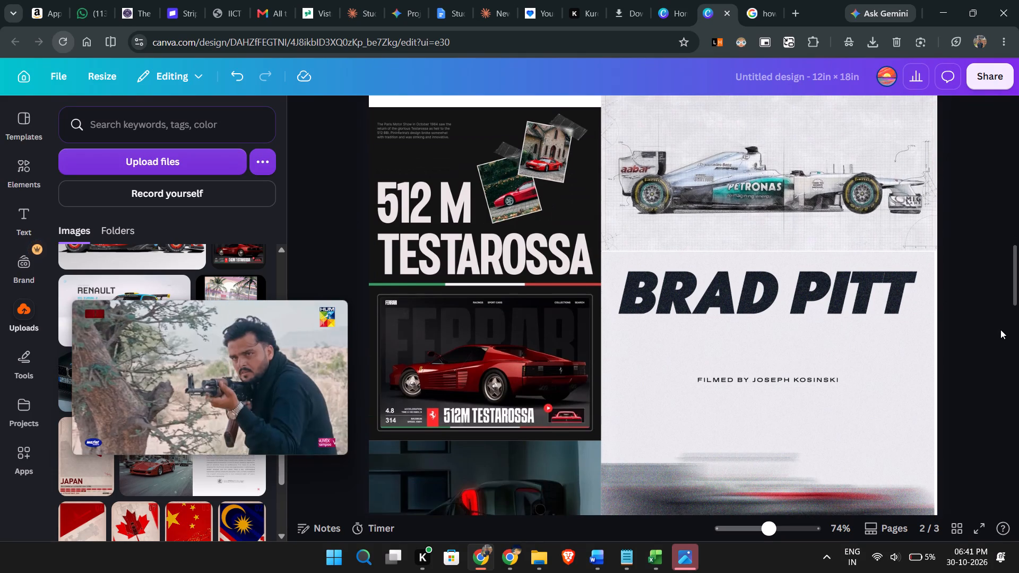
scroll(1000, 329, up, 2)
scroll(996, 334, down, 6)
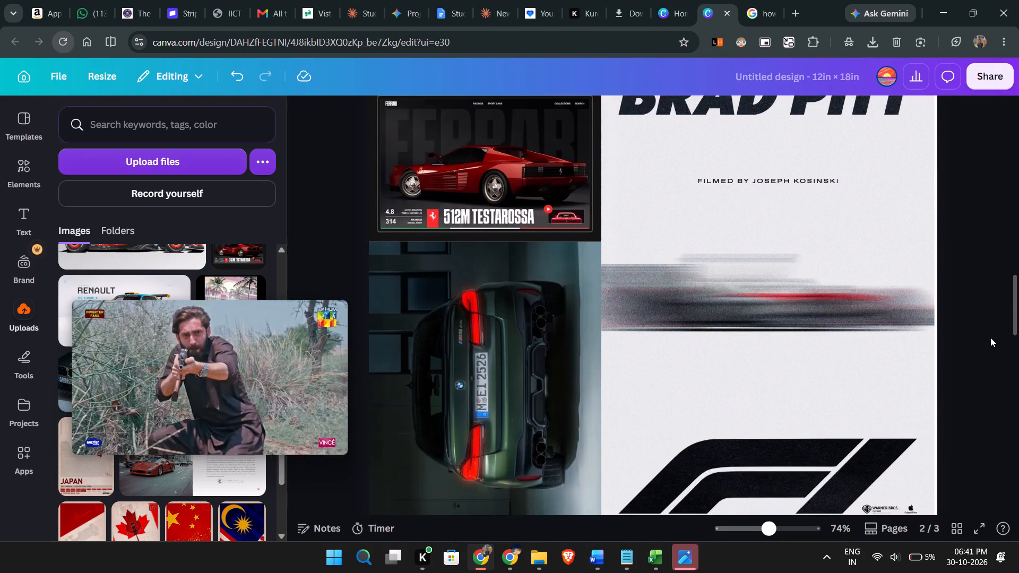
scroll(990, 337, down, 2)
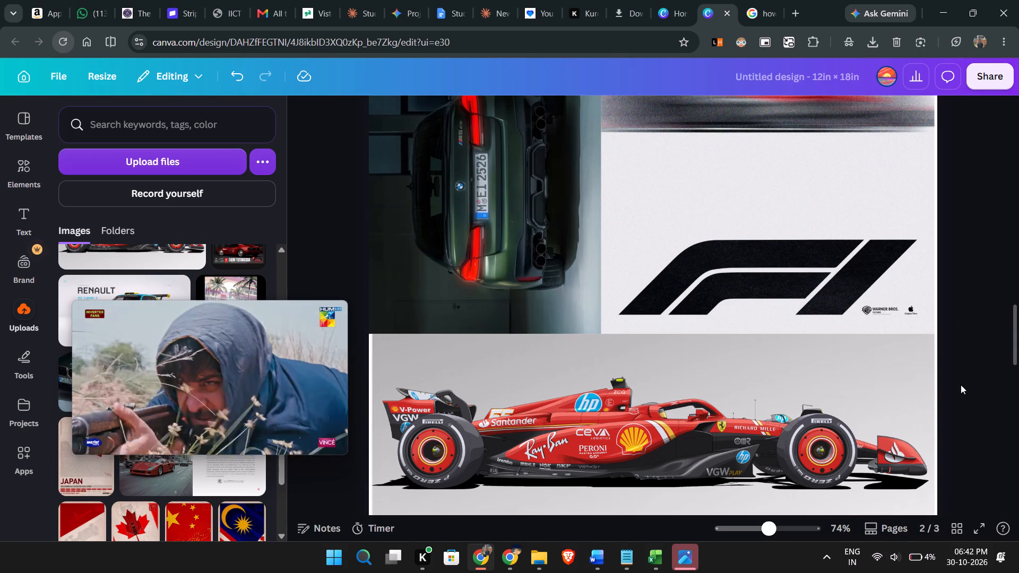
scroll(927, 396, down, 1)
click(910, 354)
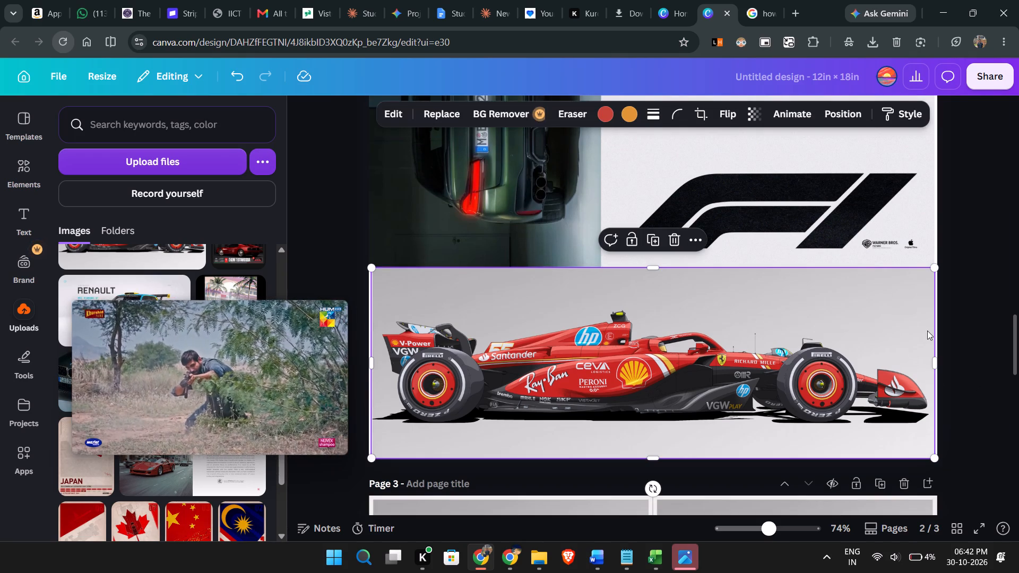
click(930, 363)
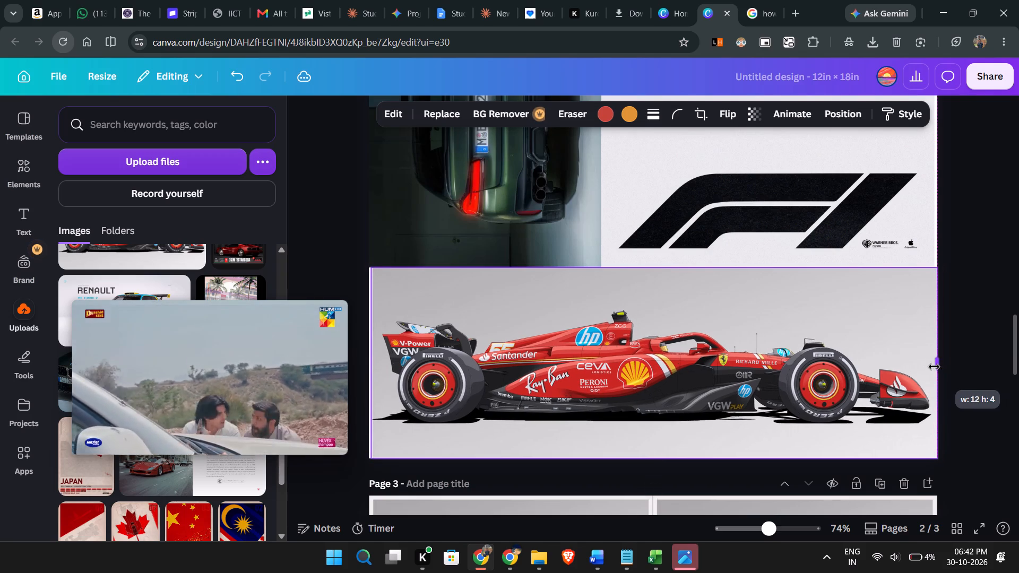
click(371, 363)
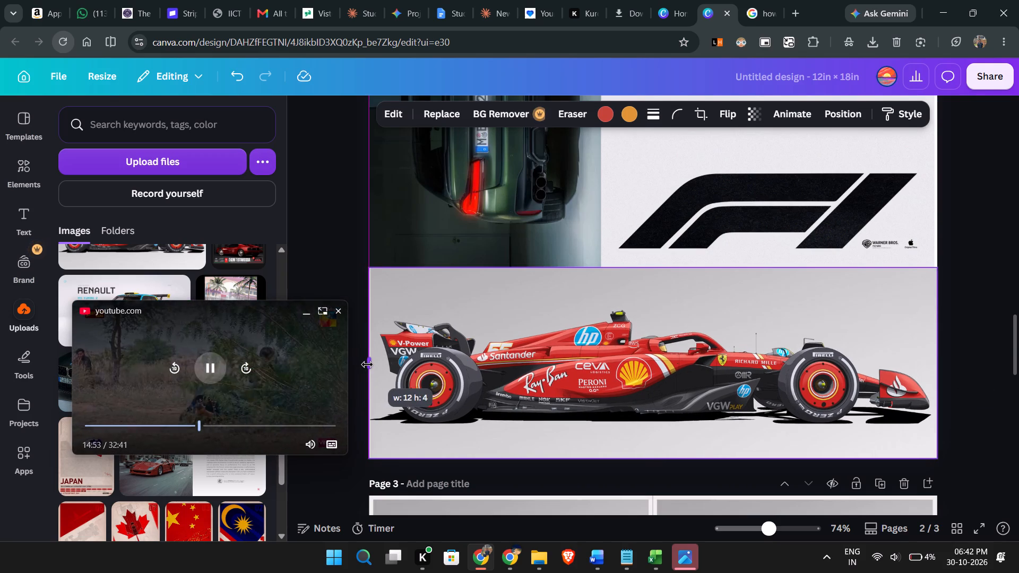
click(334, 268)
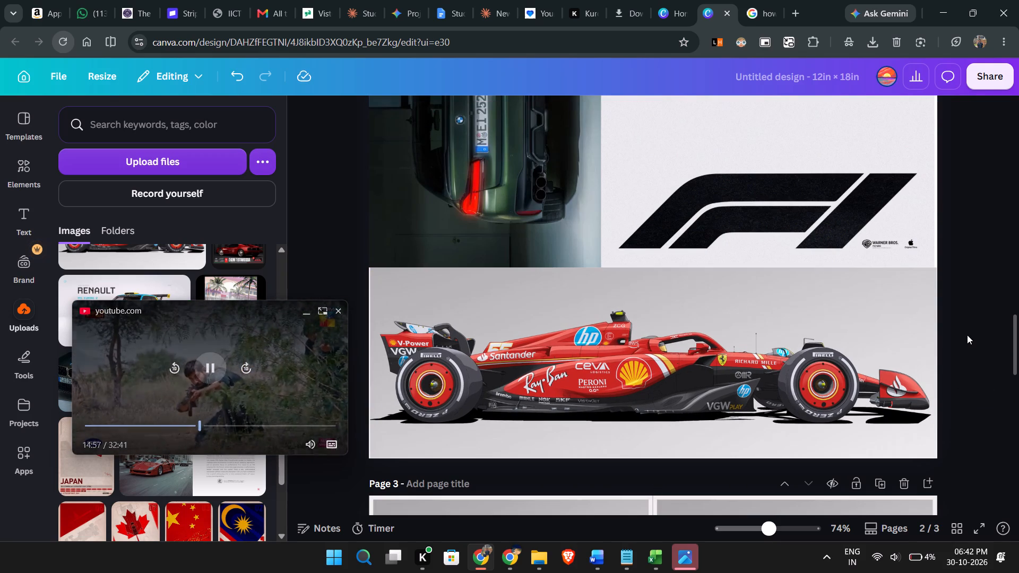
Look over the complete layouts of pages 2 and 3 for remaining gaps between the images.
scroll(967, 335, up, 8)
ctrl+scroll(967, 335, down, 5)
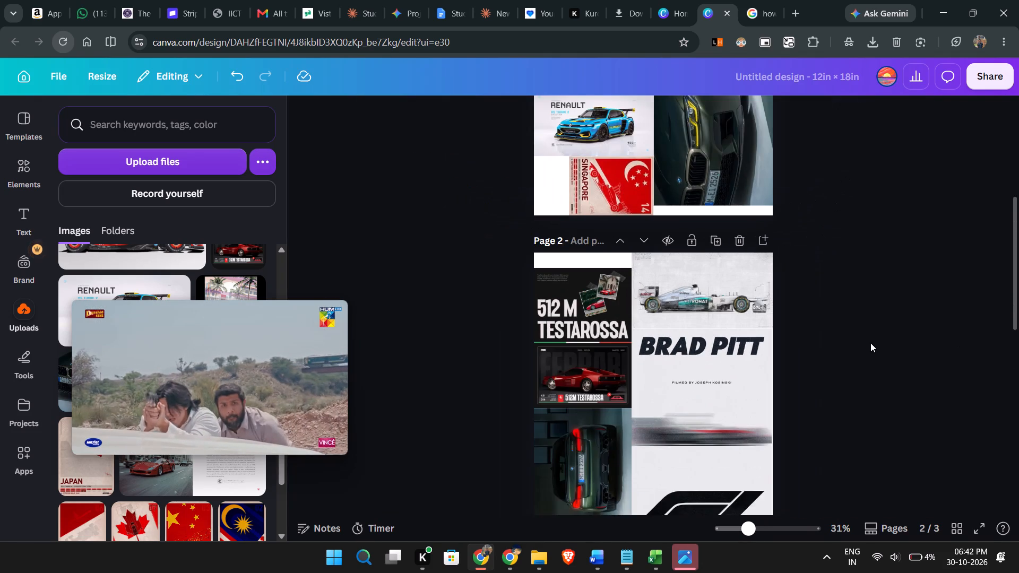
scroll(864, 343, up, 7)
scroll(864, 343, down, 12)
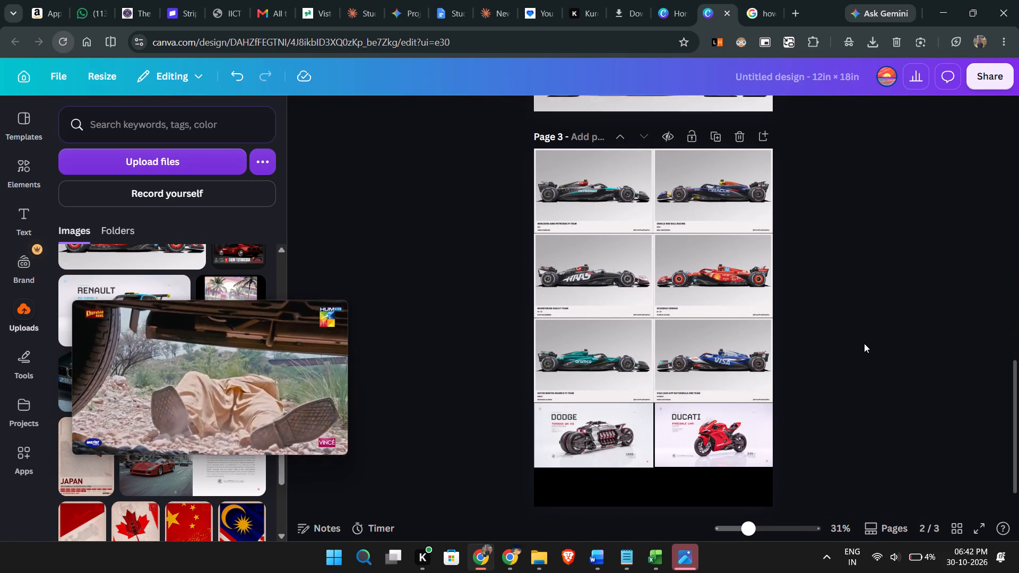
scroll(864, 343, down, 1)
scroll(728, 411, up, 2)
ctrl+scroll(728, 411, up, 1)
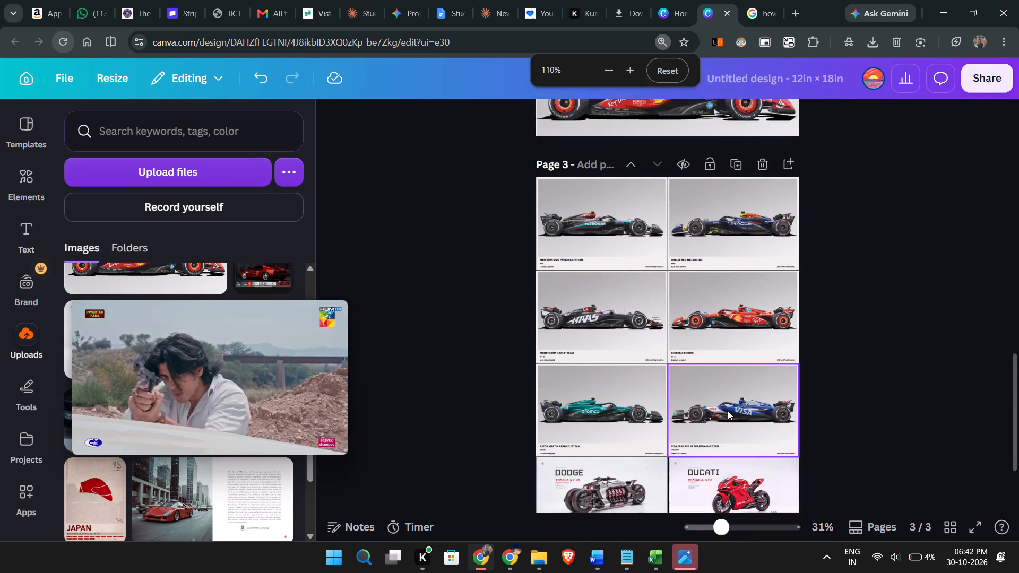
scroll(728, 411, down, 2)
click(671, 63)
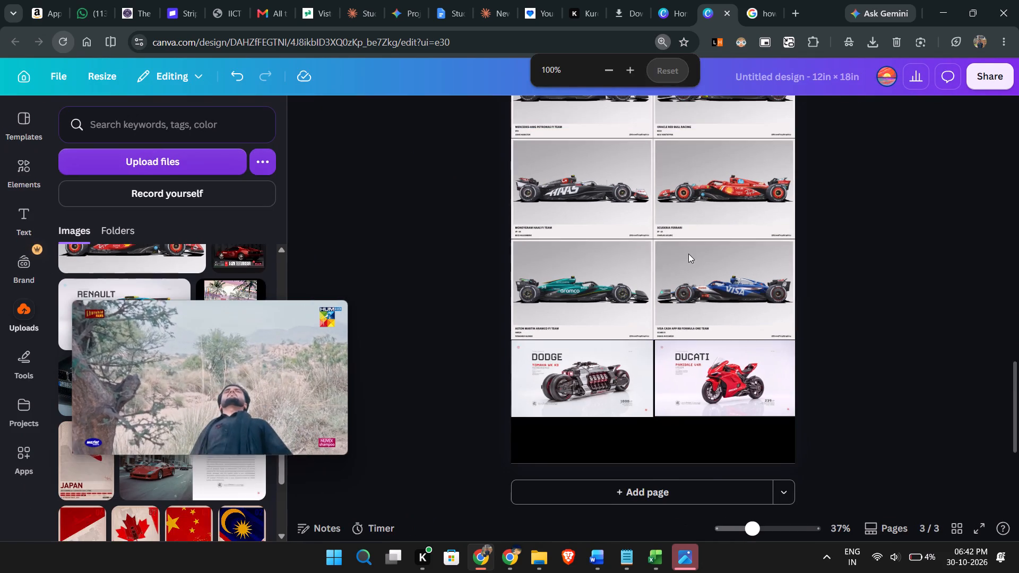
Enlarge the Ducati poster on page 3 until it meets the Dodge poster and their lower edges align.
scroll(688, 255, down, 3)
scroll(675, 414, up, 2)
scroll(675, 414, down, 3)
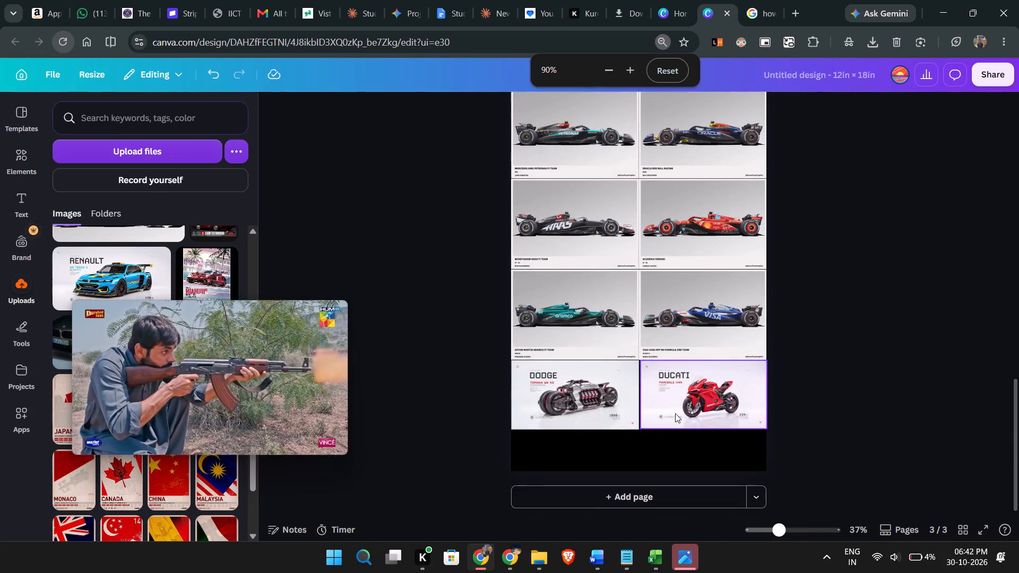
ctrl+scroll(675, 413, up, 8)
scroll(694, 352, down, 2)
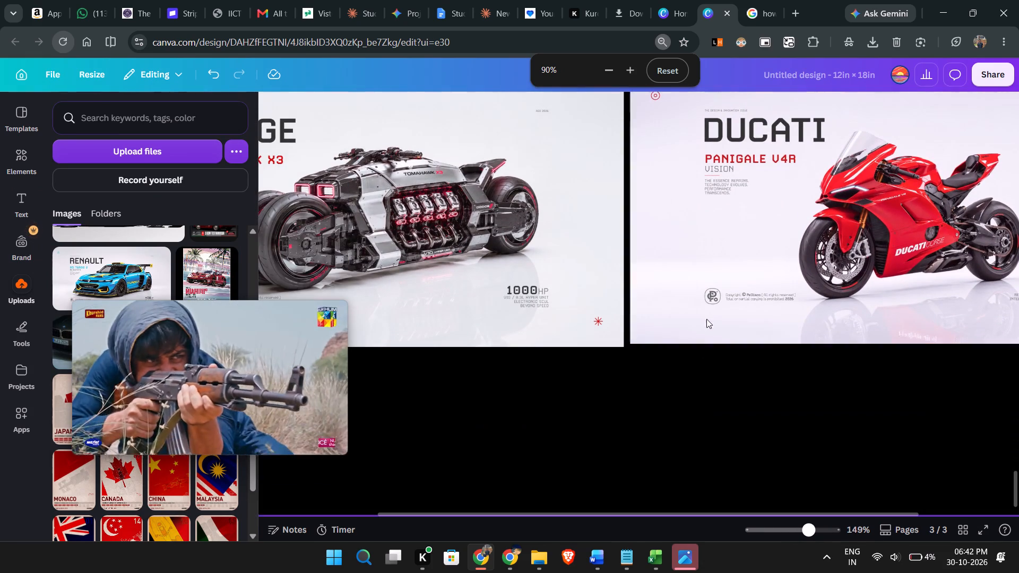
click(709, 307)
drag(632, 344, 627, 349)
click(632, 406)
Inspect the F1 car and motorcycle posters on page 3 and the lower part of page 2 for gaps and alignment.
scroll(657, 372, up, 3)
ctrl+scroll(657, 372, down, 2)
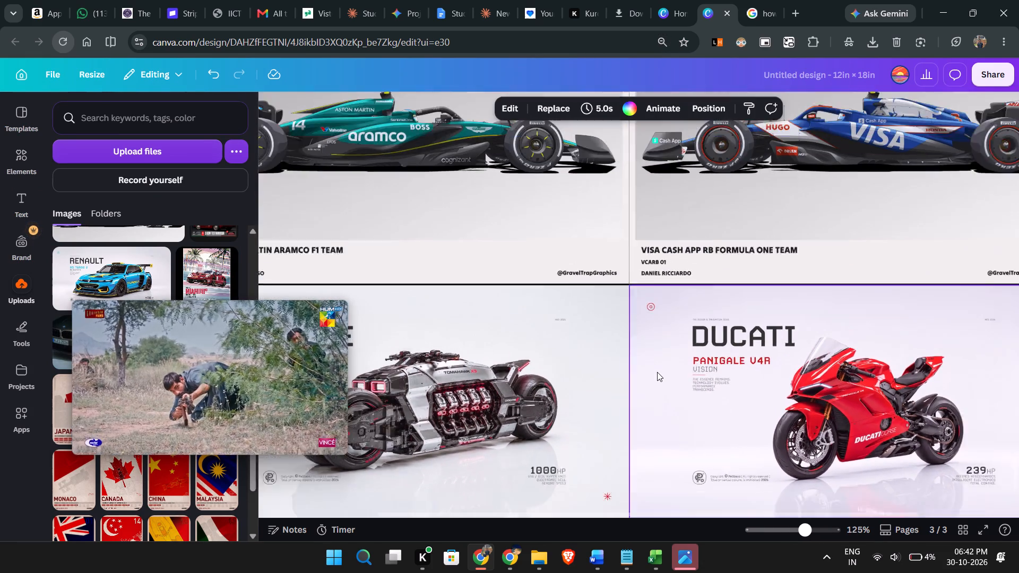
ctrl+scroll(657, 372, down, 2)
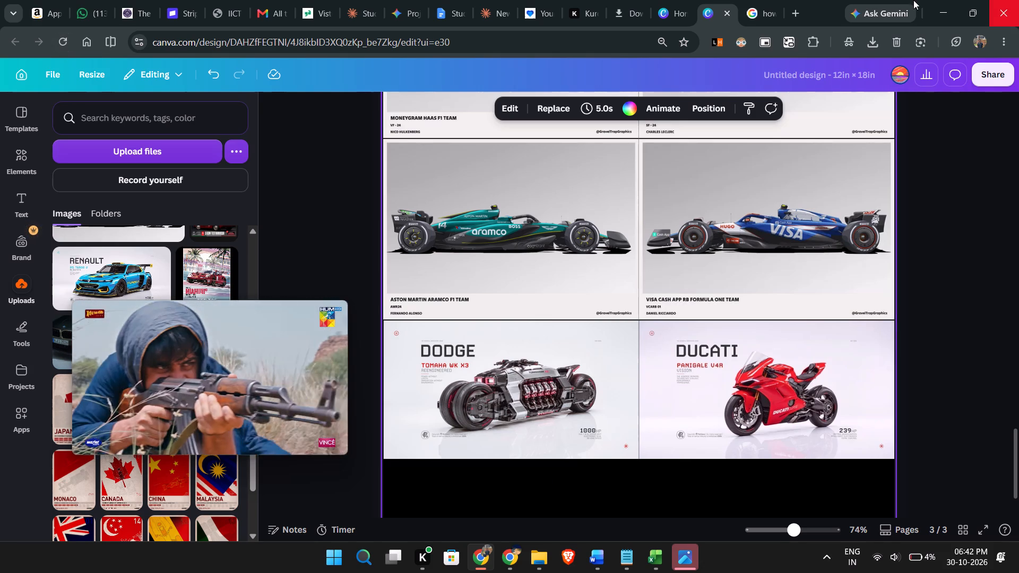
scroll(910, 282, up, 10)
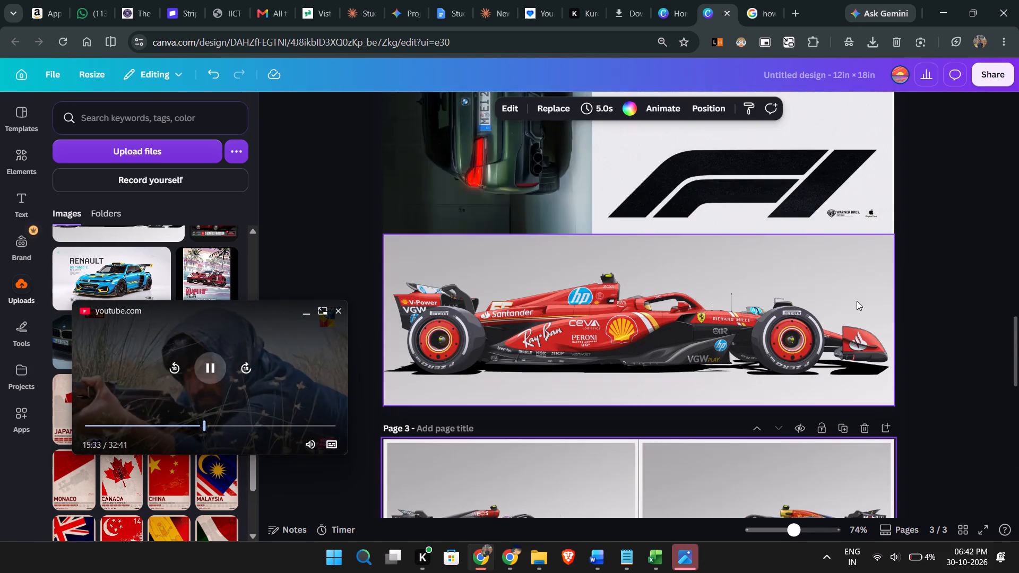
scroll(857, 301, down, 5)
scroll(812, 291, down, 2)
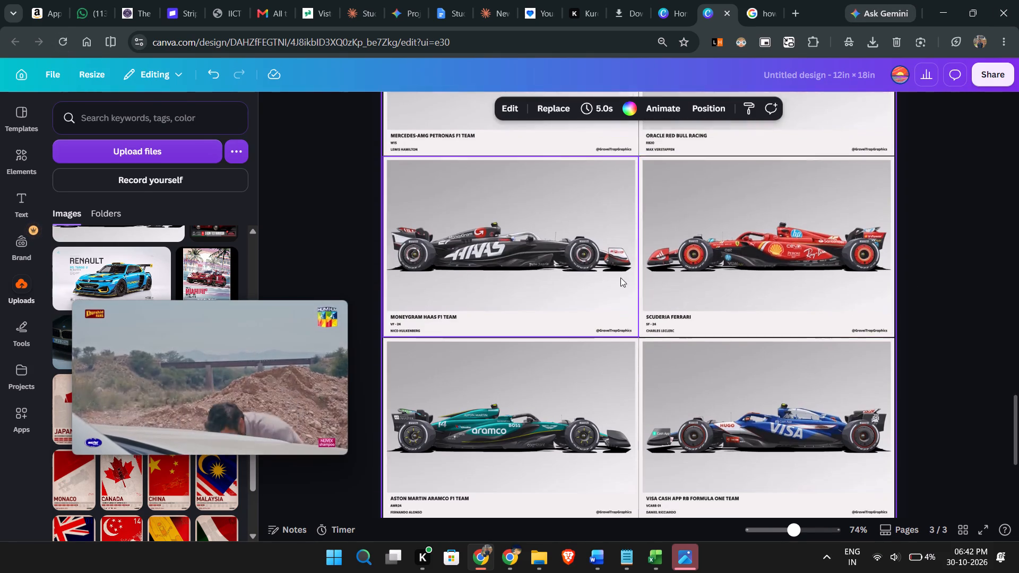
scroll(621, 277, down, 1)
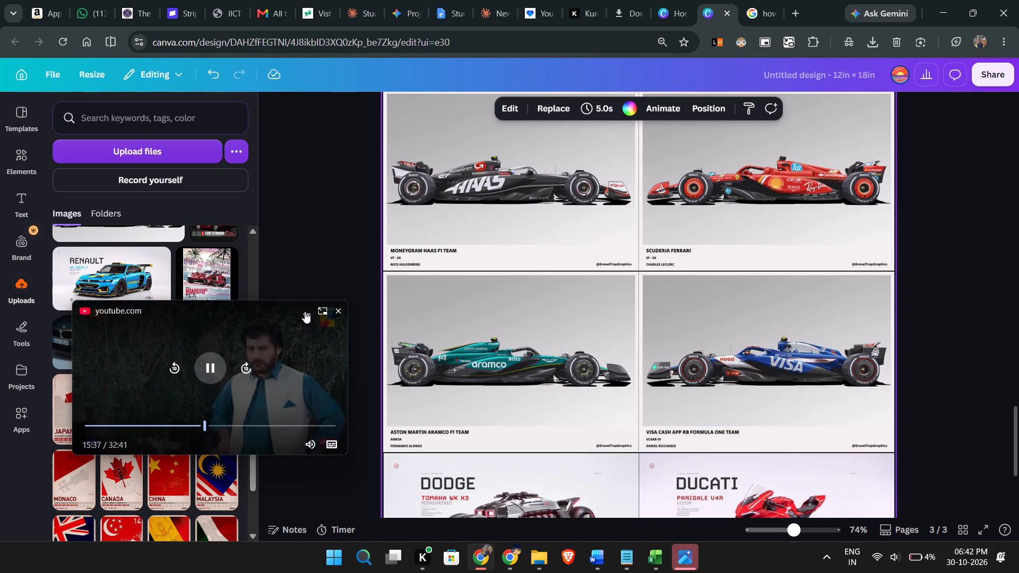
click(367, 253)
scroll(536, 306, down, 1)
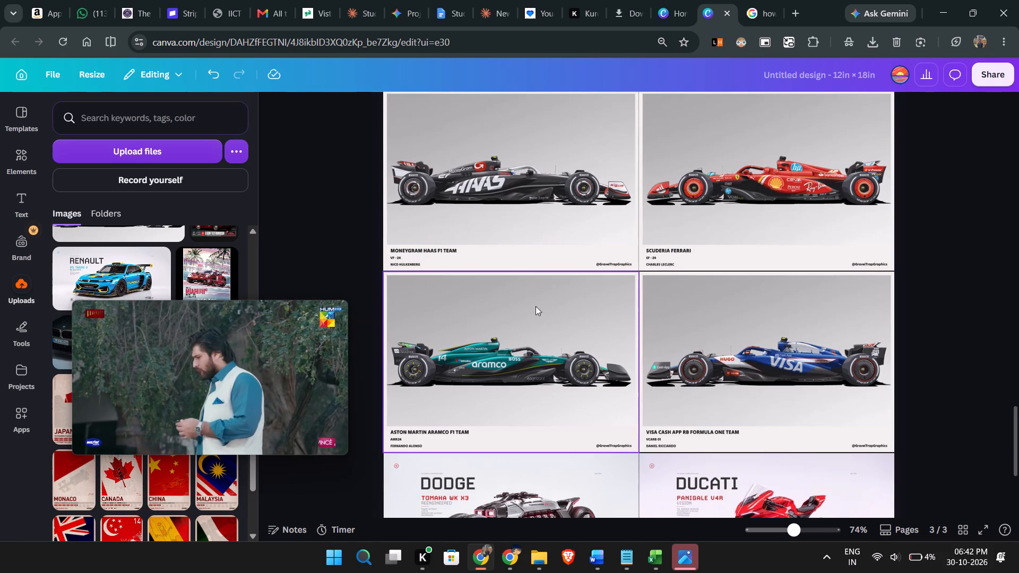
scroll(536, 306, down, 2)
scroll(536, 307, up, 11)
ctrl+scroll(536, 307, down, 4)
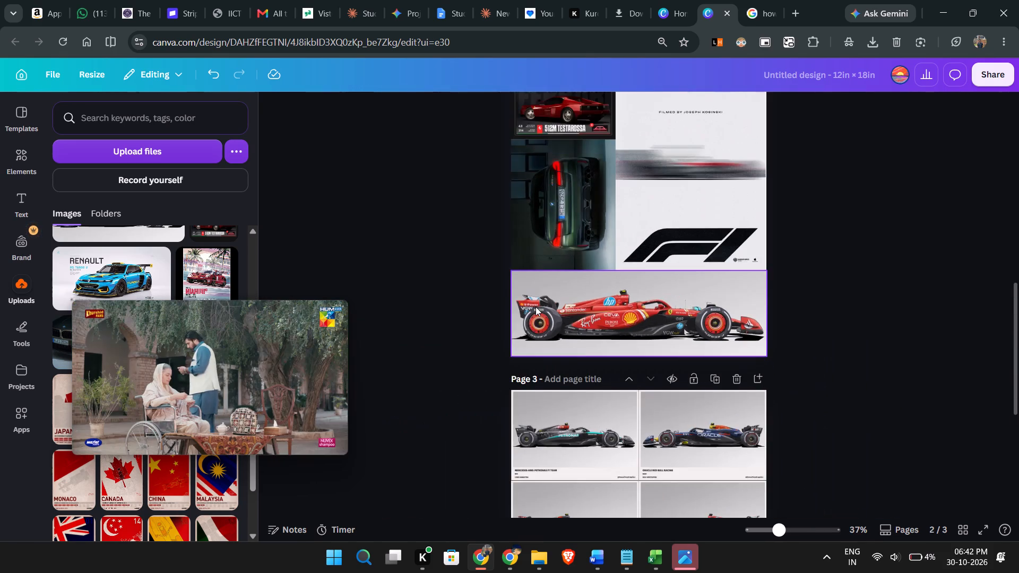
Look over all three poster pages from page 1 to page 3 to check the finished layouts.
scroll(536, 307, up, 10)
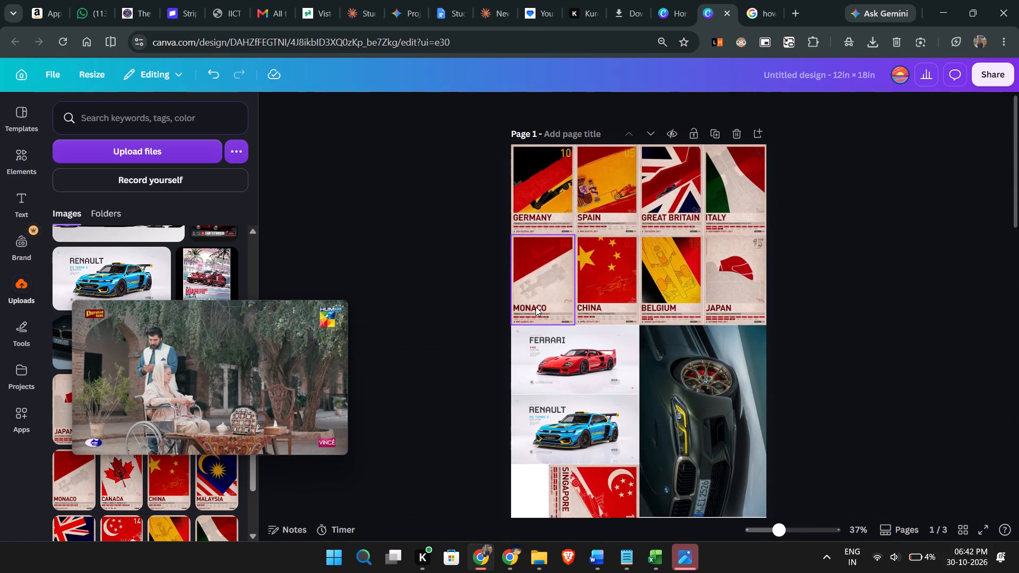
scroll(631, 292, down, 3)
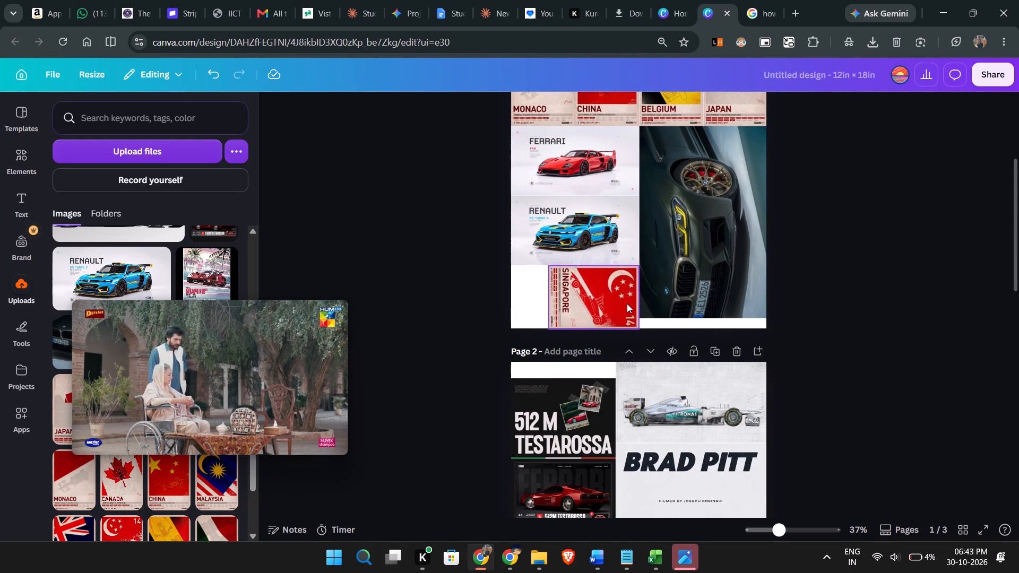
scroll(627, 303, down, 11)
scroll(636, 369, down, 2)
Browse the poster images in the Posters folder in File Explorer, moving the floating video aside, and return to the Canva design.
click(534, 553)
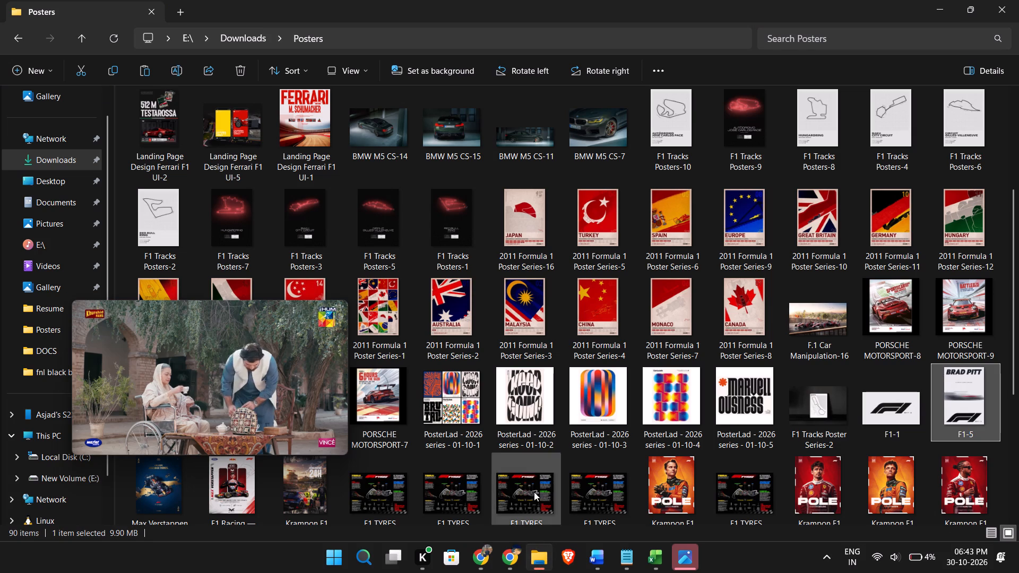
scroll(540, 442, down, 1)
drag(197, 401, 207, 389)
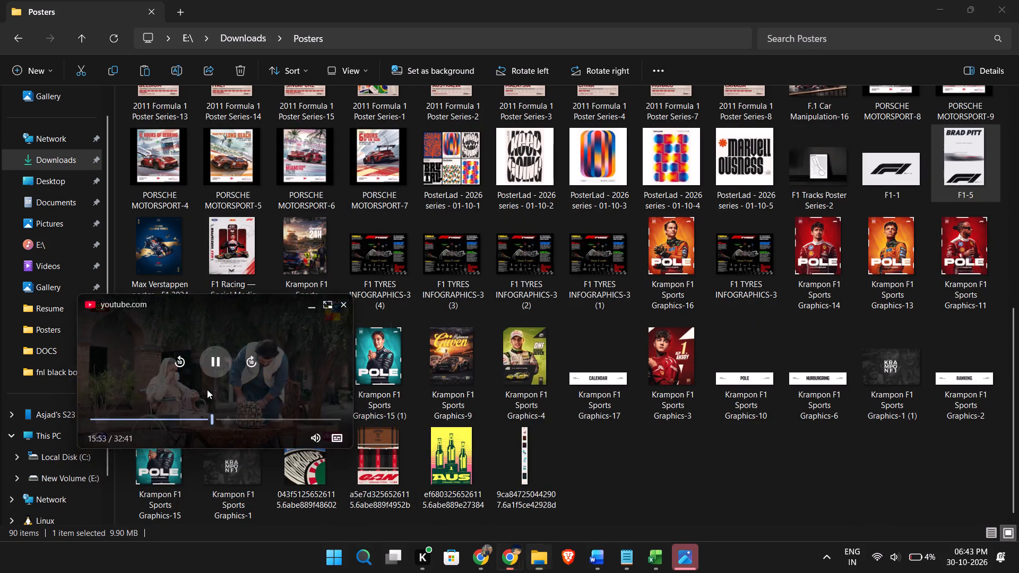
drag(207, 389, 221, 497)
scroll(197, 351, up, 2)
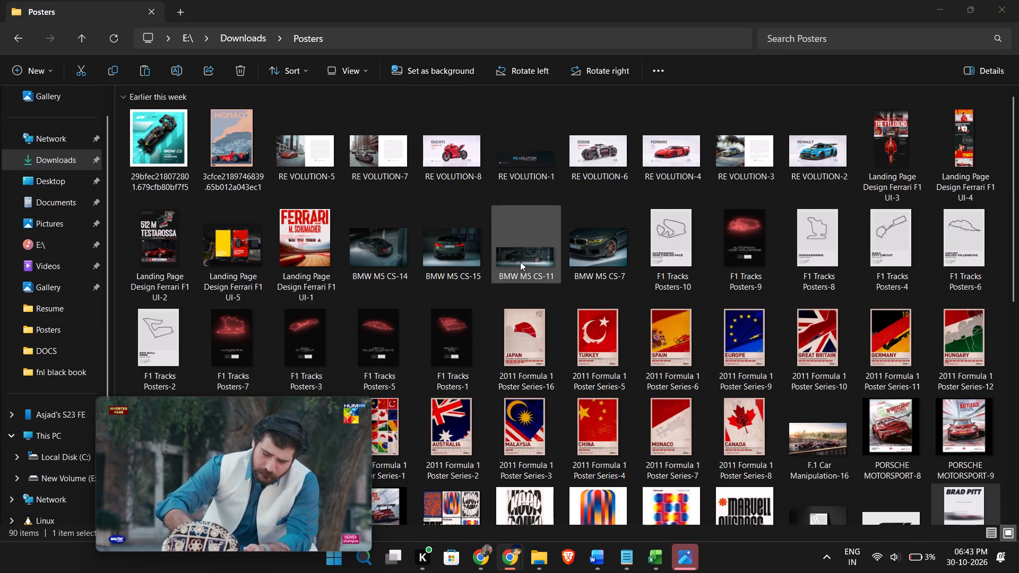
key(alt+Tab)
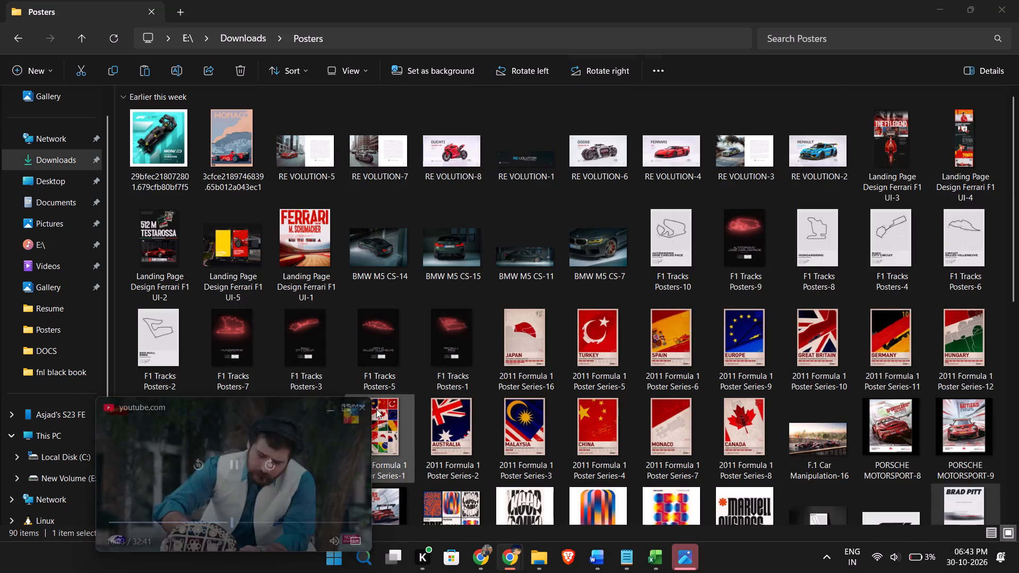
key(alt+Tab)
key(alt+Tab)
scroll(808, 297, up, 2)
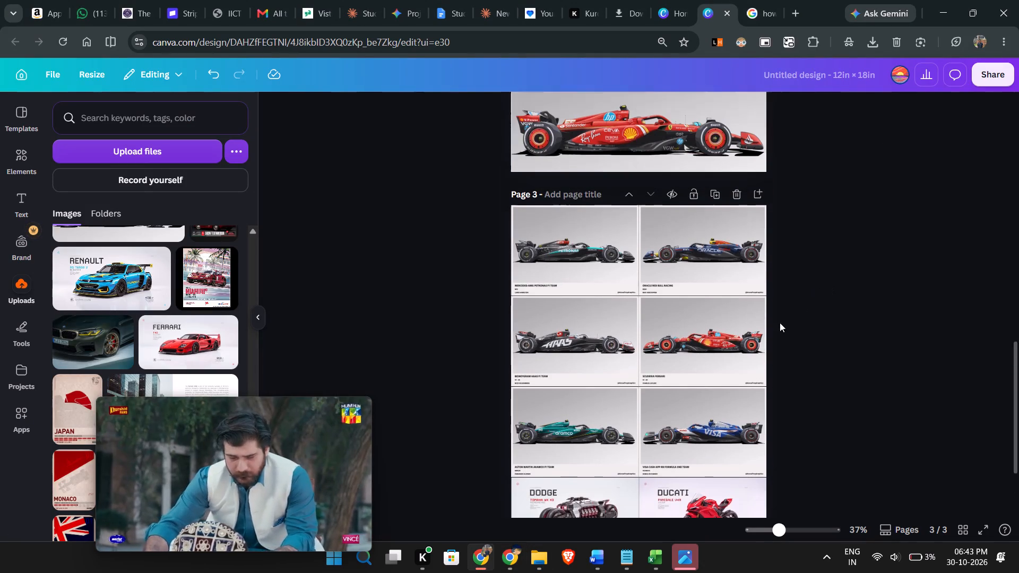
Download pages 1–2 of the design as PNG at size 3.125 (4,167 × 6,250 px) with High quality.
click(989, 67)
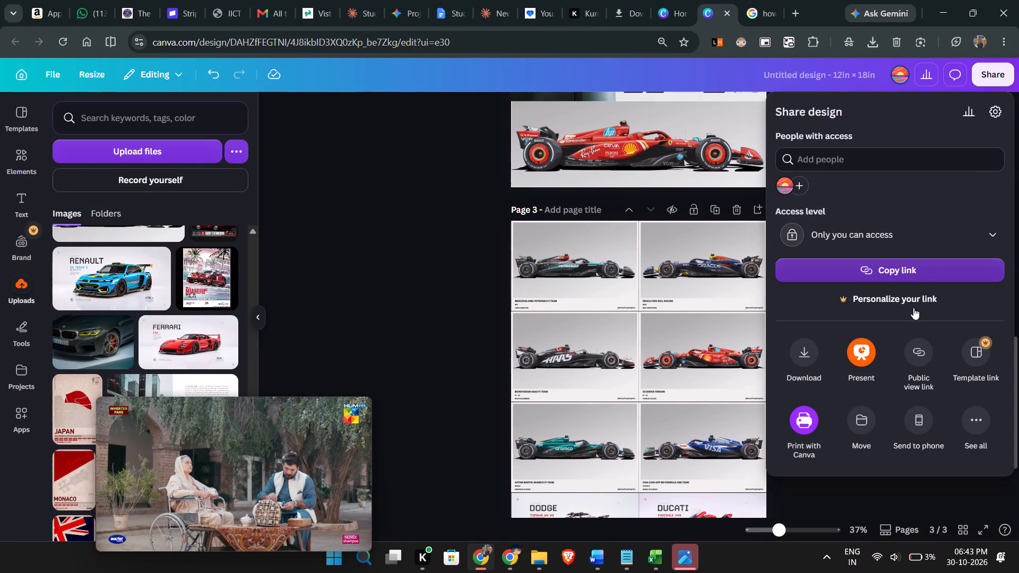
click(807, 346)
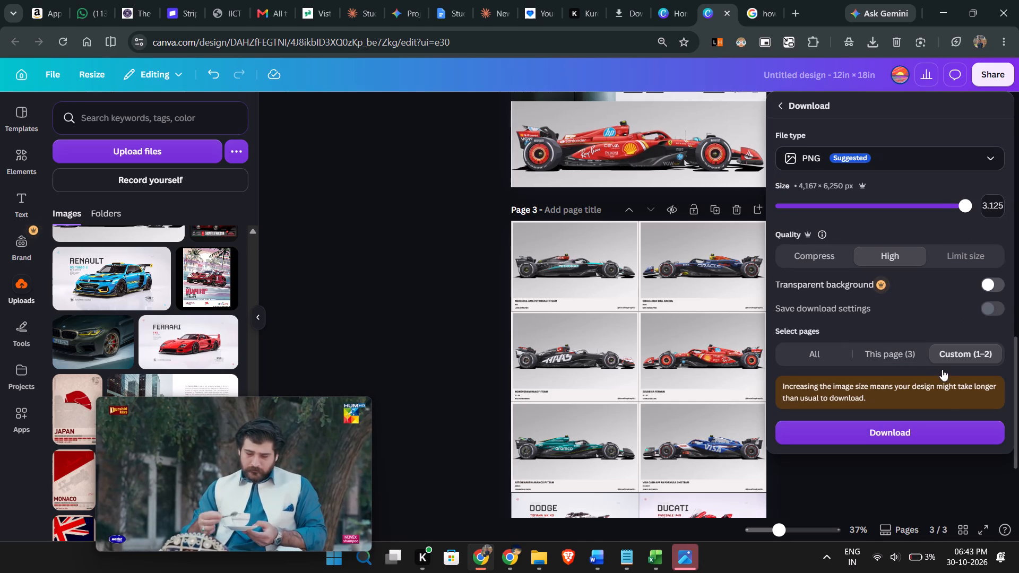
click(962, 161)
click(962, 161)
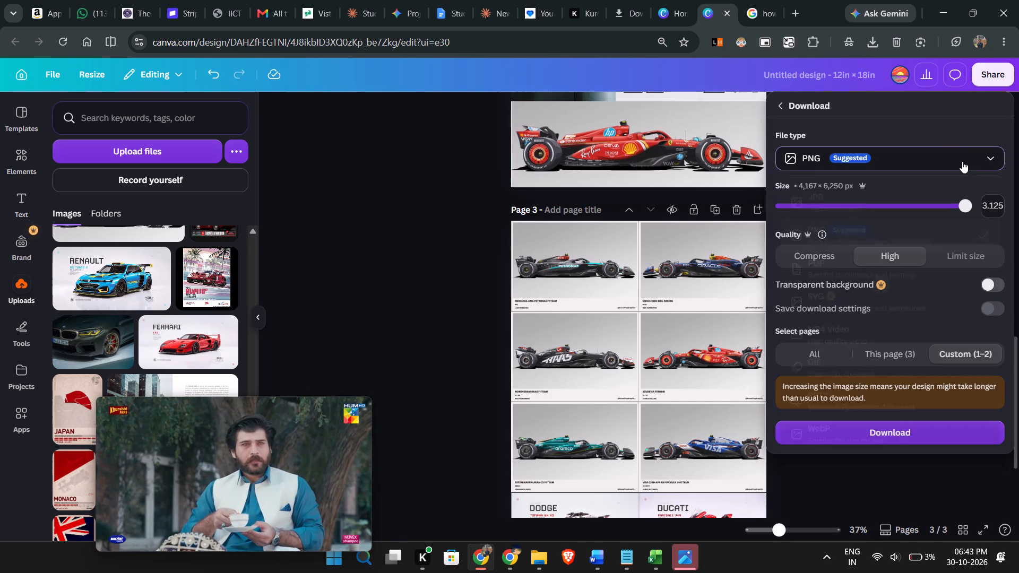
click(961, 162)
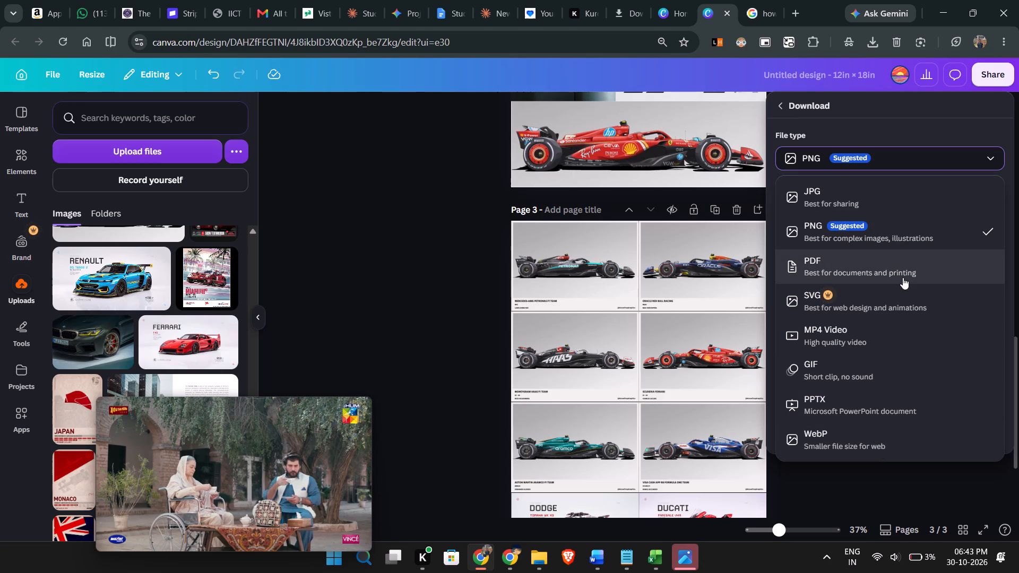
click(961, 152)
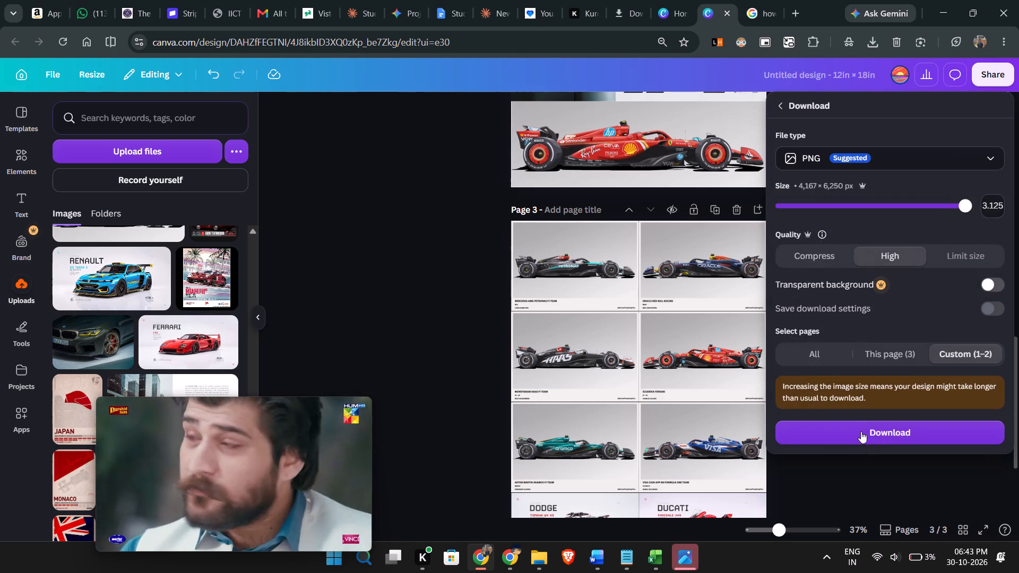
click(863, 426)
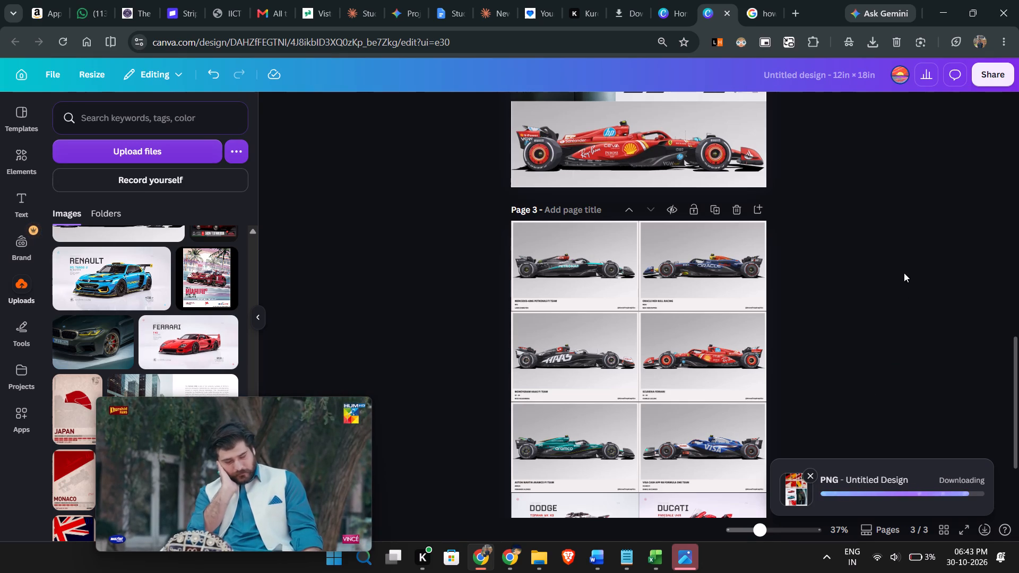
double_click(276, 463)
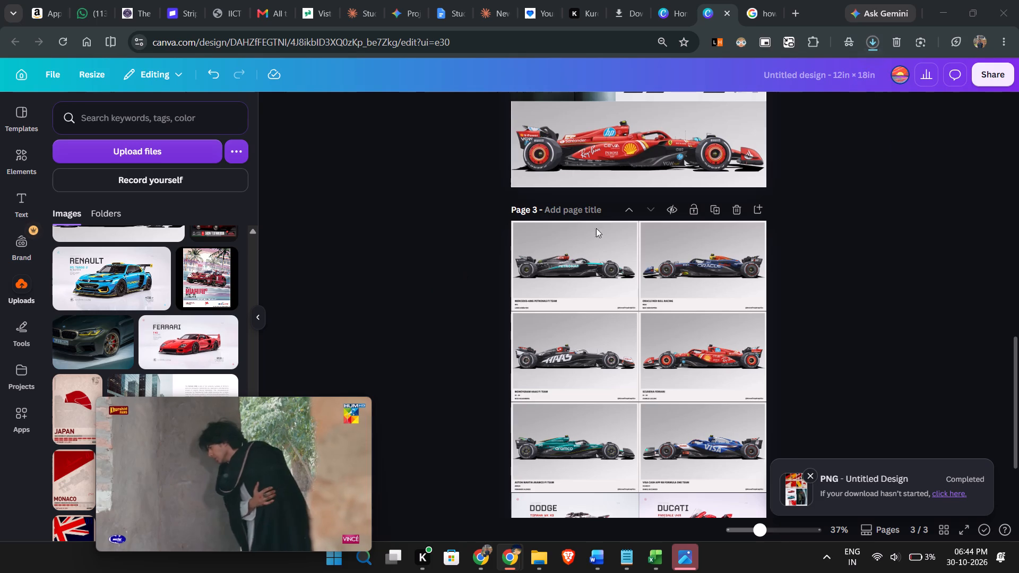
Check the progress of the design's download in the browser's recent download history.
click(877, 39)
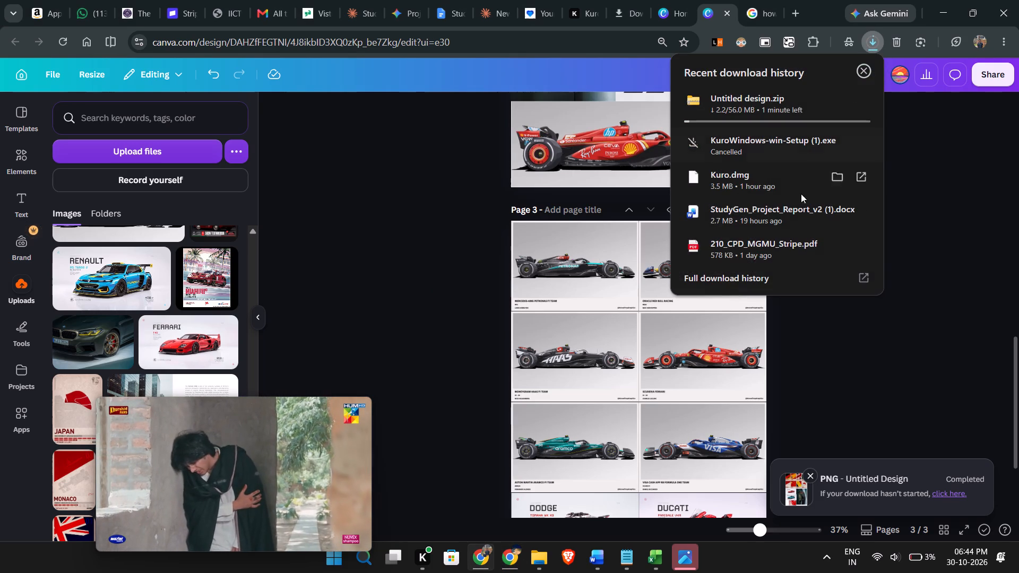